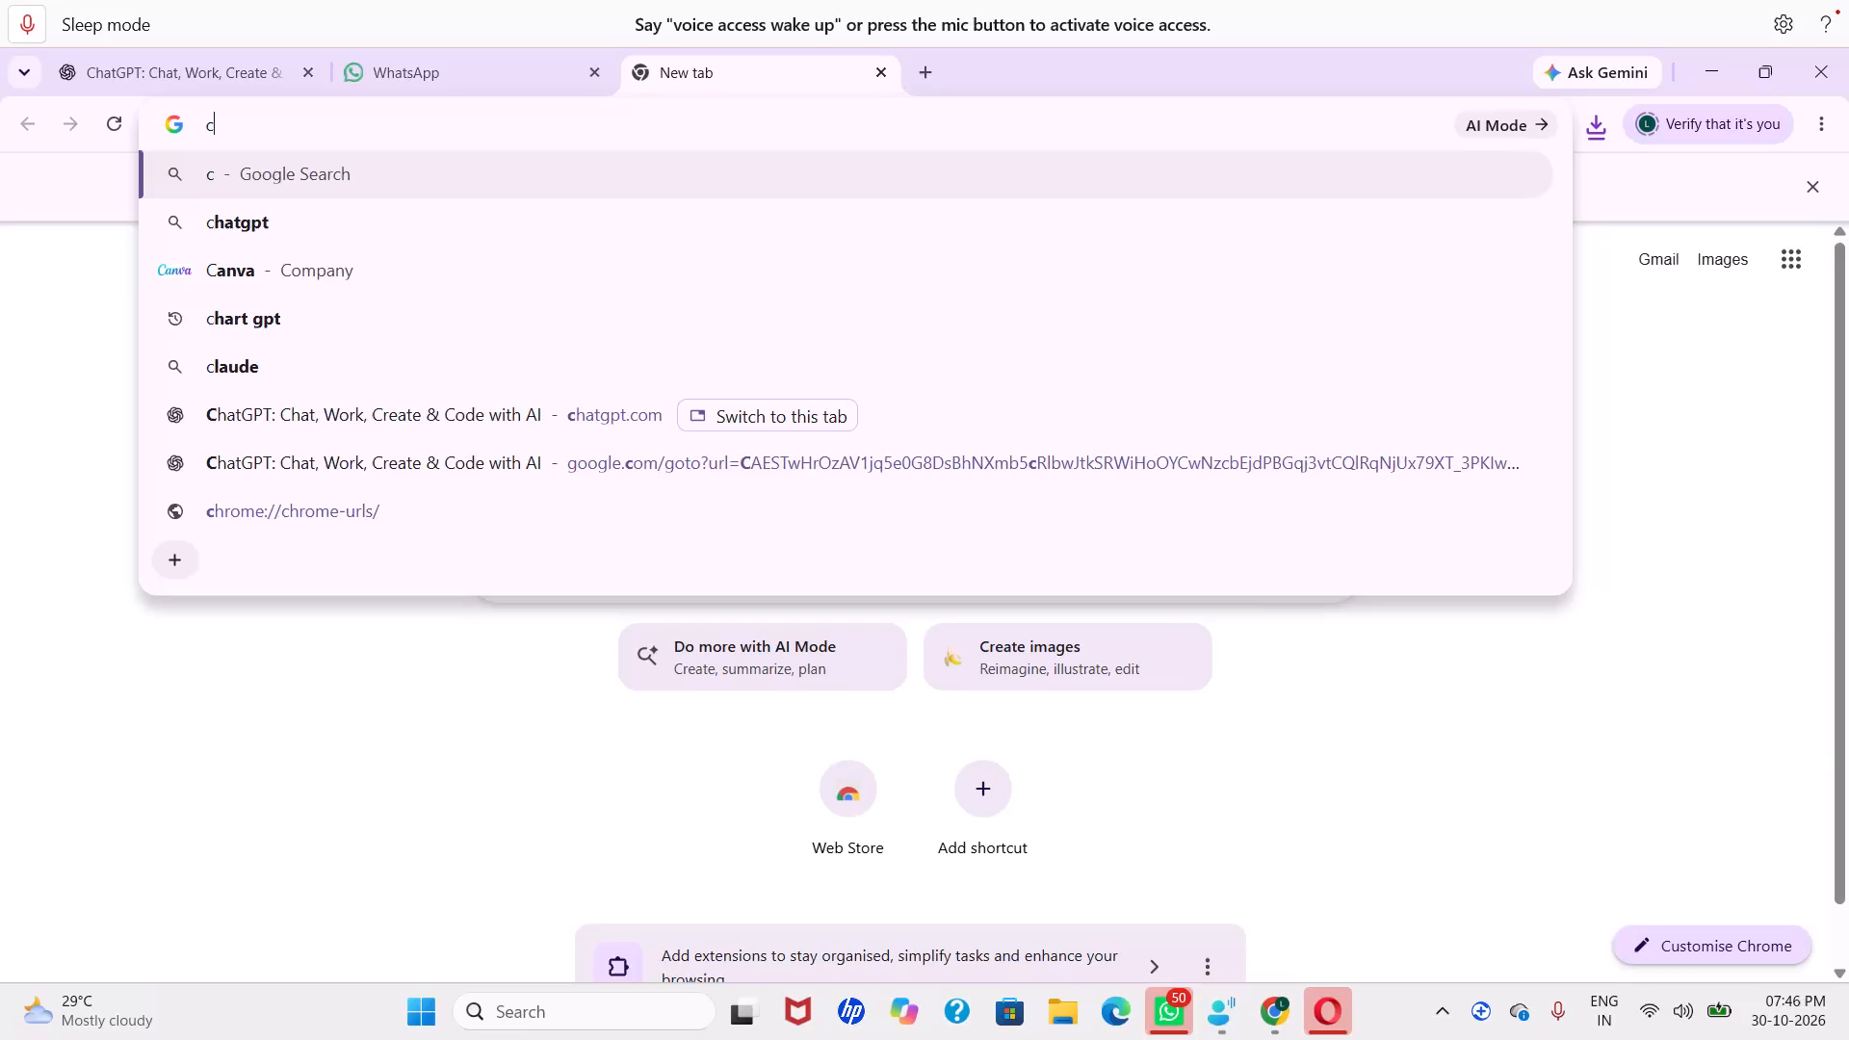
Search the web for "convet pdf to word" and open the iLovePDF PDF to Word converter.
key(o)
text(nvet)
key(space)
key(i)
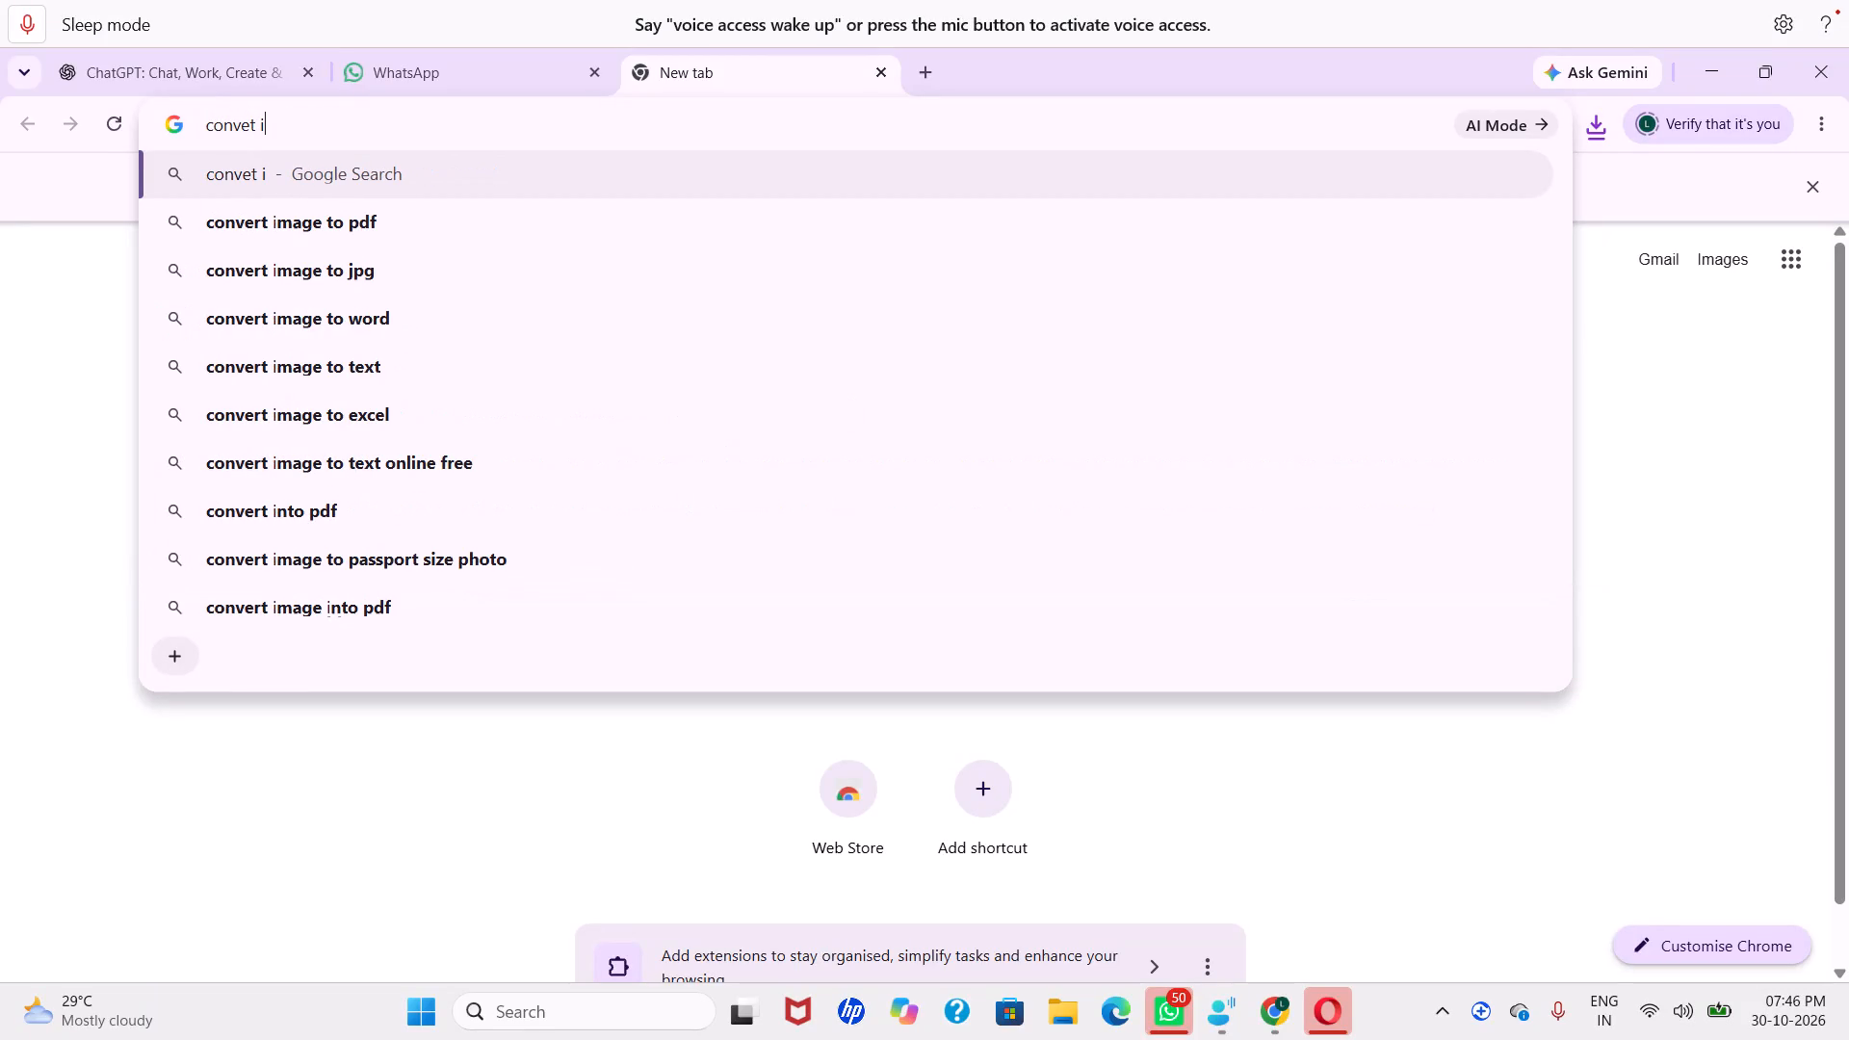
key(BackSpace)
text(pdf to)
key(space)
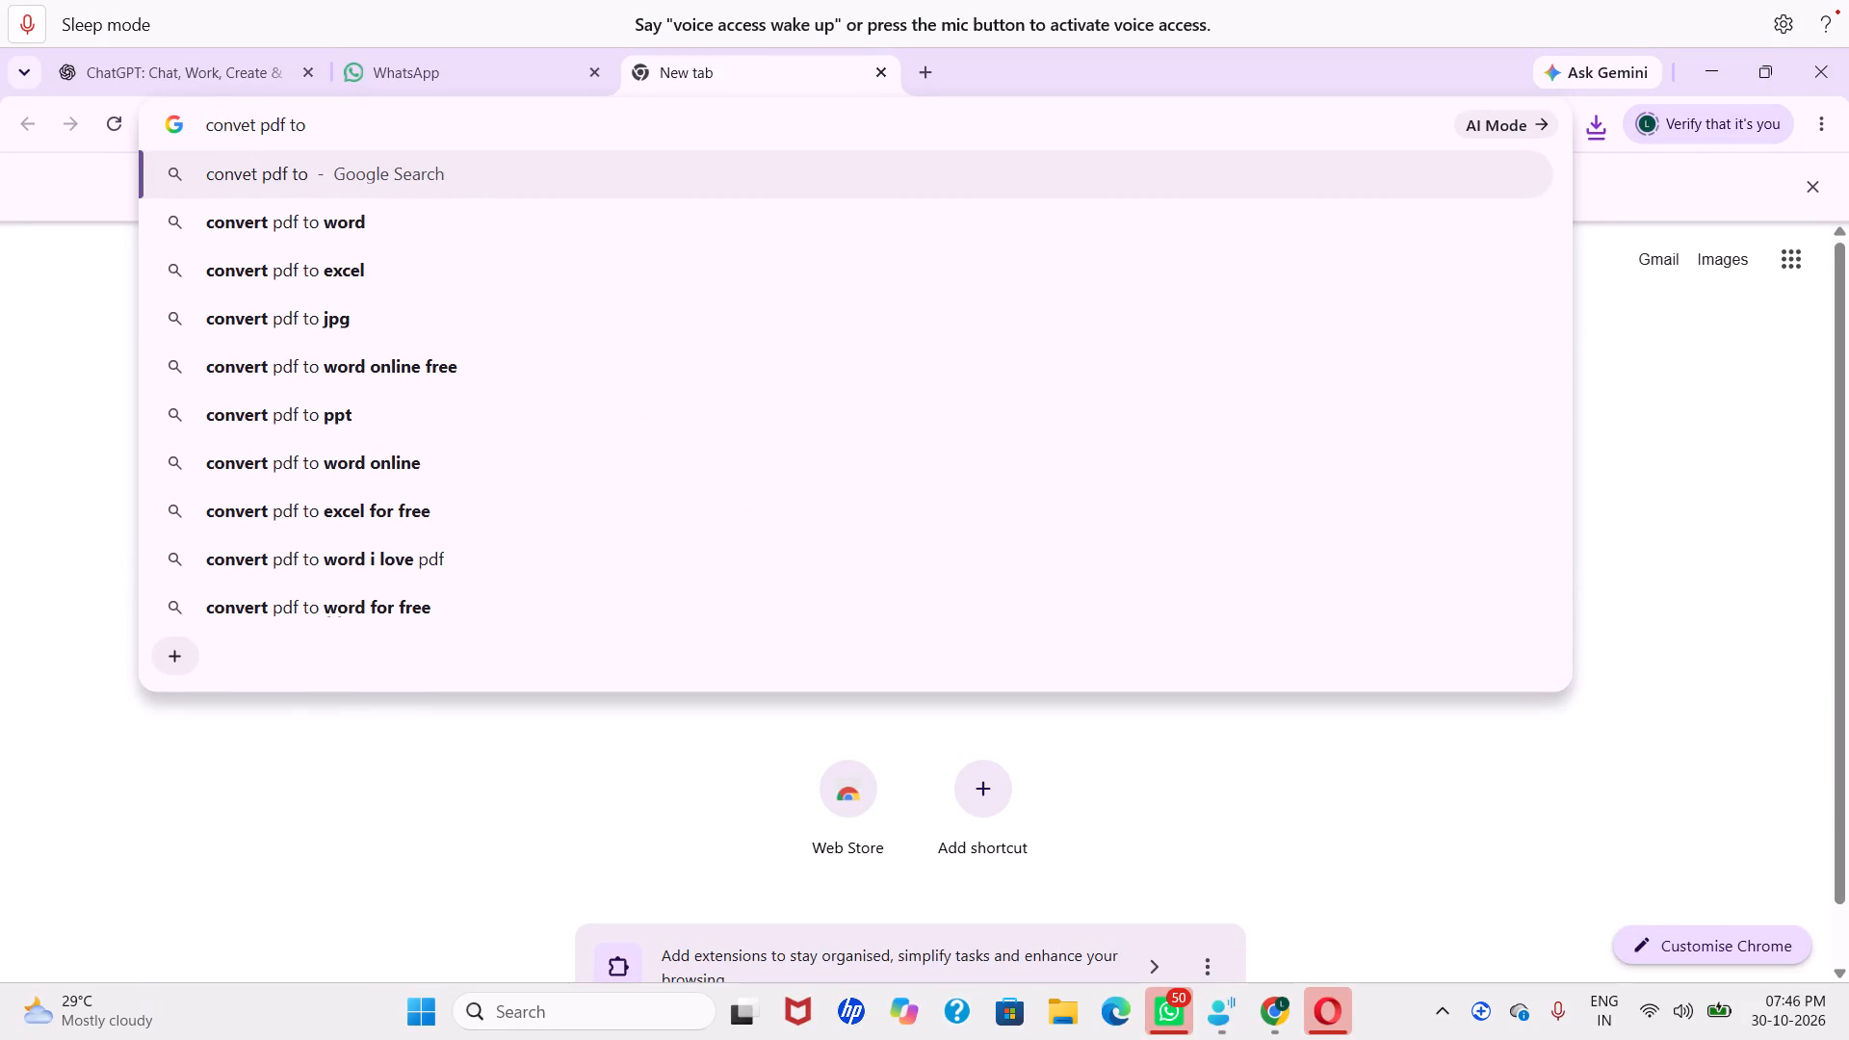
text(word)
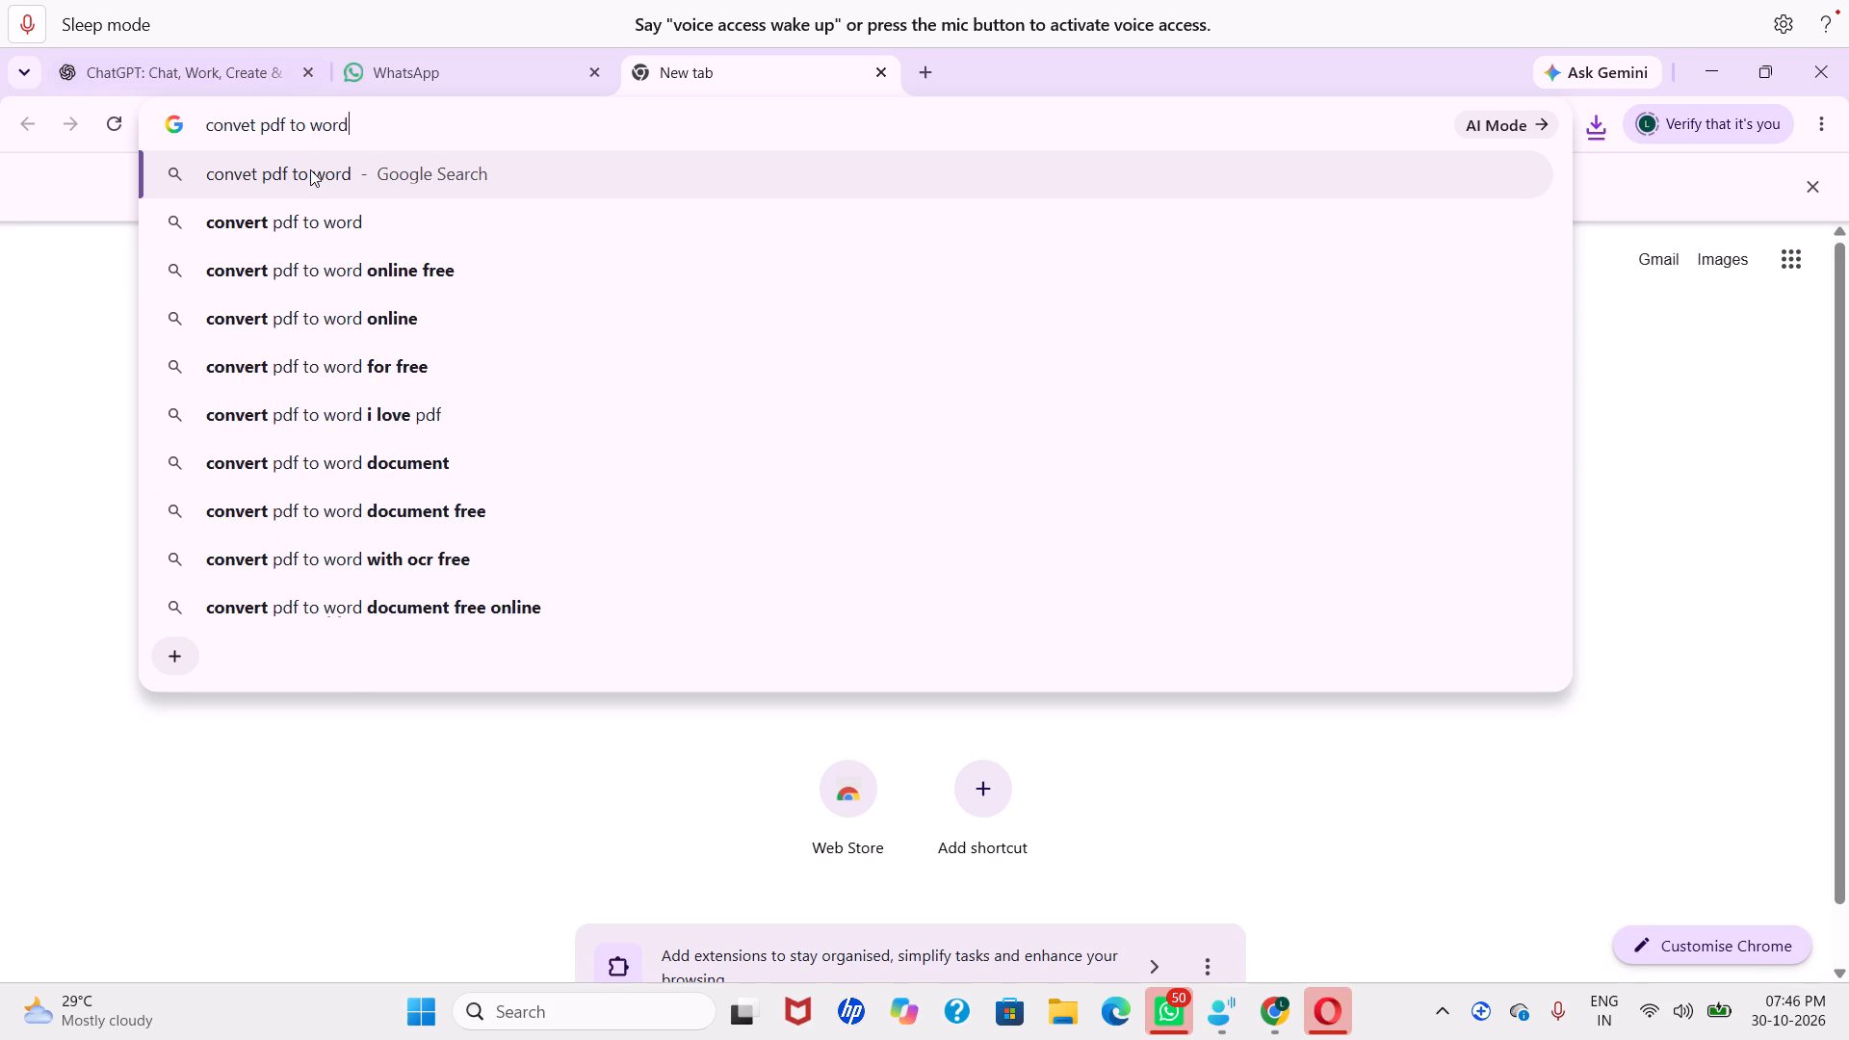
click(310, 169)
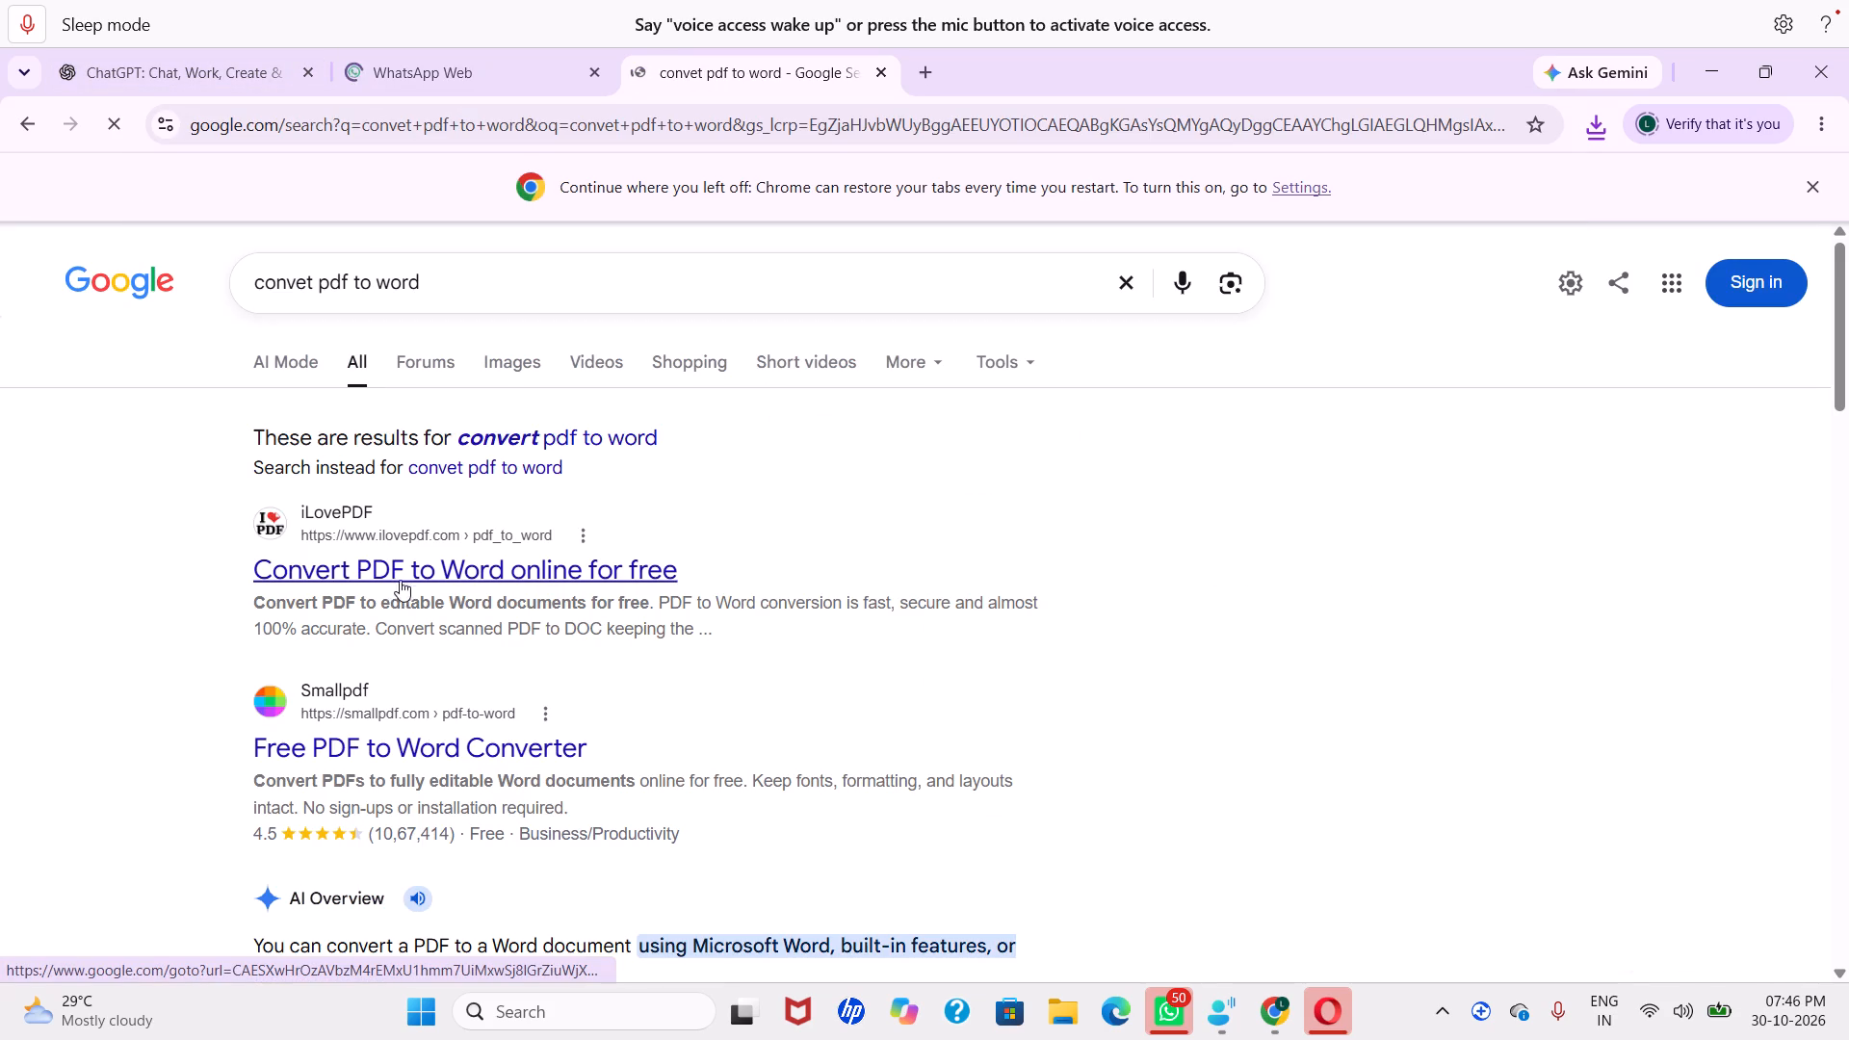
click(416, 567)
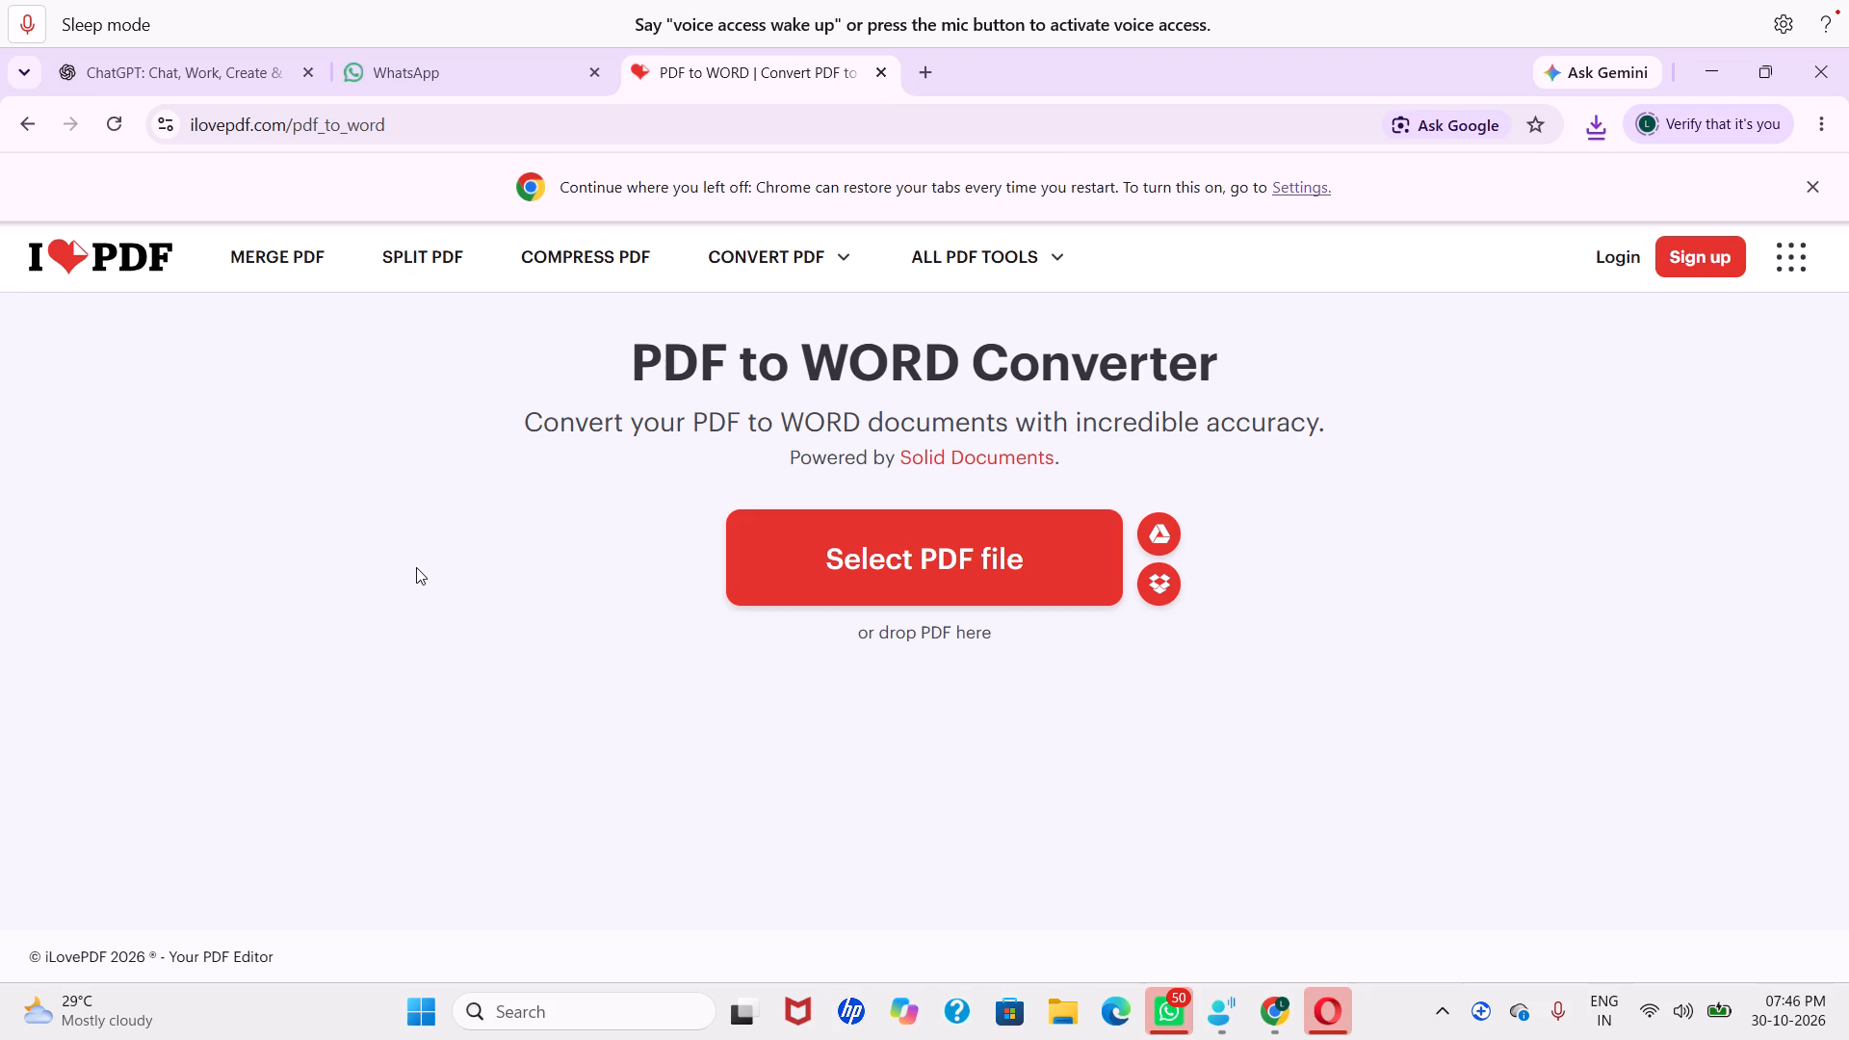
Upload KneeAI_Patent_Complete_Specification_11pages-1 from Downloads and convert it to Word without OCR.
click(912, 545)
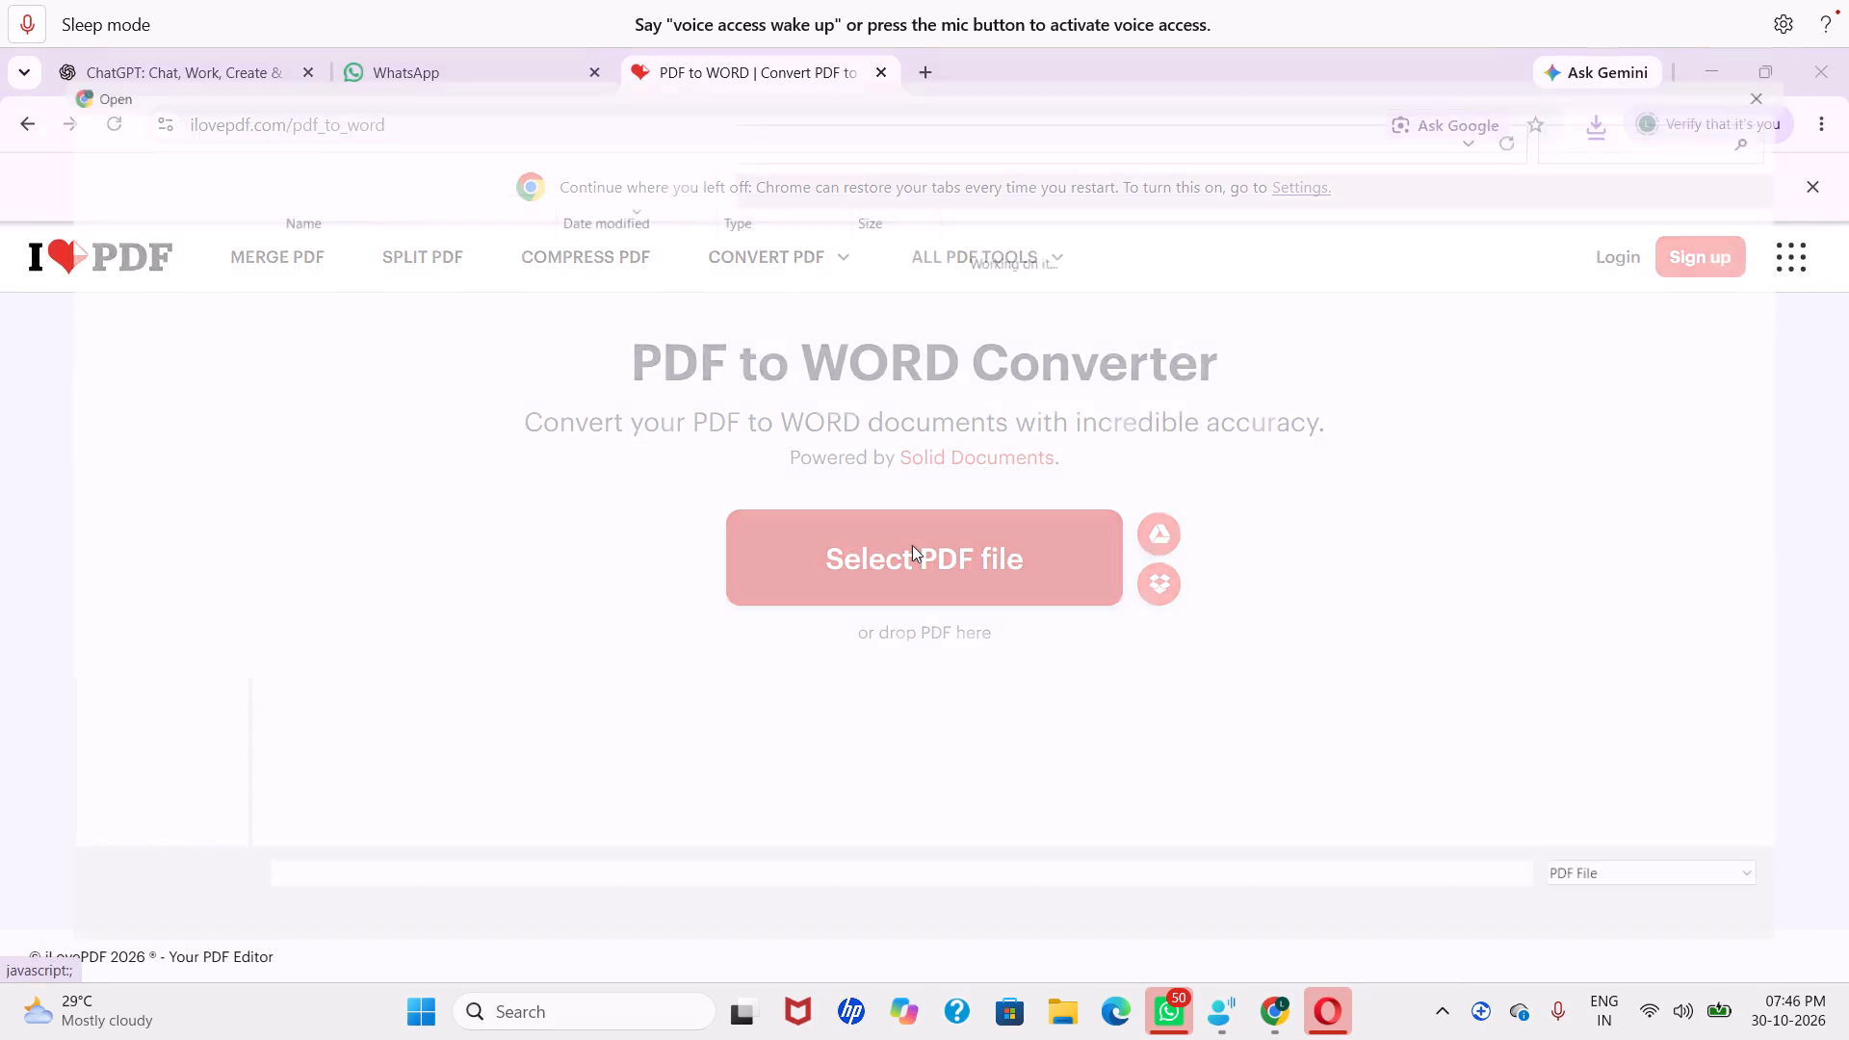
click(363, 268)
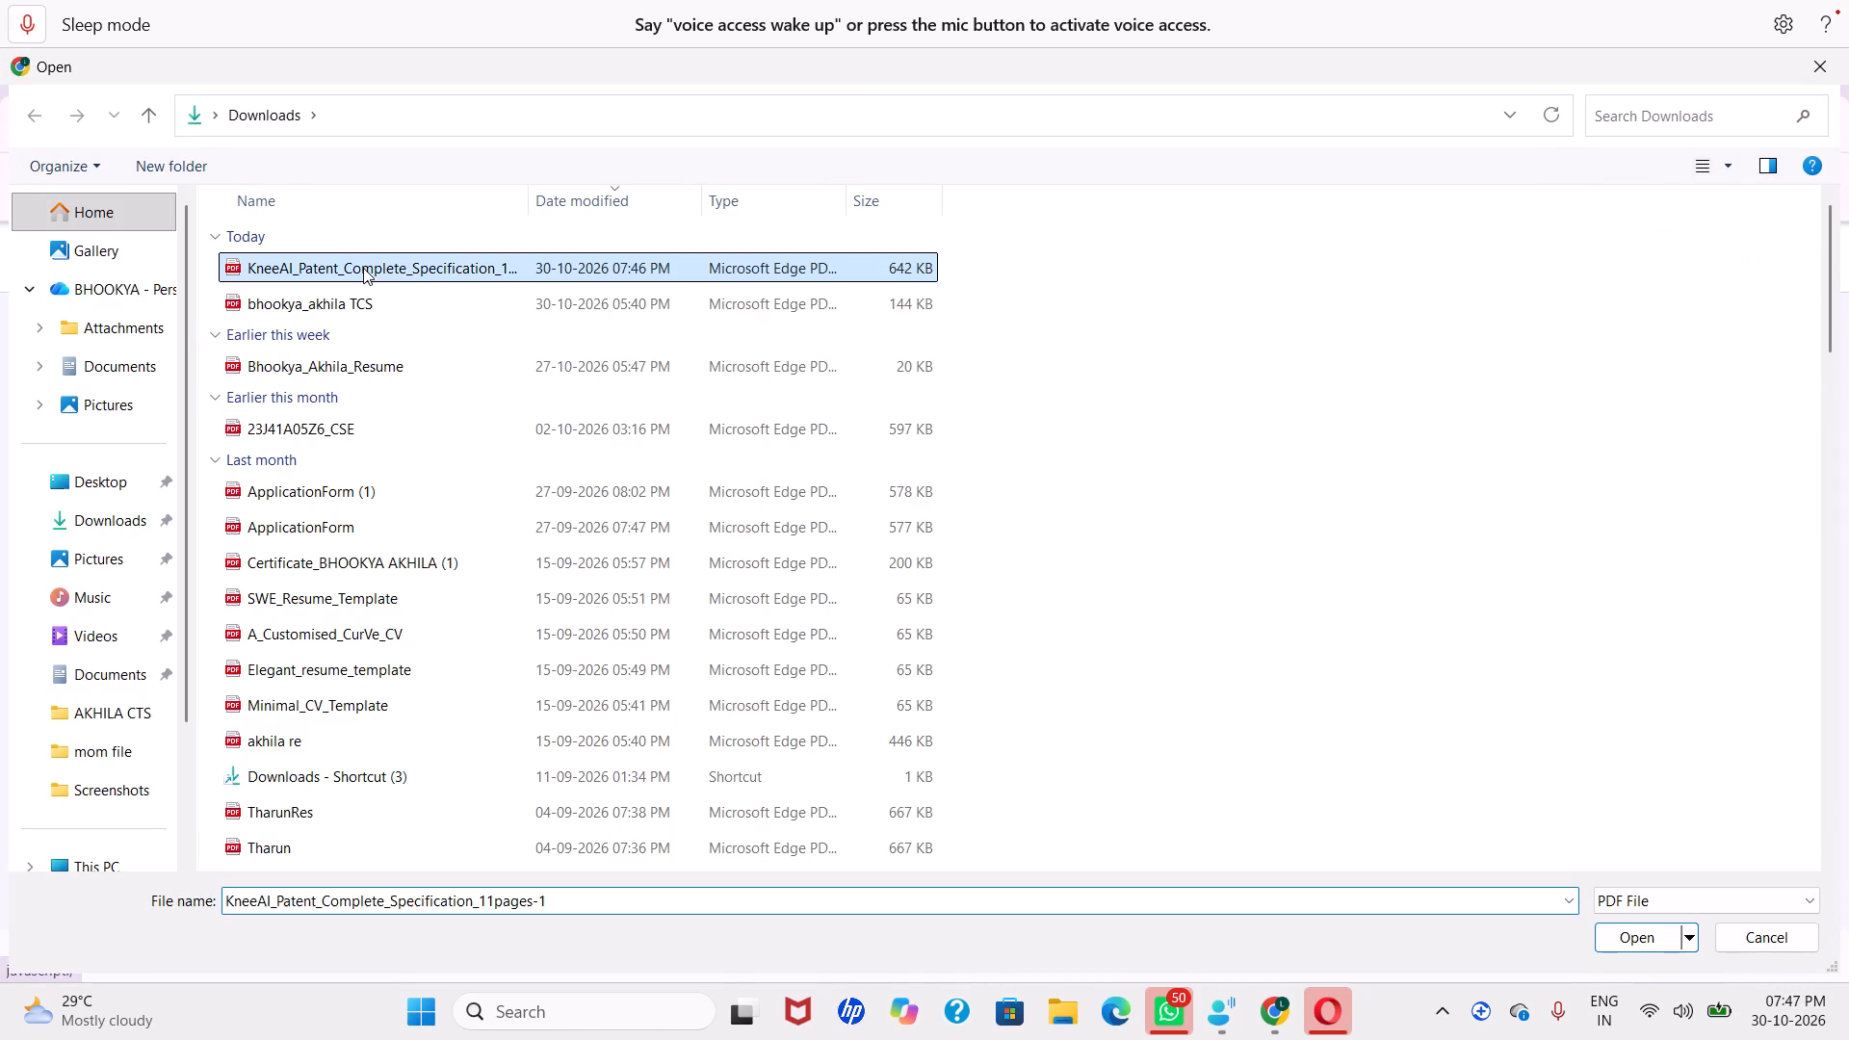
click(1642, 933)
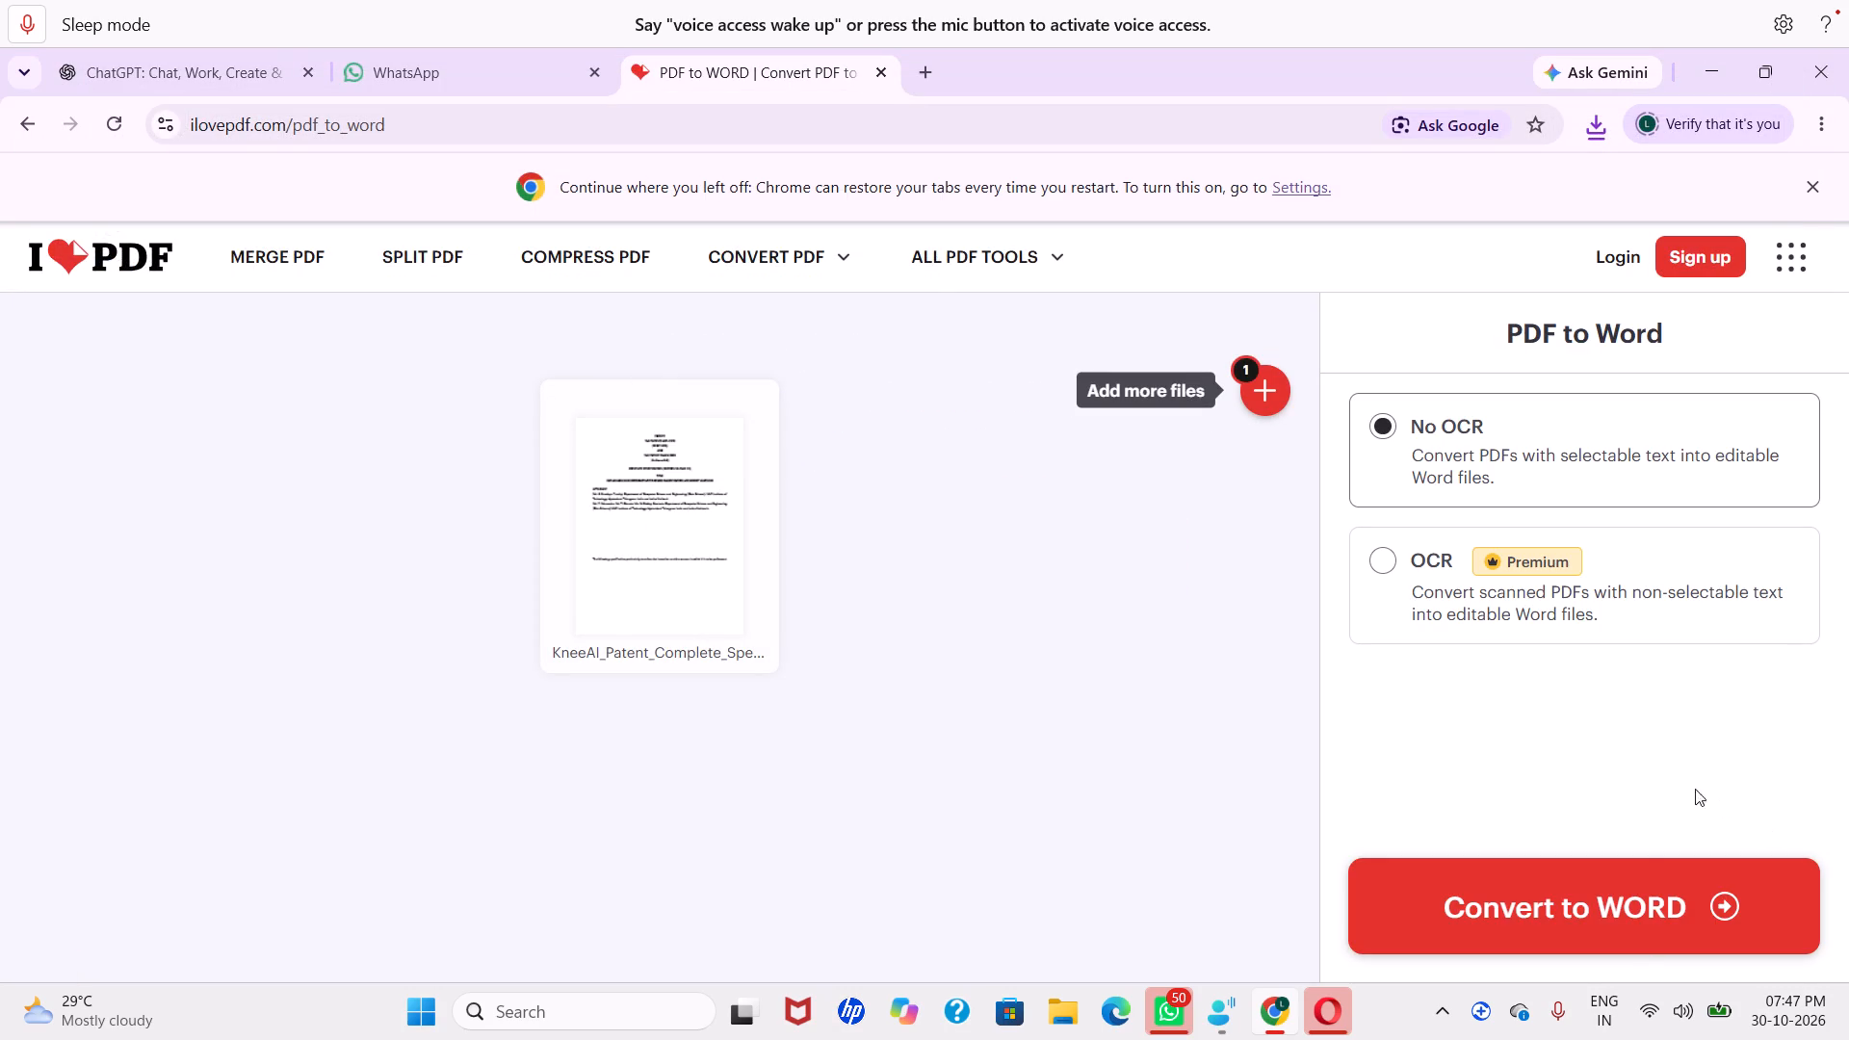
click(1629, 868)
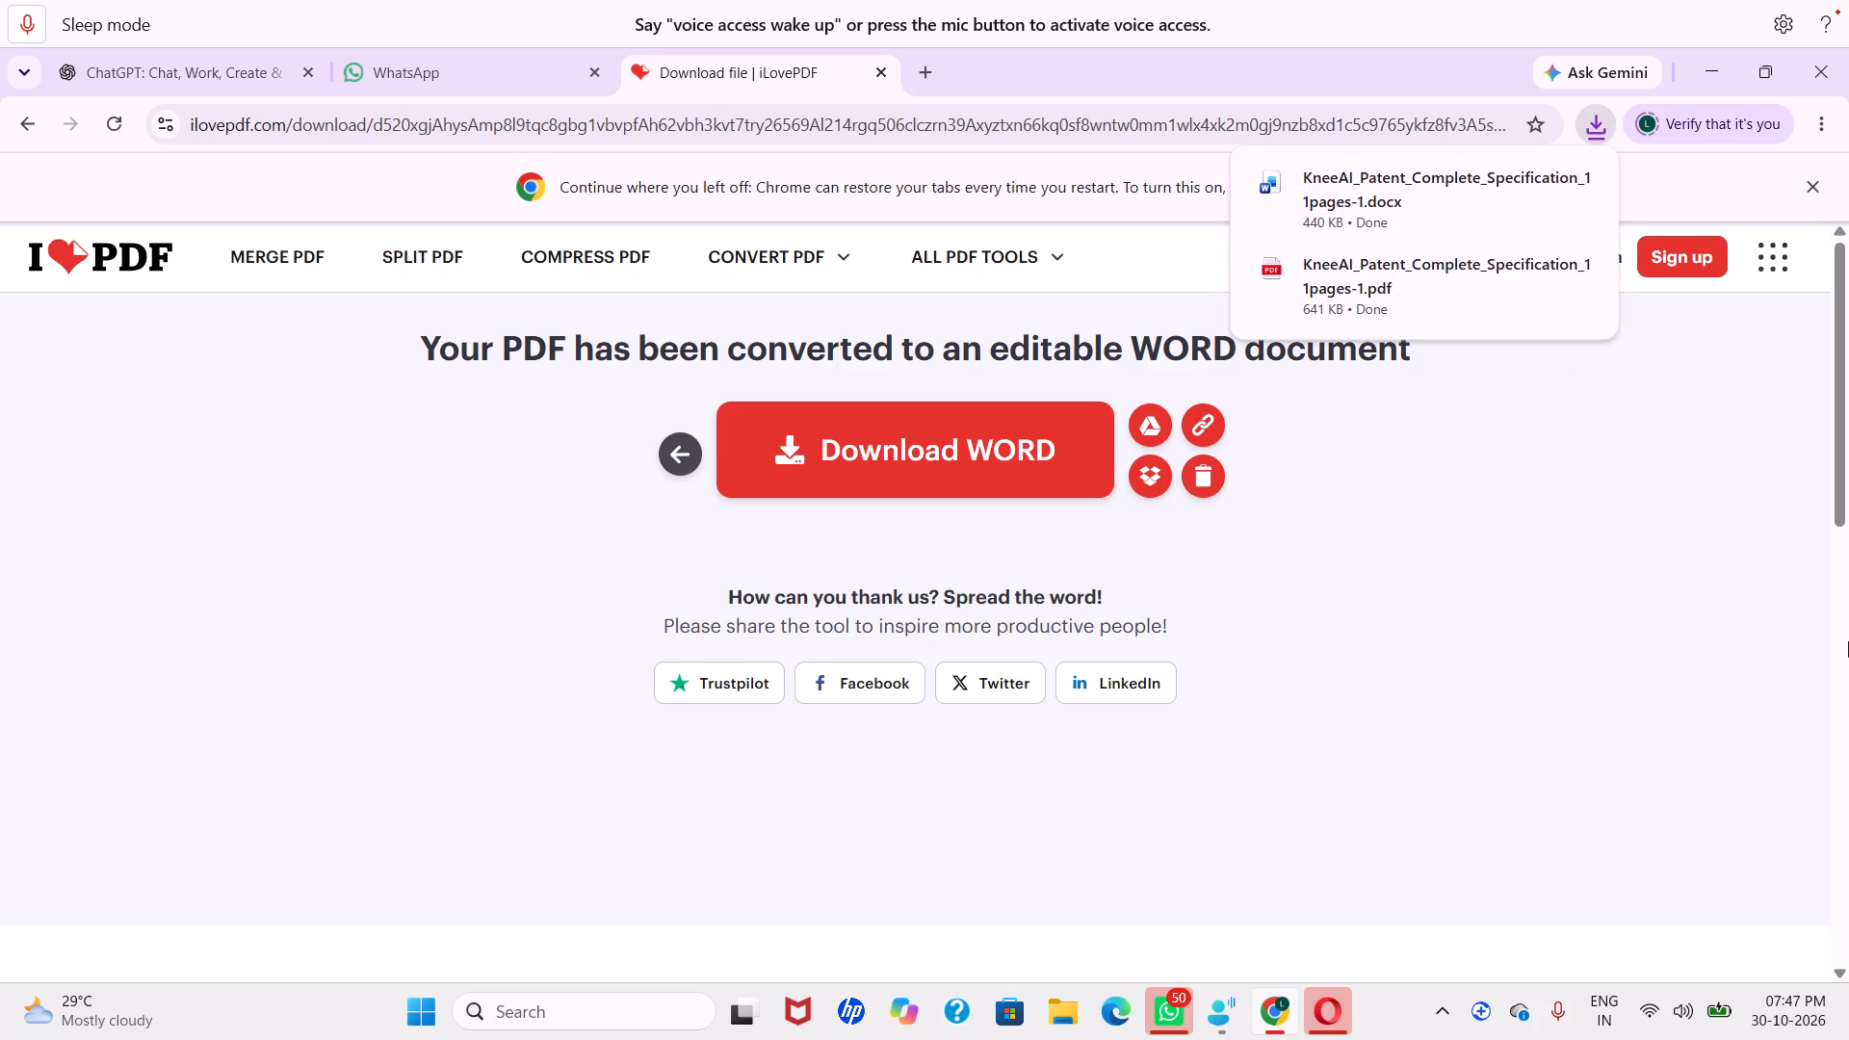
Open the converted KneeAI_Patent_Complete_Specification_11pages-1.docx in Word, enable editing and maximize its window.
click(1457, 212)
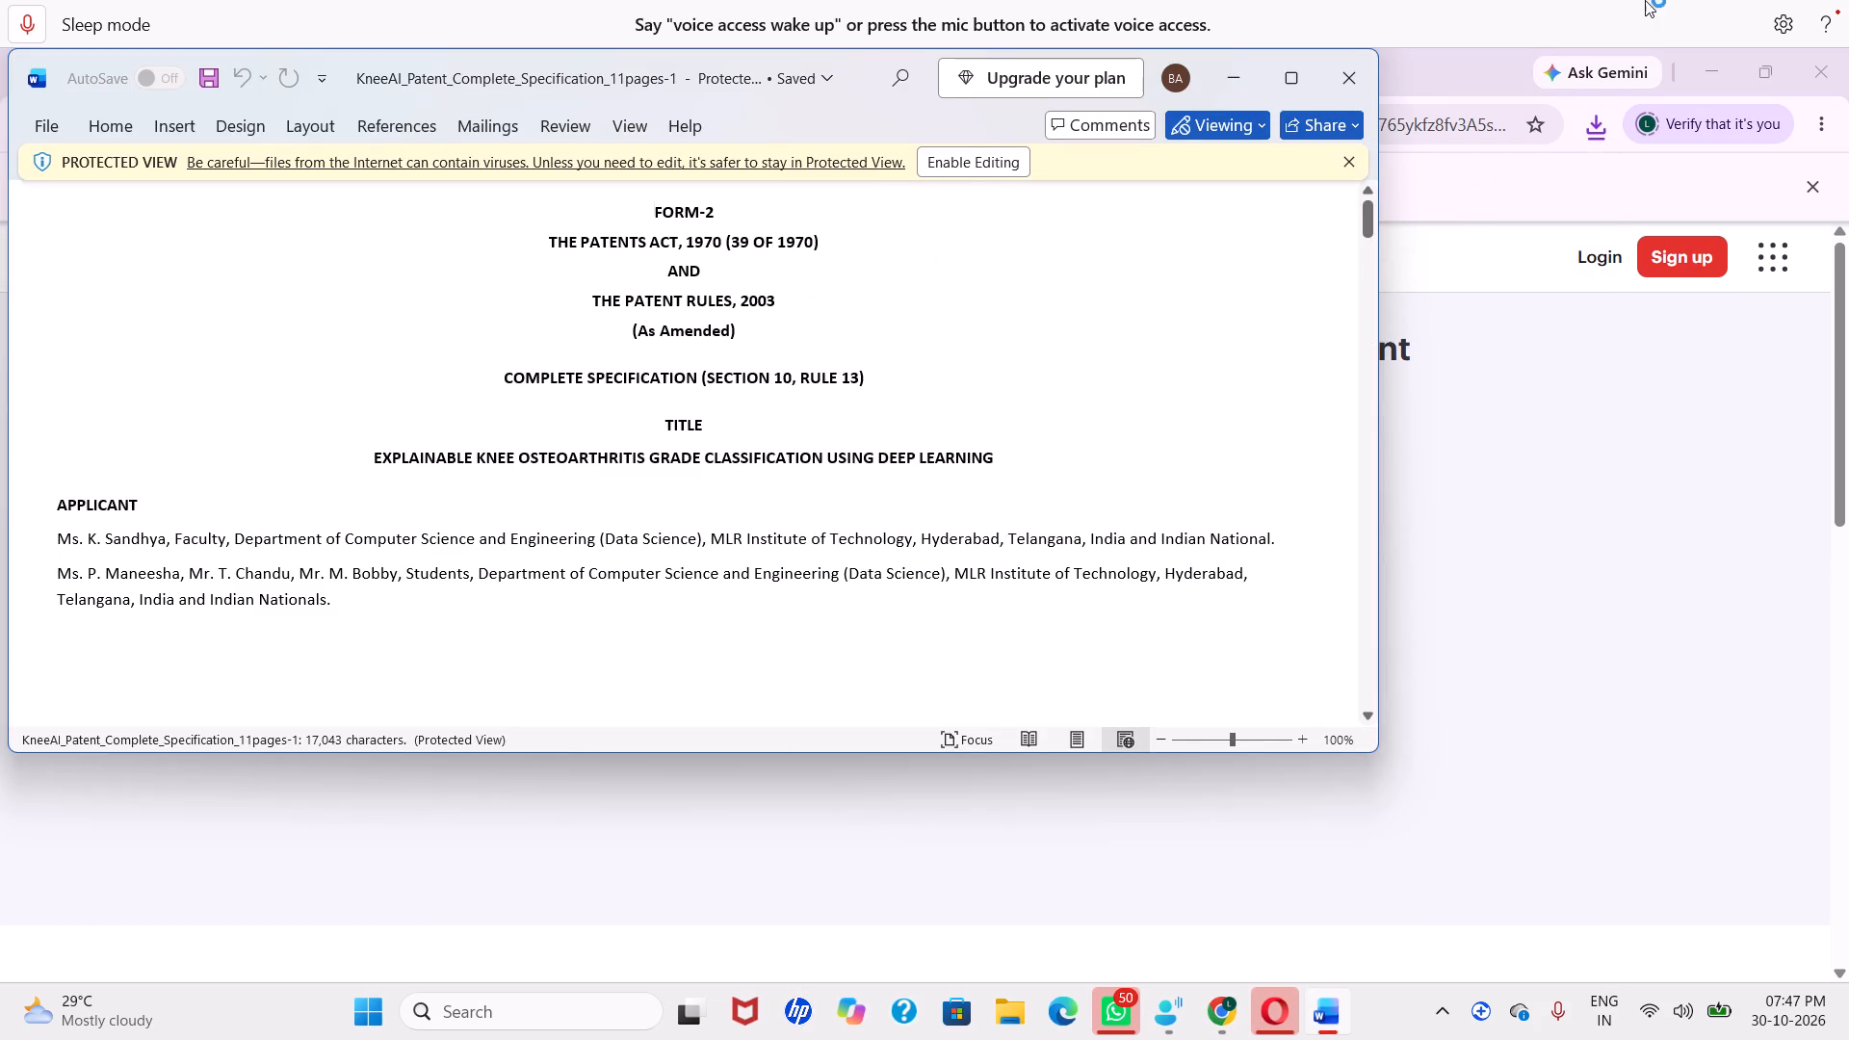
click(958, 160)
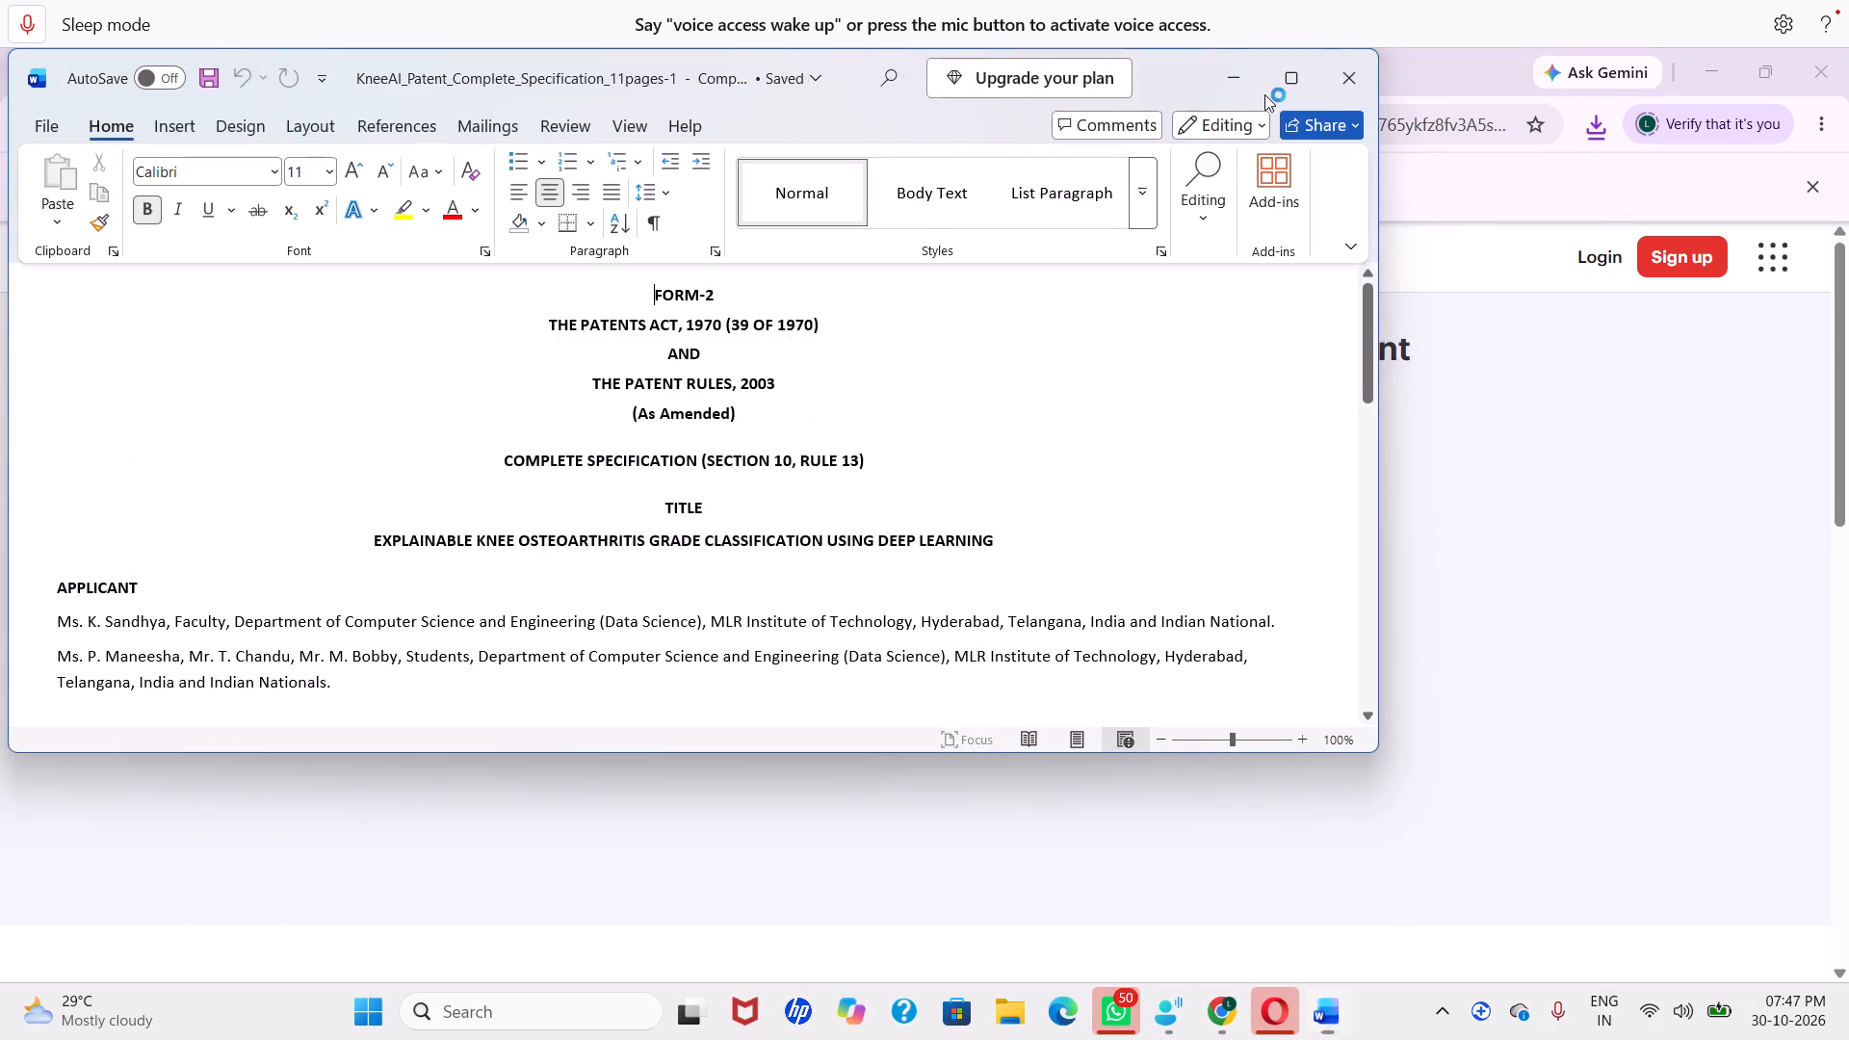
click(1278, 89)
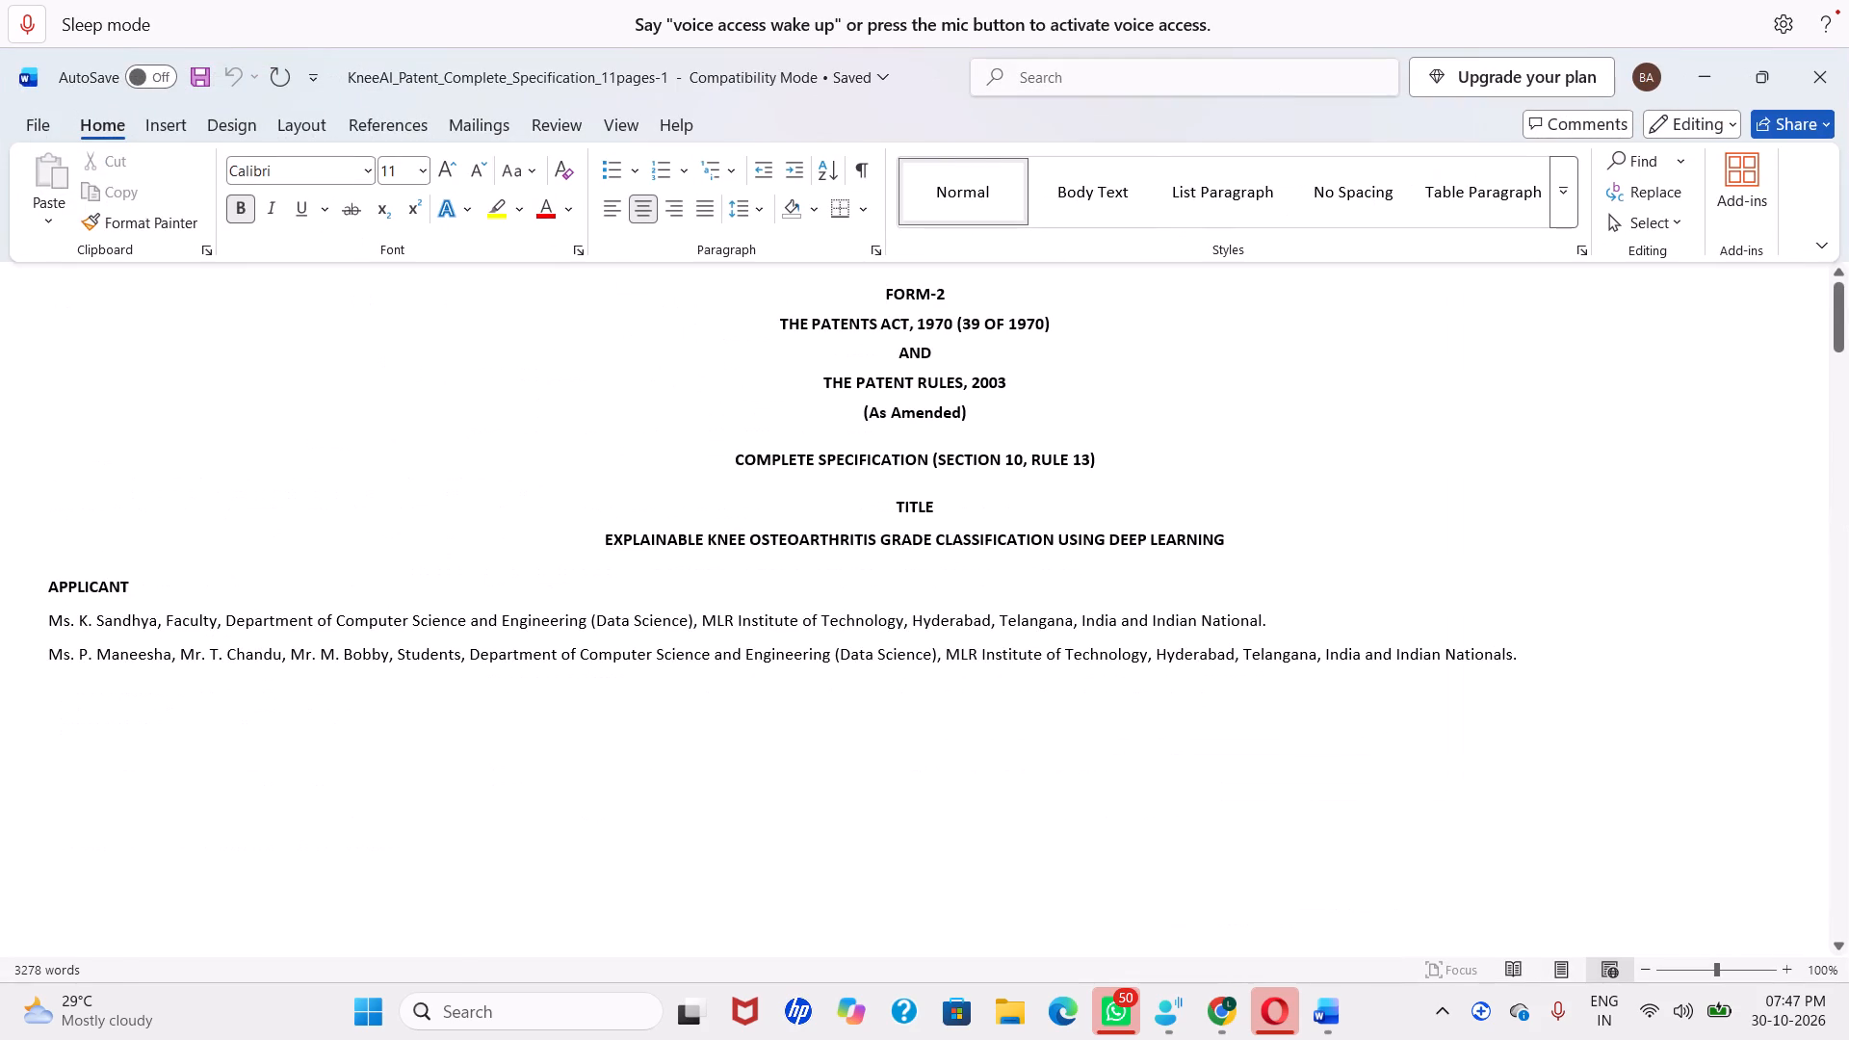
Examine the converted patent specification's text and layout, including the Field of the Invention section.
scroll(970, 429, down, 5)
ctrl+scroll(970, 429, down, 4)
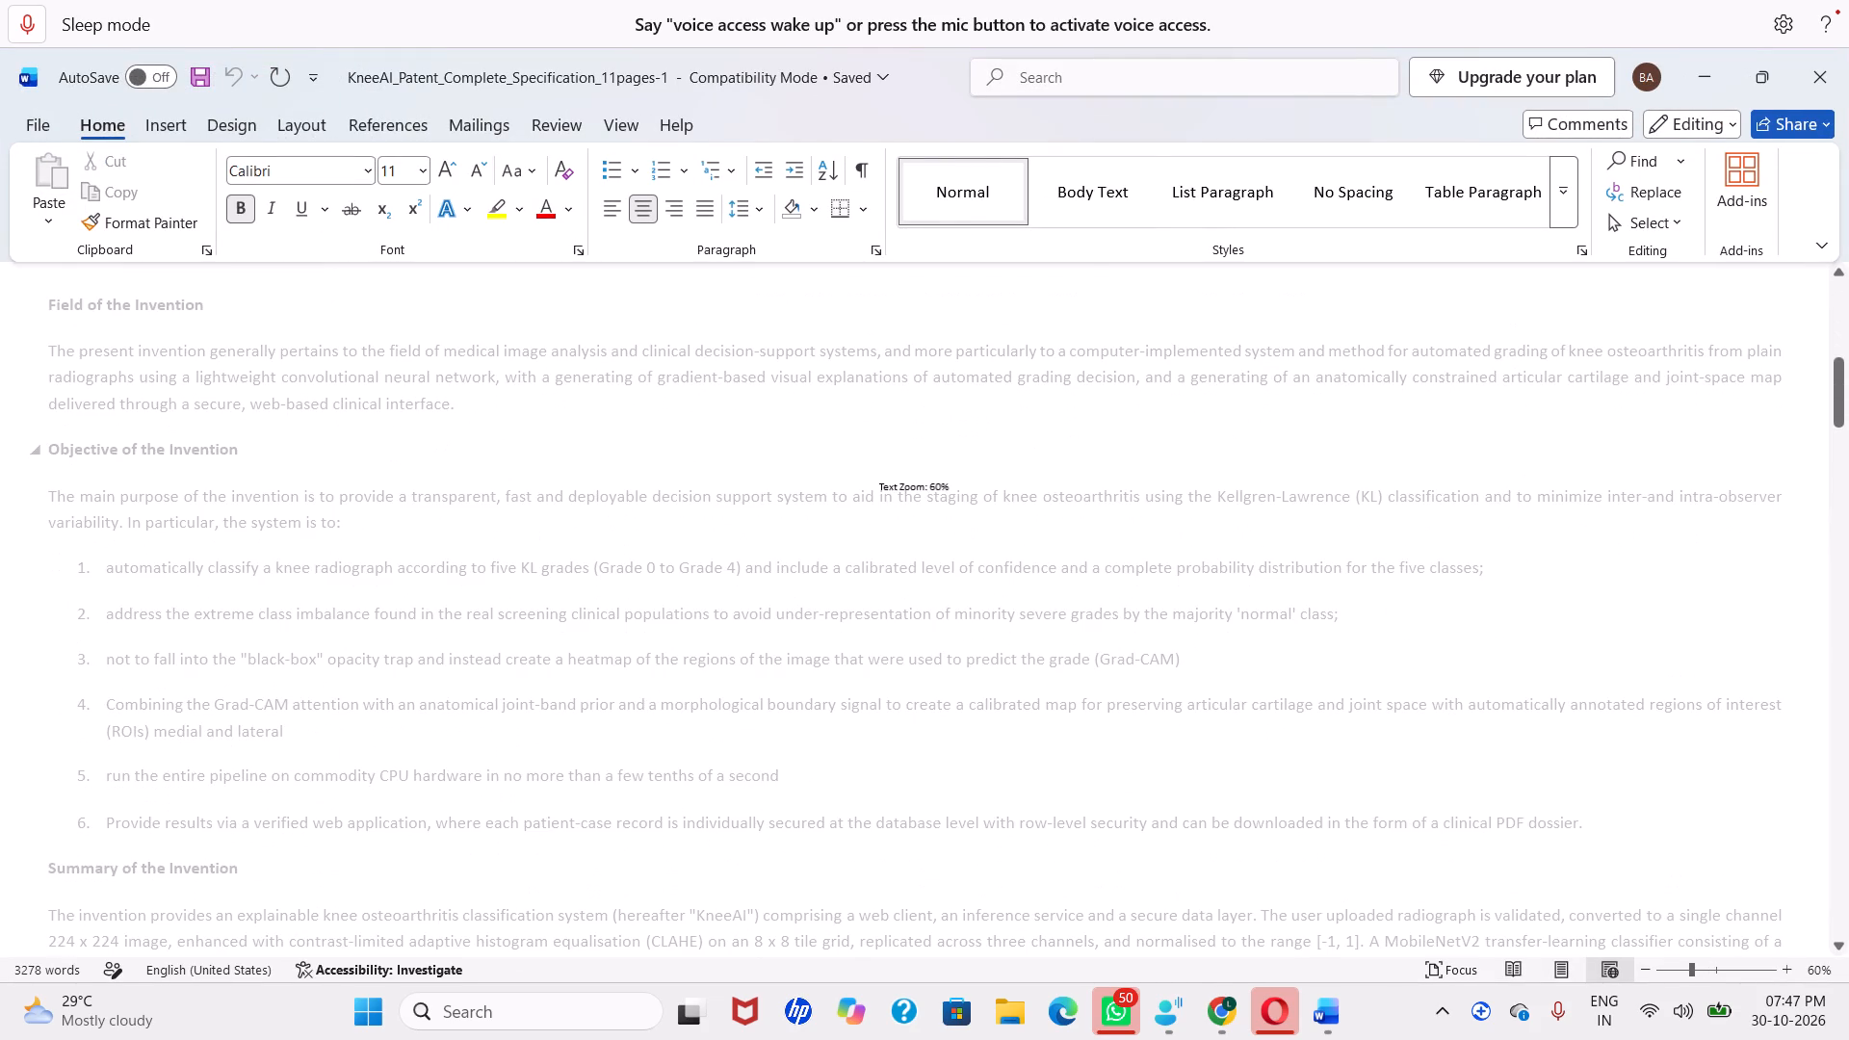
ctrl+scroll(970, 429, down, 4)
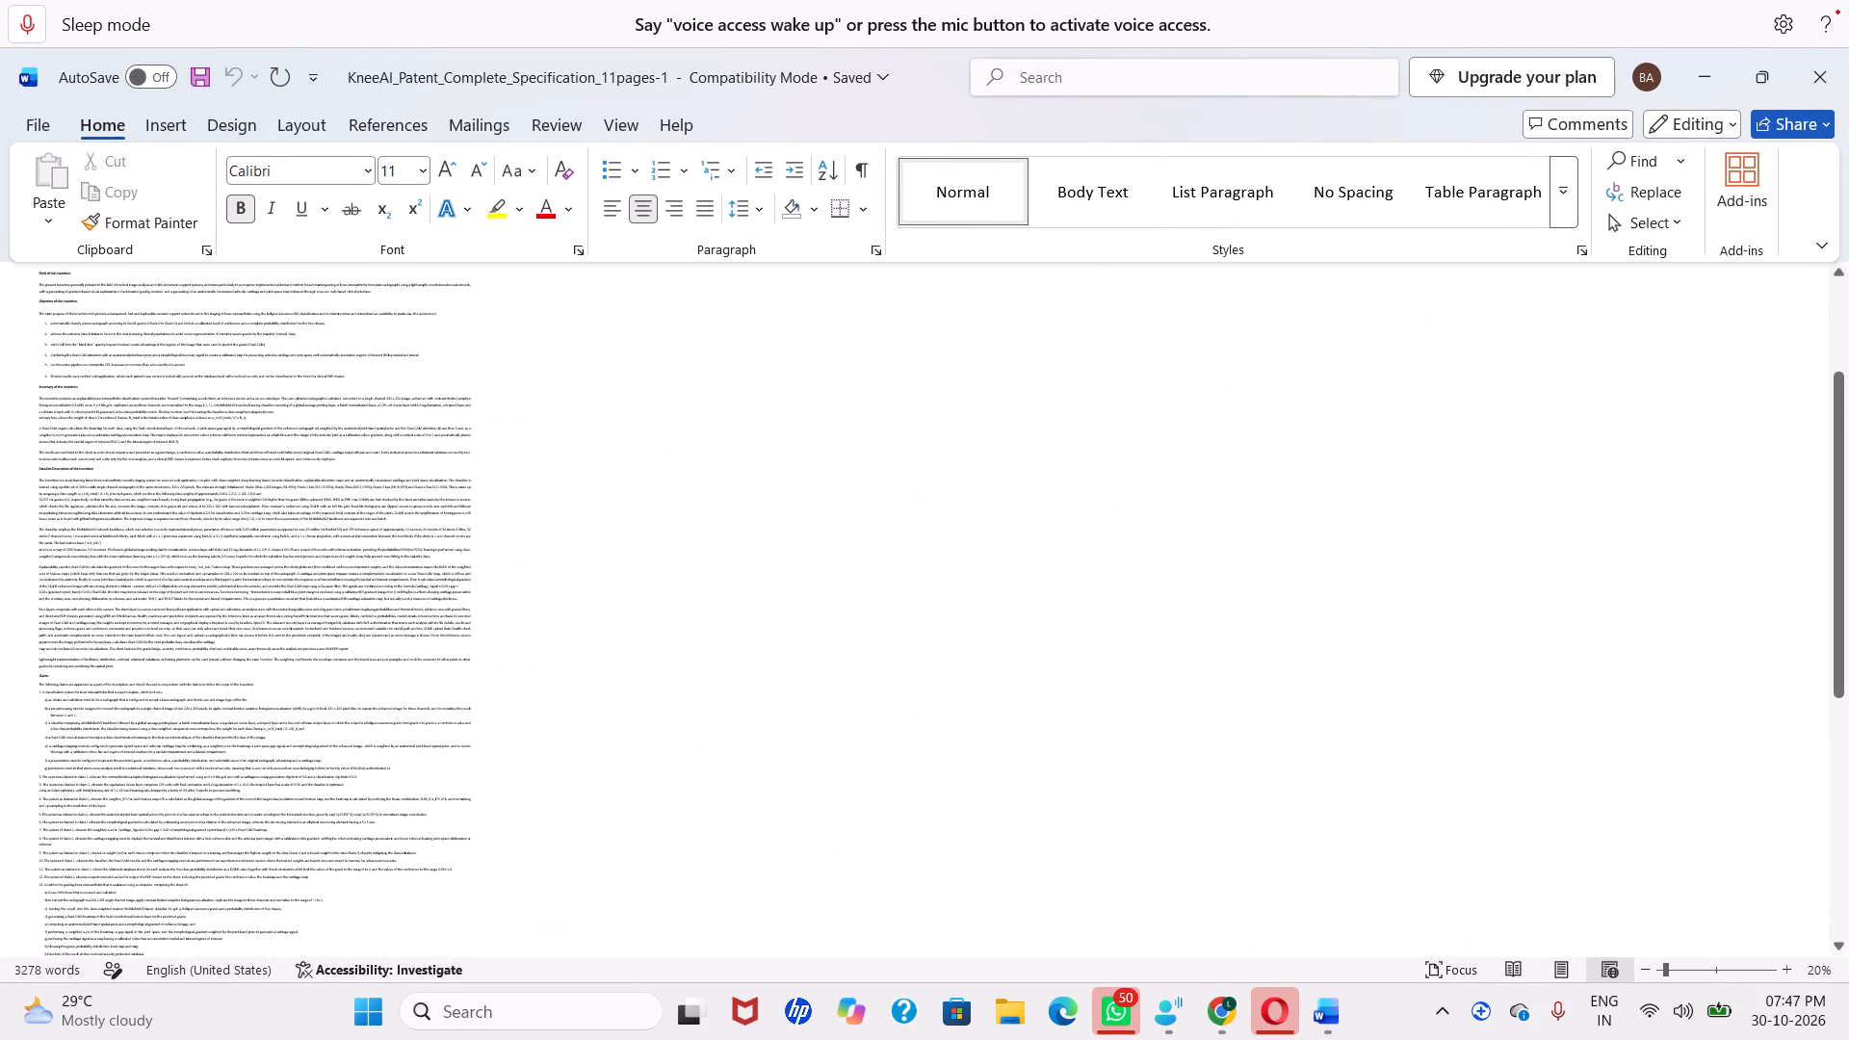
ctrl+scroll(970, 429, up, 12)
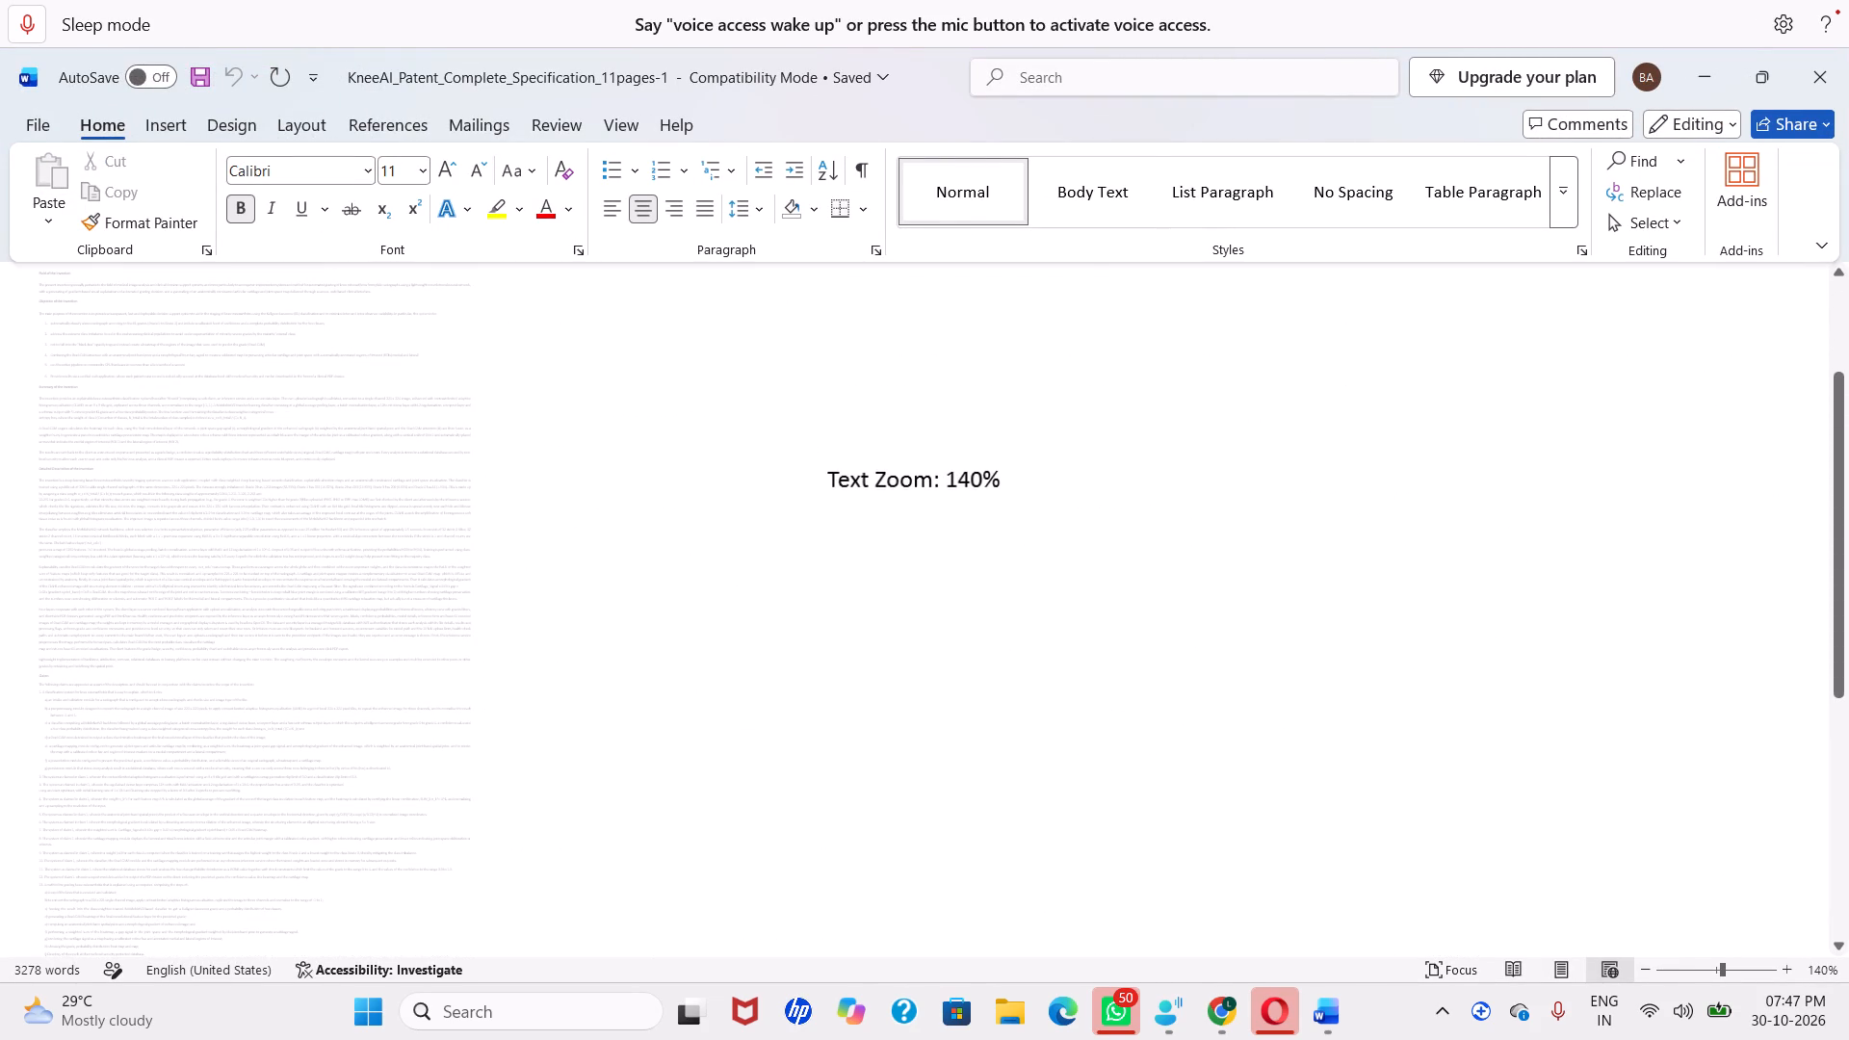
click(970, 429)
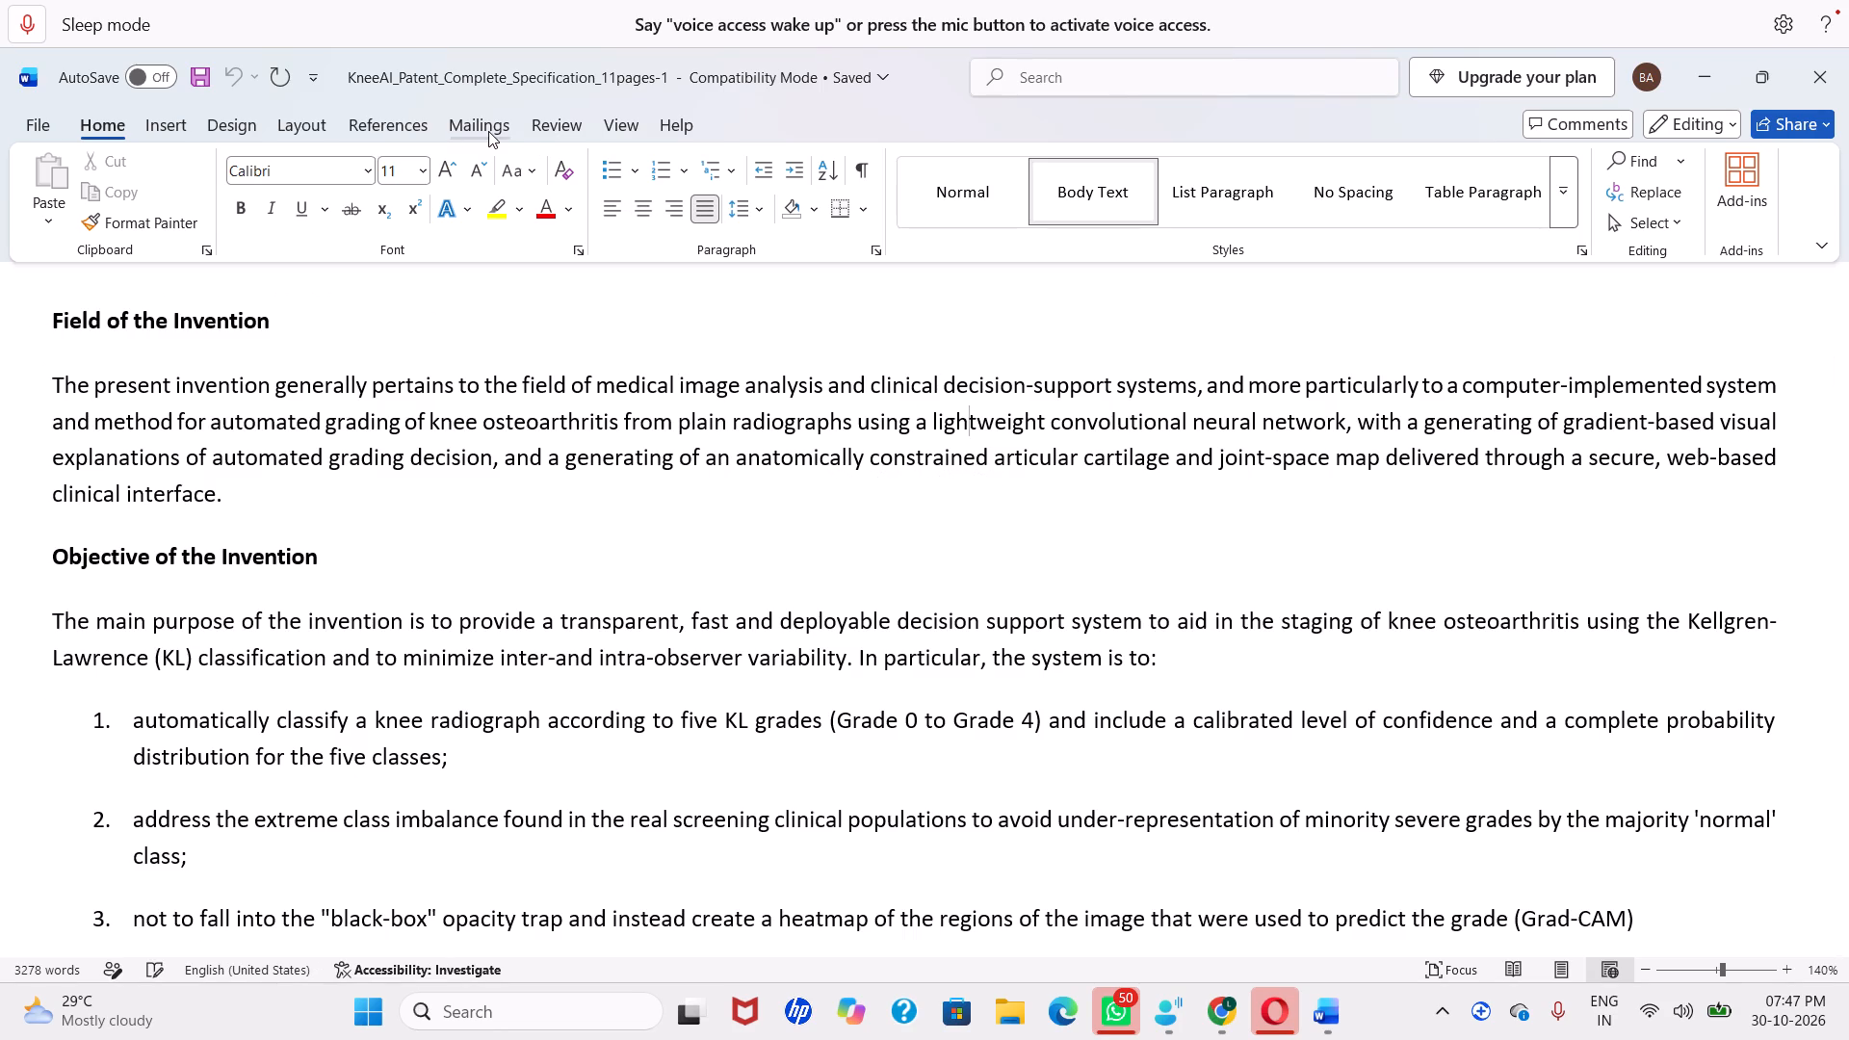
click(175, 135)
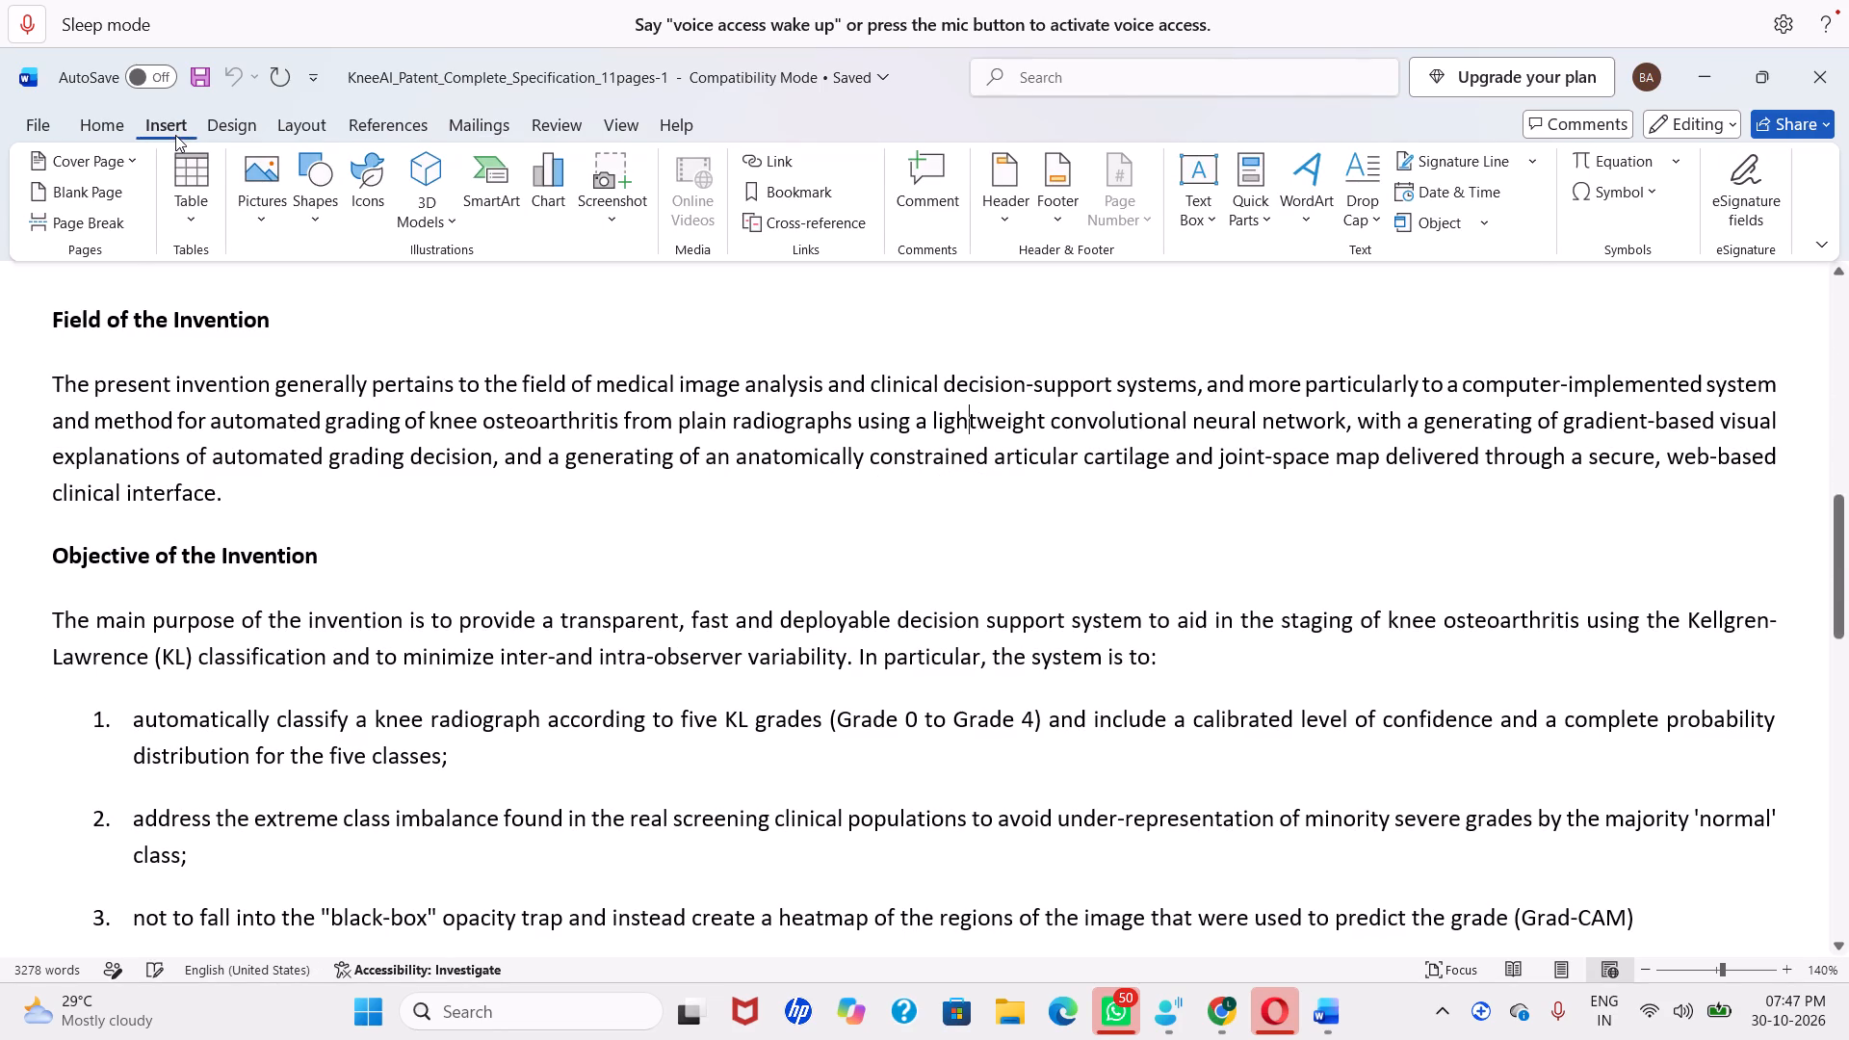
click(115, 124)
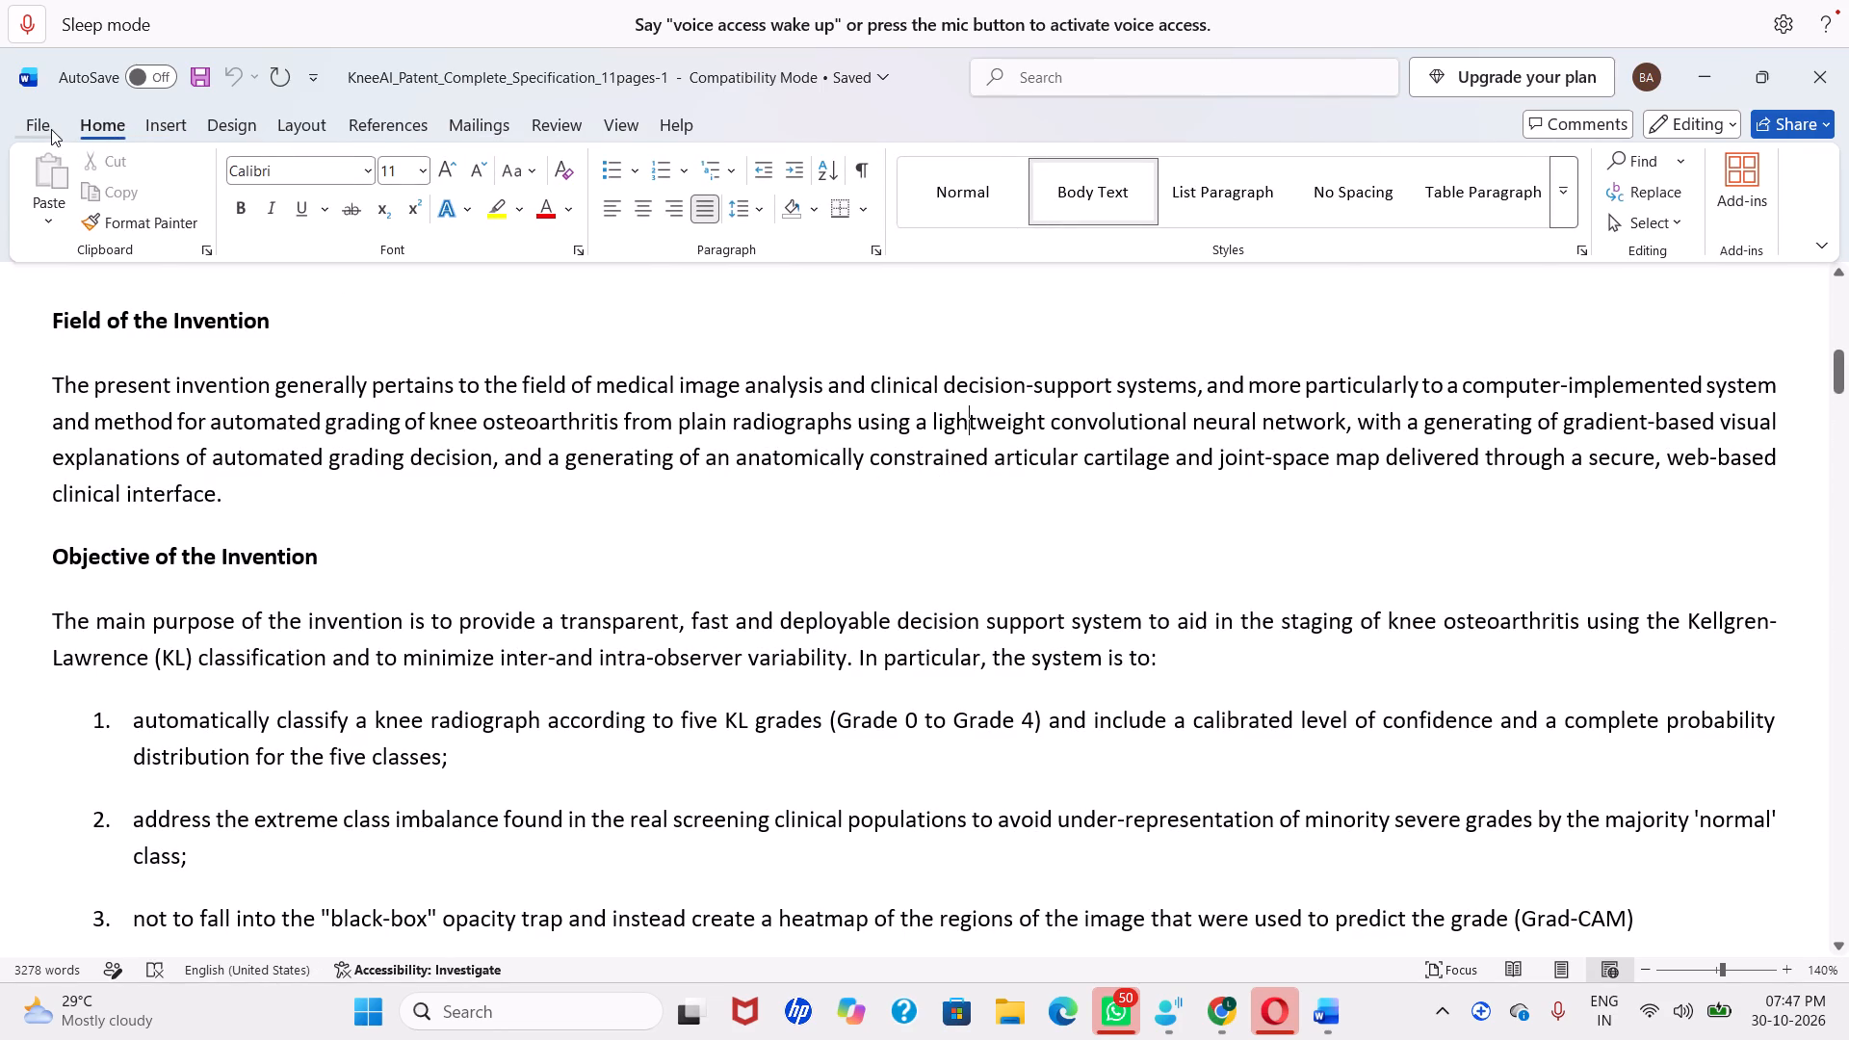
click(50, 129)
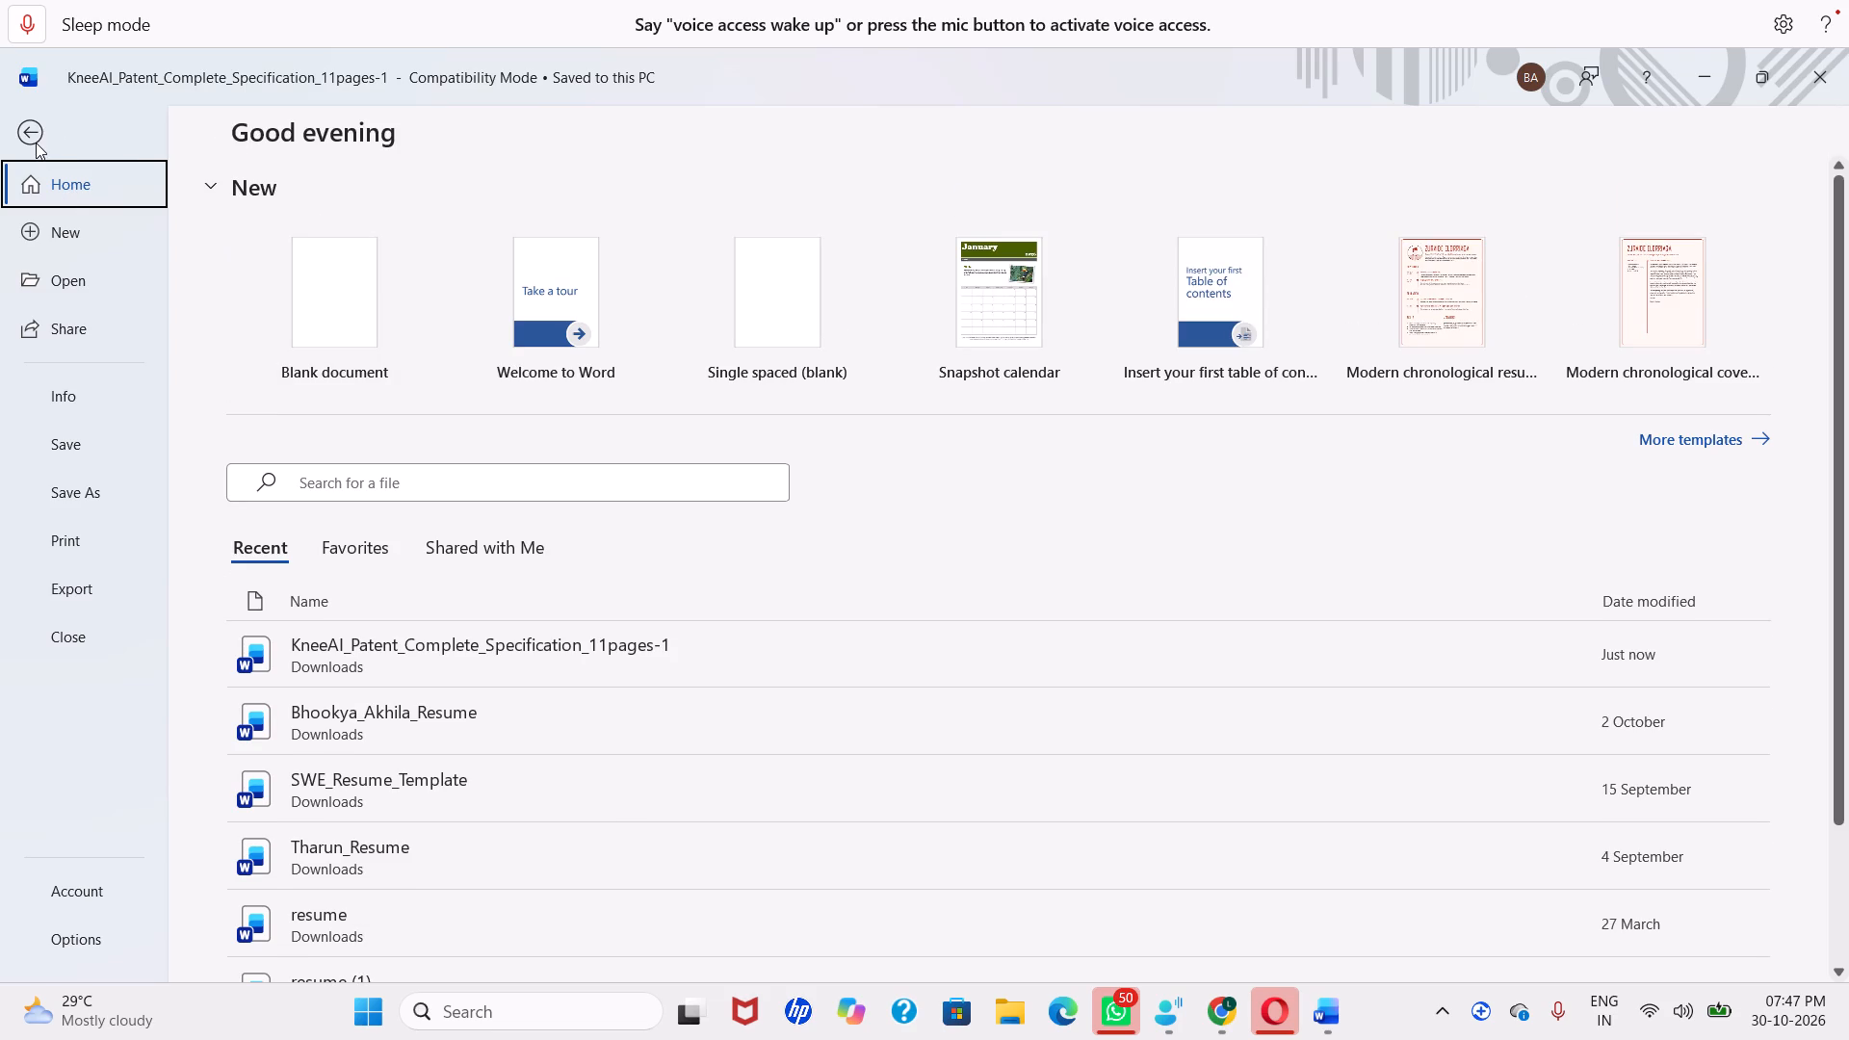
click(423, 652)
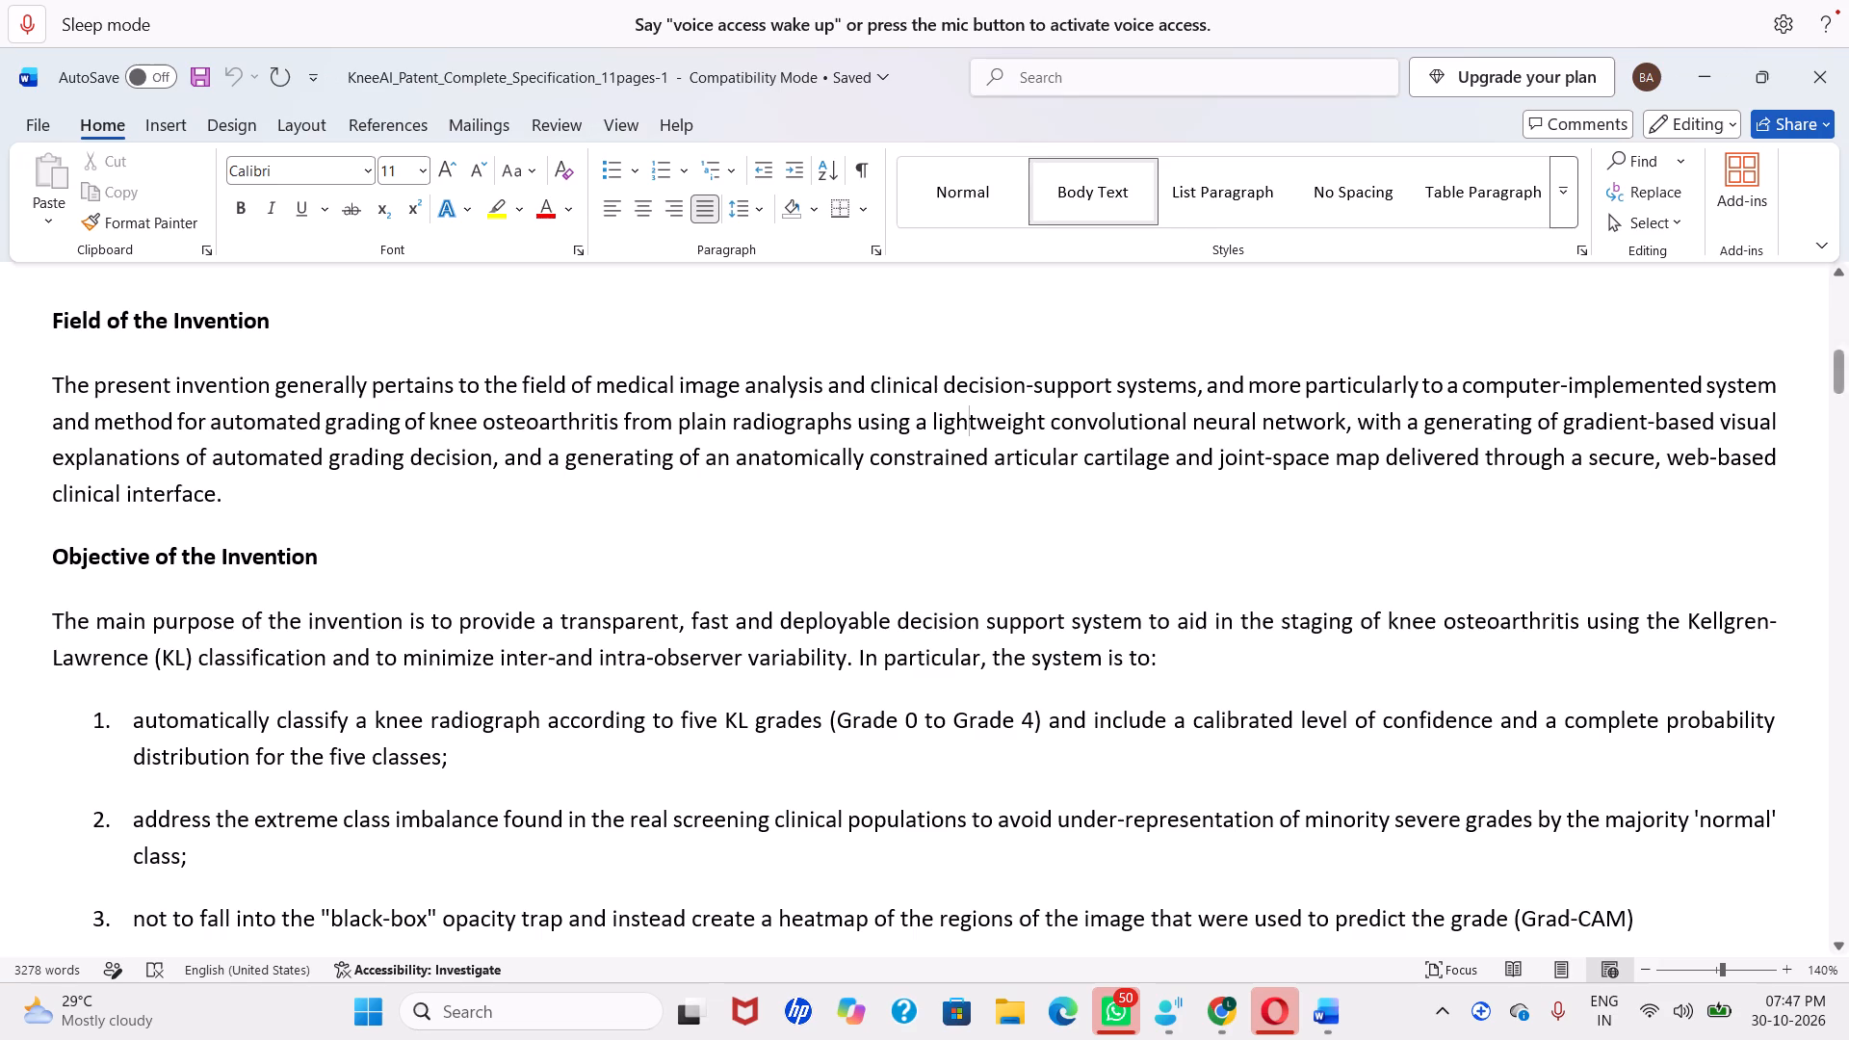
Apply the Normal style to the body paragraph under Field of the Invention.
ctrl+scroll(694, 711, down, 6)
ctrl+scroll(694, 711, up, 4)
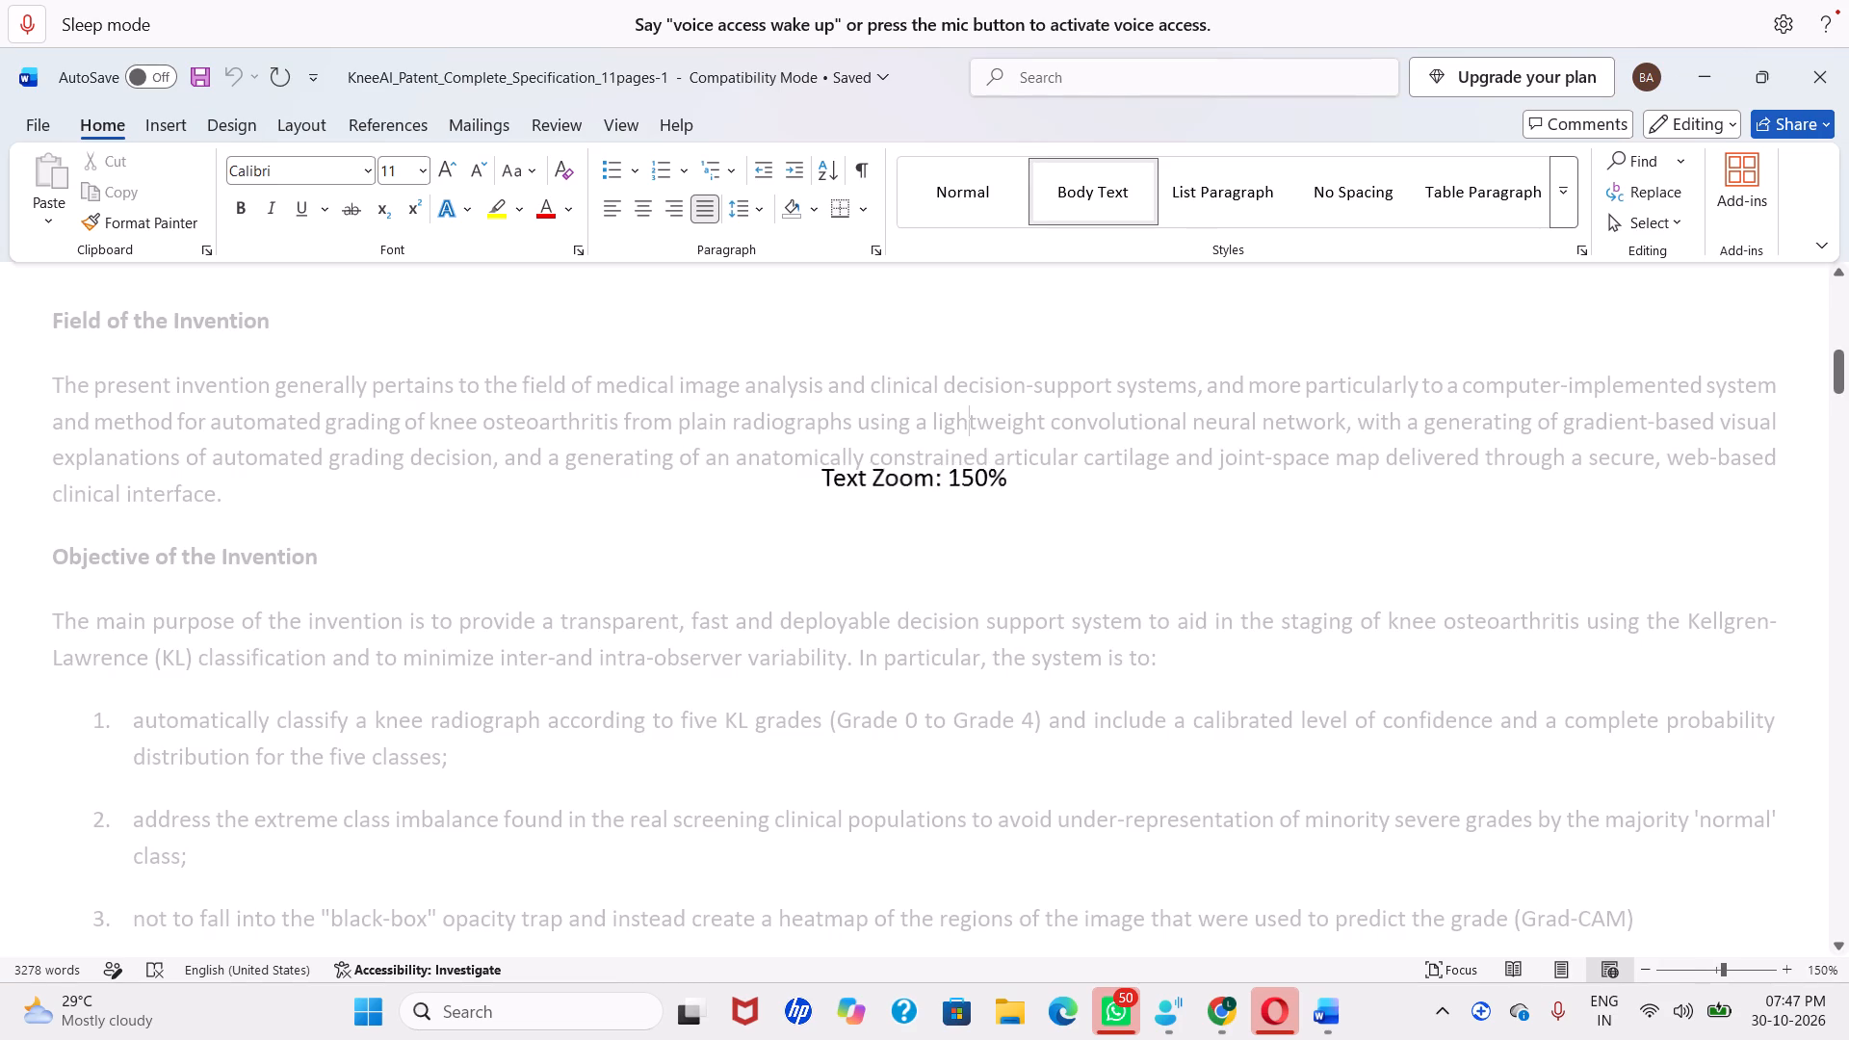
ctrl+scroll(694, 711, up, 5)
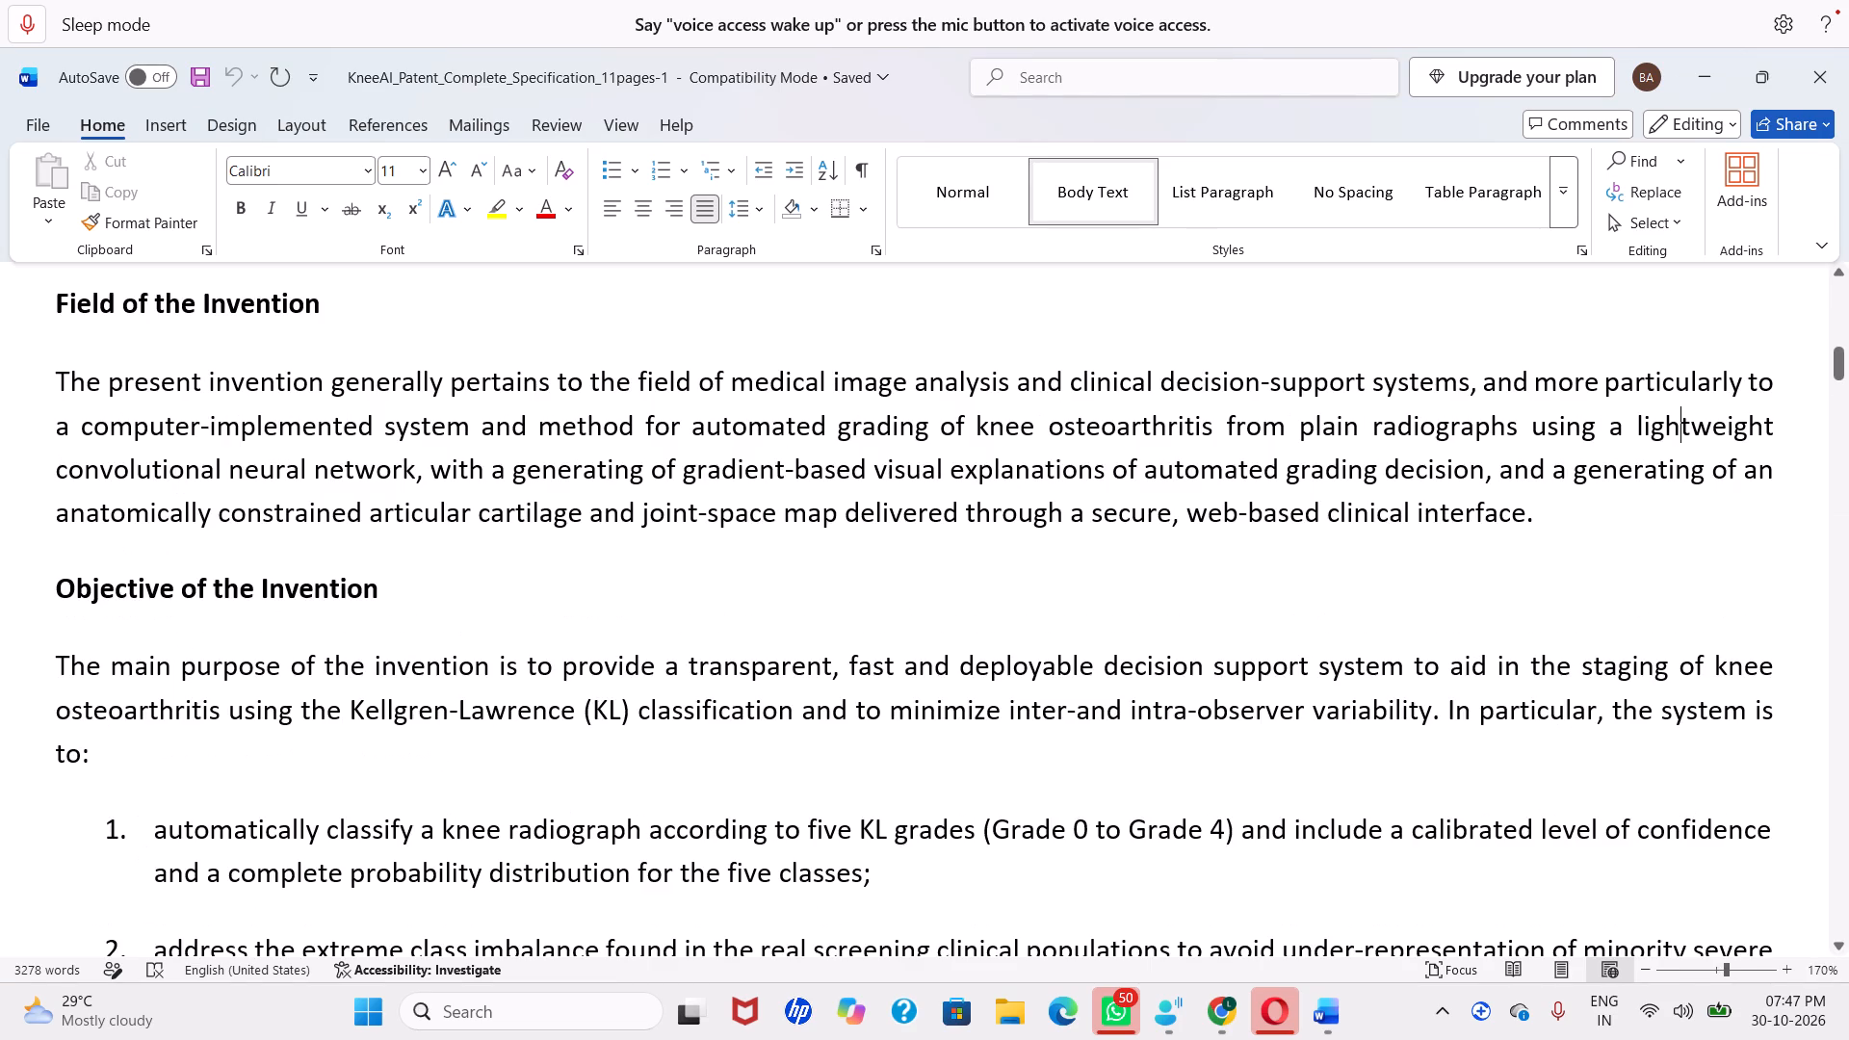
scroll(745, 628, right, 1)
scroll(745, 628, up, 3)
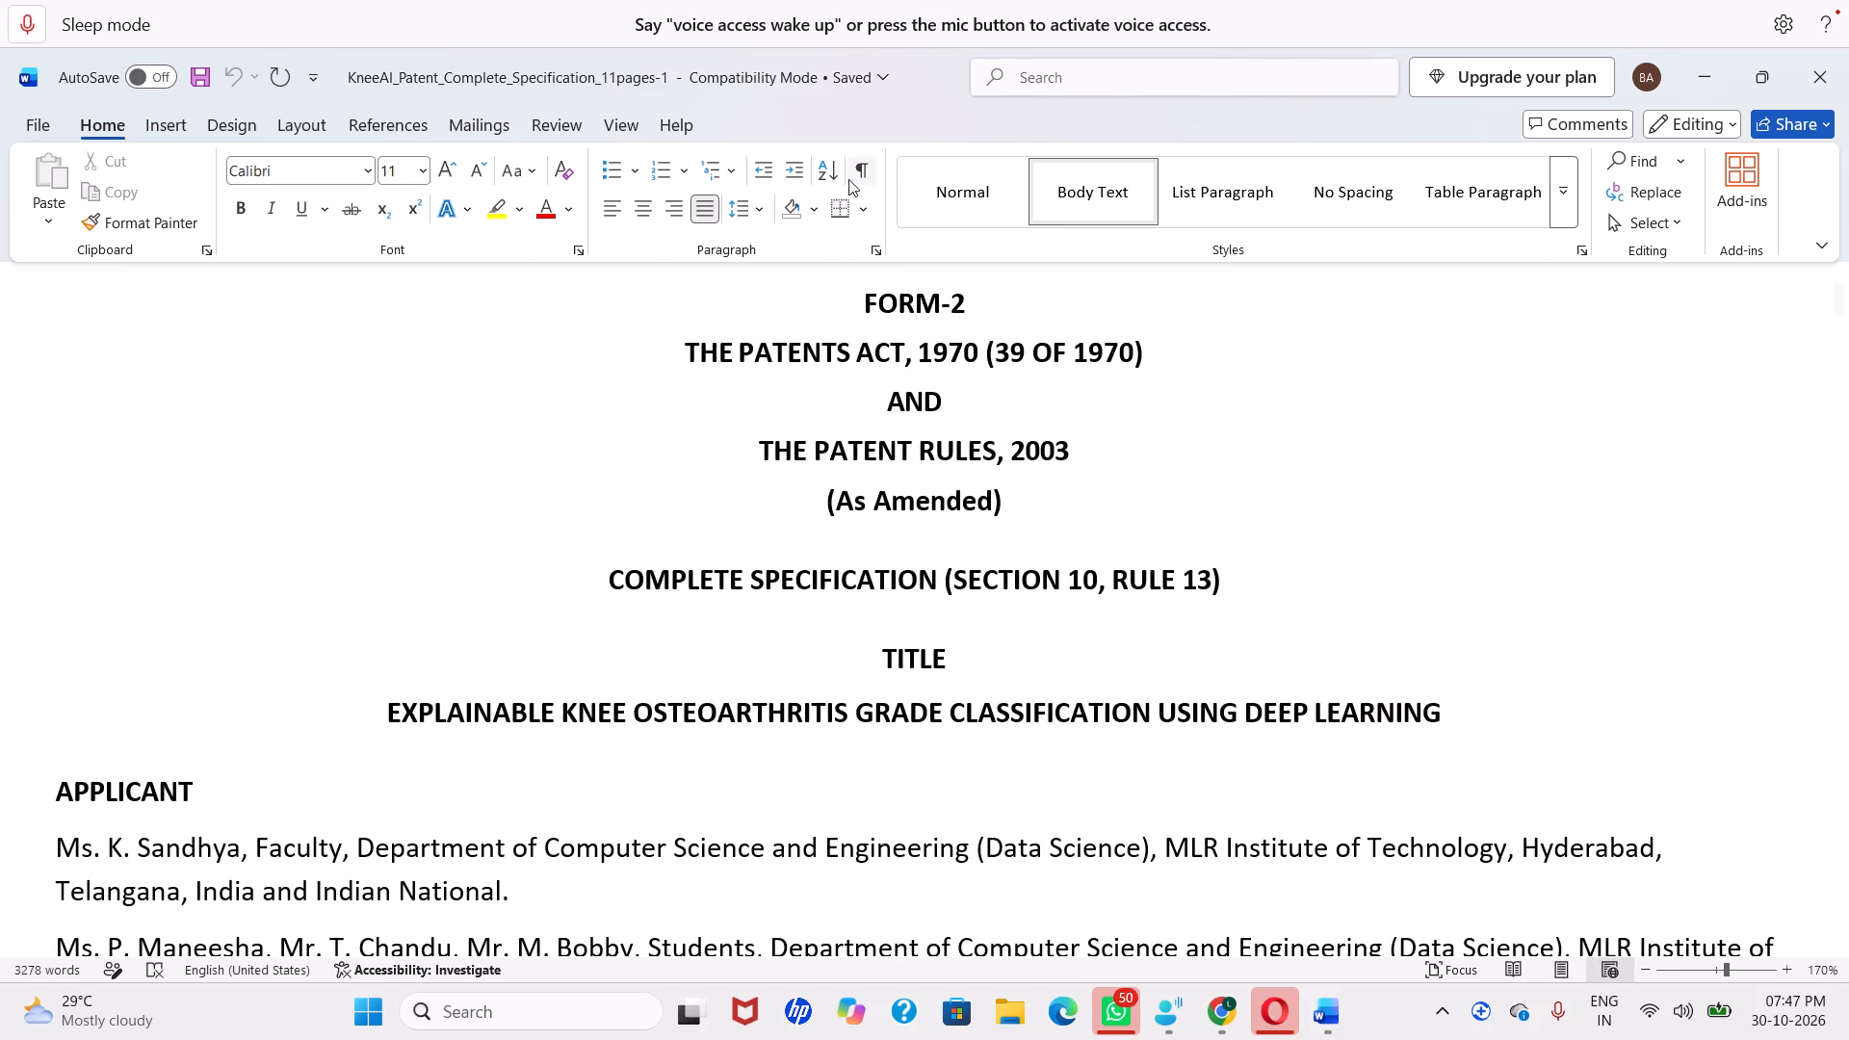
click(953, 190)
Review the specification's objectives list, summary and title page, and return to the iLovePDF page in the browser.
scroll(917, 482, down, 2)
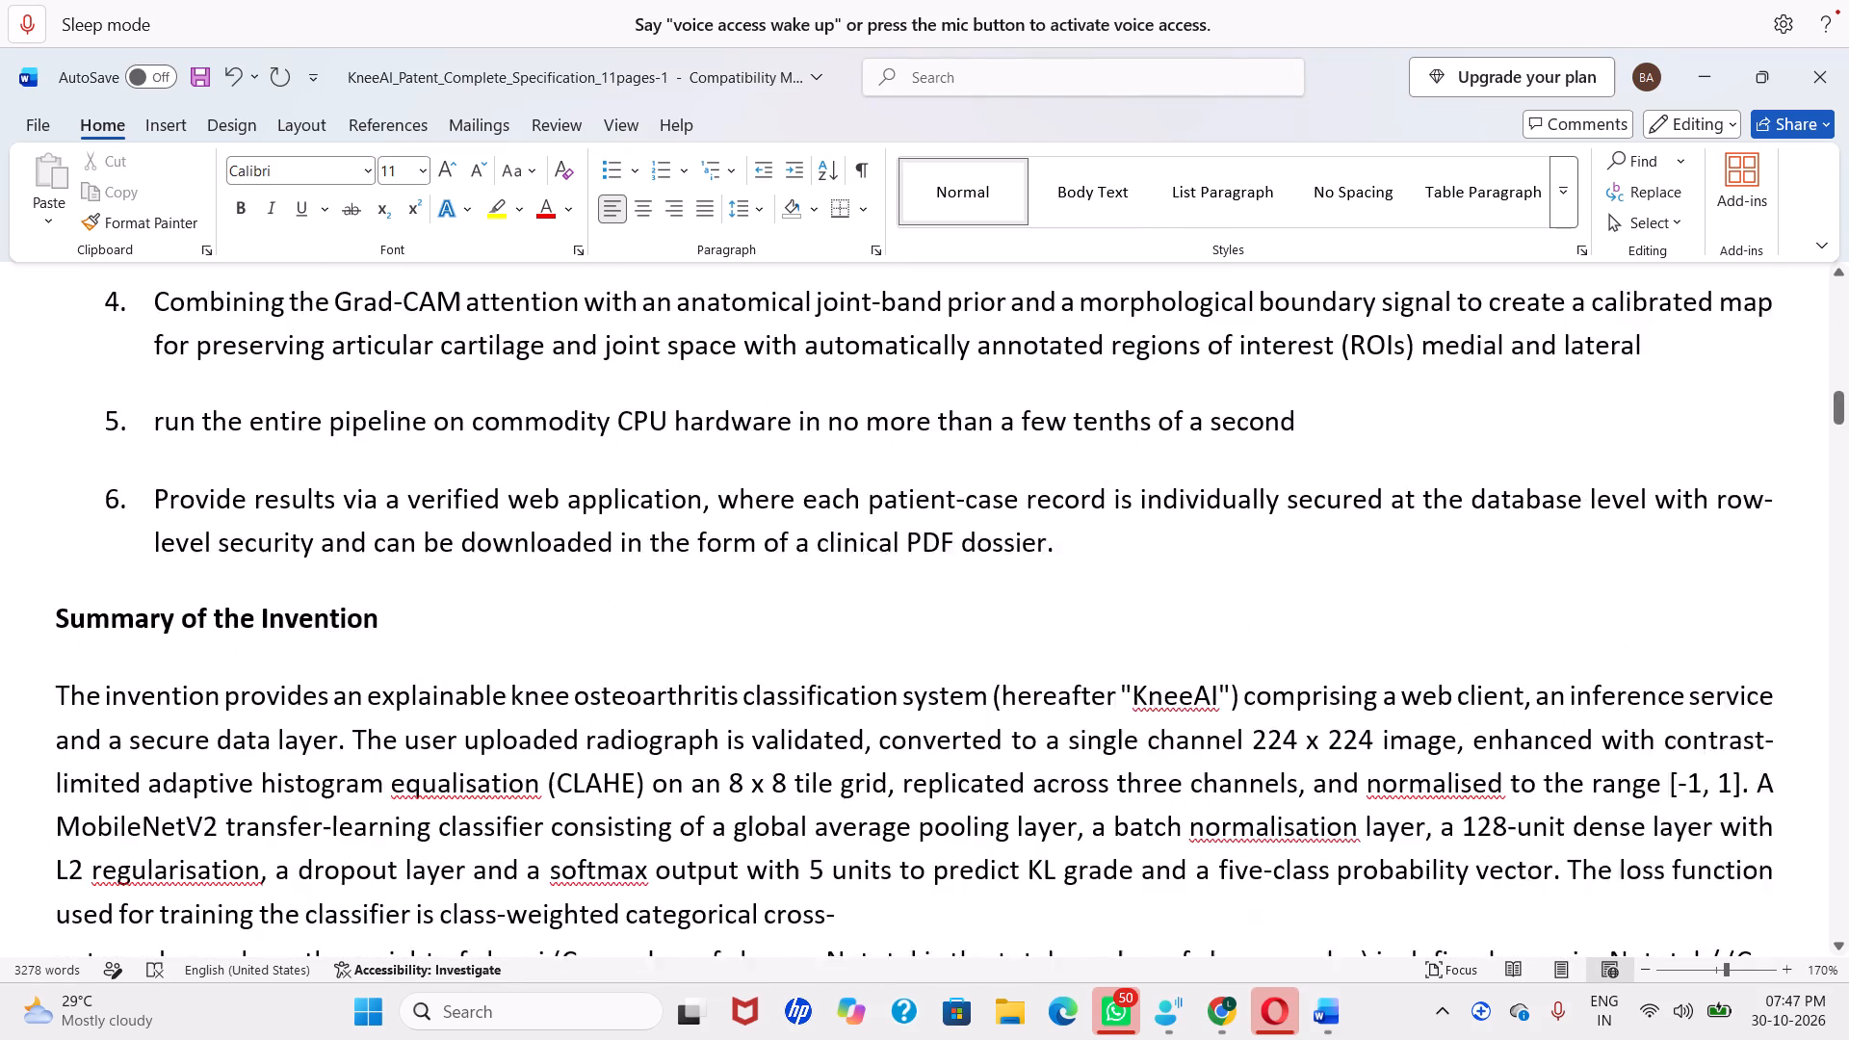
scroll(917, 482, up, 1)
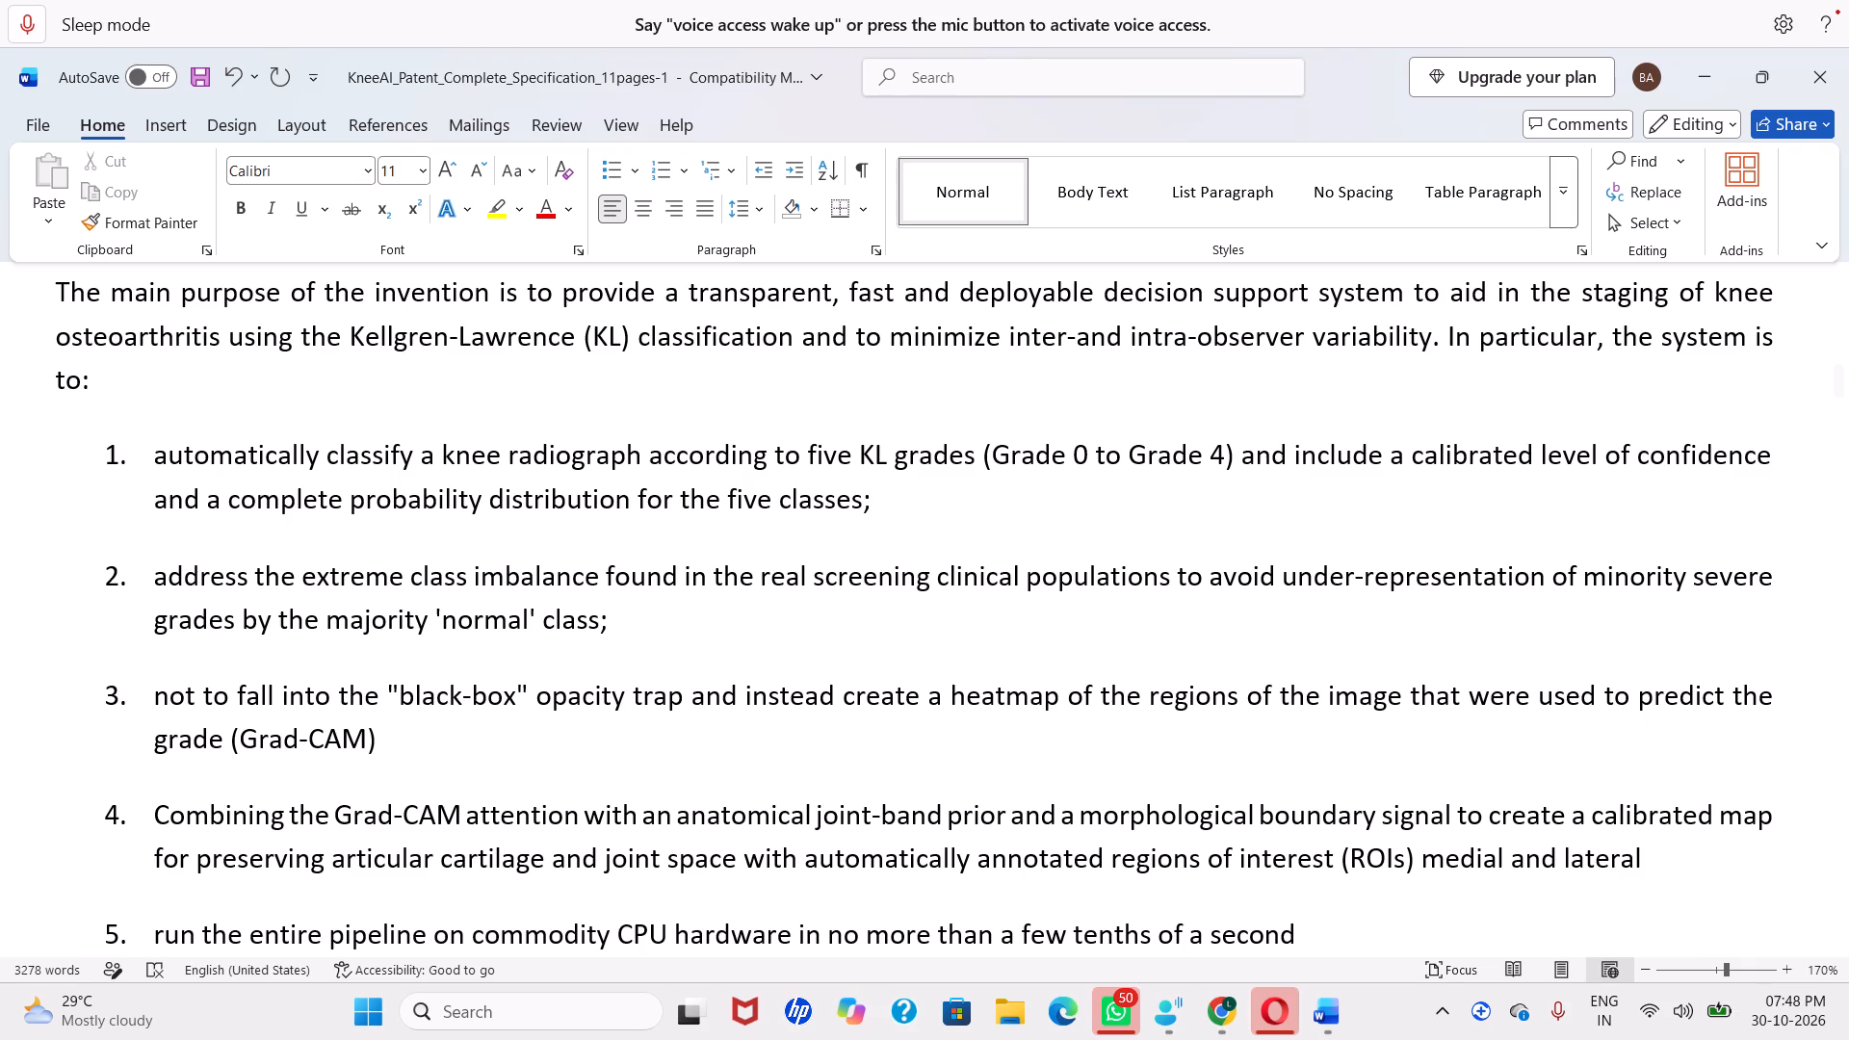
ctrl+scroll(917, 482, down, 3)
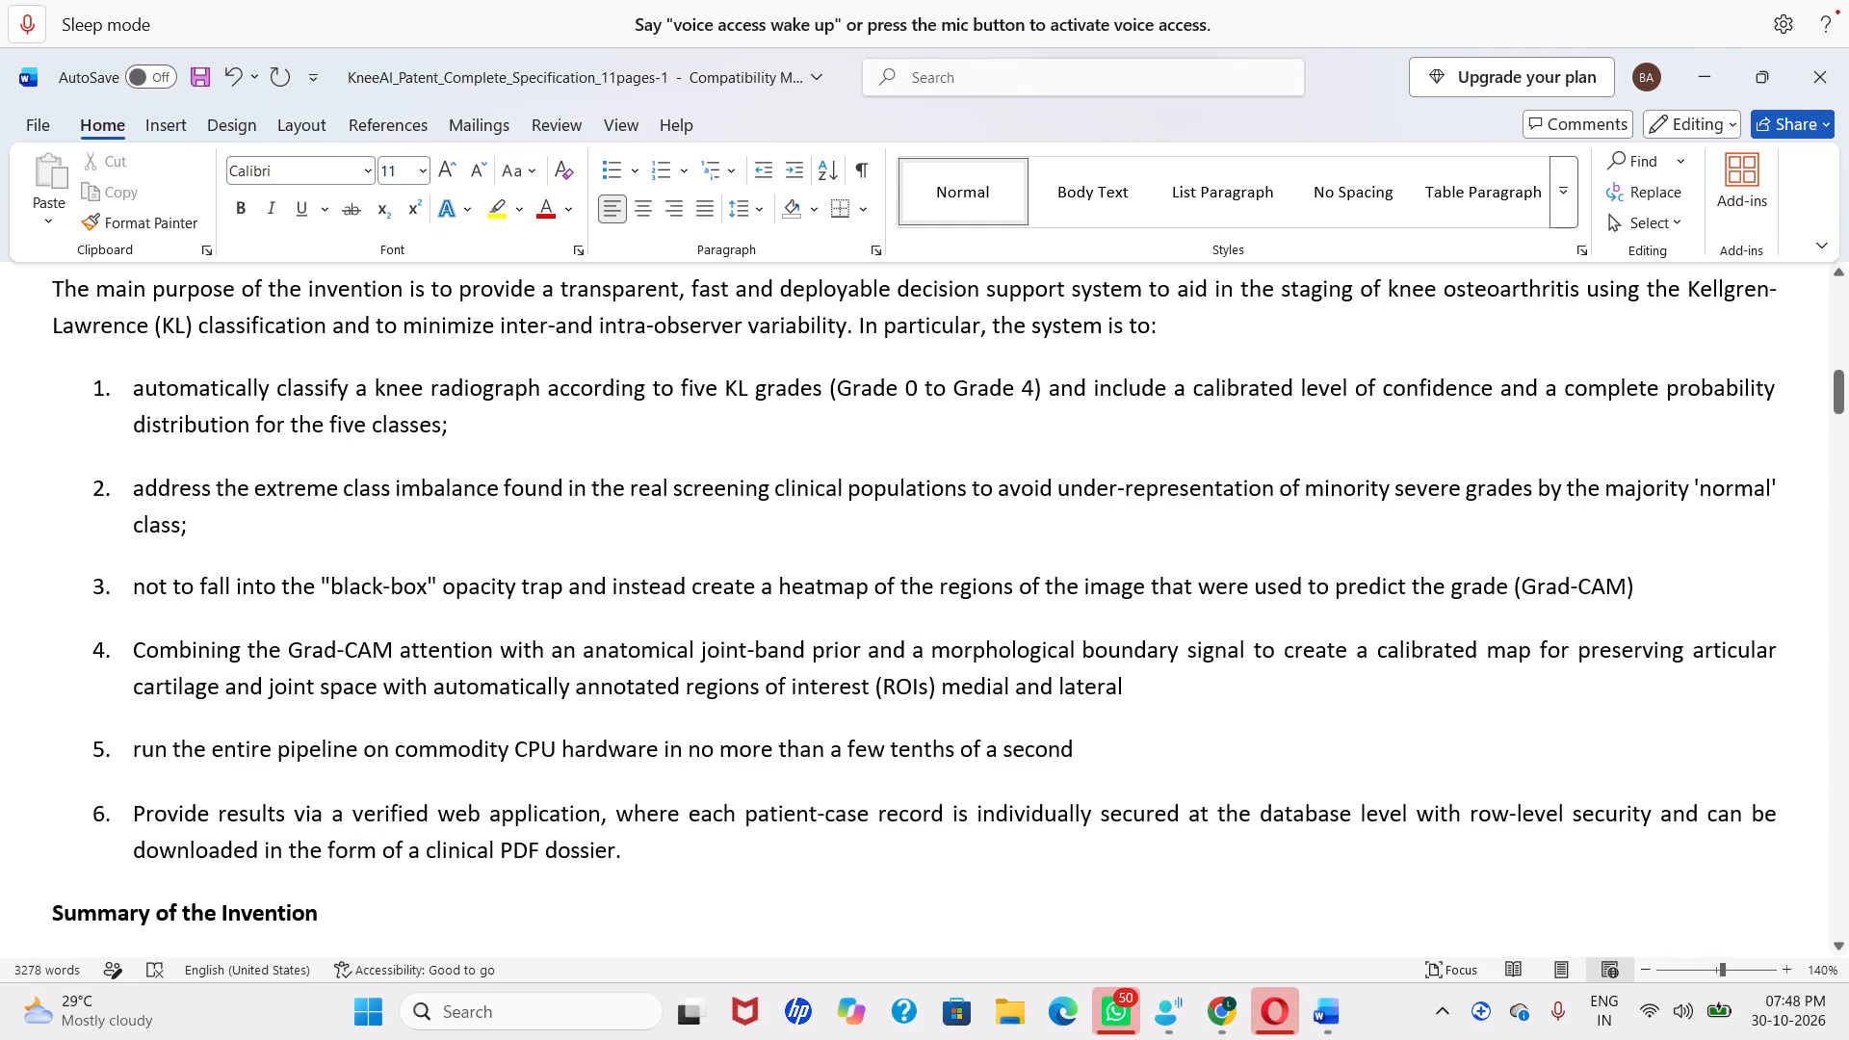
scroll(875, 455, up, 8)
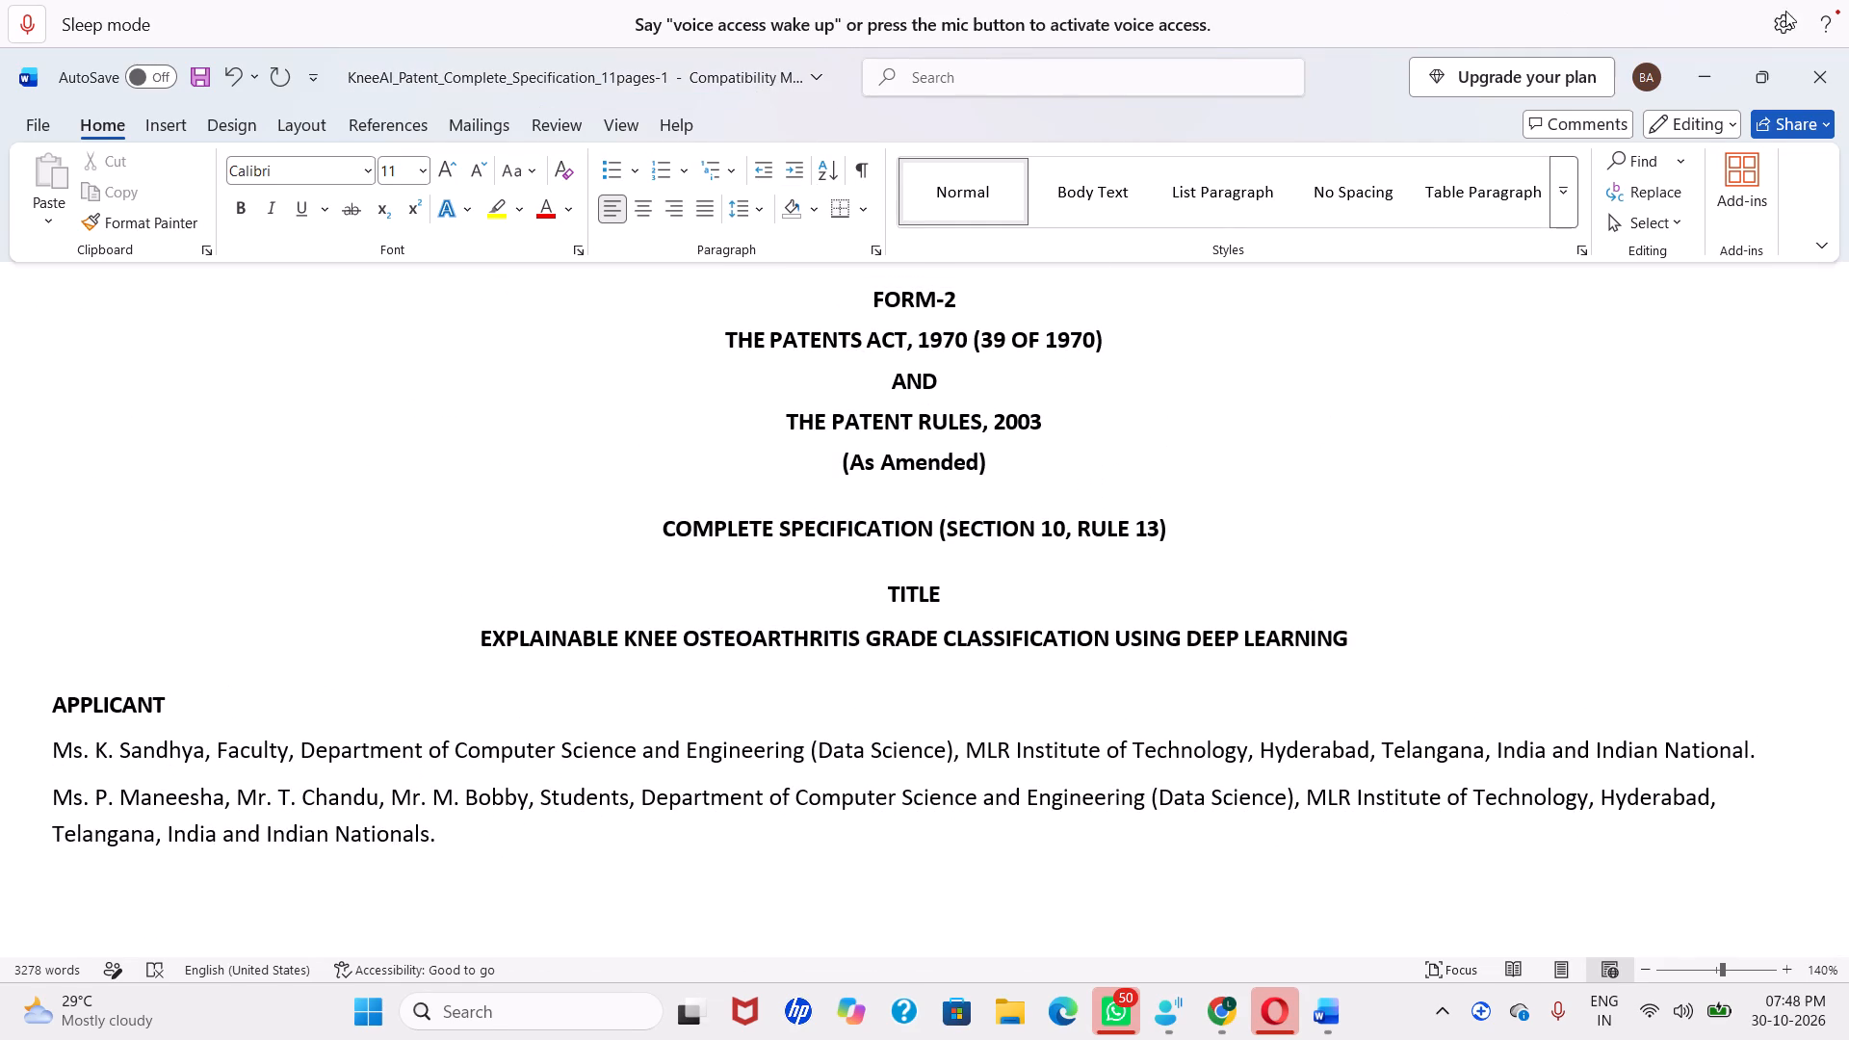
click(1704, 75)
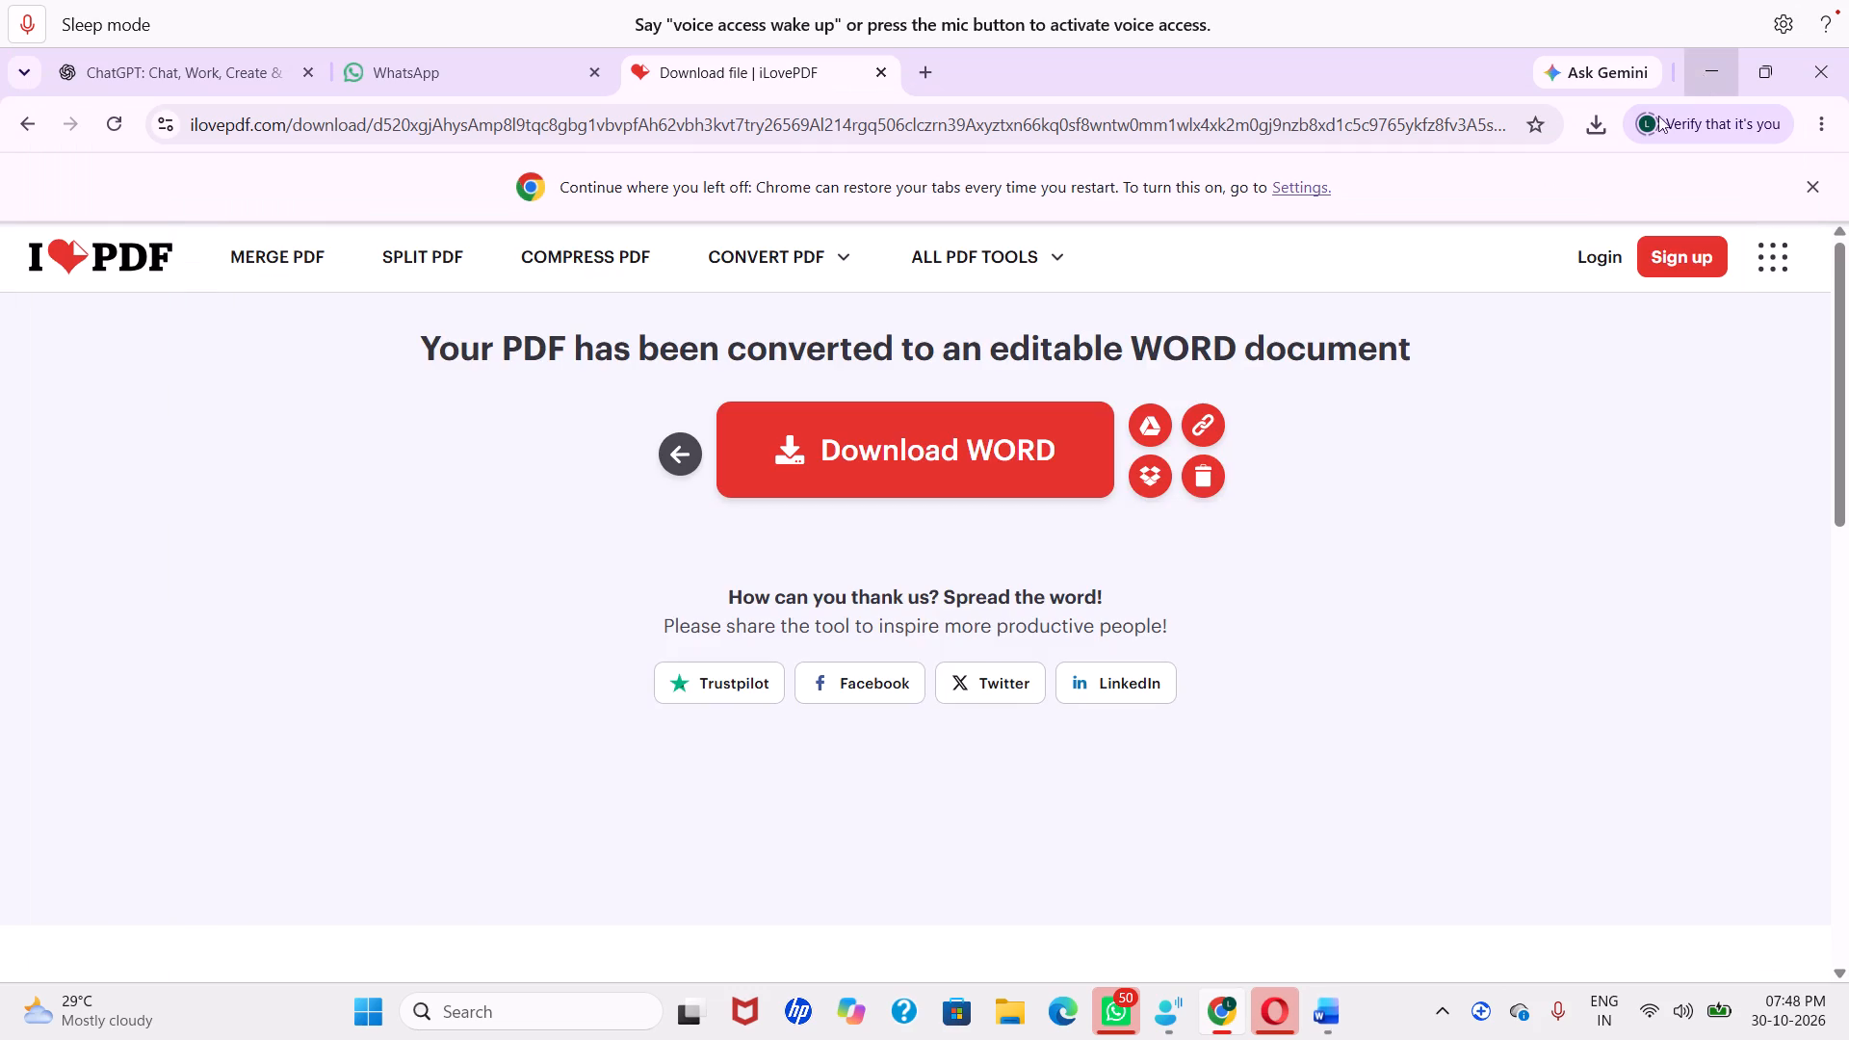
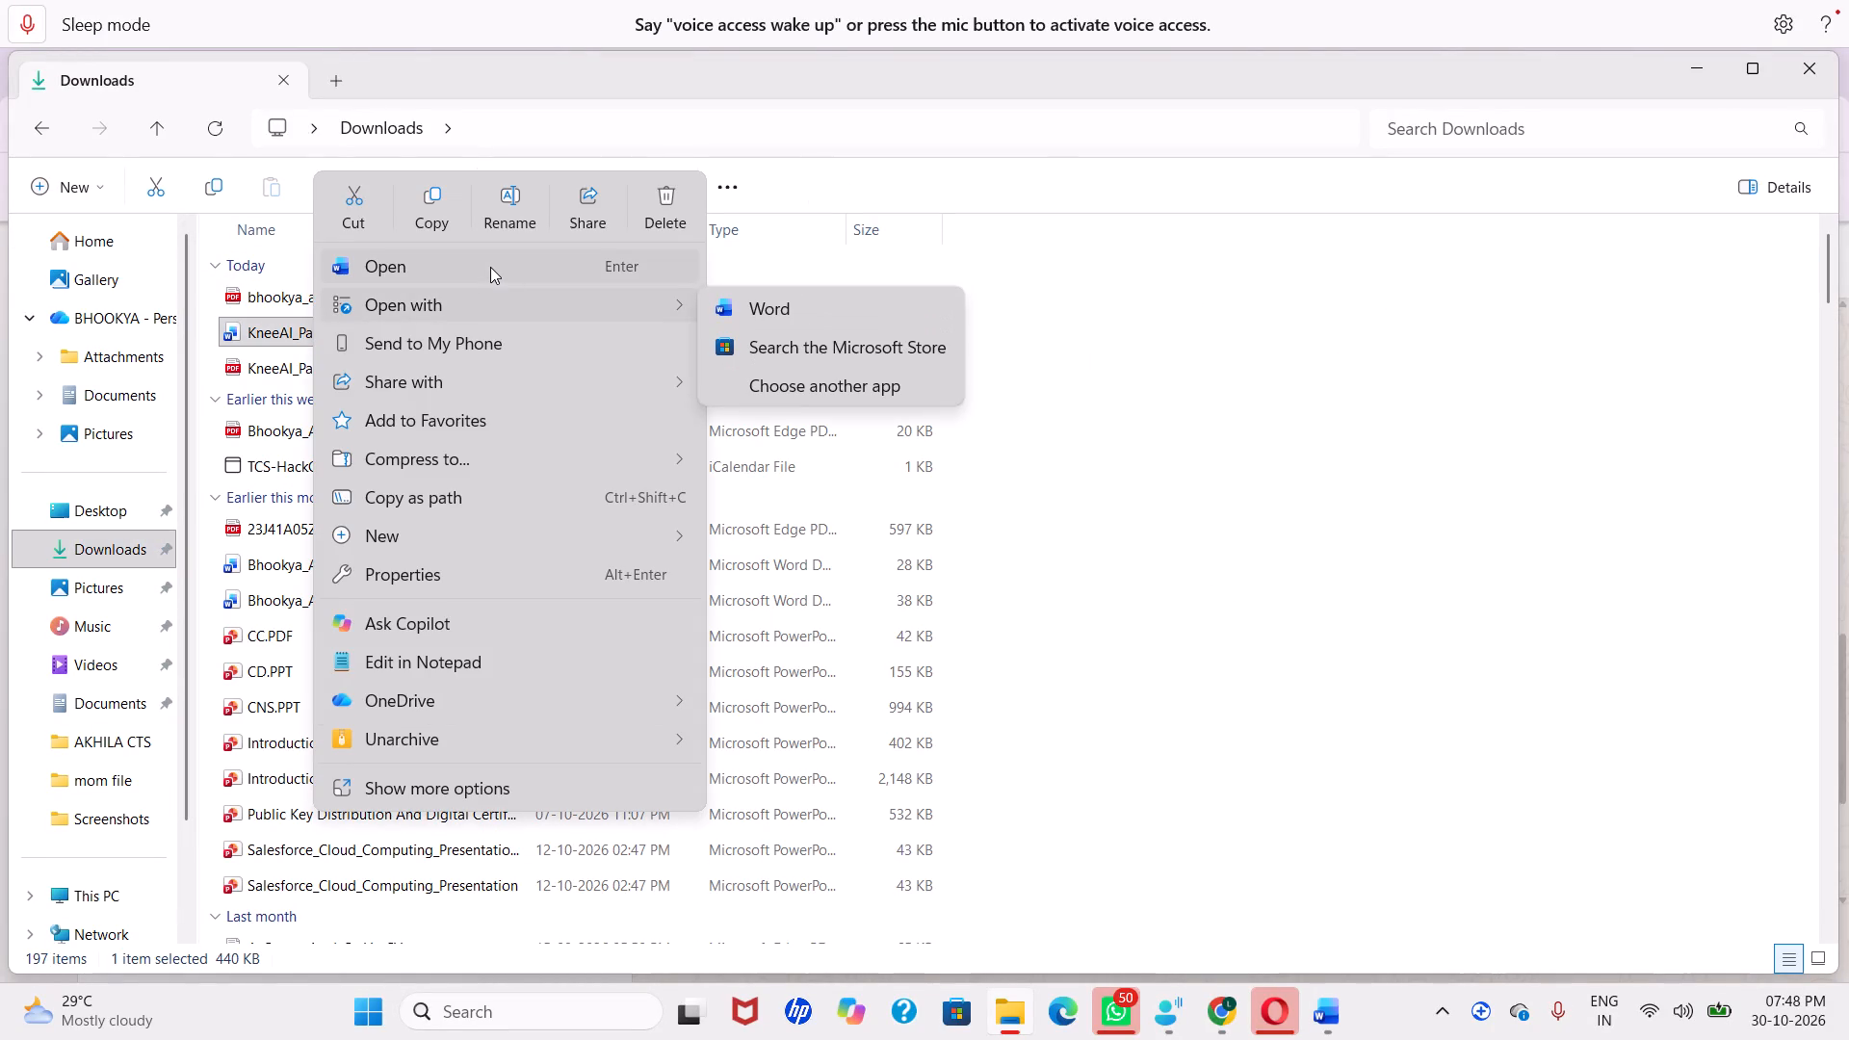
Open the selected KneeAI_Patent_Complete_Specification_11pages-1 document from the Downloads folder in Word.
click(754, 322)
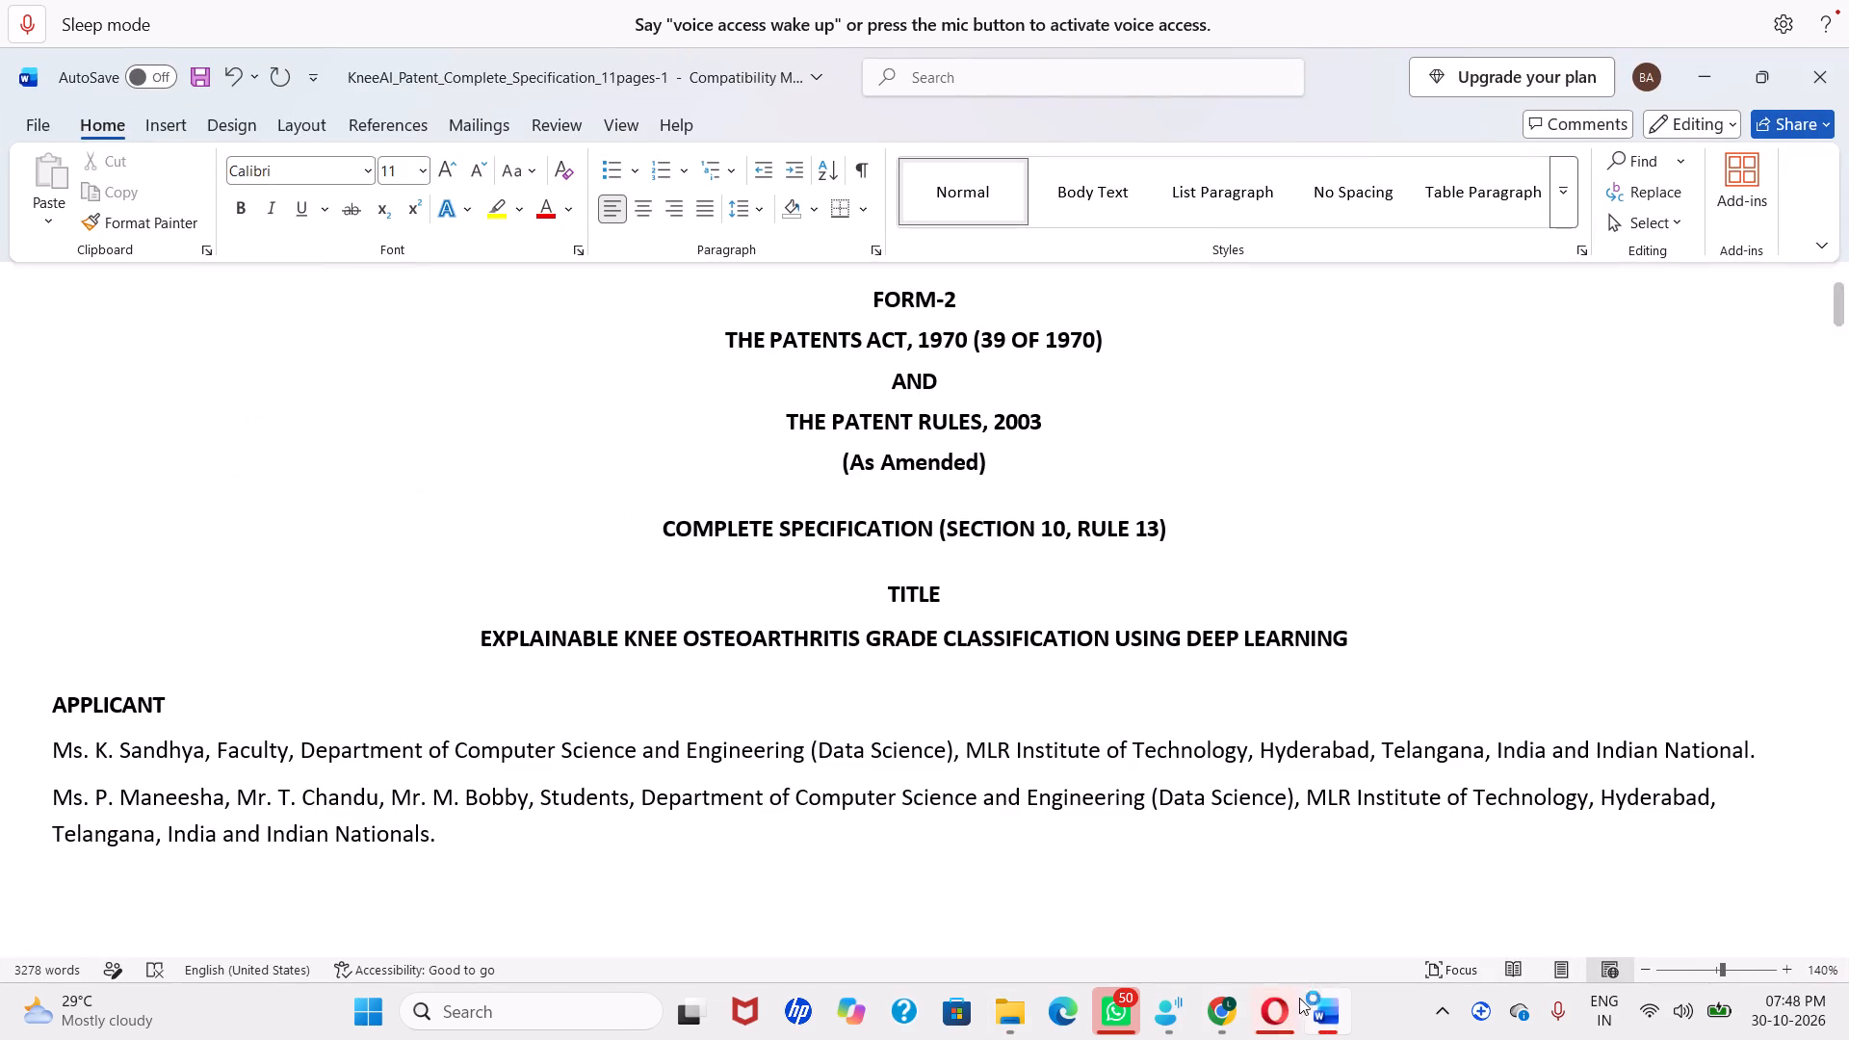
click(1271, 904)
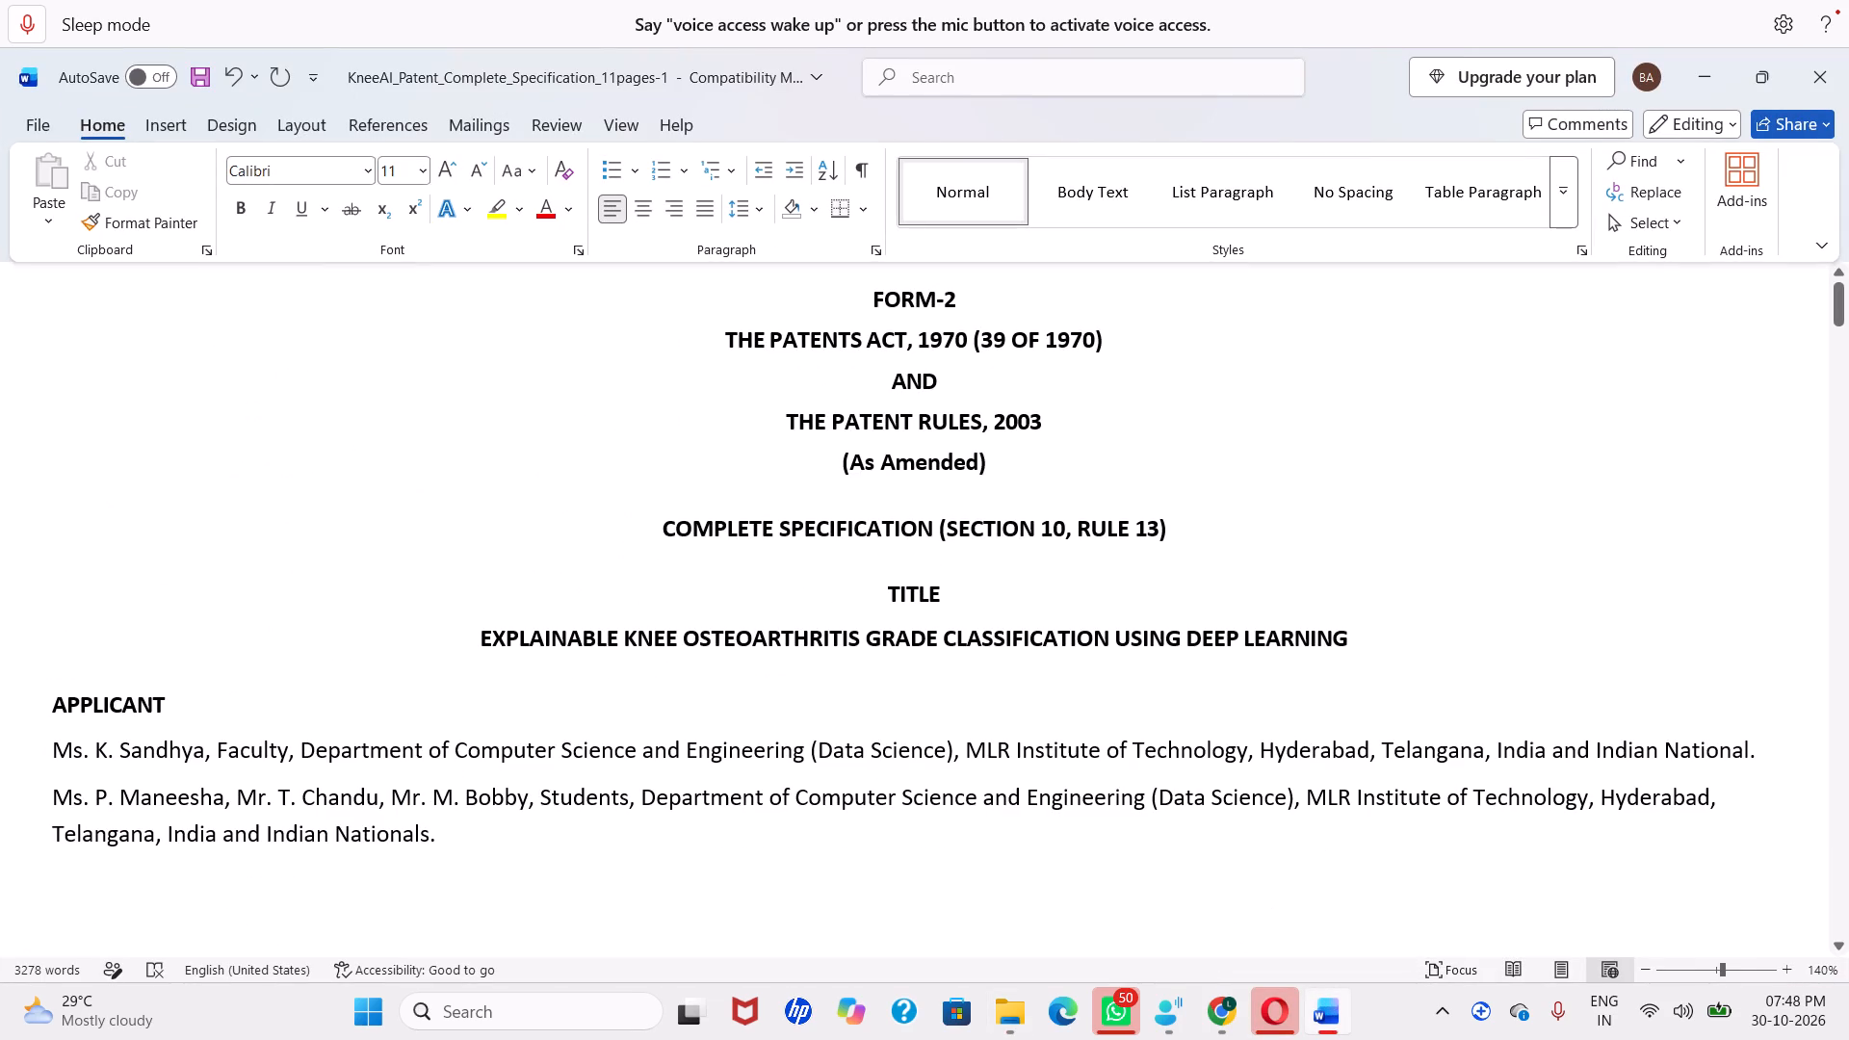
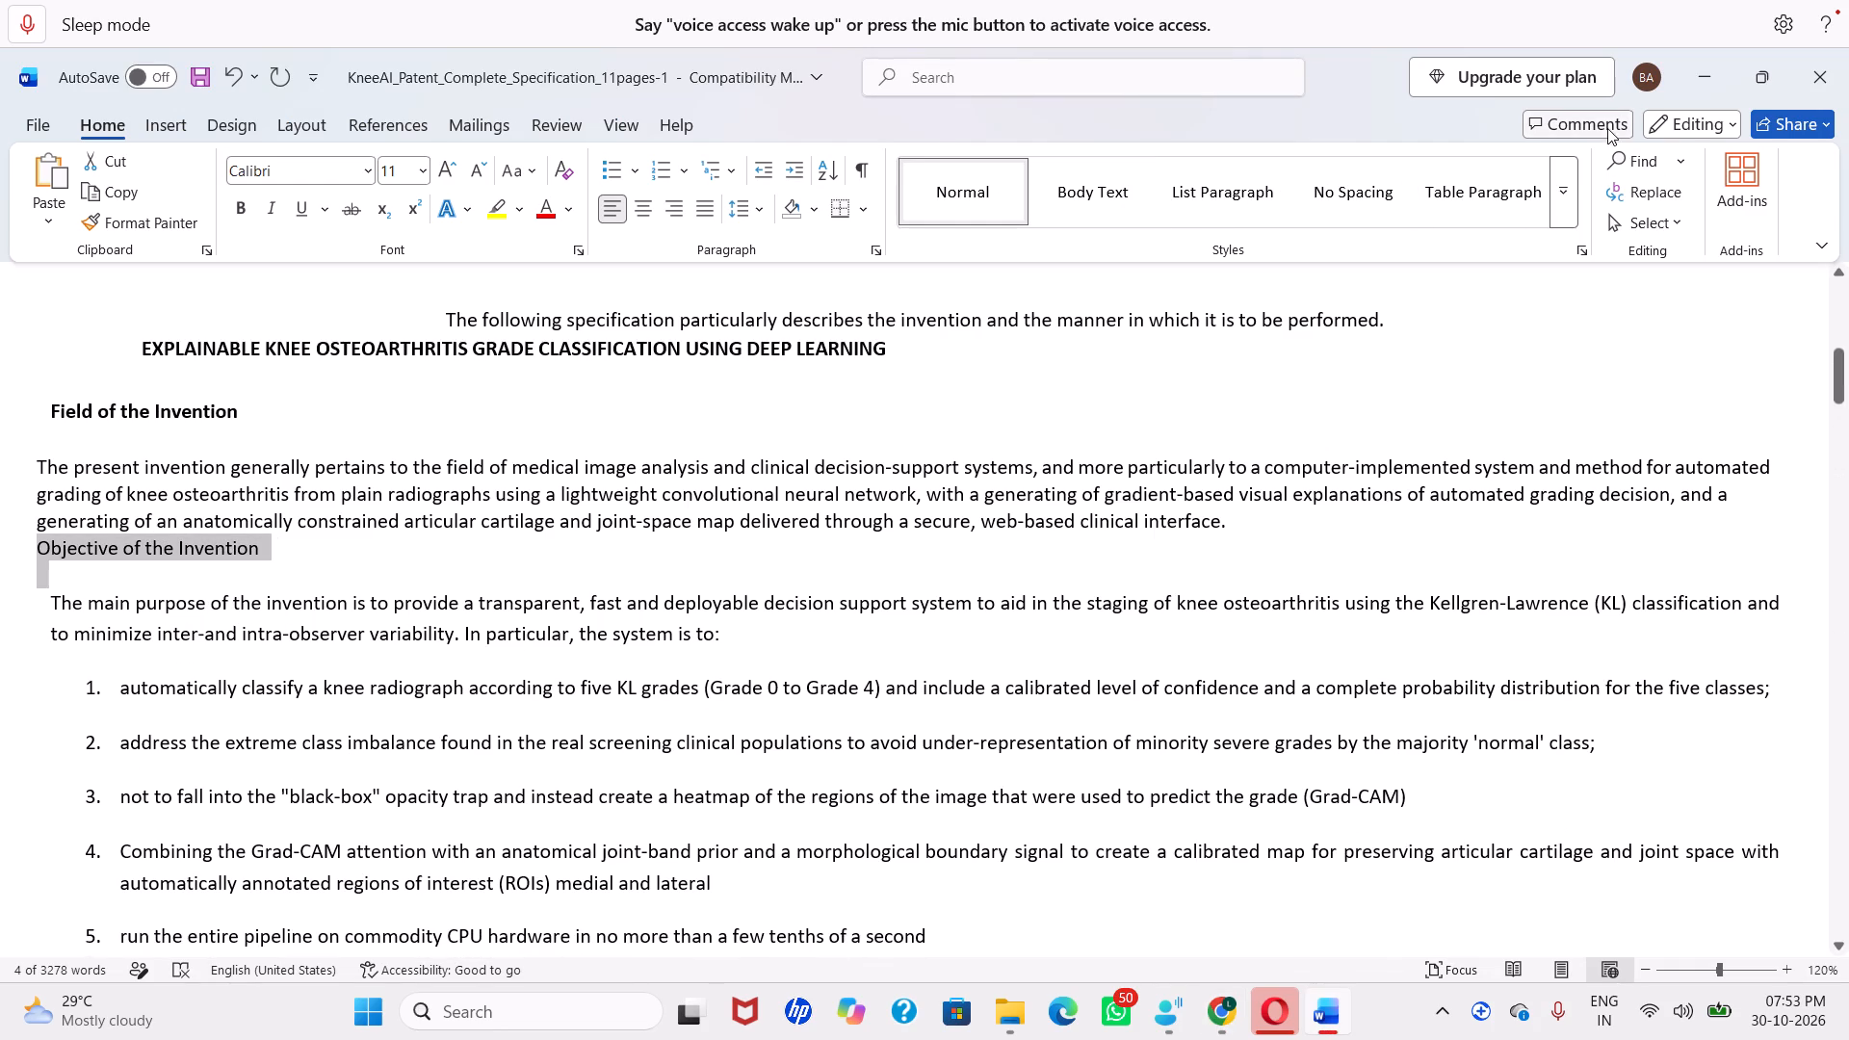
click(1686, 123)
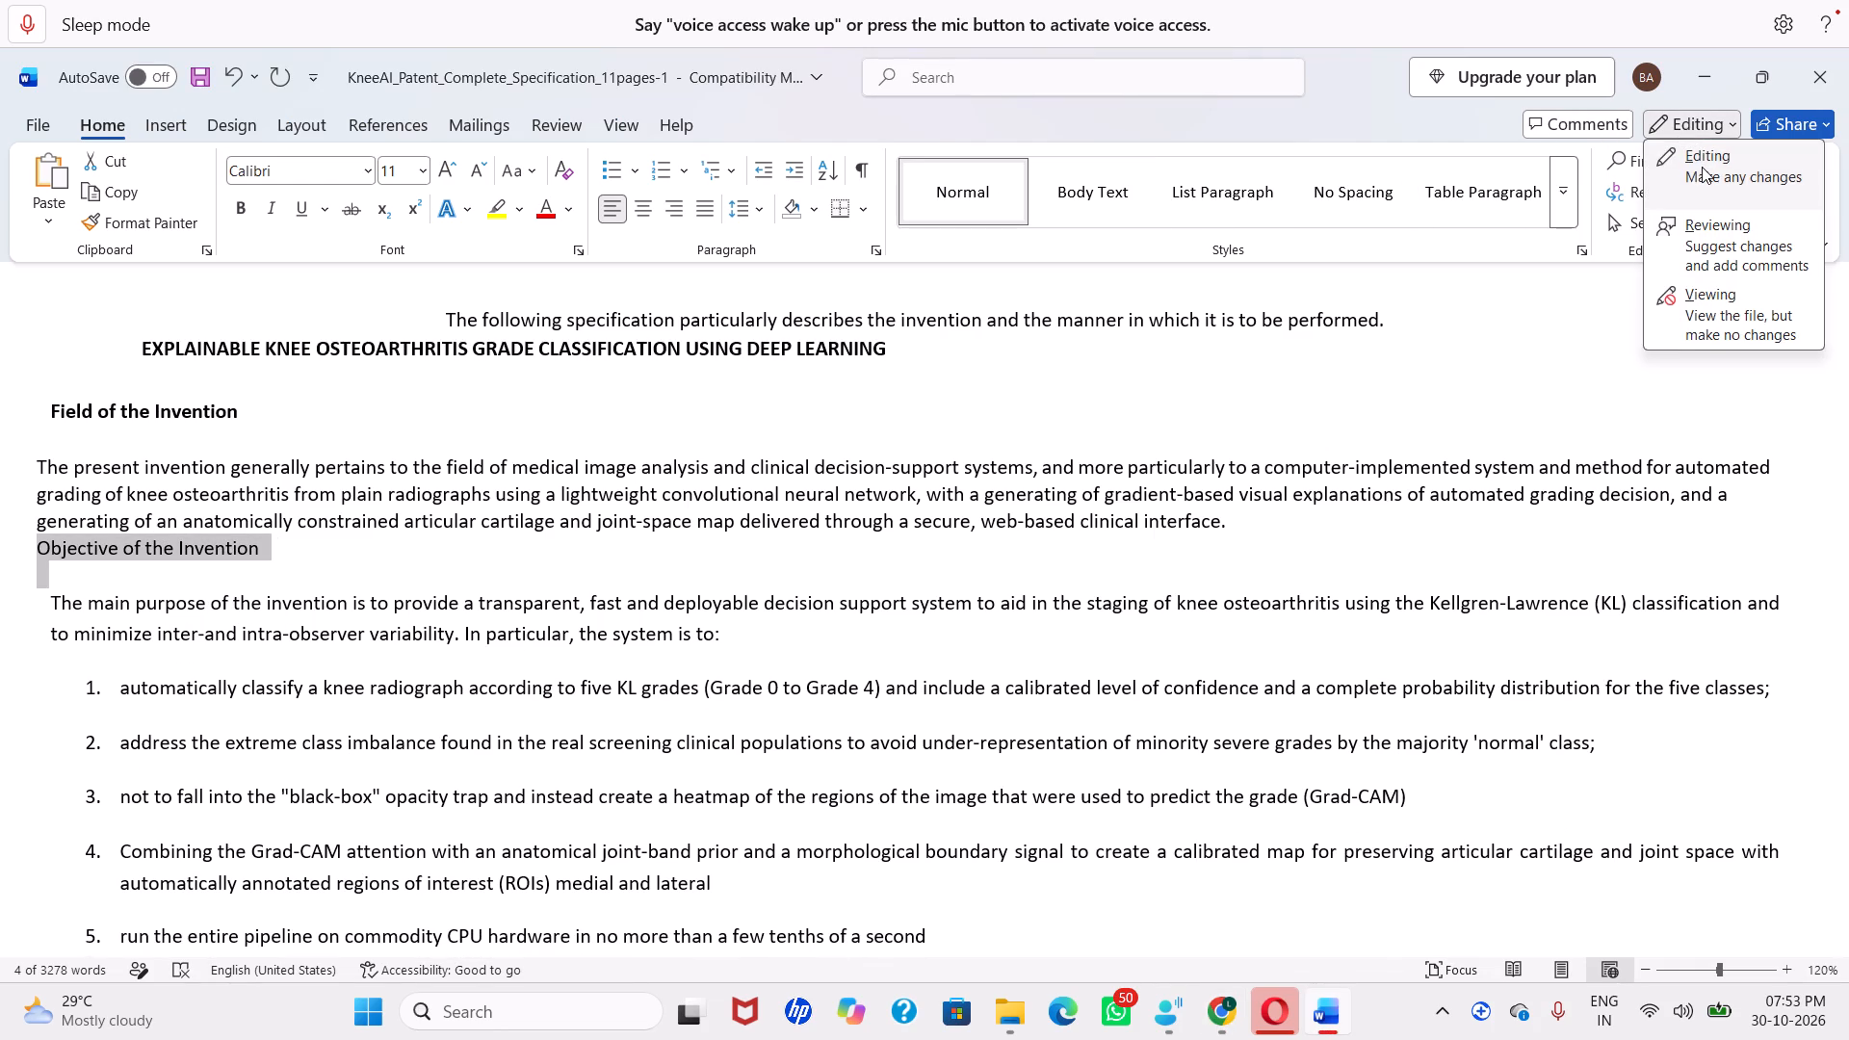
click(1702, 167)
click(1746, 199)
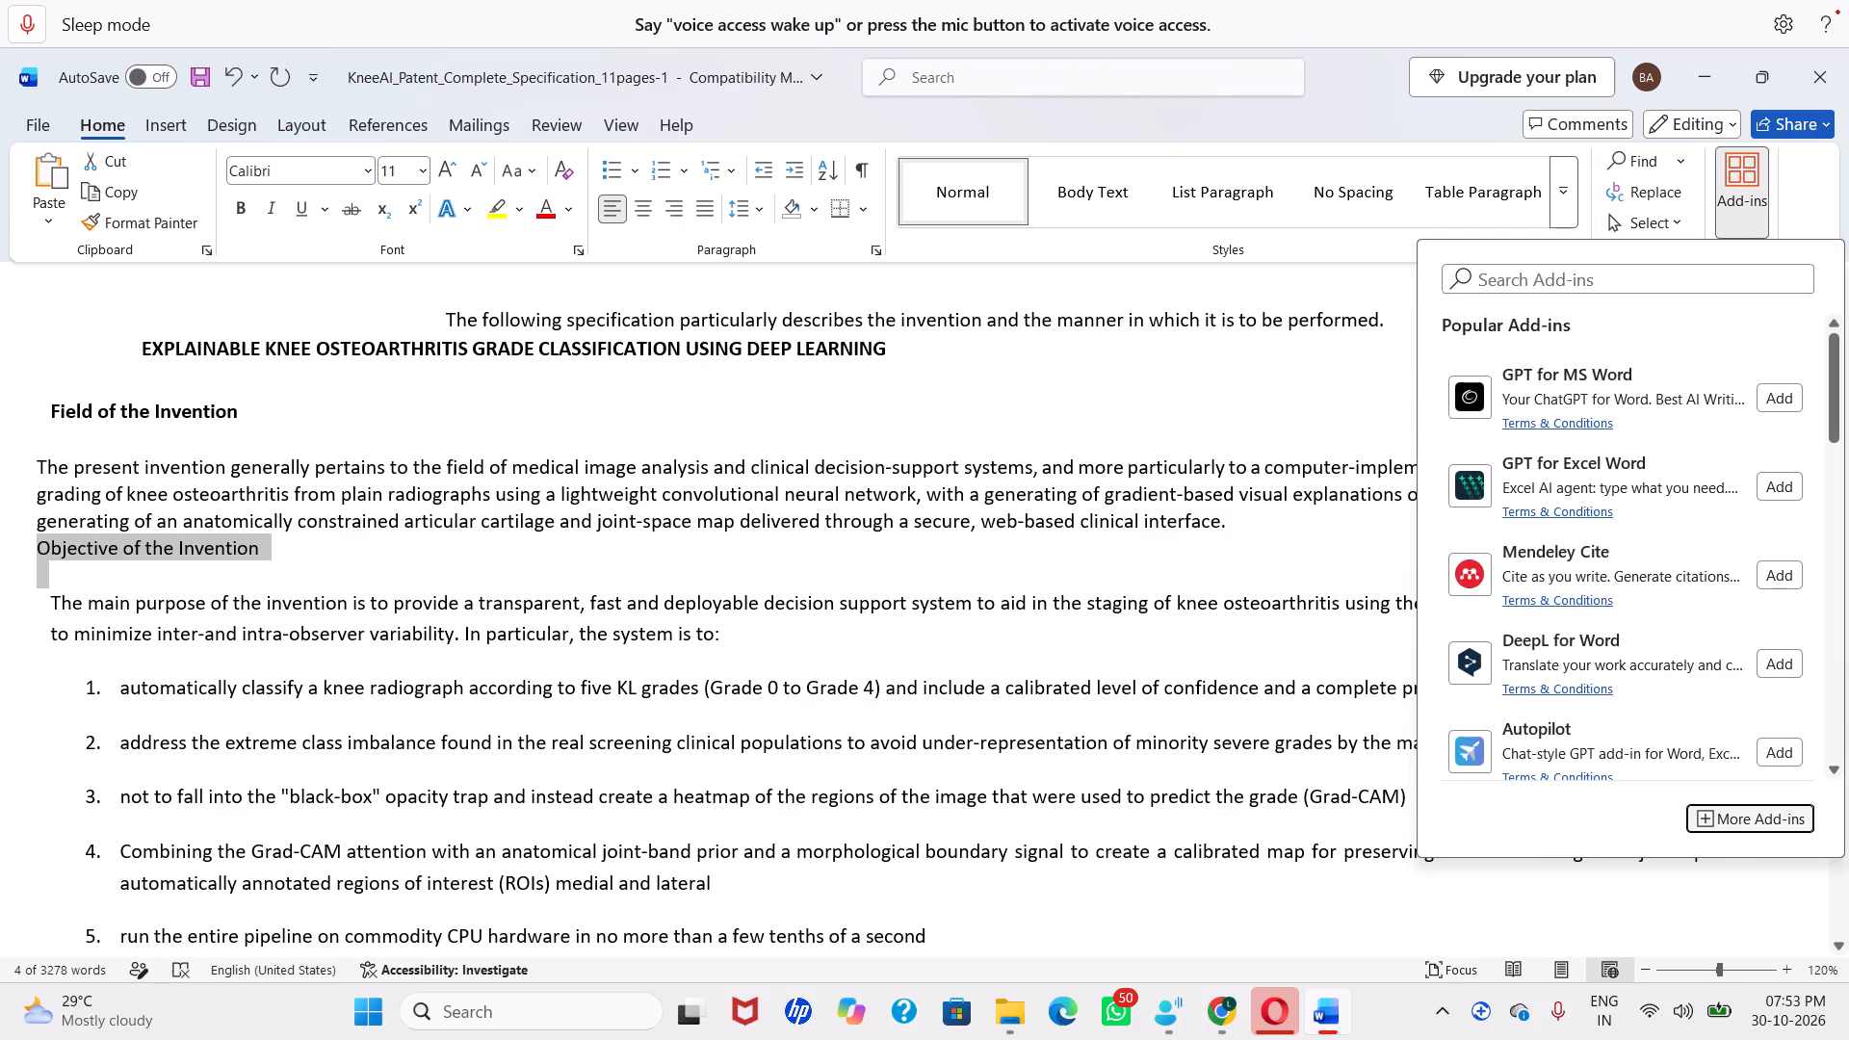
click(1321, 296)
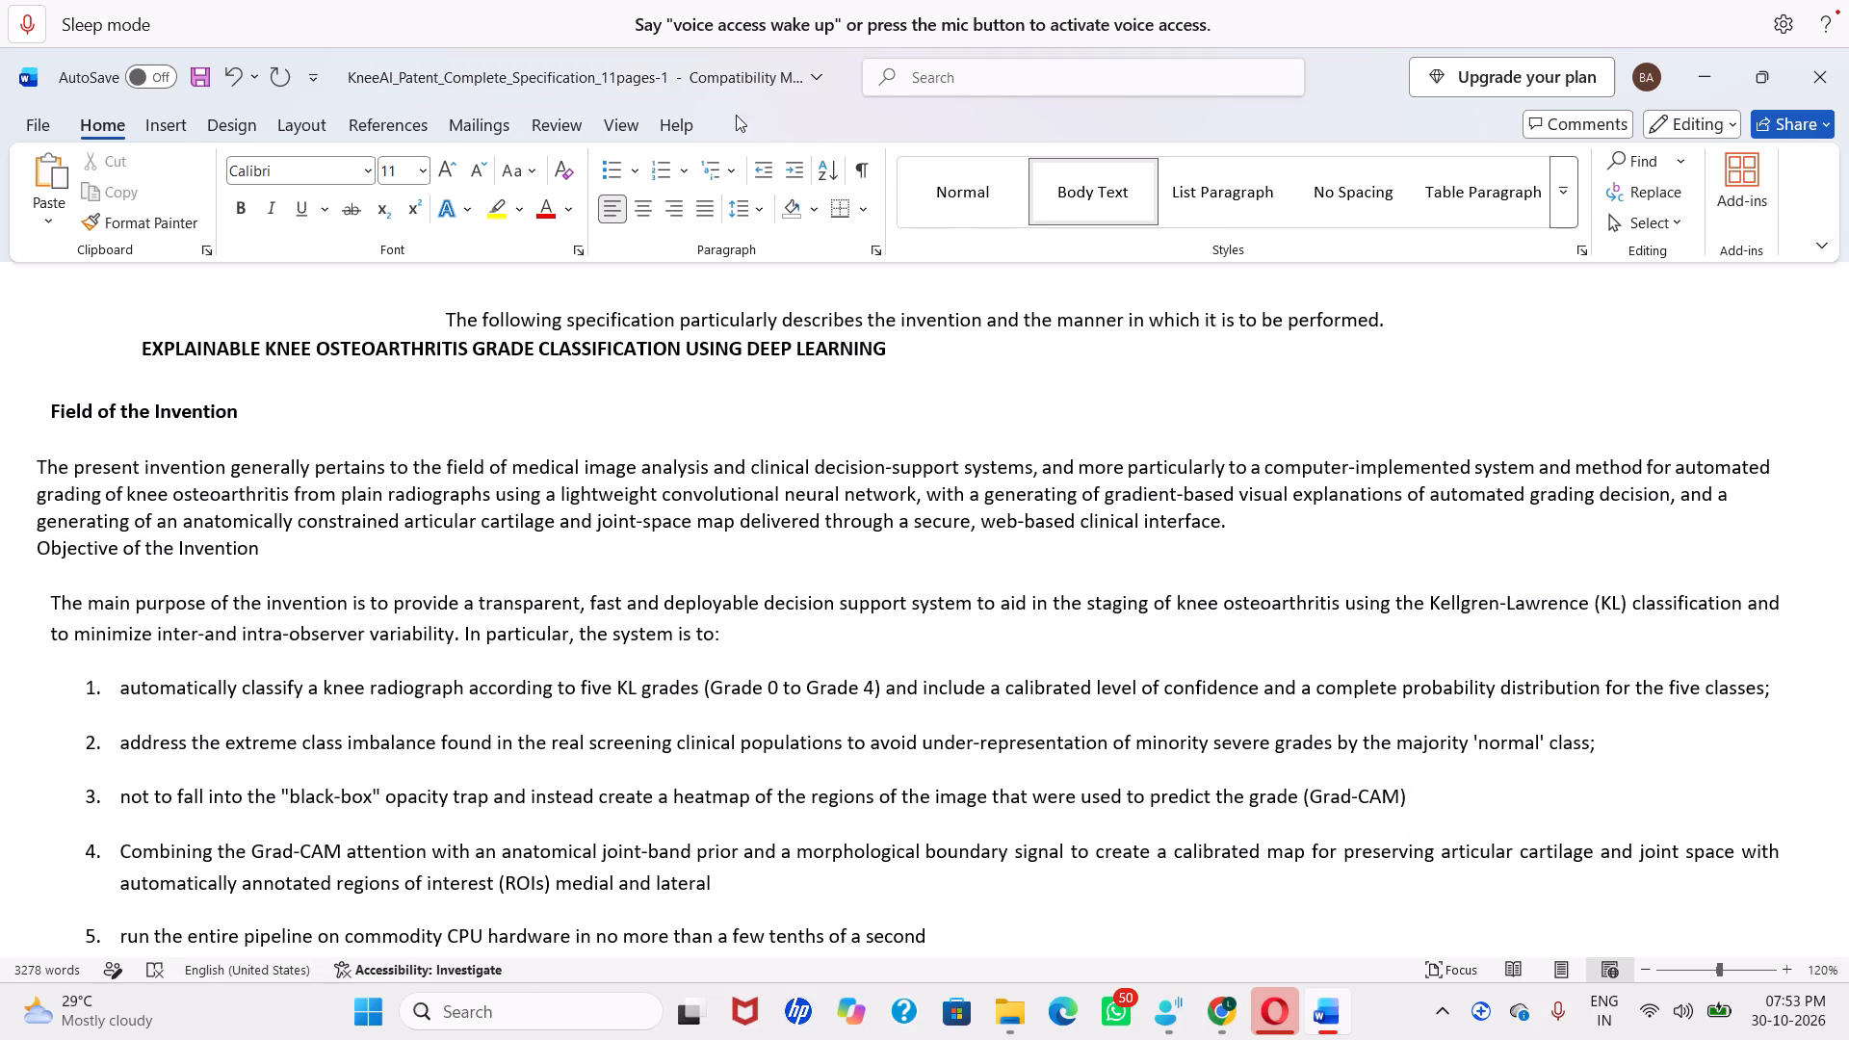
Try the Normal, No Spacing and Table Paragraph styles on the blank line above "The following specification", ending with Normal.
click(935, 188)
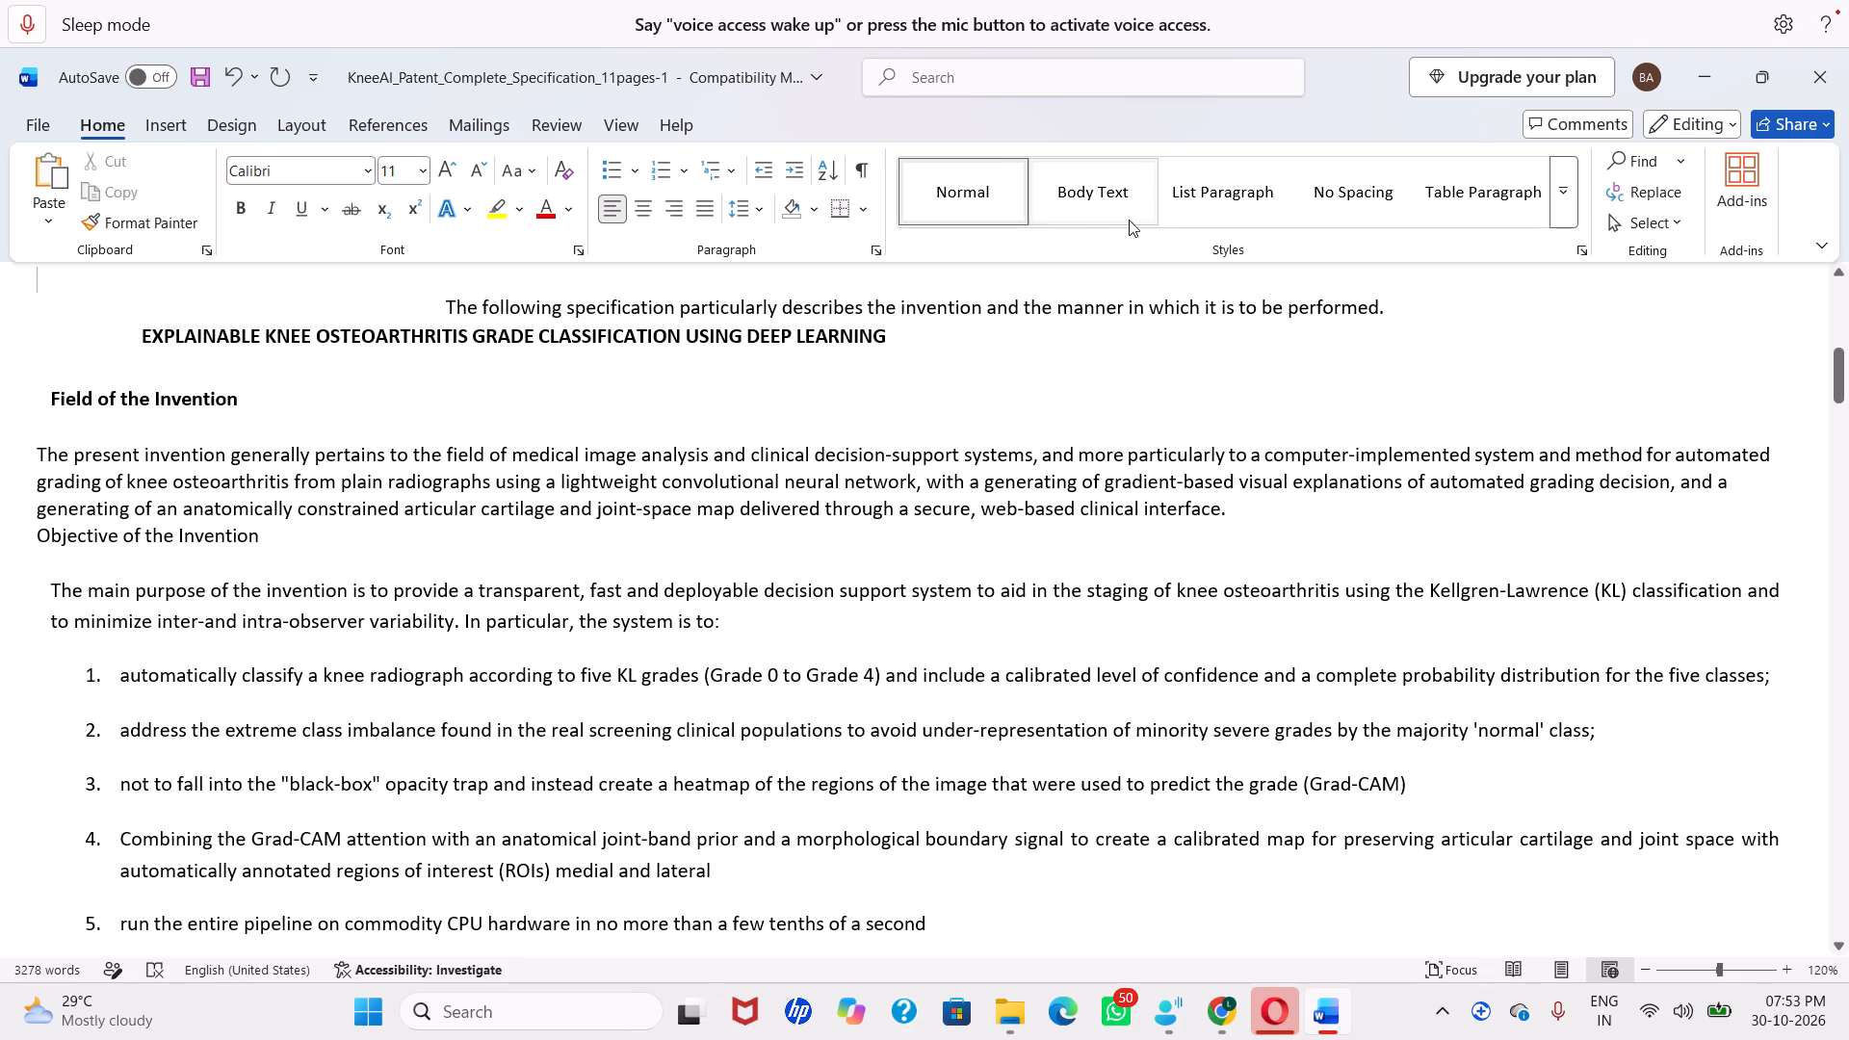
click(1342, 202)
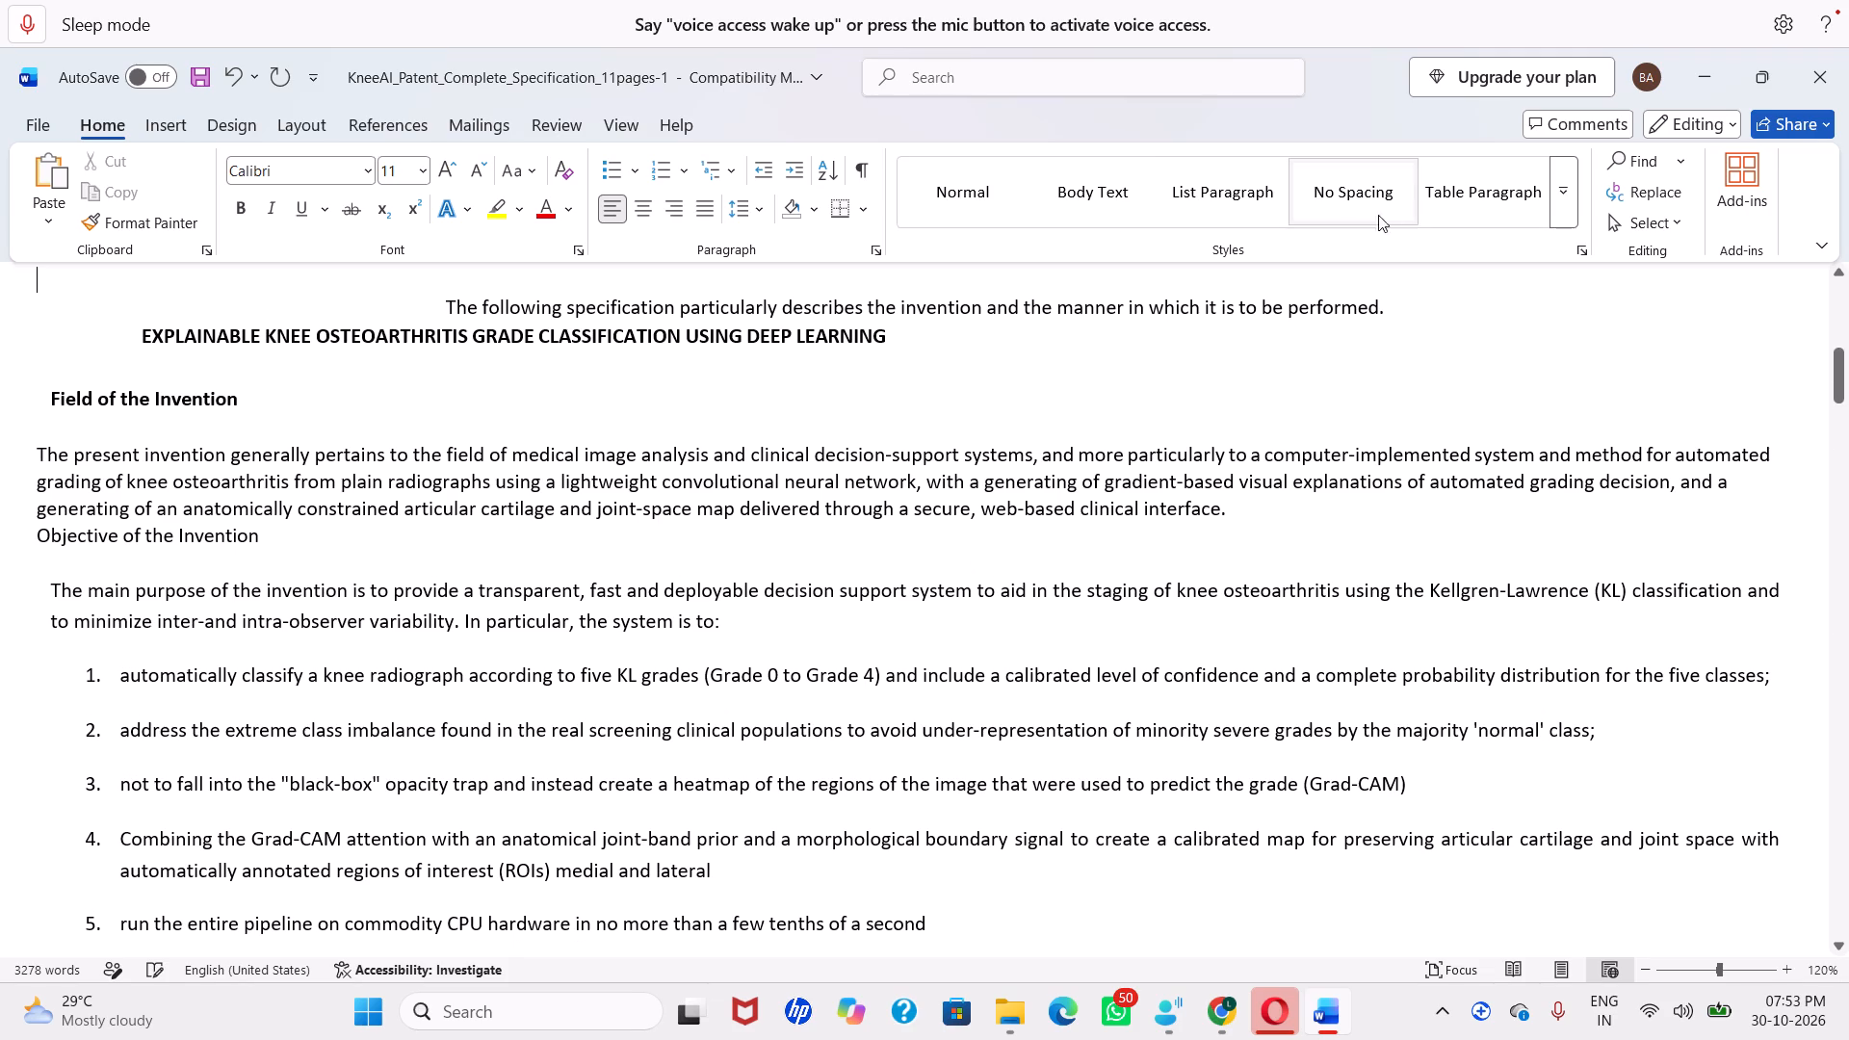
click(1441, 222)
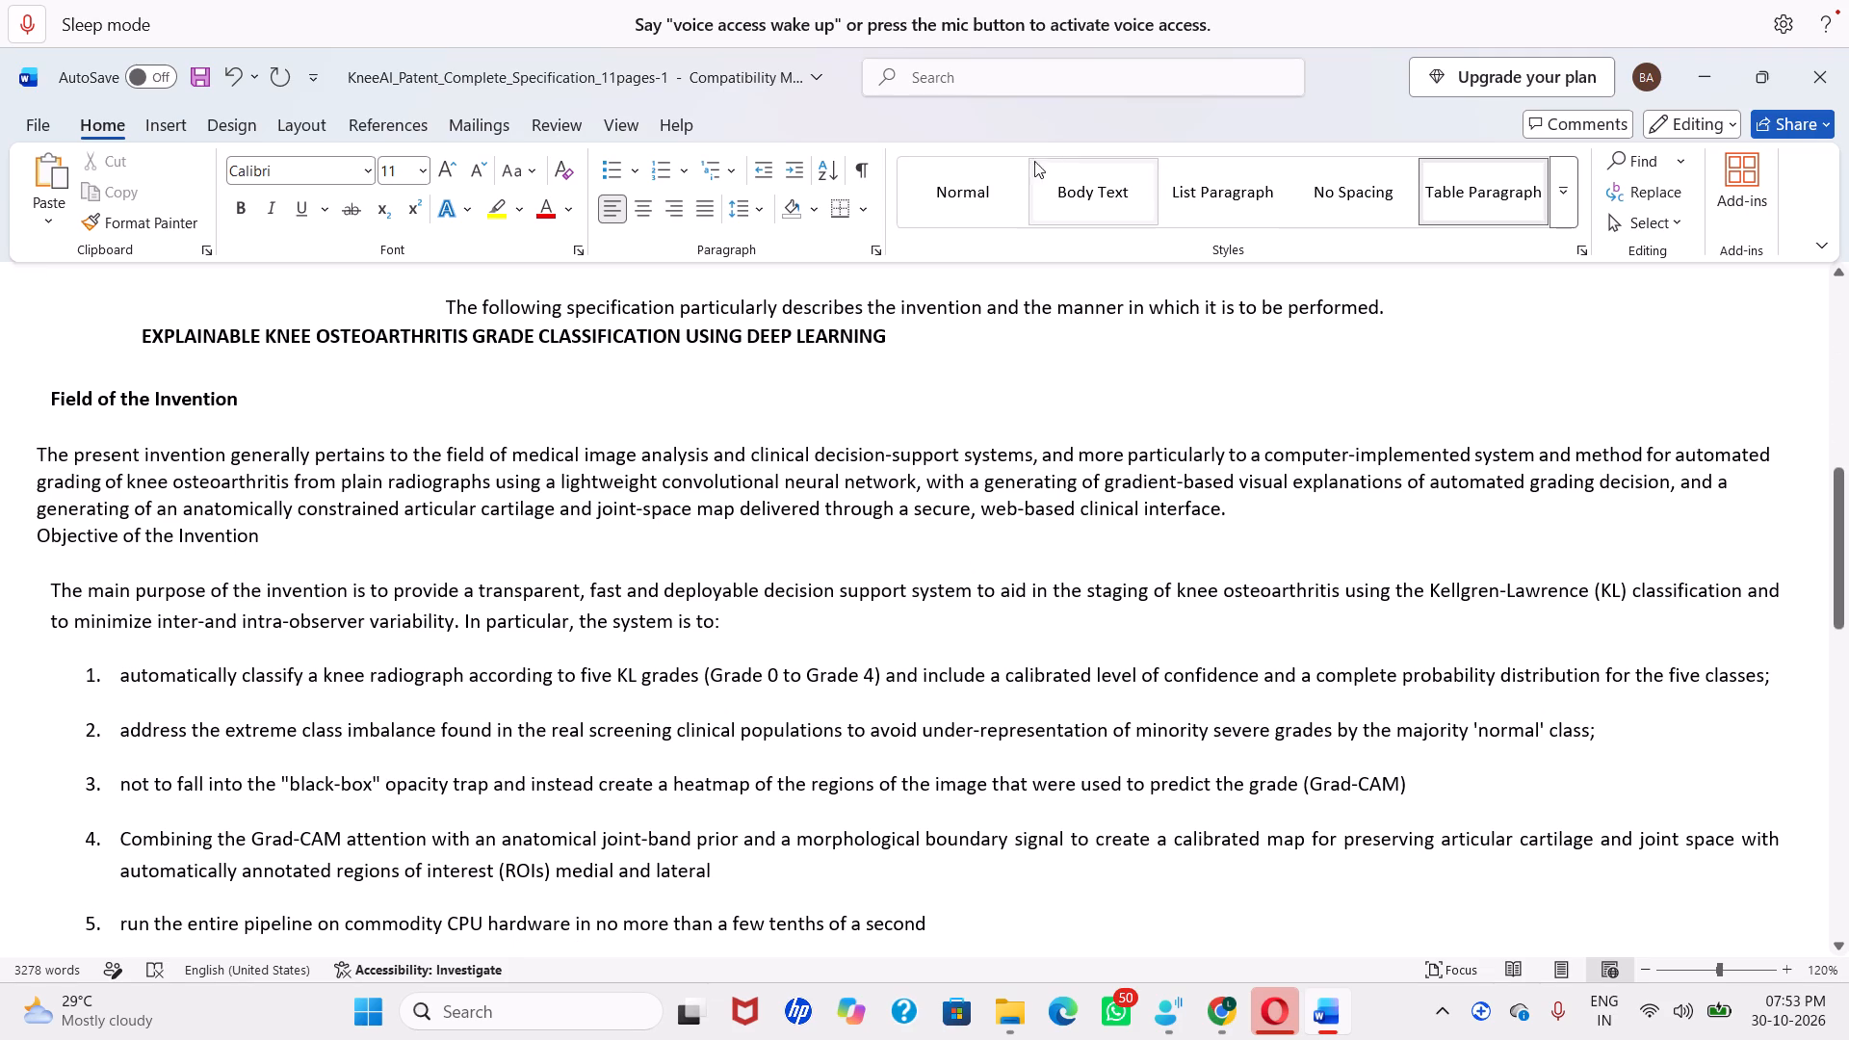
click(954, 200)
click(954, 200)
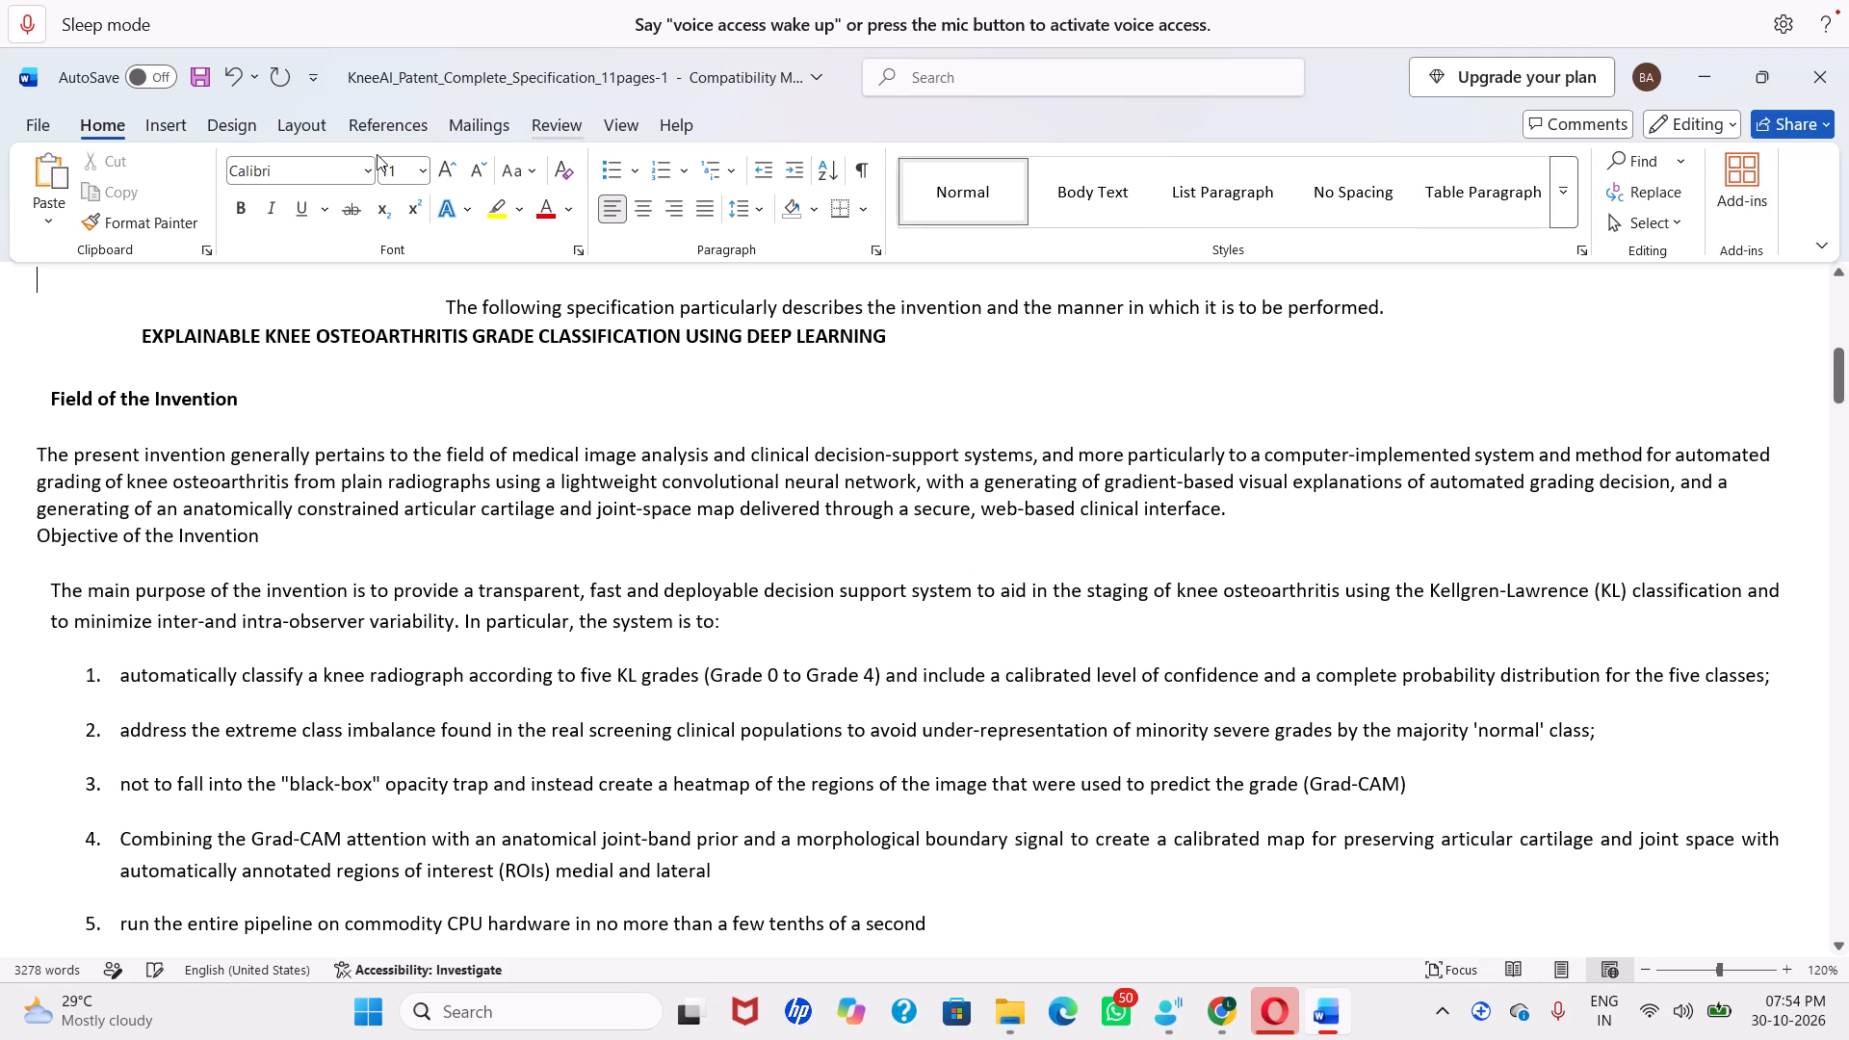
Save the KneeAI specification.
click(204, 77)
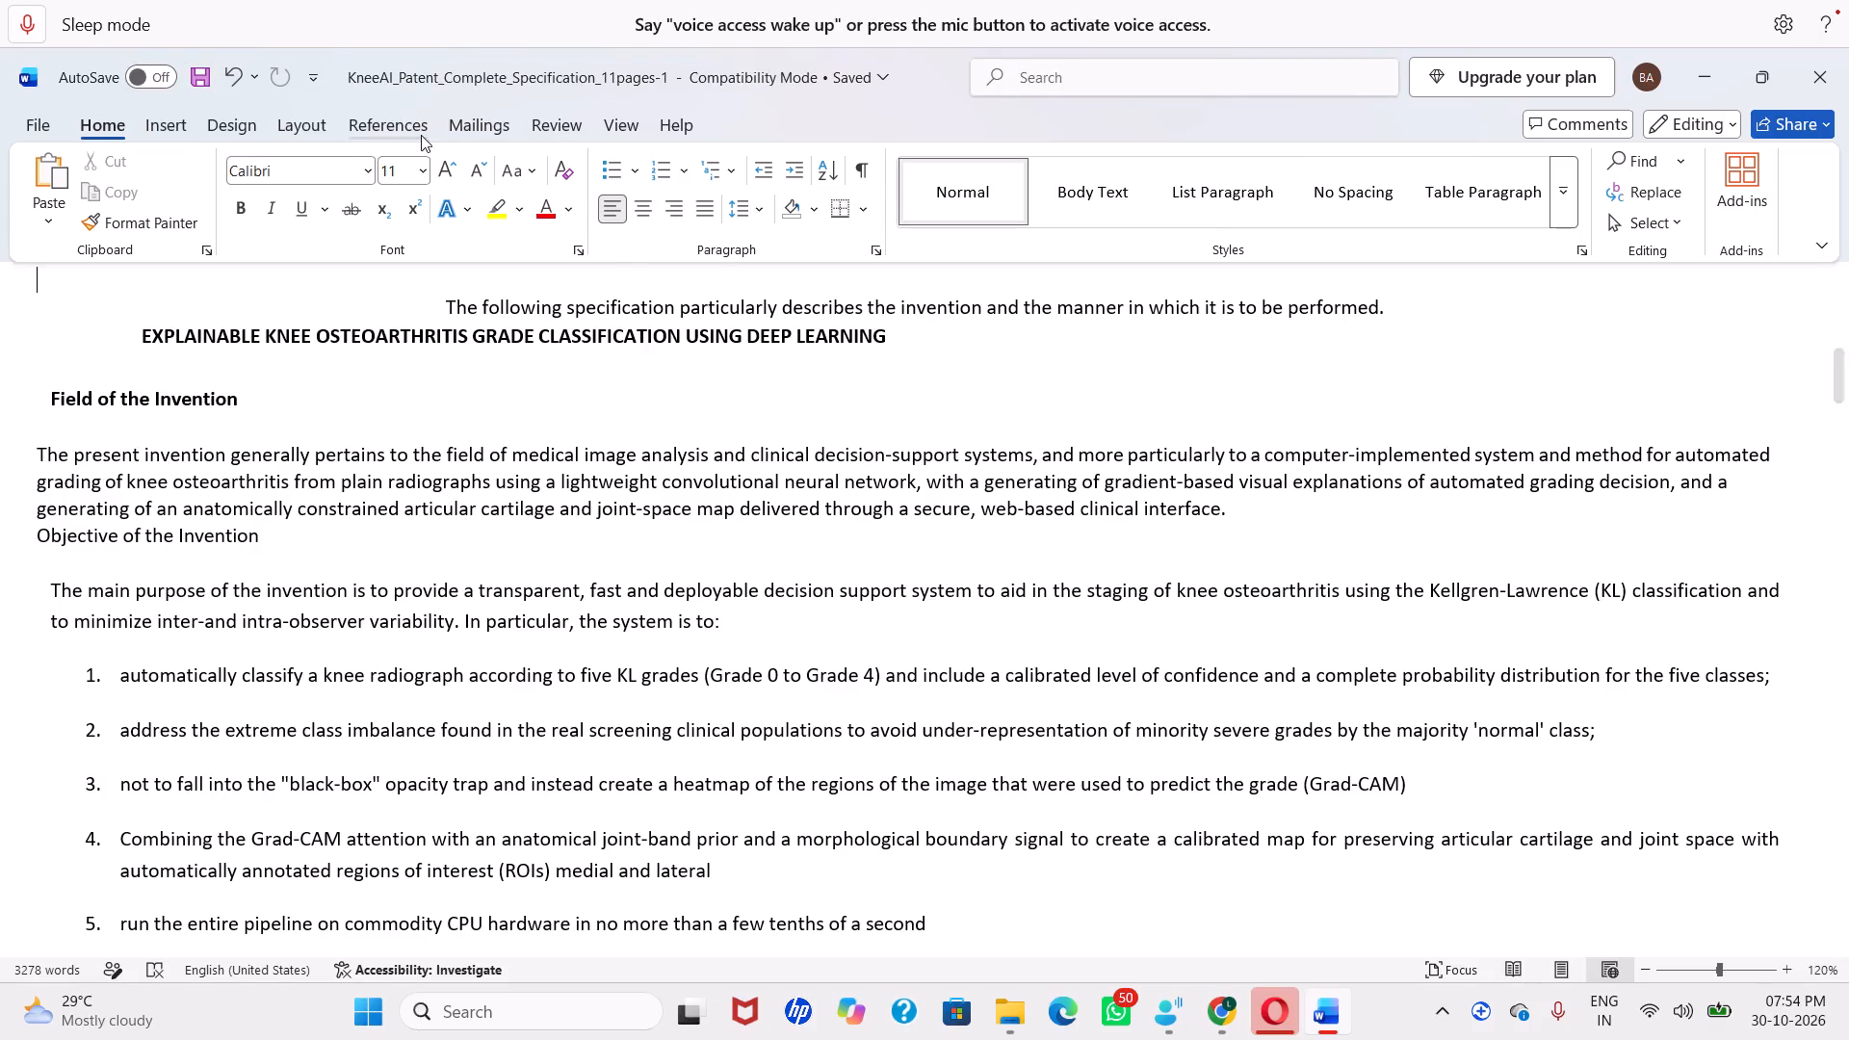
click(198, 74)
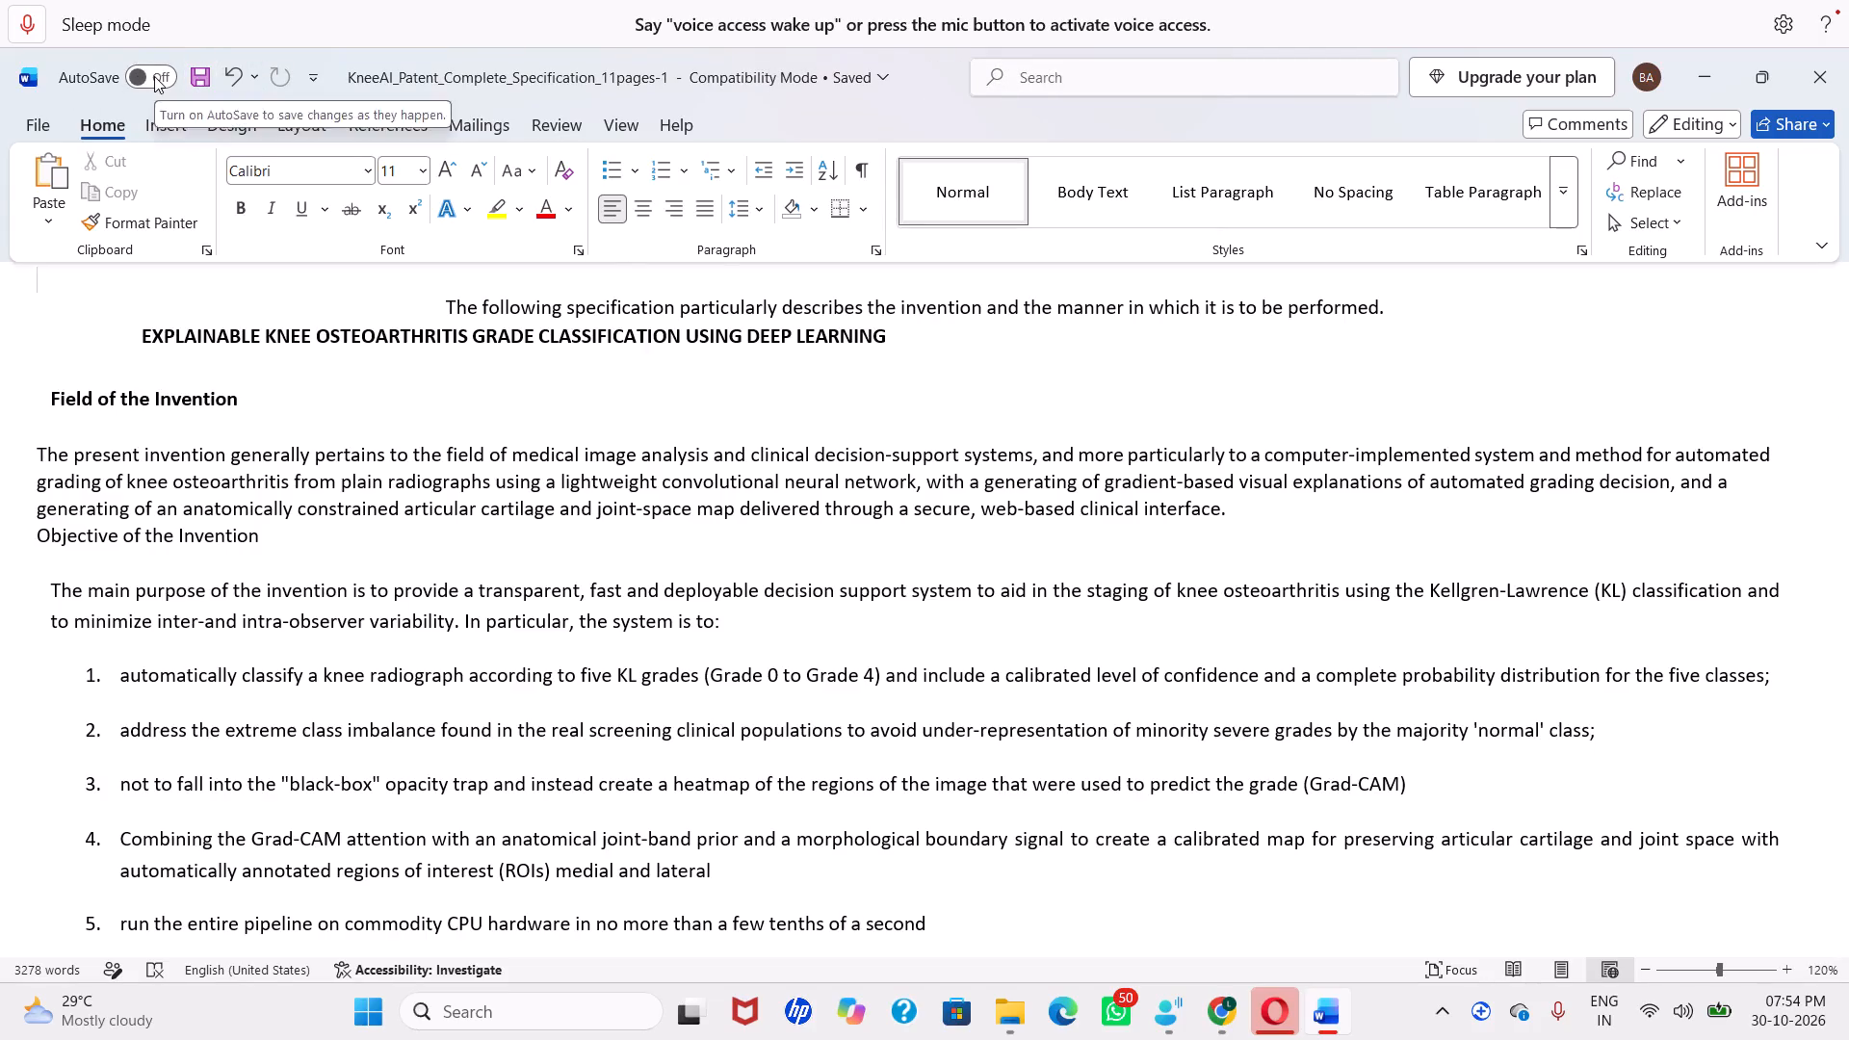
Turn on AutoSave for the KneeAI specification by uploading the document to OneDrive - Personal.
click(154, 76)
click(154, 76)
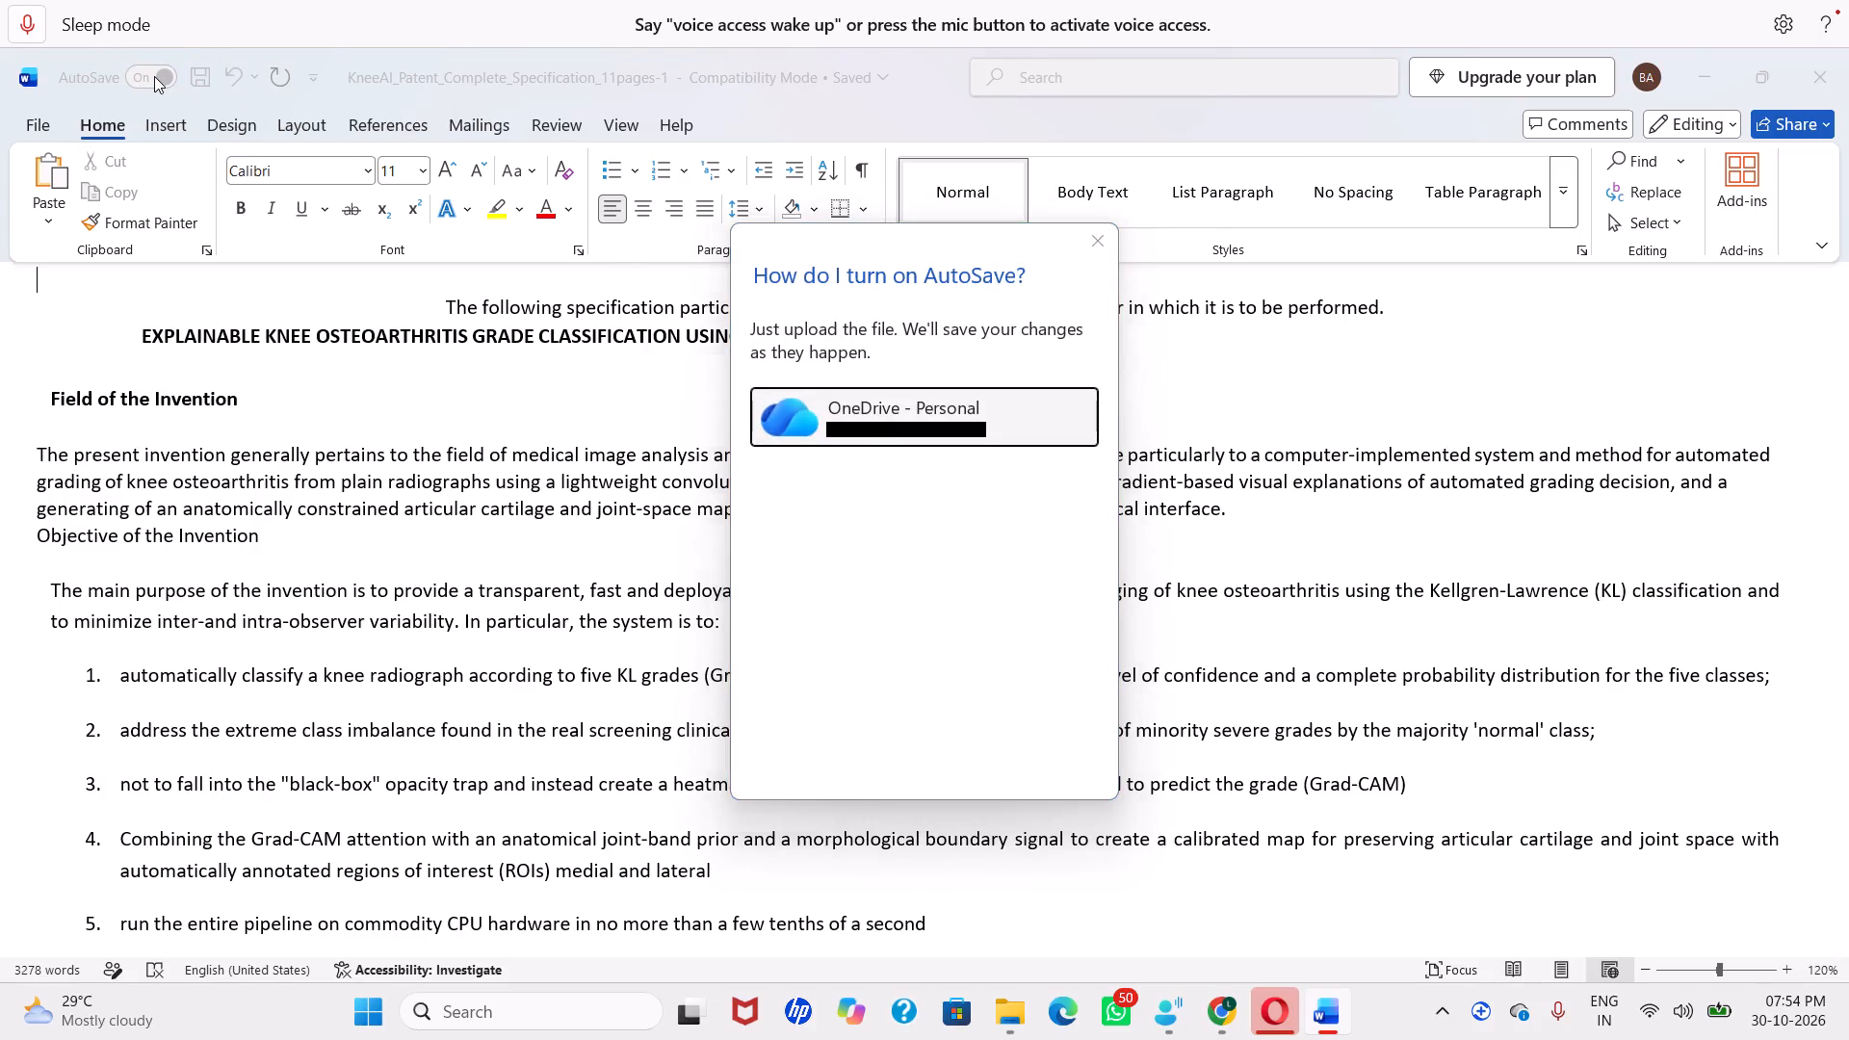
click(927, 429)
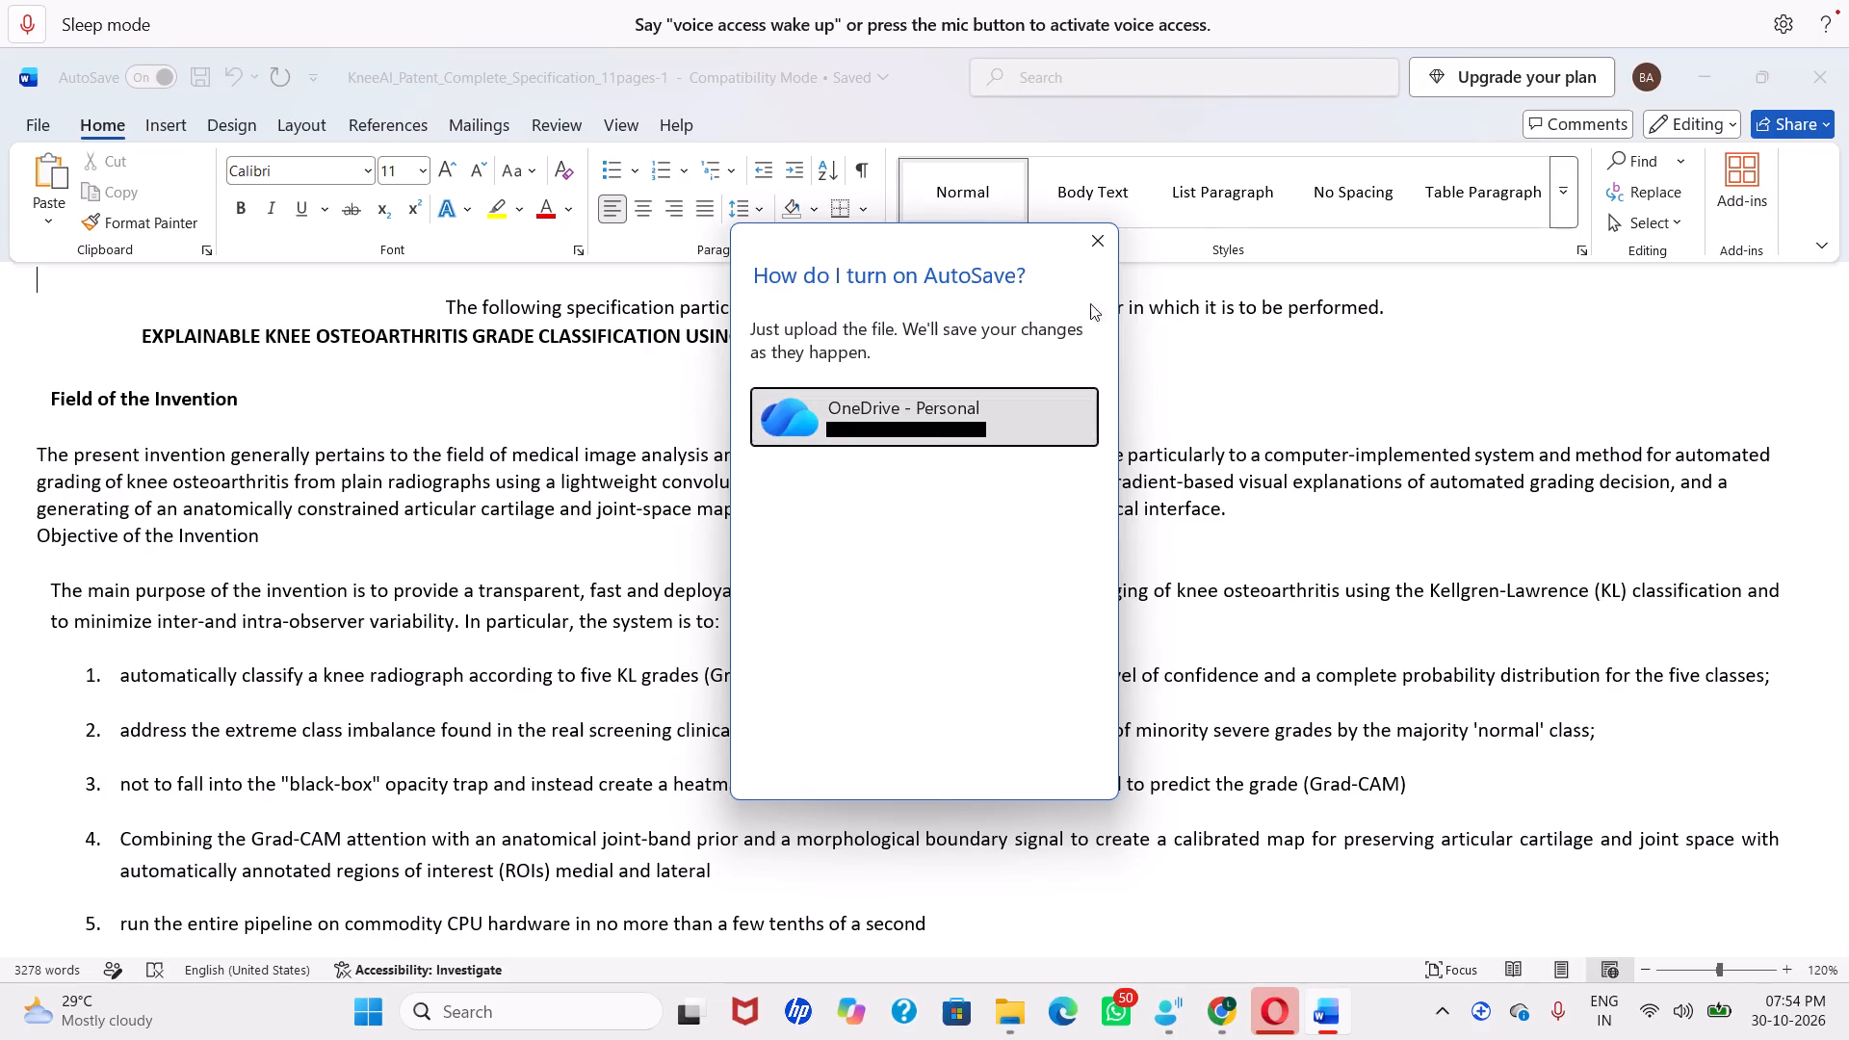
click(1100, 257)
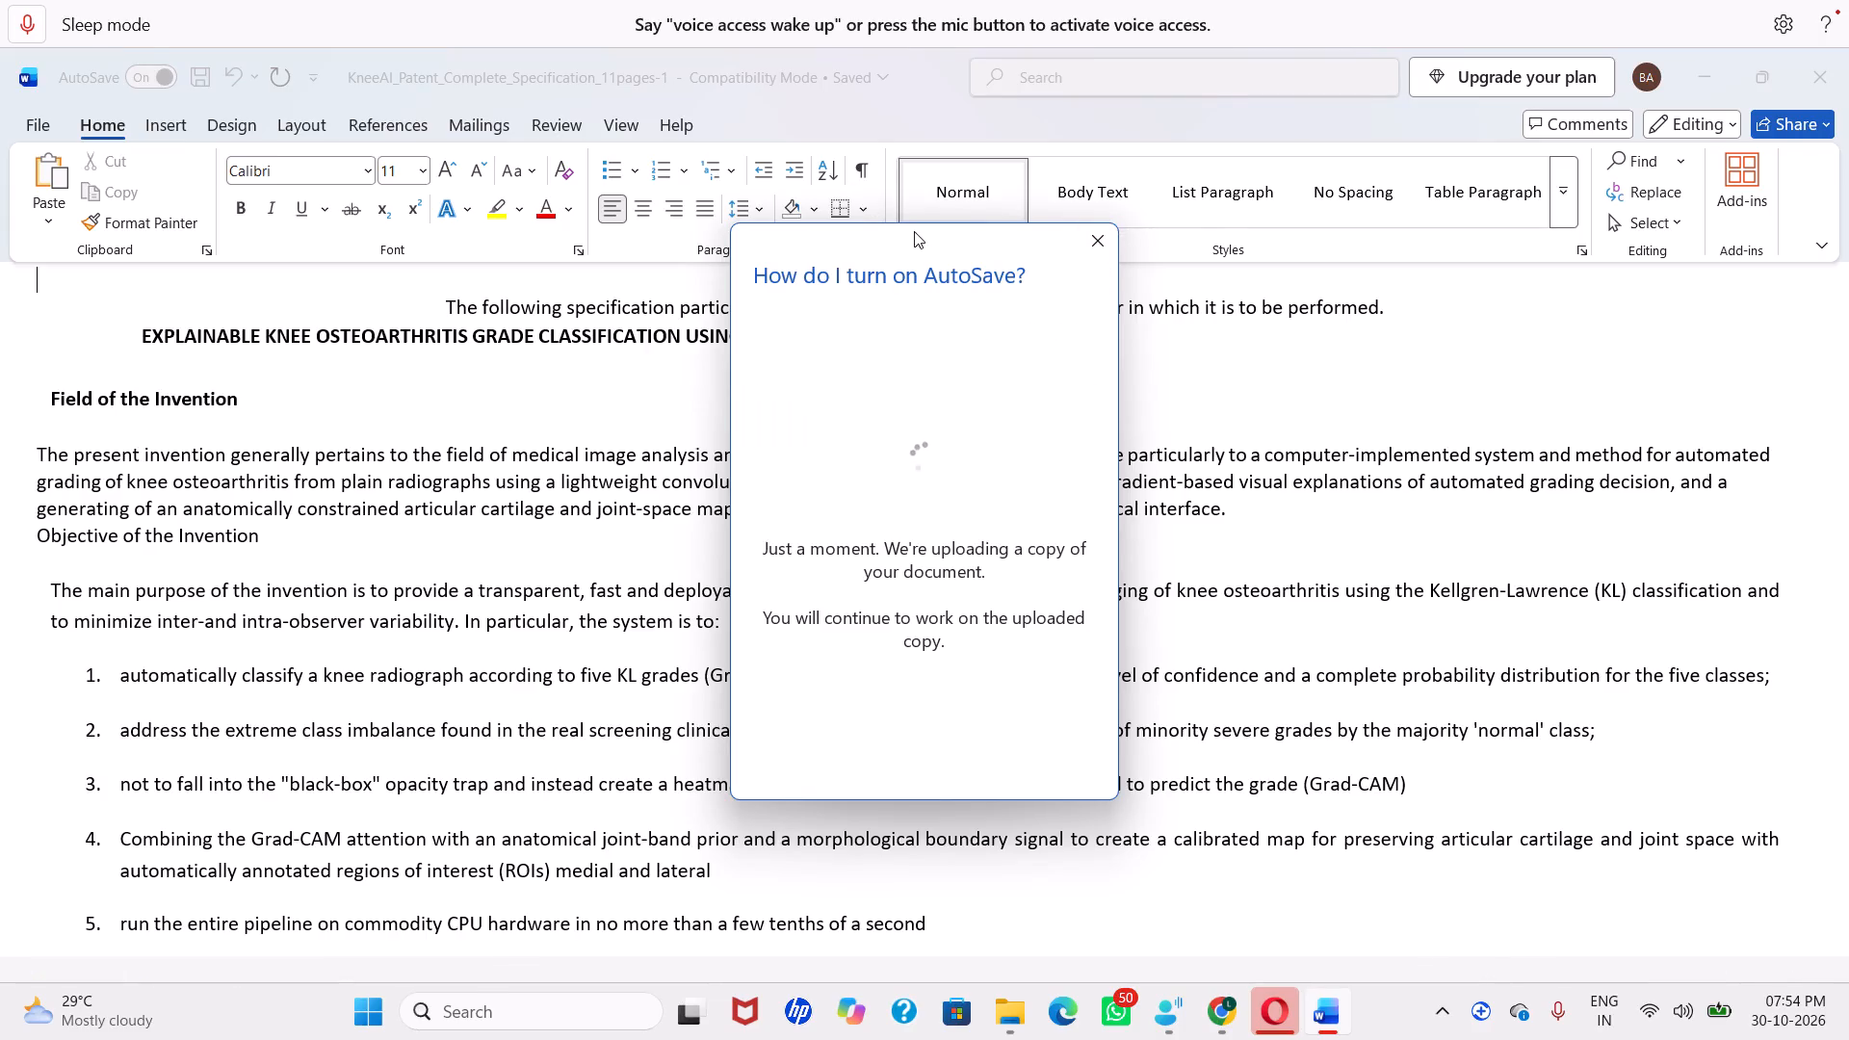
click(1093, 243)
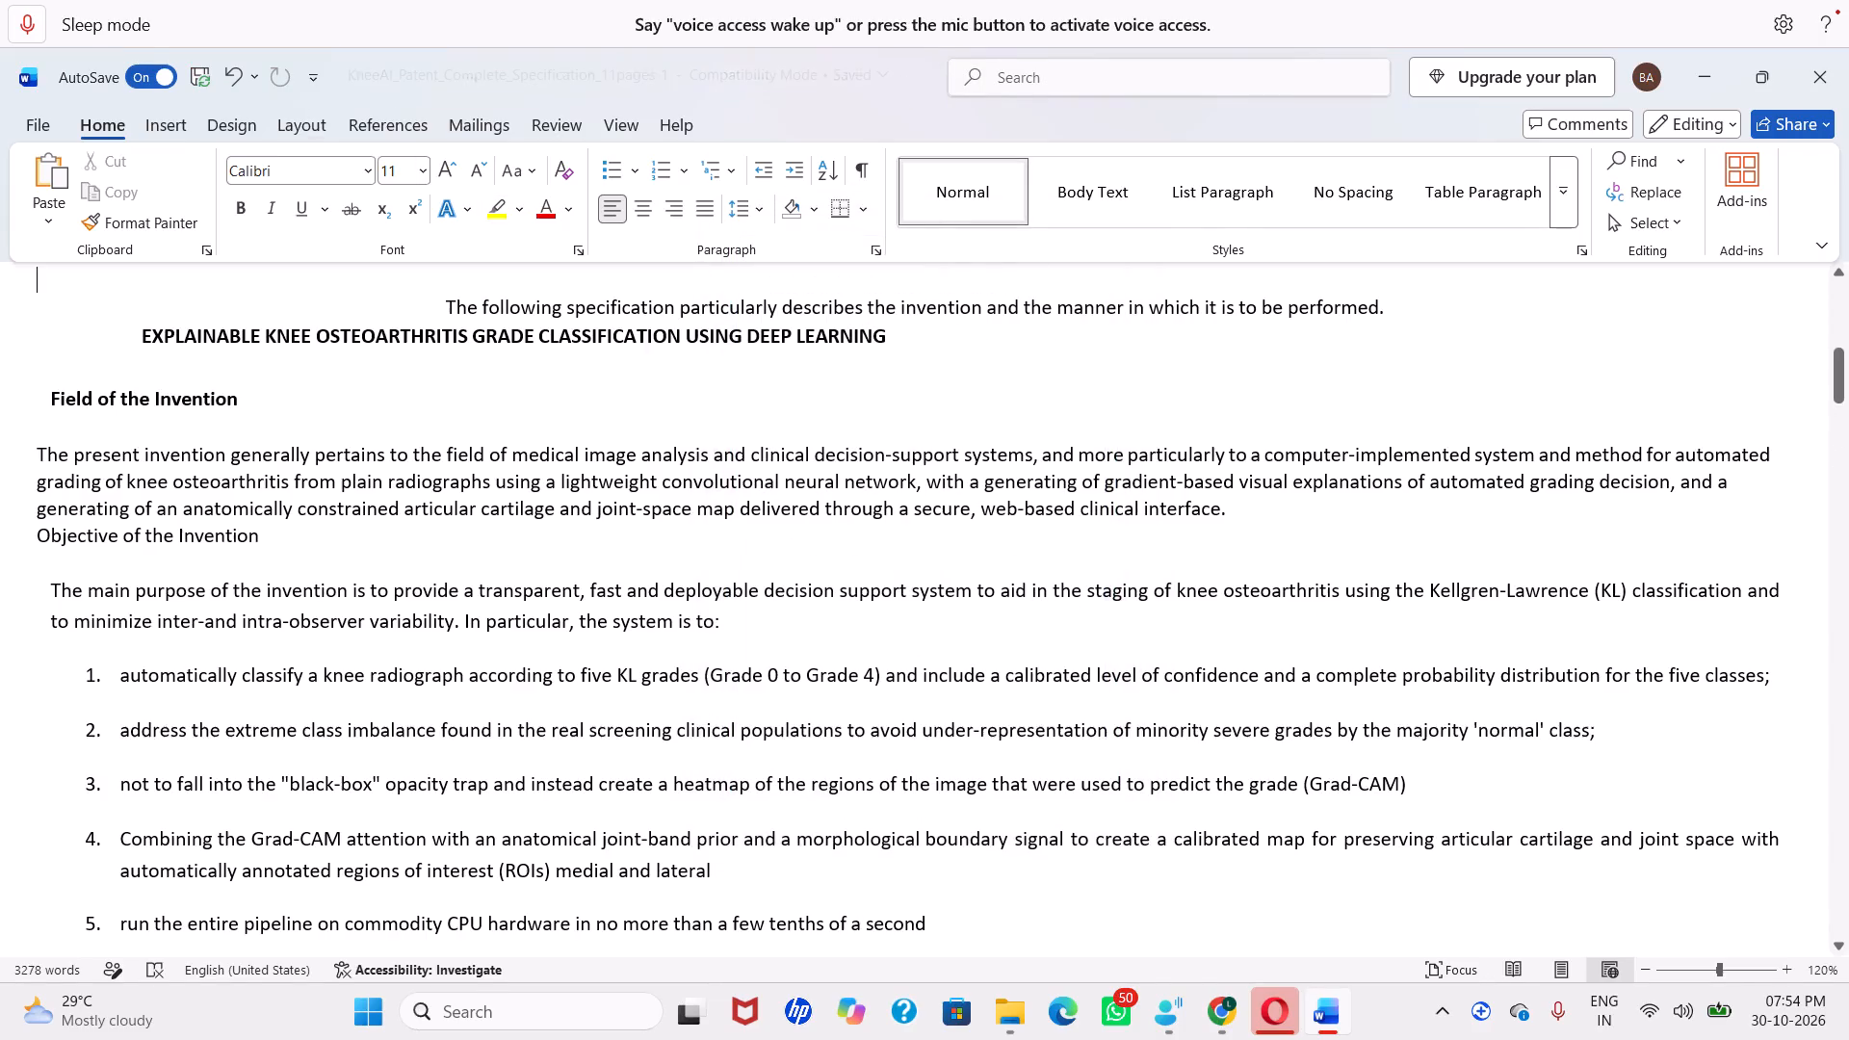
Review the specification's front page and its Field and Objective of the Invention sections.
scroll(803, 320, down, 3)
scroll(803, 320, up, 1)
scroll(803, 320, down, 1)
scroll(803, 320, up, 1)
scroll(803, 320, down, 1)
scroll(803, 320, up, 6)
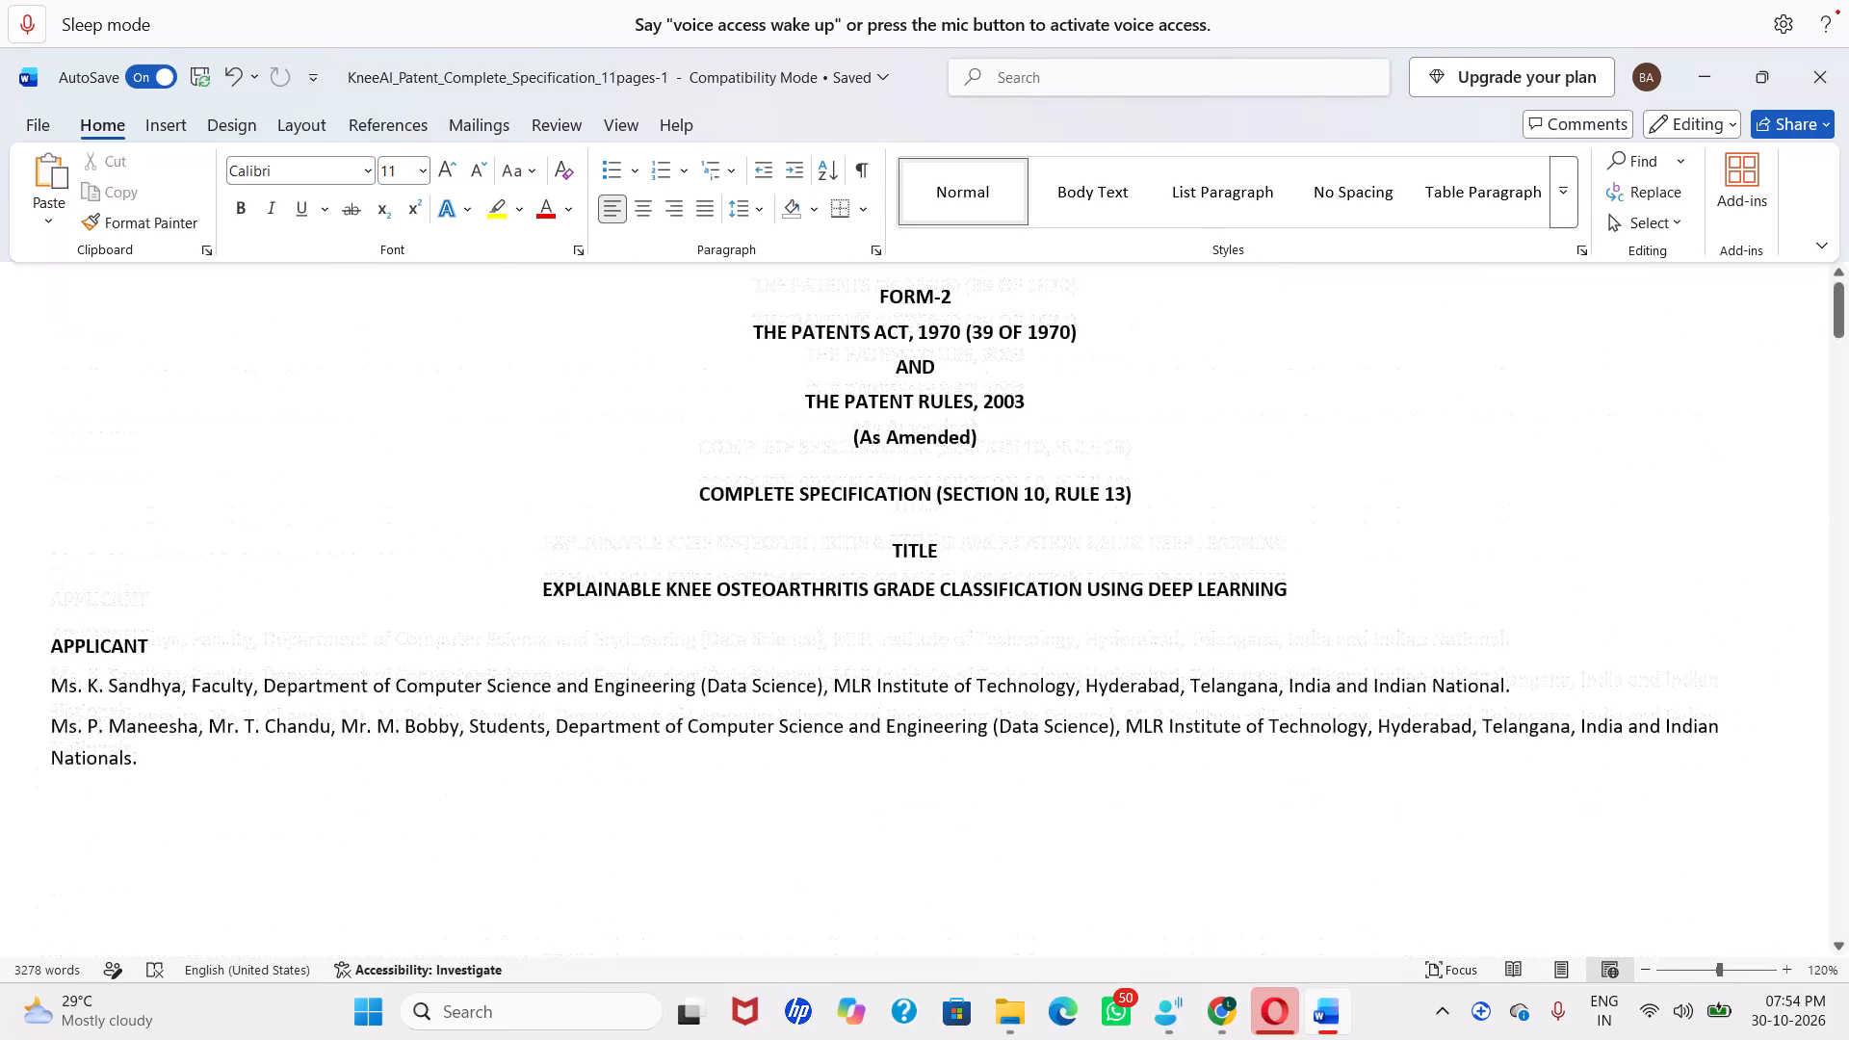
ctrl+scroll(803, 320, down, 6)
ctrl+scroll(803, 320, up, 6)
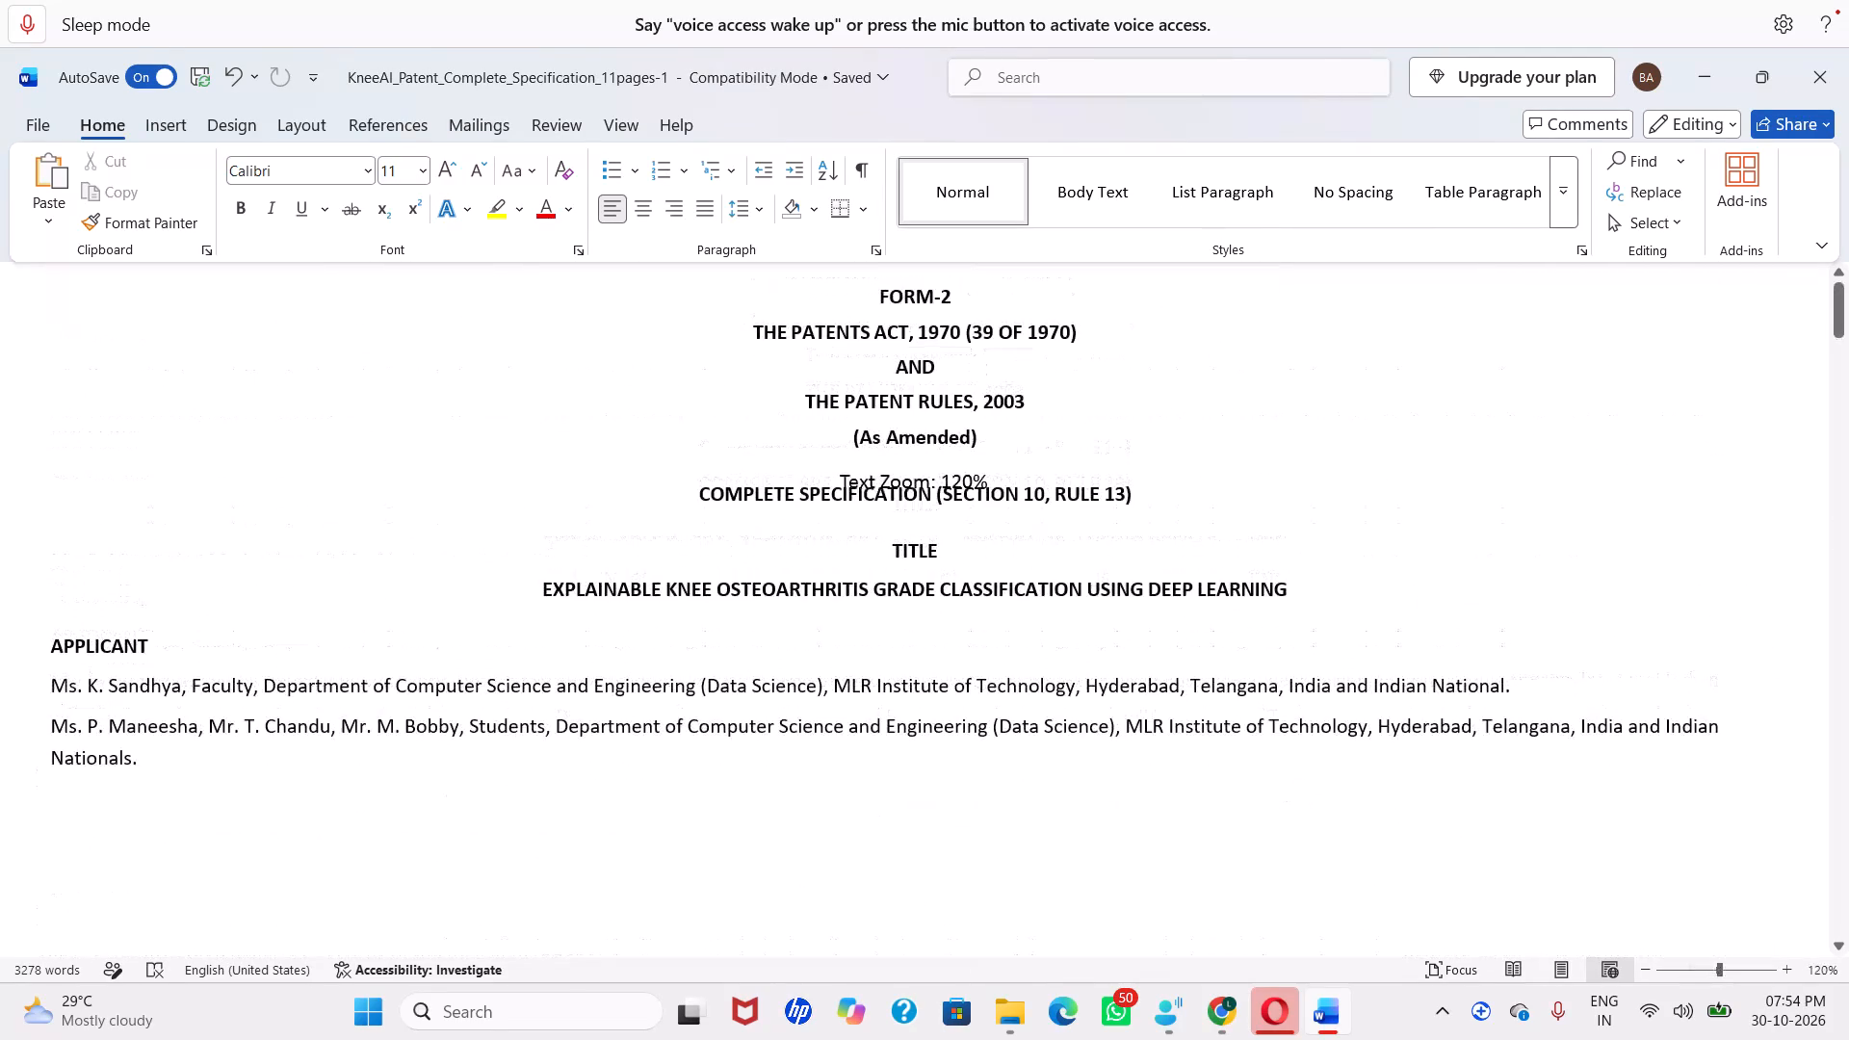
scroll(800, 416, down, 3)
scroll(800, 416, up, 1)
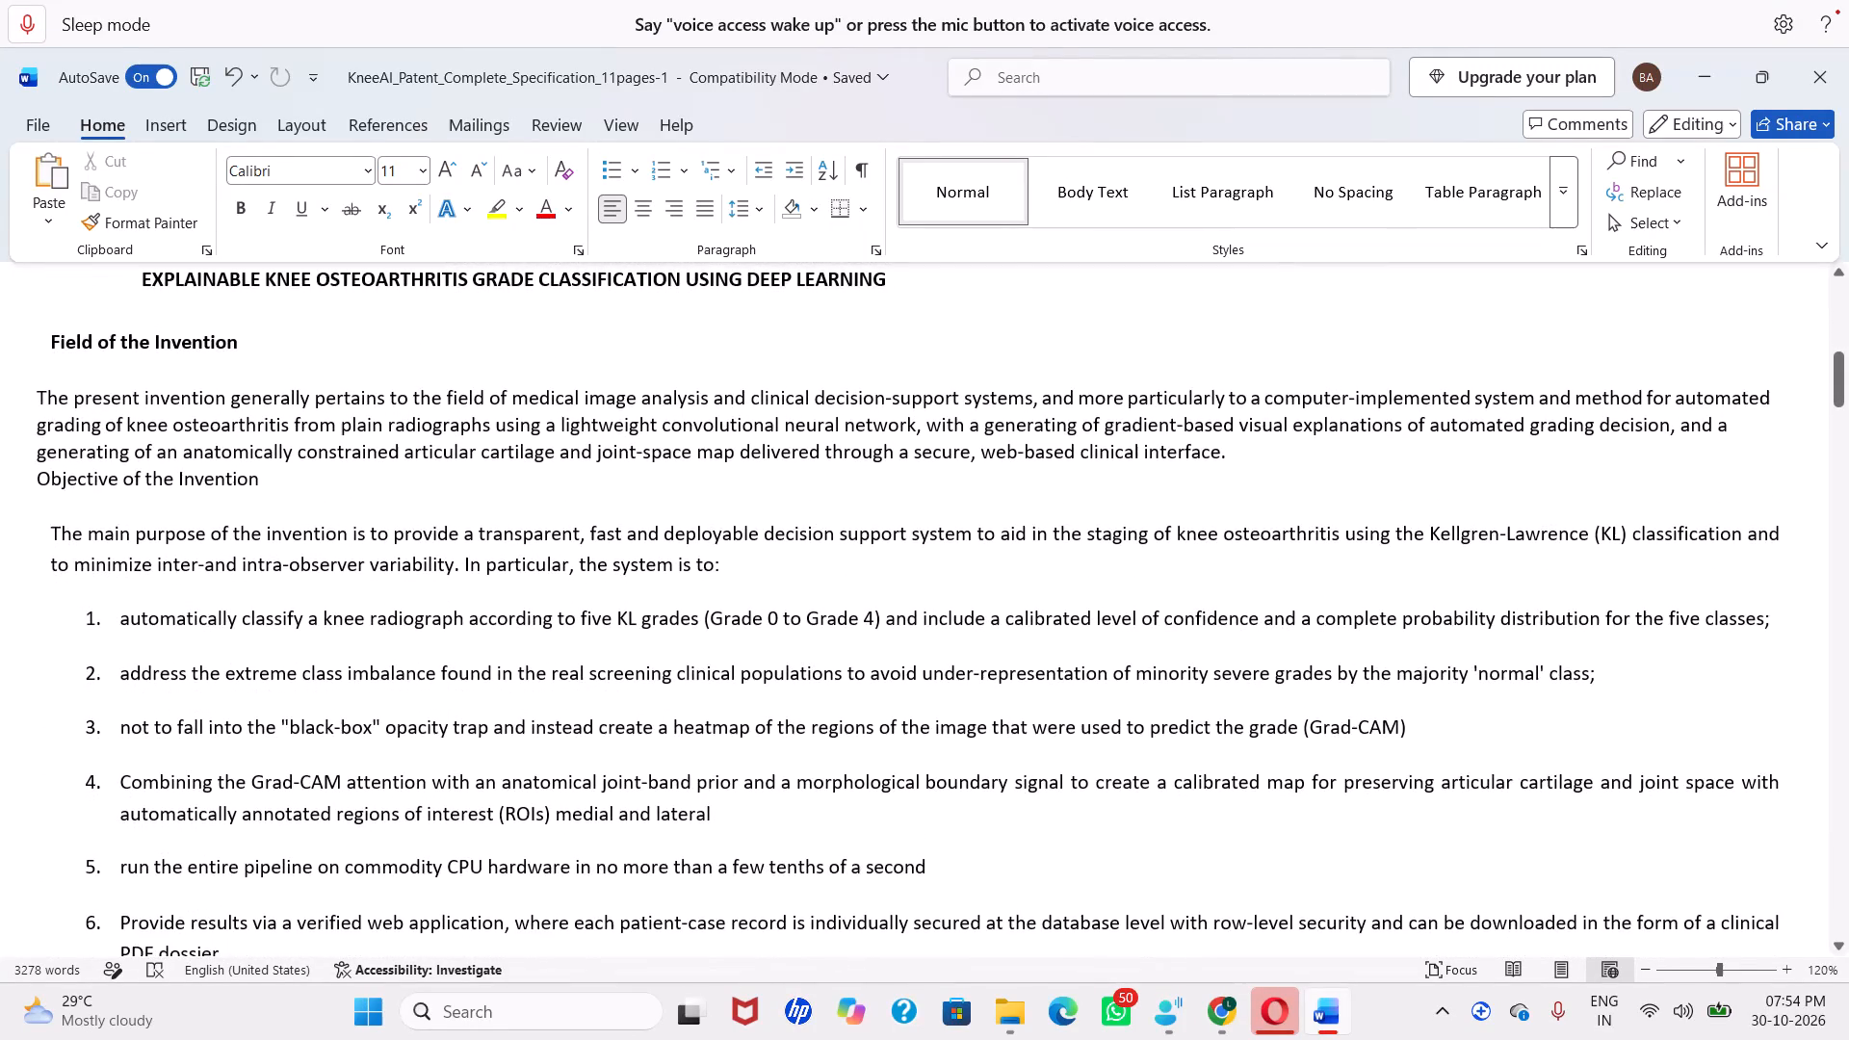
scroll(800, 416, up, 1)
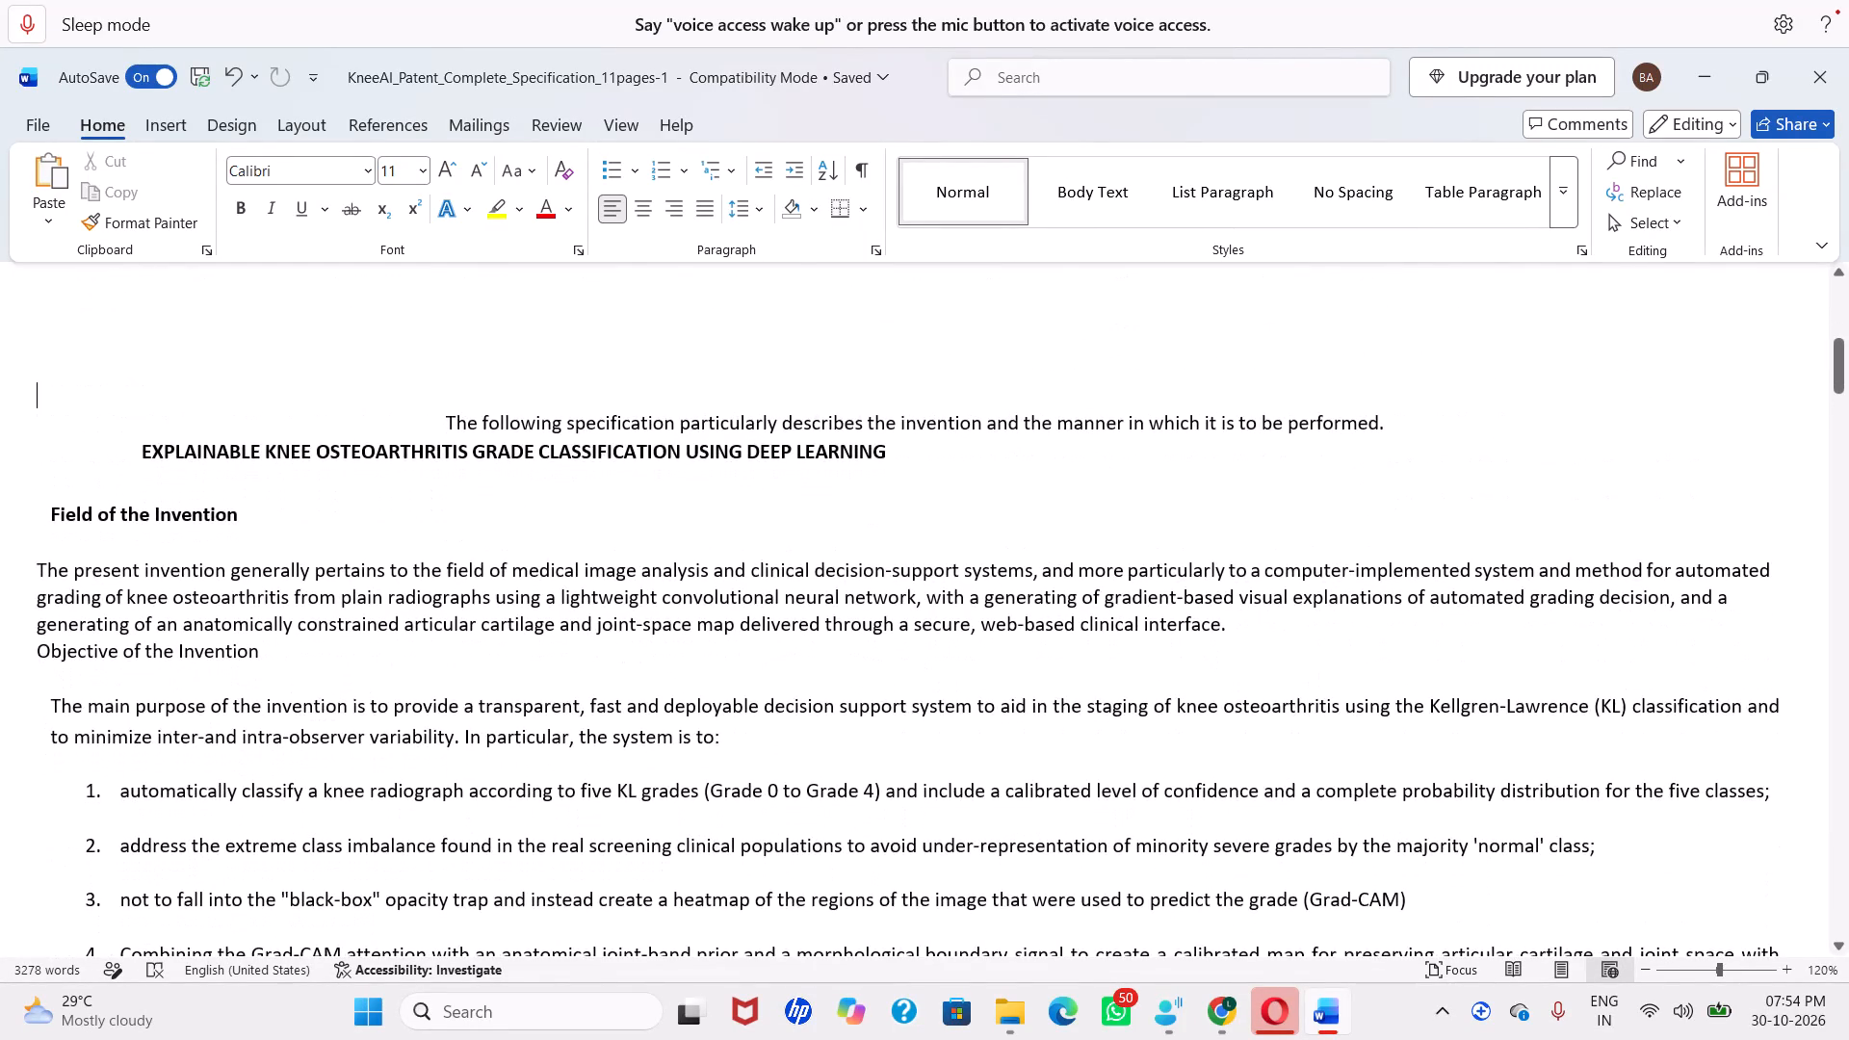
scroll(800, 416, down, 1)
scroll(800, 416, up, 2)
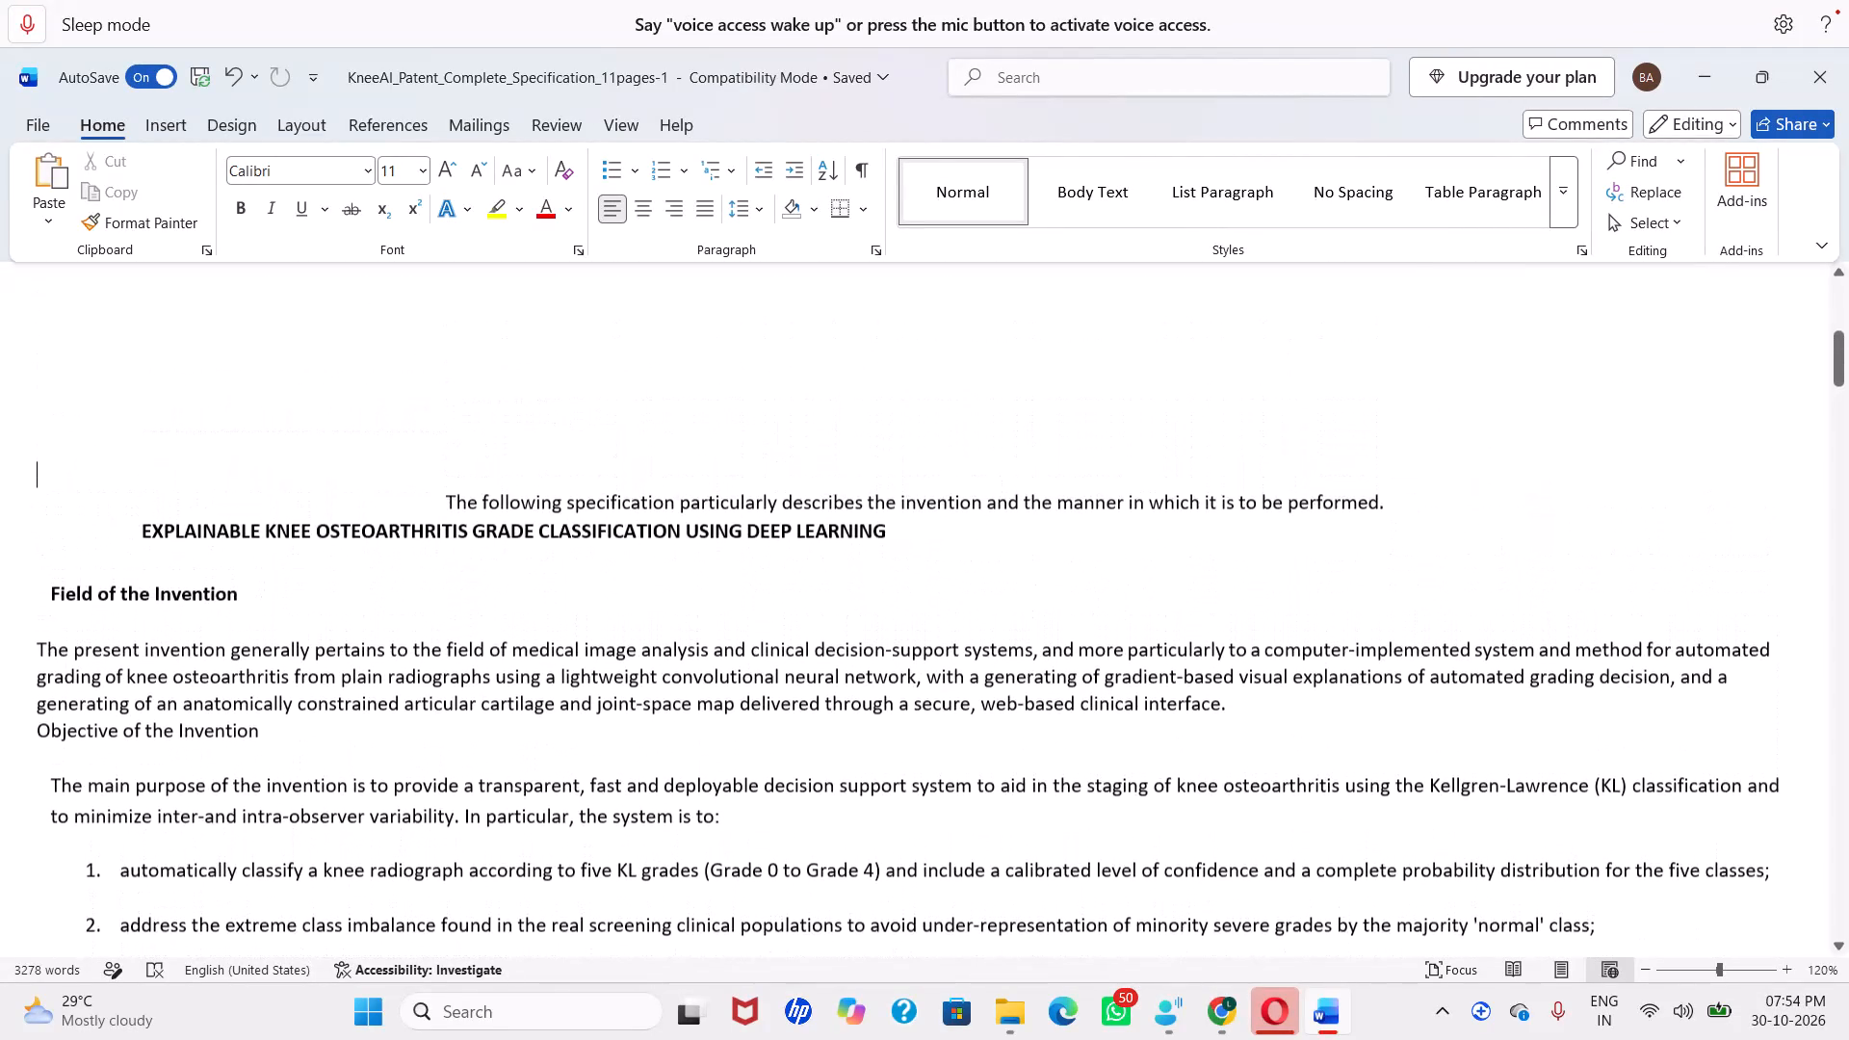
scroll(800, 416, up, 1)
scroll(652, 272, right, 1)
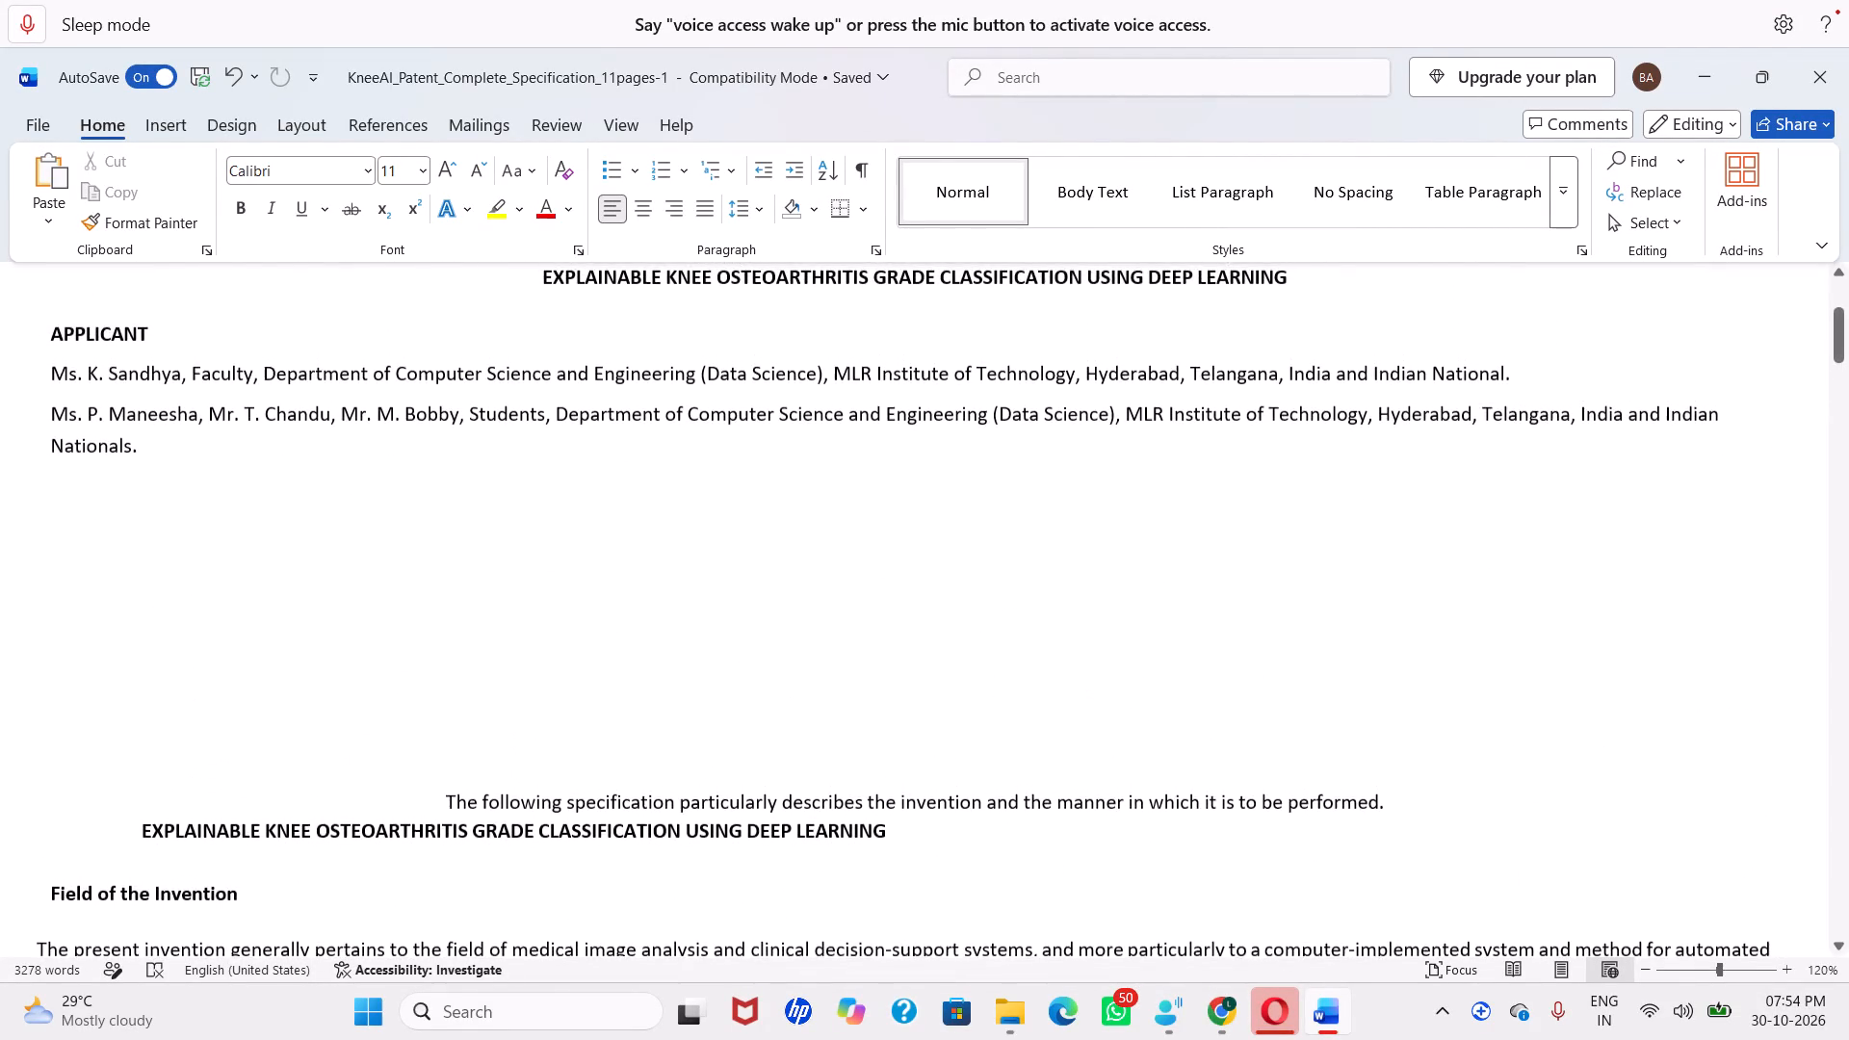
scroll(652, 272, right, 1)
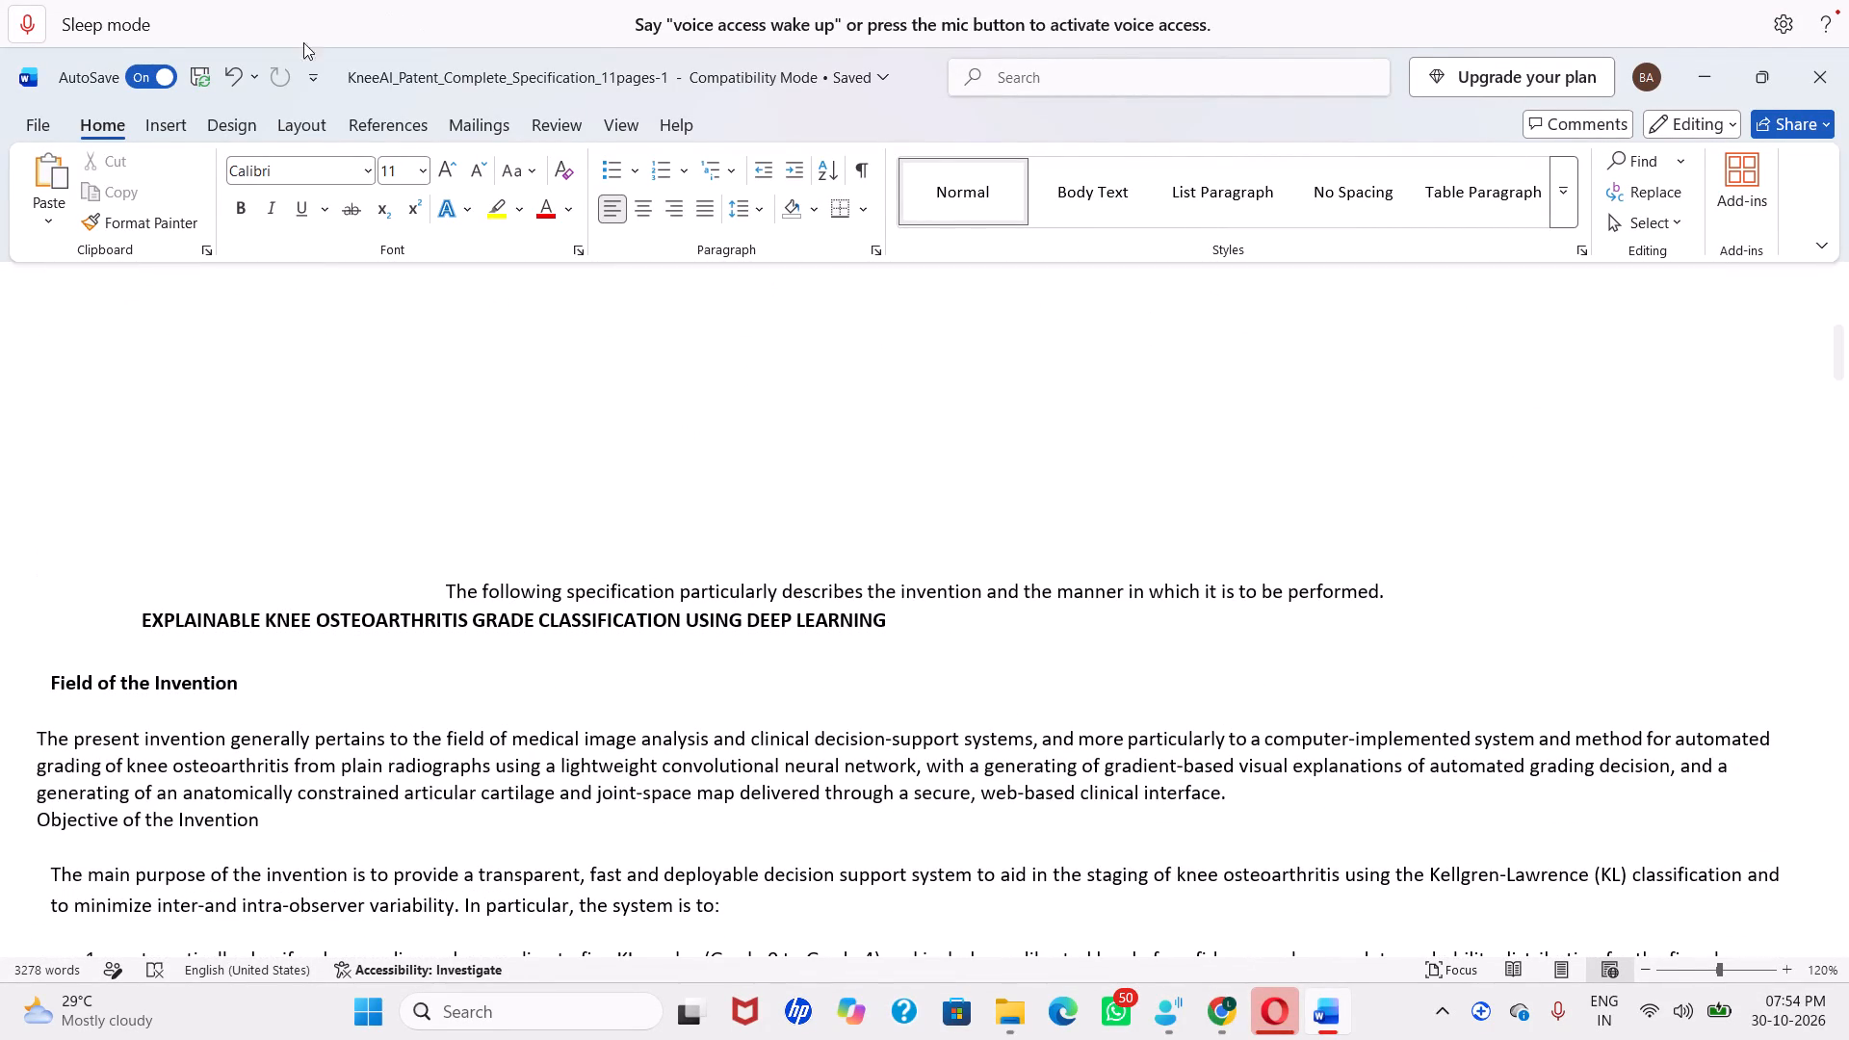
Undo all seven Apply Quick Style actions in the KneeAI specification.
click(259, 71)
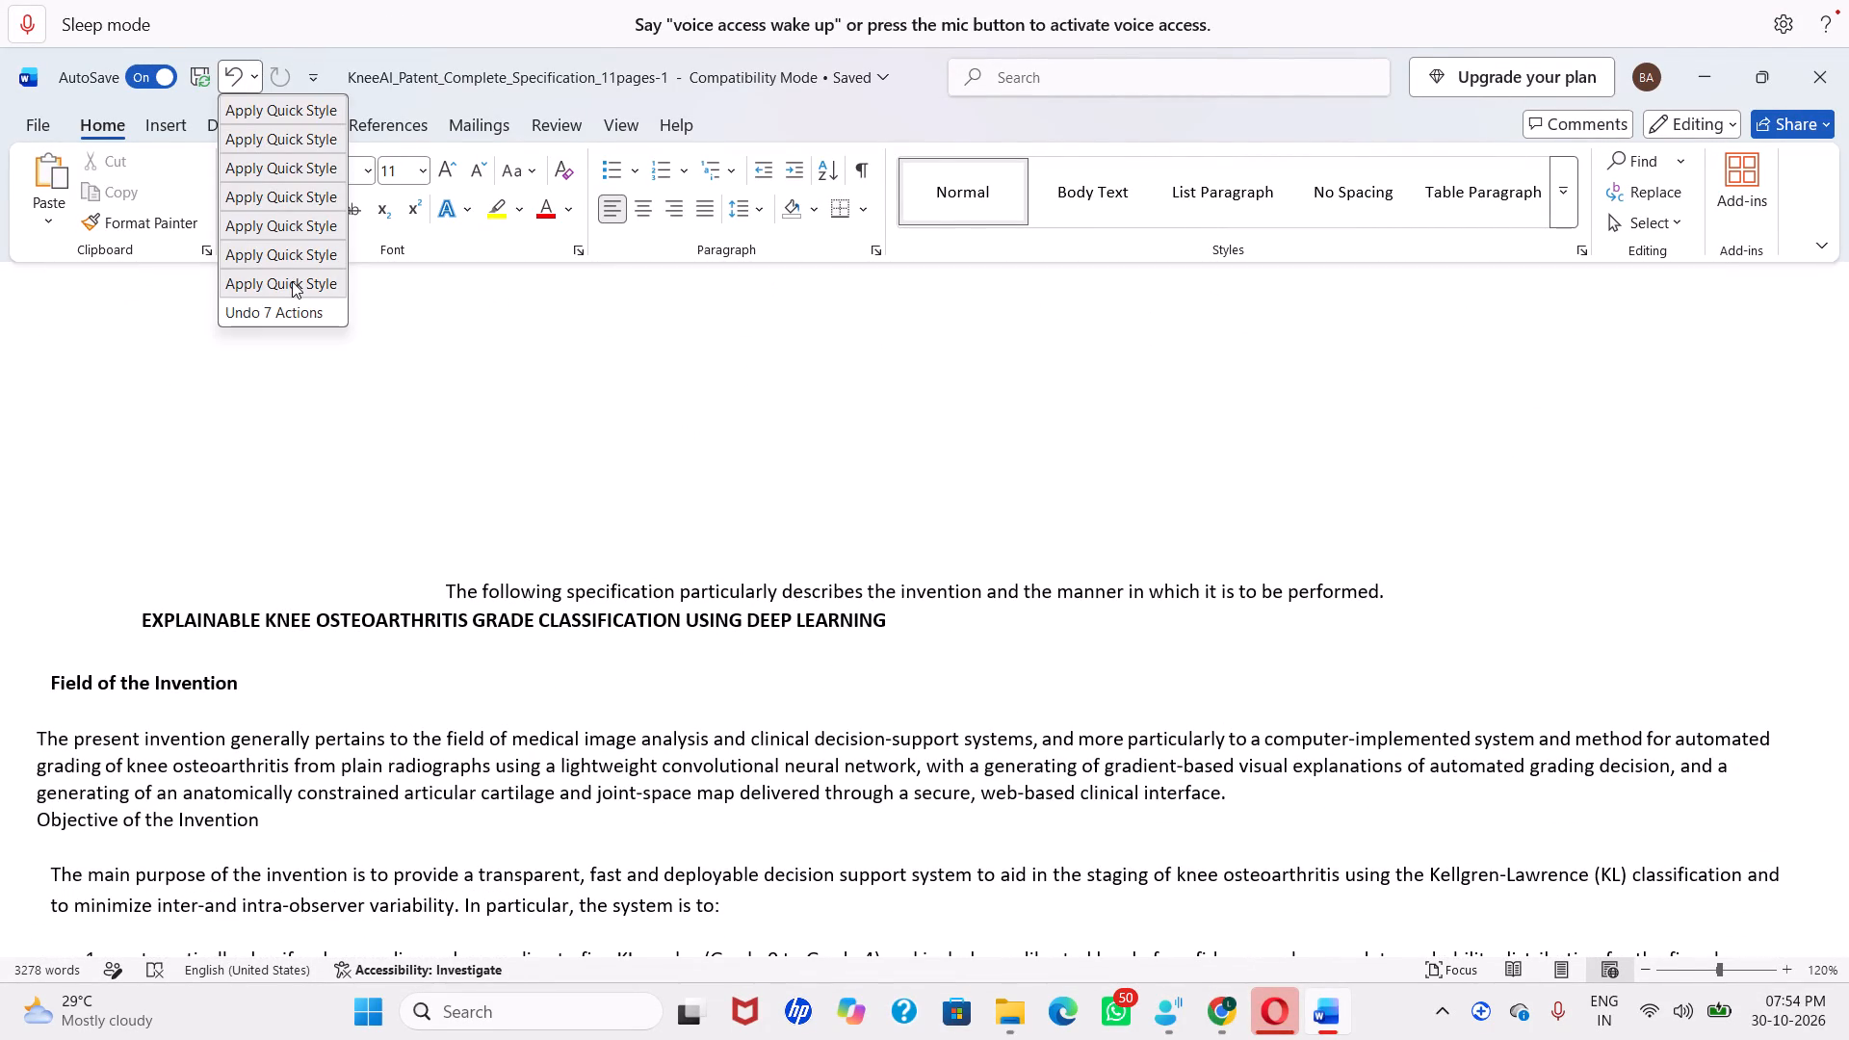
click(292, 281)
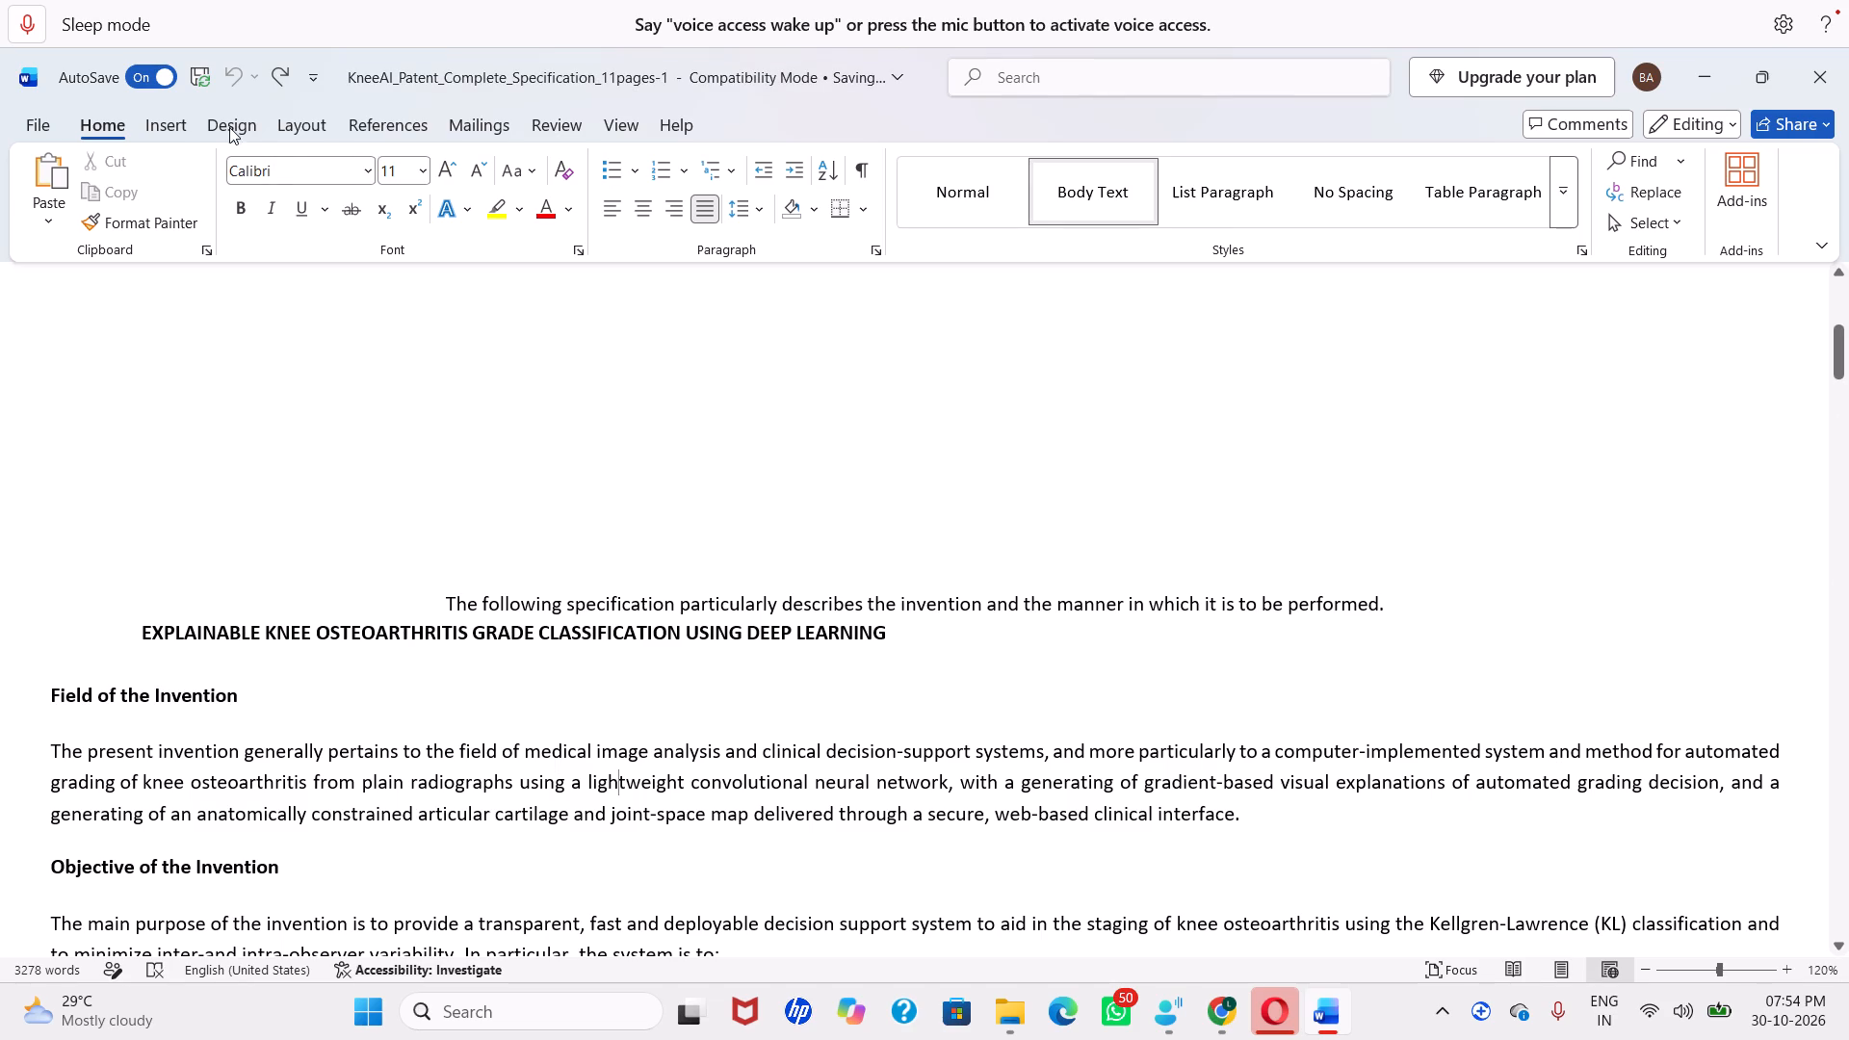
click(231, 80)
Replace the Field of the Invention paragraph with the copied XRayMeta text, placing the Objective of the Invention heading on its own line.
scroll(662, 540, down, 1)
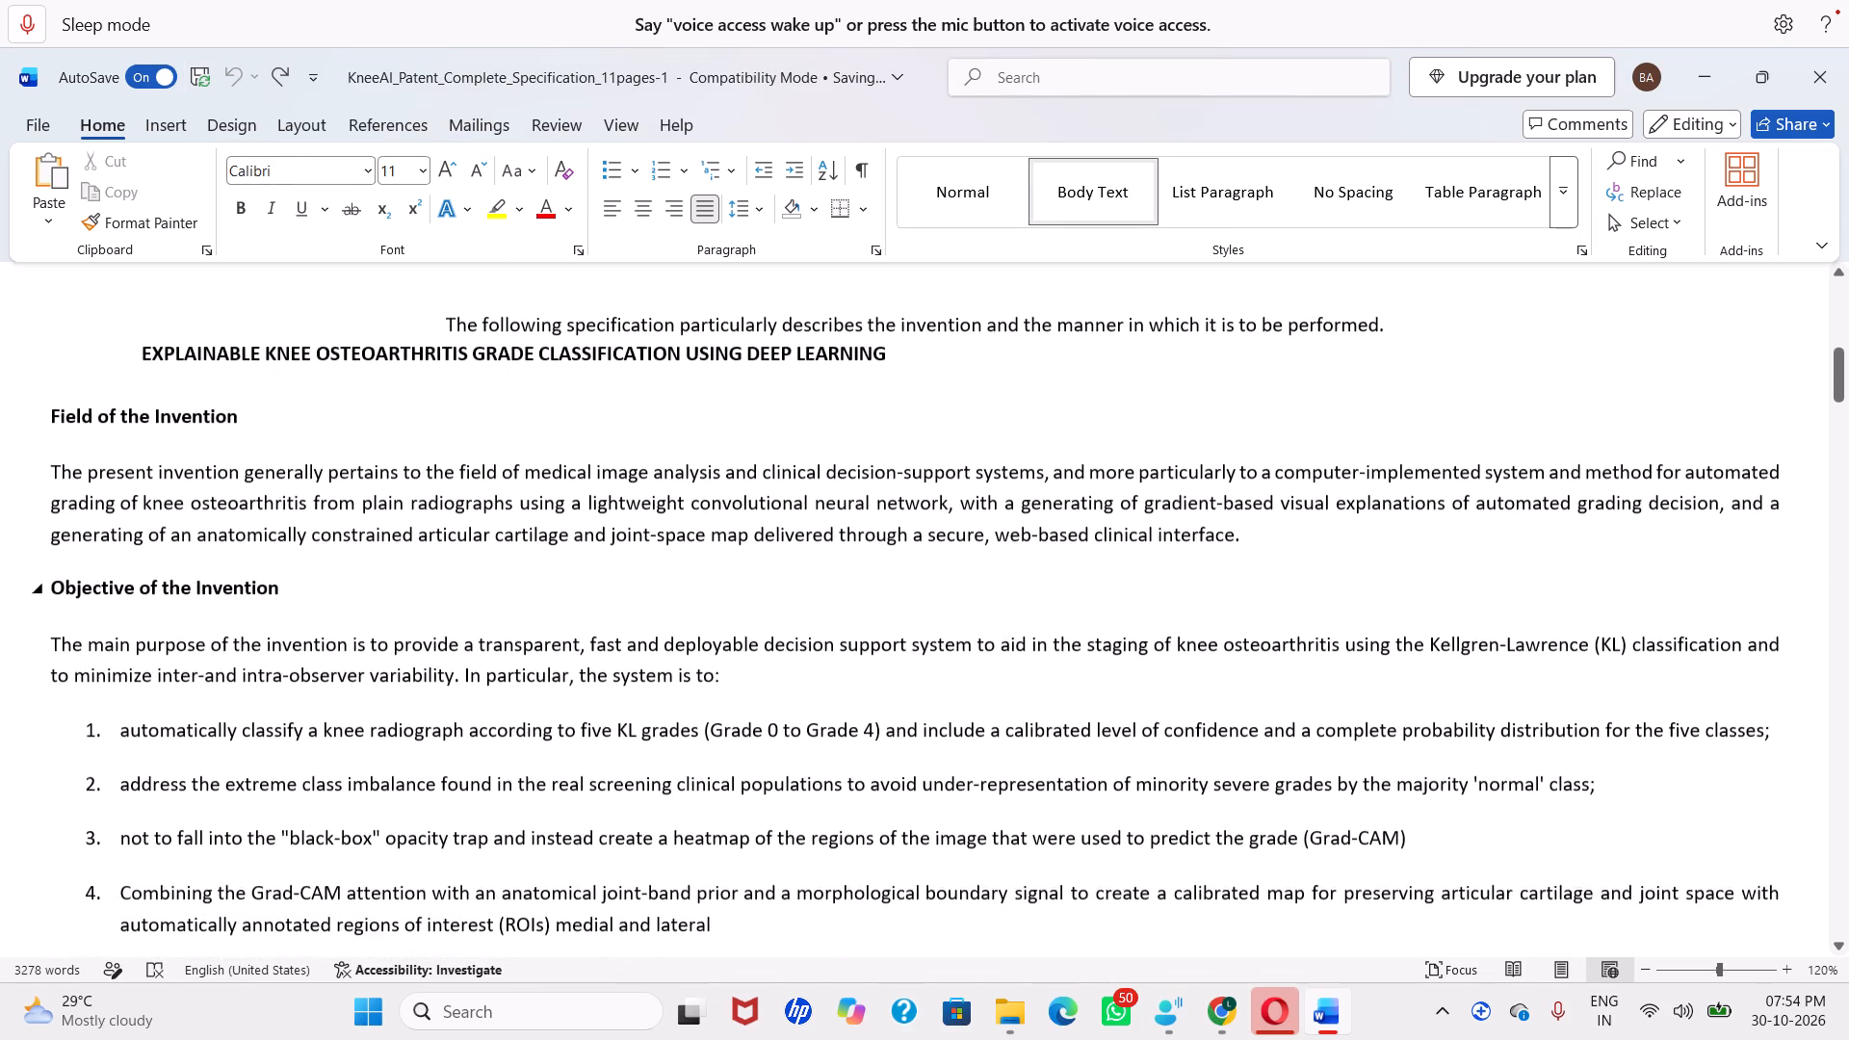
scroll(662, 540, down, 1)
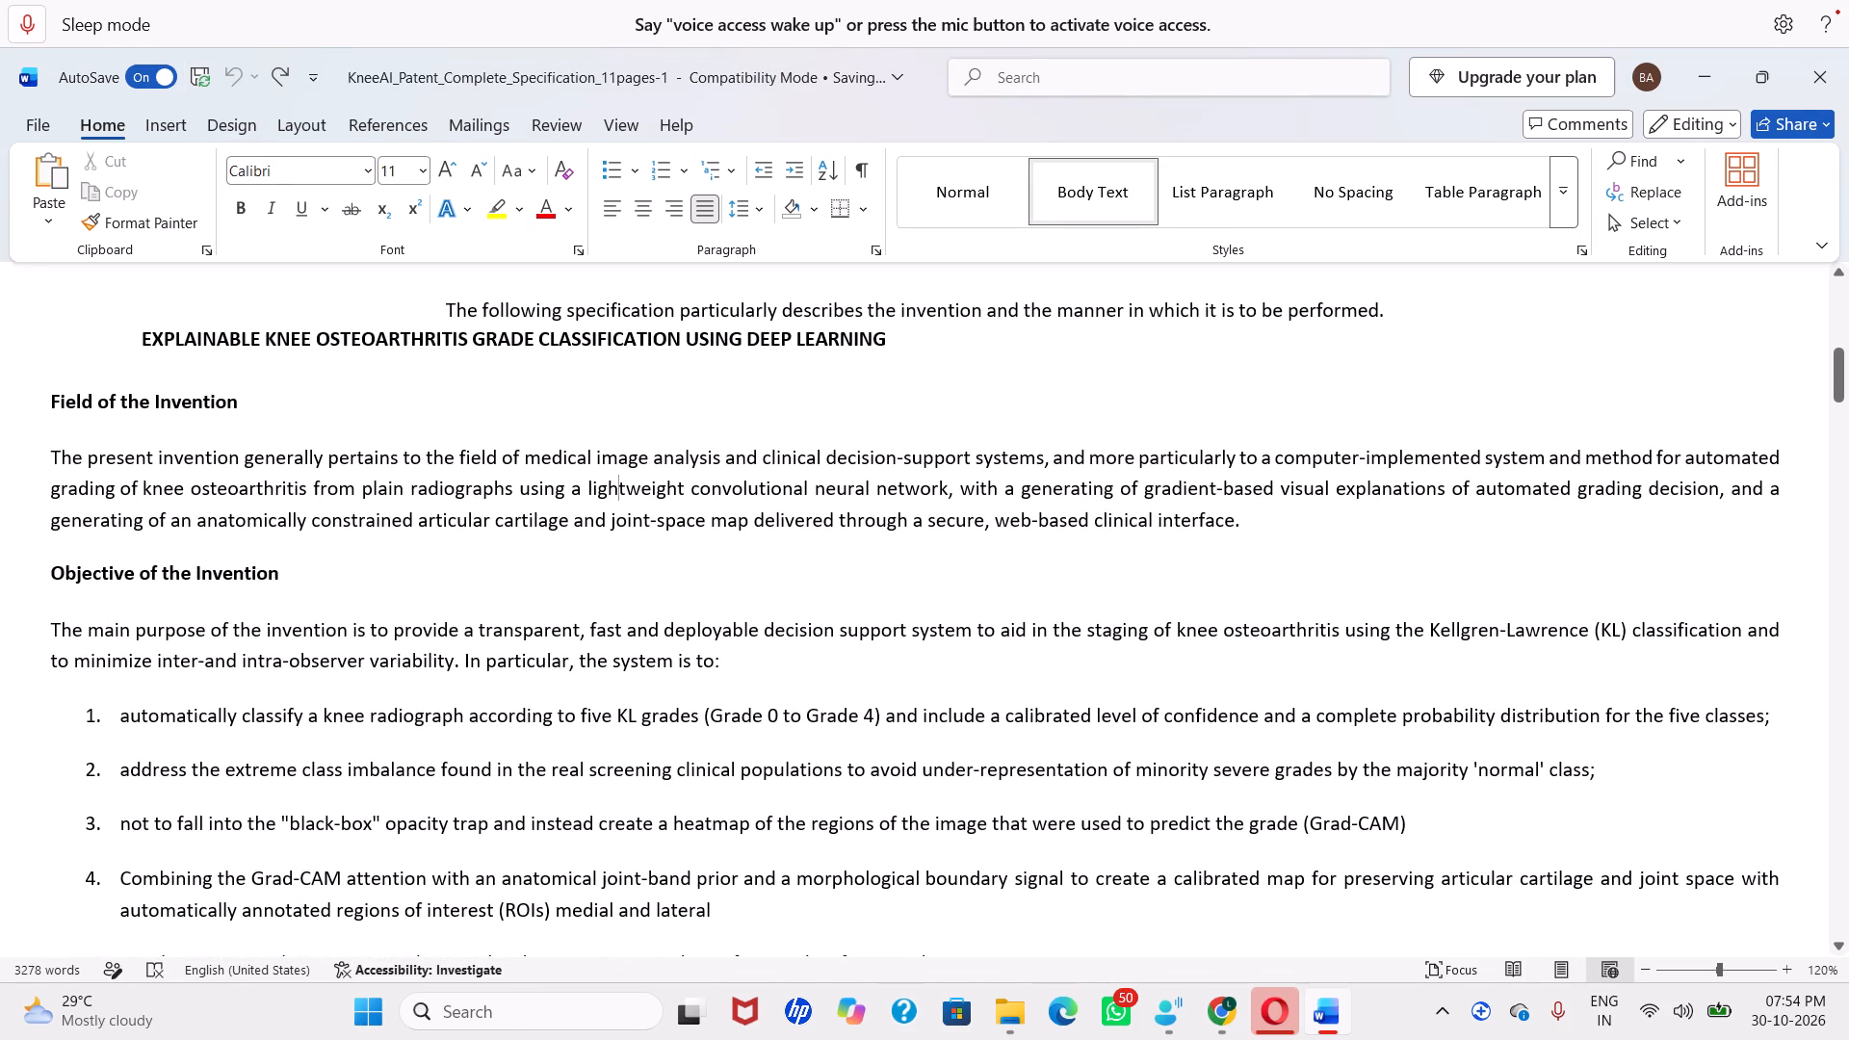
drag(49, 452, 715, 476)
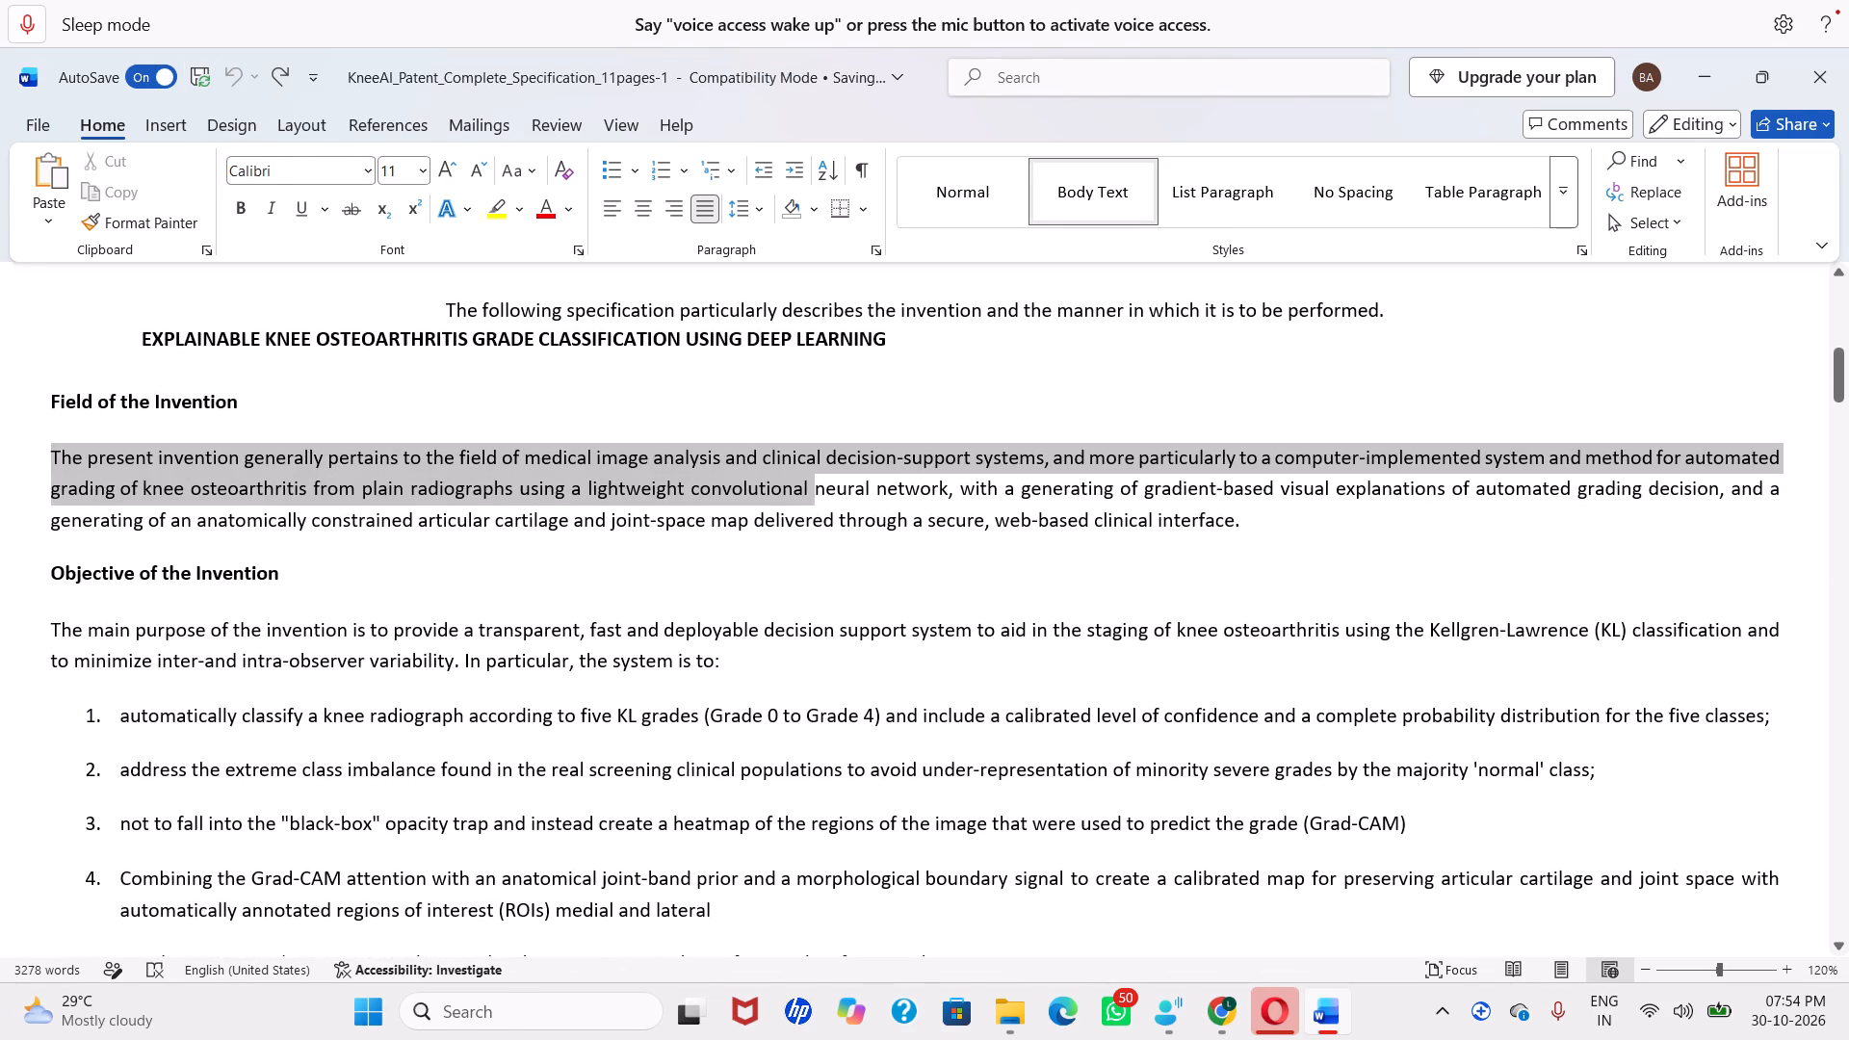
drag(715, 476, 1299, 516)
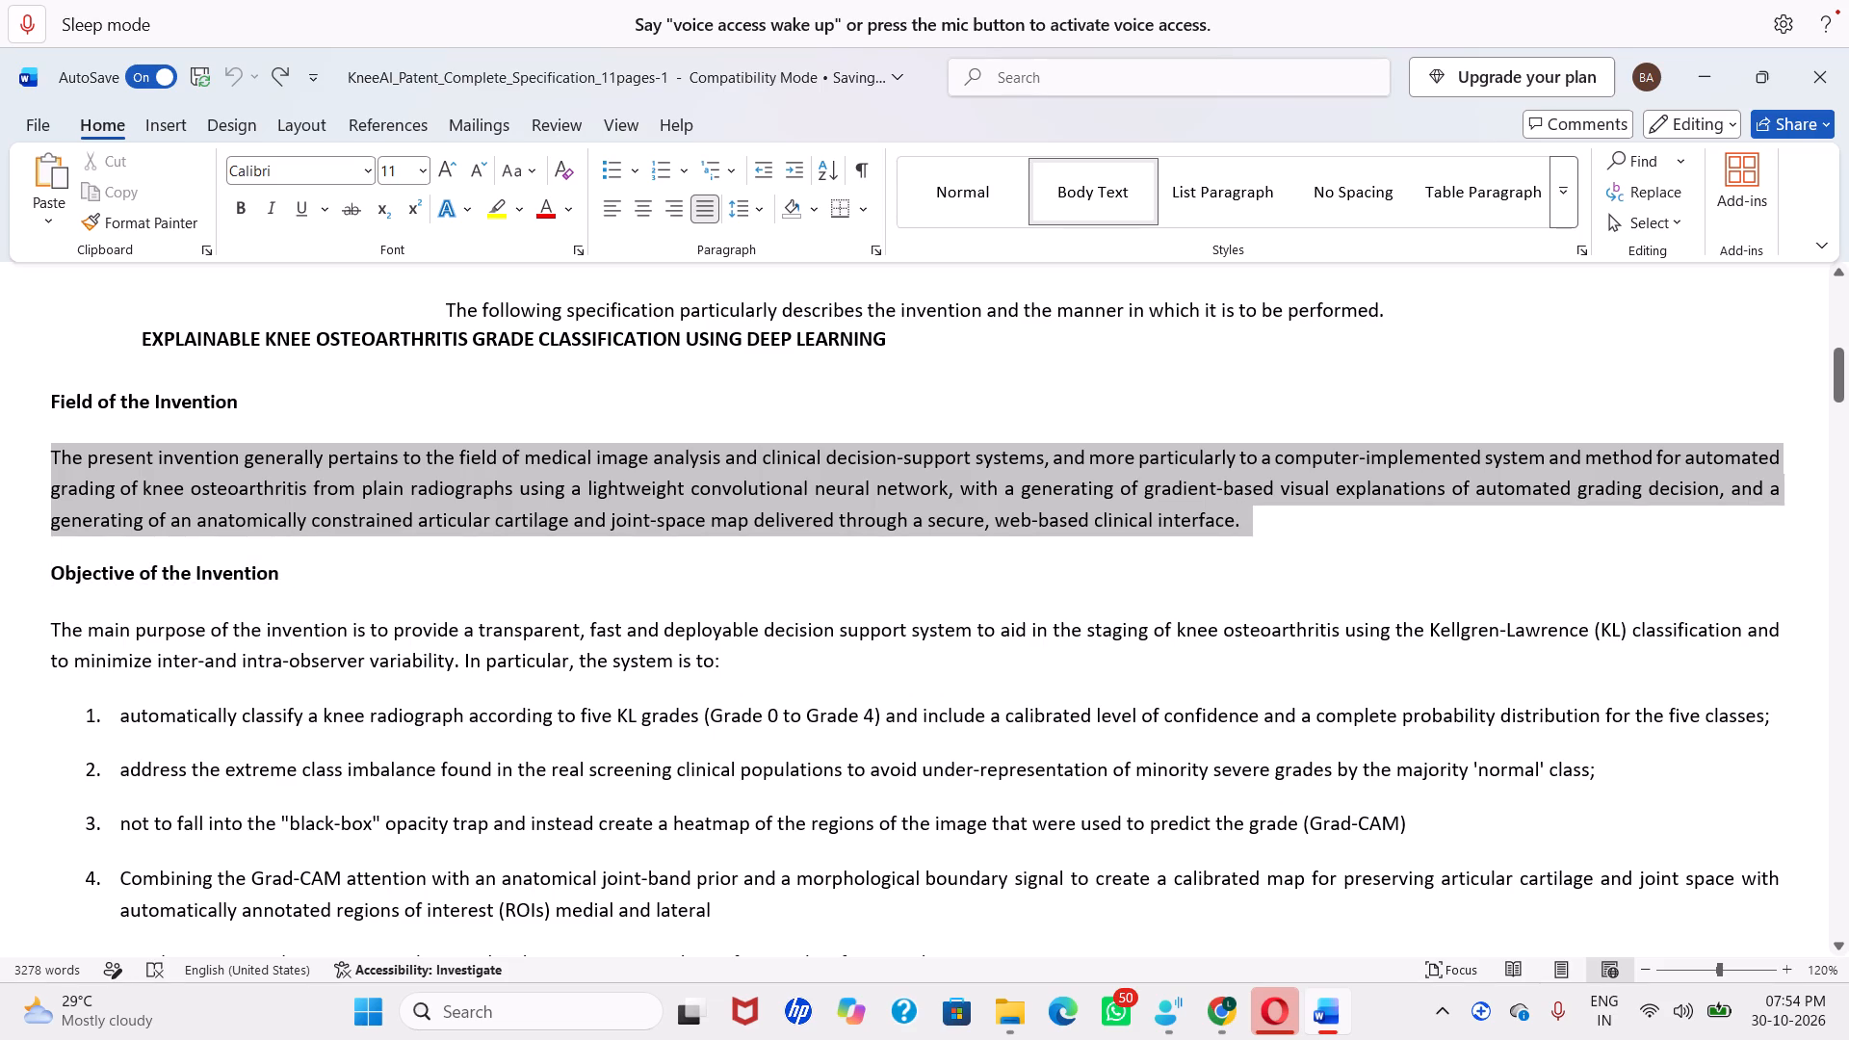
drag(1299, 516, 1329, 516)
key(BackSpace)
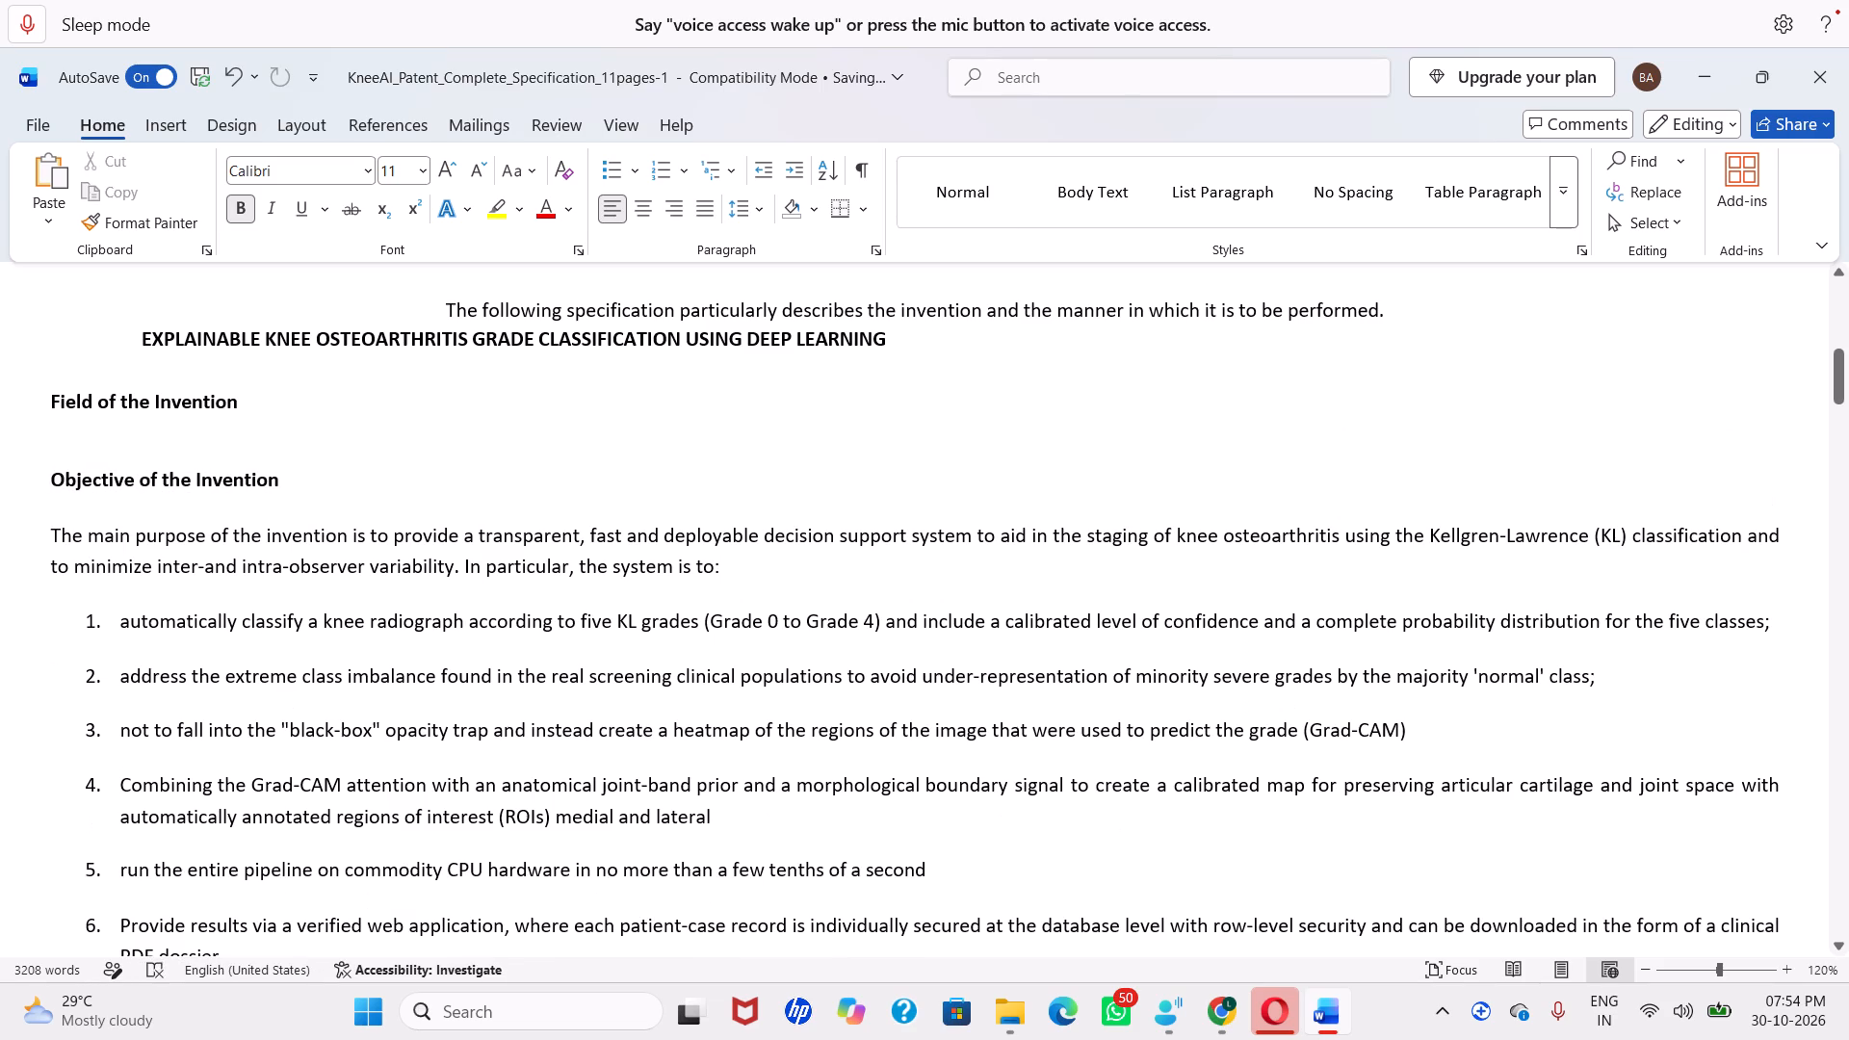
key(ctrl+v)
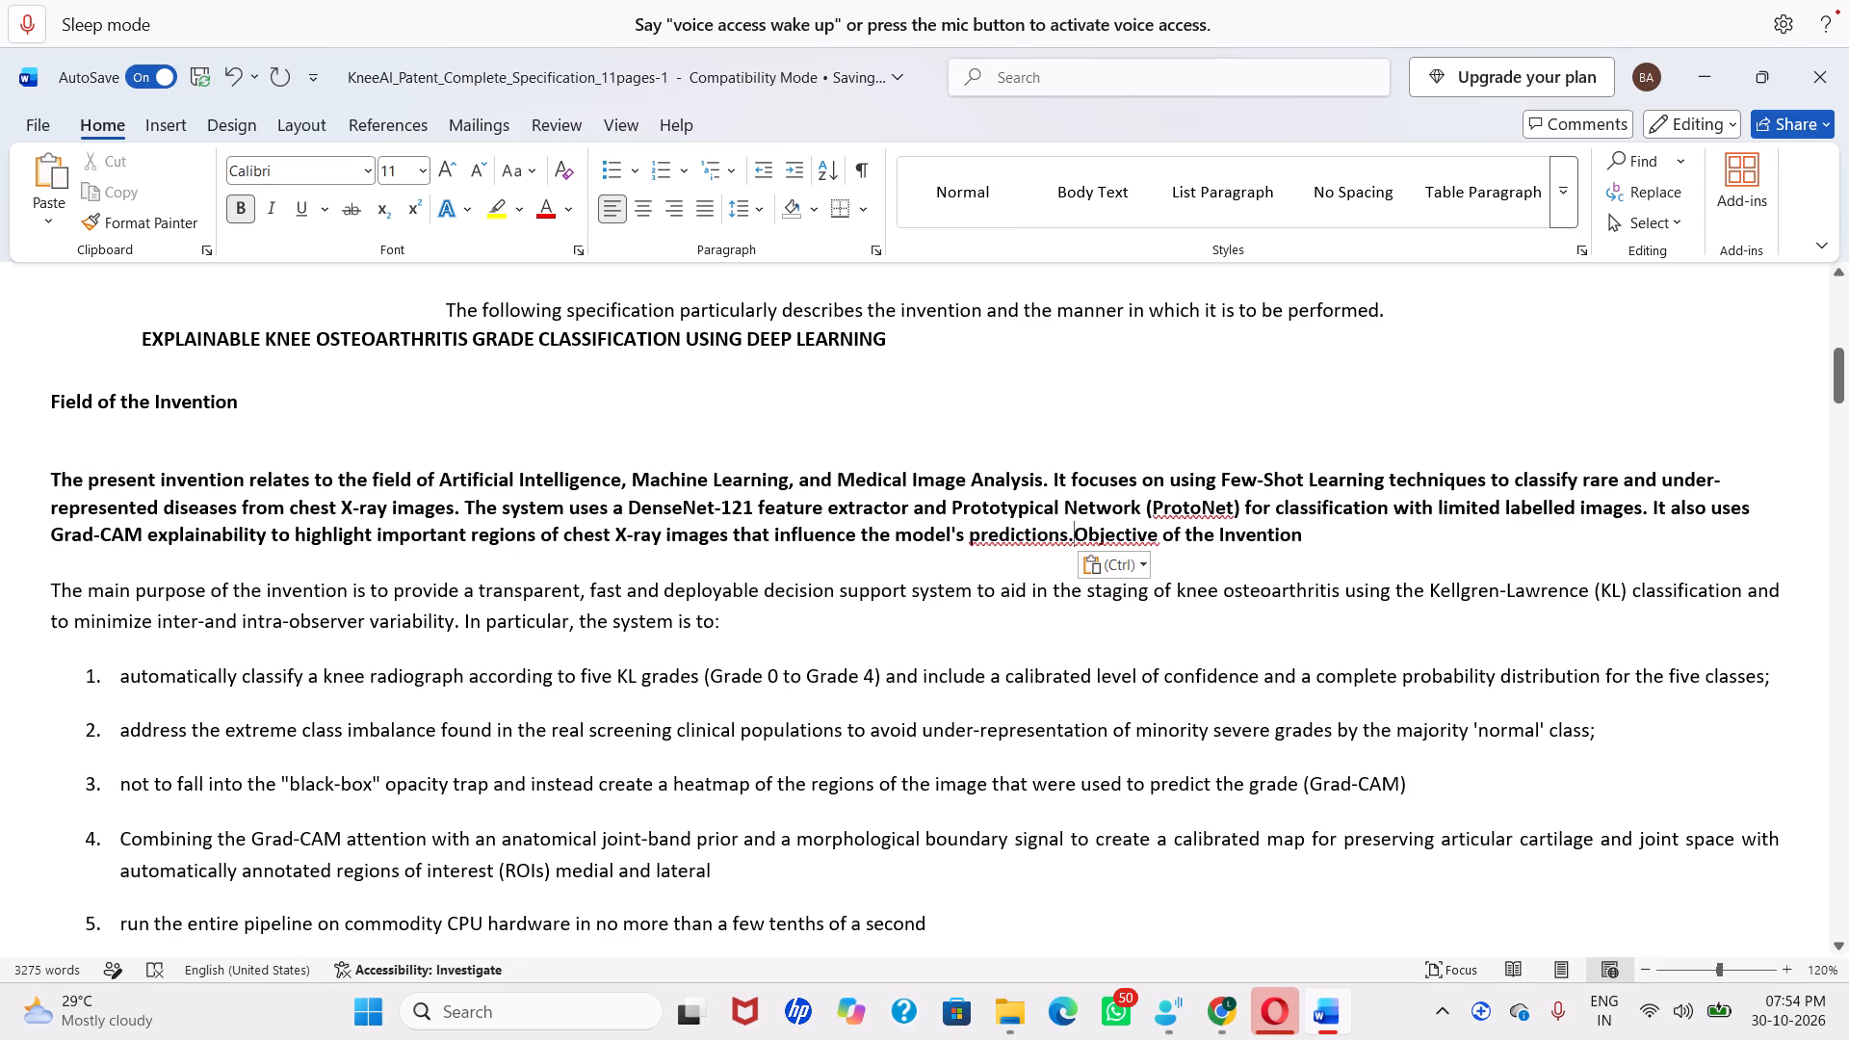
key(Return)
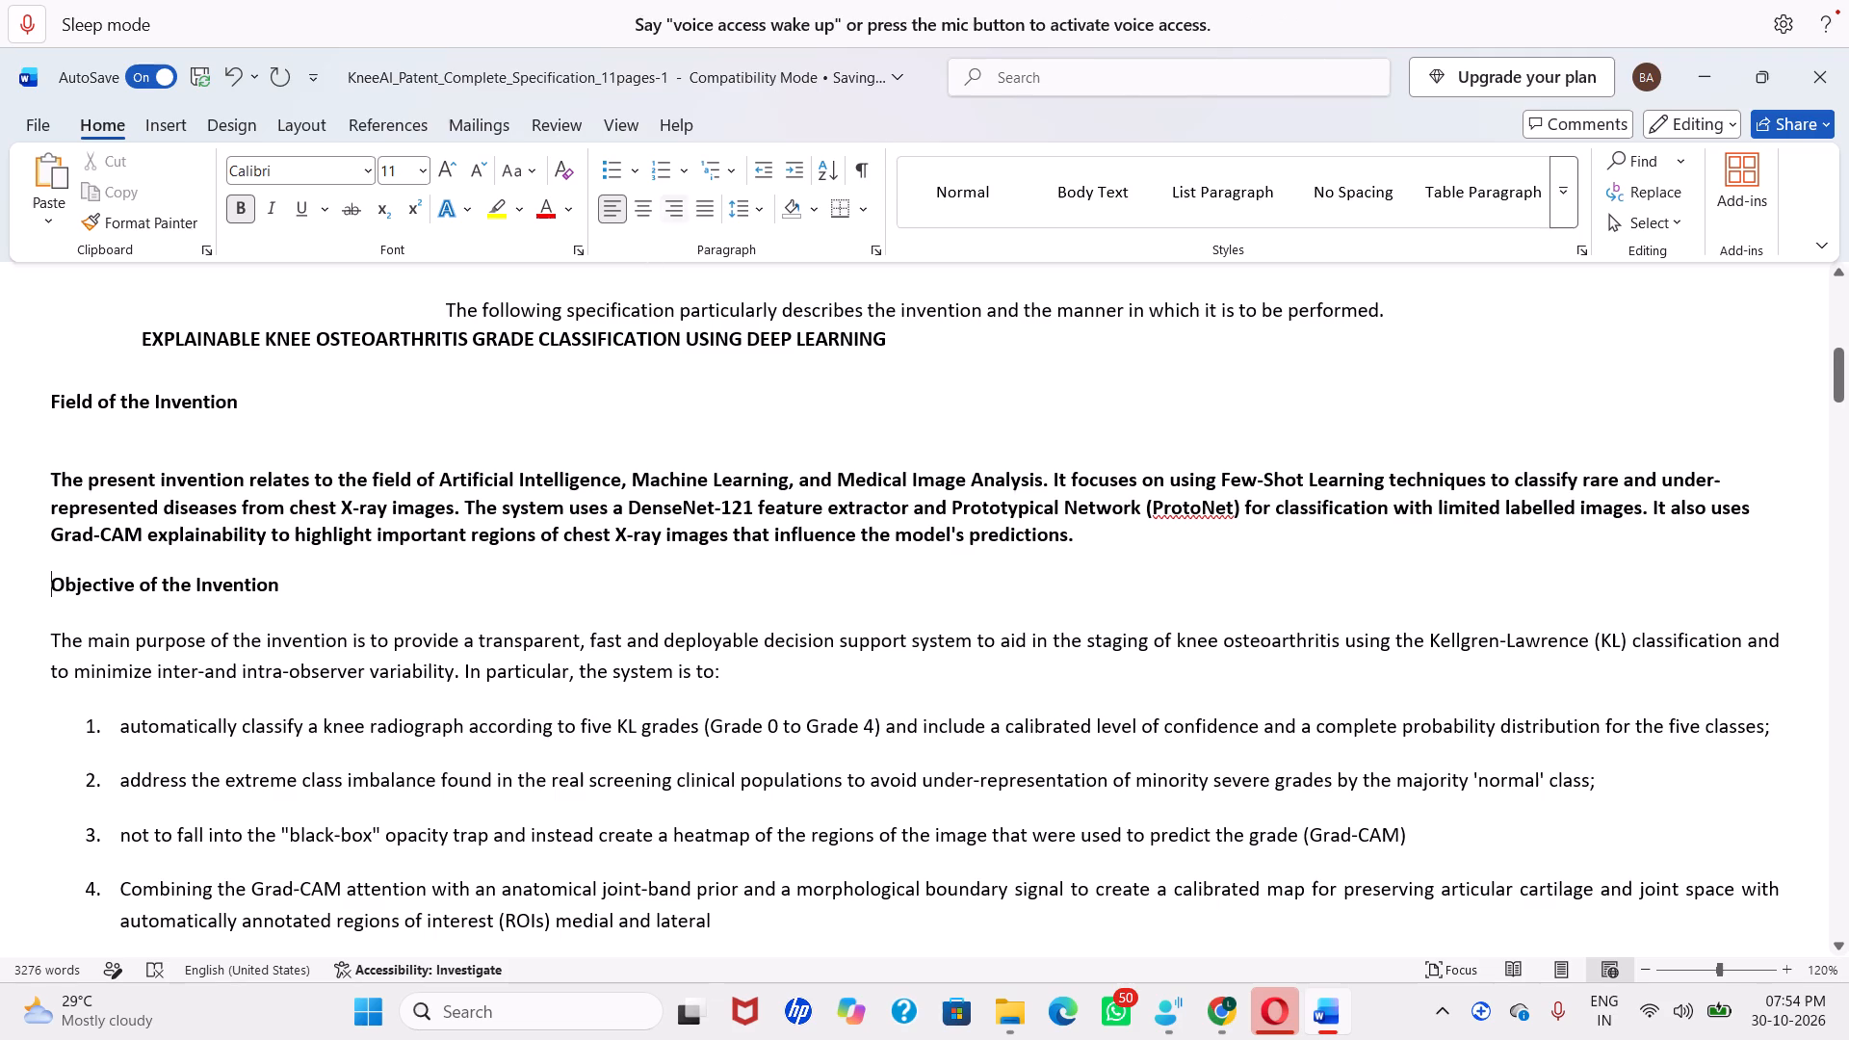
Move the word "The" after "present" at the start of the new Field of the Invention paragraph.
click(128, 451)
click(43, 479)
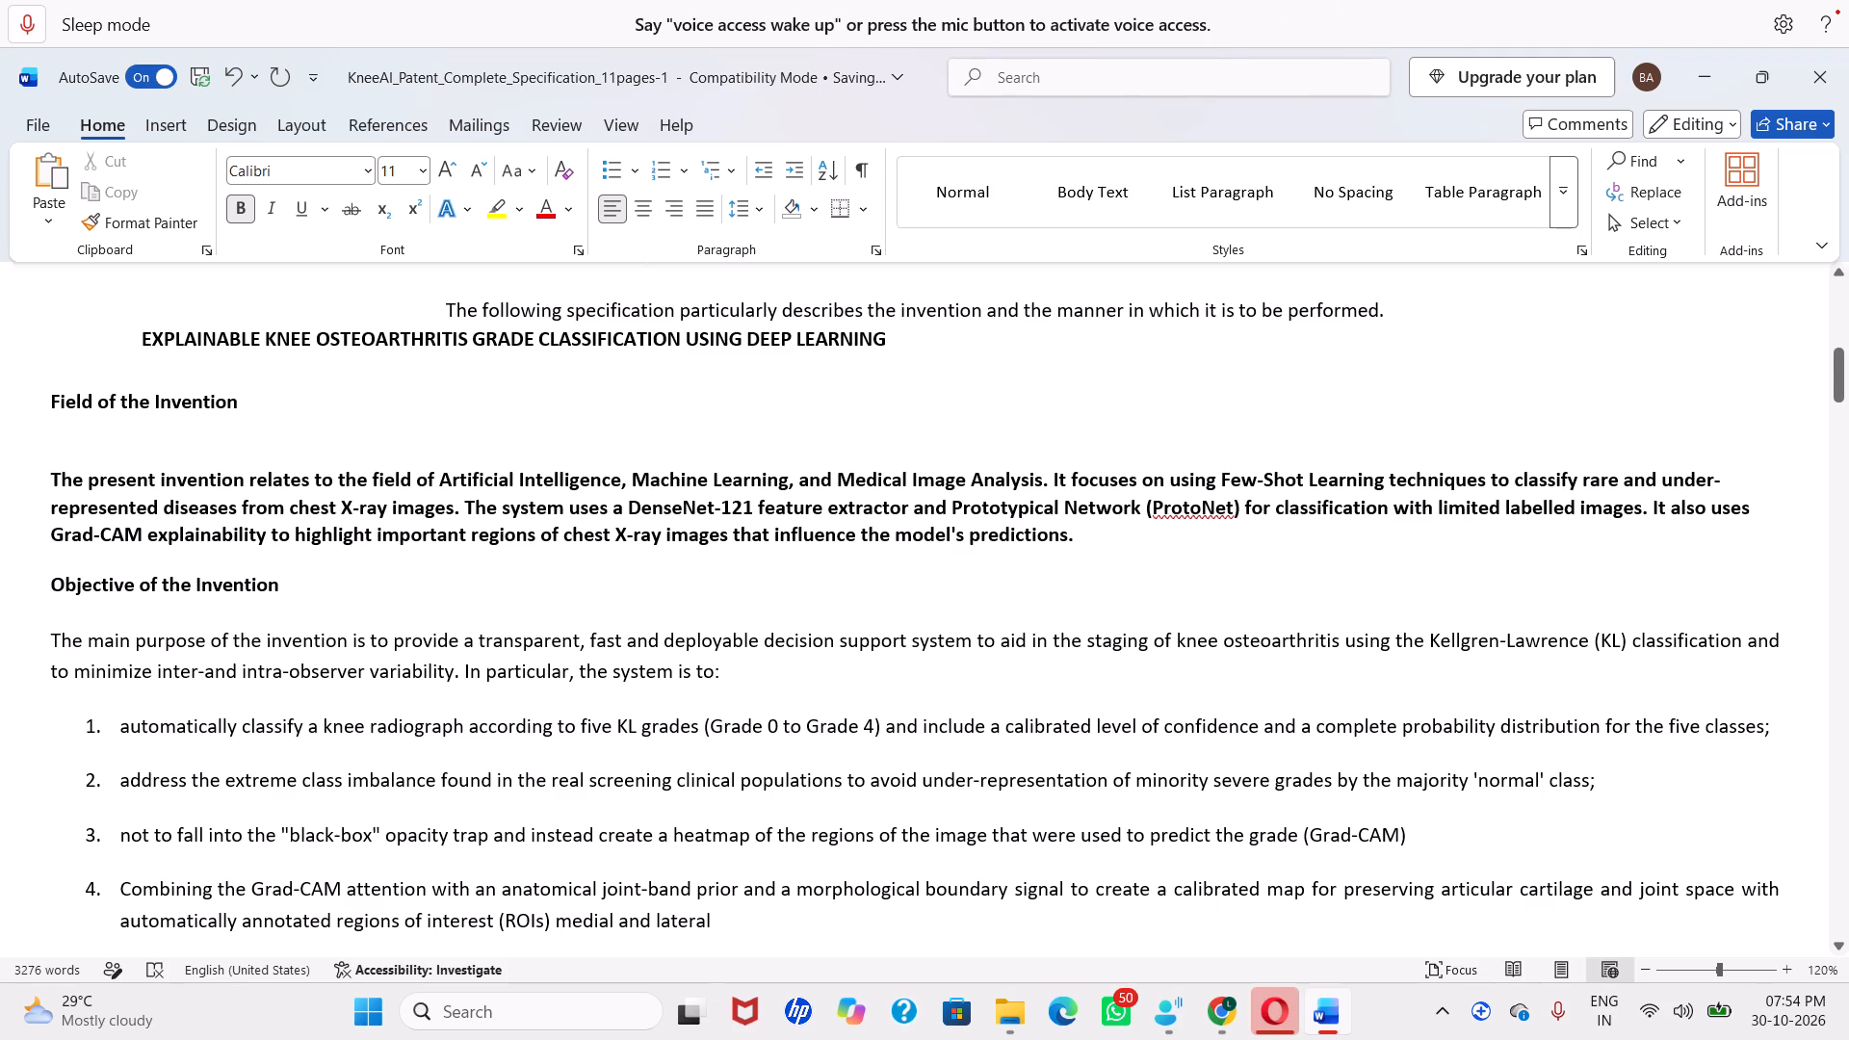
click(50, 481)
click(50, 481)
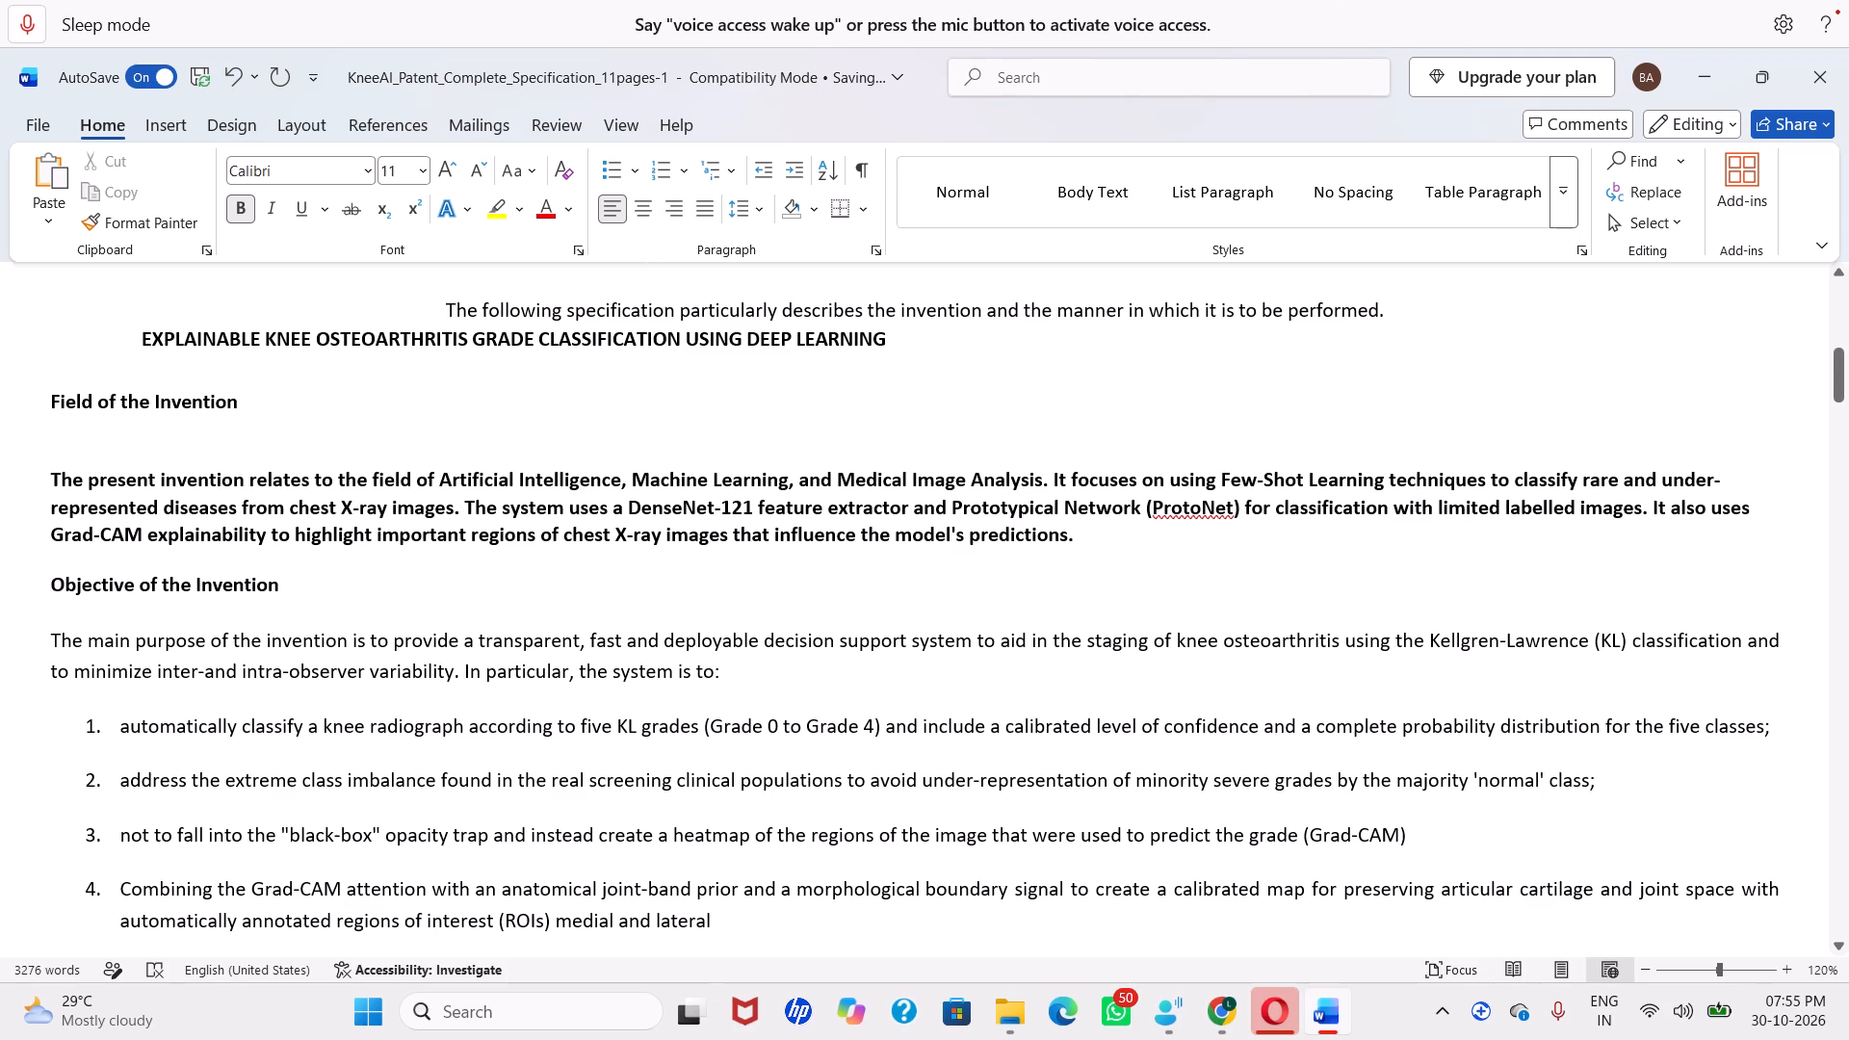
click(65, 476)
double_click(65, 476)
drag(65, 476, 132, 485)
click(132, 485)
Remove the blank lines between the Field of the Invention heading and its paragraph so the text starts directly below the heading.
key(Left)
key(Left)
key(Left)
key(Left)
key(Left)
key(Left)
key(Left)
key(Left)
key(Left)
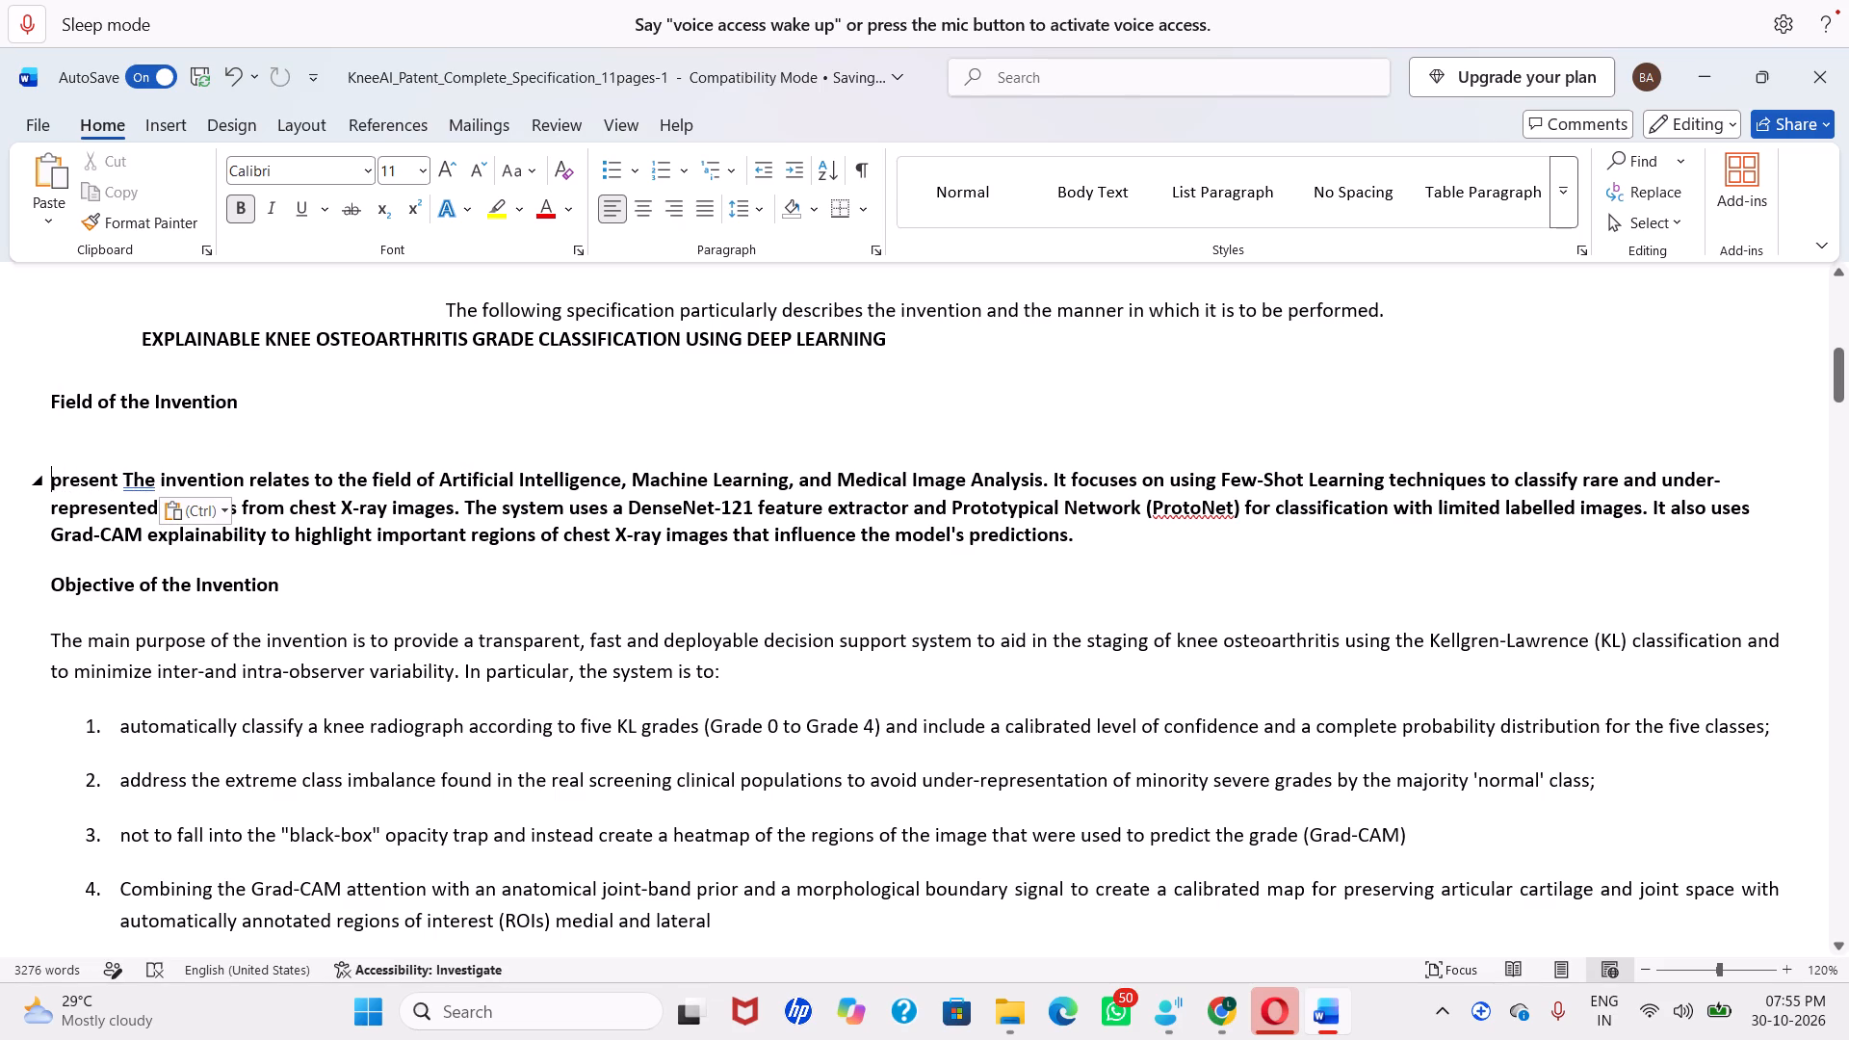
key(BackSpace)
key(BackSpace)
key(BackSpace)
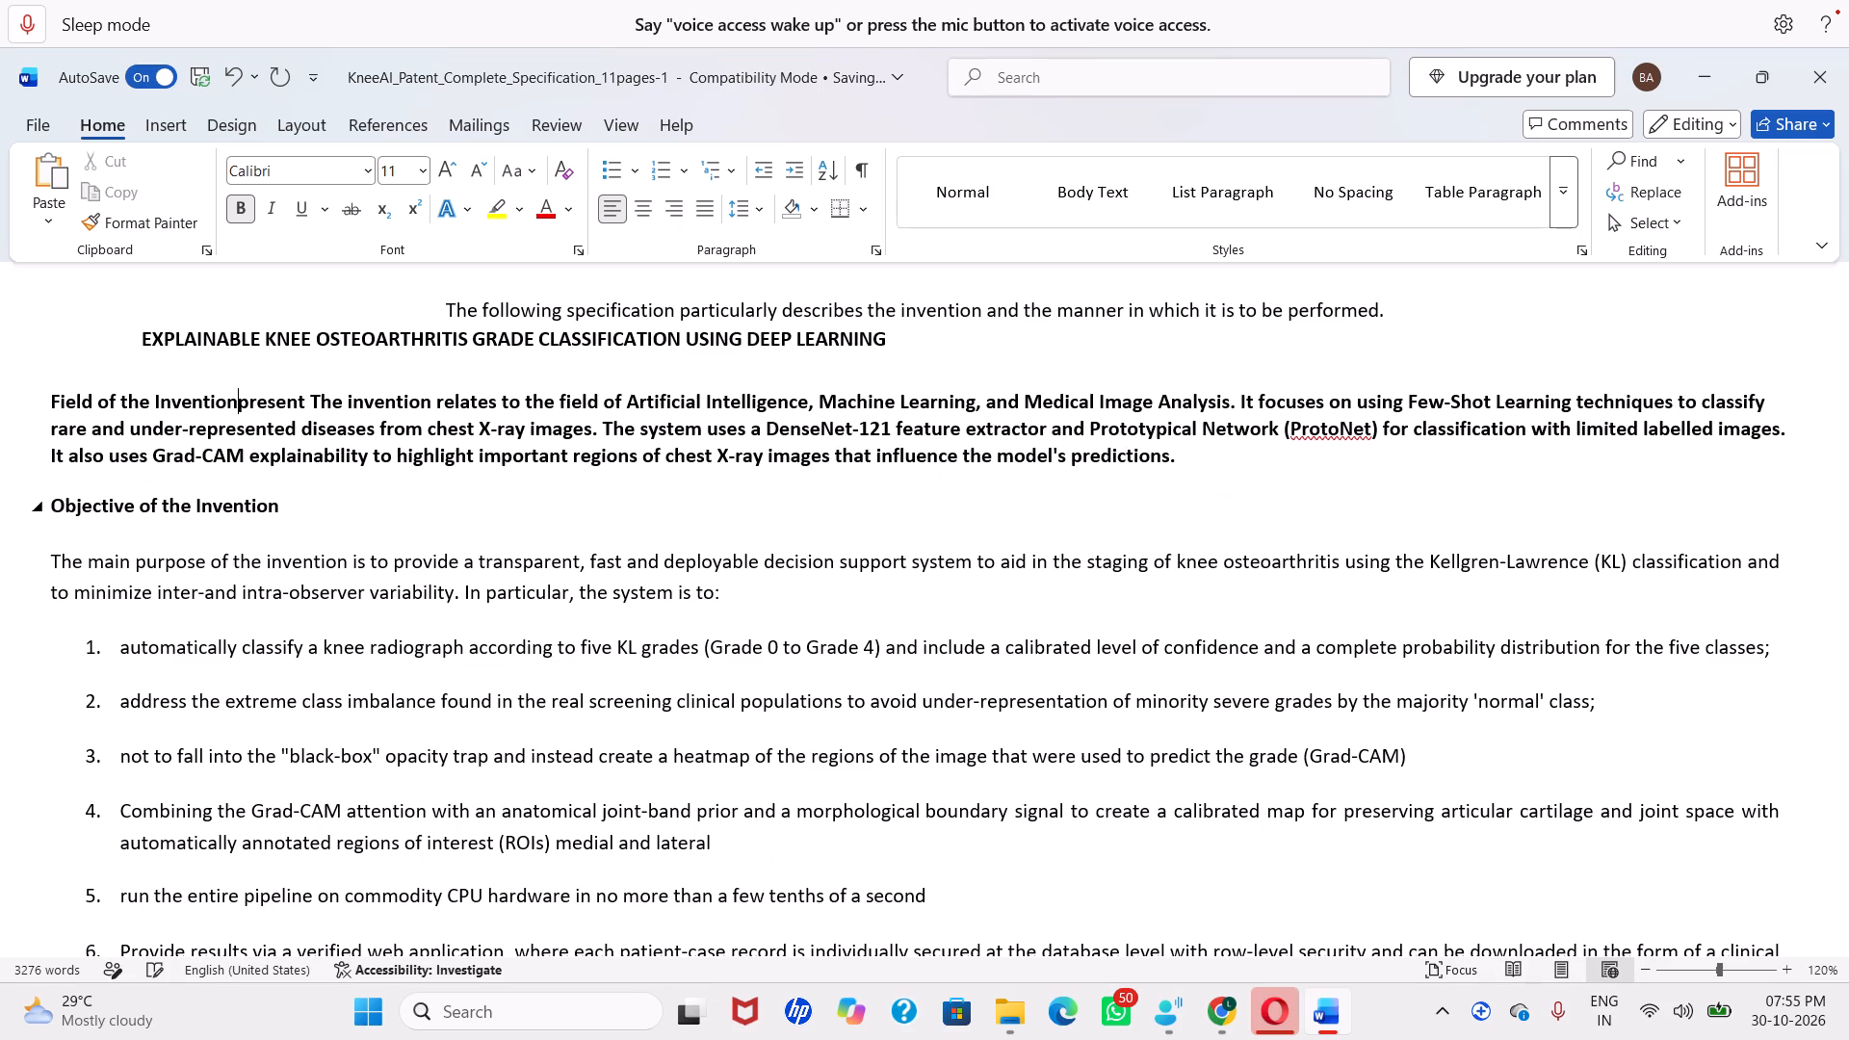
key(Return)
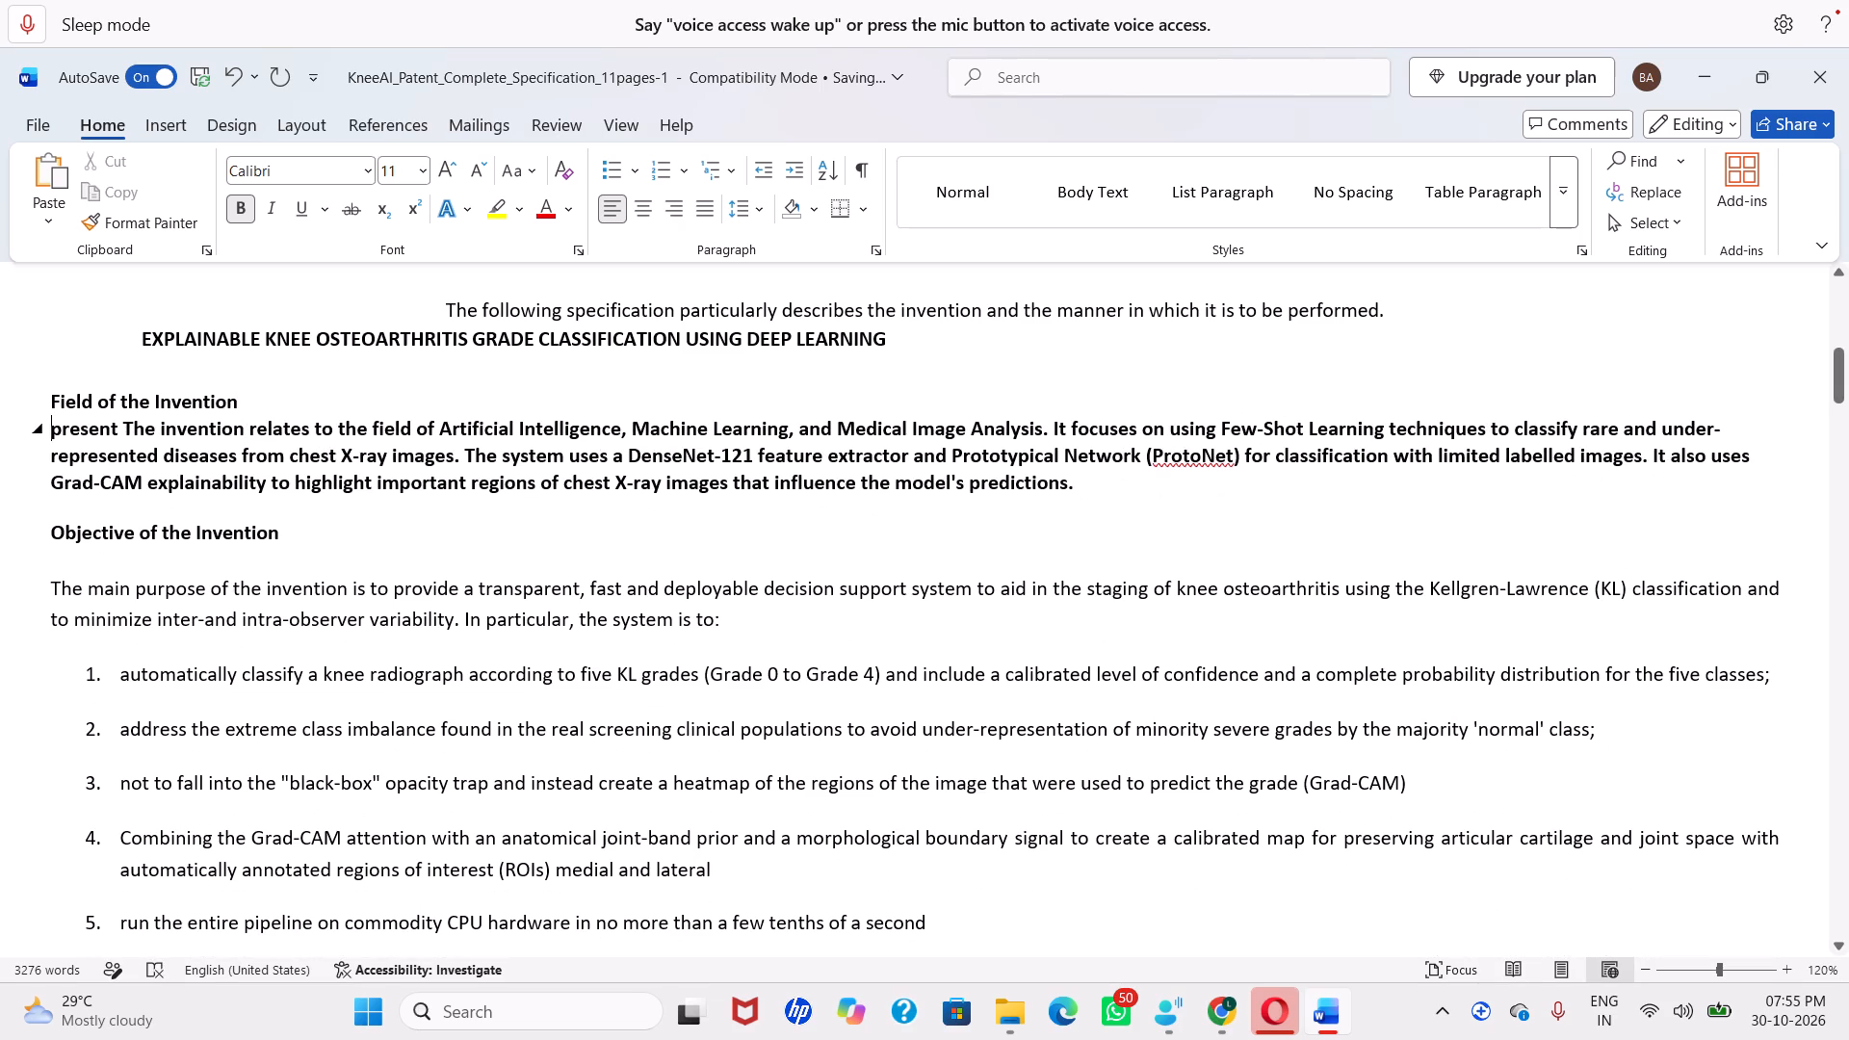
Correct the capitalization of the Field of the Invention paragraph's opening words to "Present the invention".
click(135, 428)
key(BackSpace)
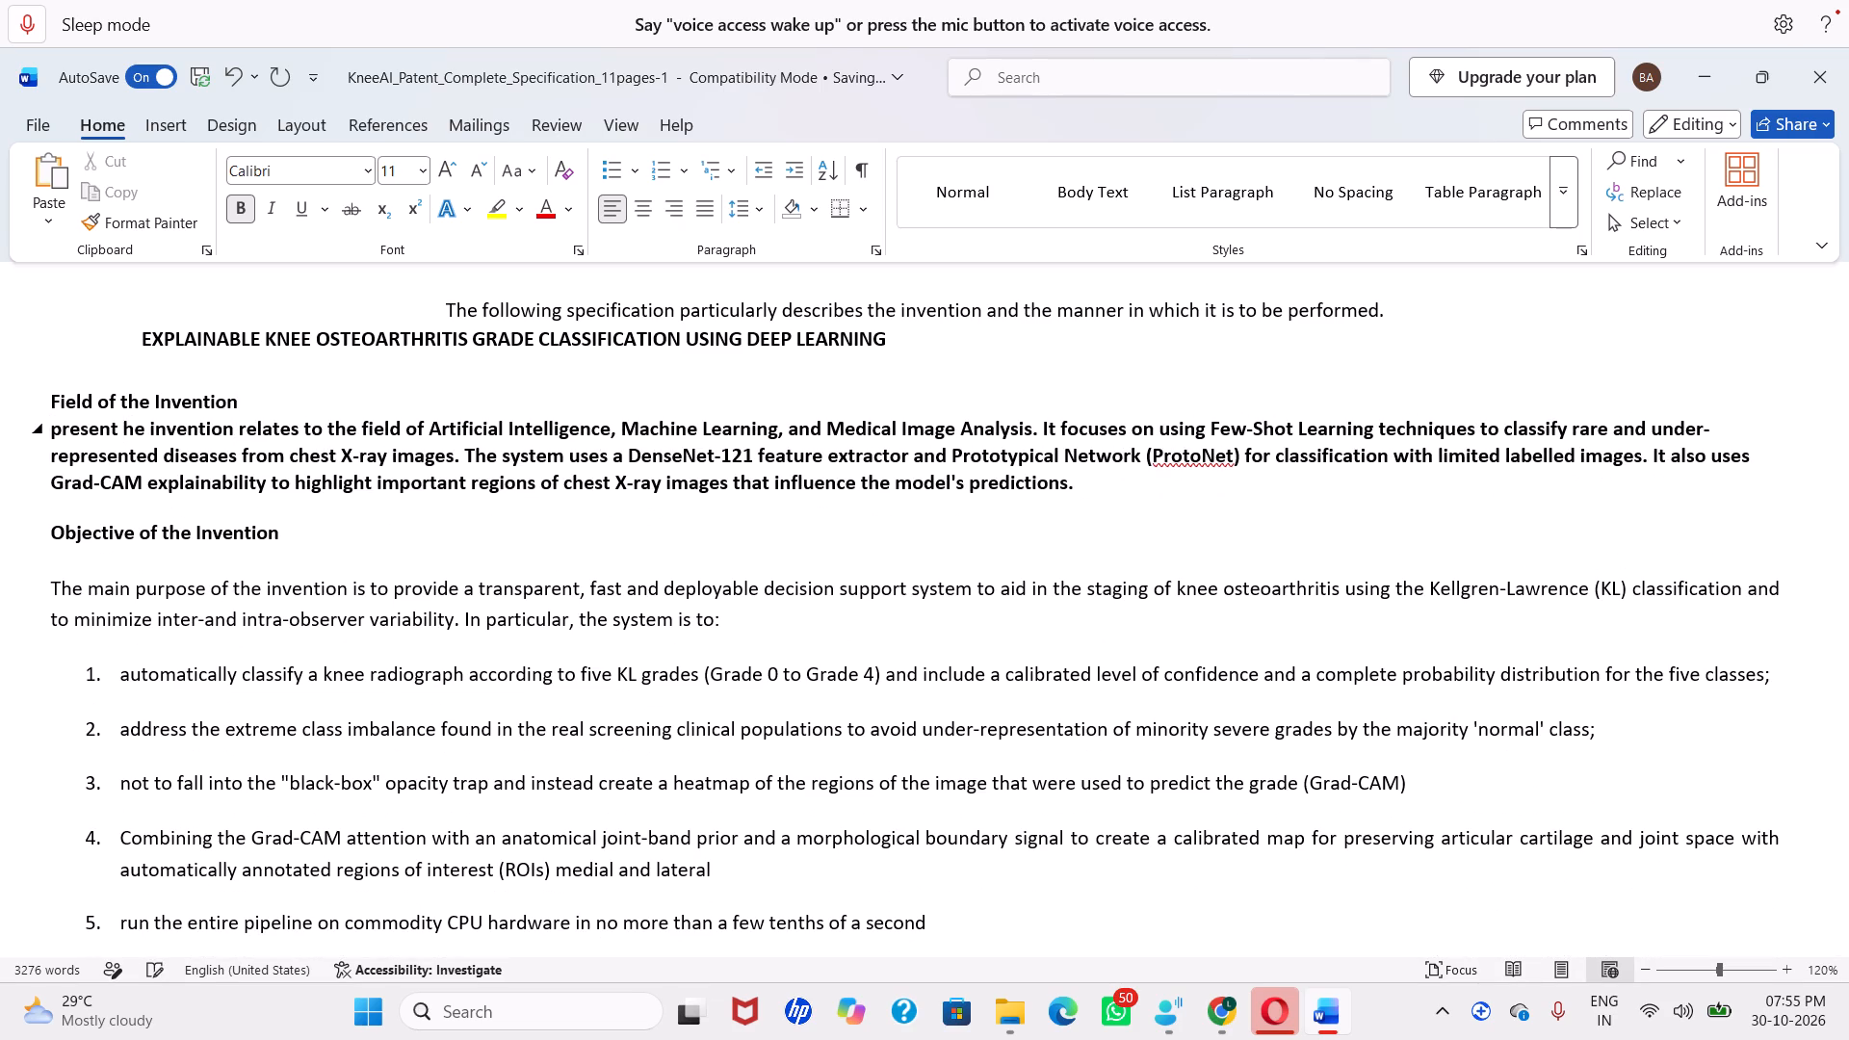
key(t)
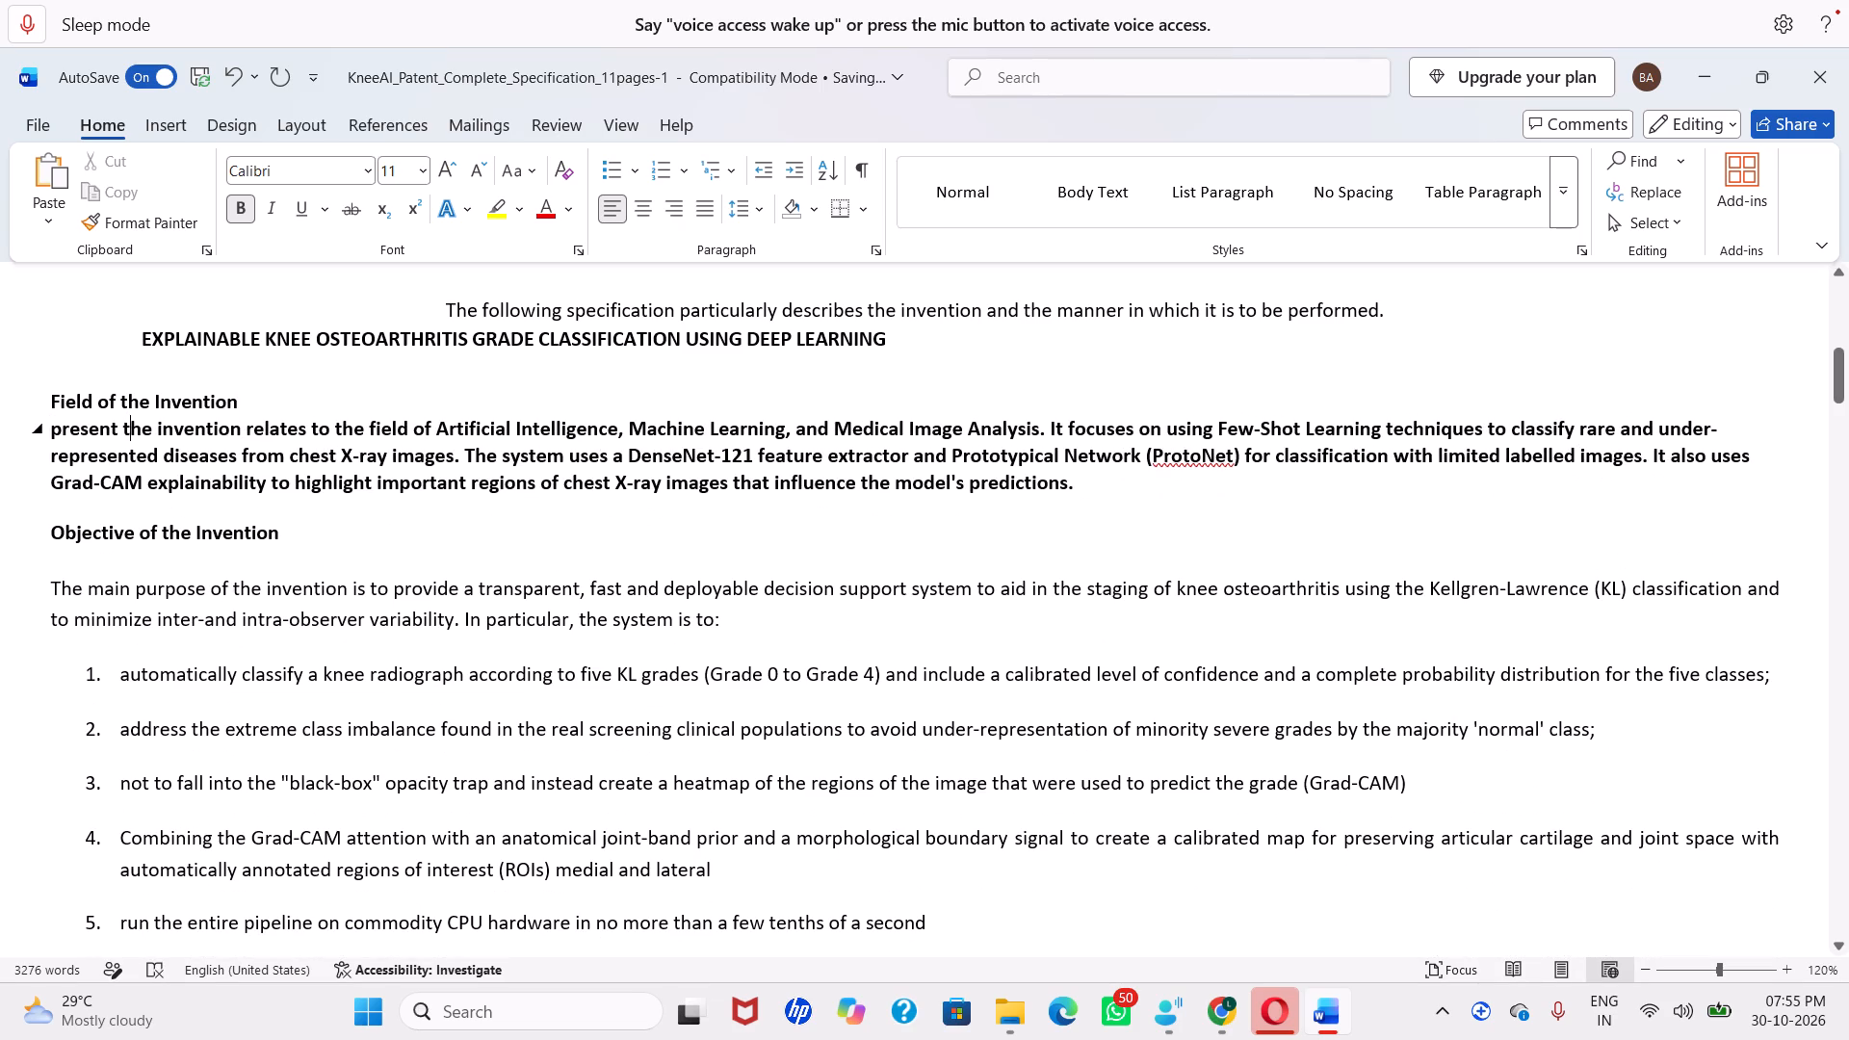
click(63, 427)
key(BackSpace)
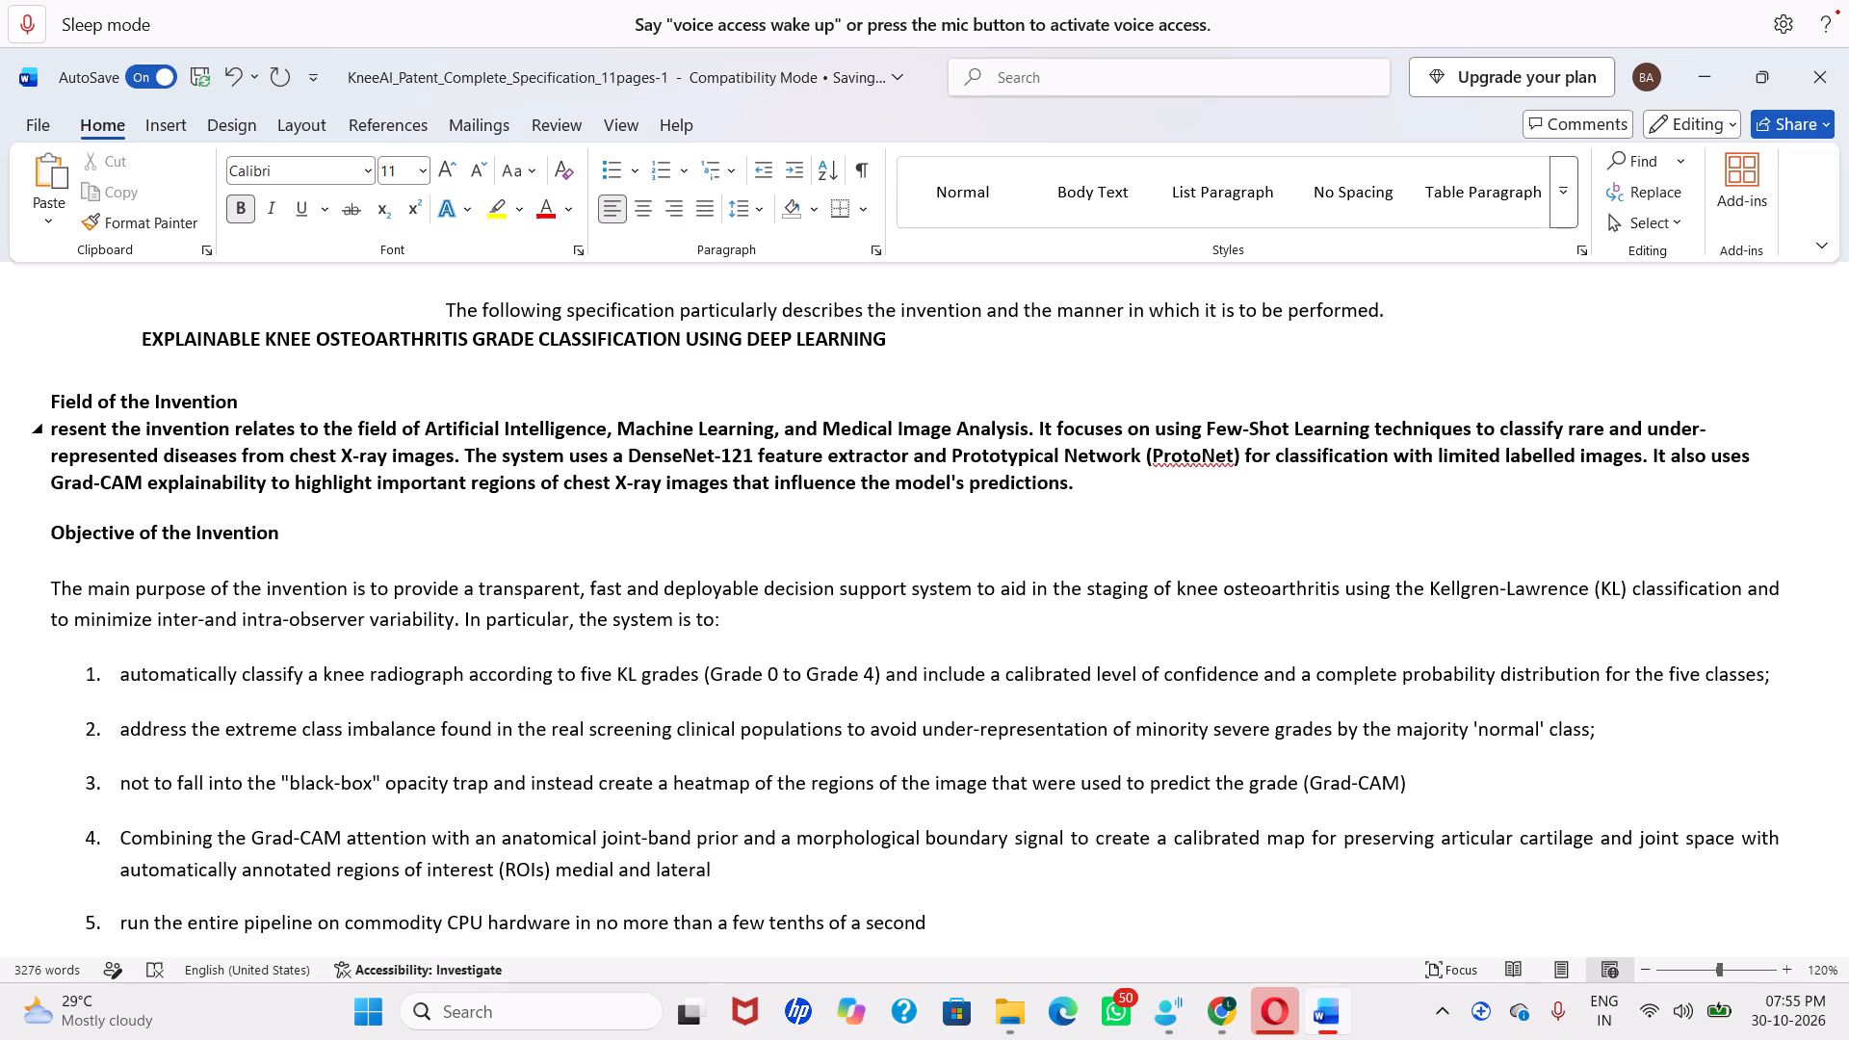
key(p)
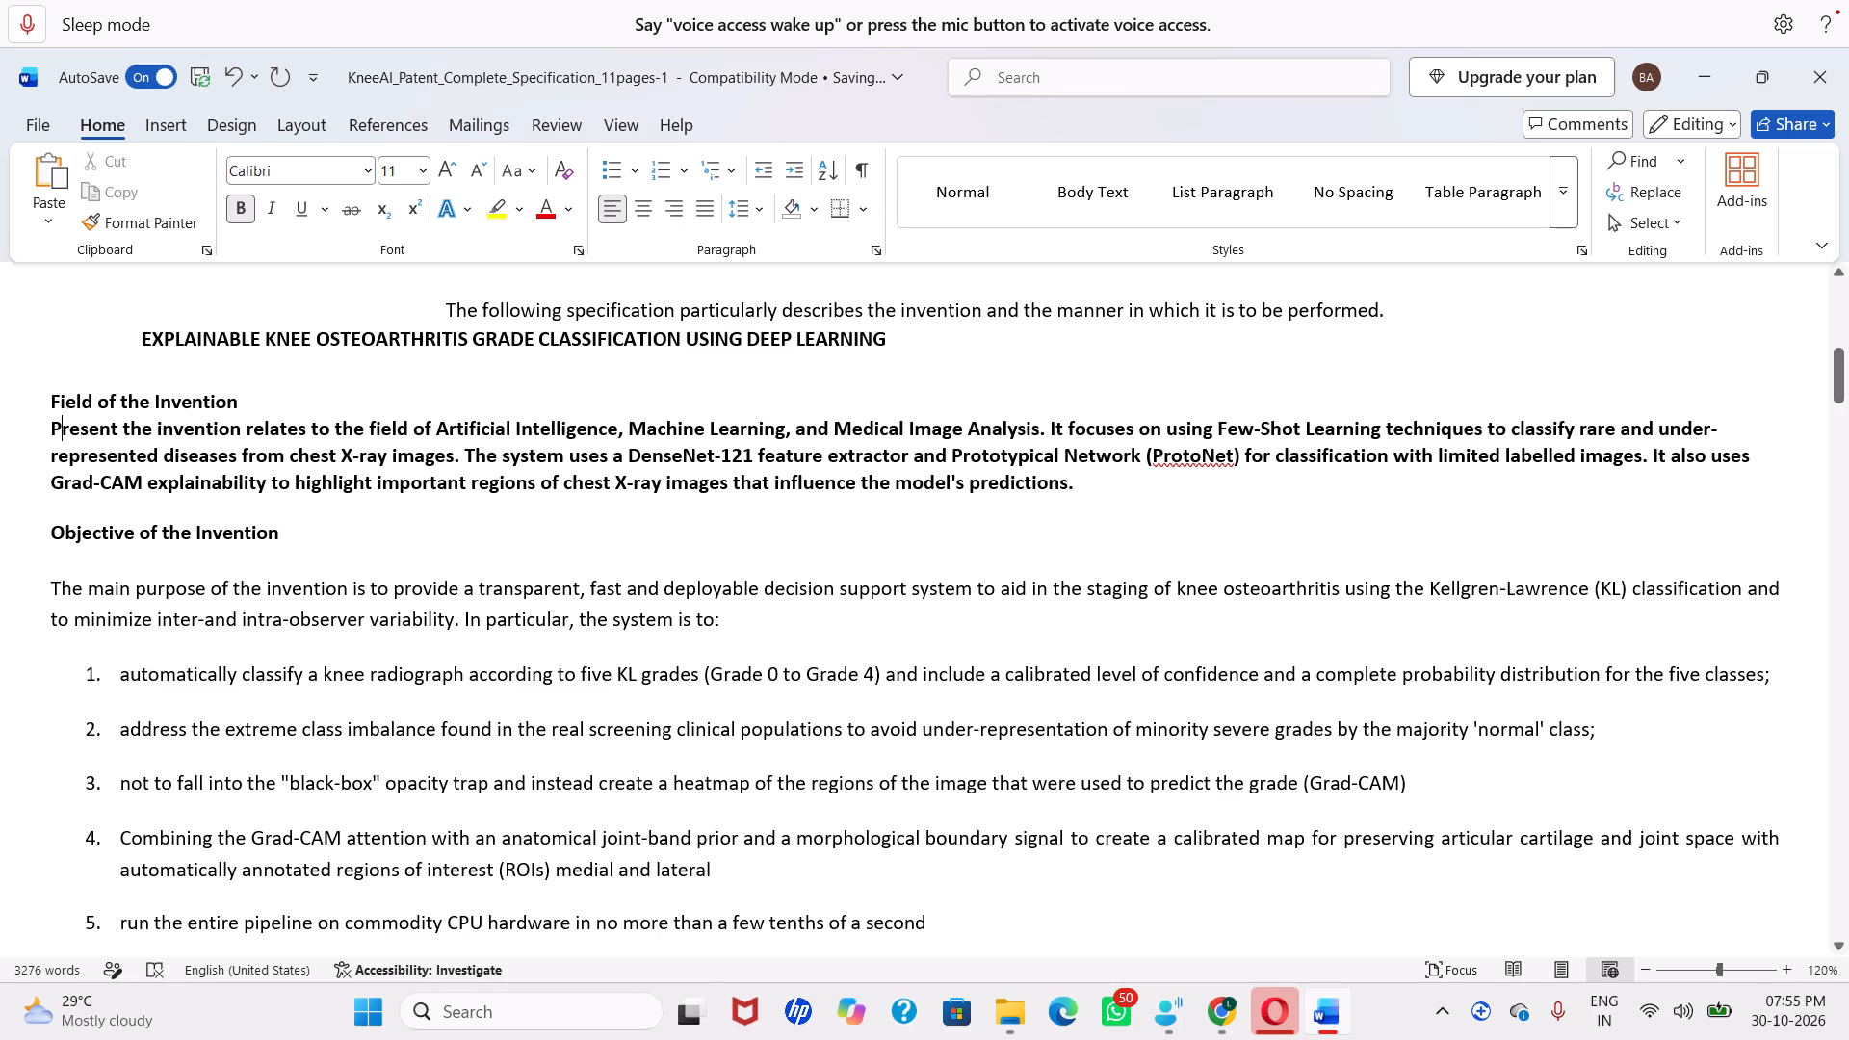
Apply the Calibri font to the introductory paragraph of the Objective of the Invention section.
triple_click(145, 588)
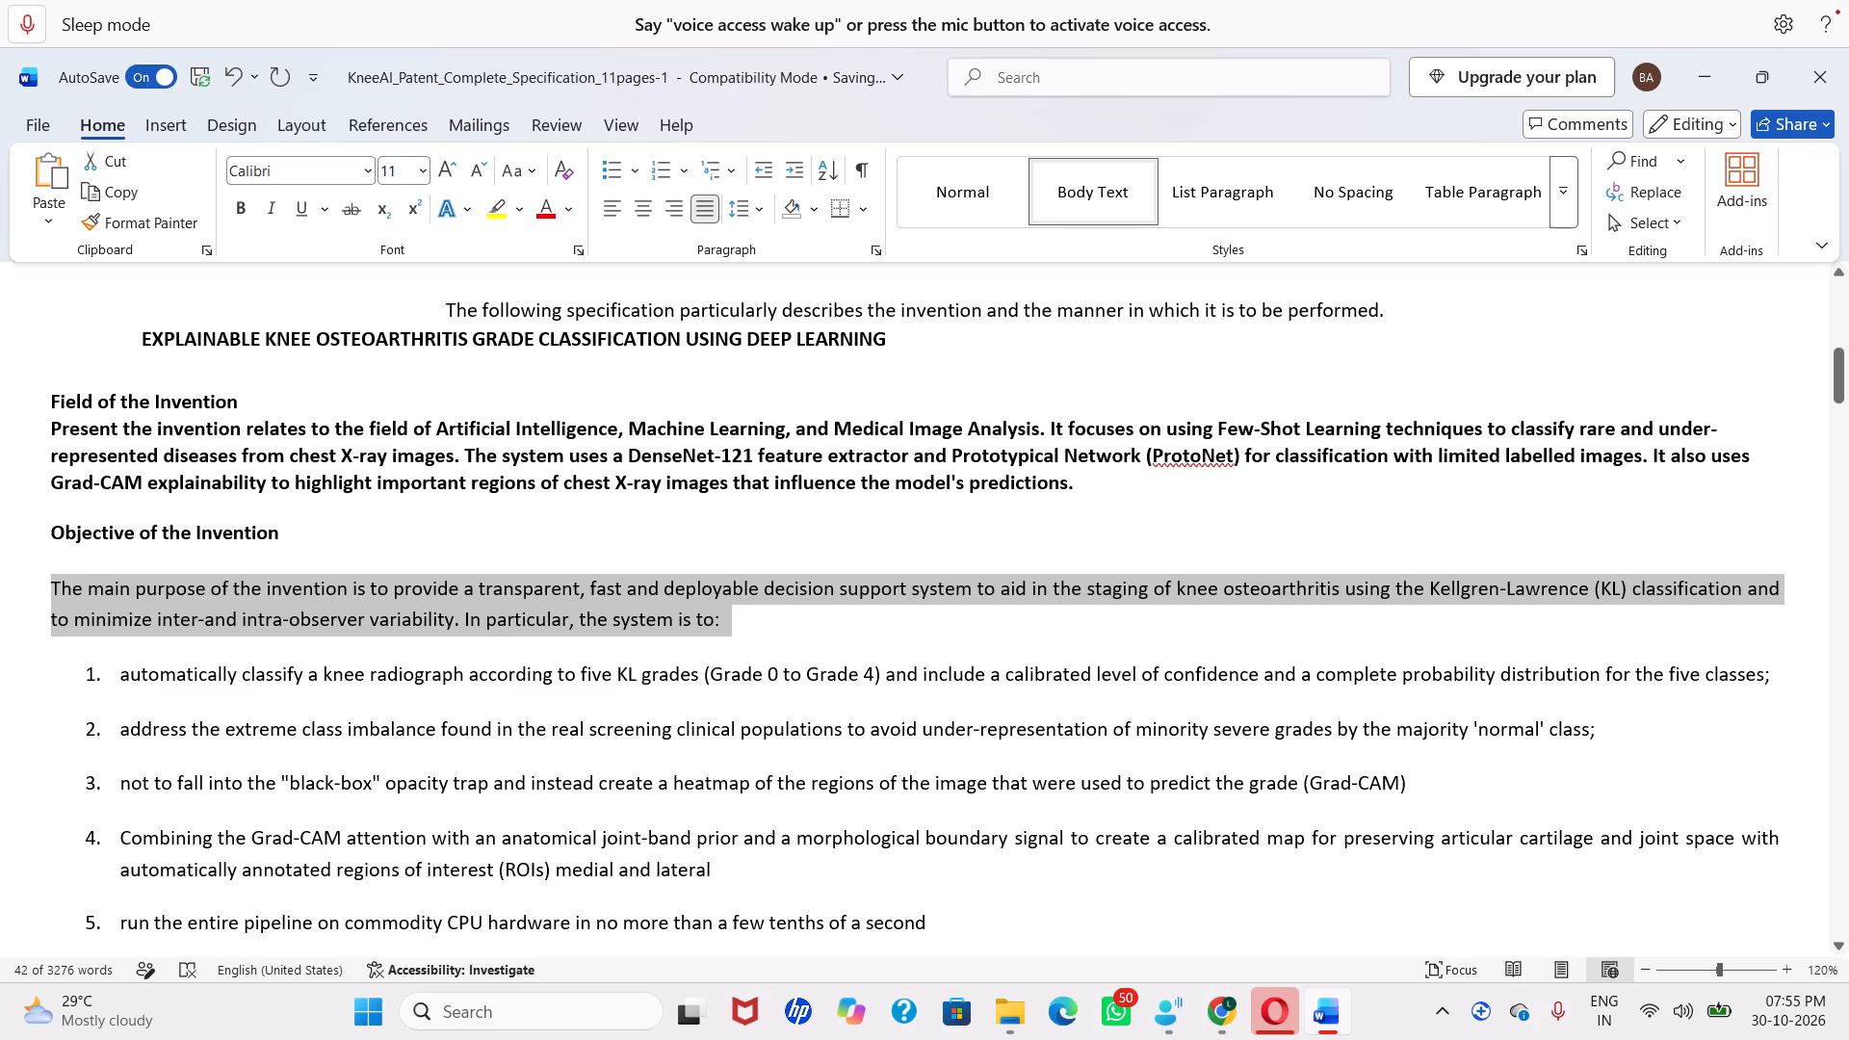
click(362, 170)
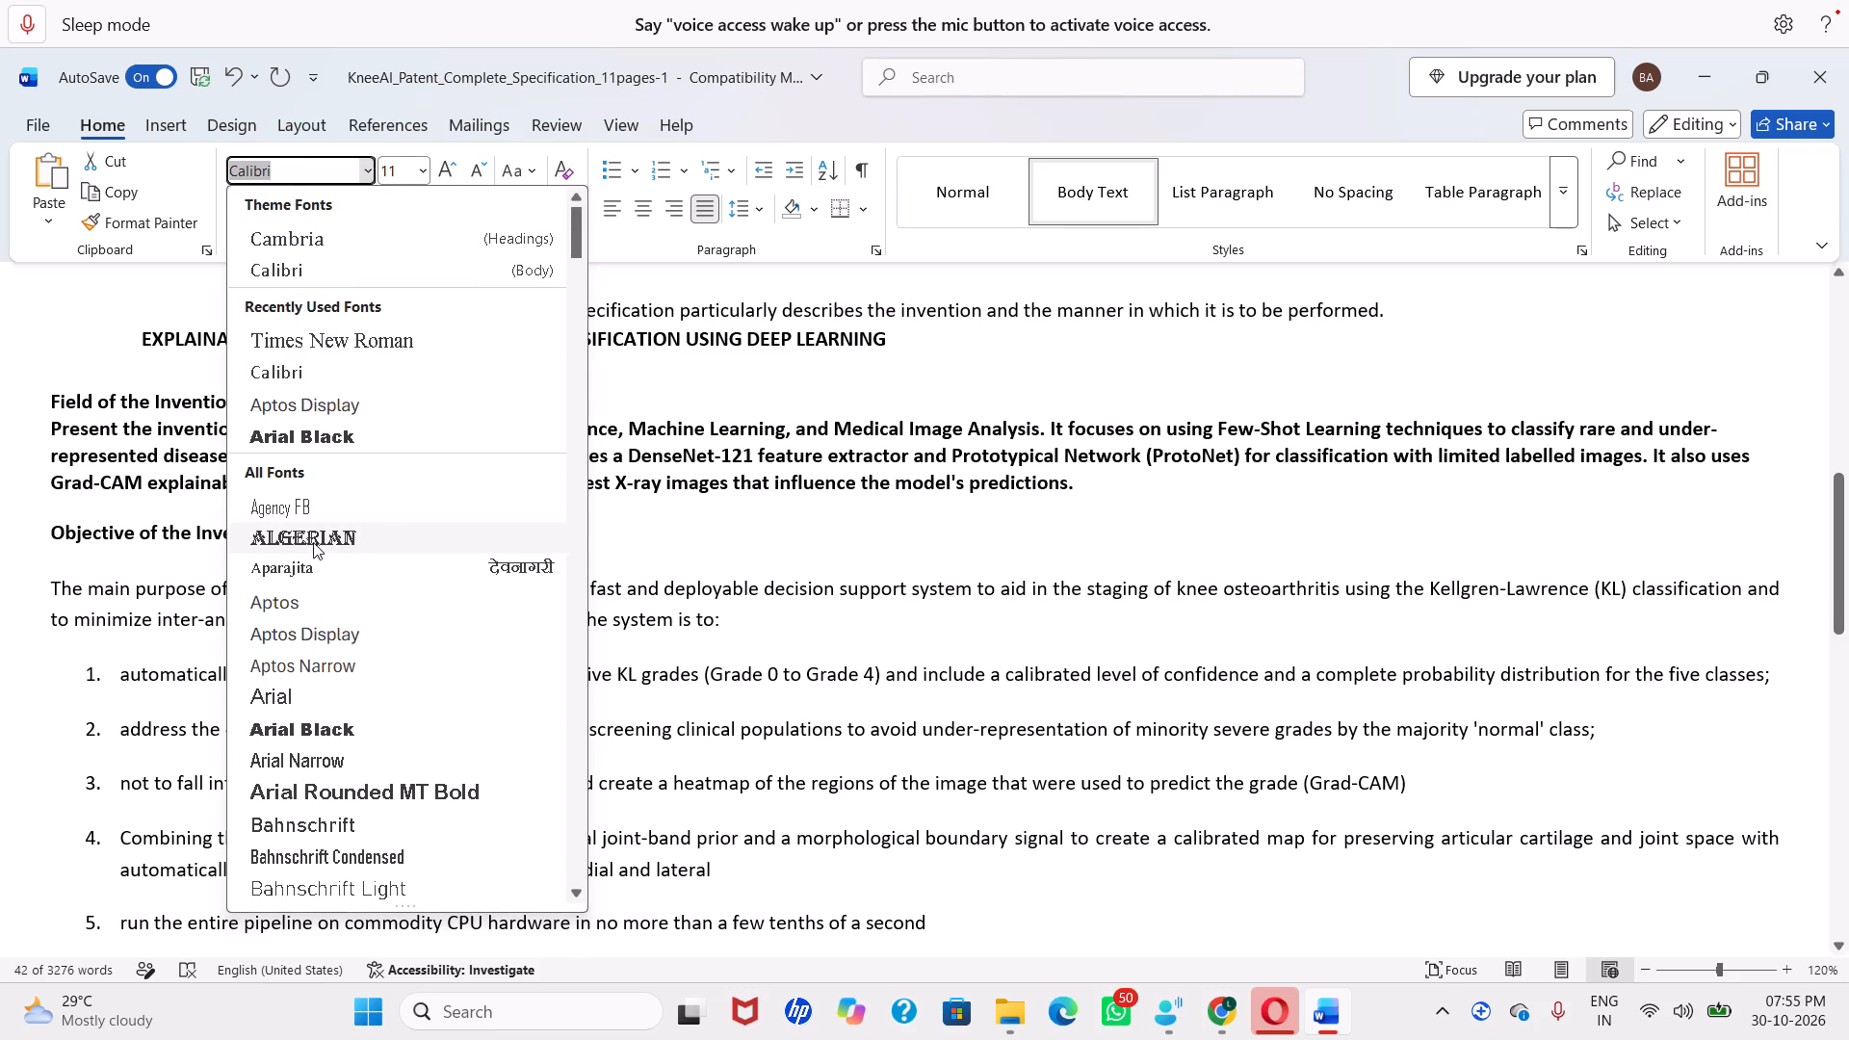
click(324, 371)
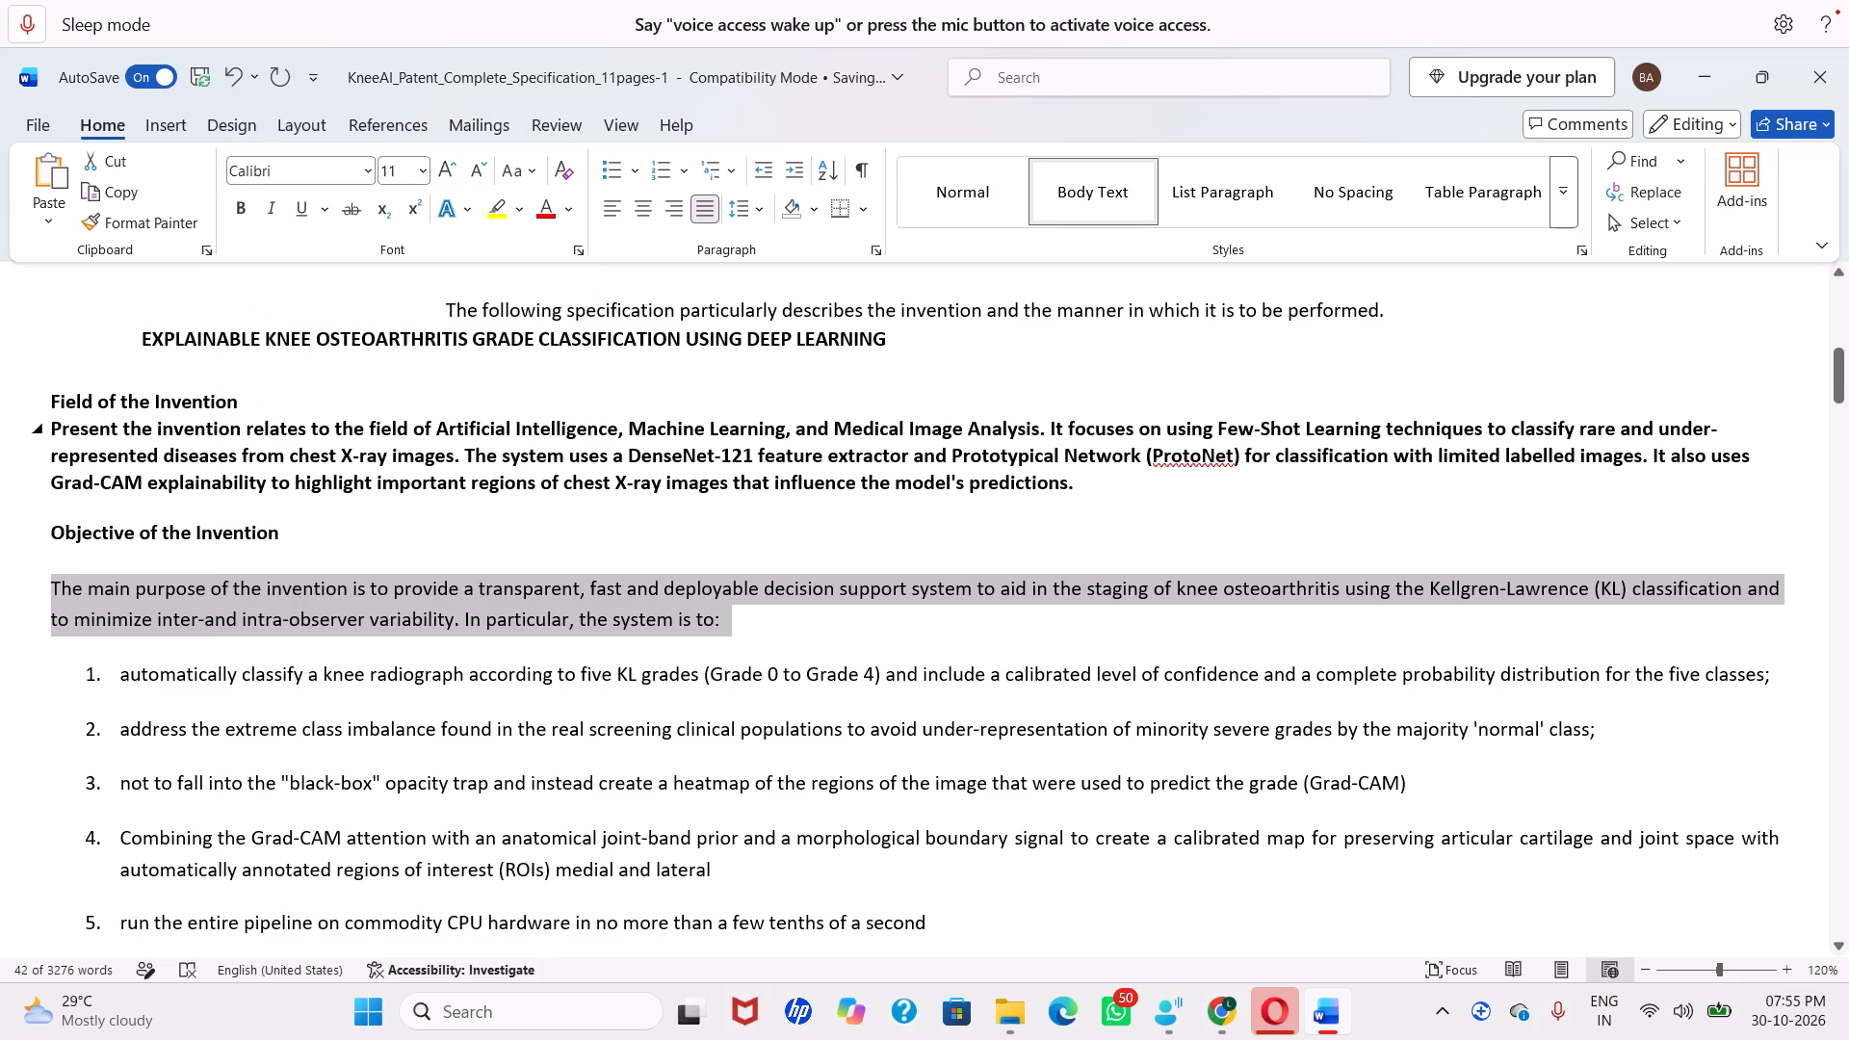
Remove the bold formatting from the new Field of the Invention paragraph.
drag(52, 426, 548, 459)
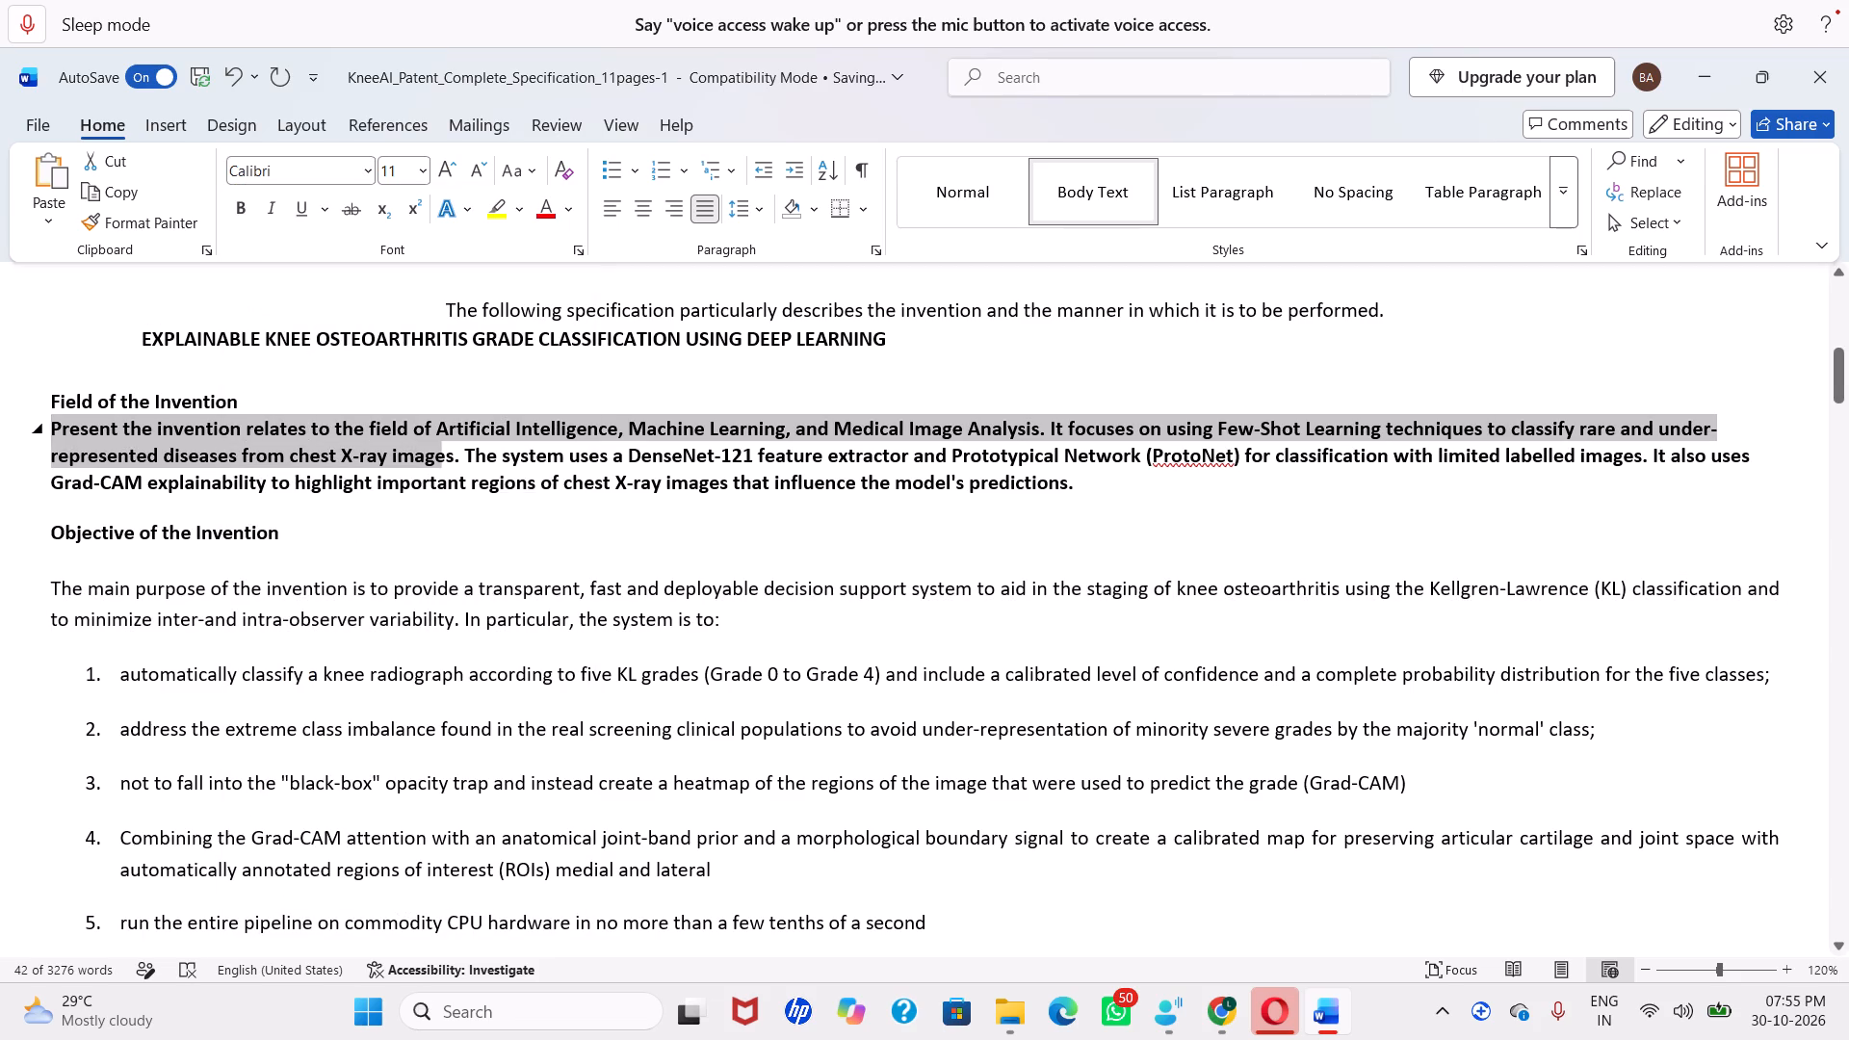
drag(548, 459, 1008, 489)
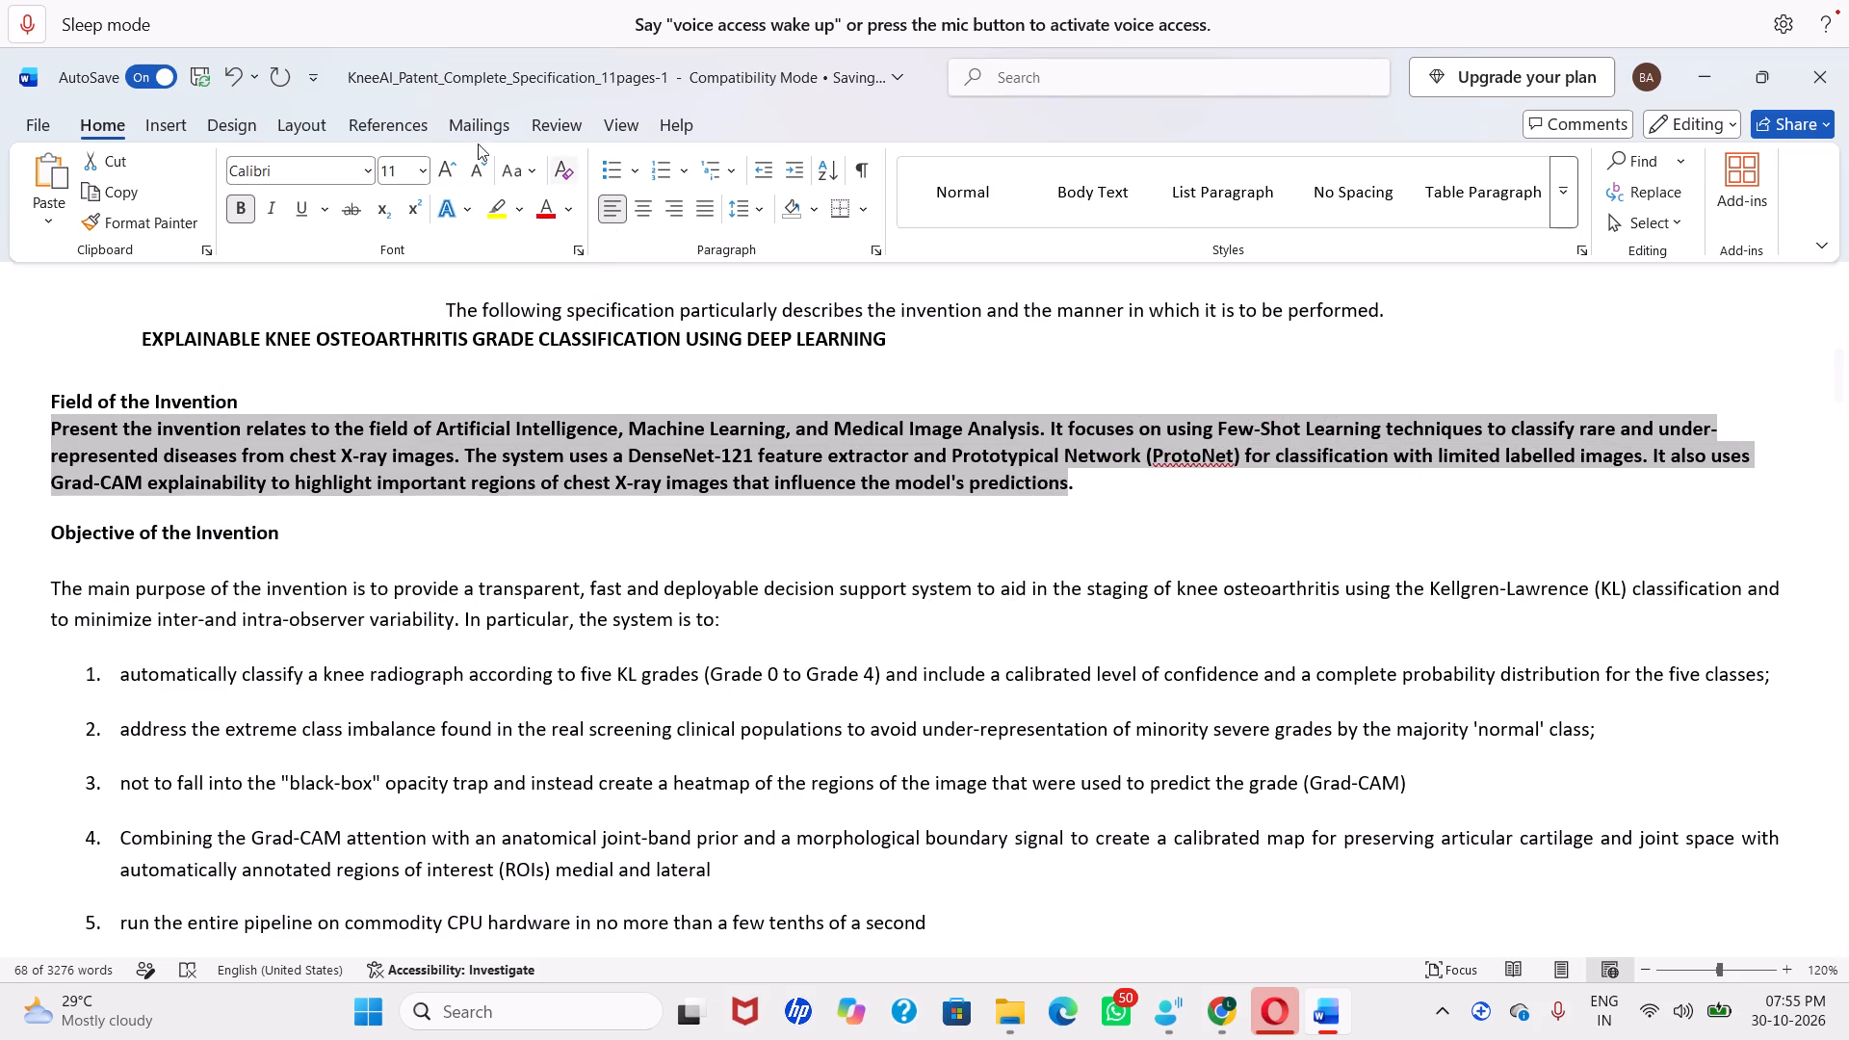
click(422, 175)
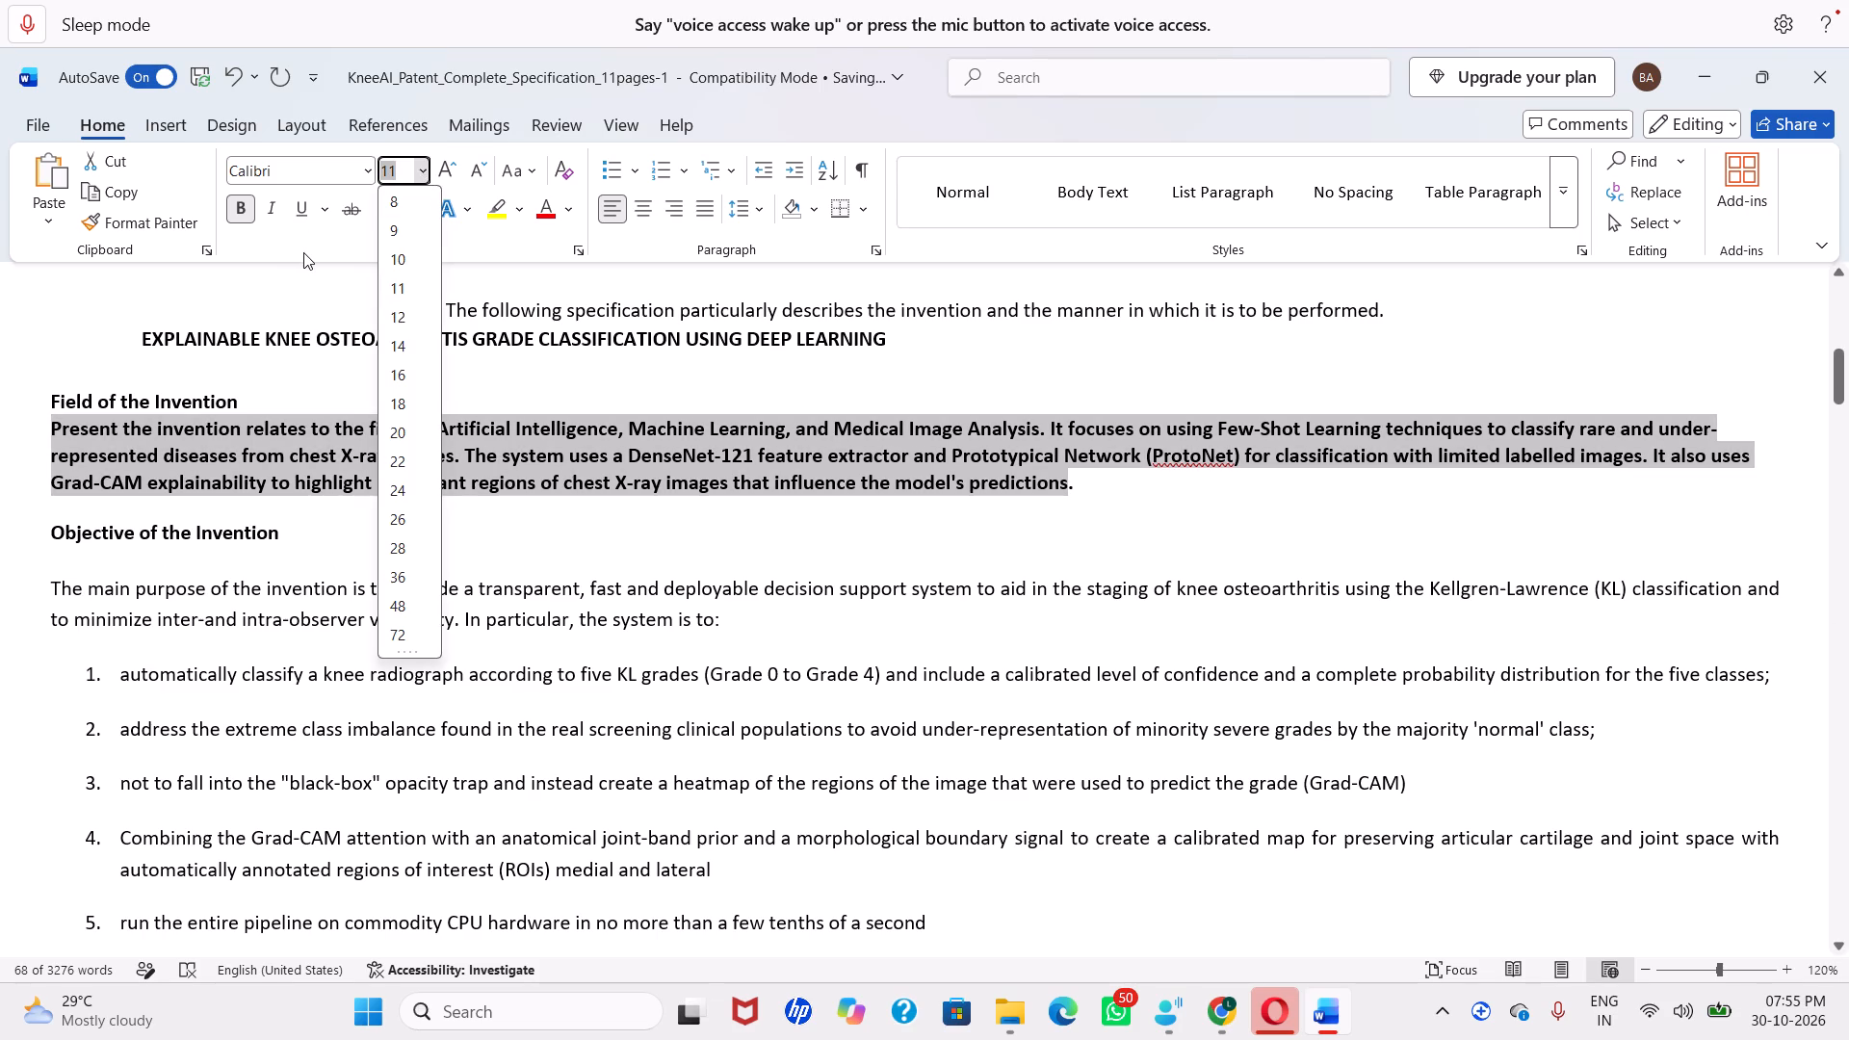
click(303, 252)
click(239, 207)
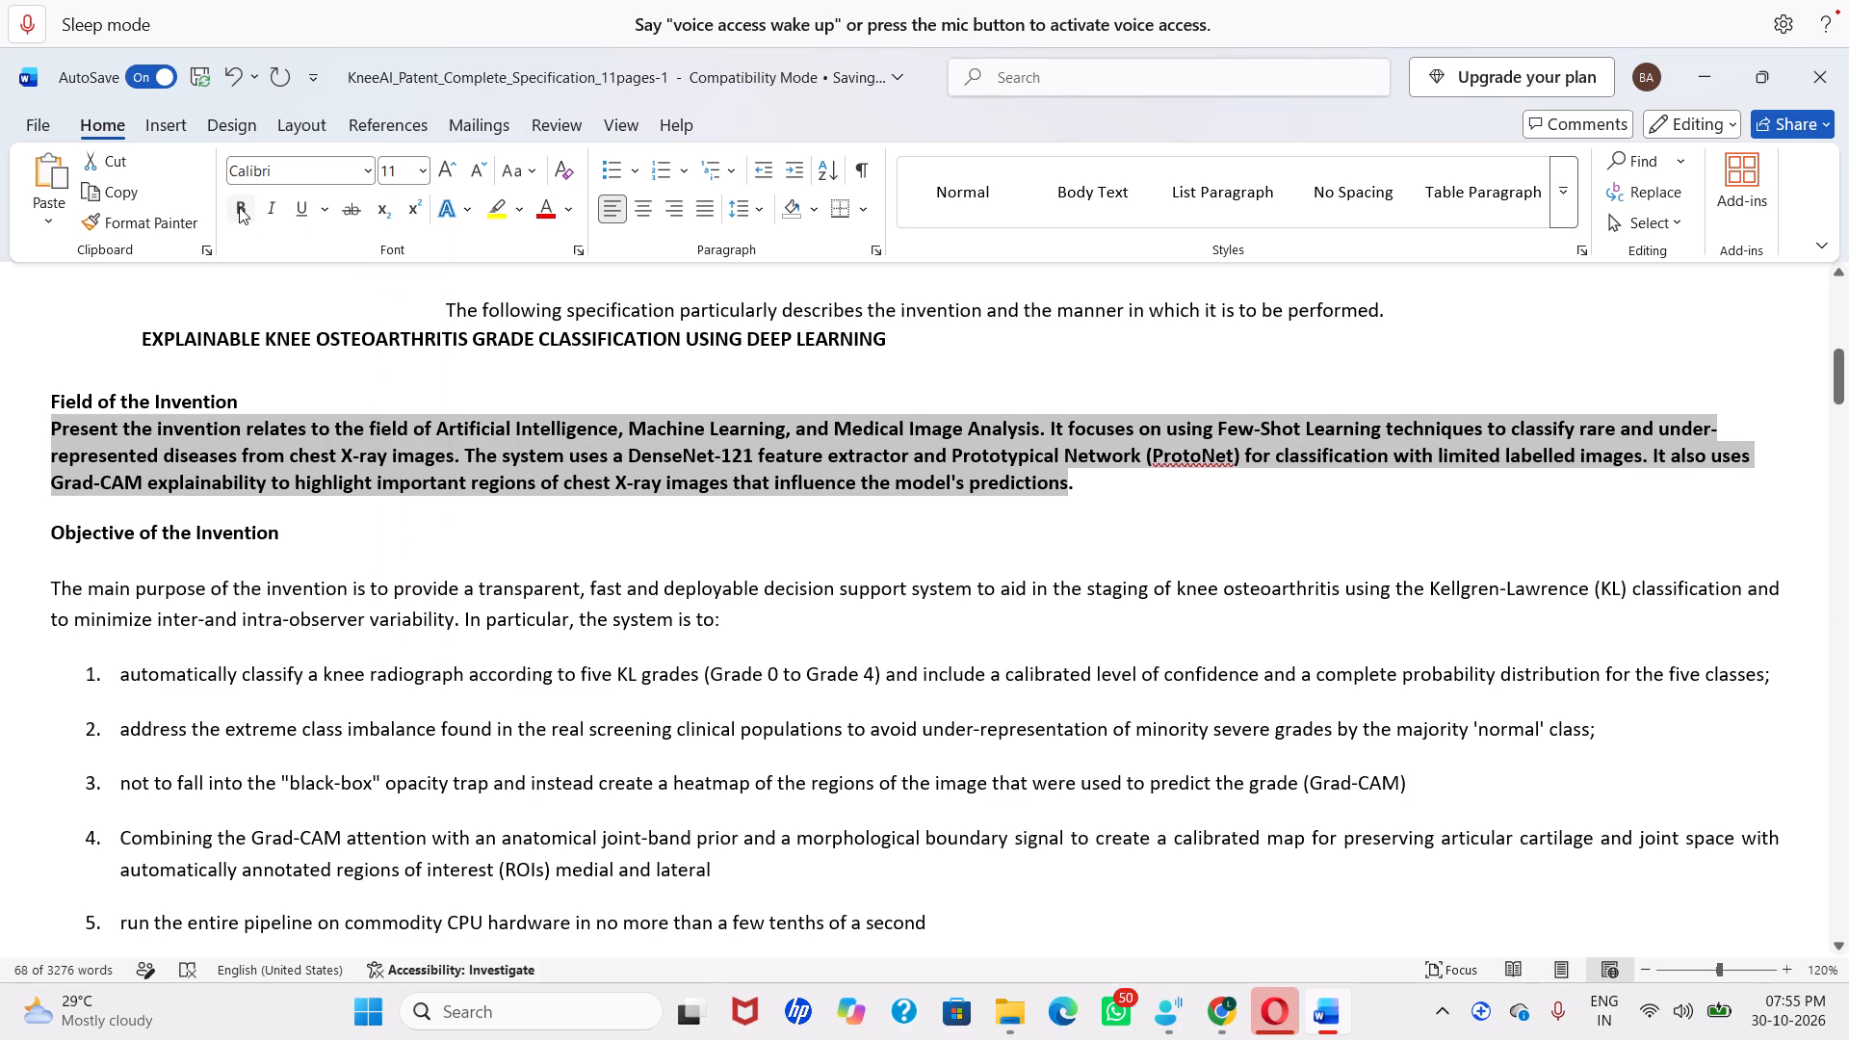
click(426, 557)
Replace the faculty member's surname in the first line of the Applicant section on the front page.
scroll(371, 545, up, 1)
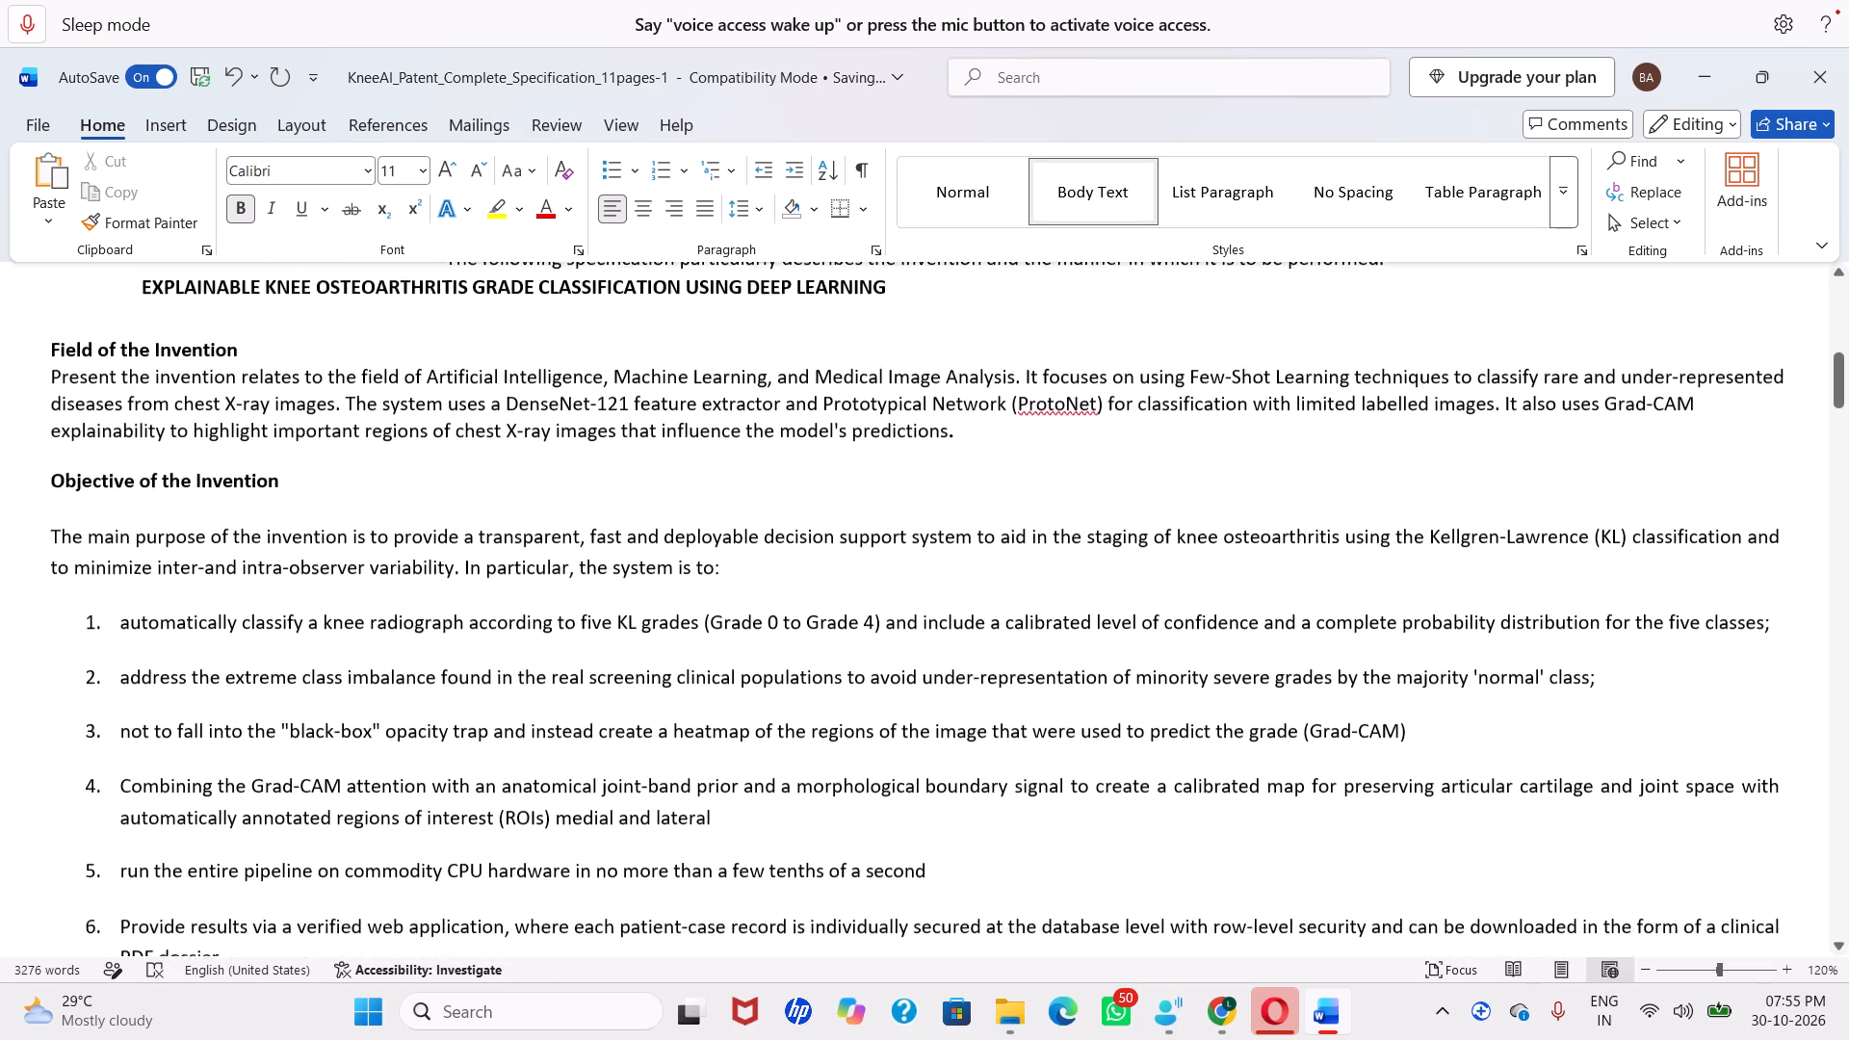
scroll(371, 545, up, 1)
scroll(750, 488, up, 1)
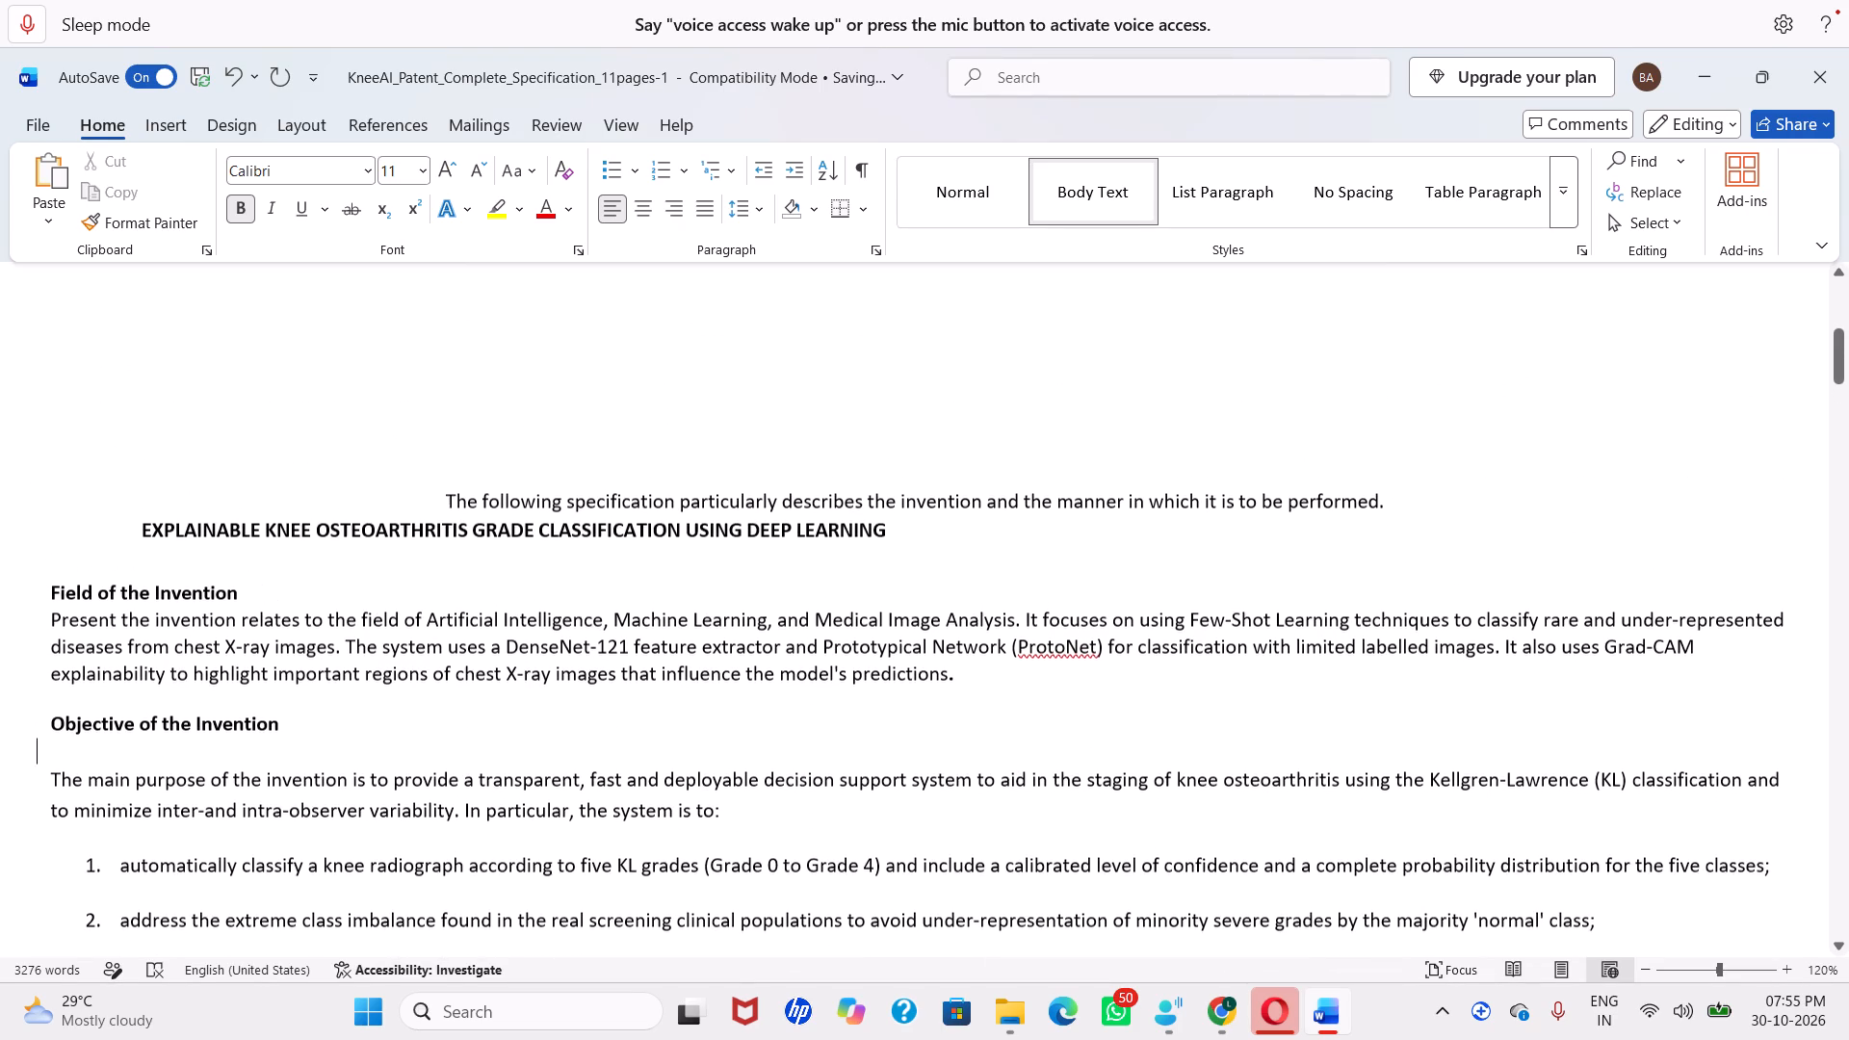
scroll(750, 488, up, 1)
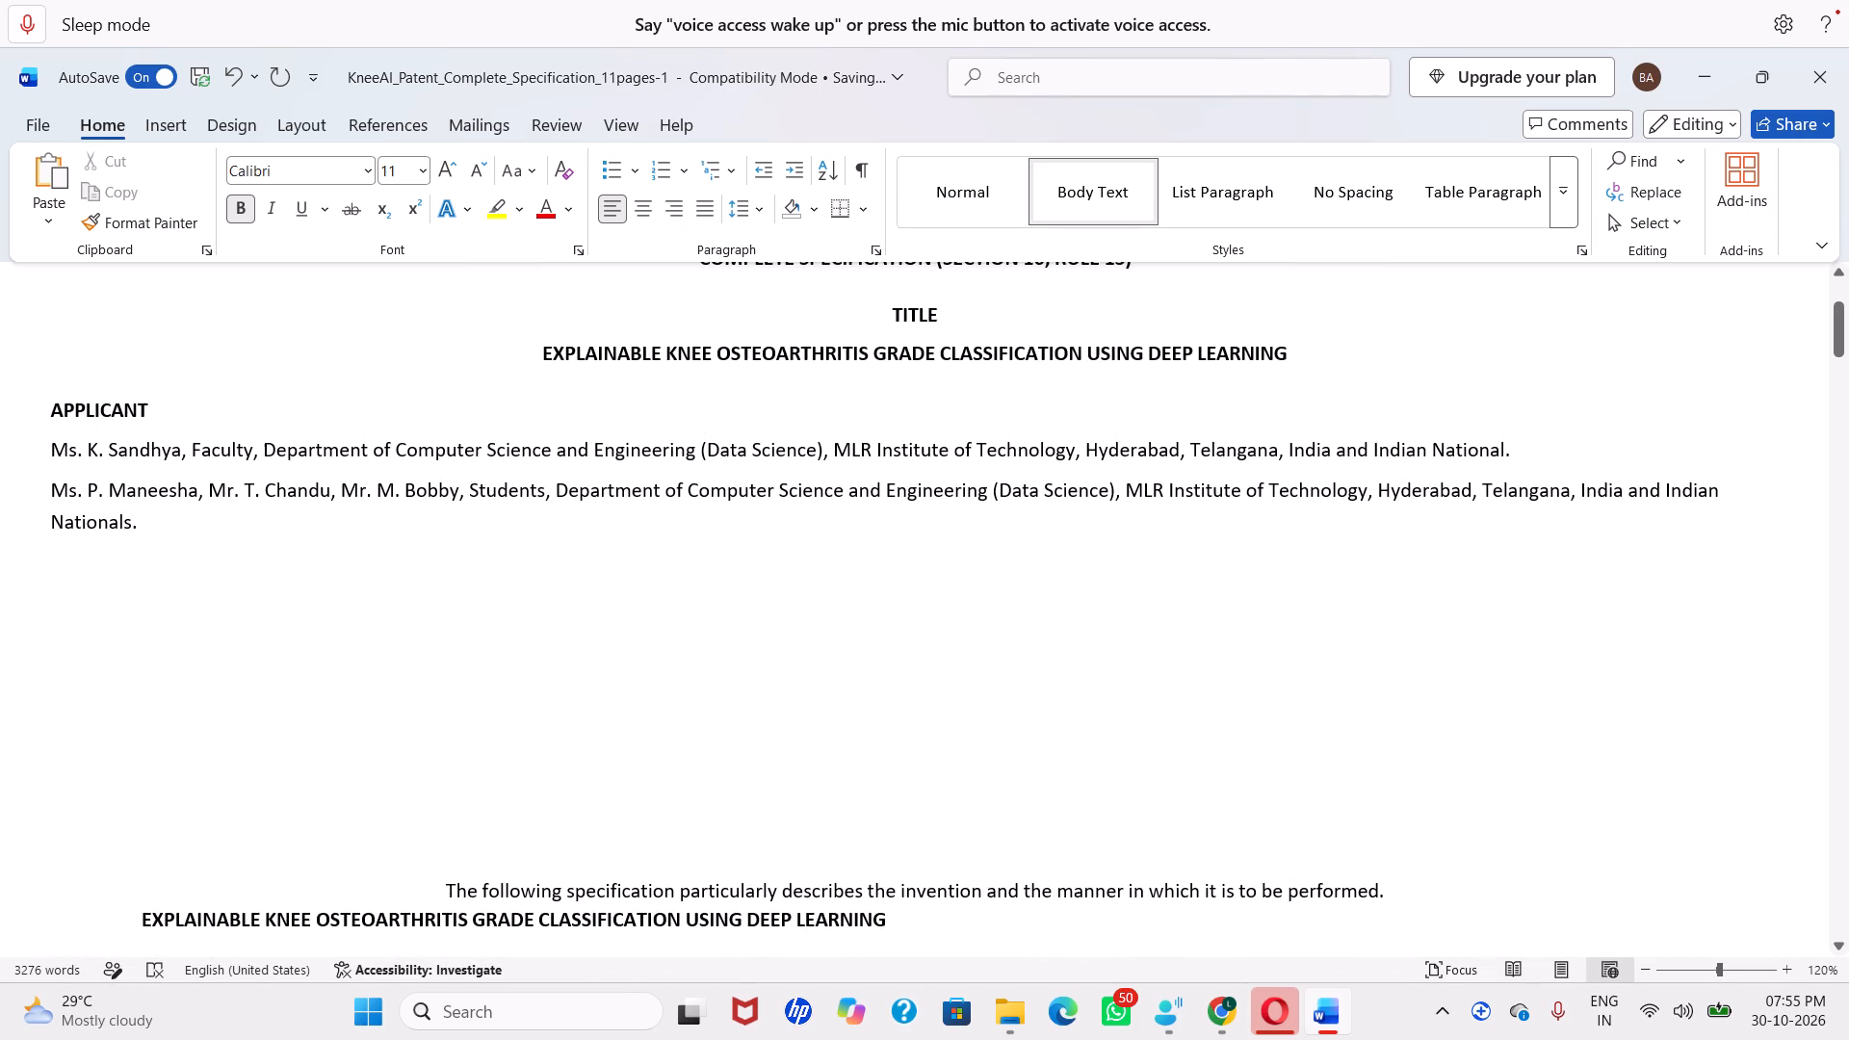
click(182, 451)
key(BackSpace)
key(BackSpace)
key(BackSpace)
key(BackSpace)
key(BackSpace)
key(BackSpace)
key(BackSpace)
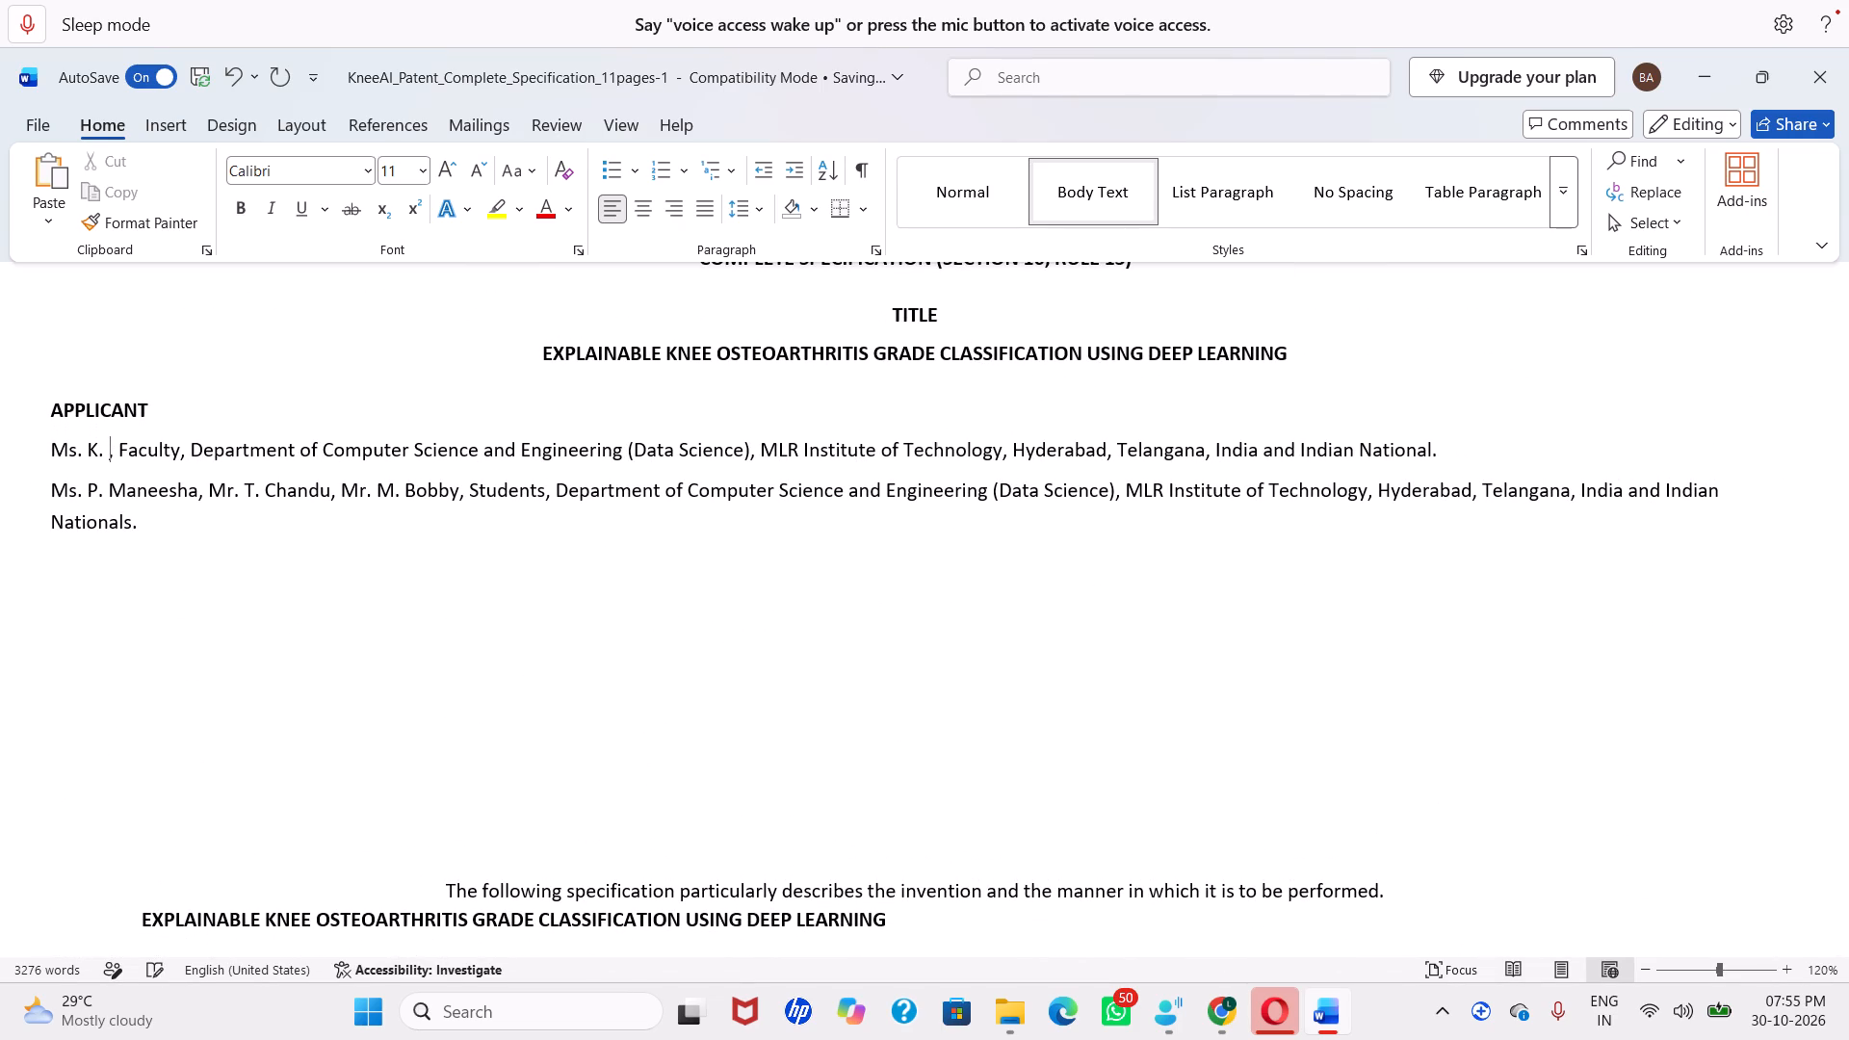
text(ani)
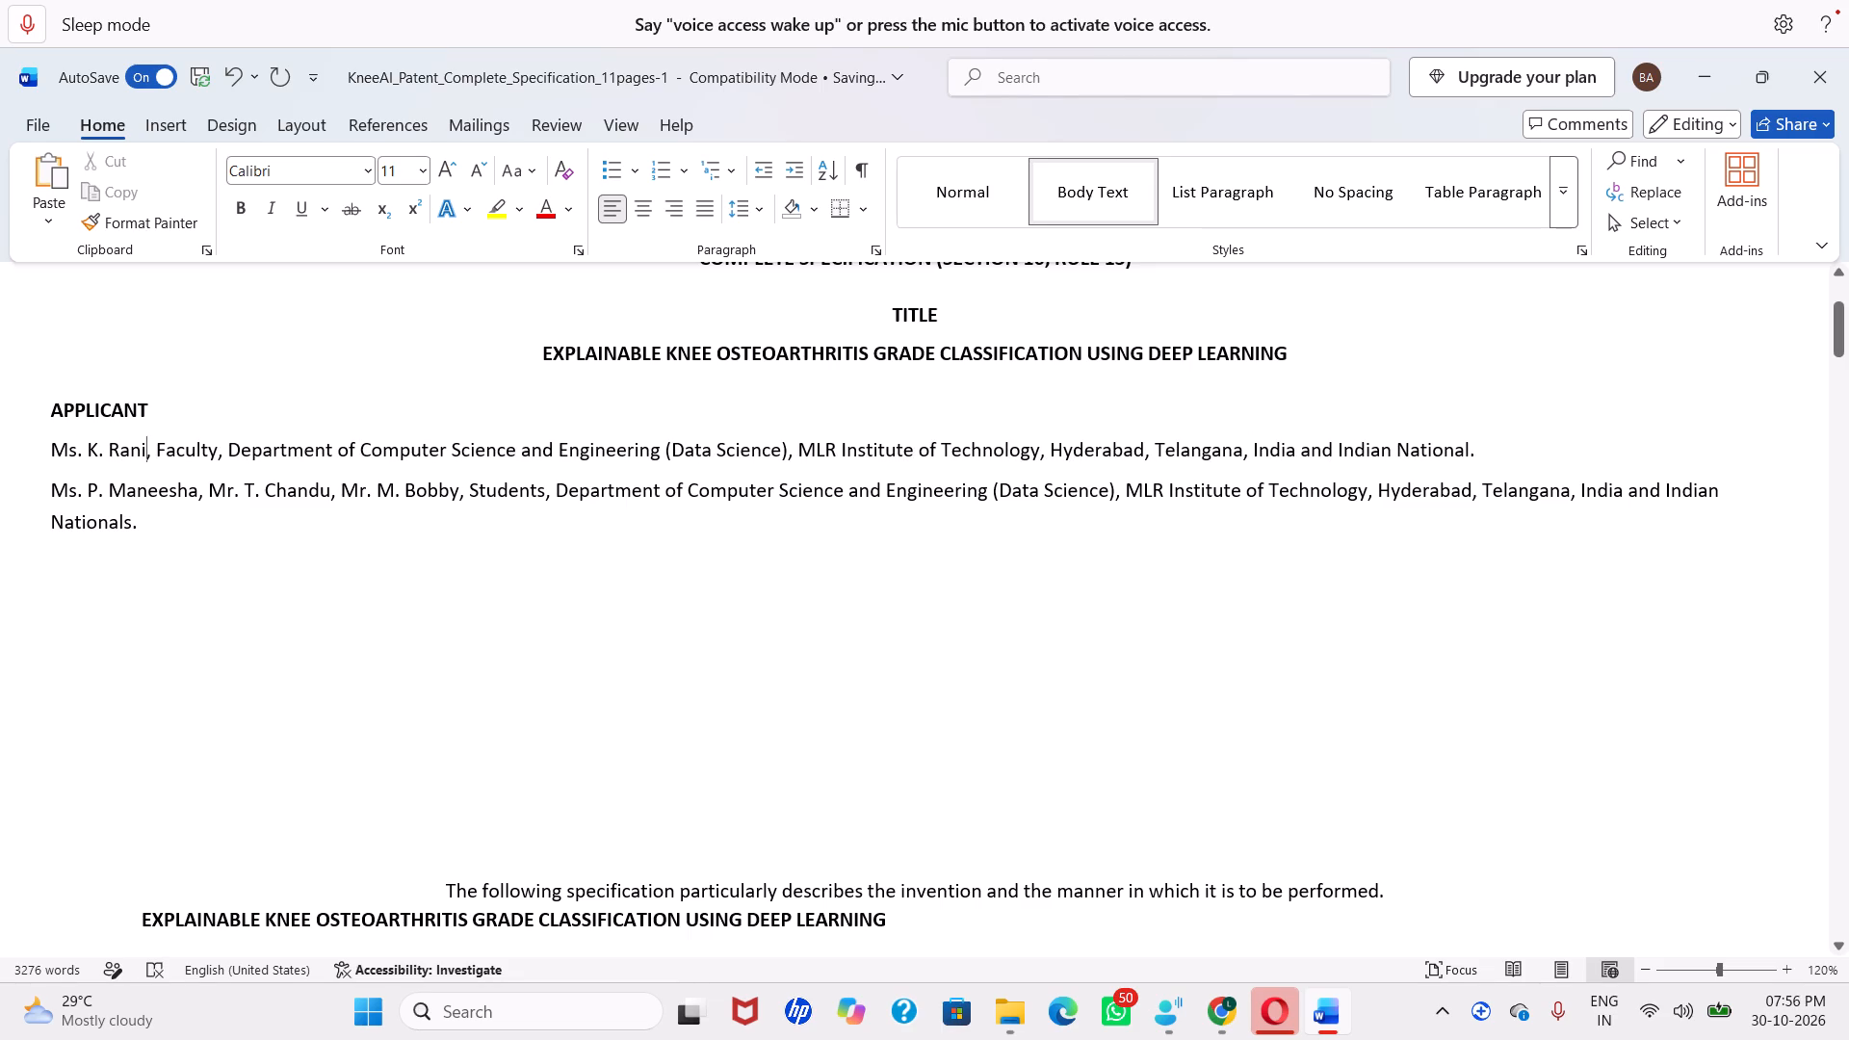
Replace the first student's name after the initial in the Applicant section's student line, keeping the title and initial.
click(194, 490)
key(BackSpace)
key(BackSpace)
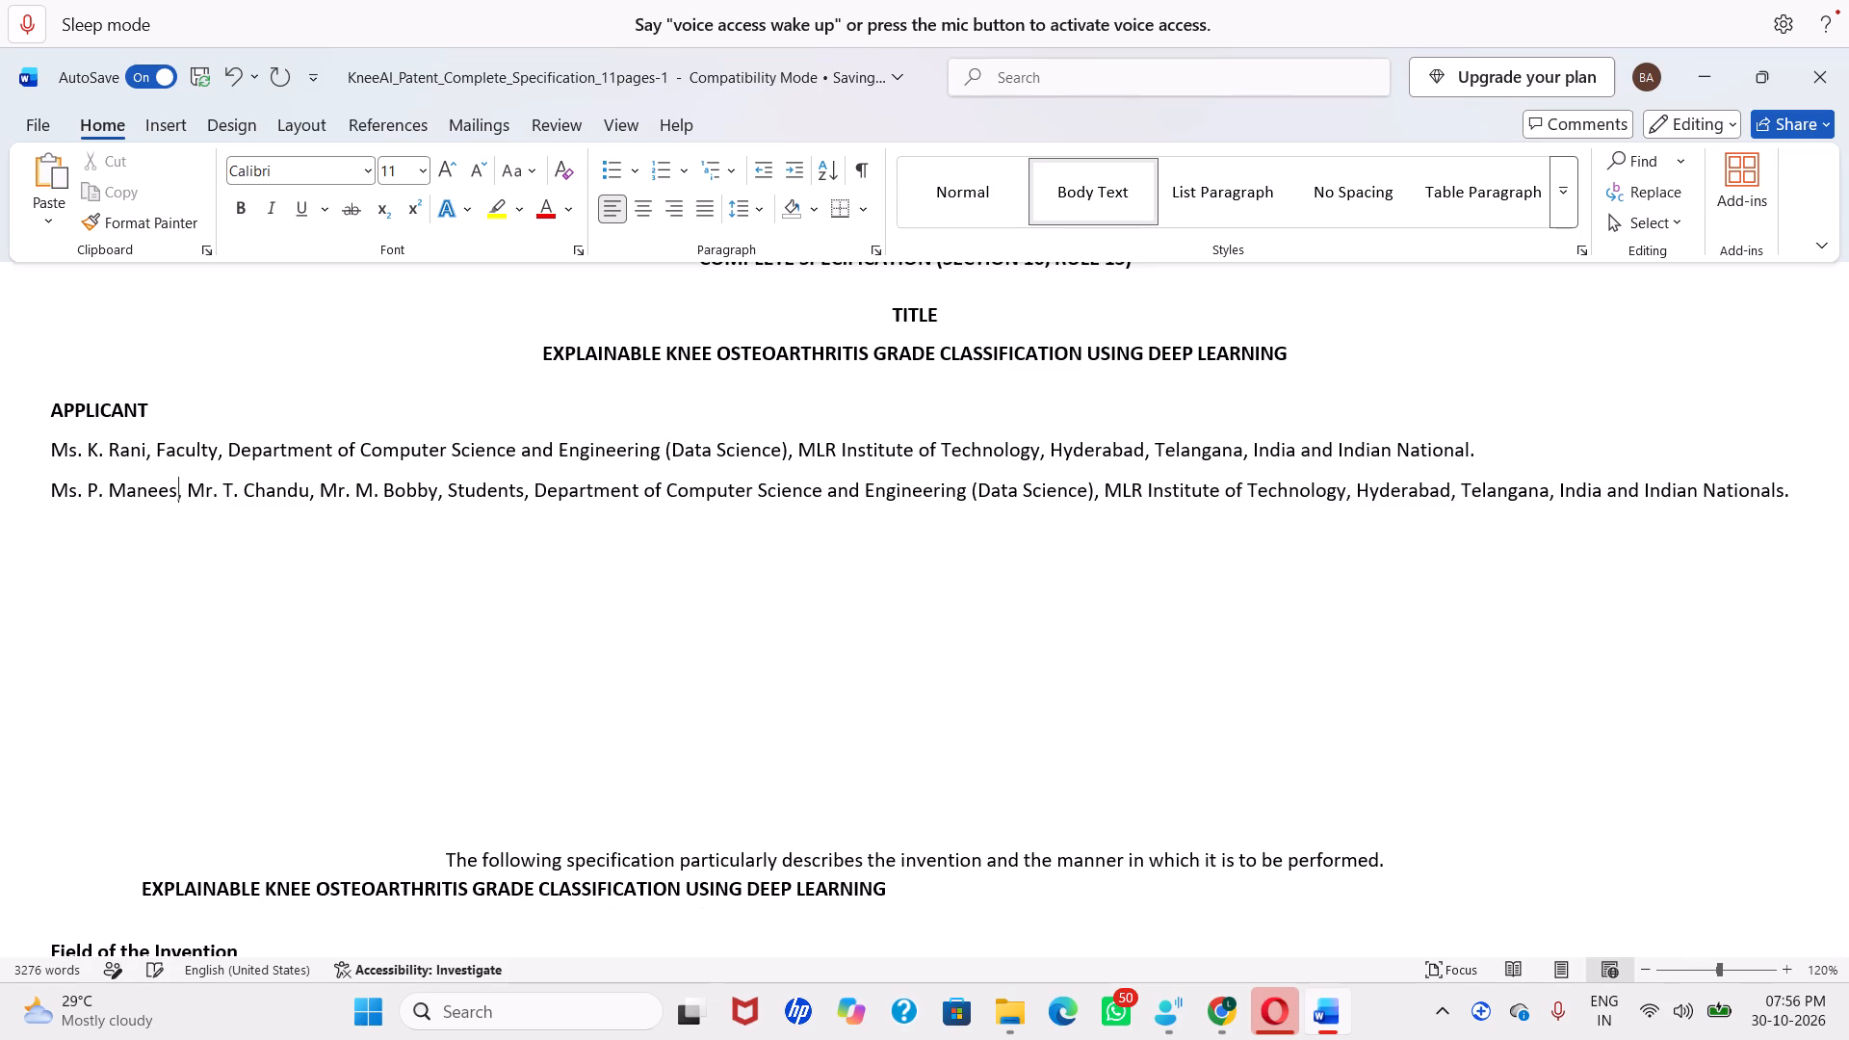
key(BackSpace)
key(BackSpace)
key(BackSpace)
key(BackSpace)
key(BackSpace)
key(BackSpace)
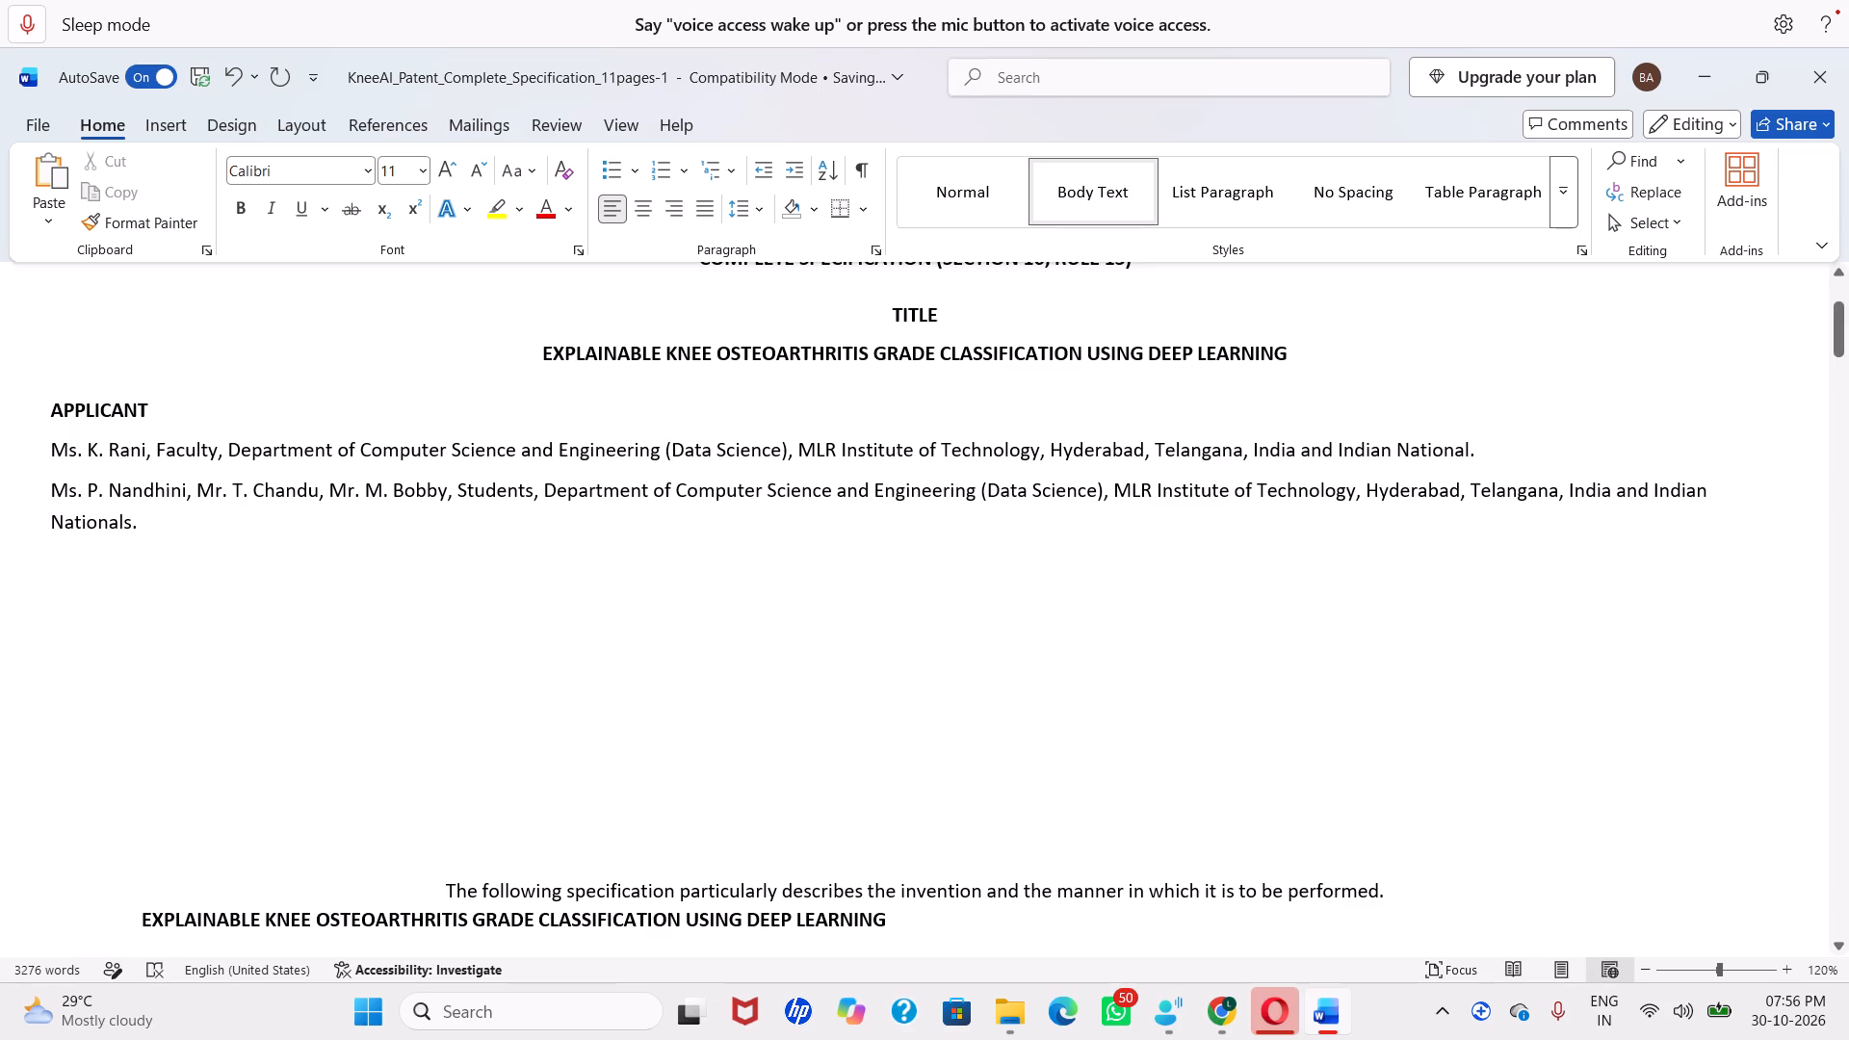
Replace the second student's entry in the Applicant section with the new student's name, using the title "Ms.".
click(315, 492)
key(BackSpace)
key(BackSpace)
key(BackSpace)
key(BackSpace)
key(BackSpace)
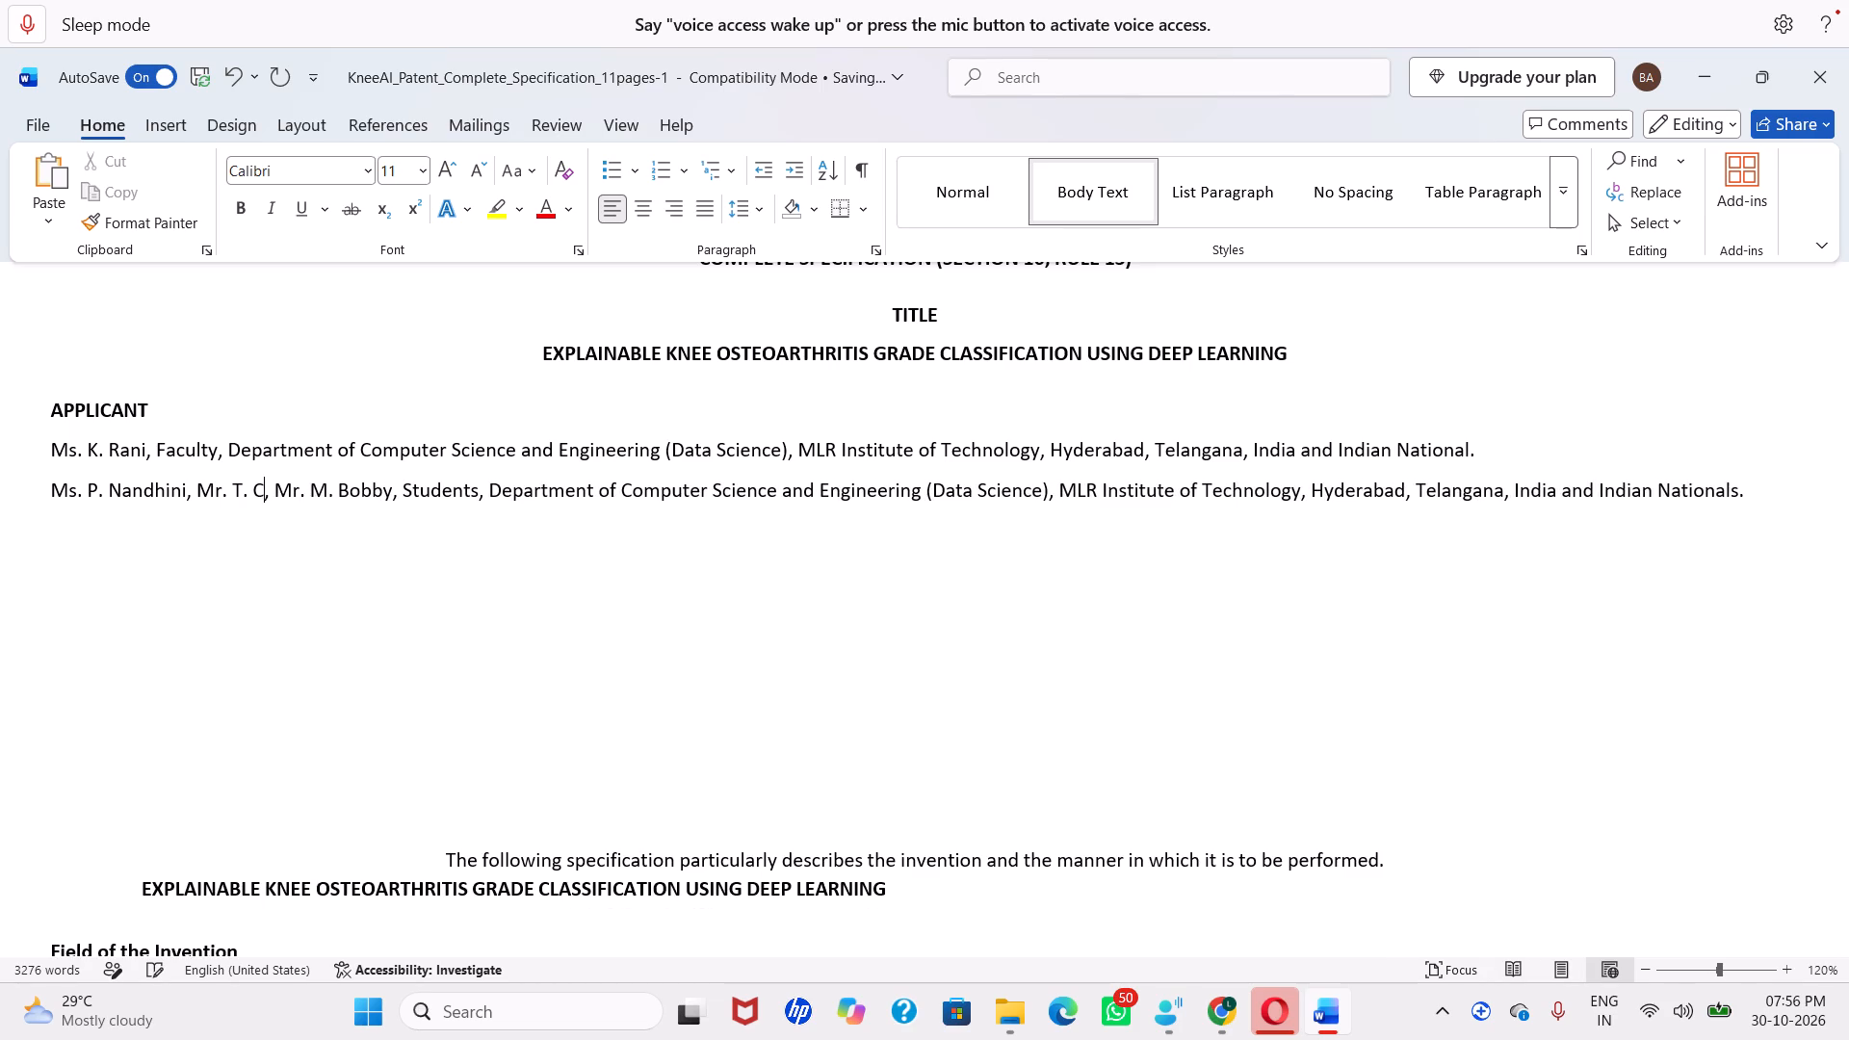
key(BackSpace)
key(BackSpace)
key(BackSpace)
key(BackSpace)
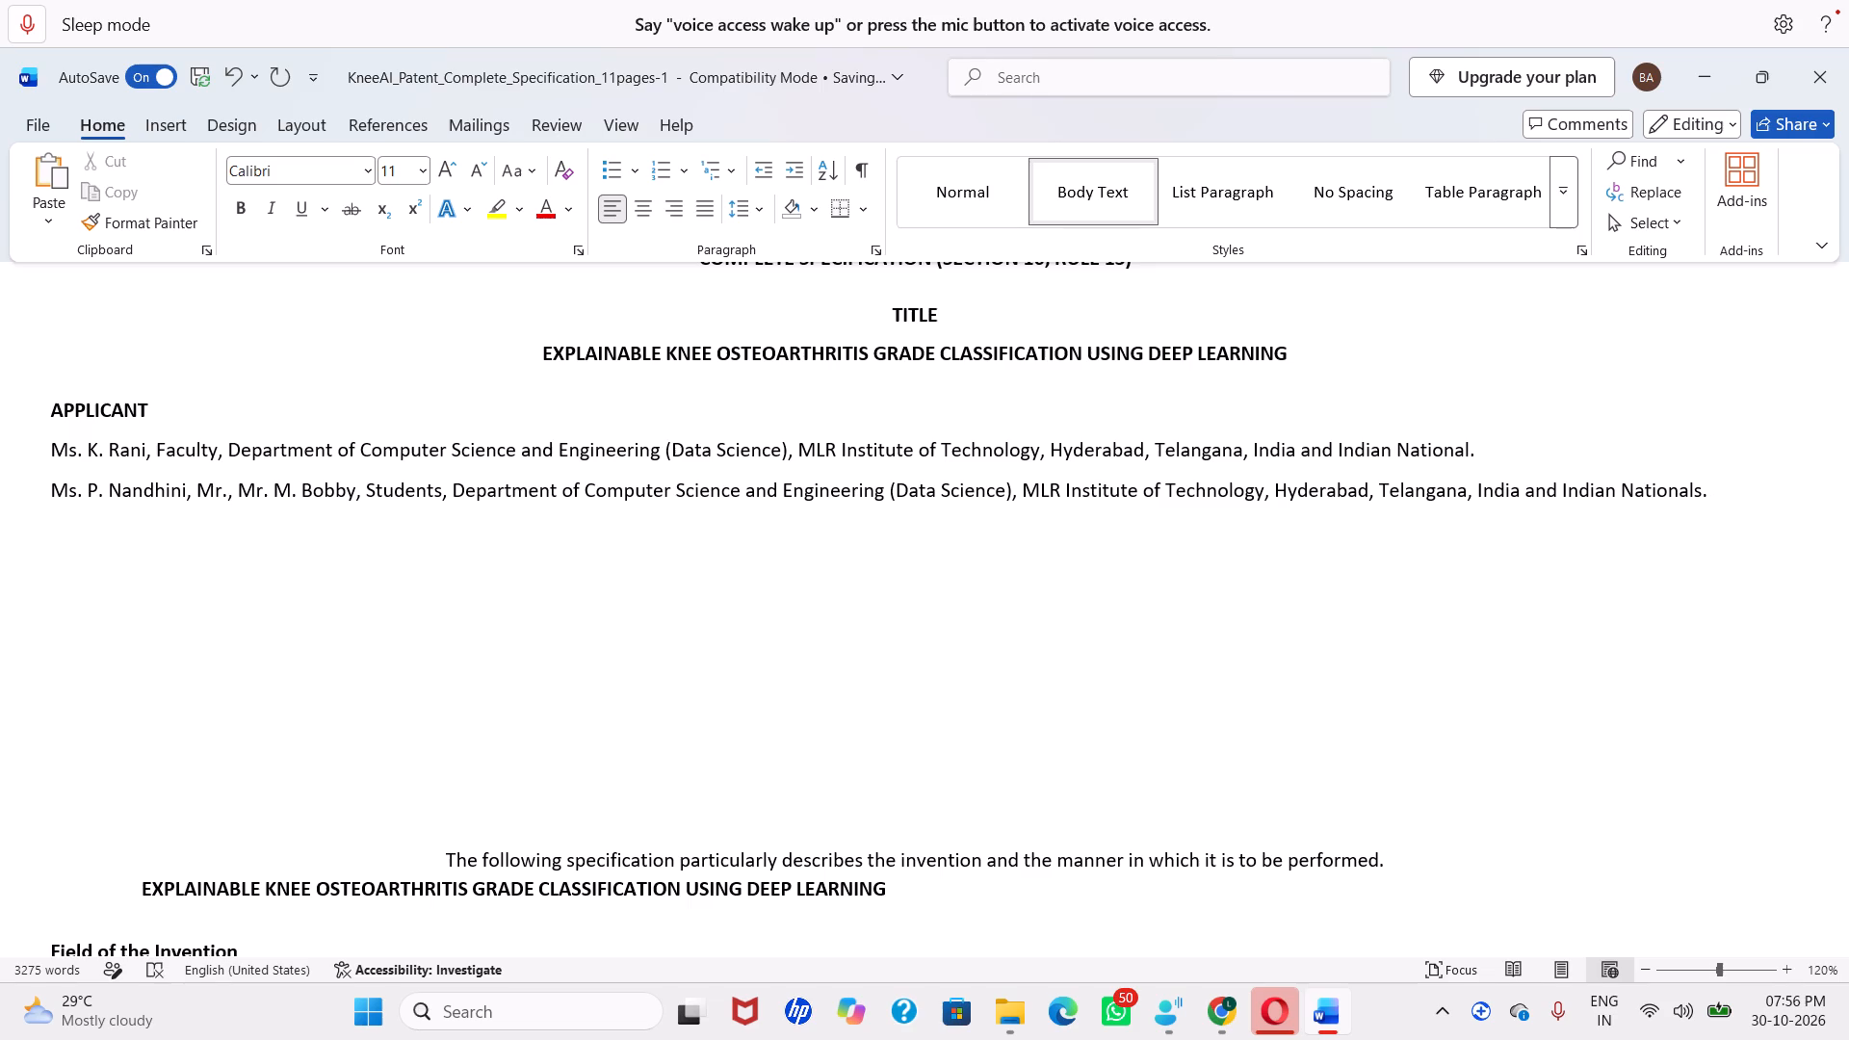
key(BackSpace)
key(BackSpace)
key(BackSpace)
key(s)
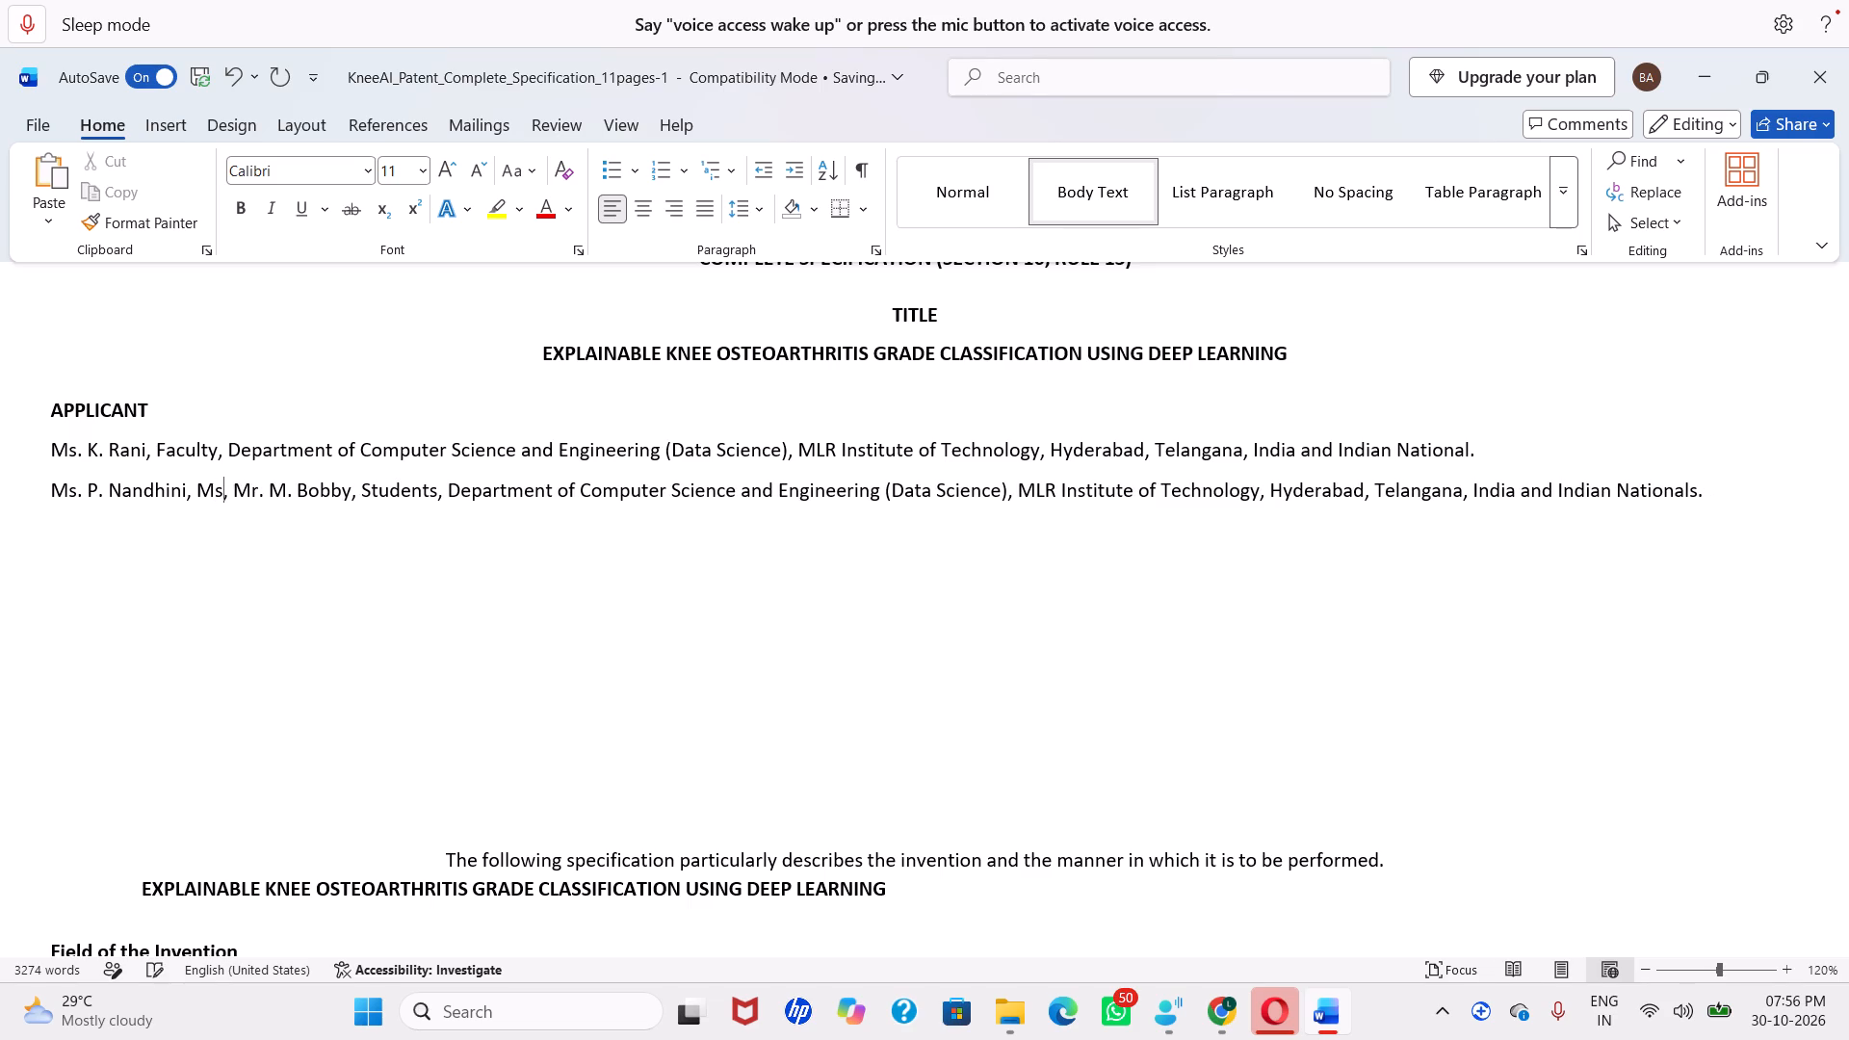
key(period)
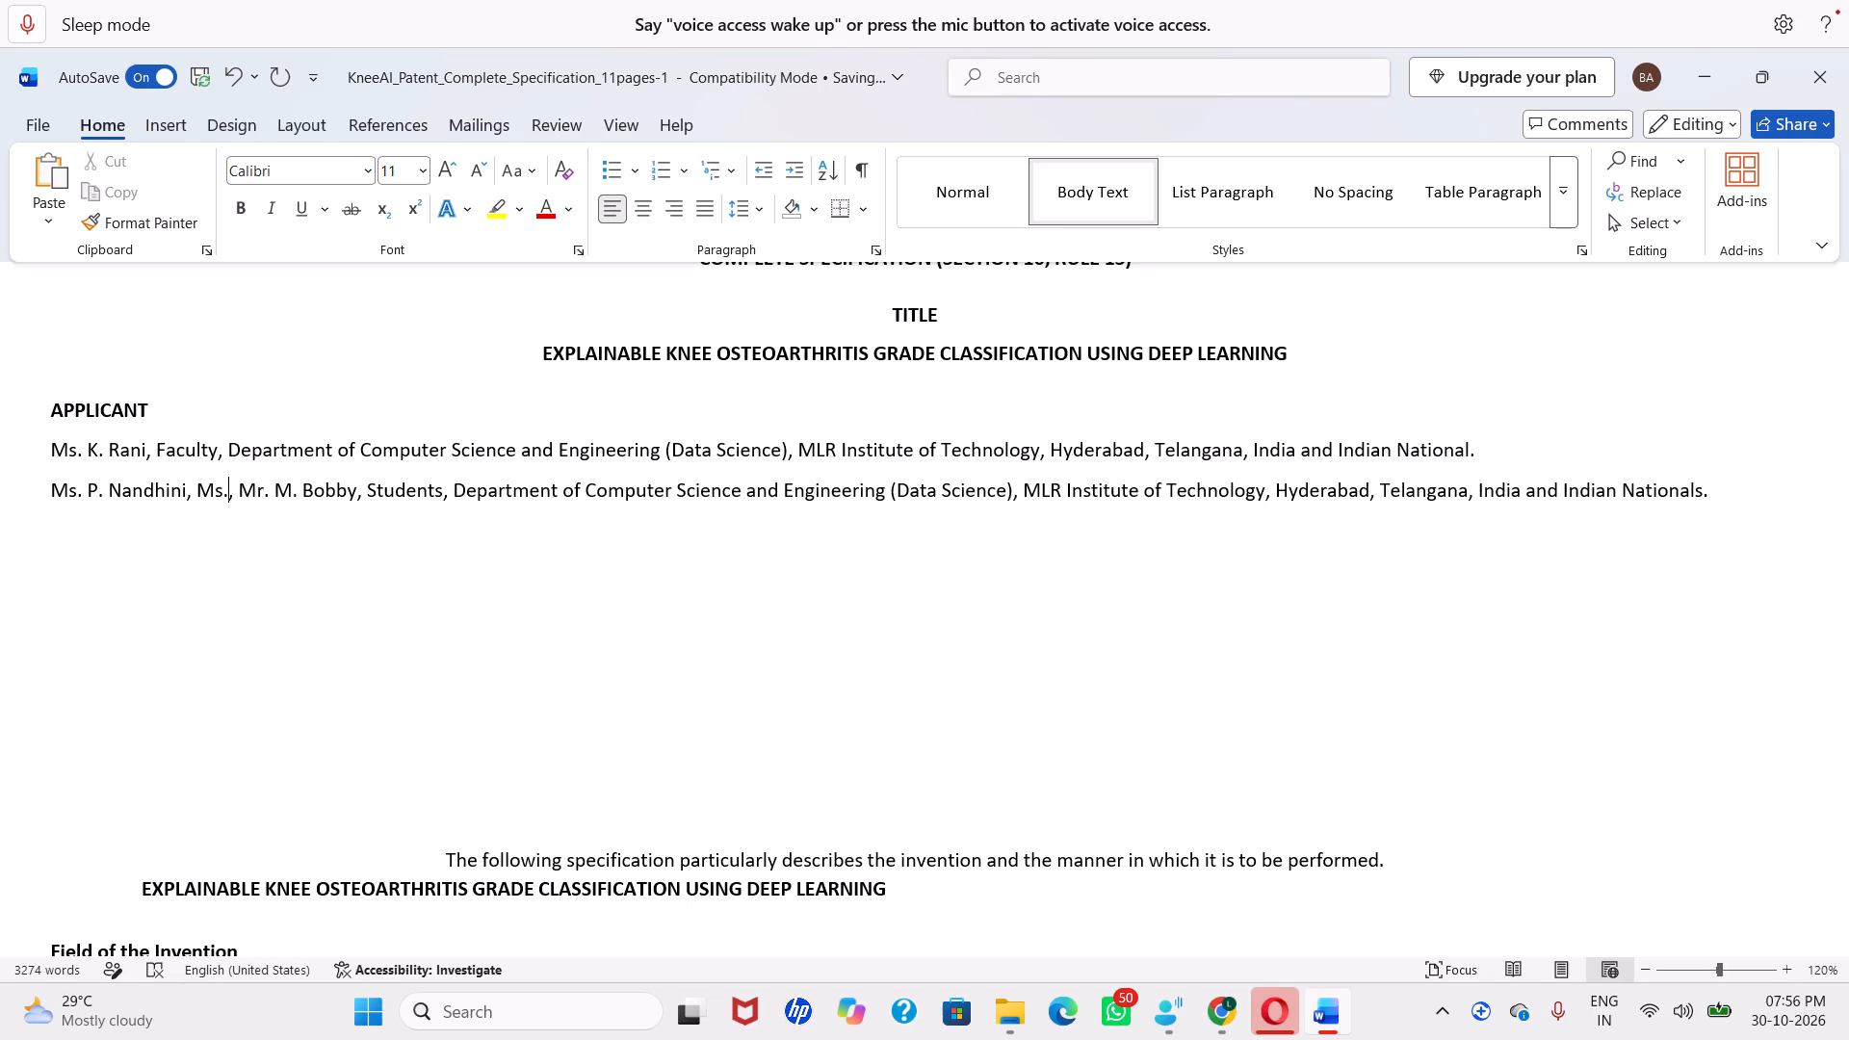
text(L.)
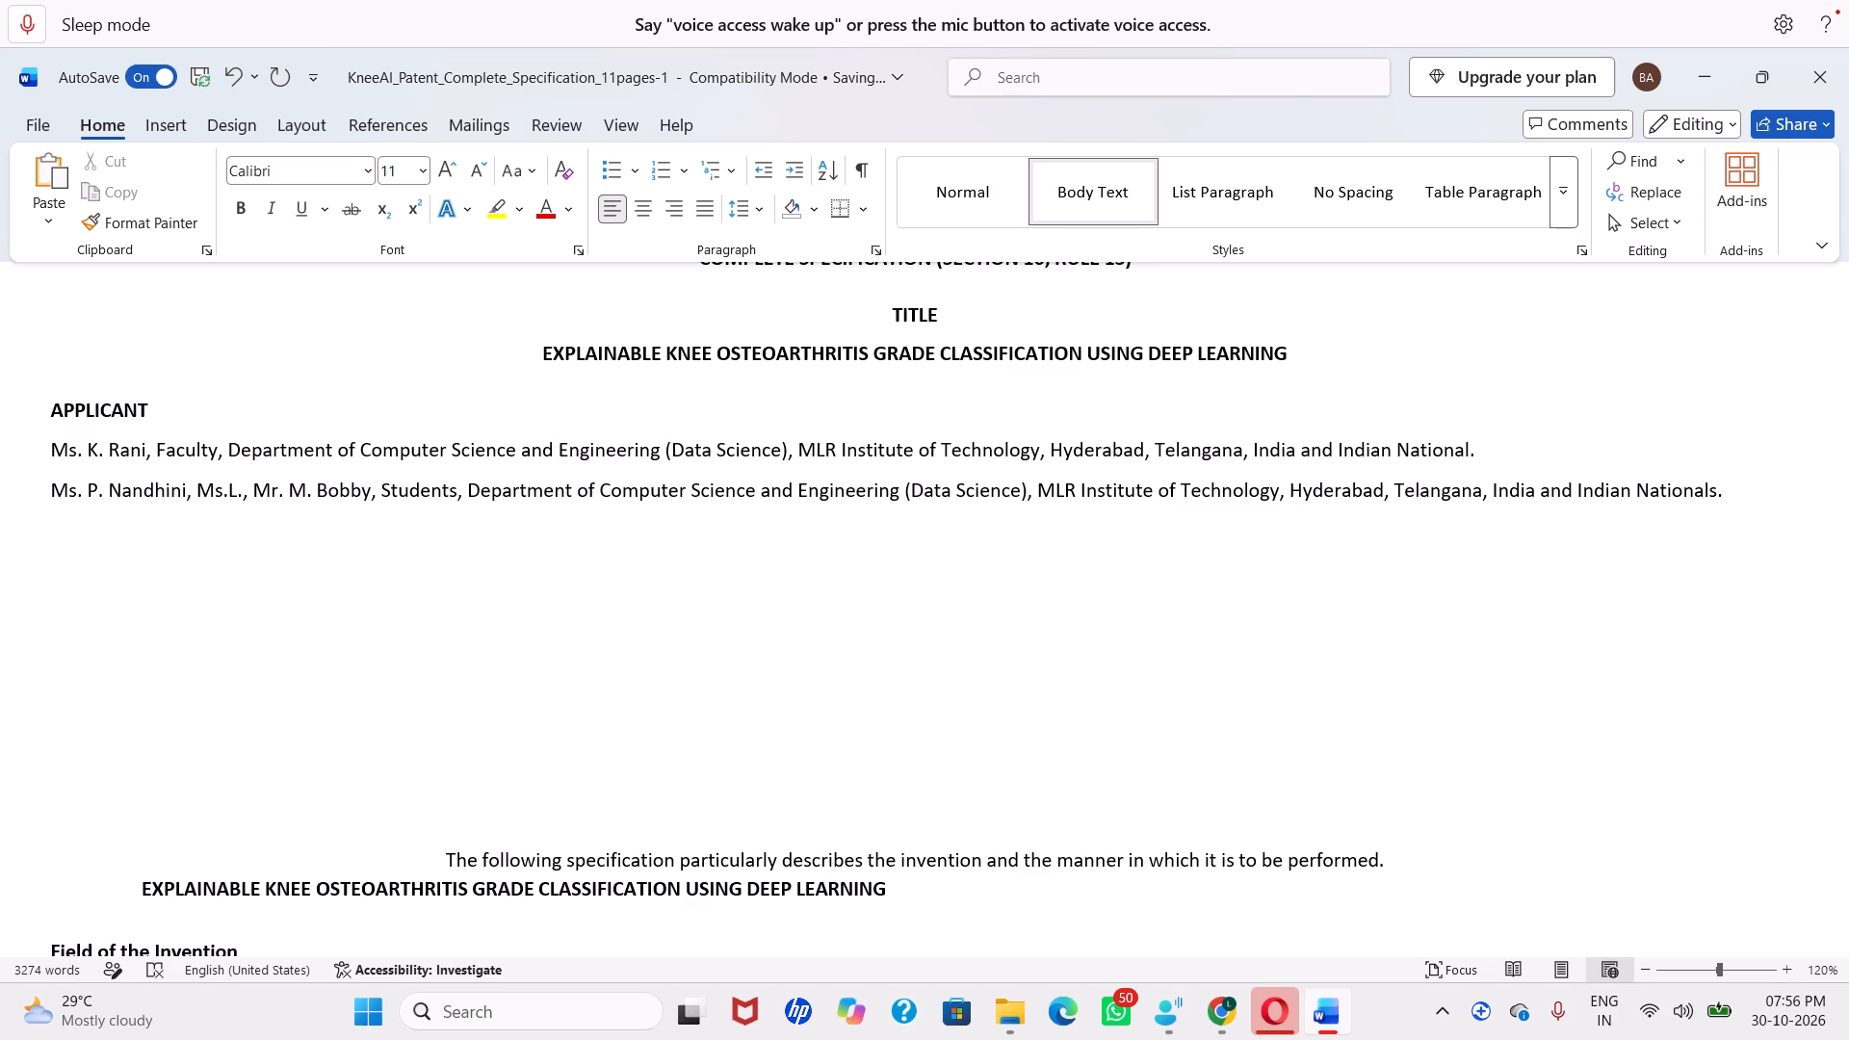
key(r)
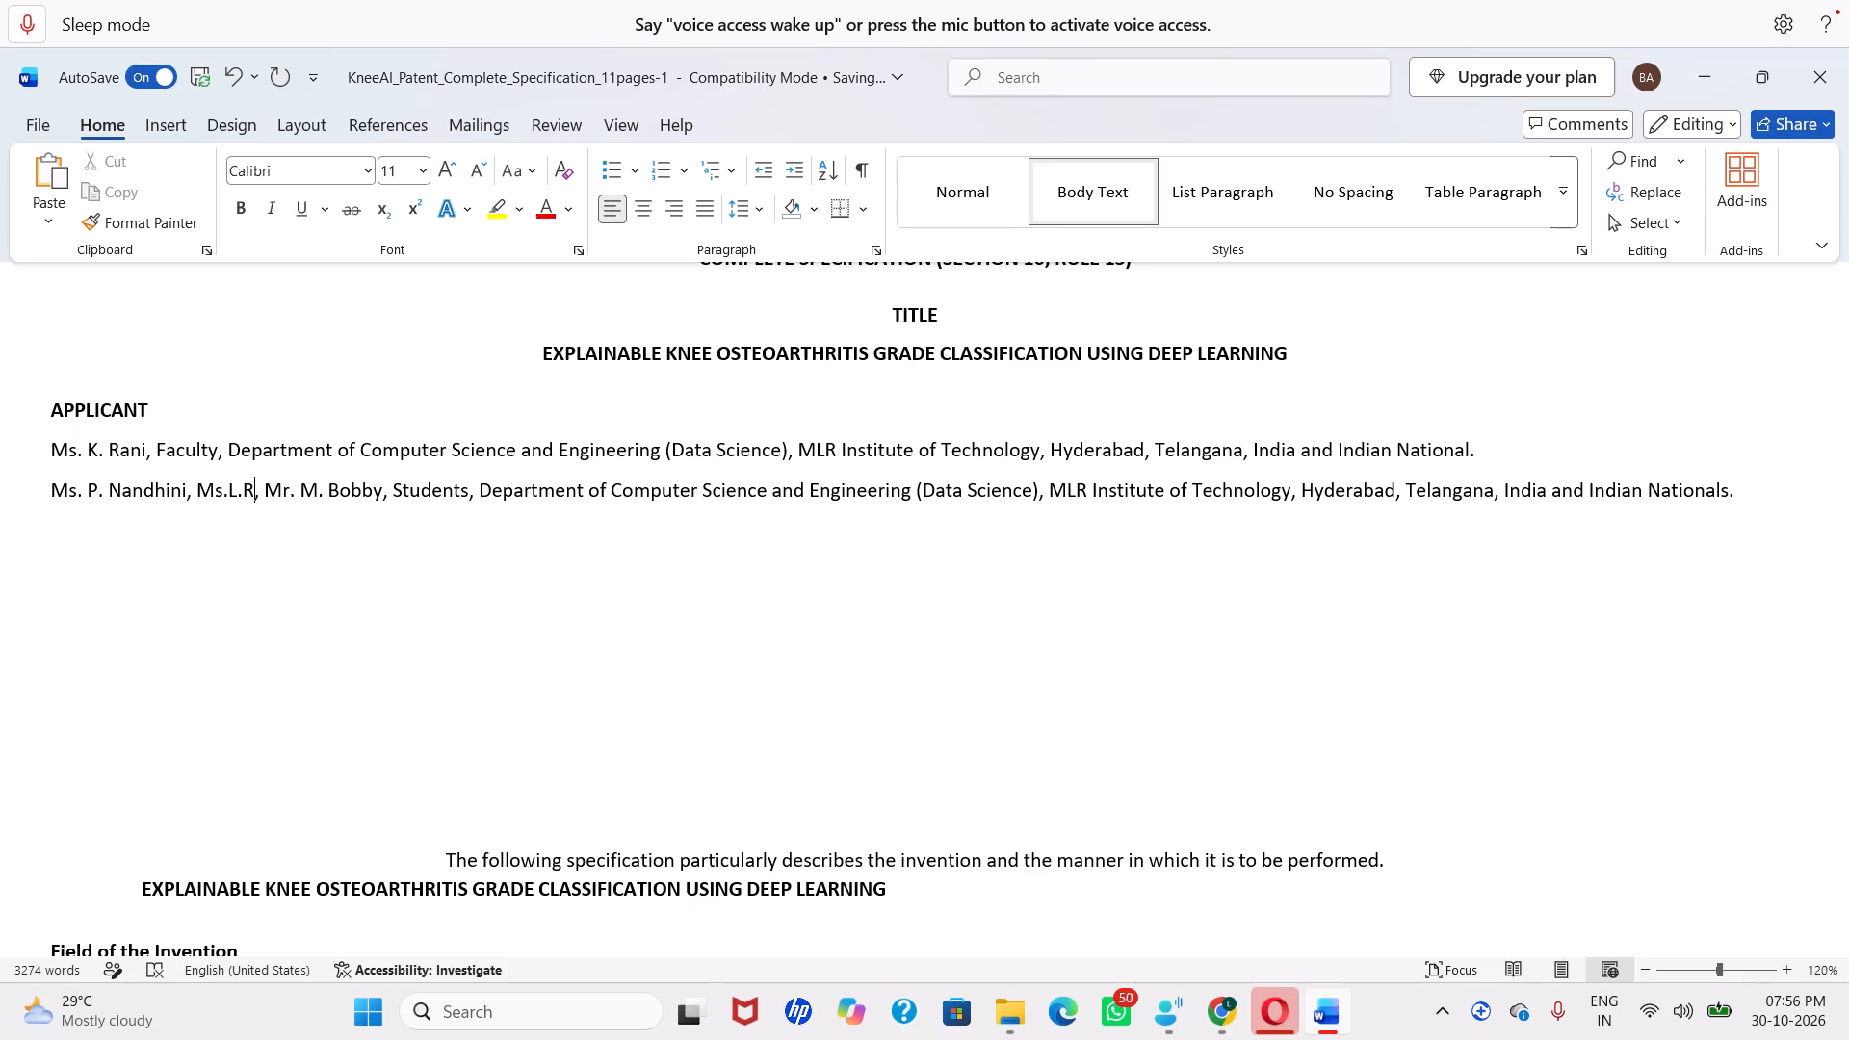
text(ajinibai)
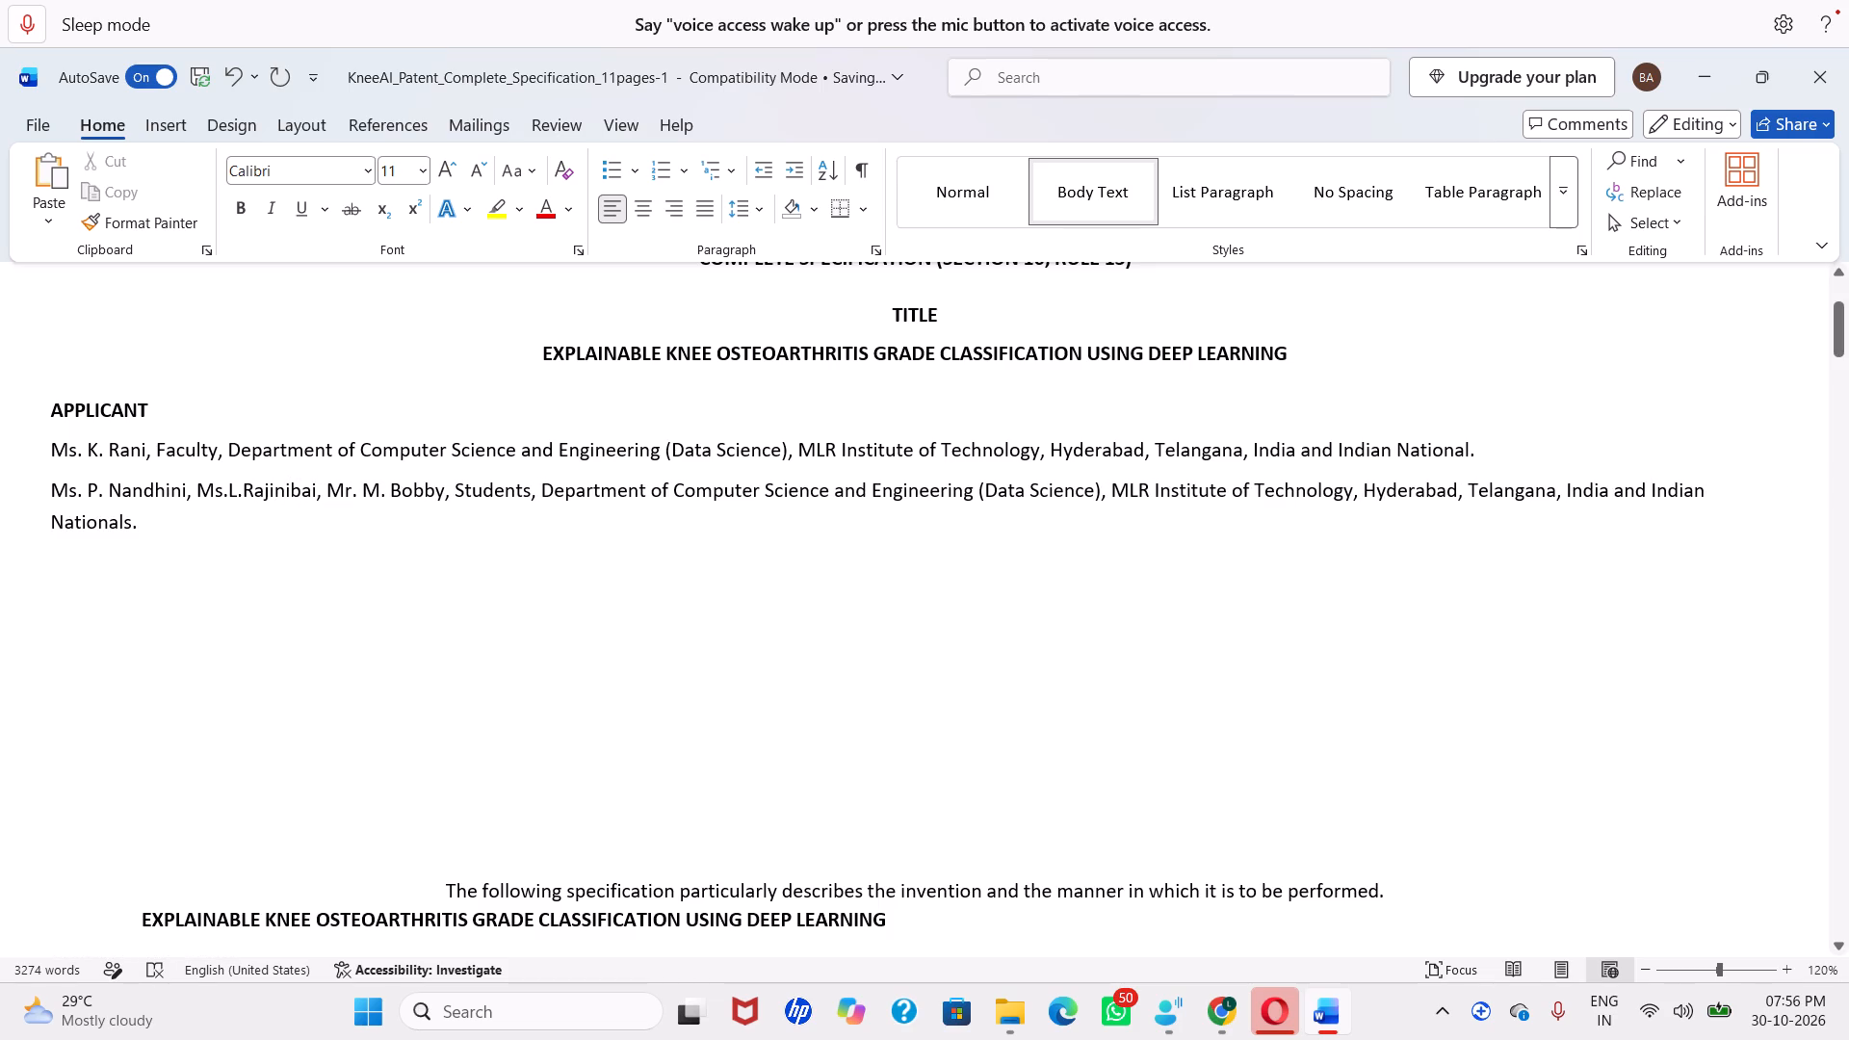
Replace the third student's initial and name in the Applicant section with the new student's, keeping the title "Mr.".
click(441, 489)
key(BackSpace)
key(BackSpace)
key(BackSpace)
key(BackSpace)
key(BackSpace)
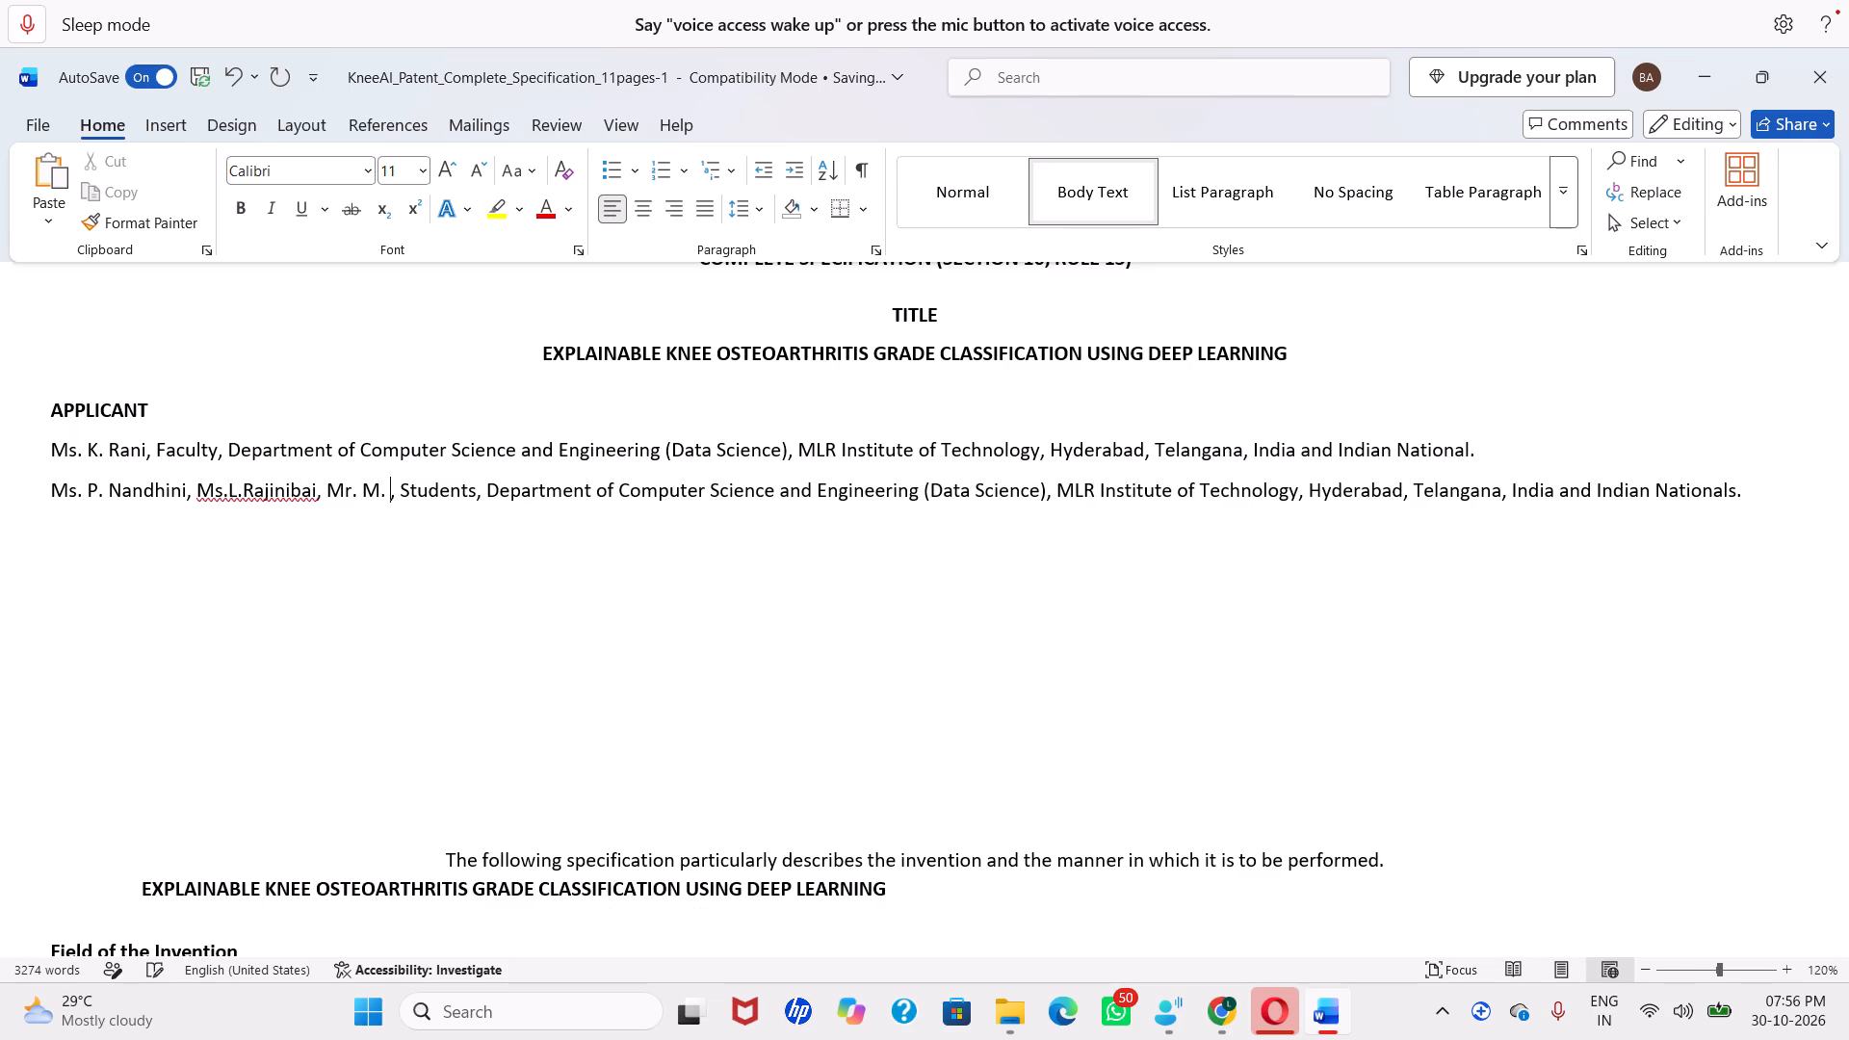
key(BackSpace)
key(BackSpace)
key(BackSpace)
text(p.)
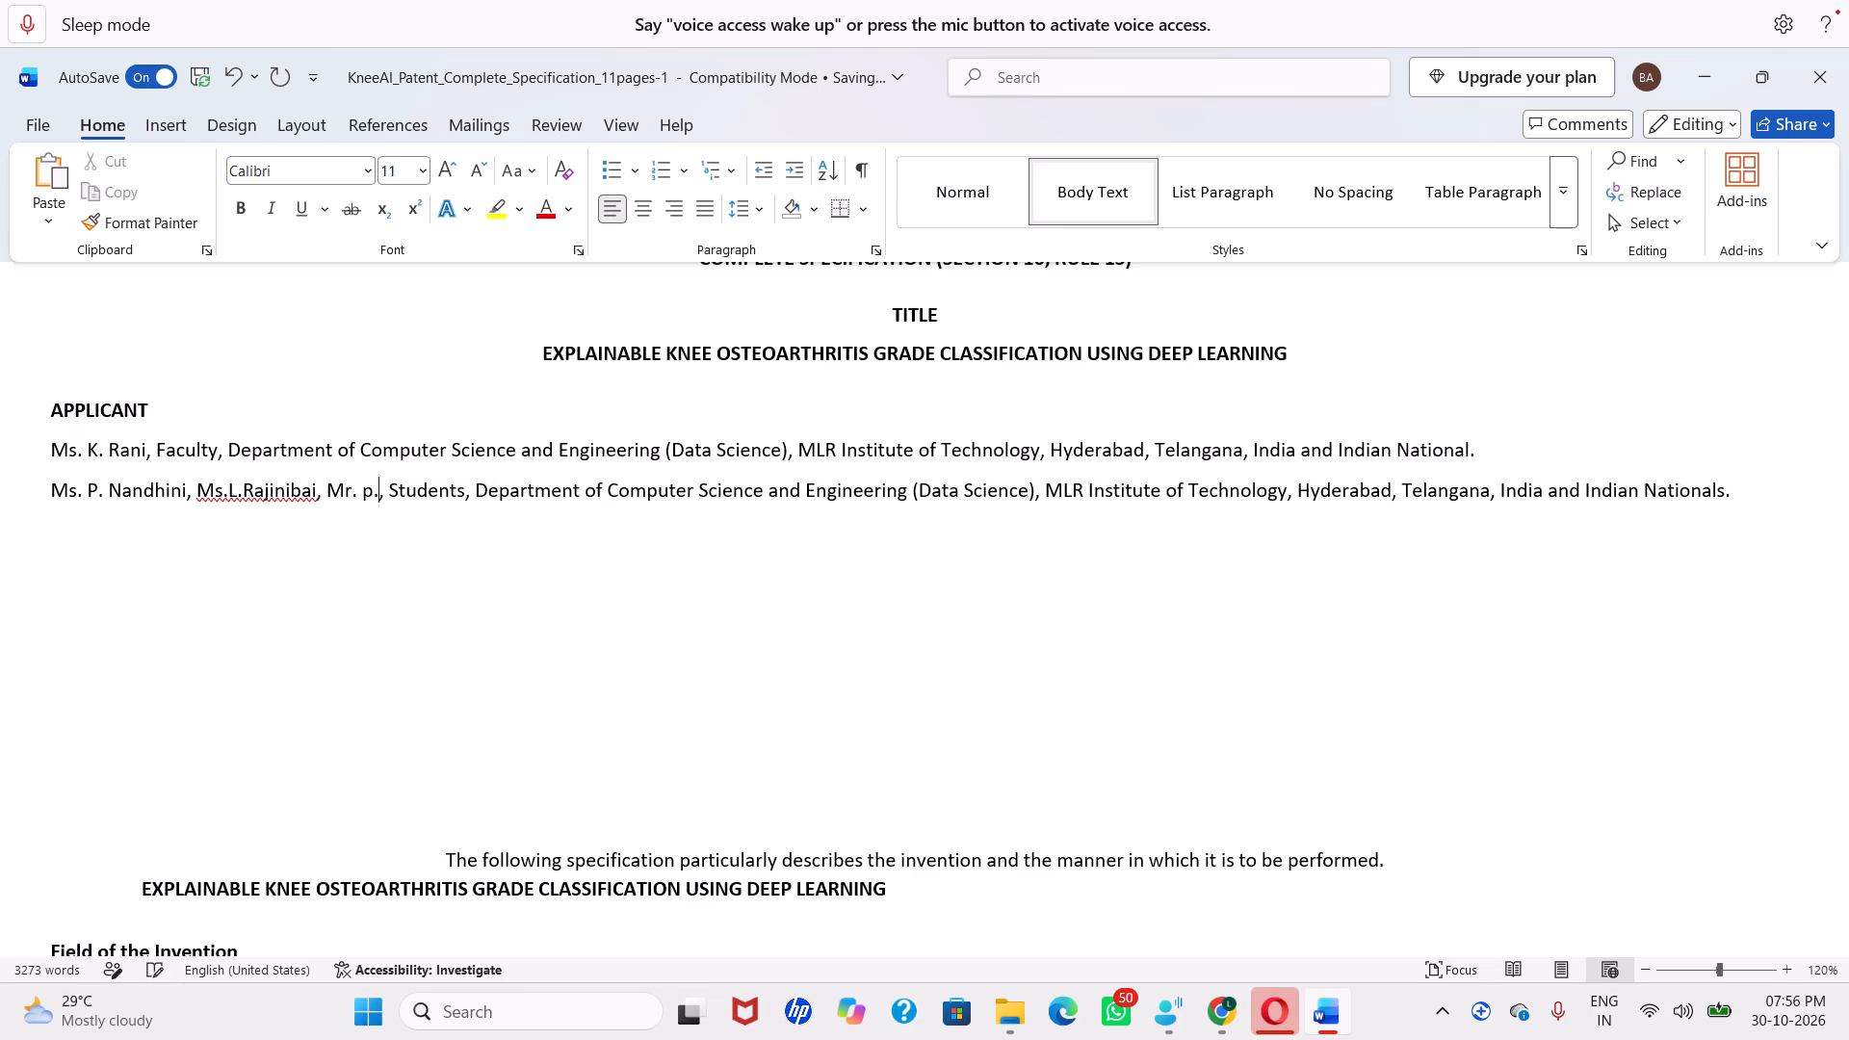
text(shi)
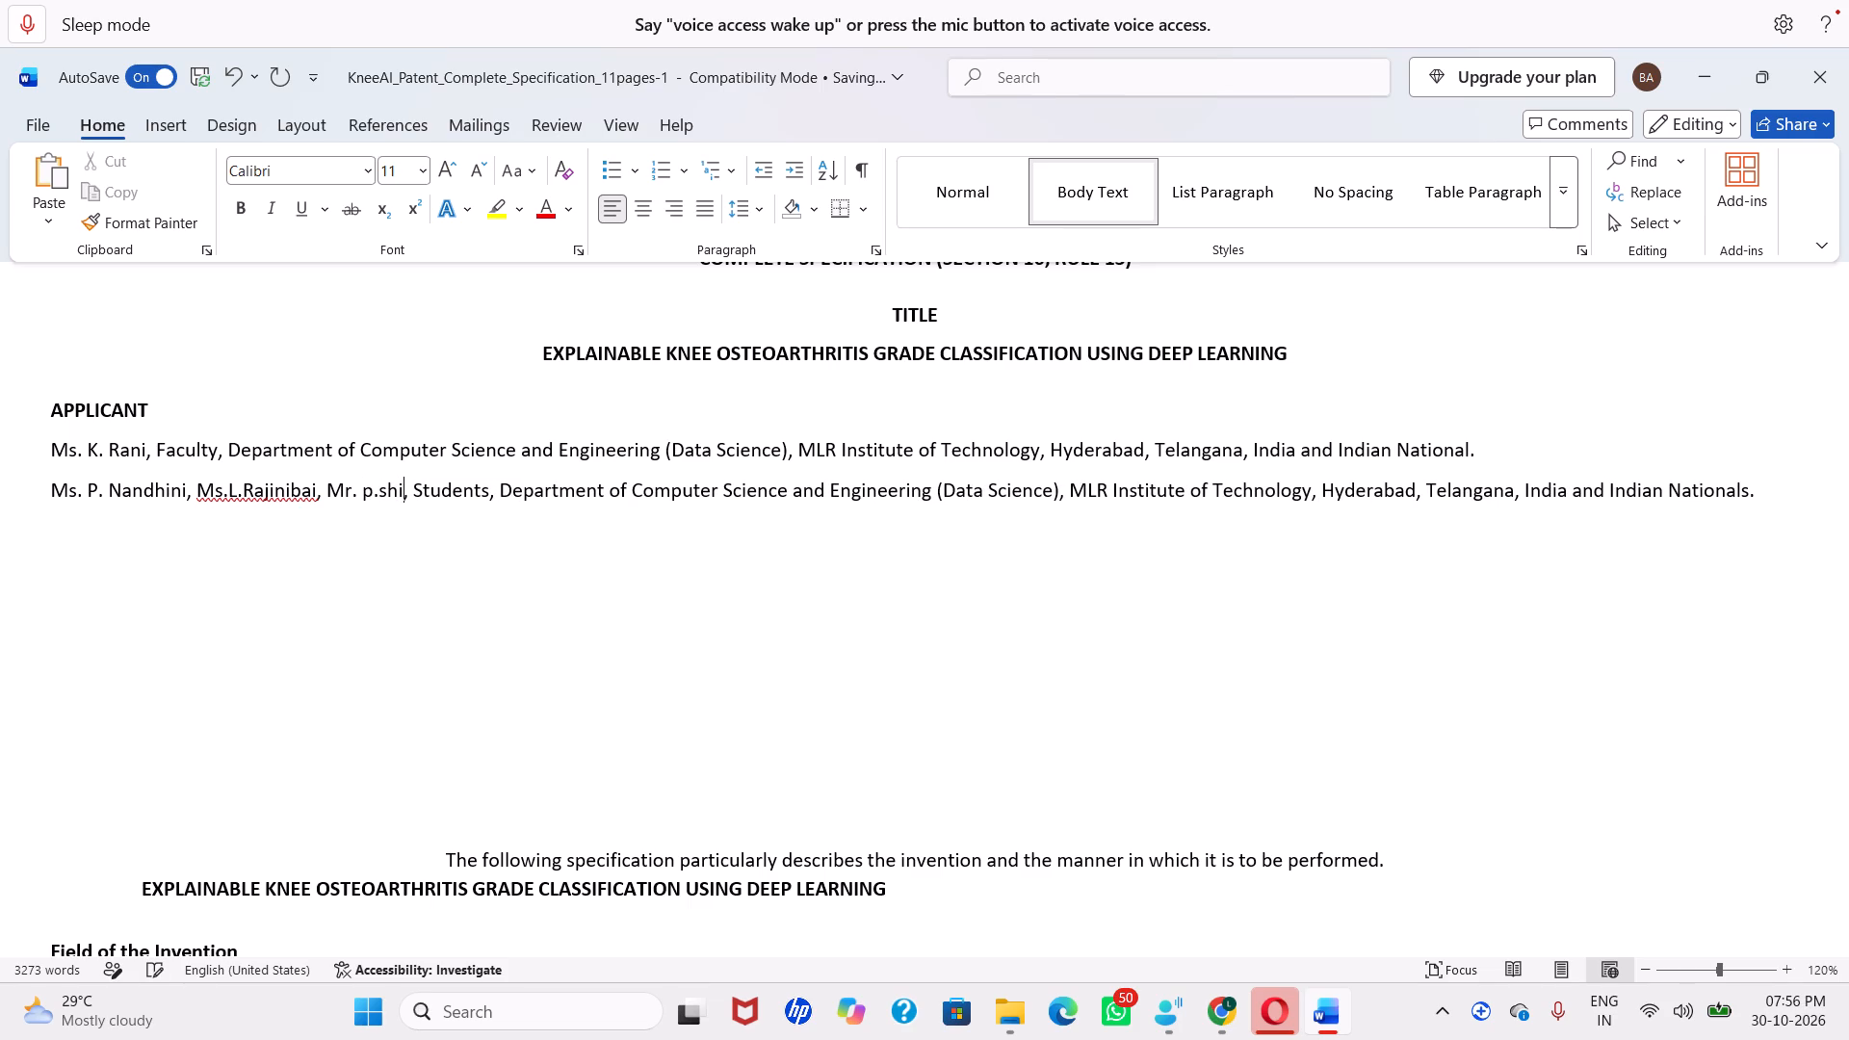
key(BackSpace)
key(BackSpace)
key(BackSpace)
key(BackSpace)
key(BackSpace)
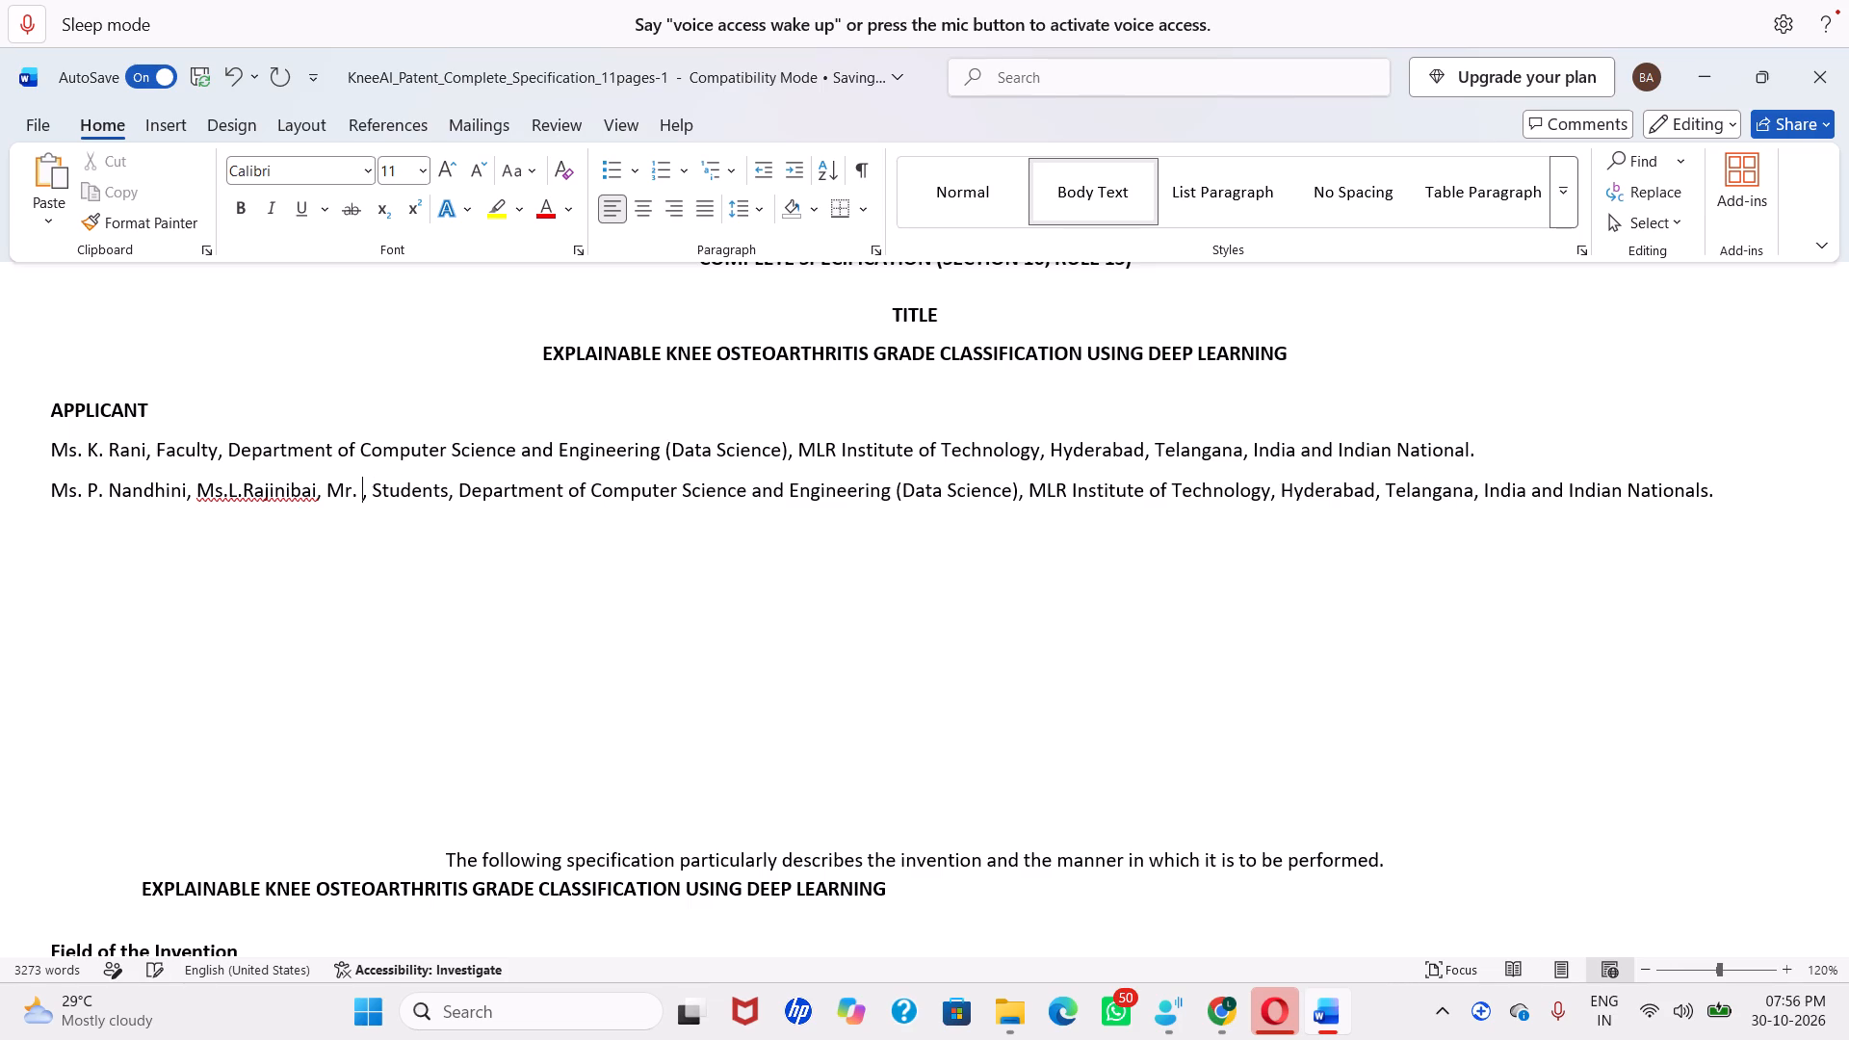
key(p)
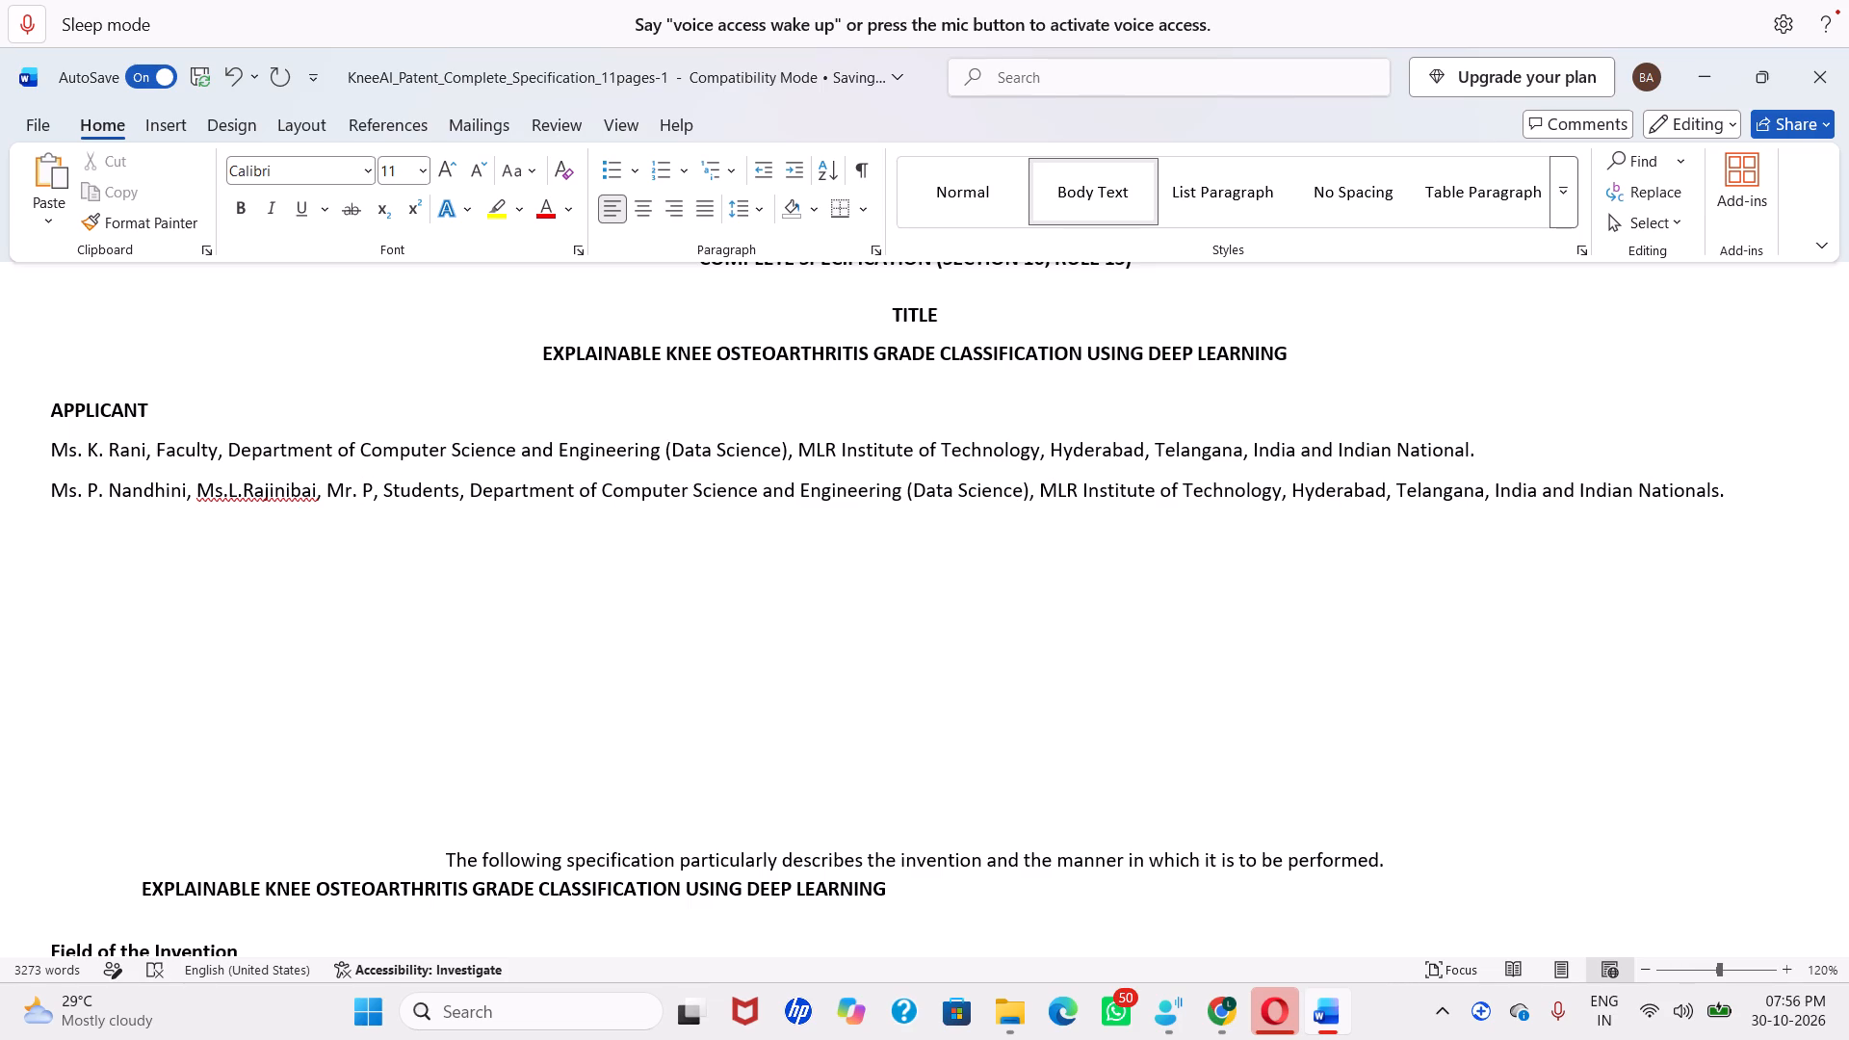
key(period)
key(s)
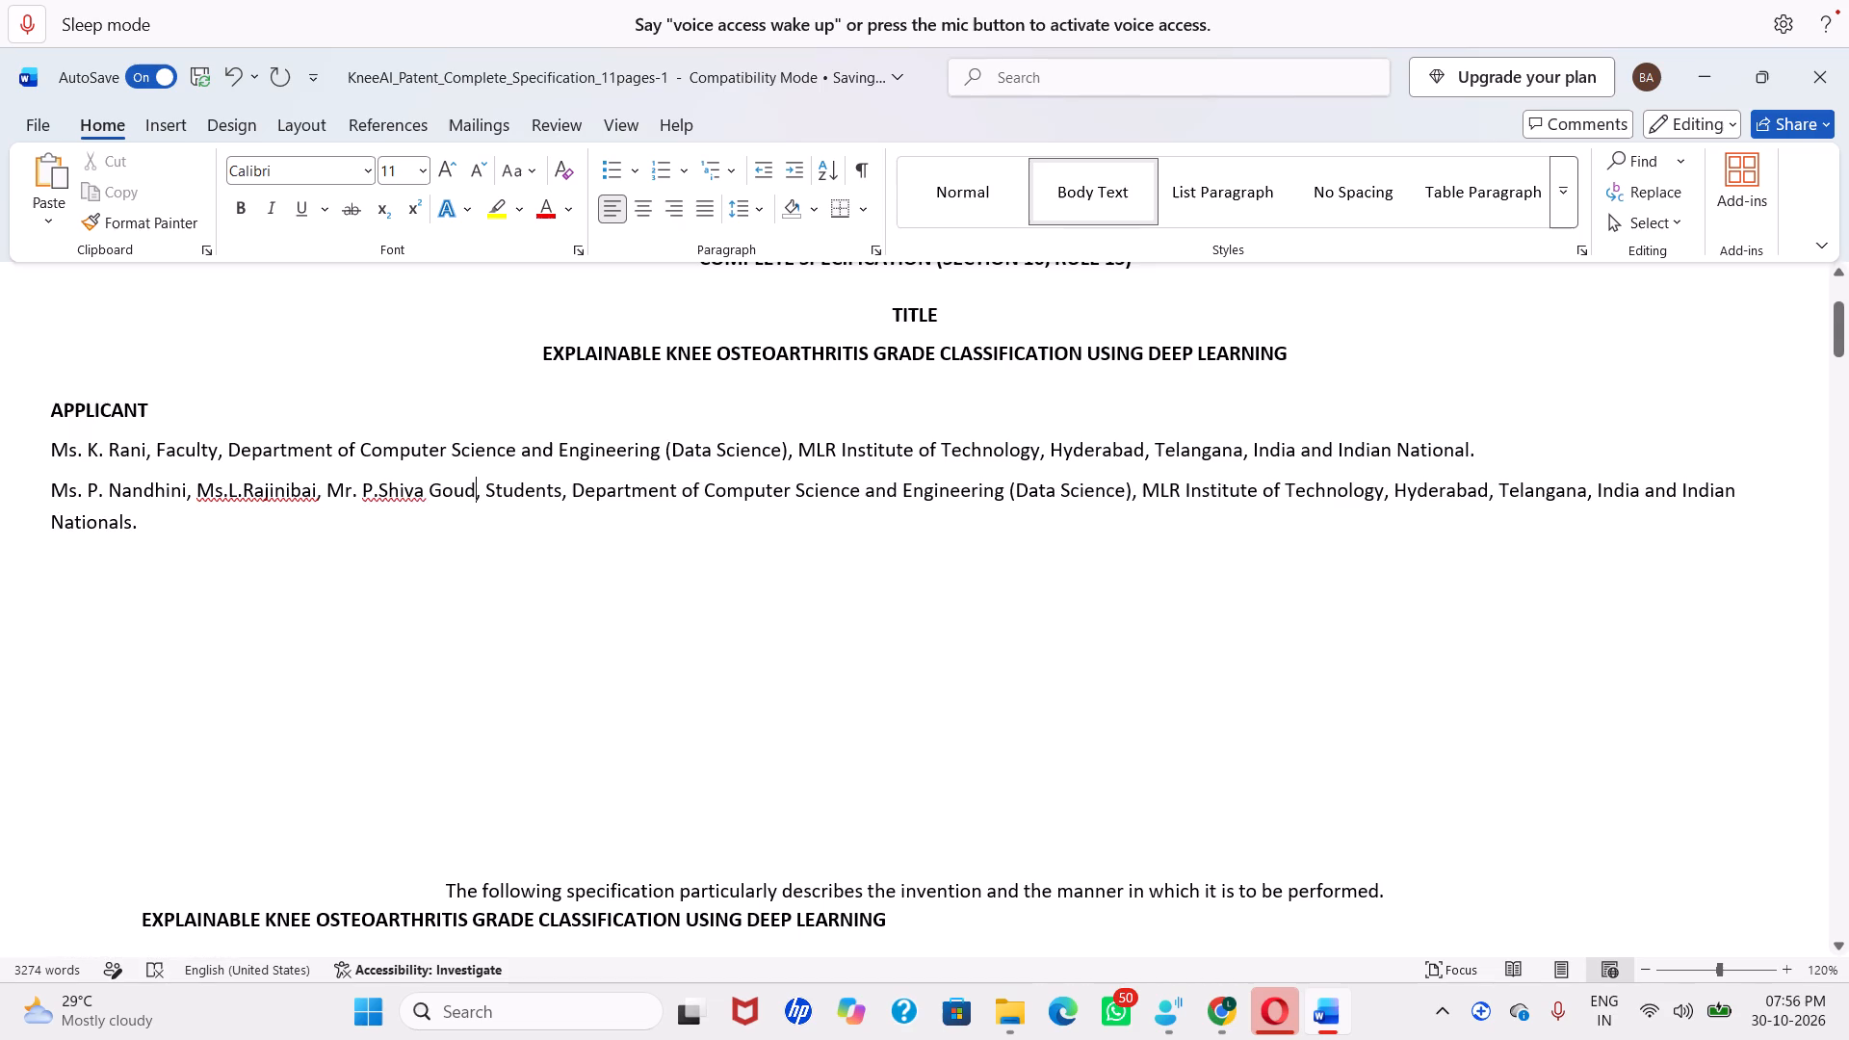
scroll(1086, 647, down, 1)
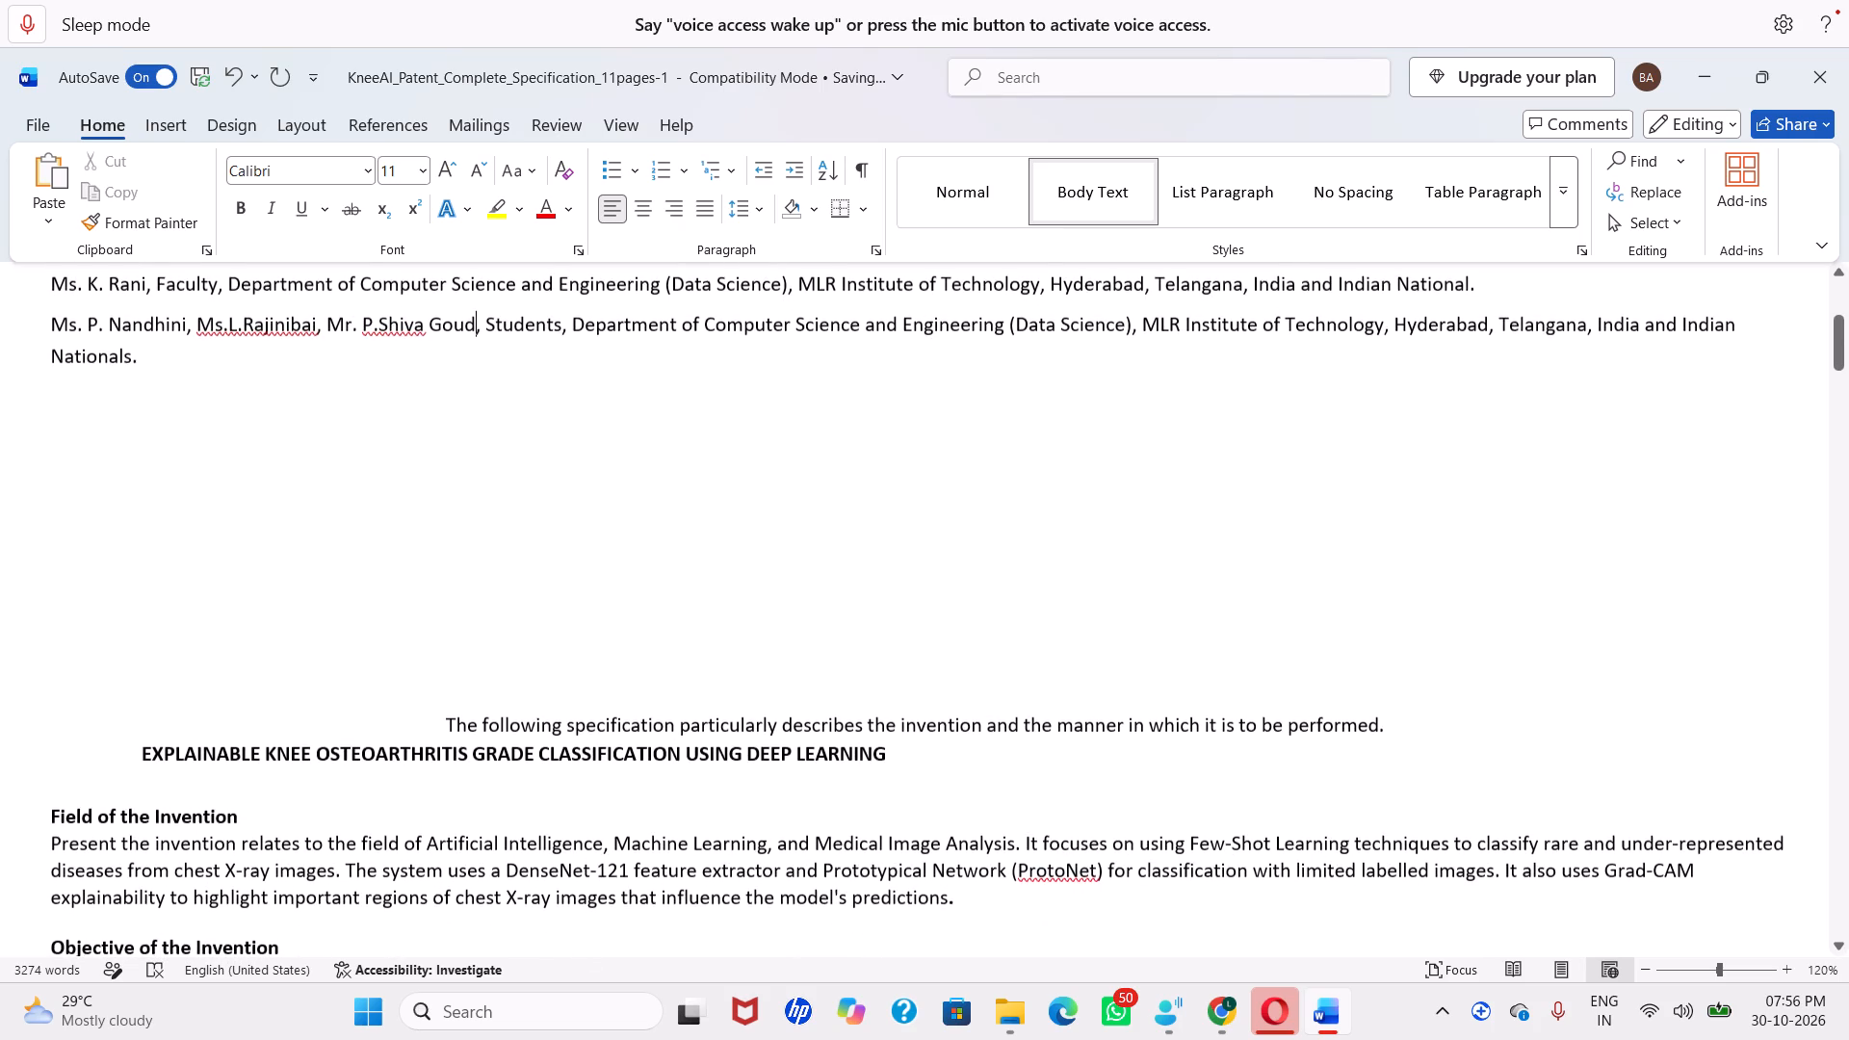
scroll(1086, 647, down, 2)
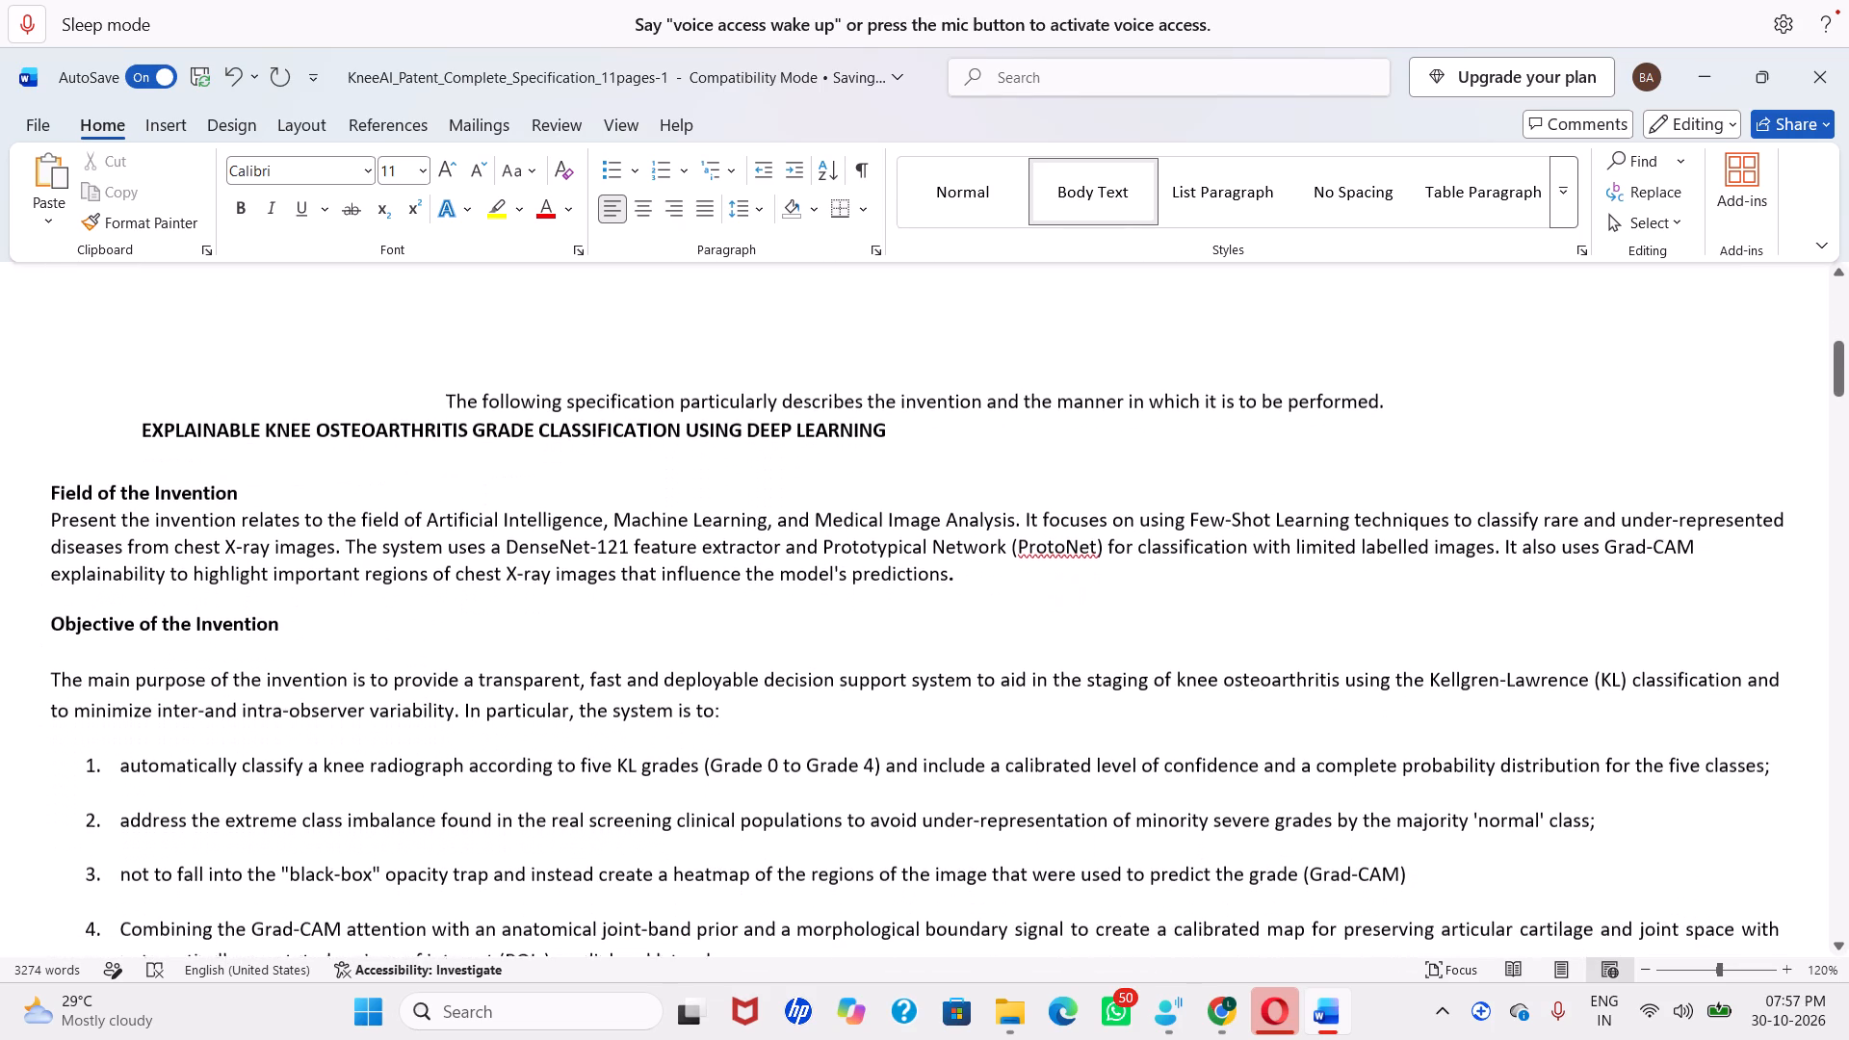
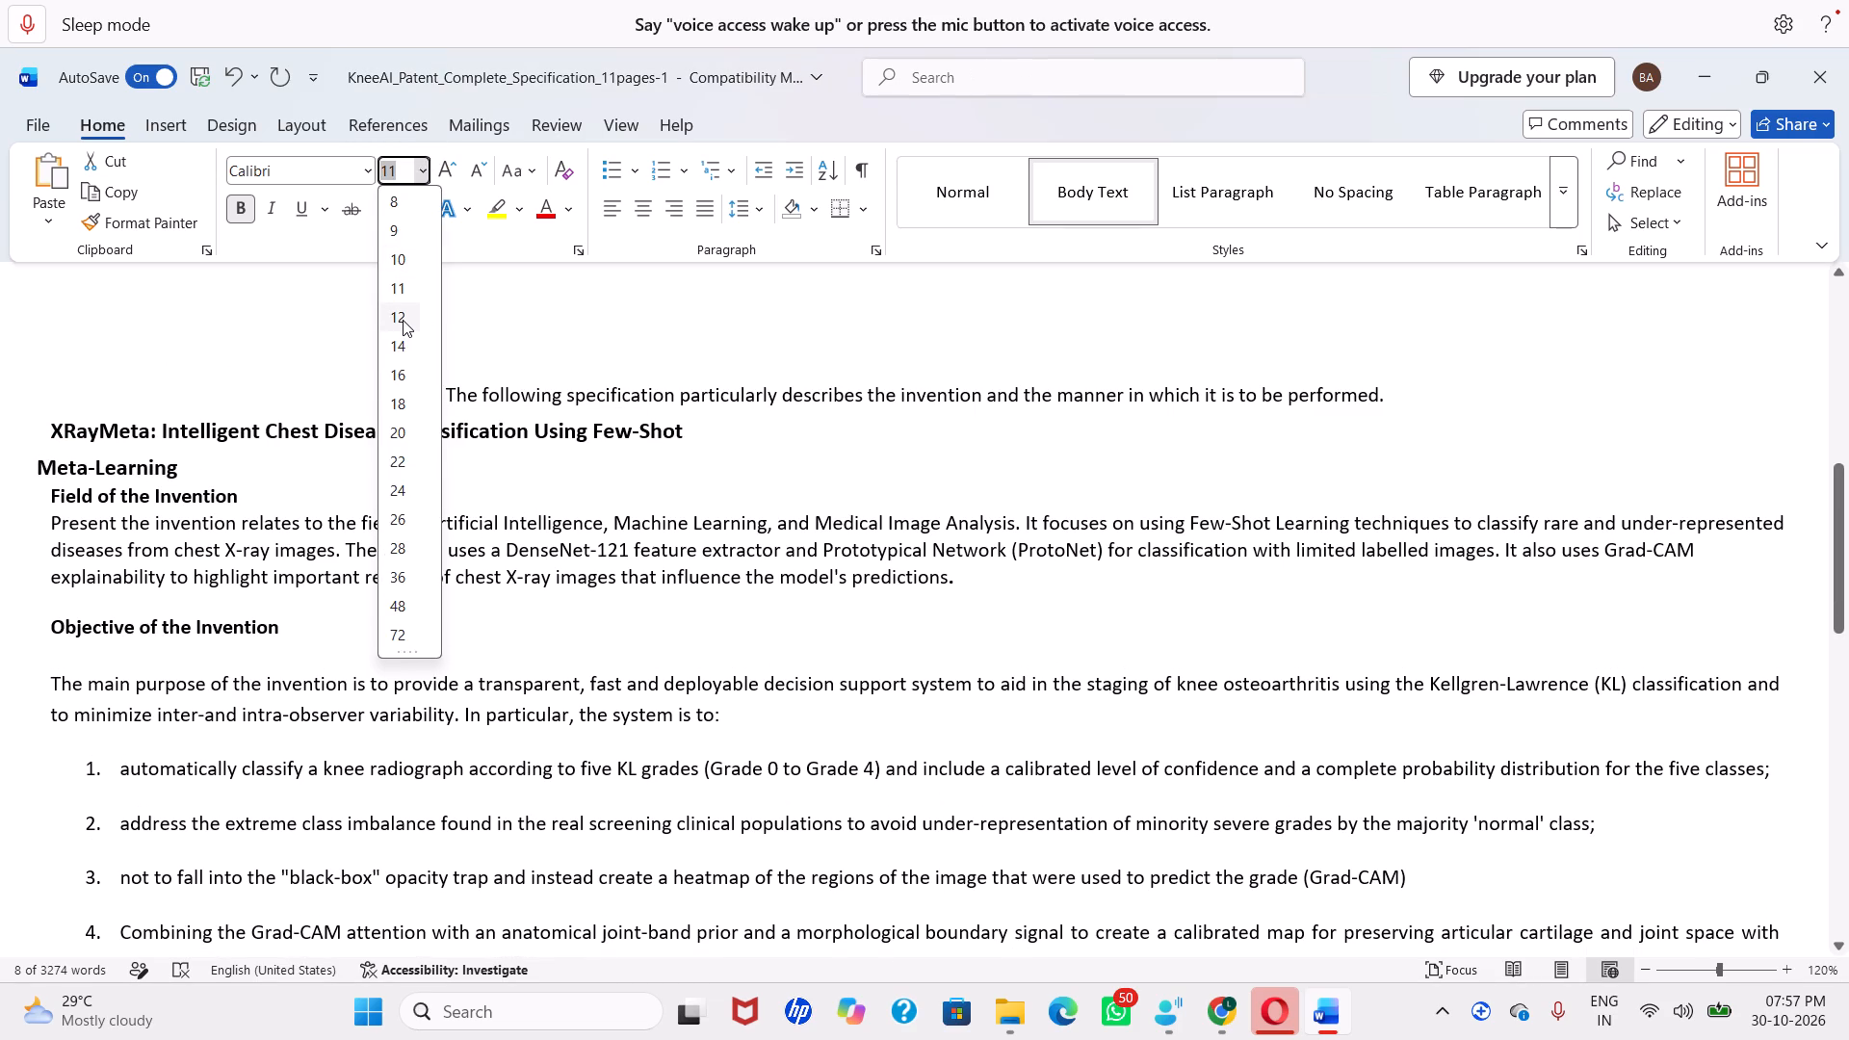
click(402, 347)
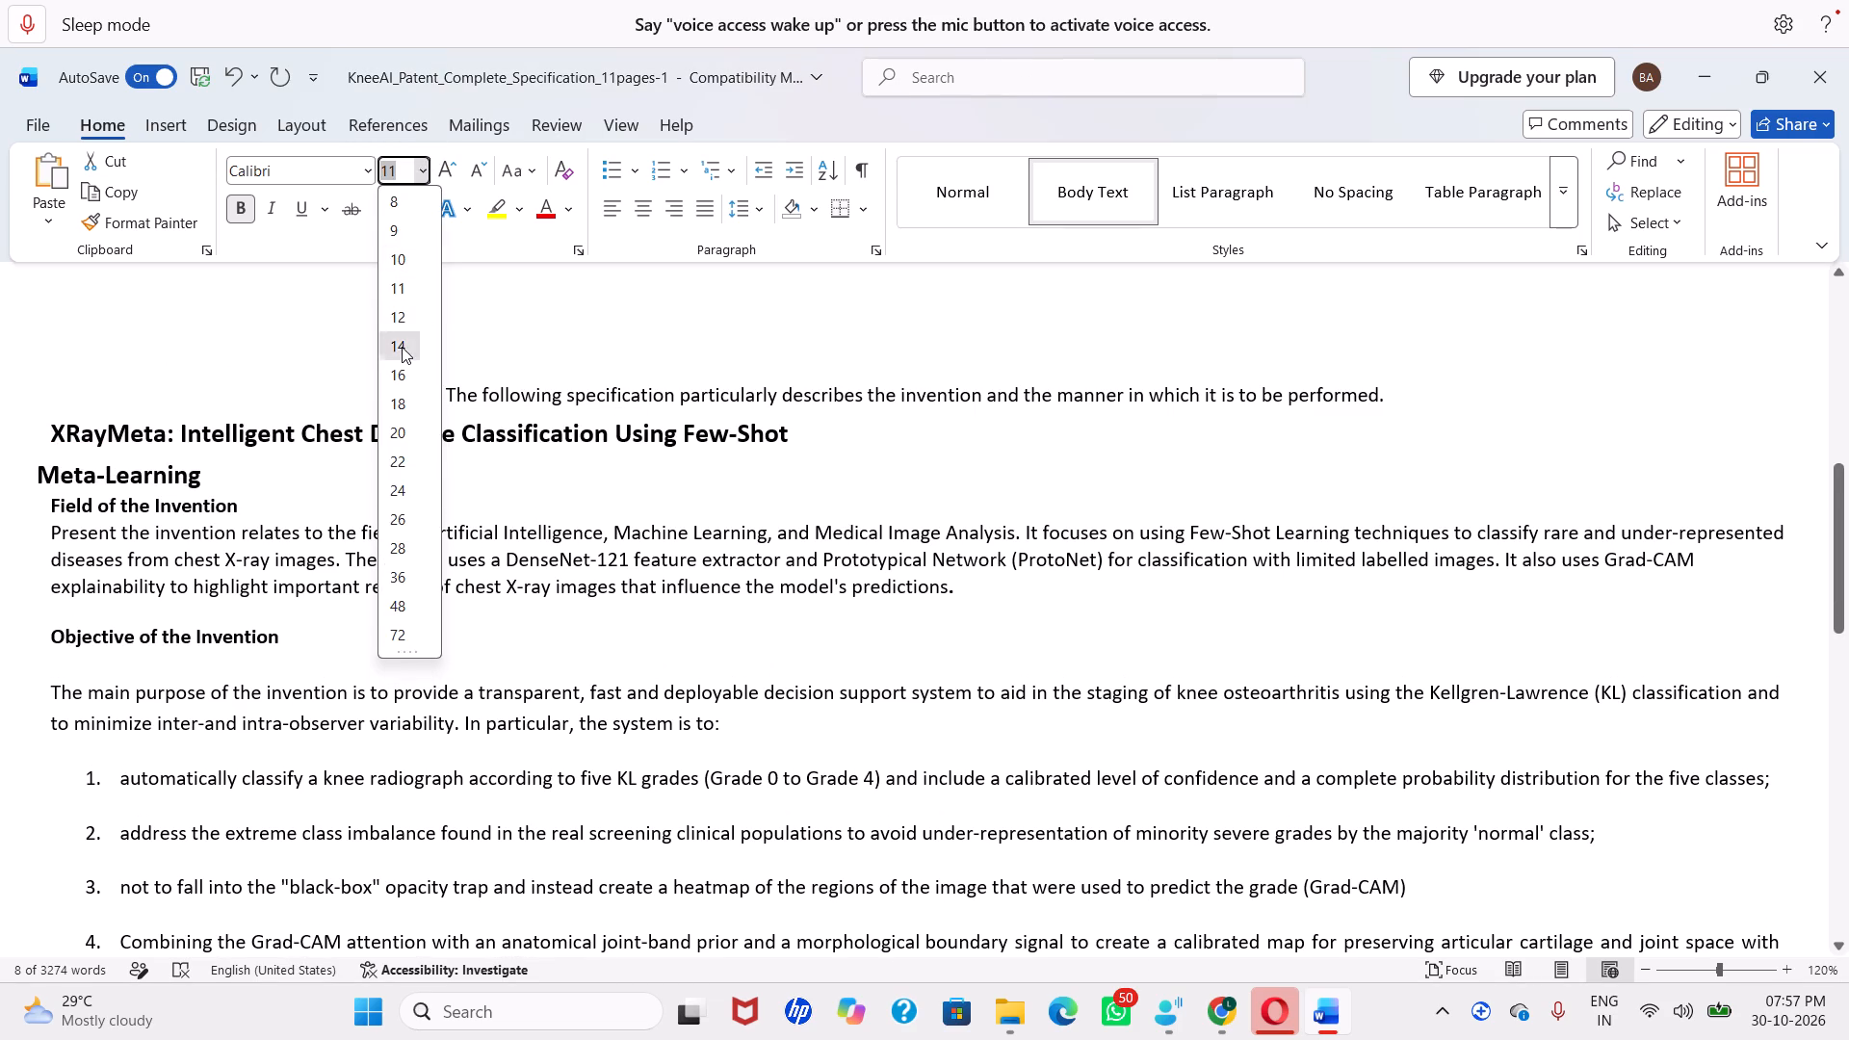
click(707, 205)
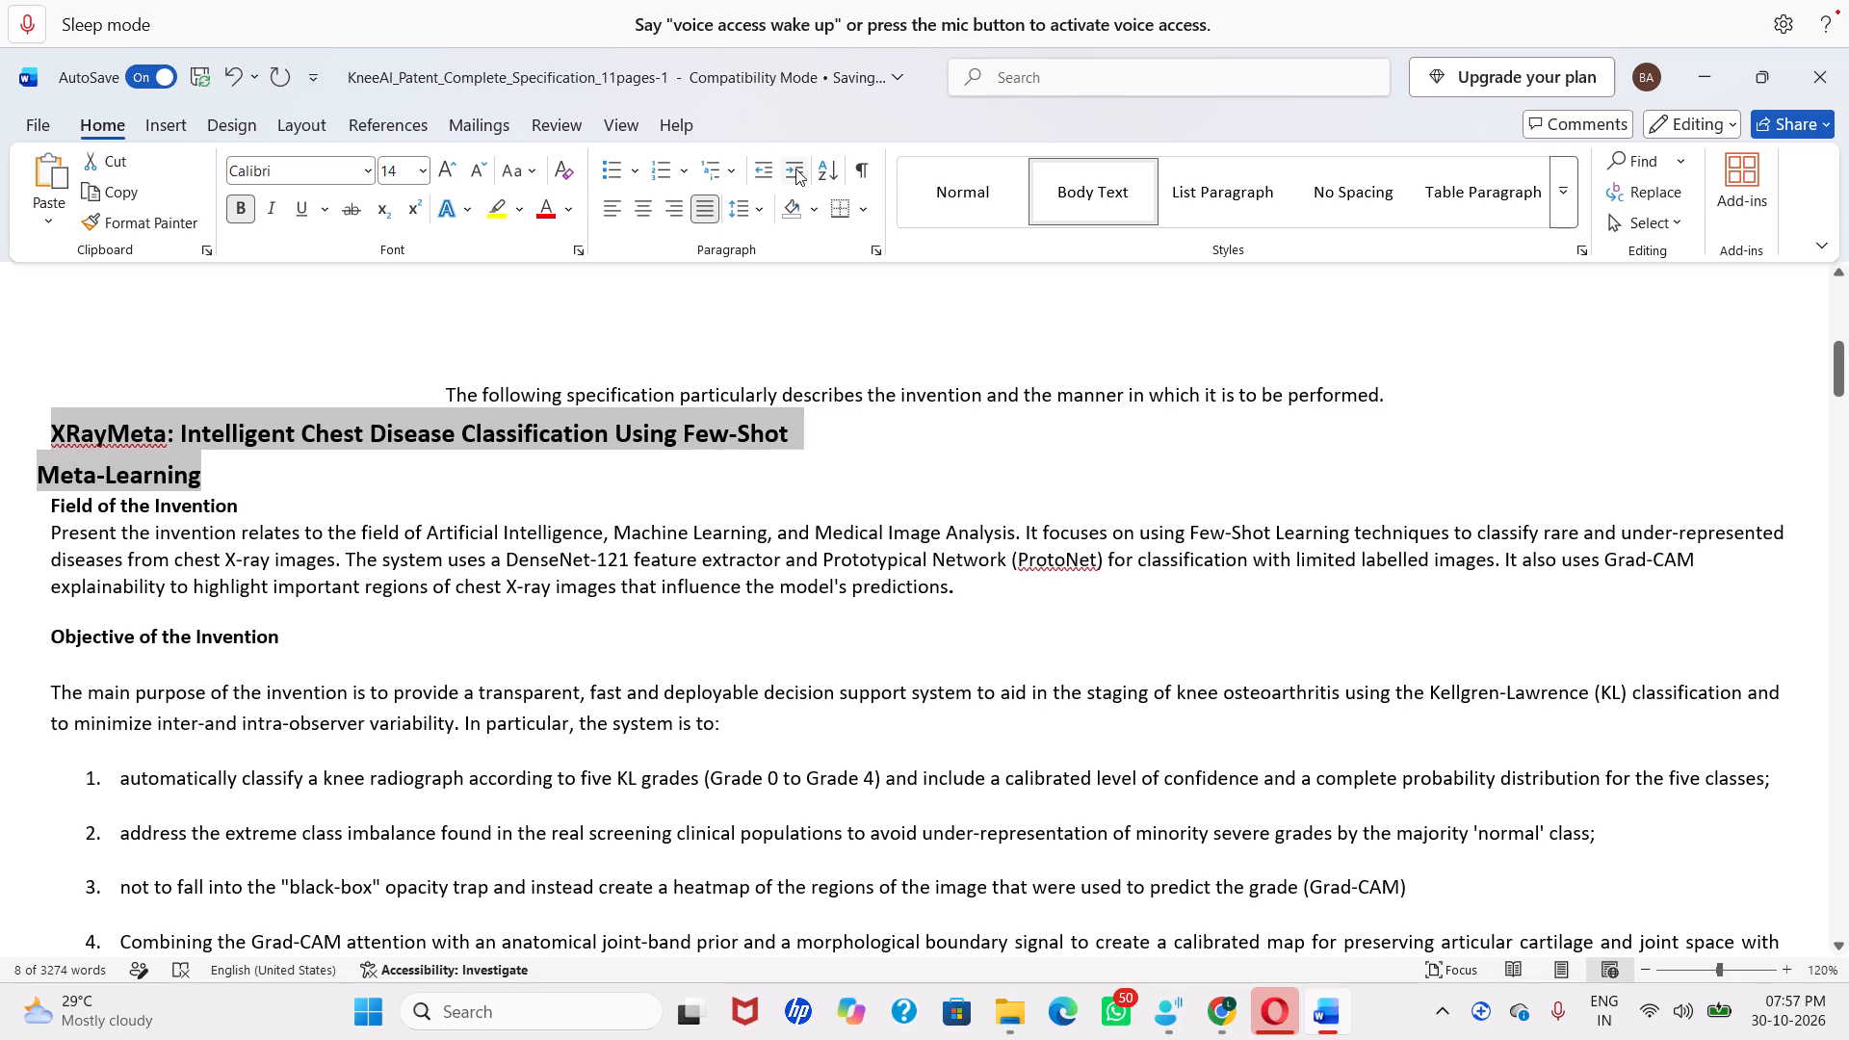
click(795, 169)
click(795, 169)
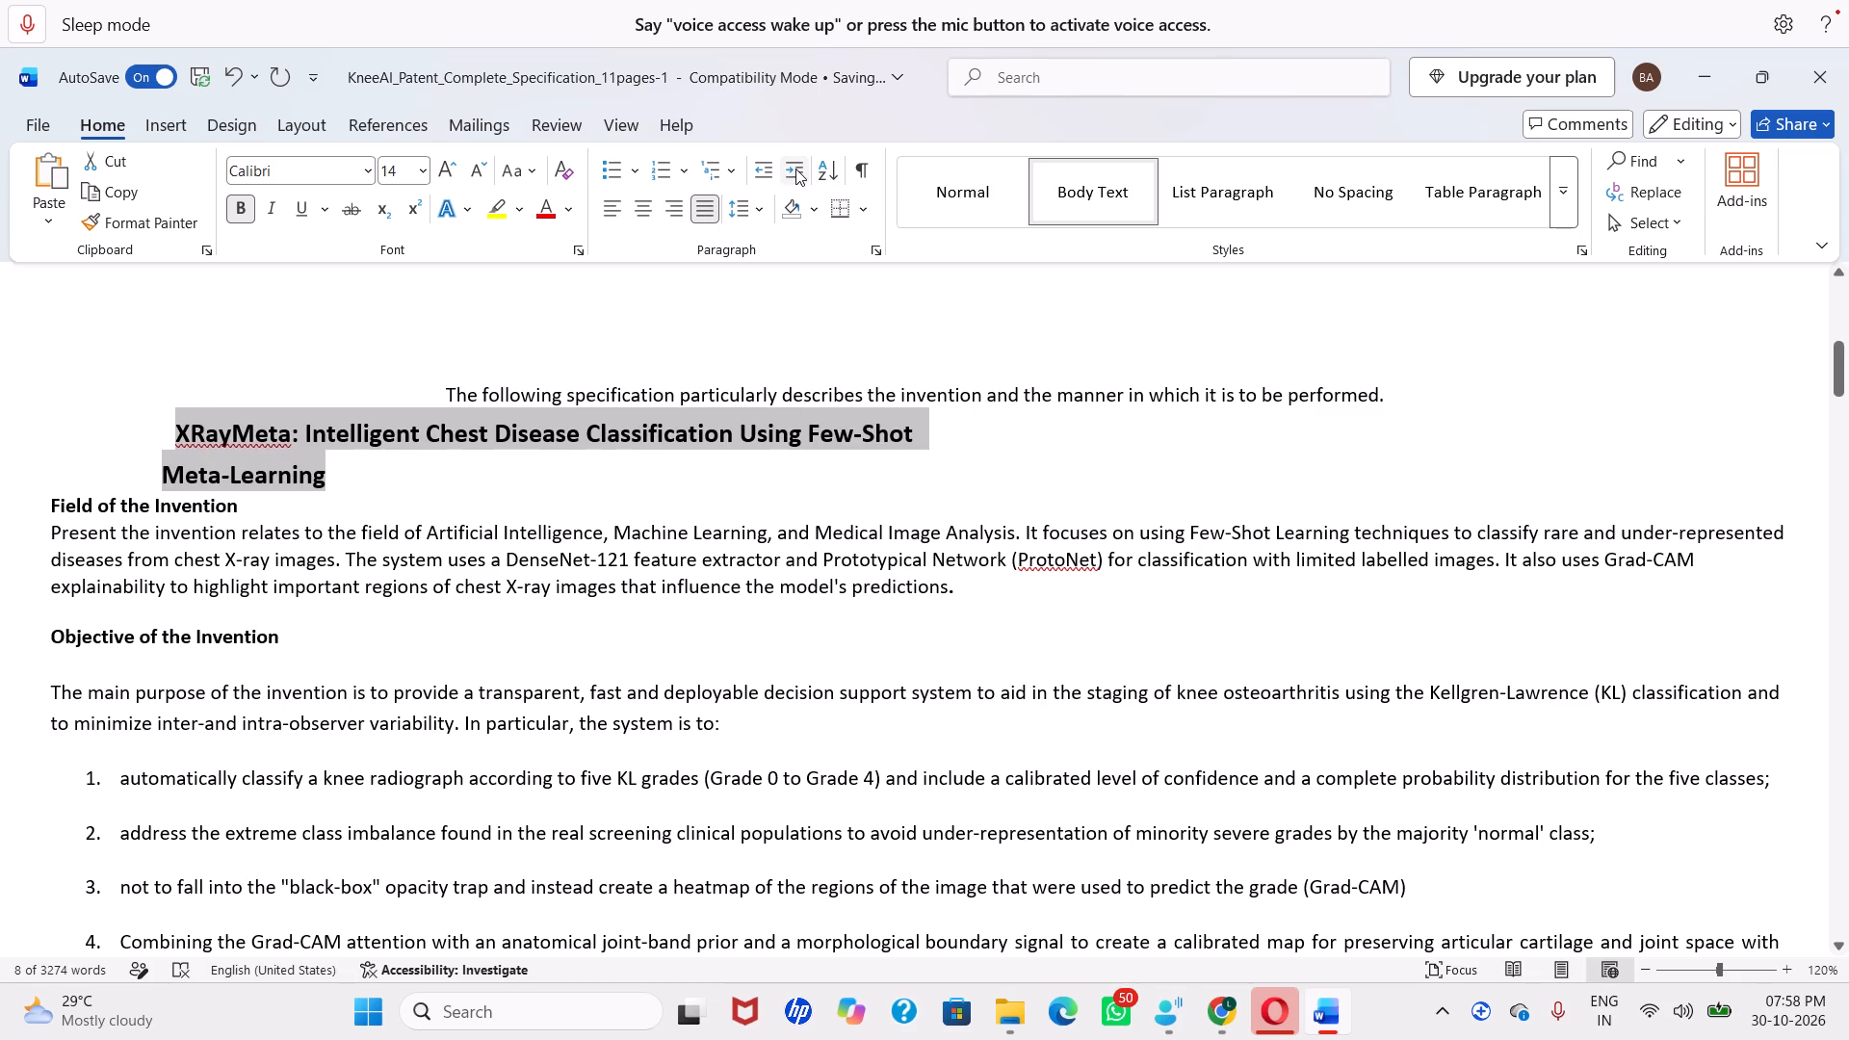
click(433, 495)
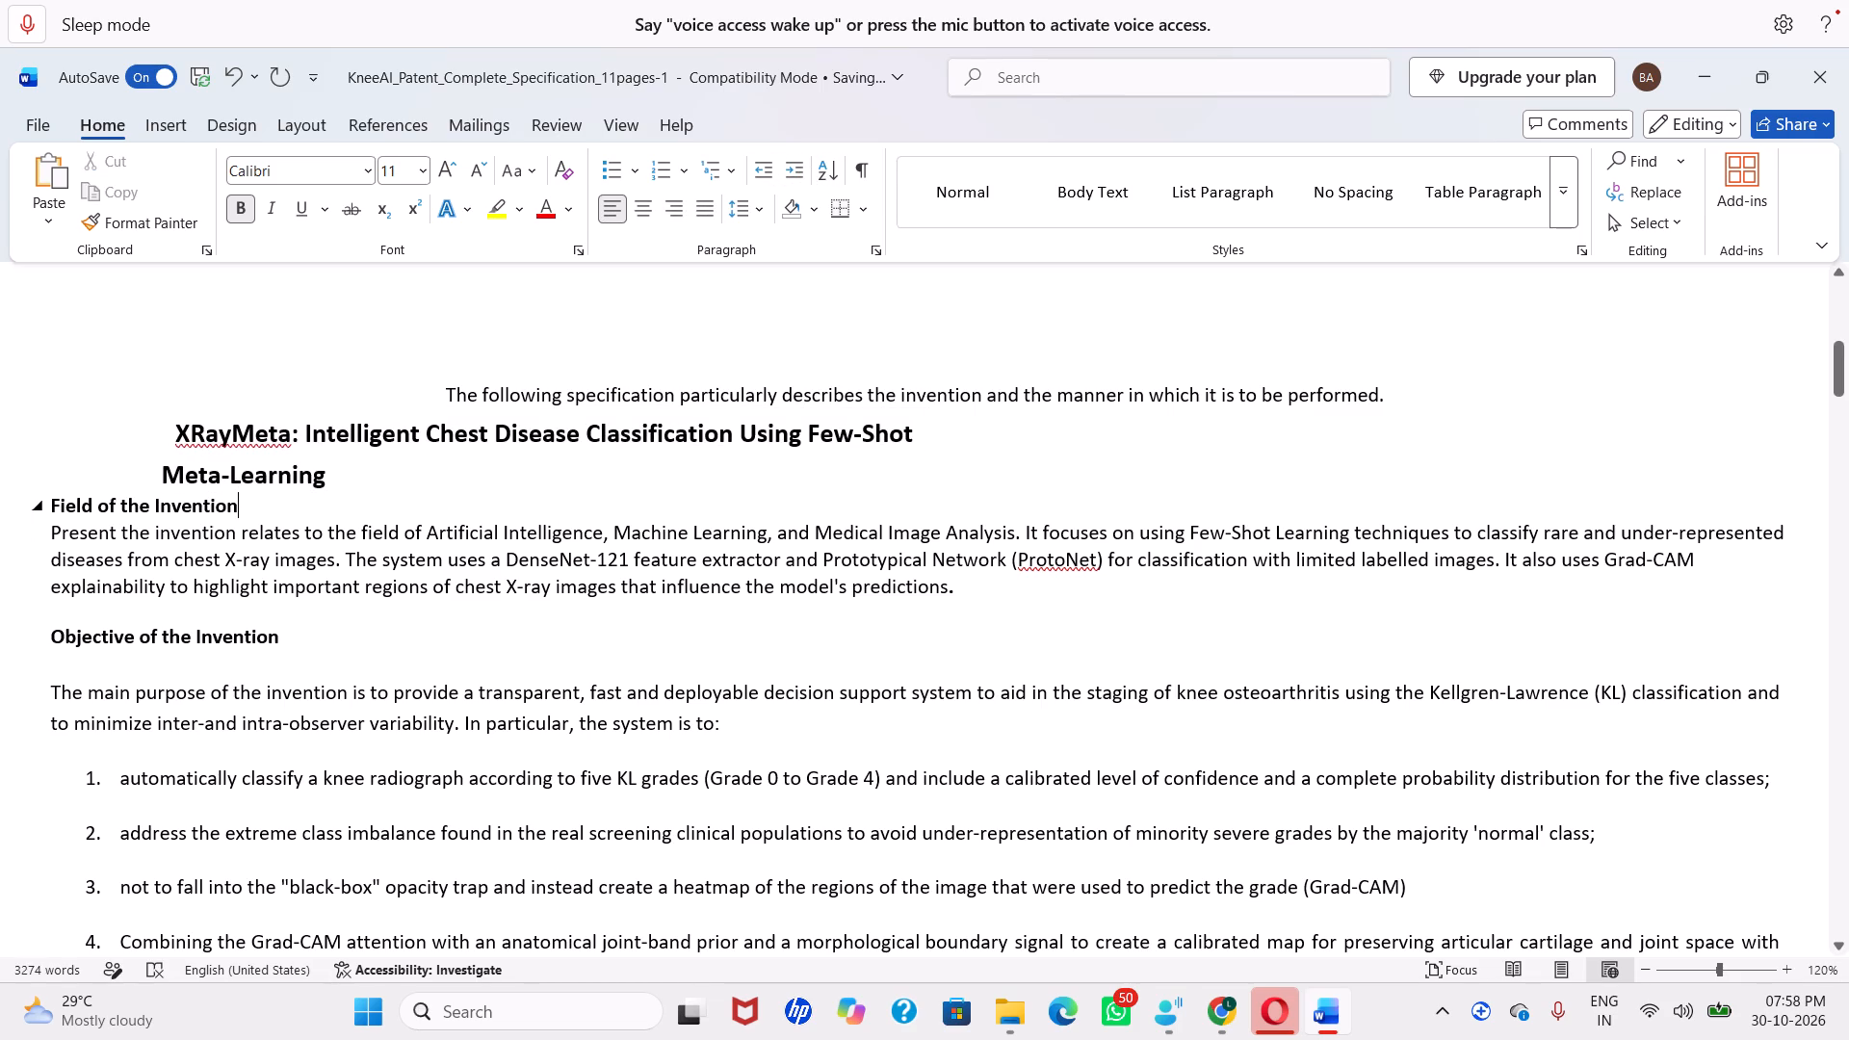
Join "Meta-Learning" onto the end of the title's first line, separated from "Few-Shot" by a space.
click(167, 472)
key(BackSpace)
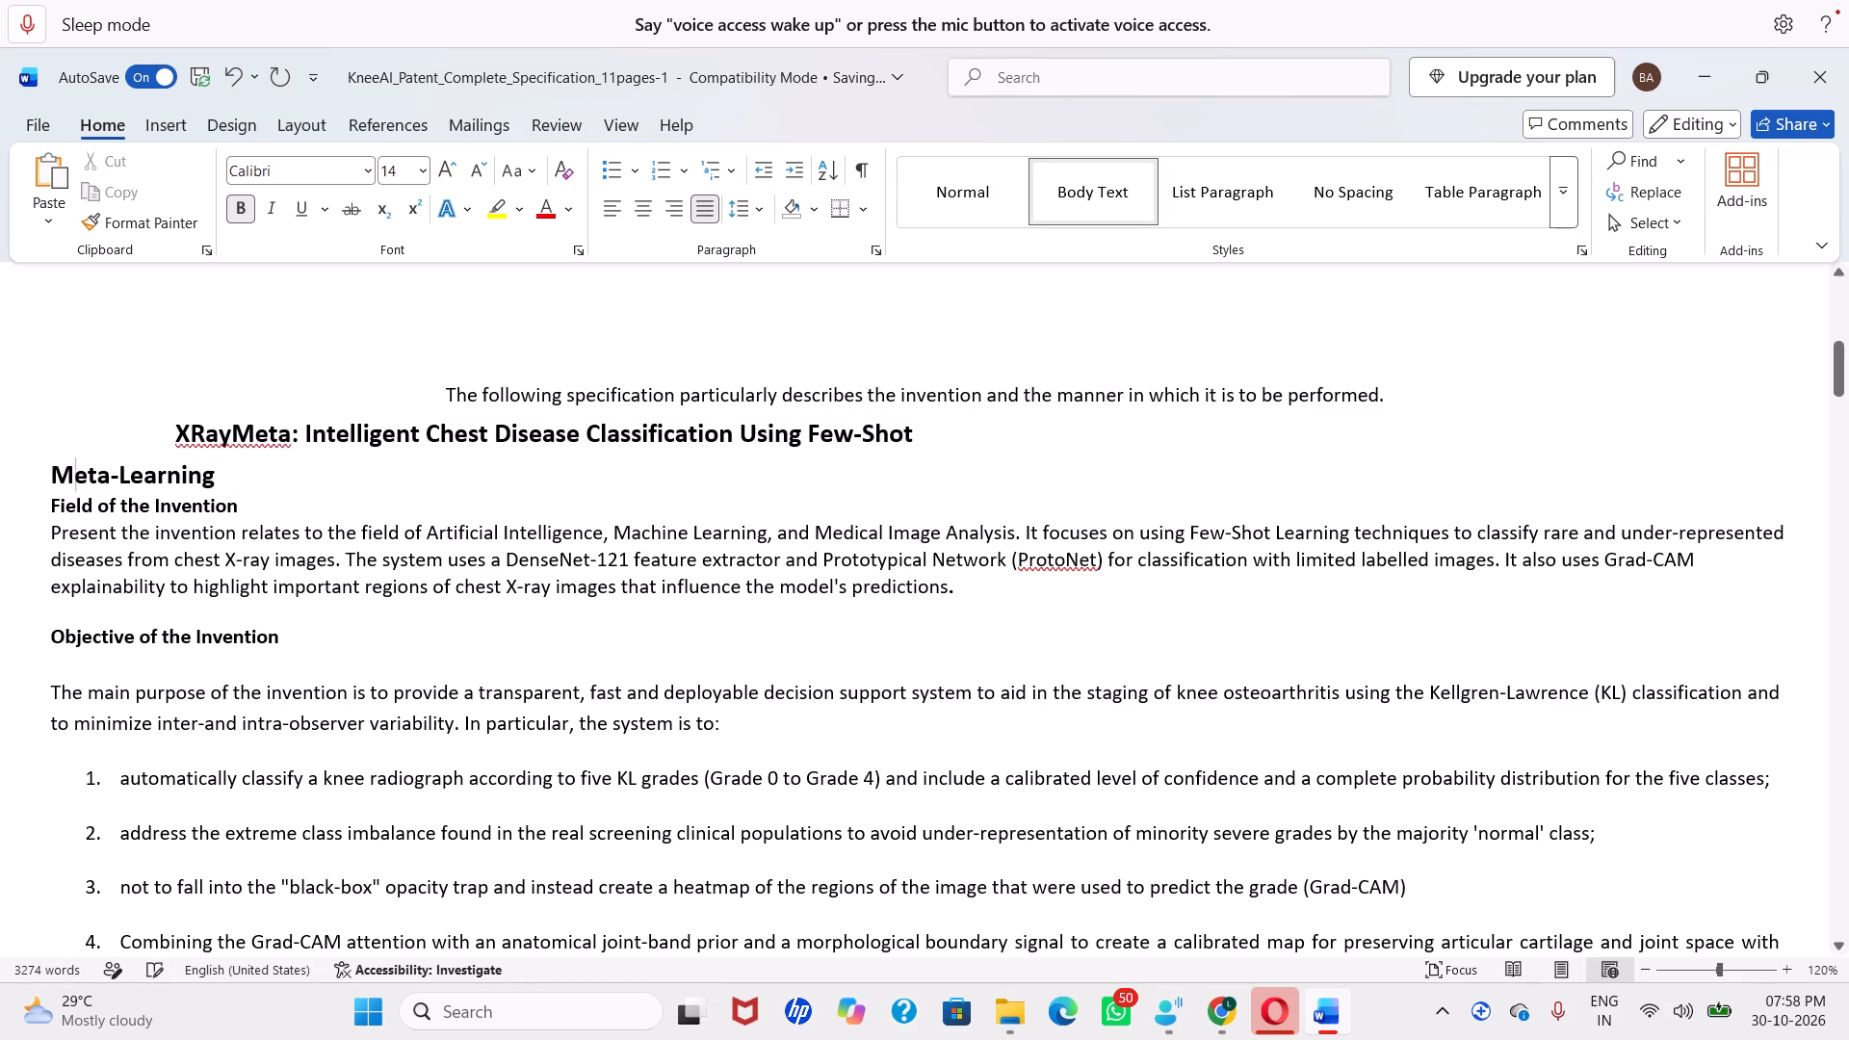
key(BackSpace)
key(BackSpace)
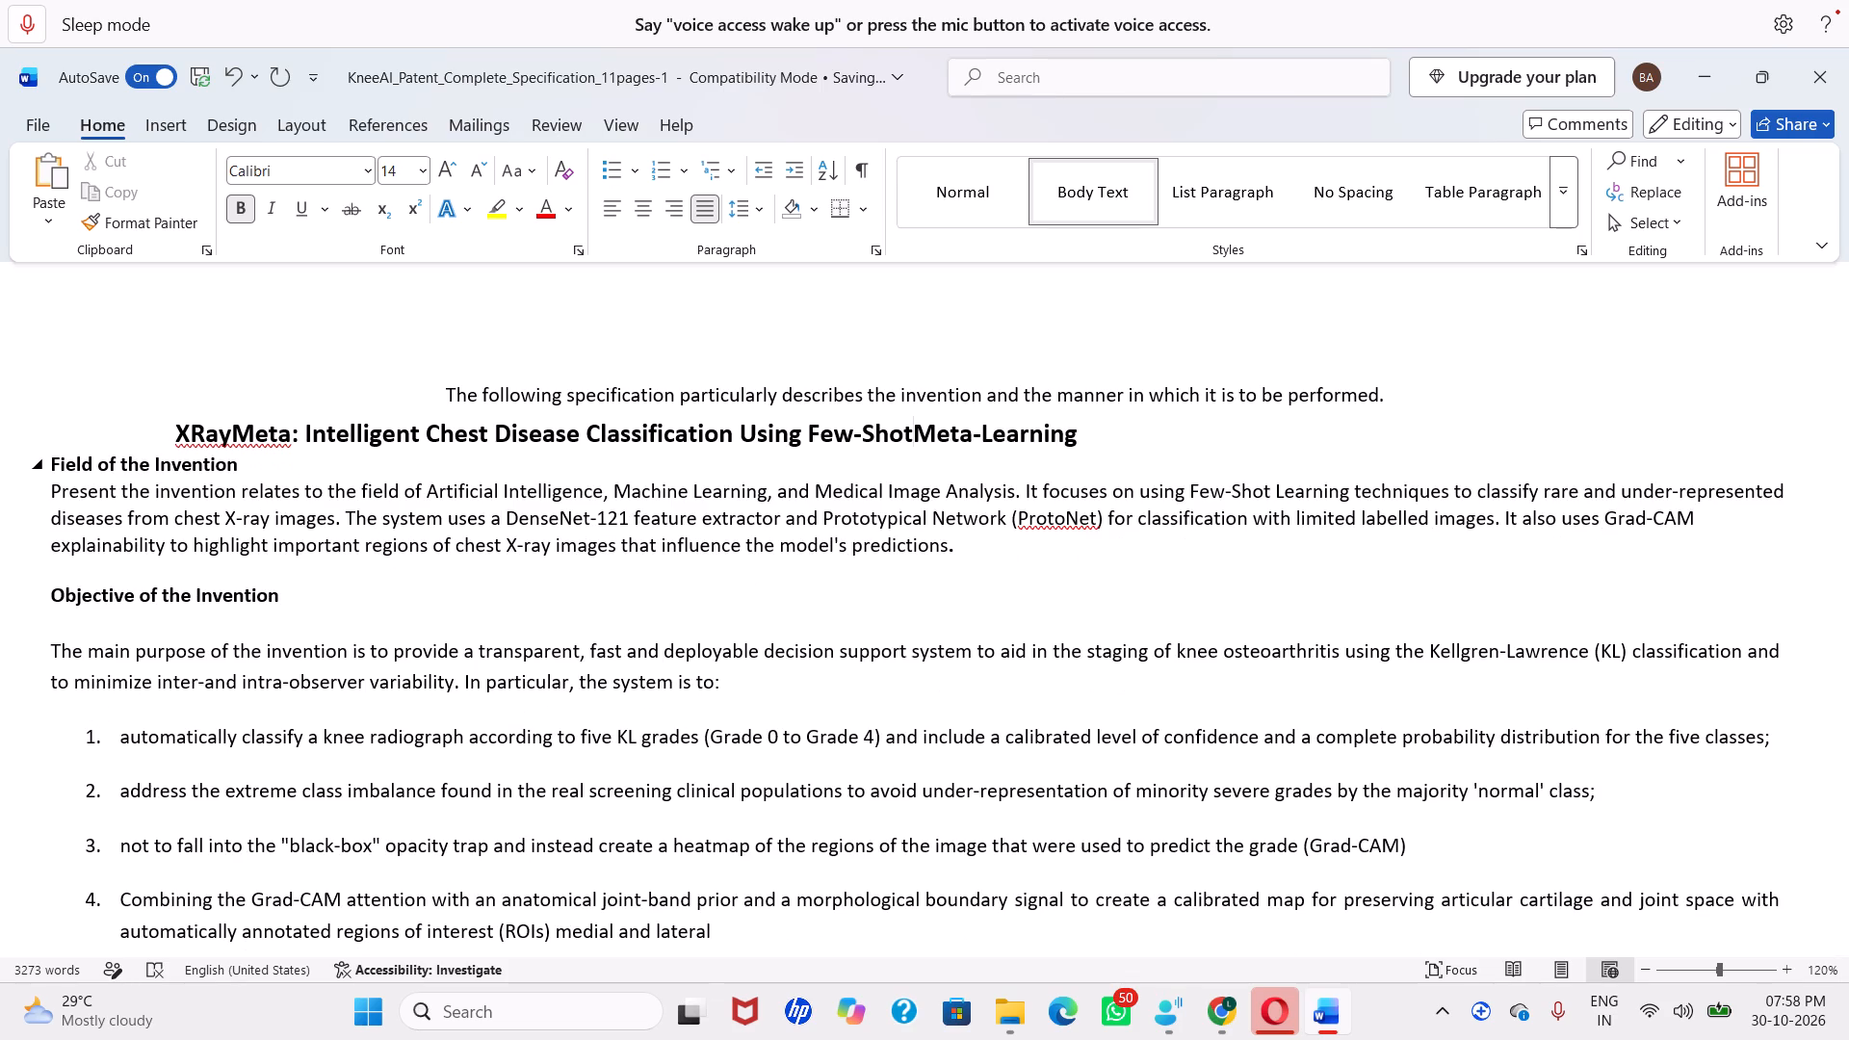
key(space)
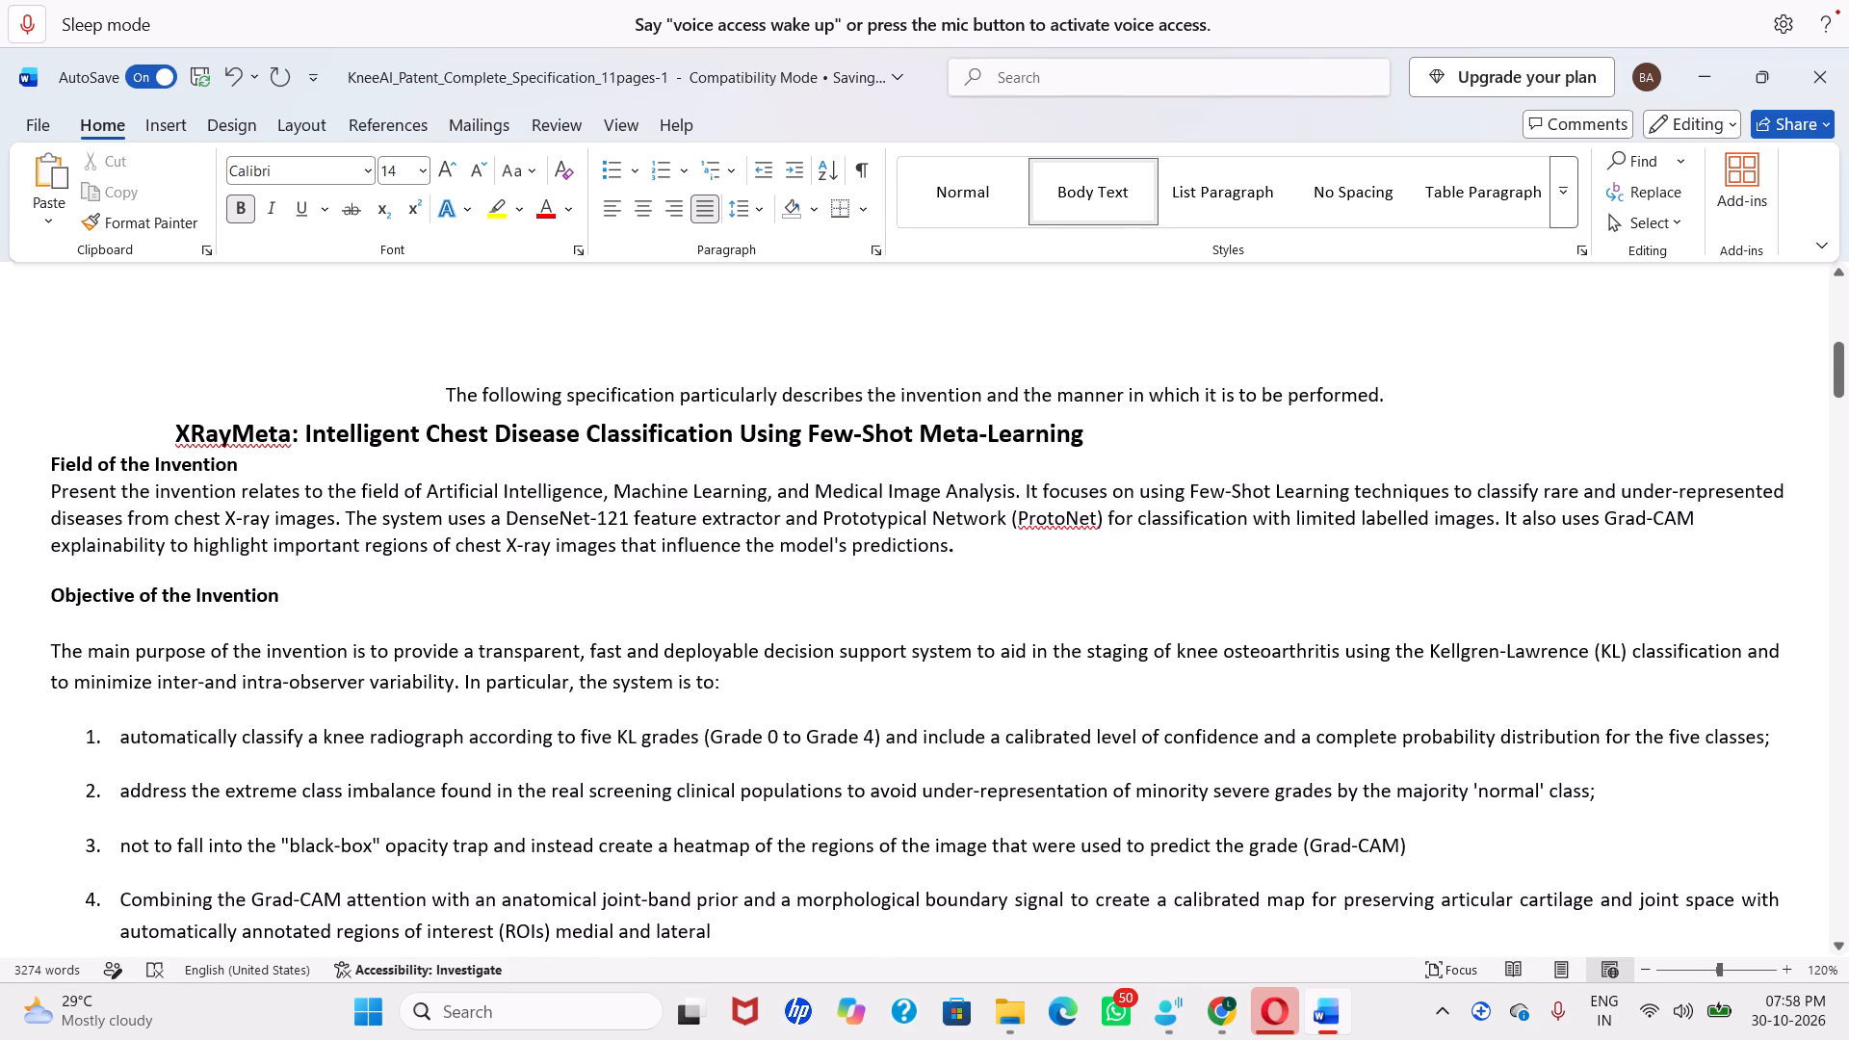
Enlarge the single-line XRayMeta title to size 16 and add an empty line below it.
triple_click(402, 431)
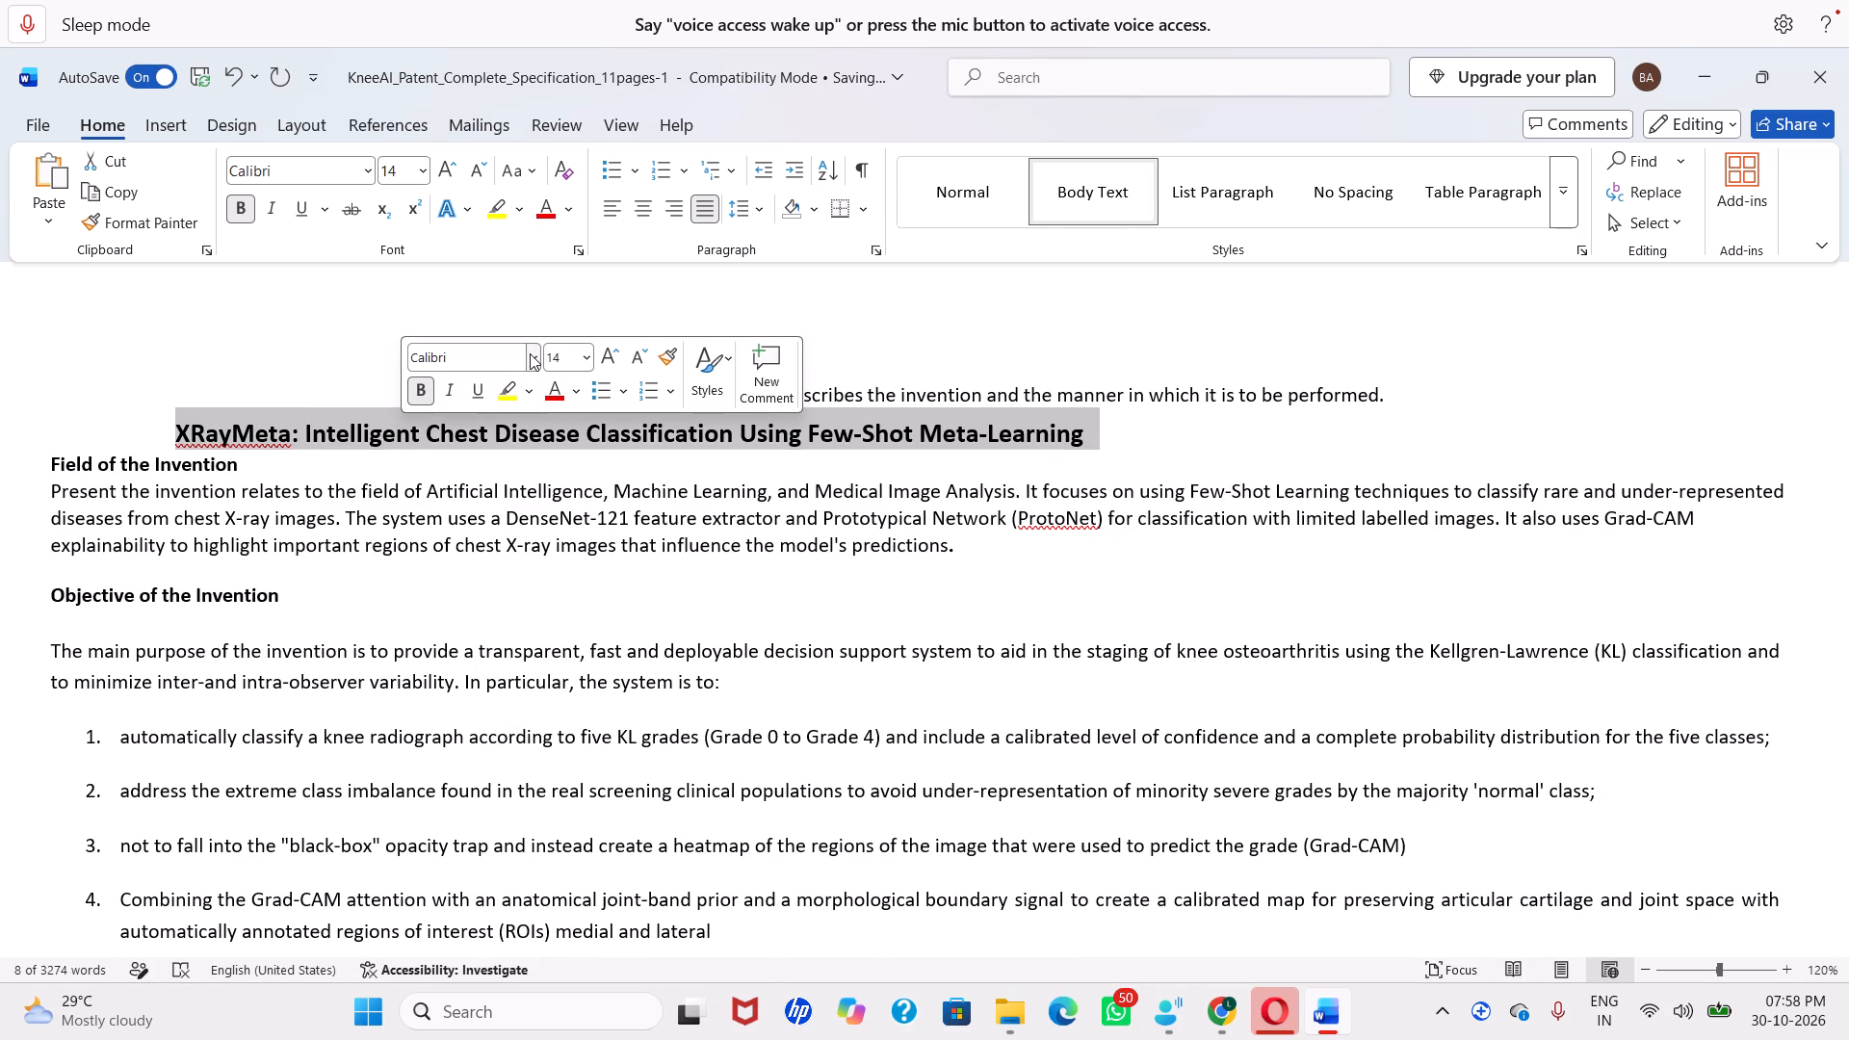
click(530, 353)
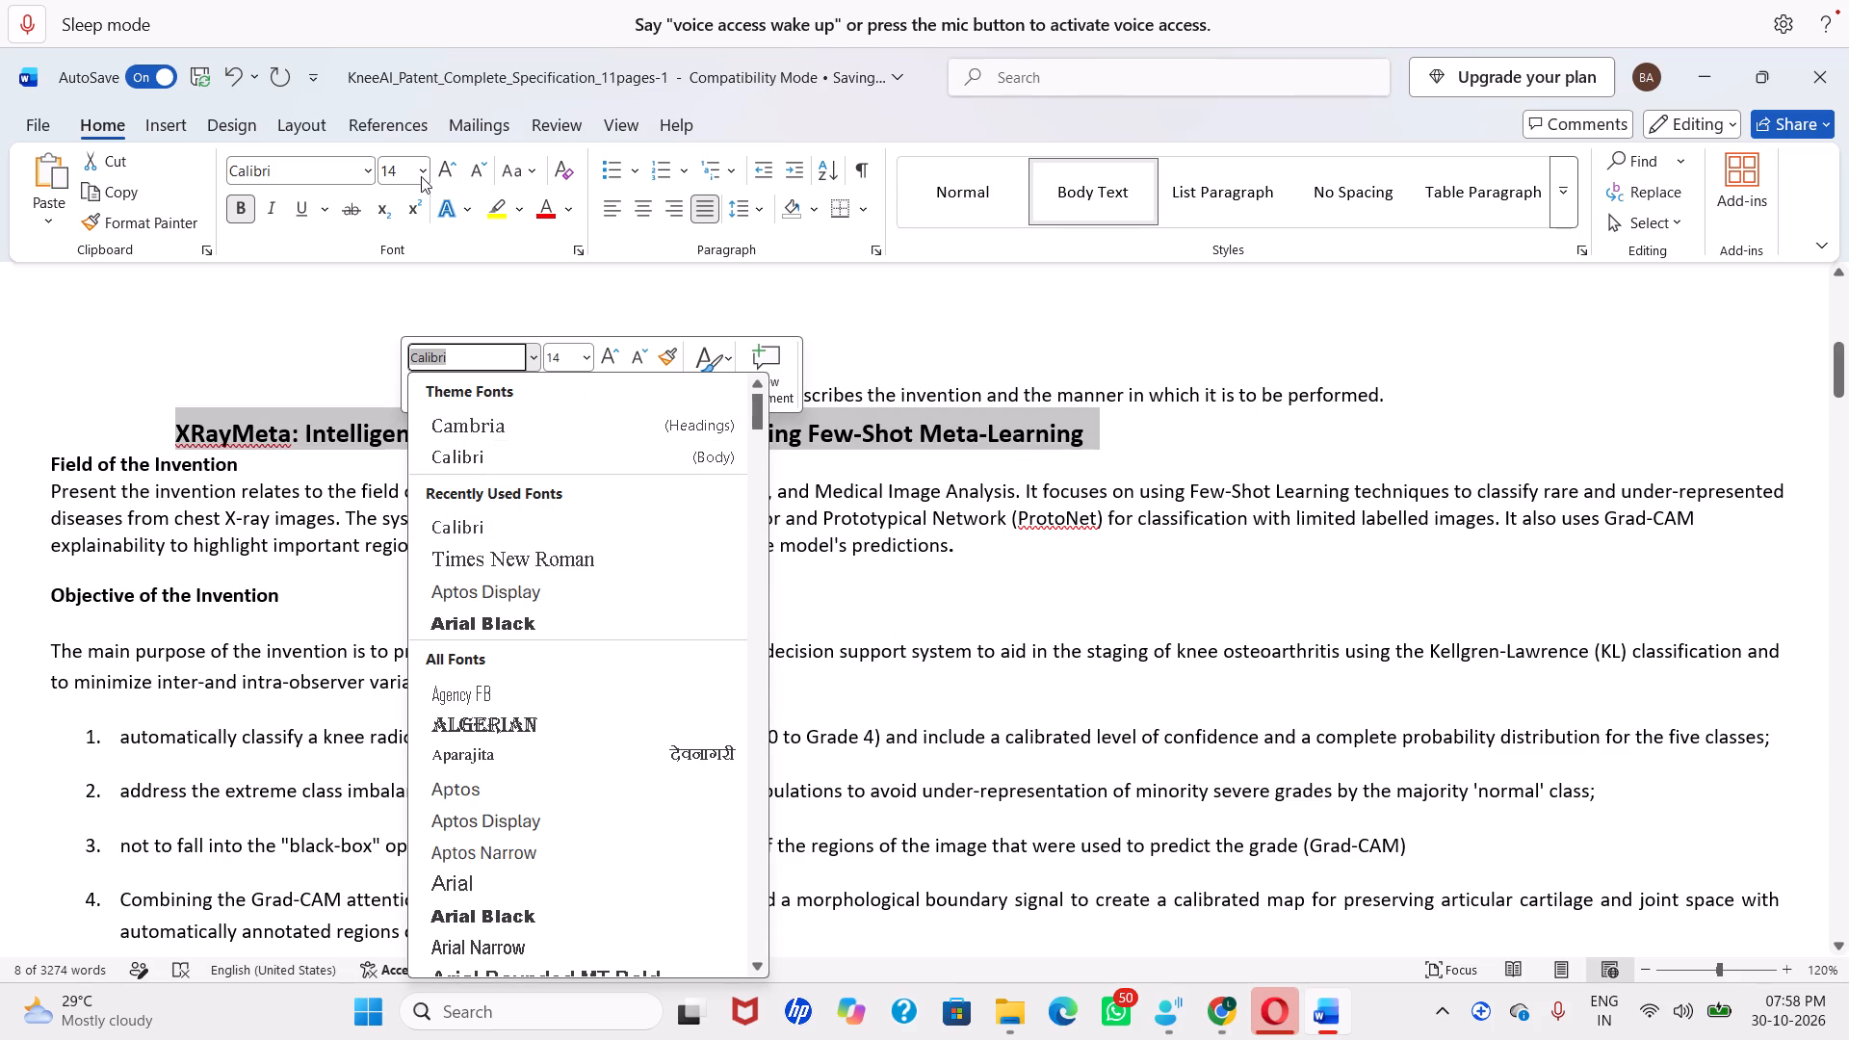
click(420, 175)
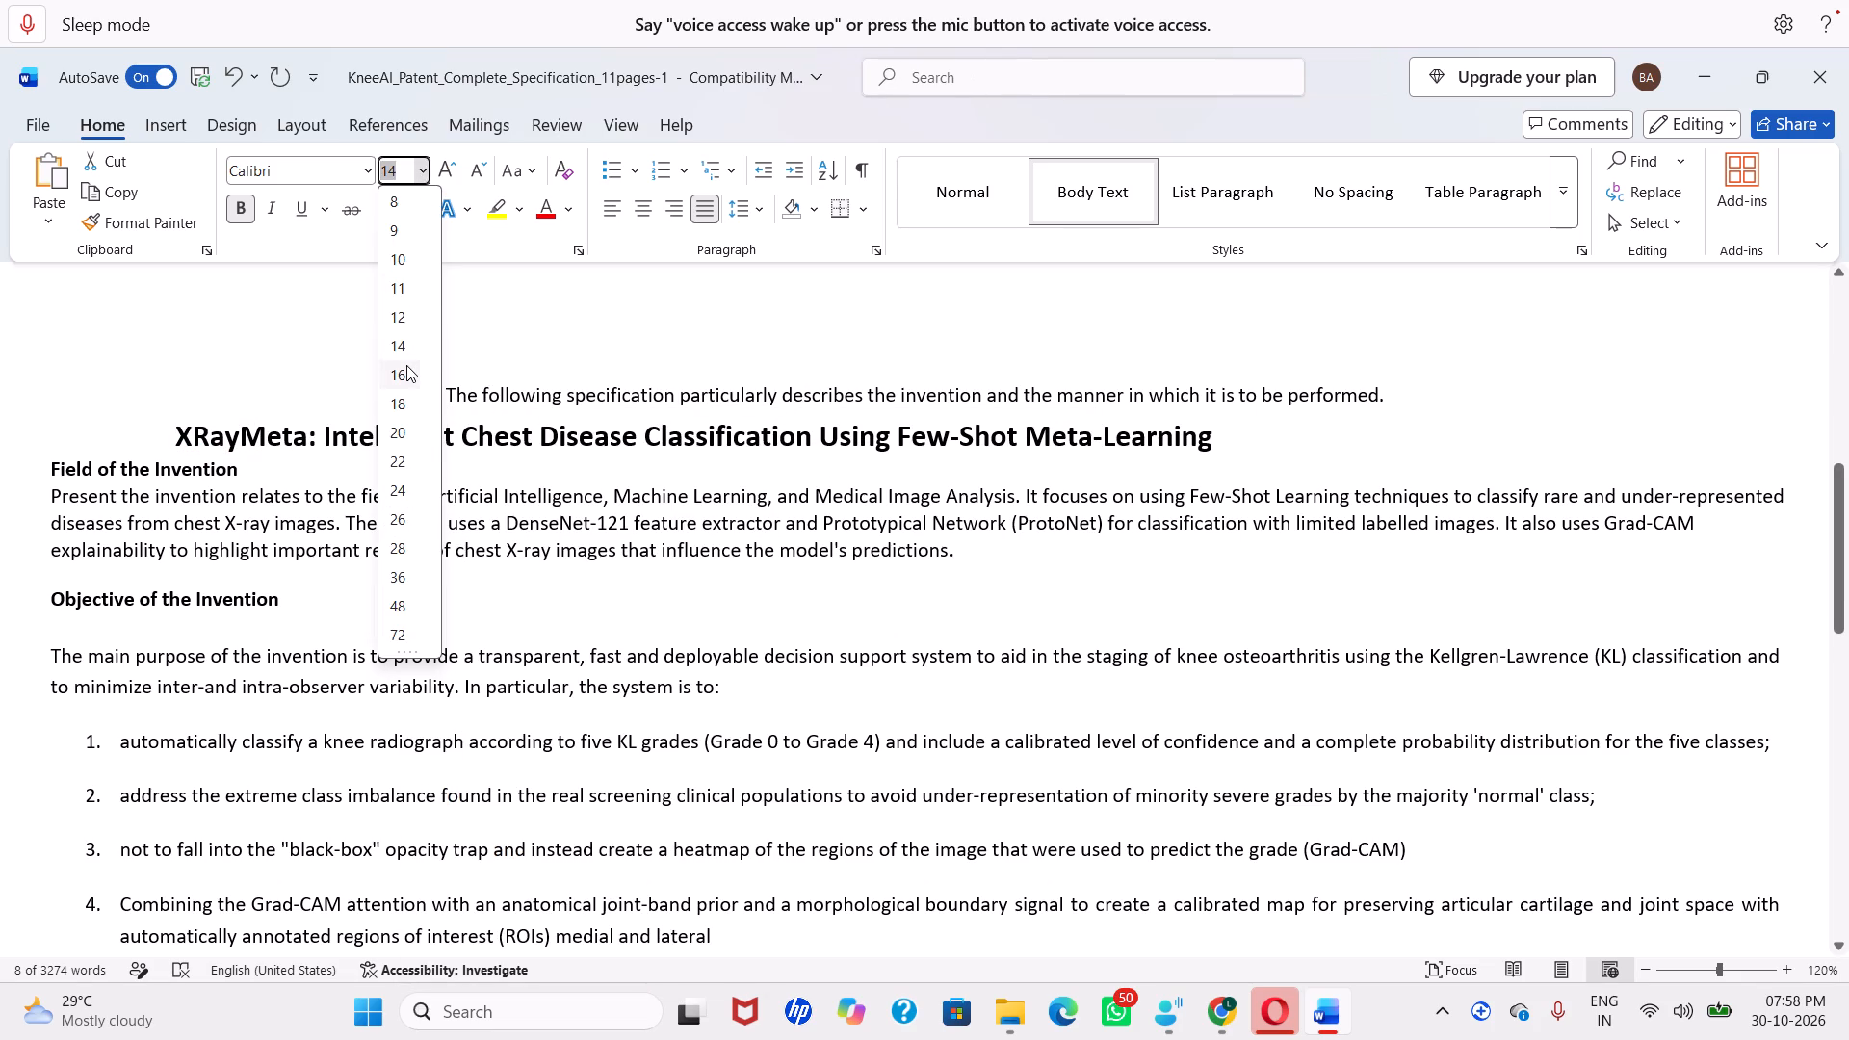
click(406, 365)
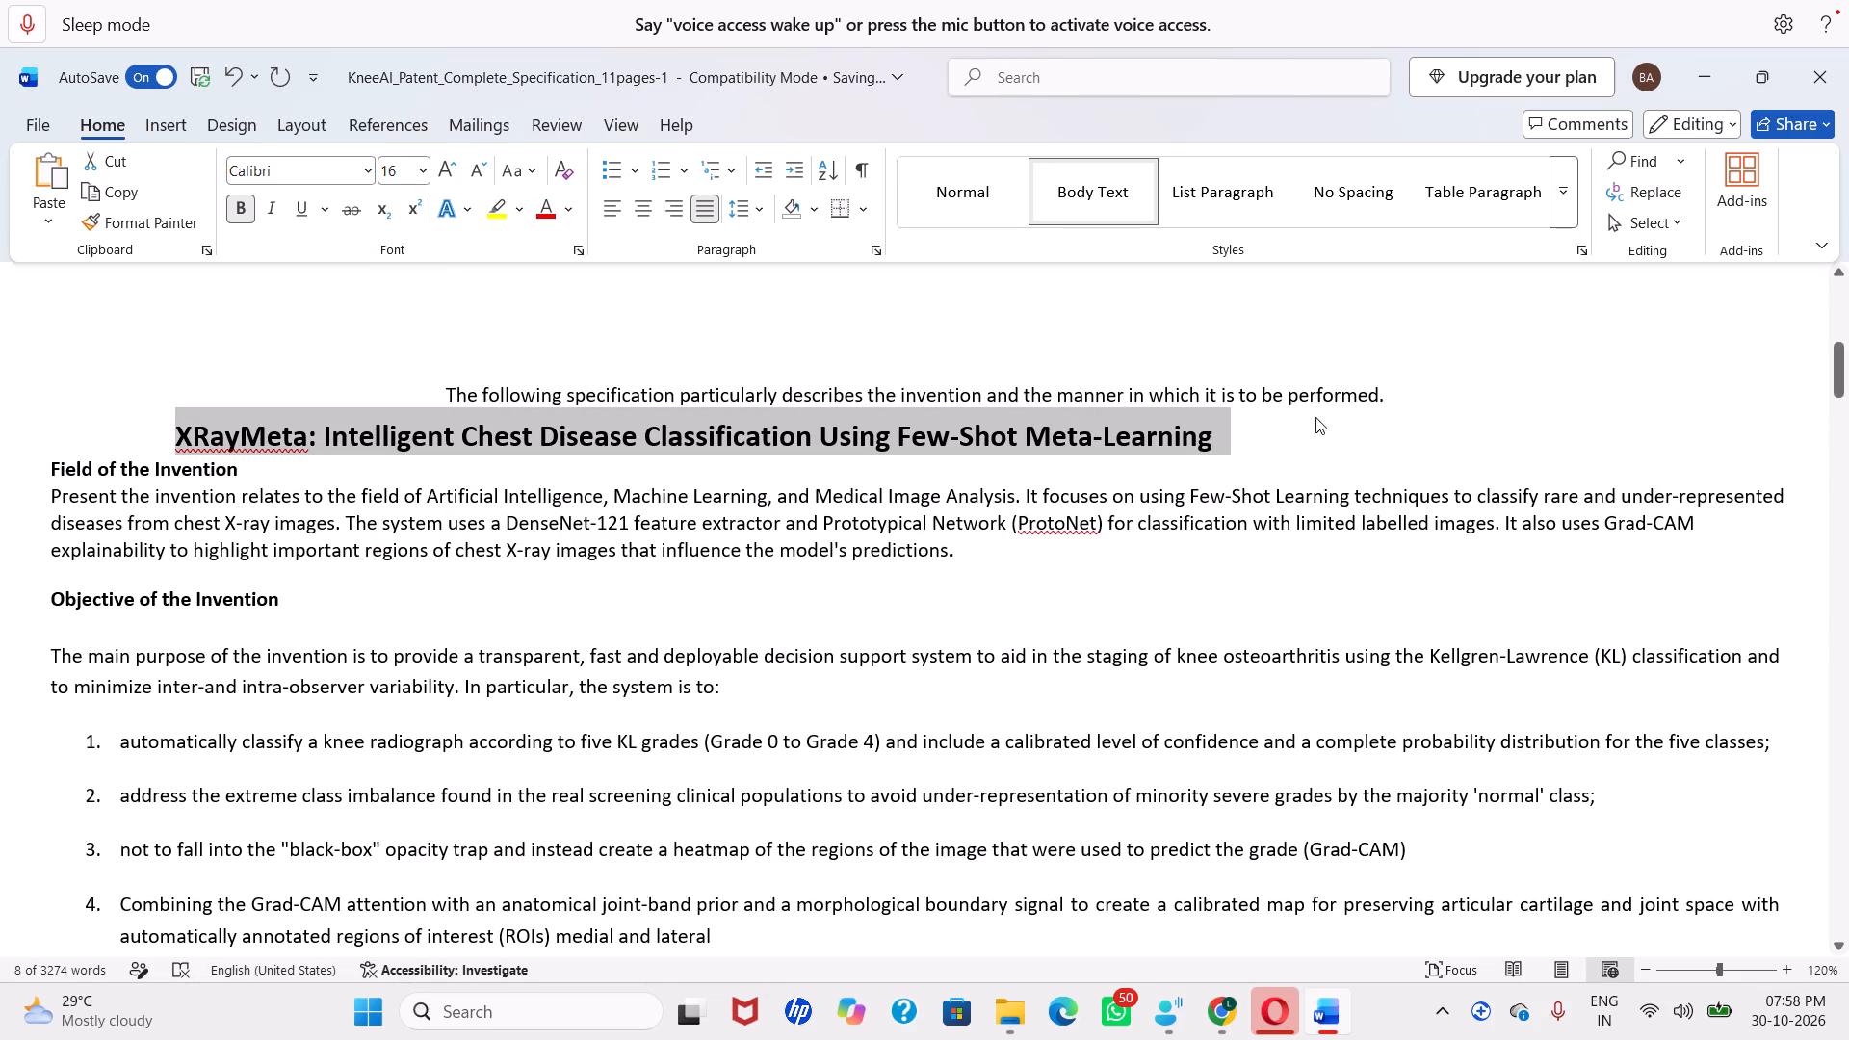
click(1250, 427)
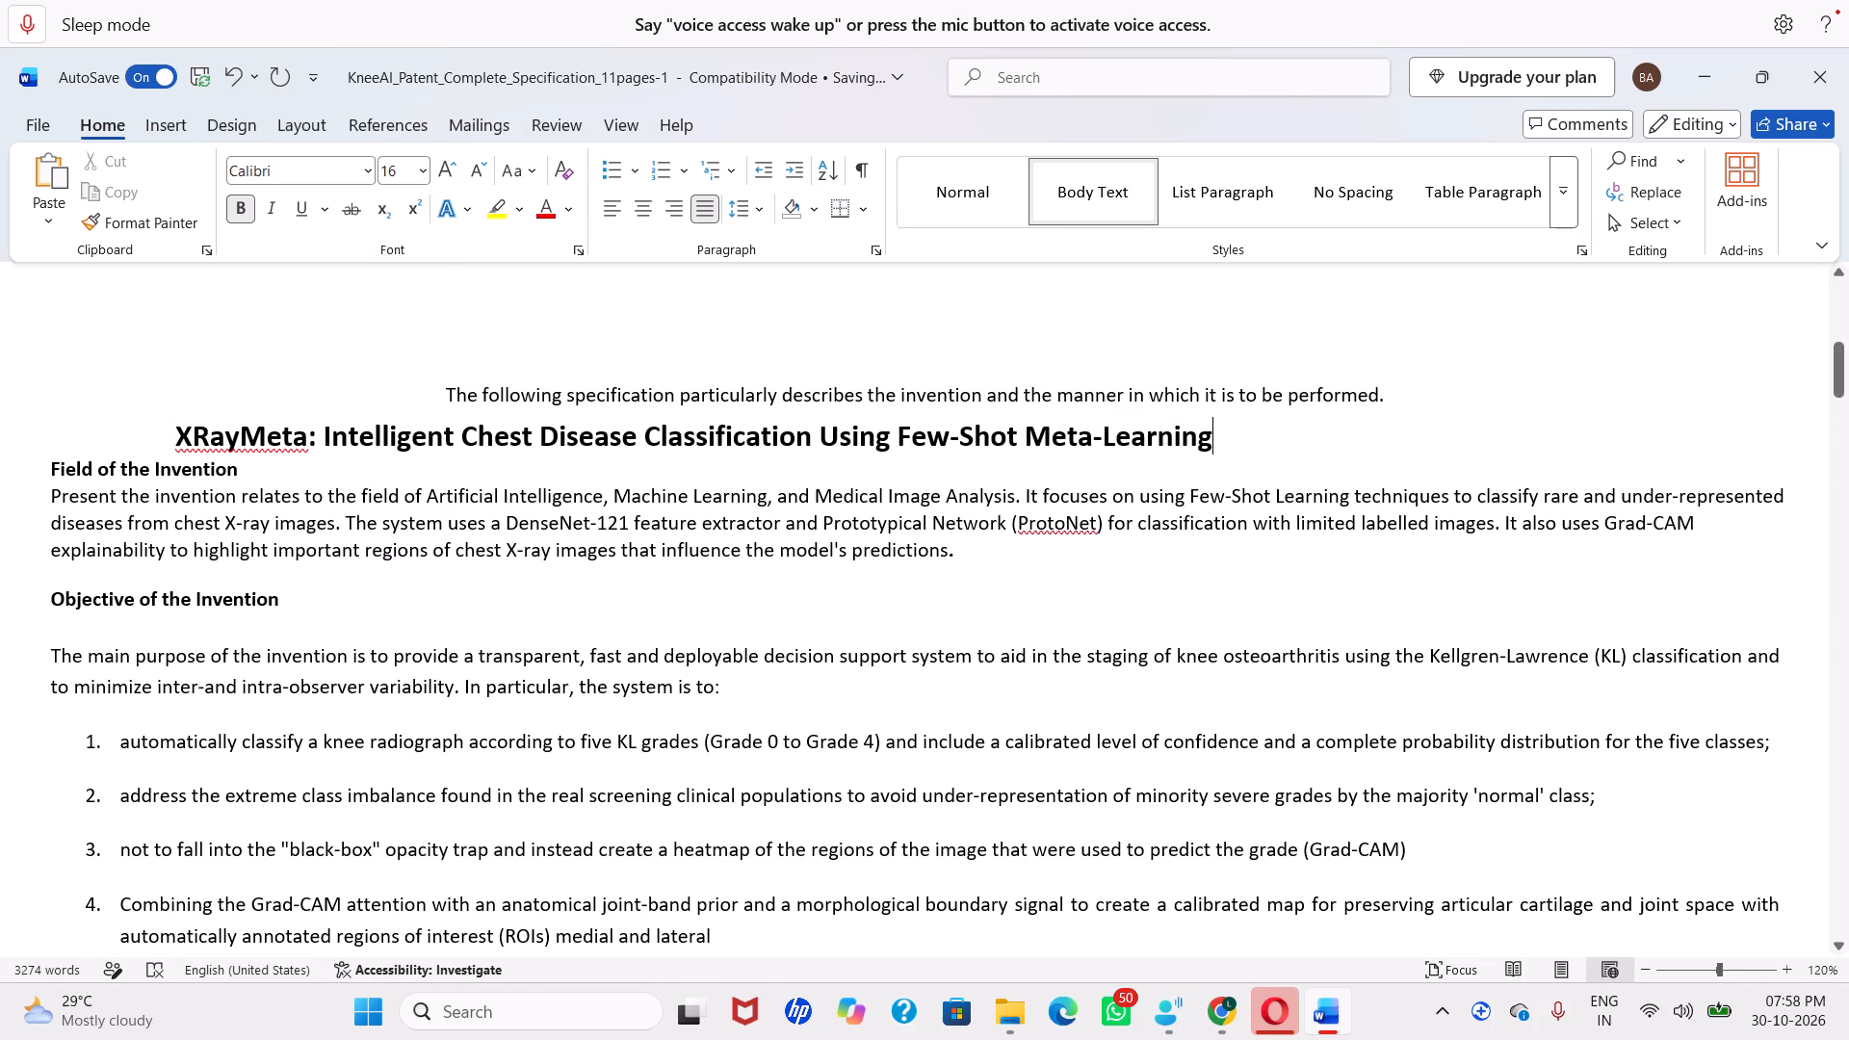
key(Return)
Check the line spacing of the text under Objective of the Invention.
scroll(1245, 433, down, 1)
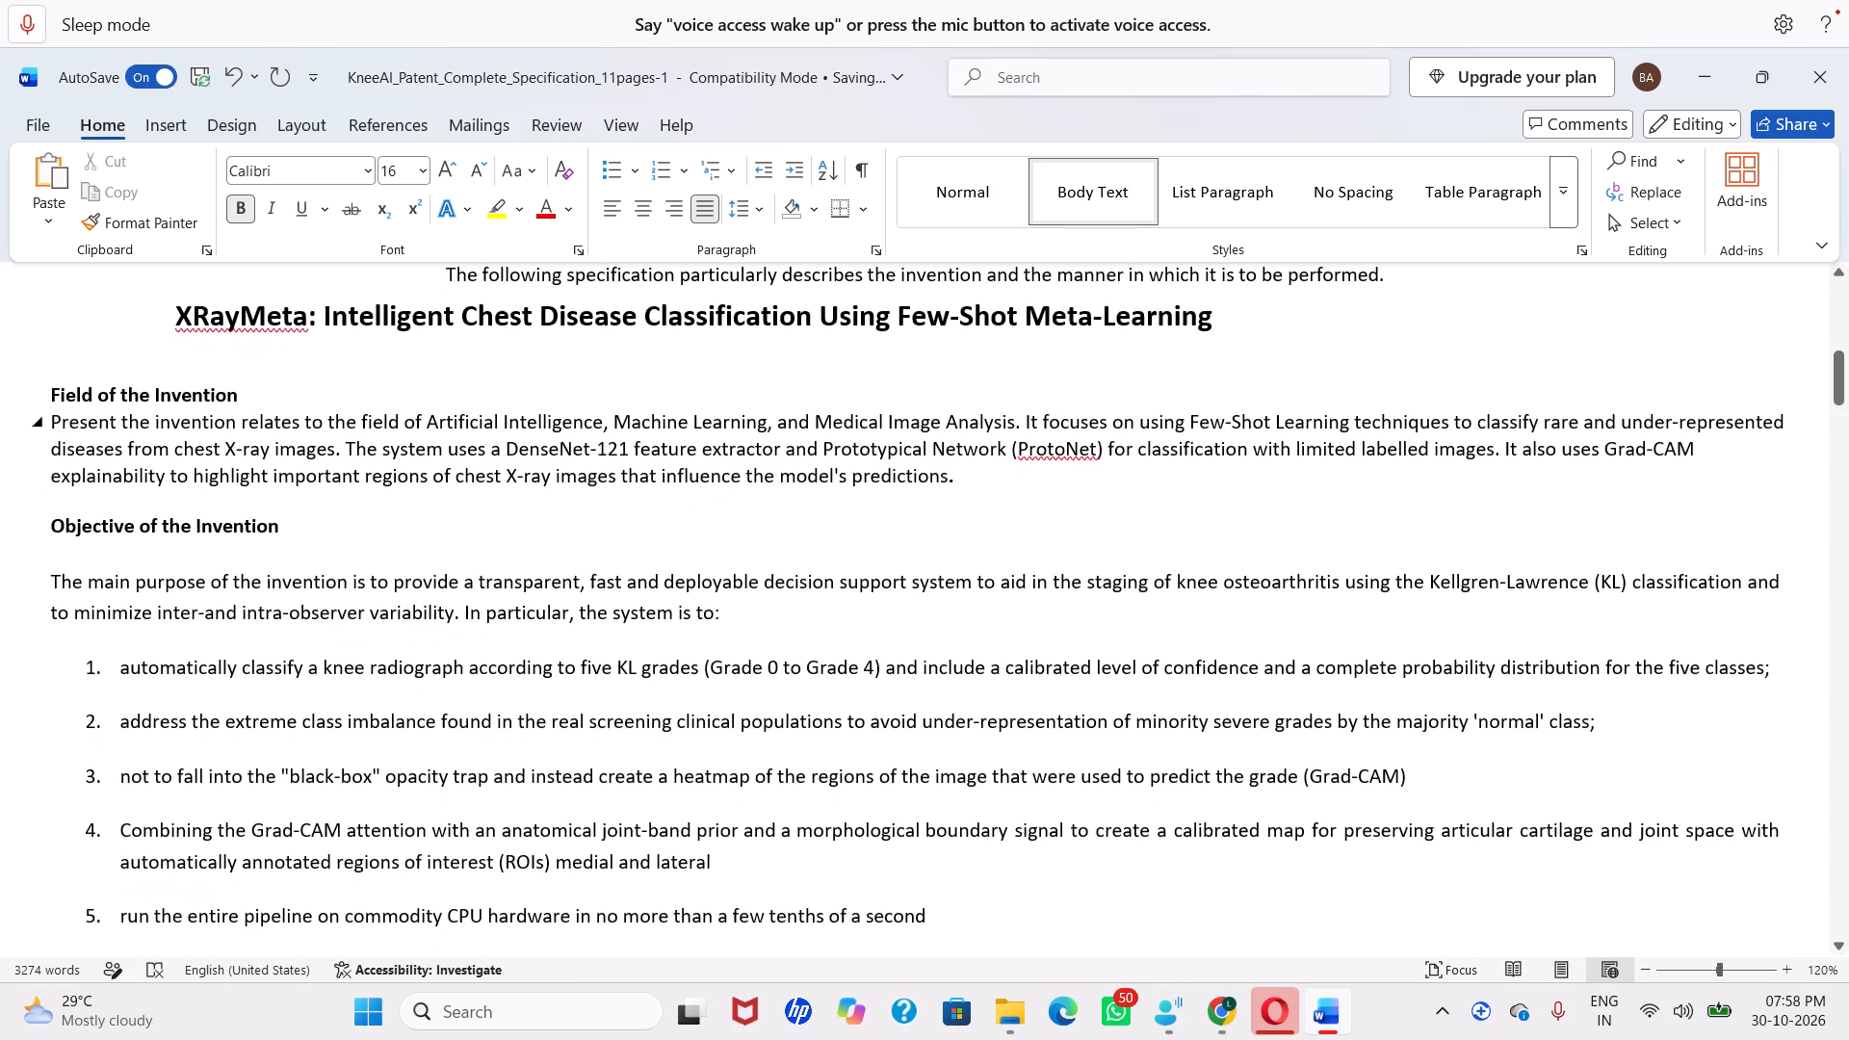
scroll(755, 568, down, 1)
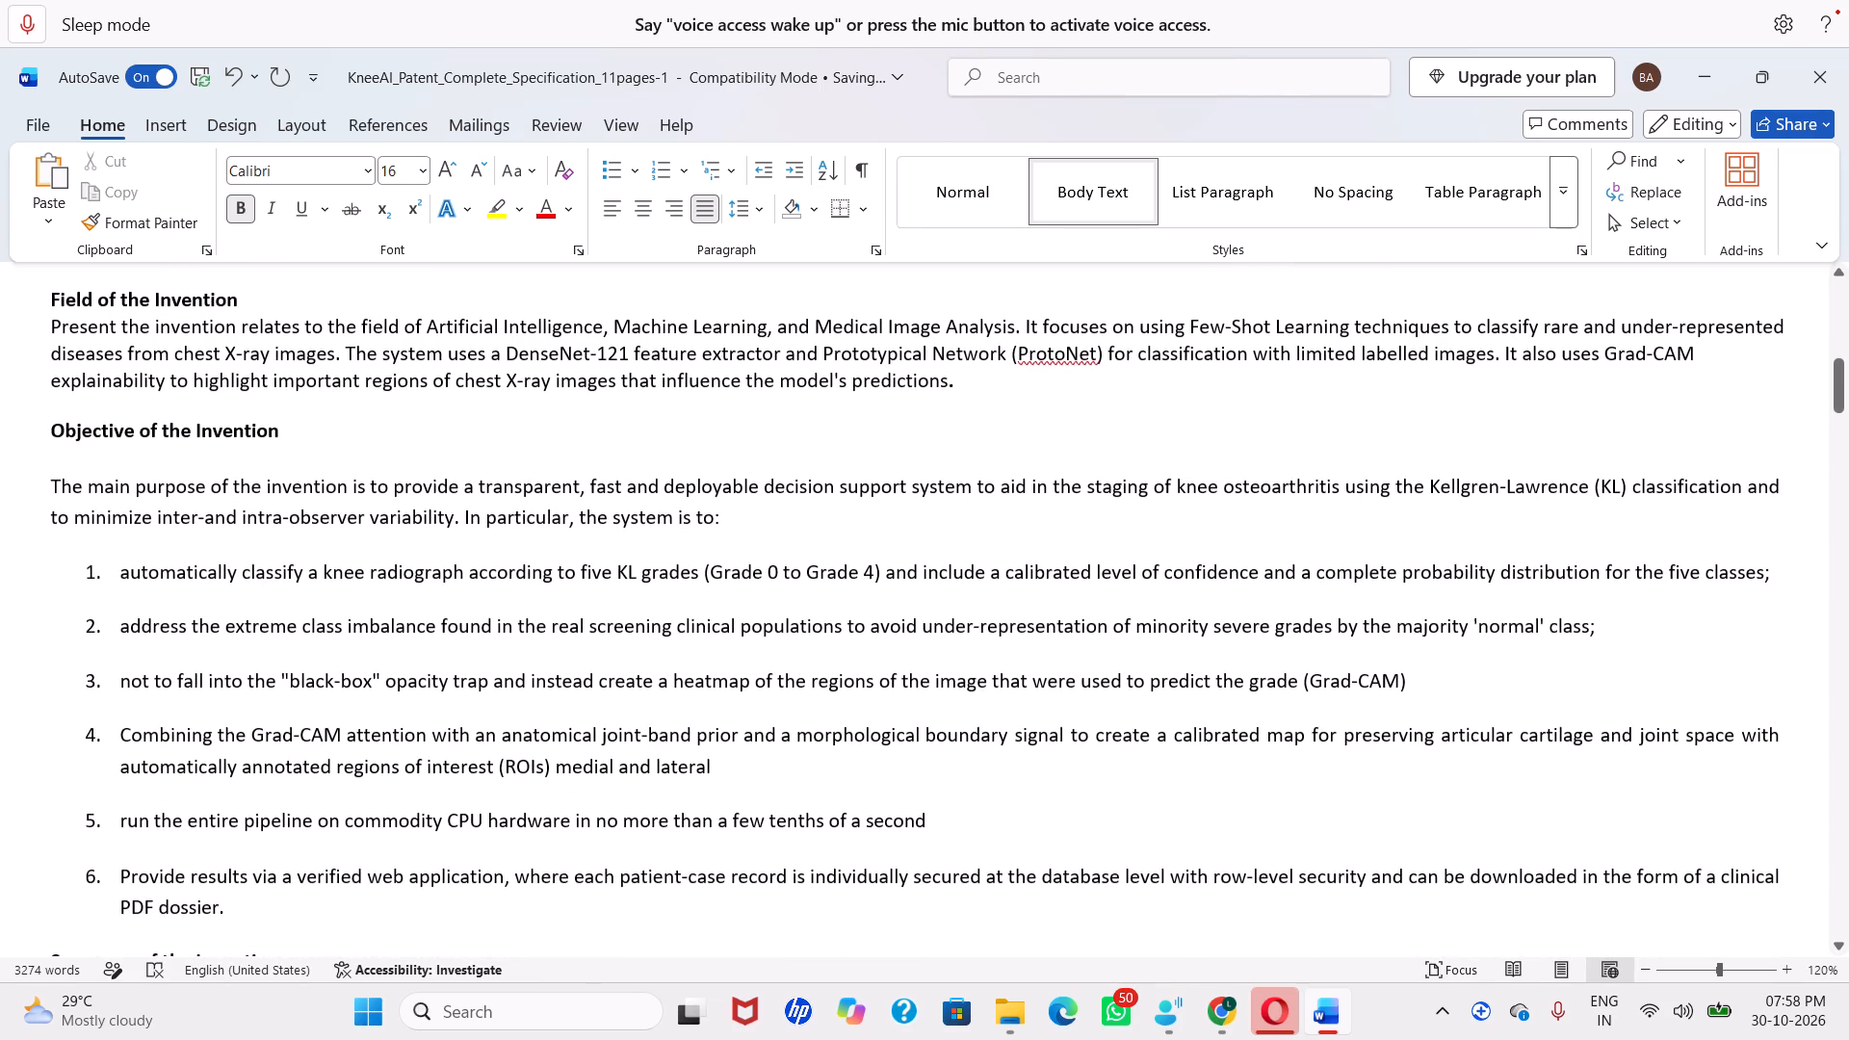
scroll(640, 490, up, 1)
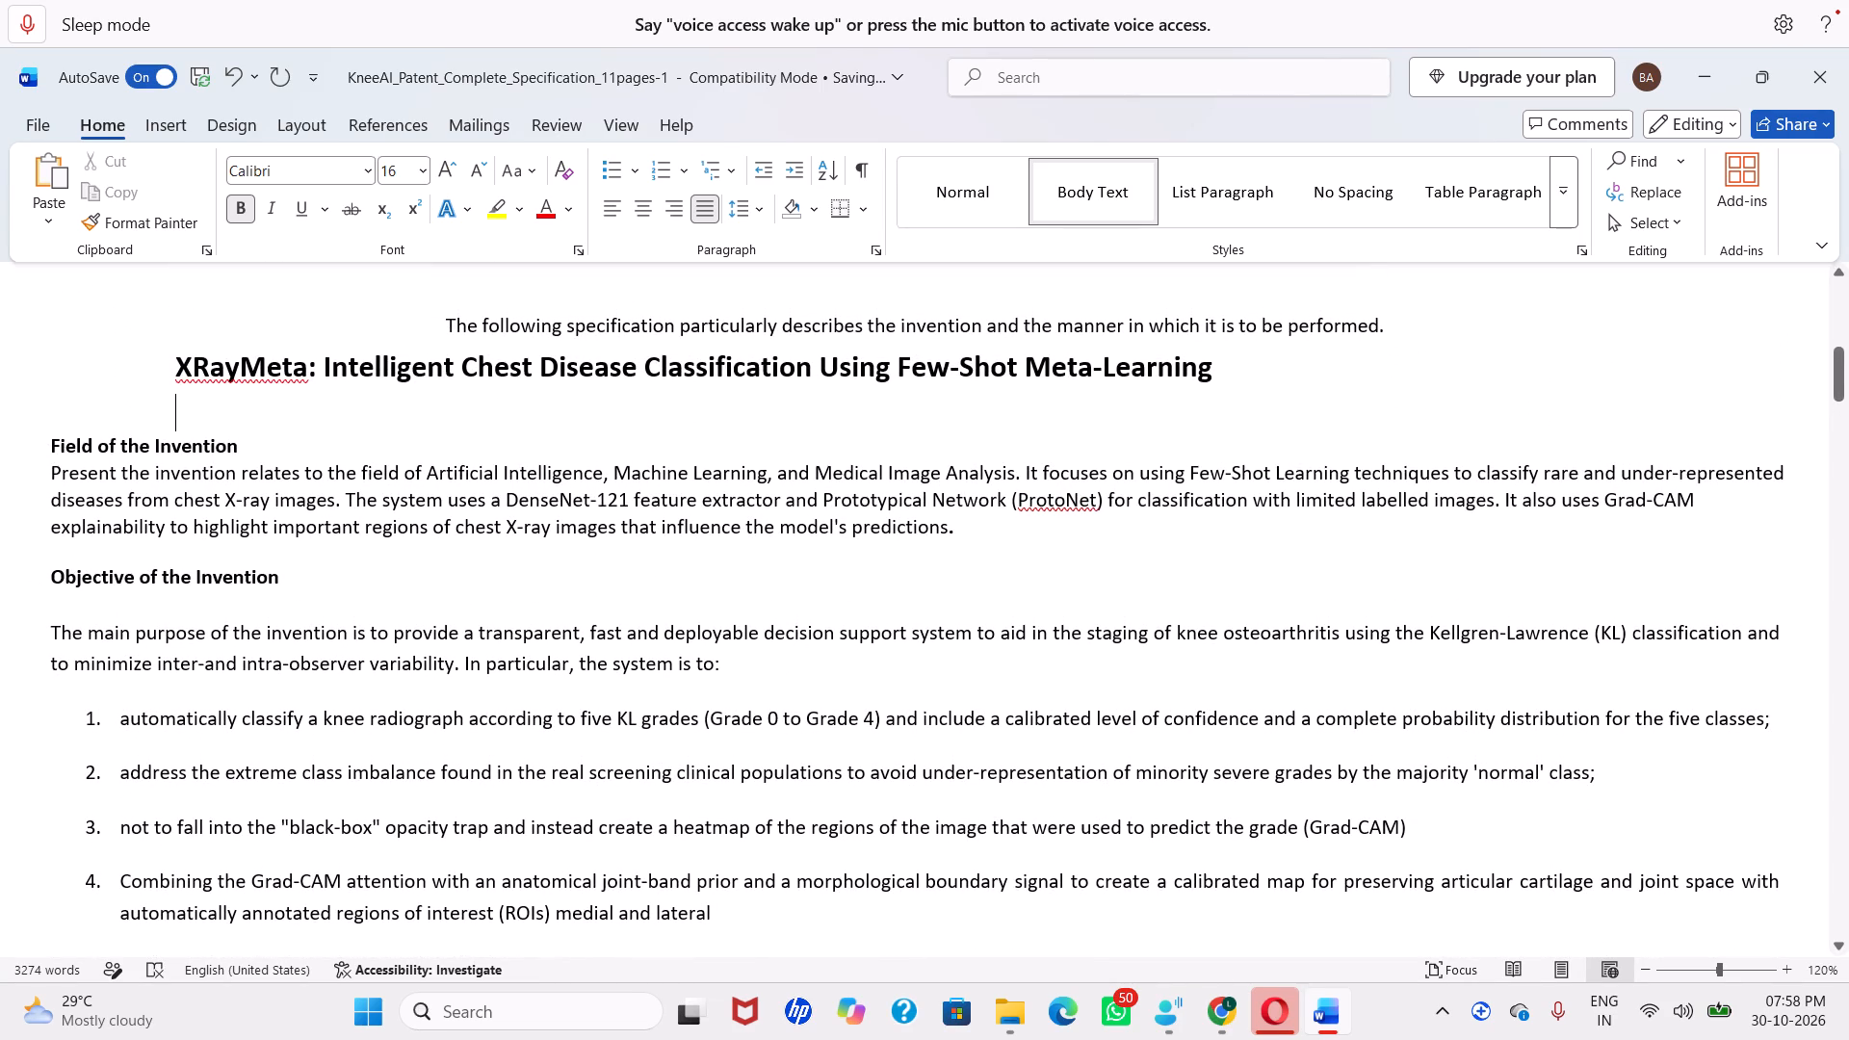
drag(53, 630, 792, 881)
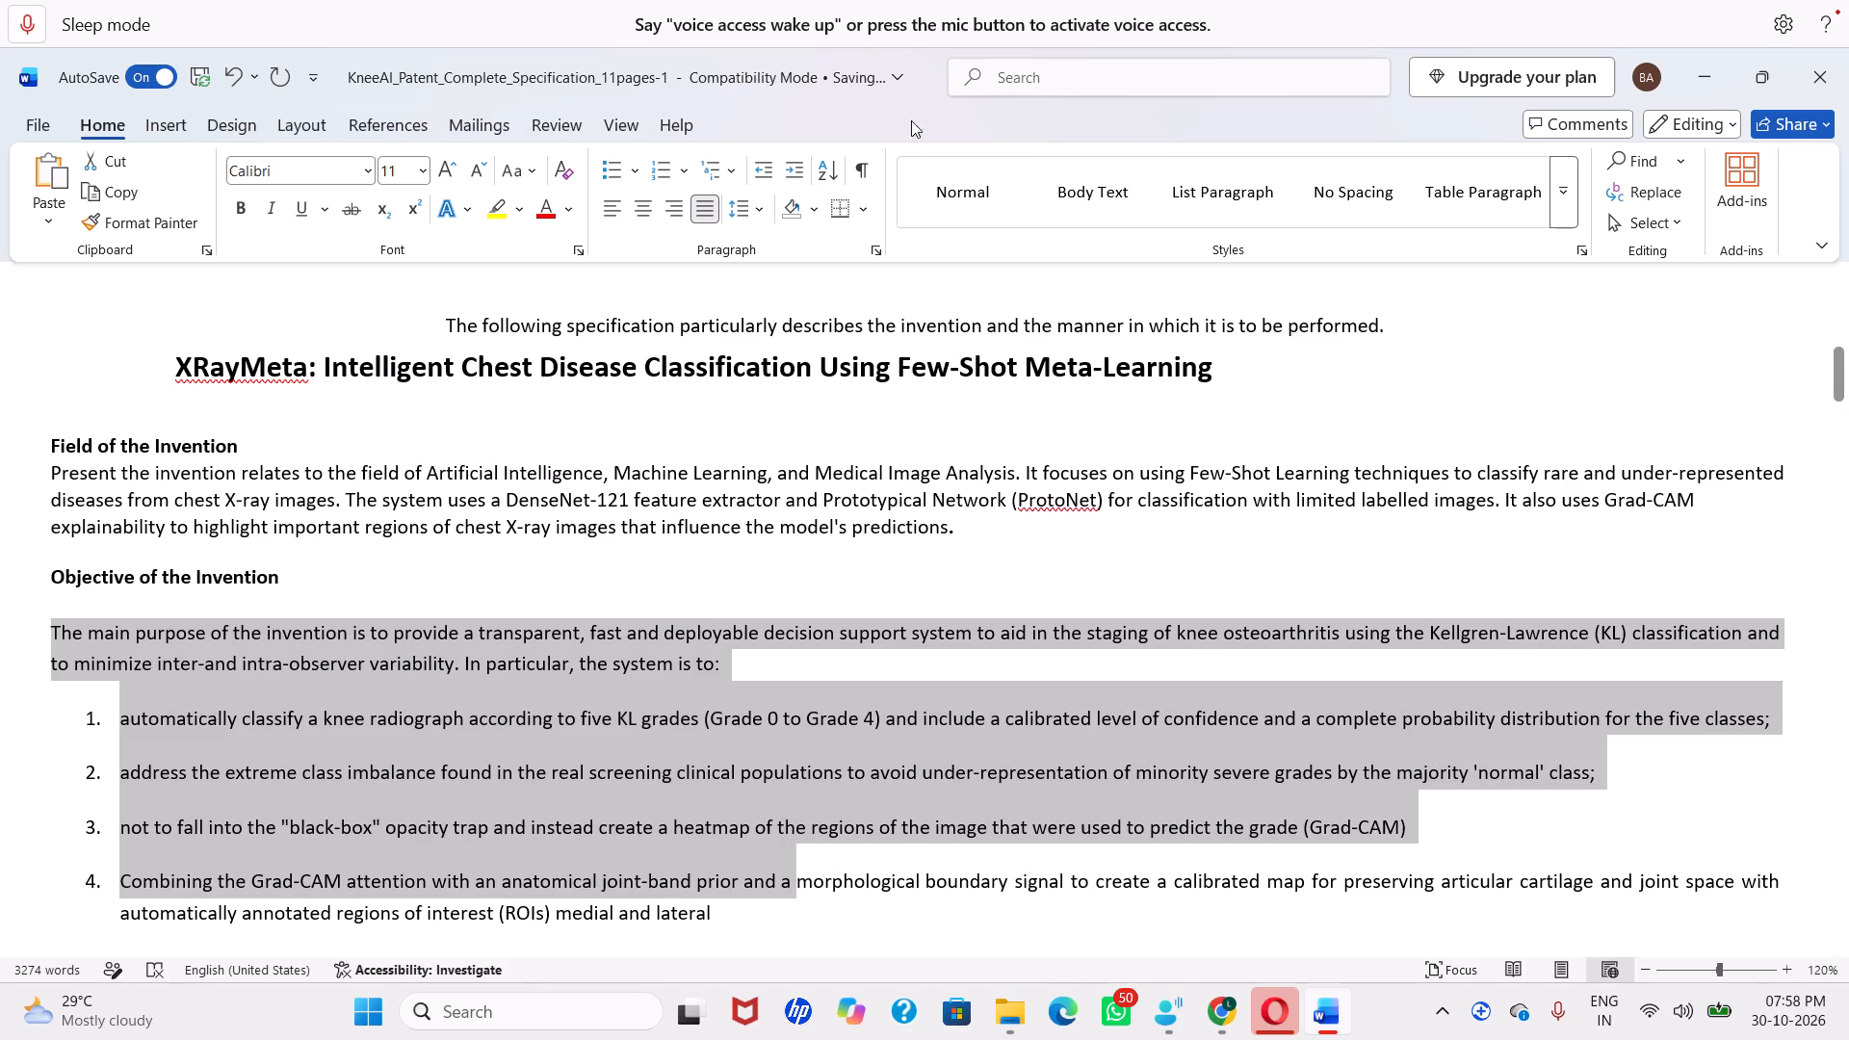
click(758, 207)
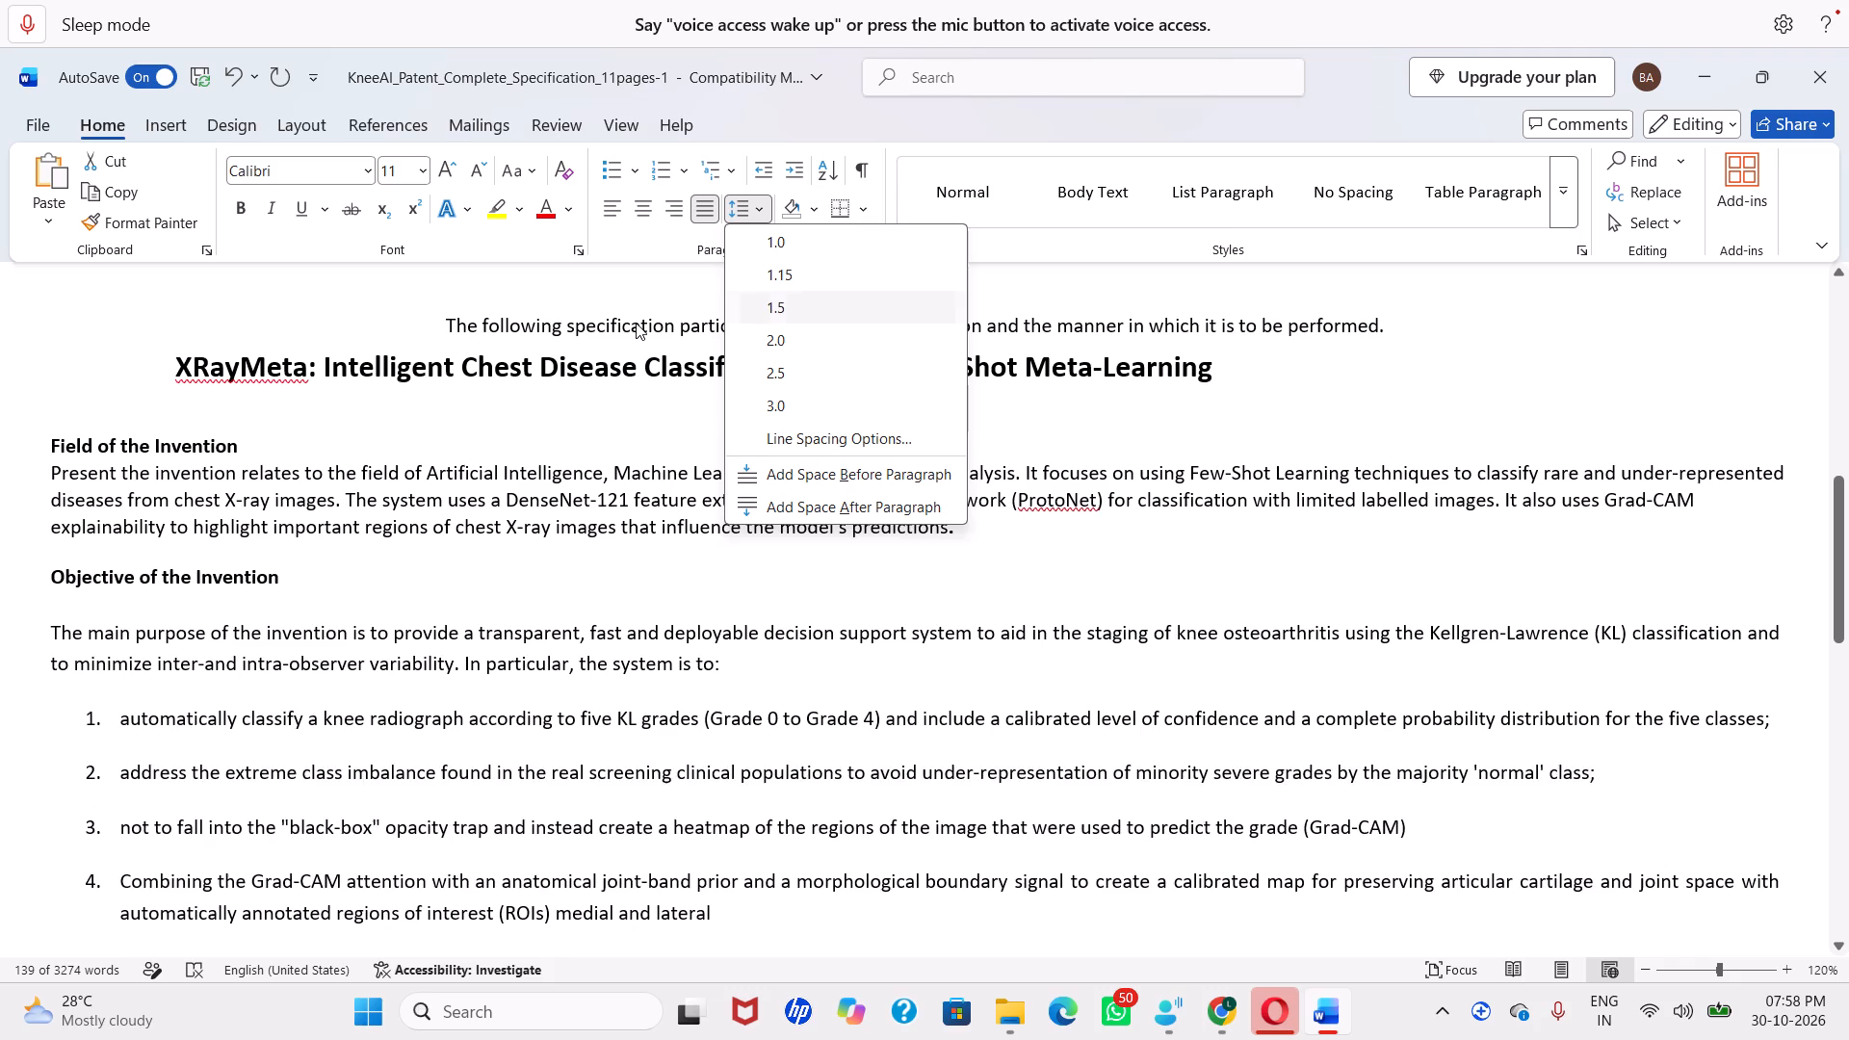
click(600, 273)
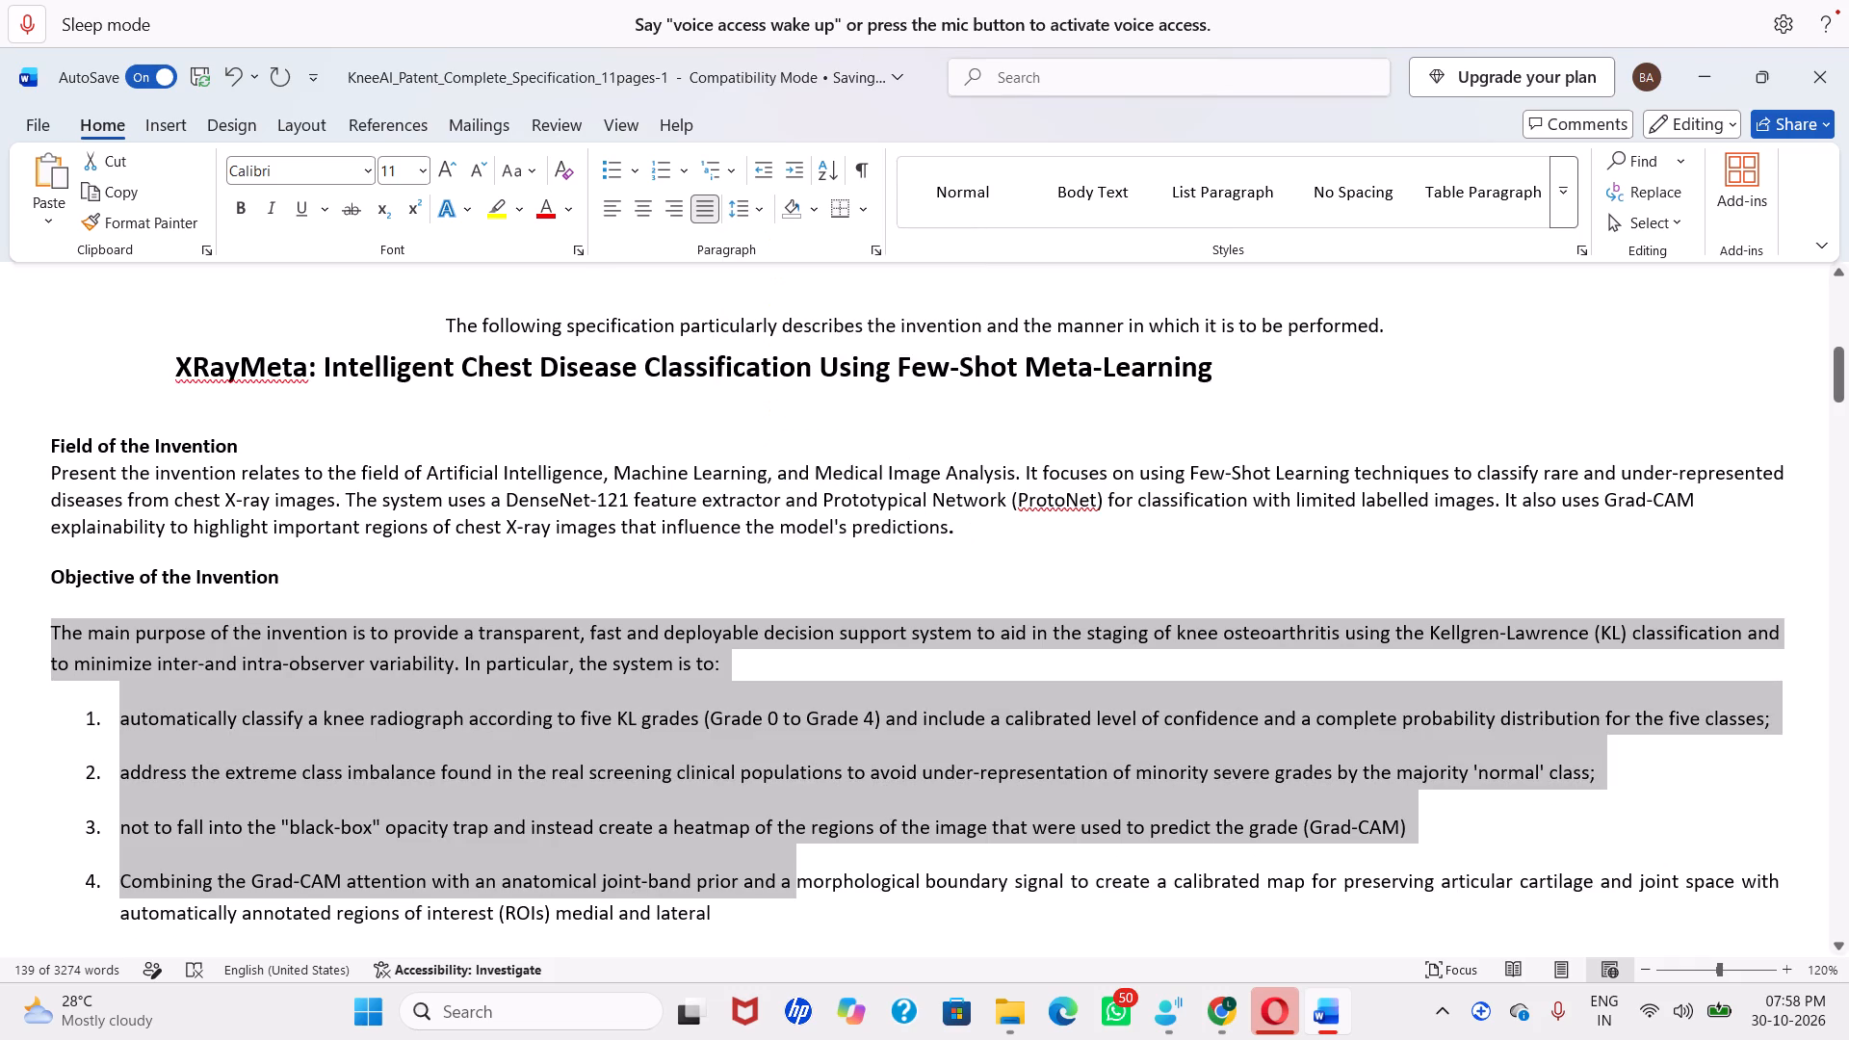
Set the line spacing of the Field of the Invention heading and its paragraph to 1.15.
drag(49, 441, 807, 565)
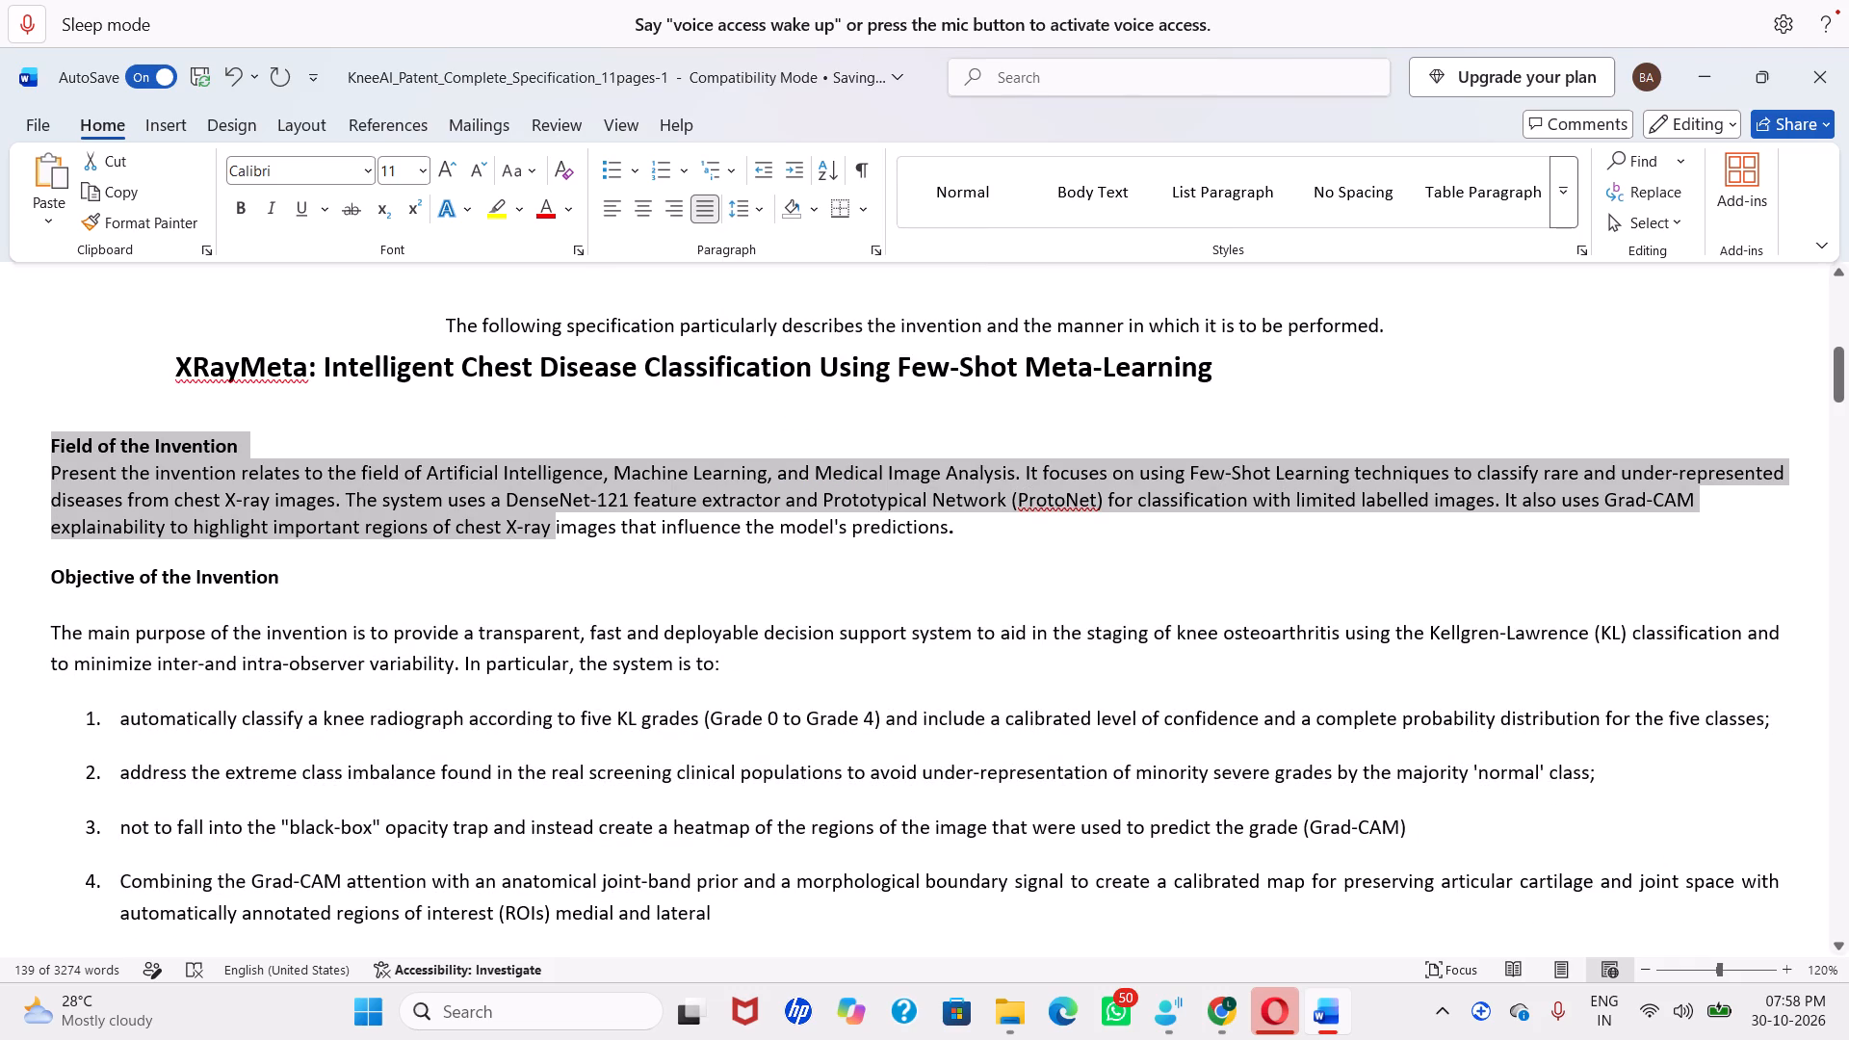
drag(807, 565, 974, 524)
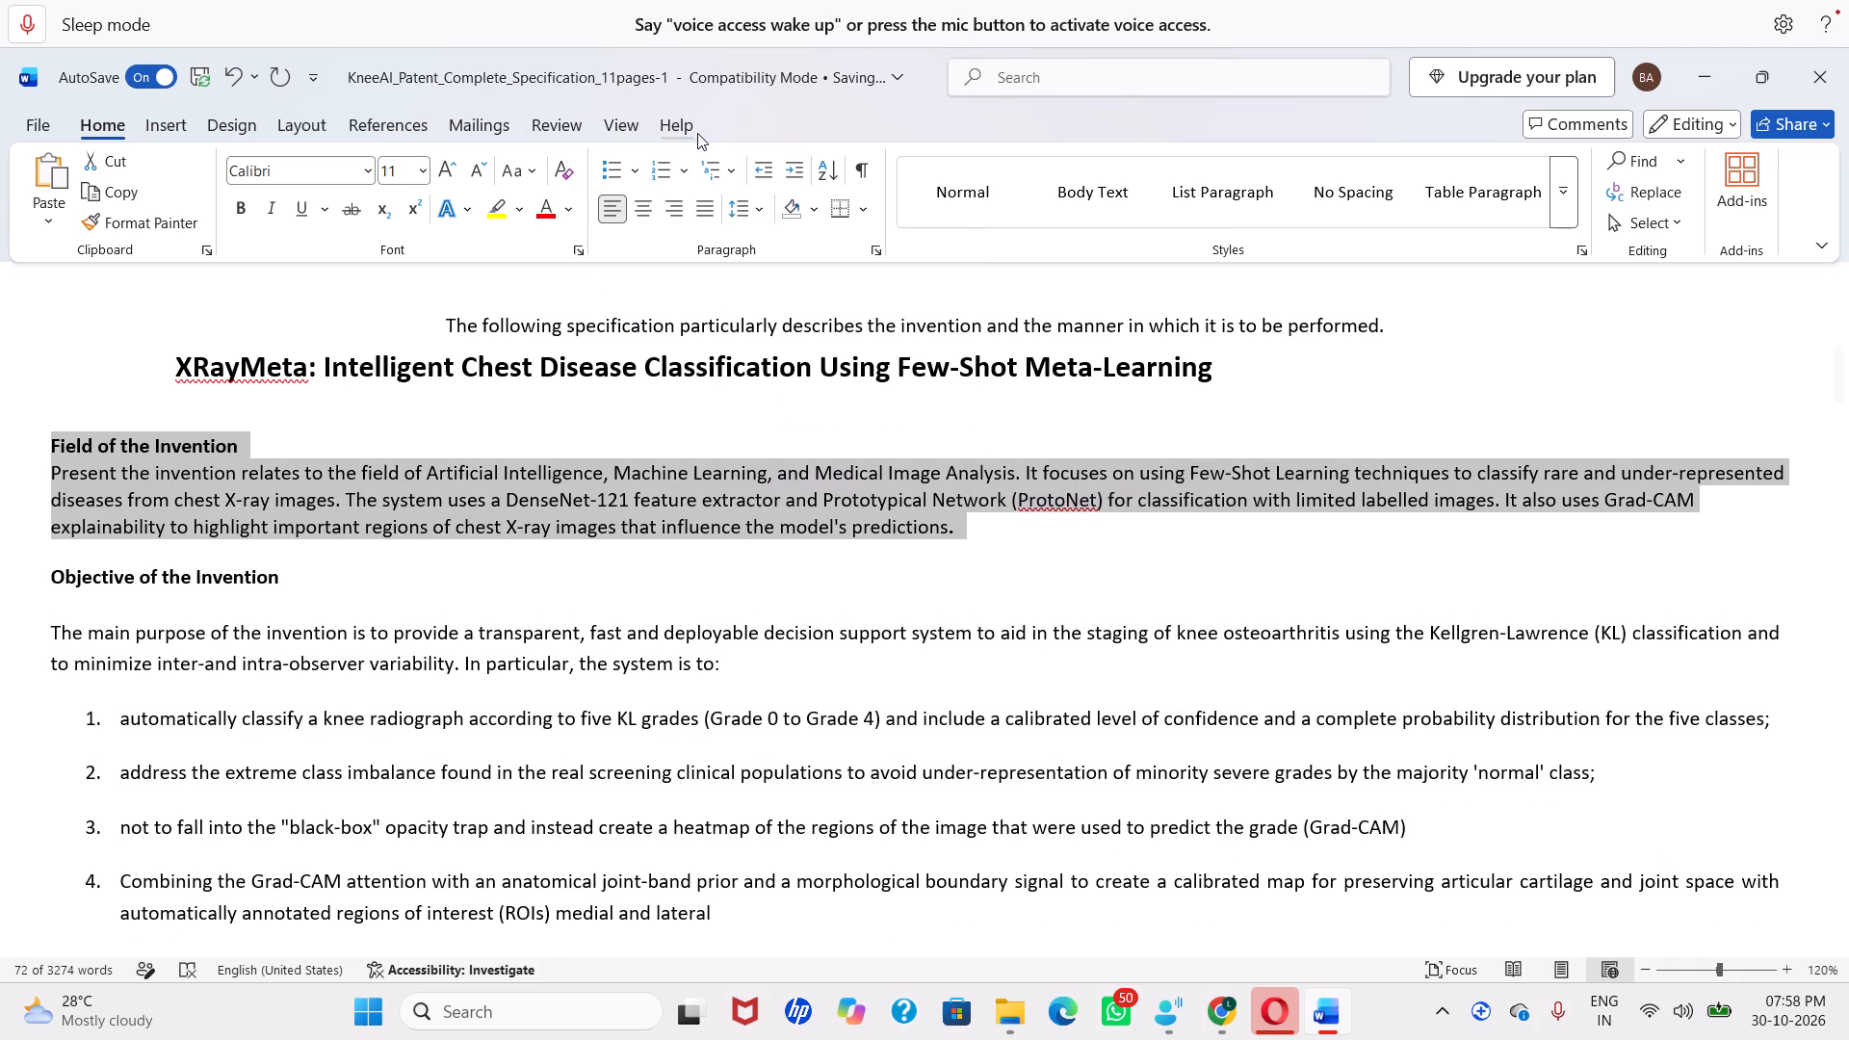
click(753, 208)
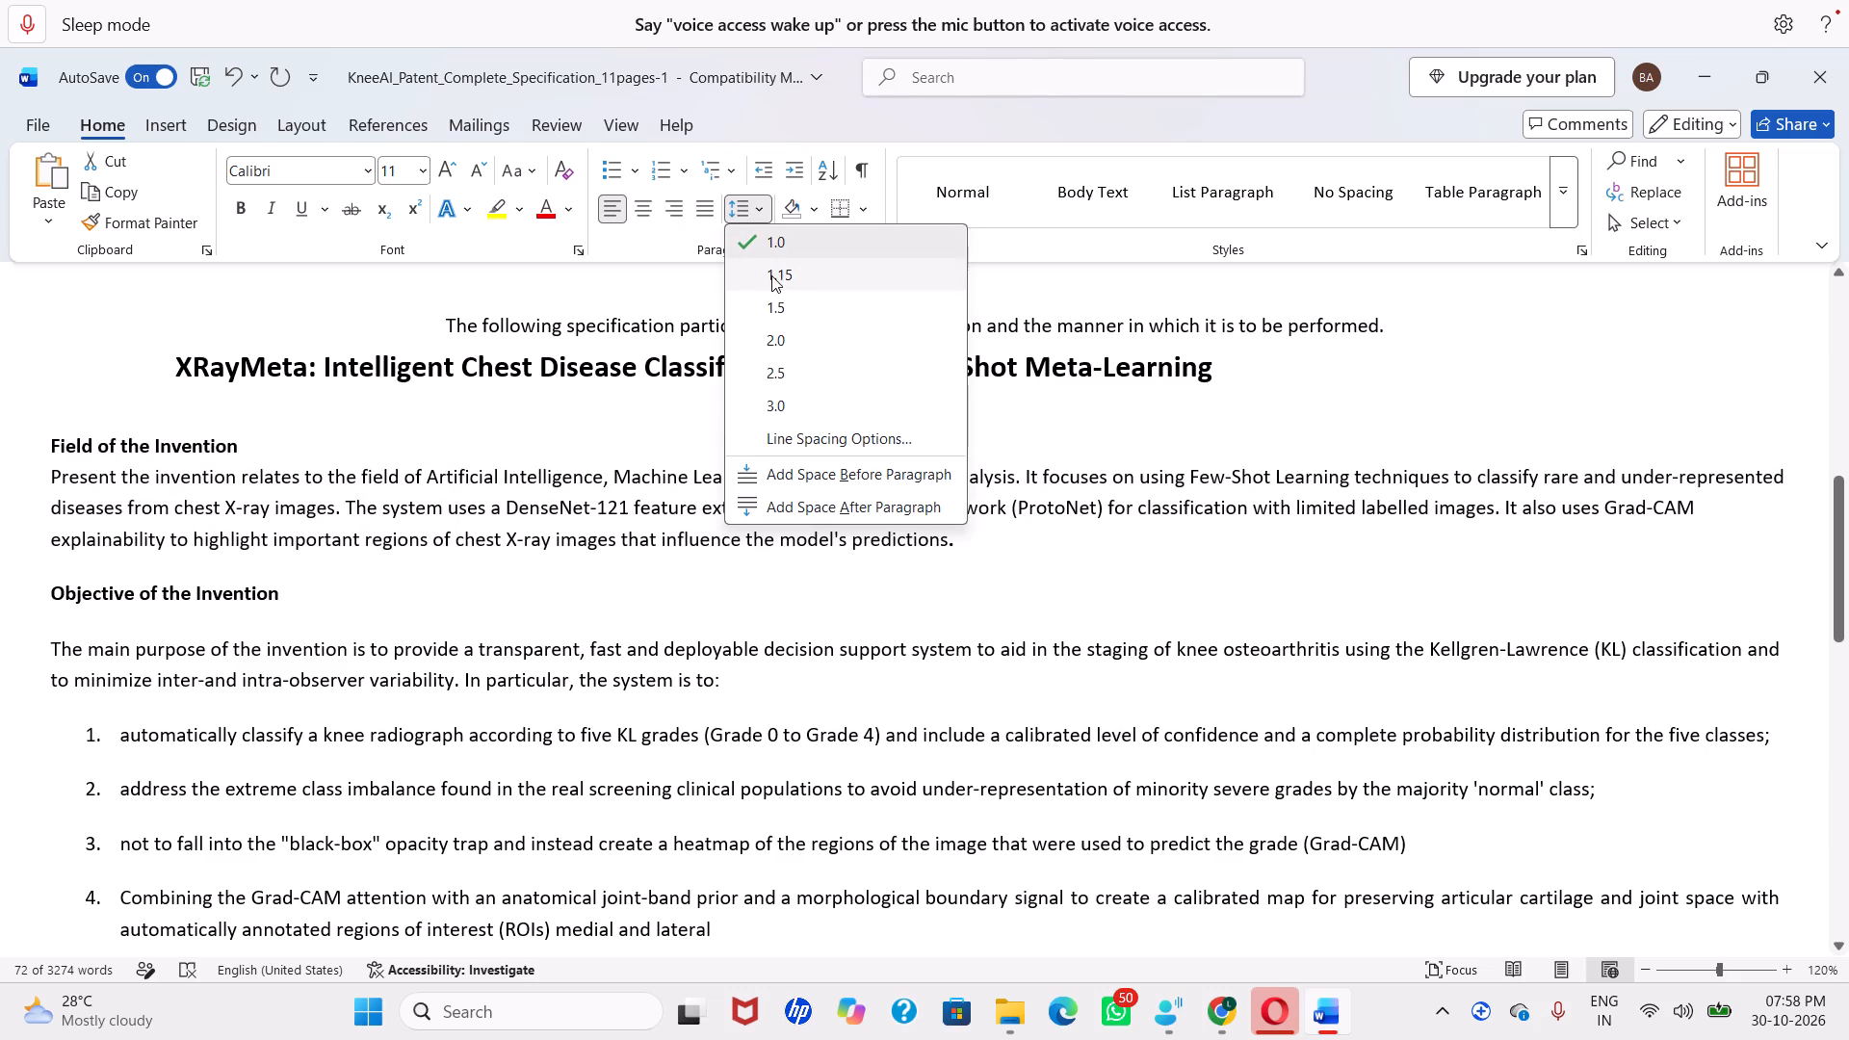
click(771, 276)
click(430, 607)
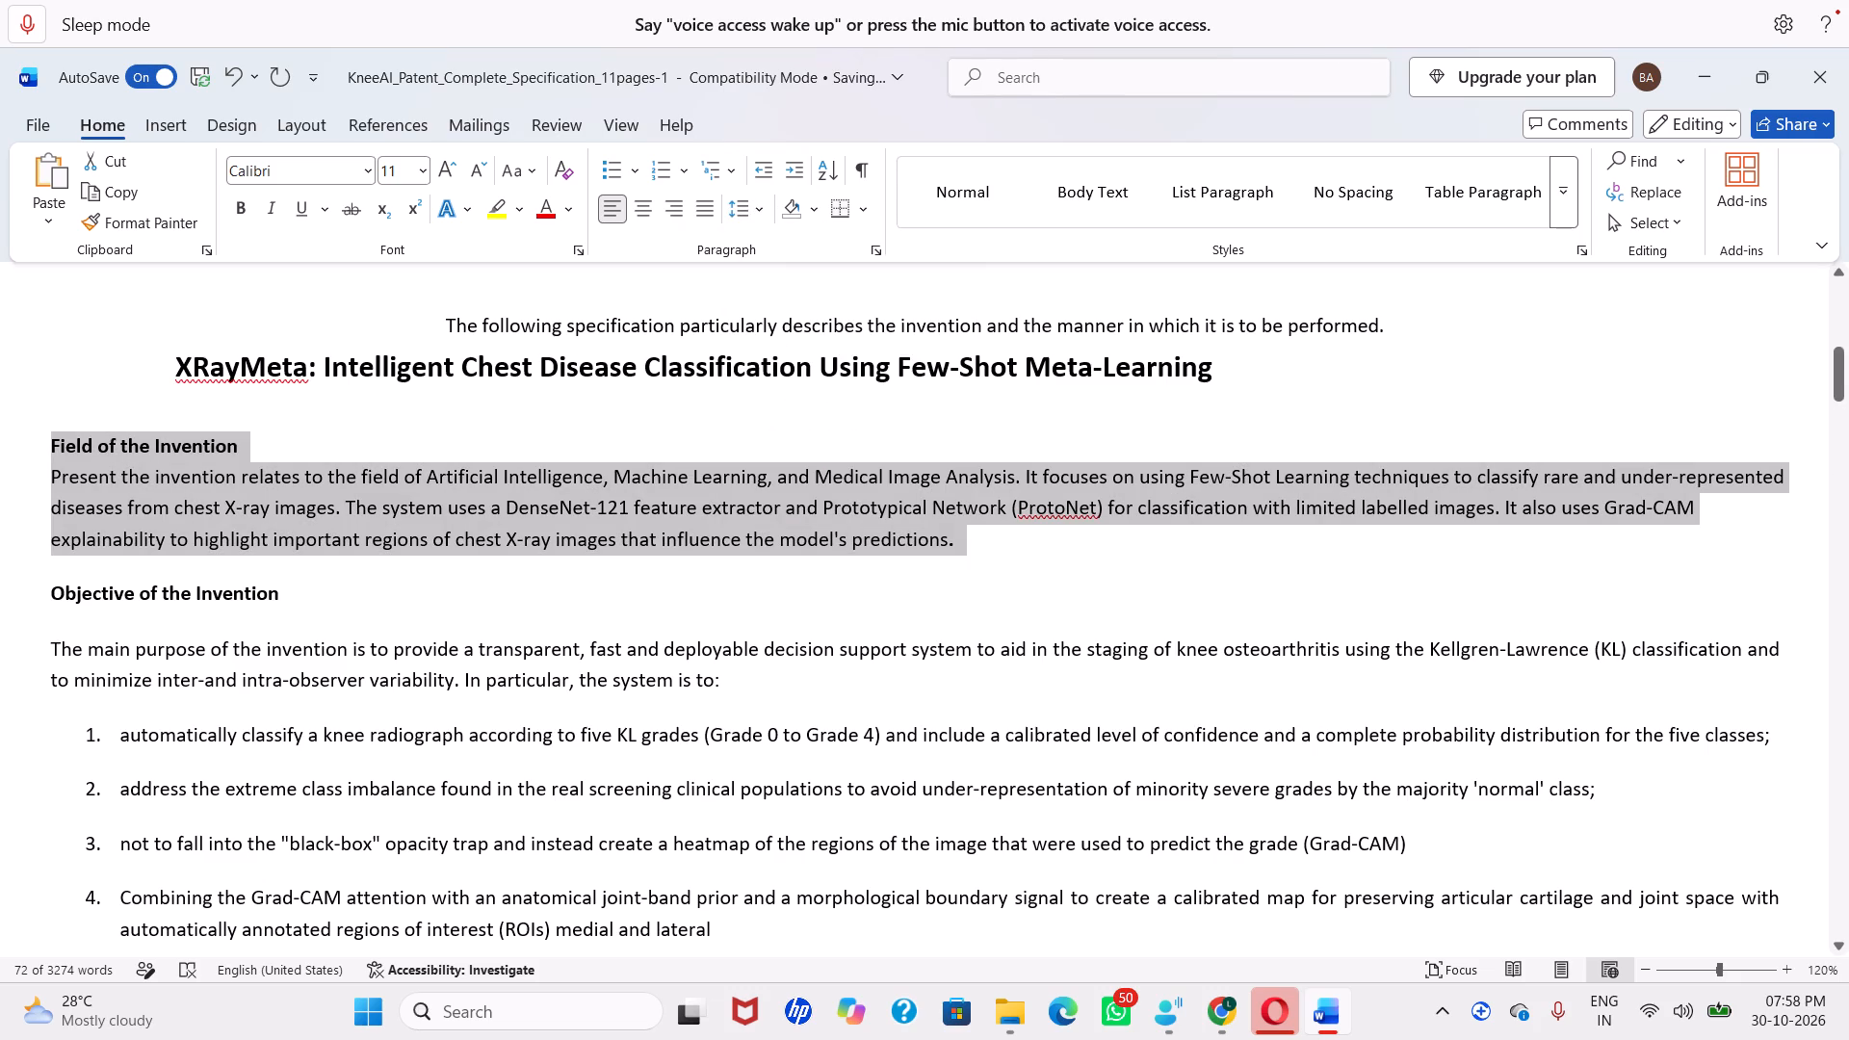
Select the introductory paragraph and the numbered list under Objective of the Invention.
scroll(430, 607, down, 1)
scroll(430, 607, right, 1)
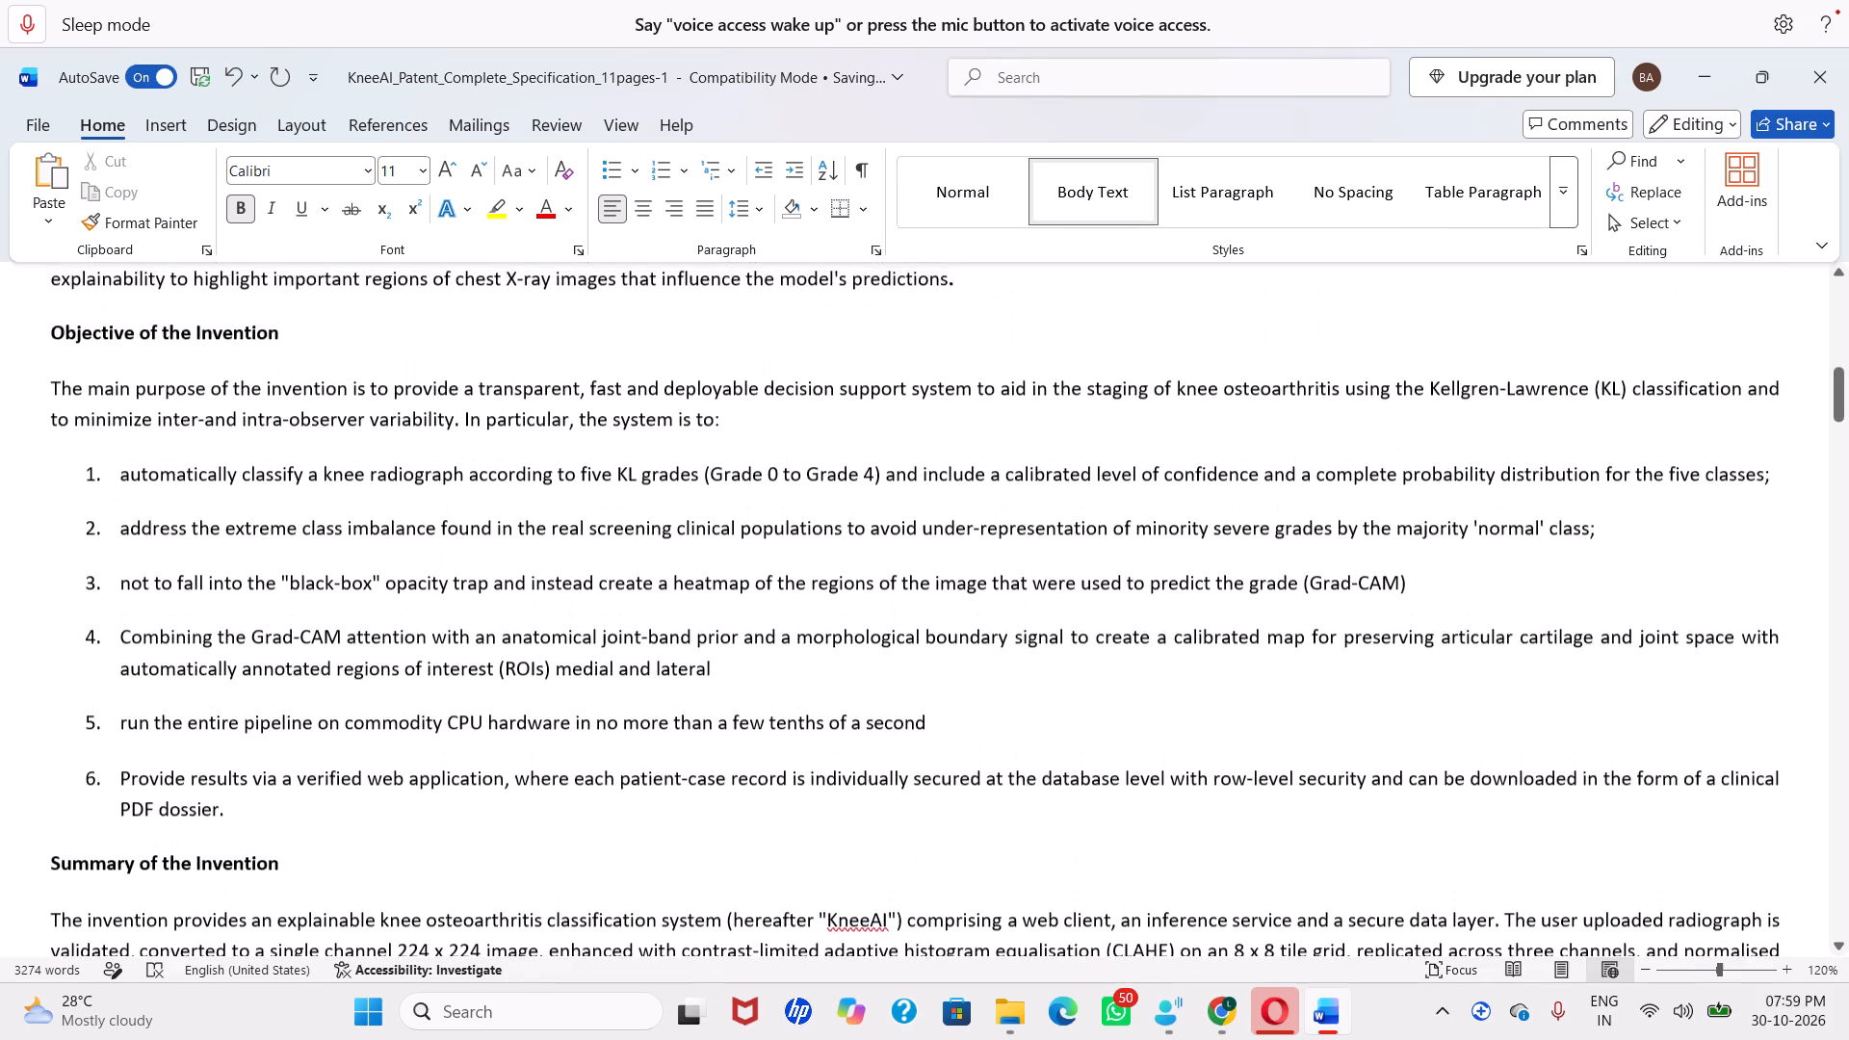
scroll(430, 607, right, 1)
drag(61, 407, 207, 578)
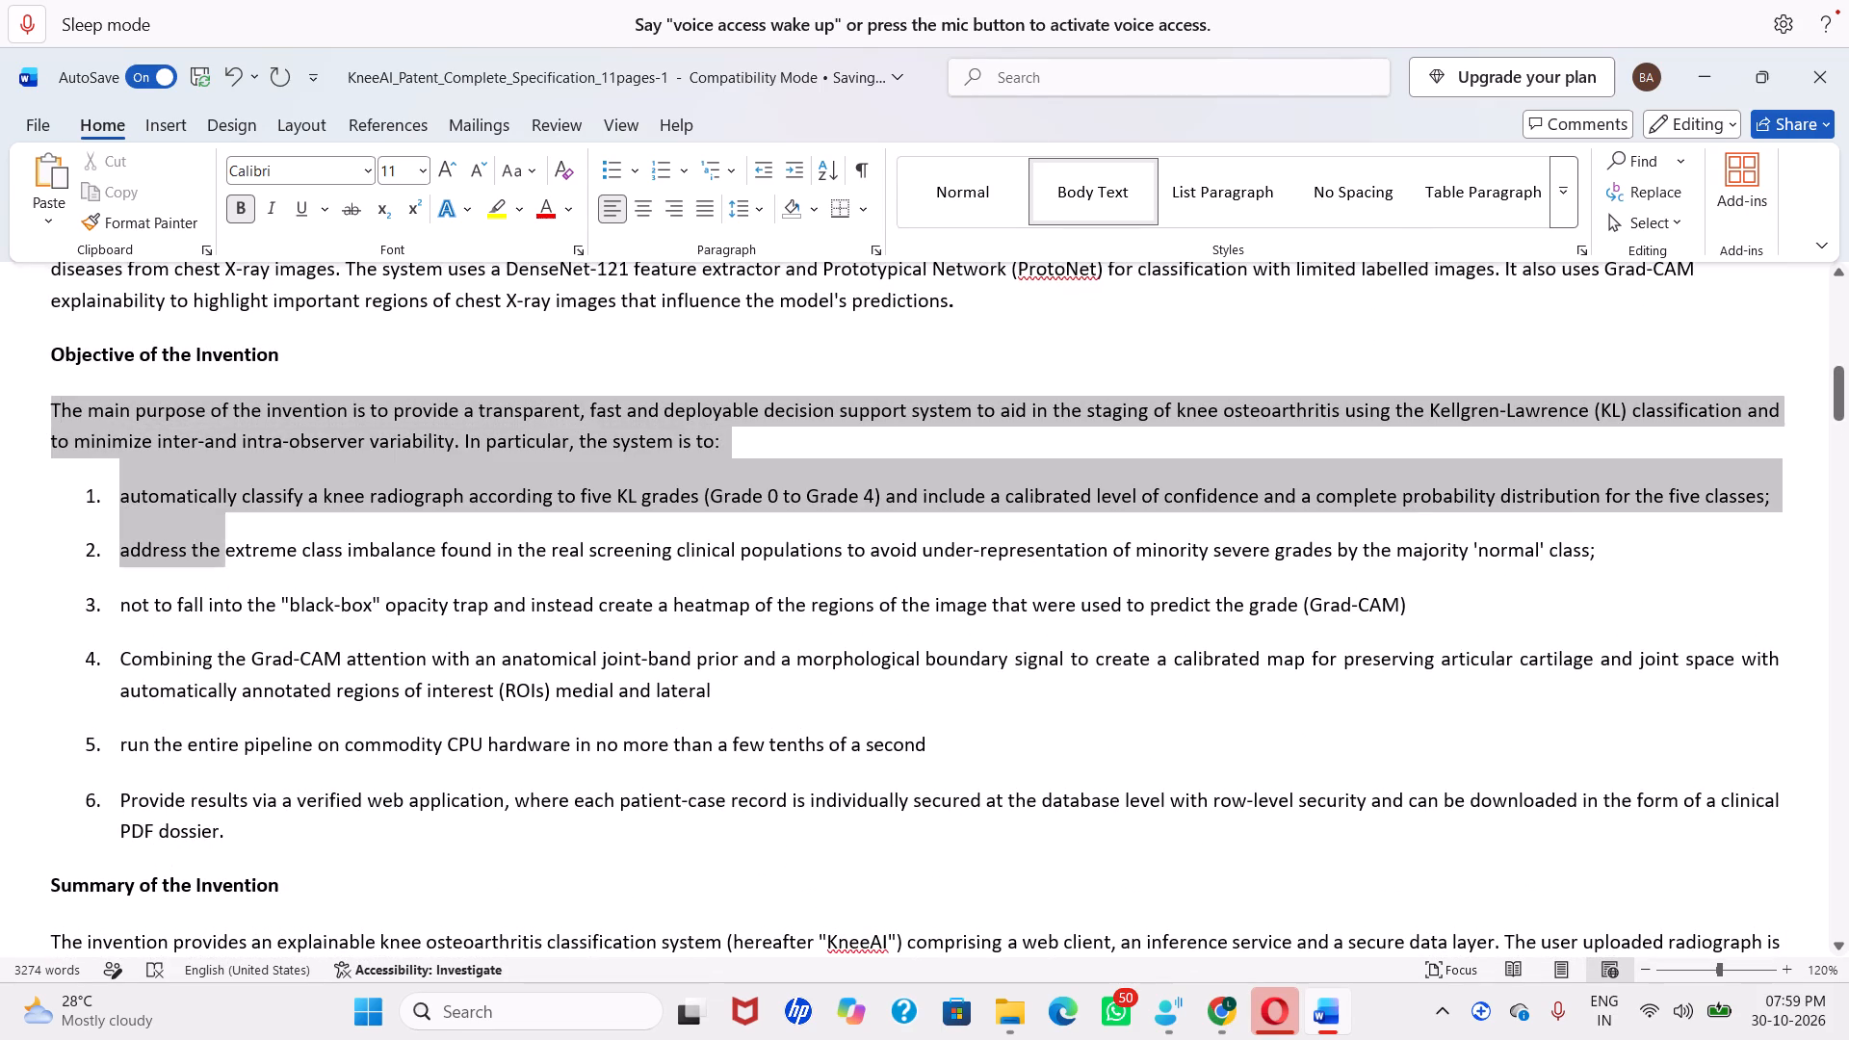
drag(207, 578, 277, 829)
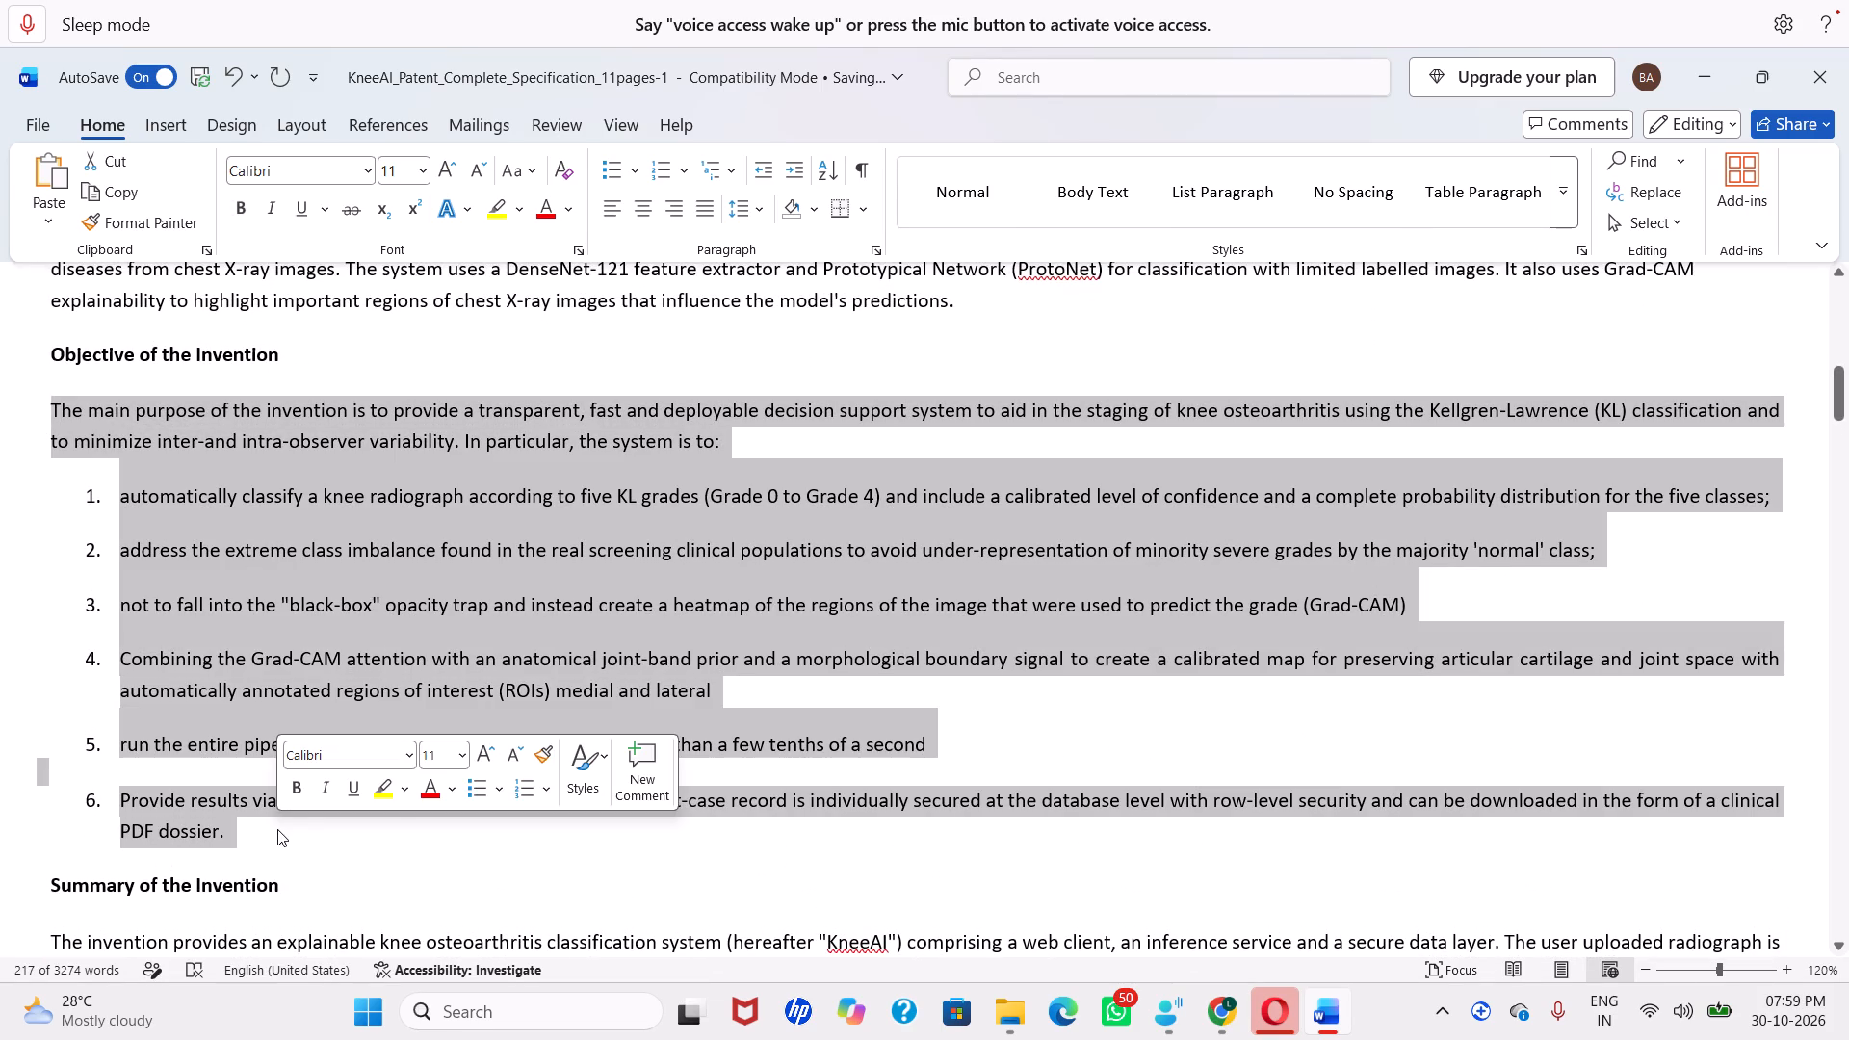
click(268, 828)
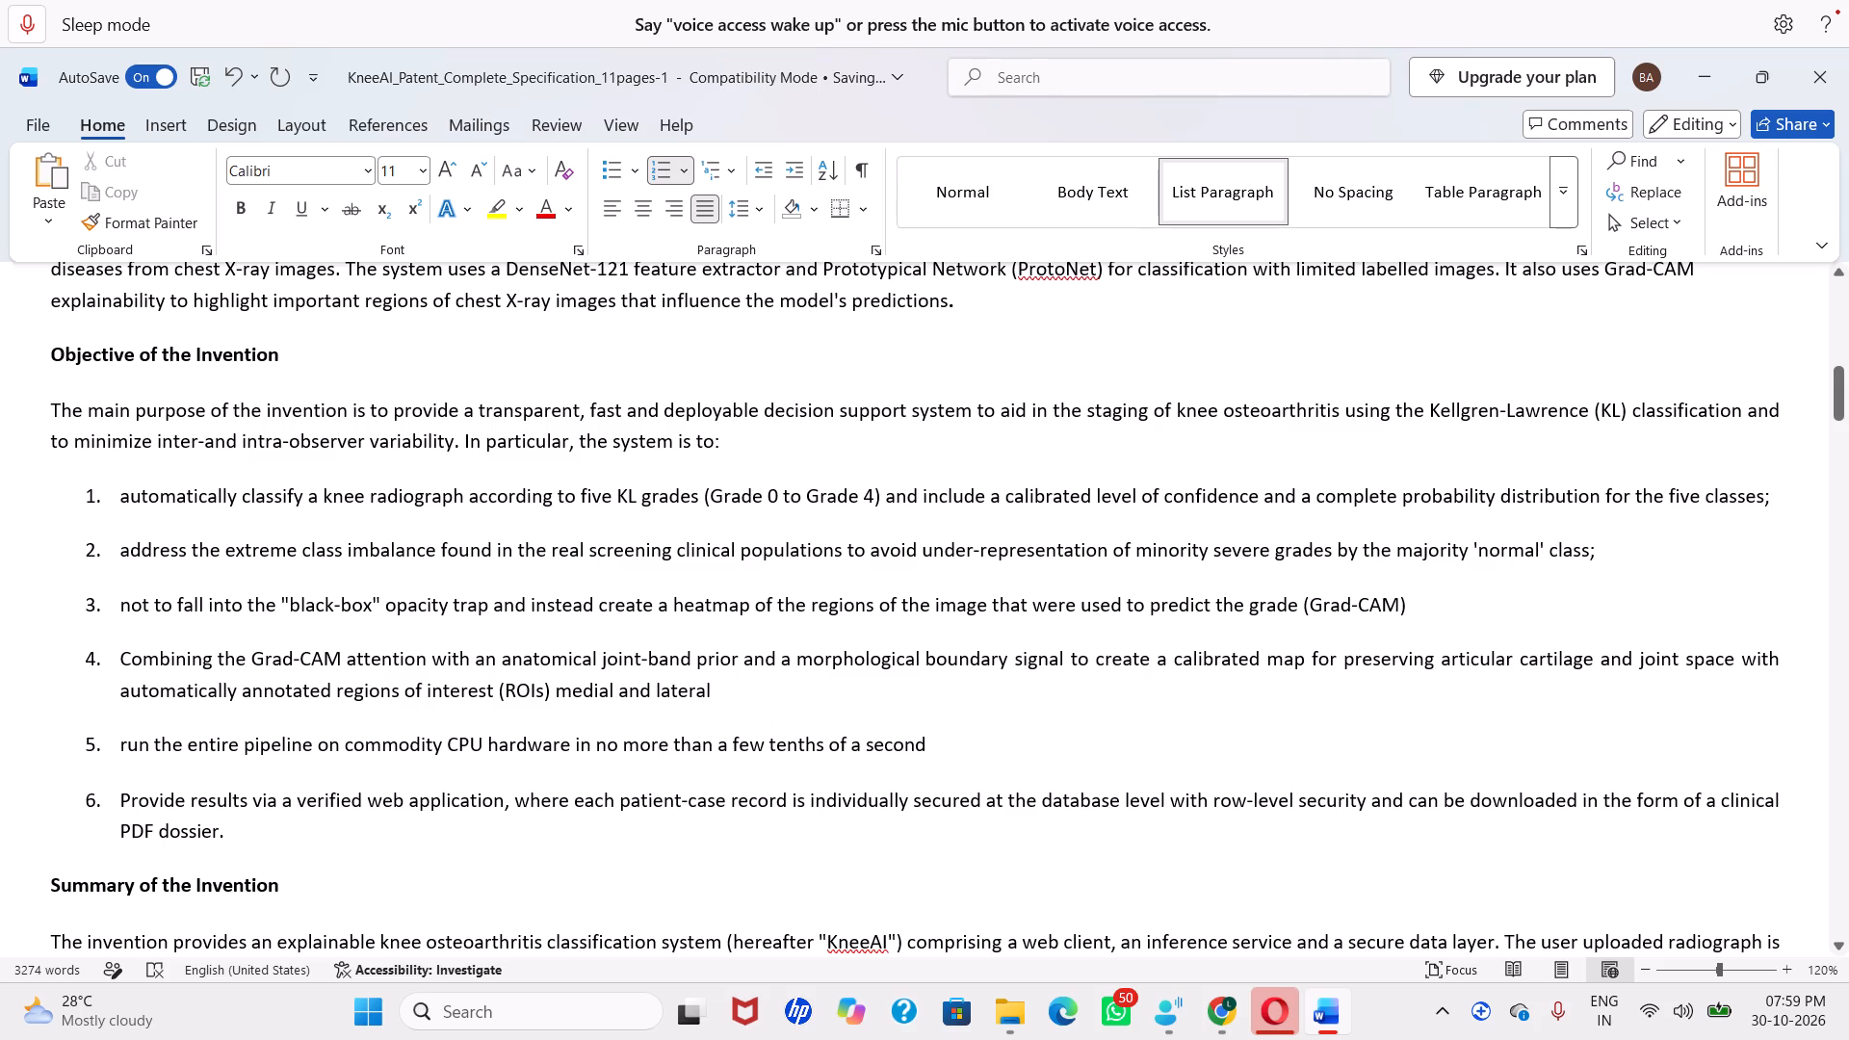
drag(138, 408, 325, 863)
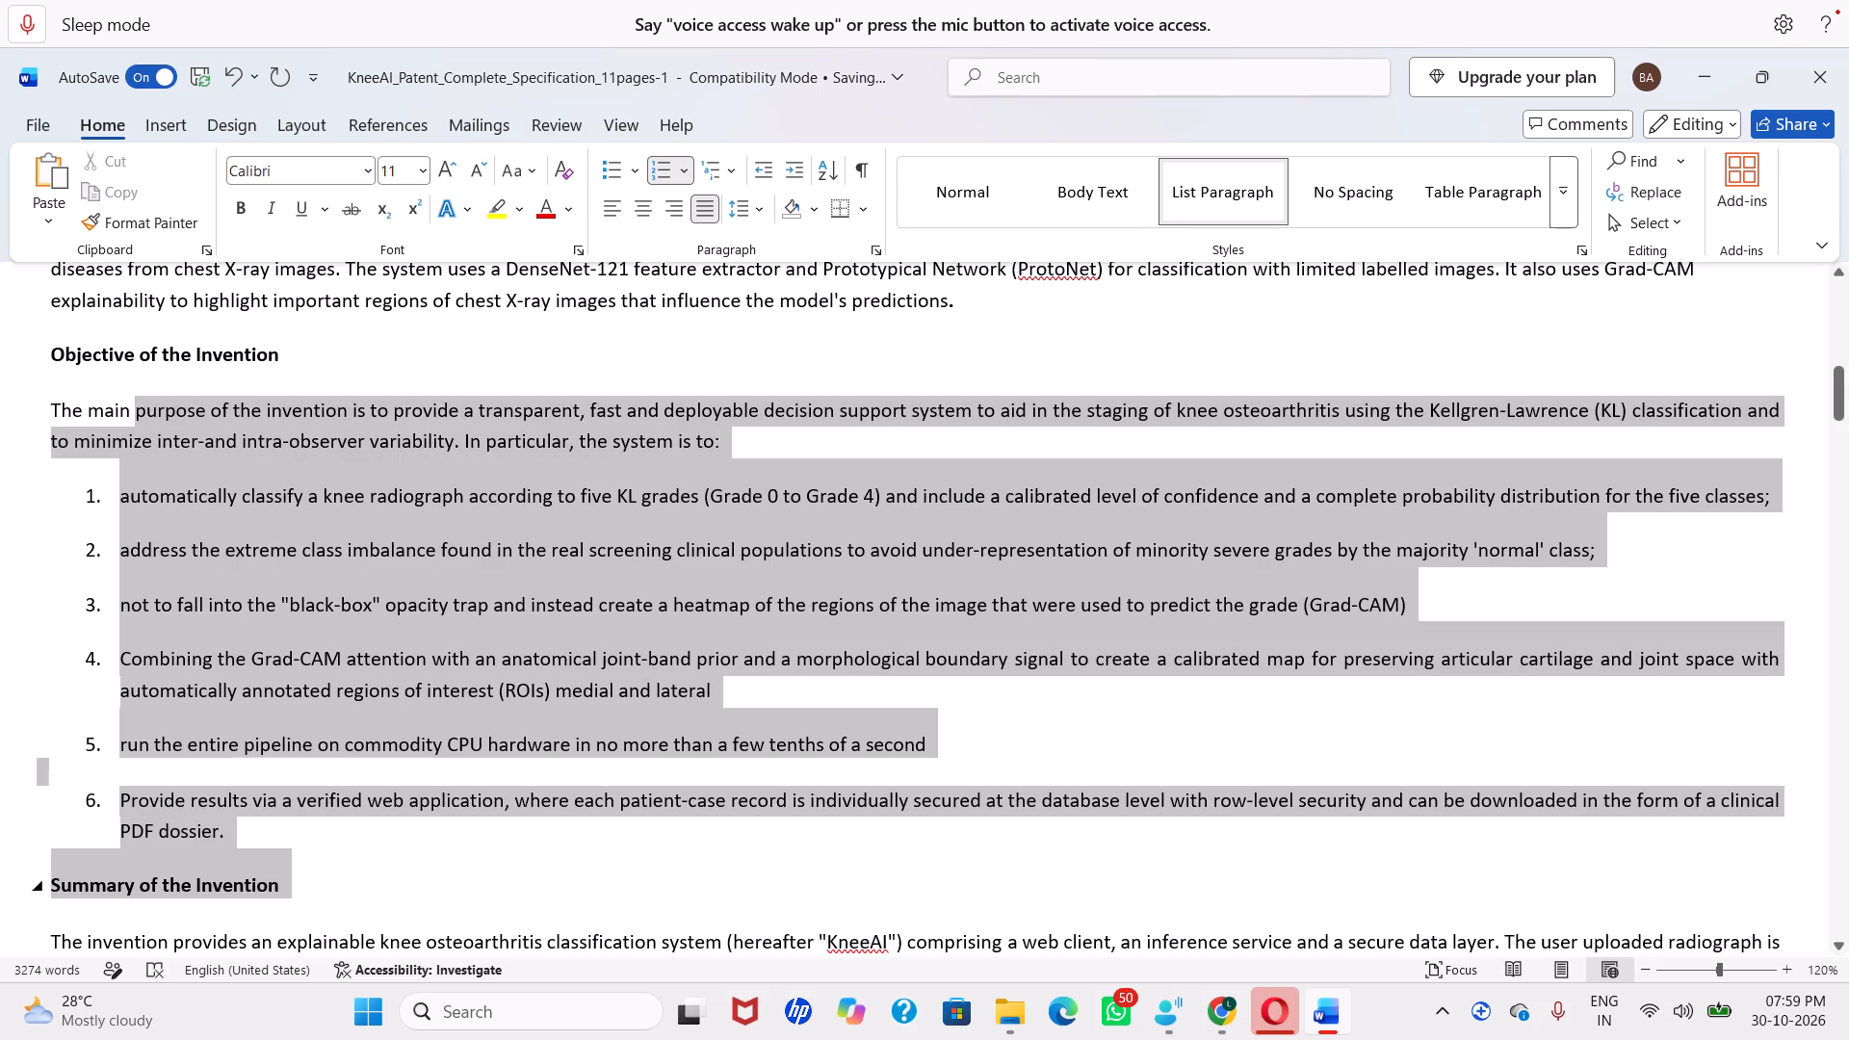
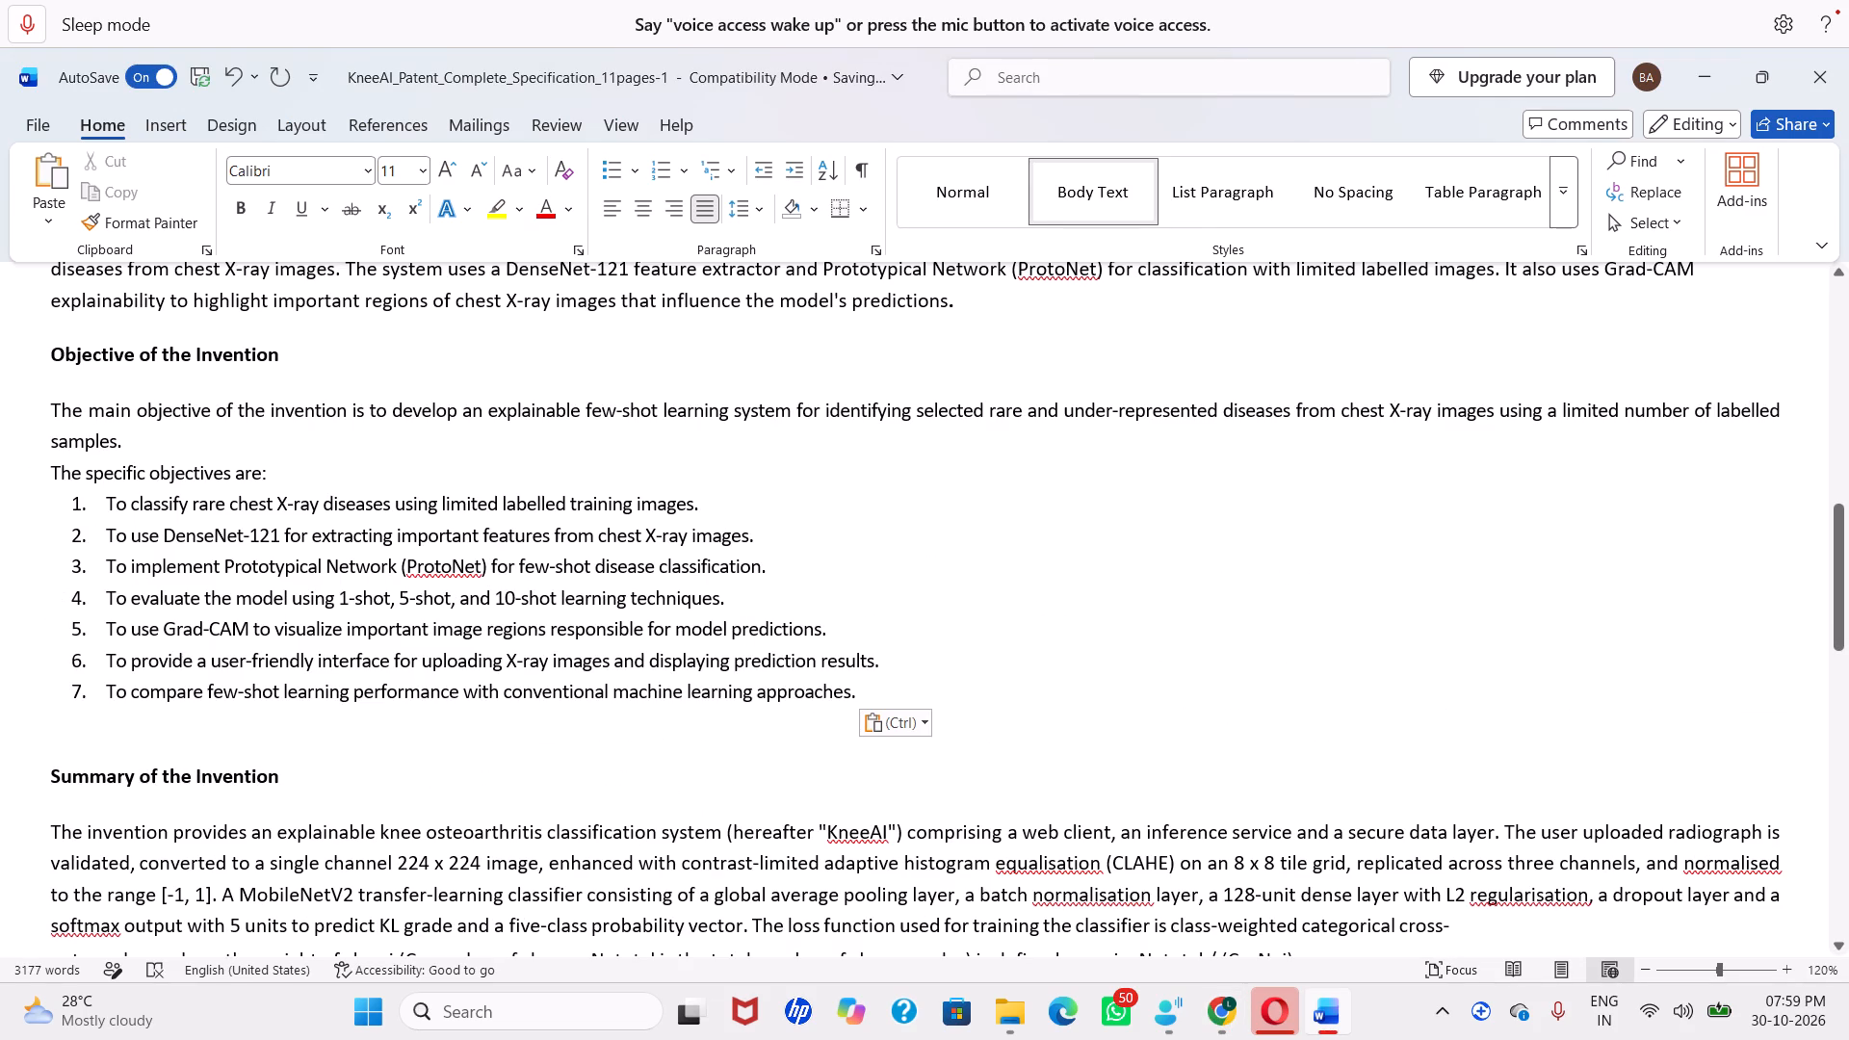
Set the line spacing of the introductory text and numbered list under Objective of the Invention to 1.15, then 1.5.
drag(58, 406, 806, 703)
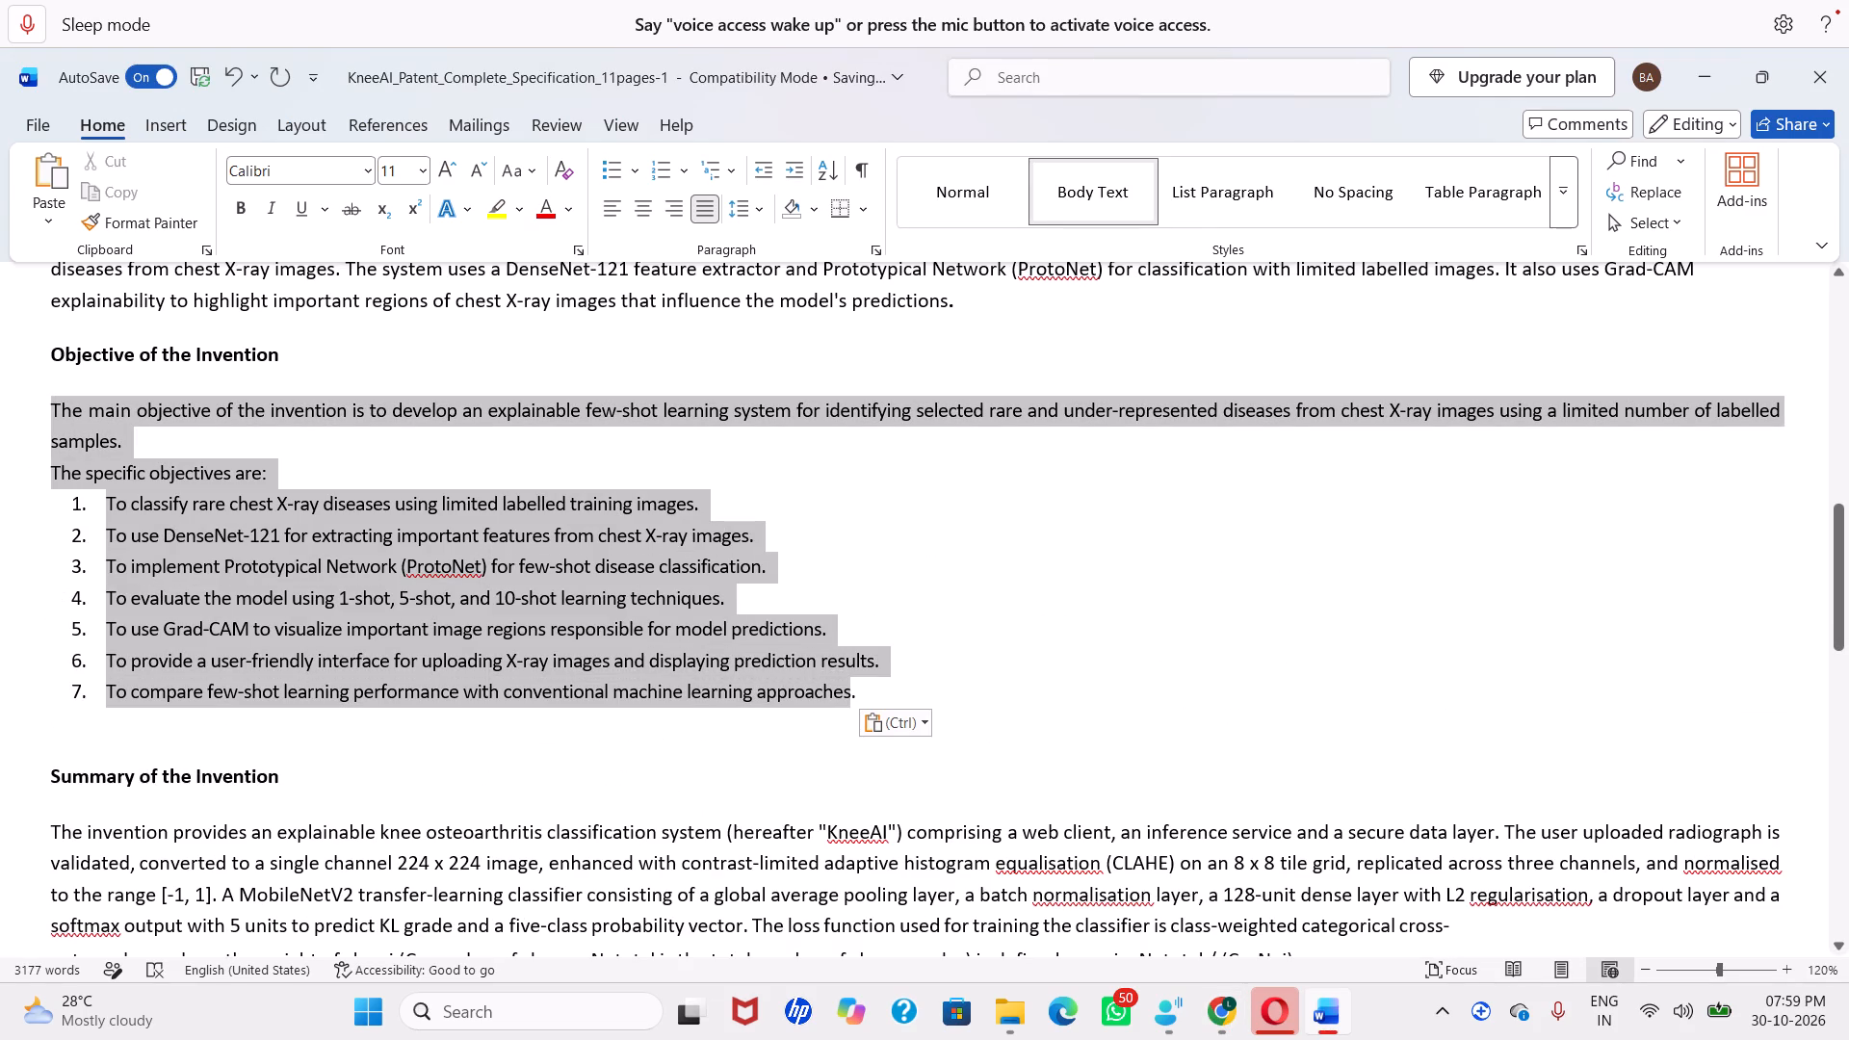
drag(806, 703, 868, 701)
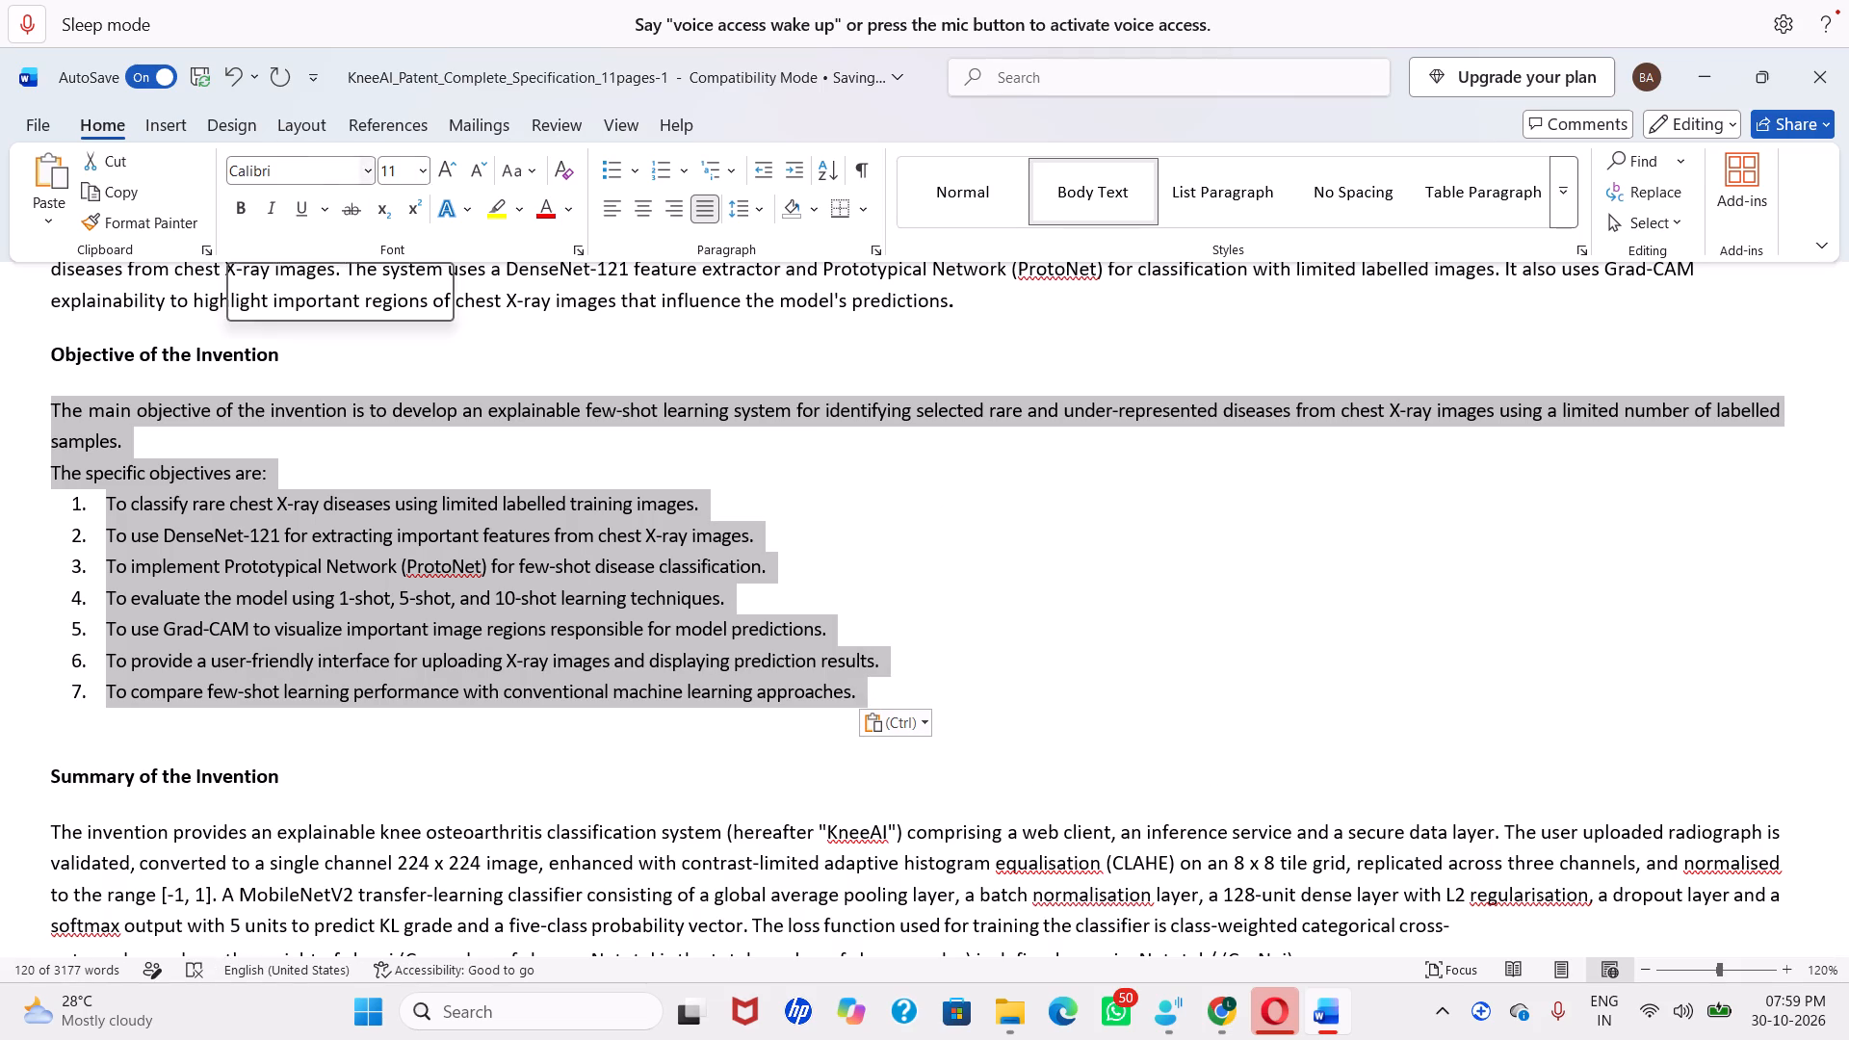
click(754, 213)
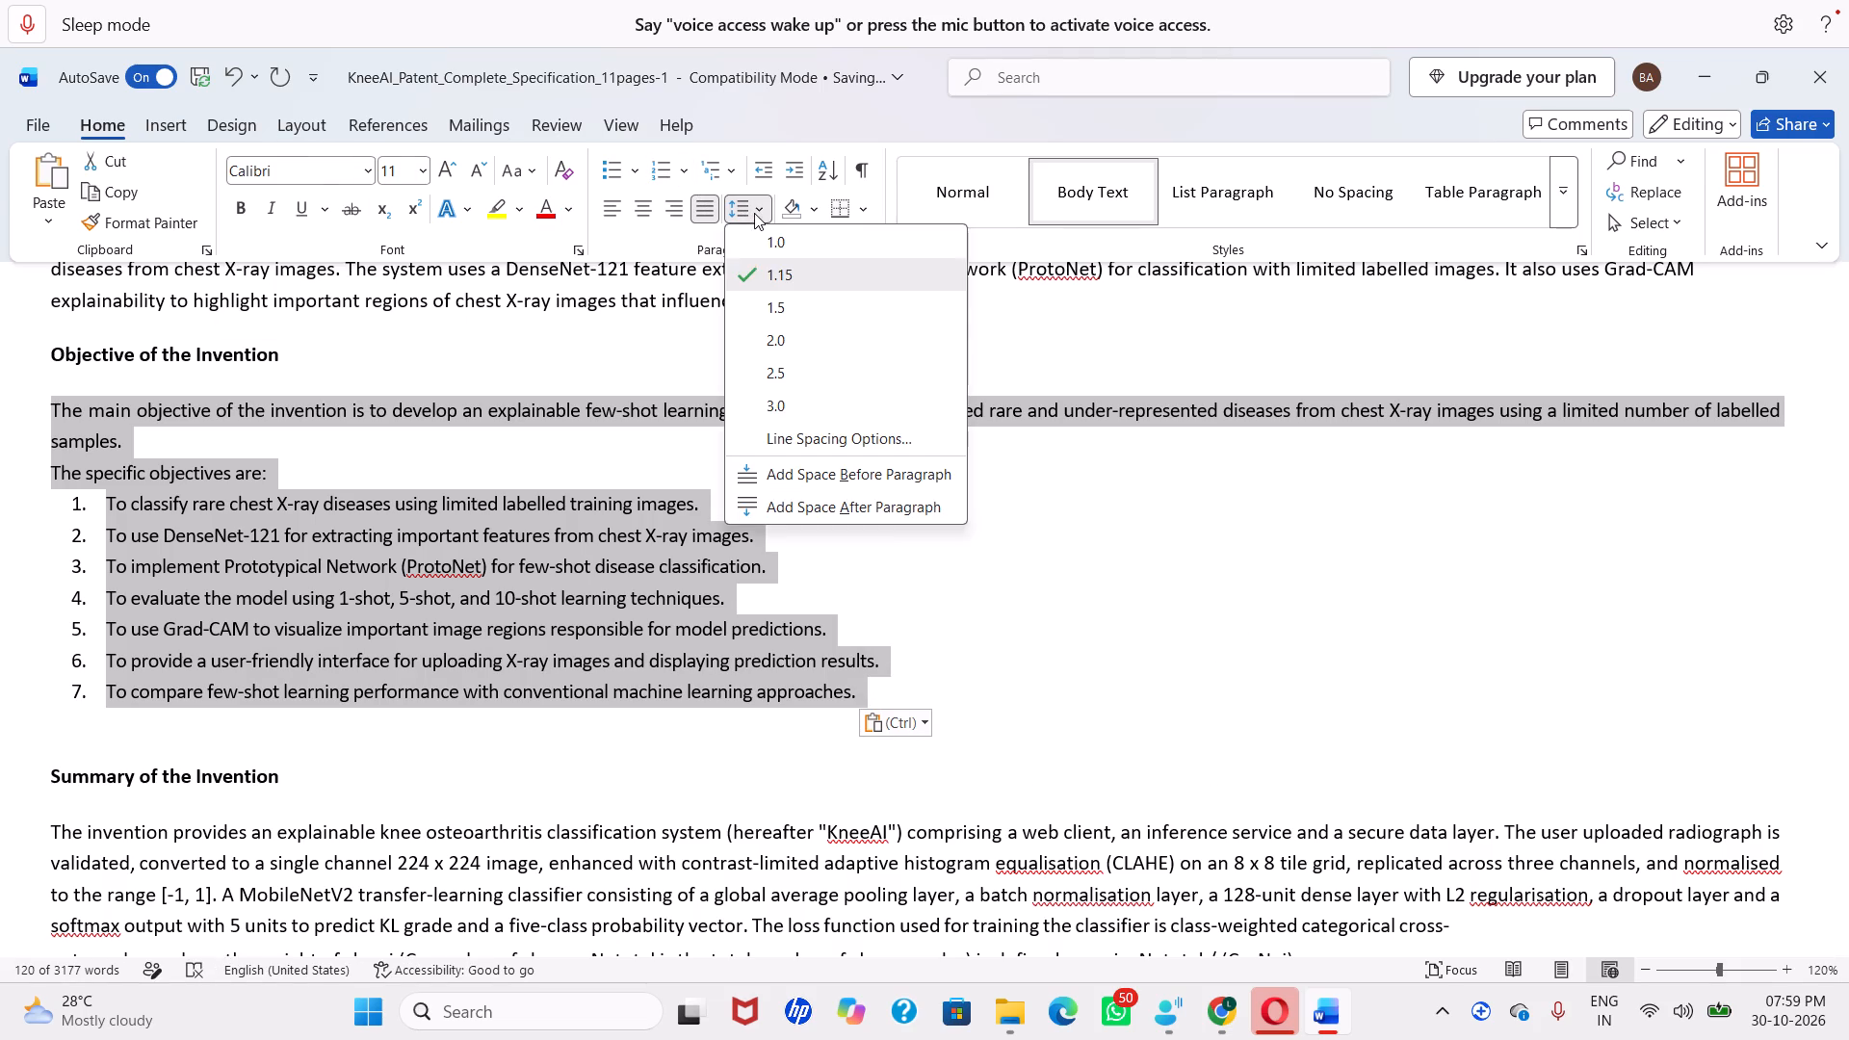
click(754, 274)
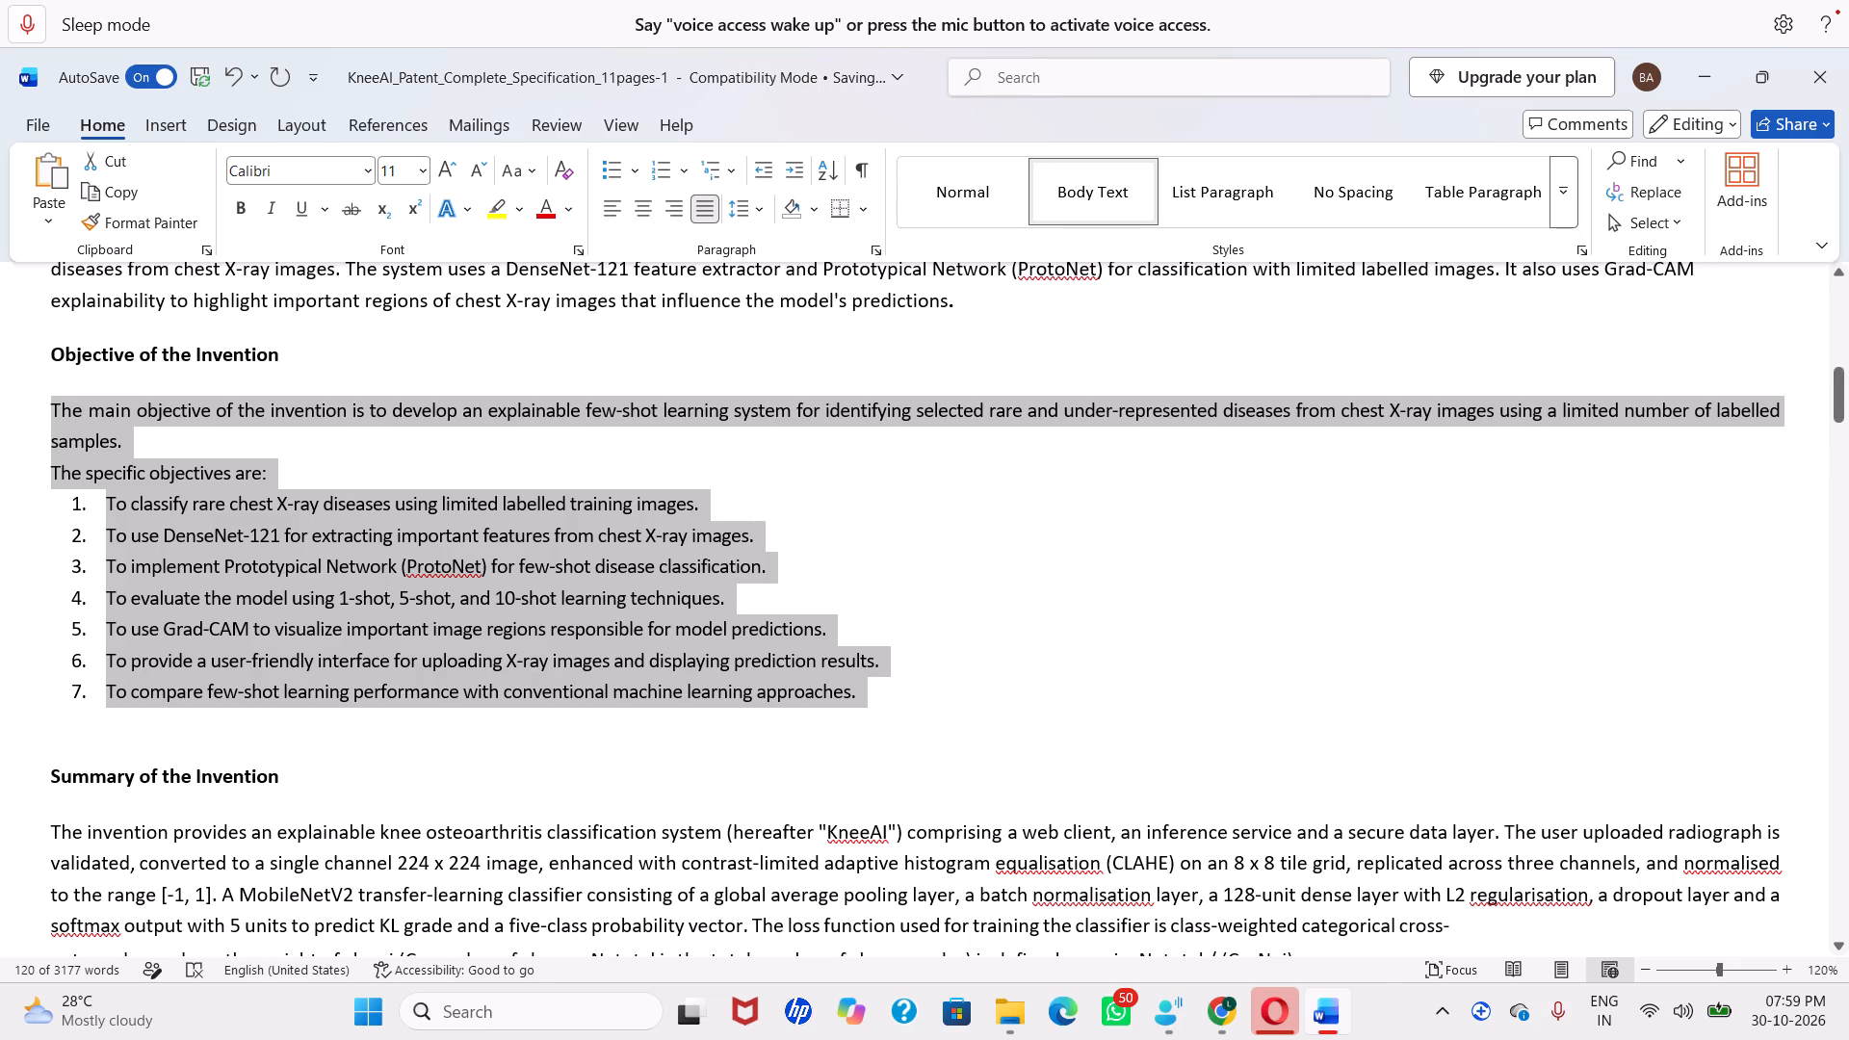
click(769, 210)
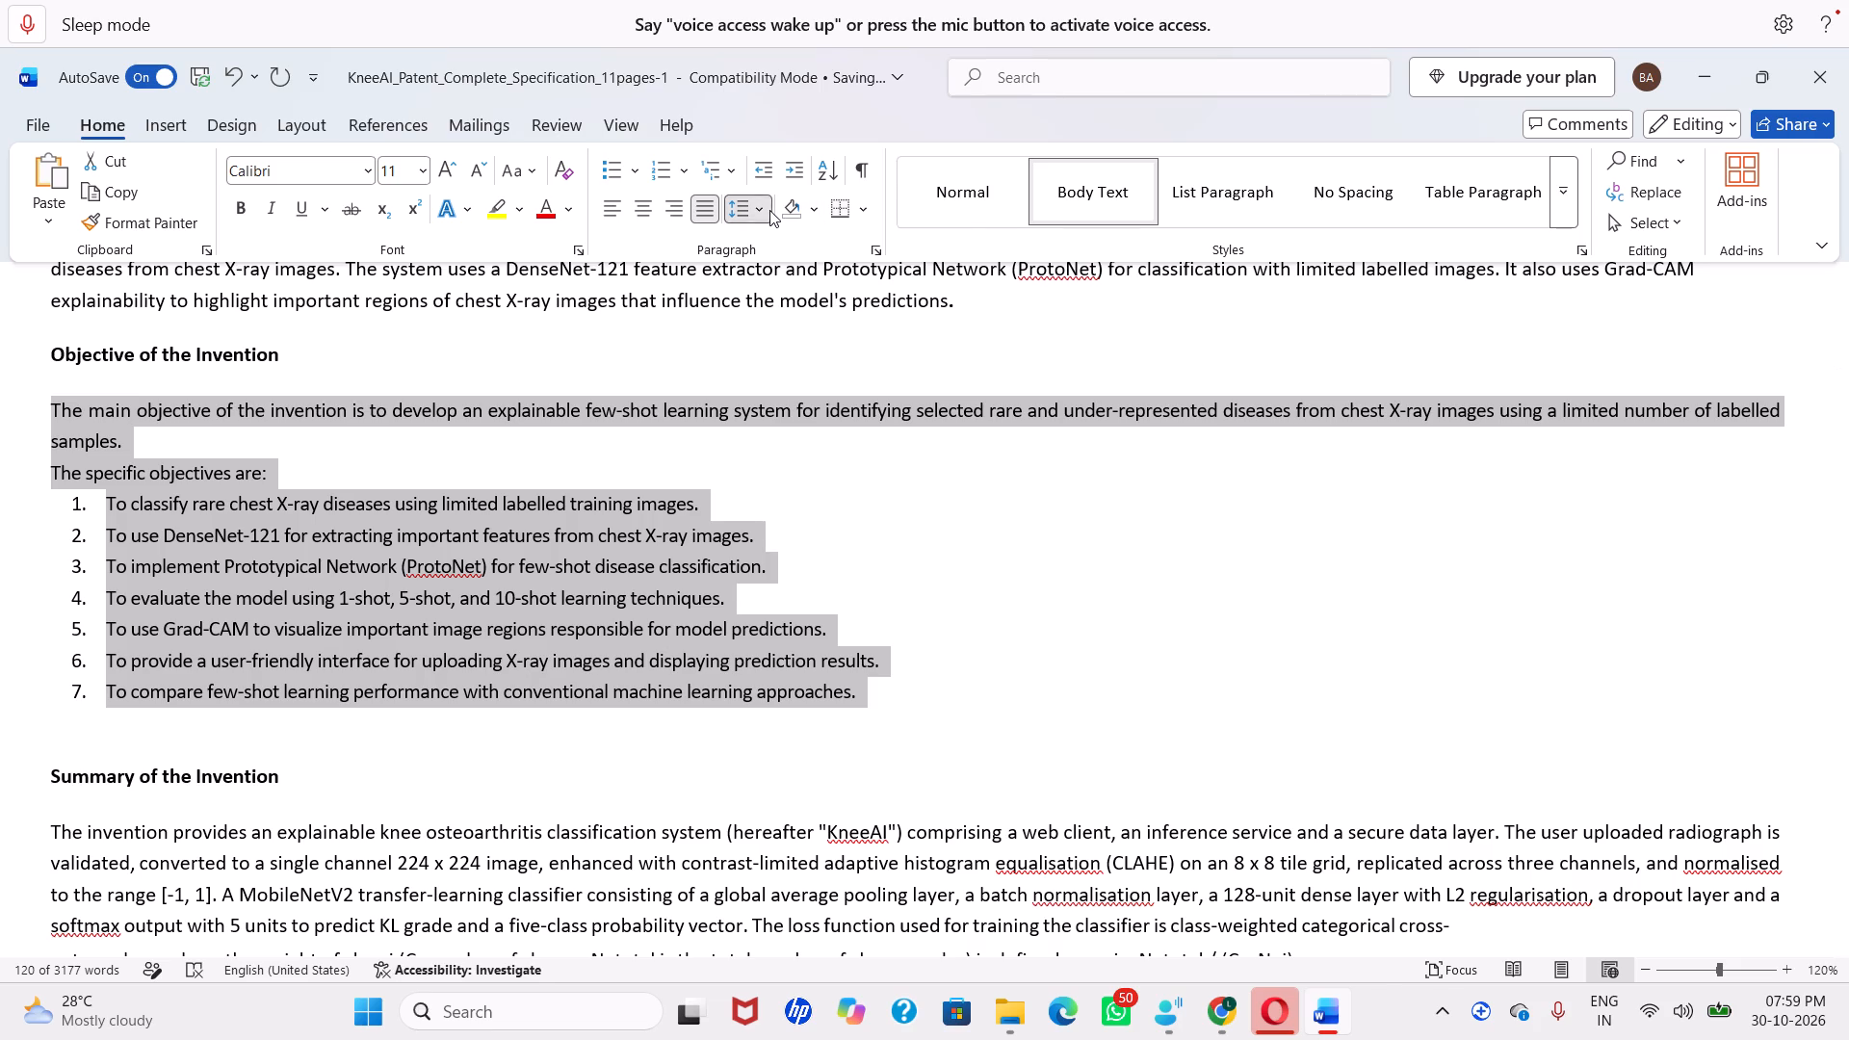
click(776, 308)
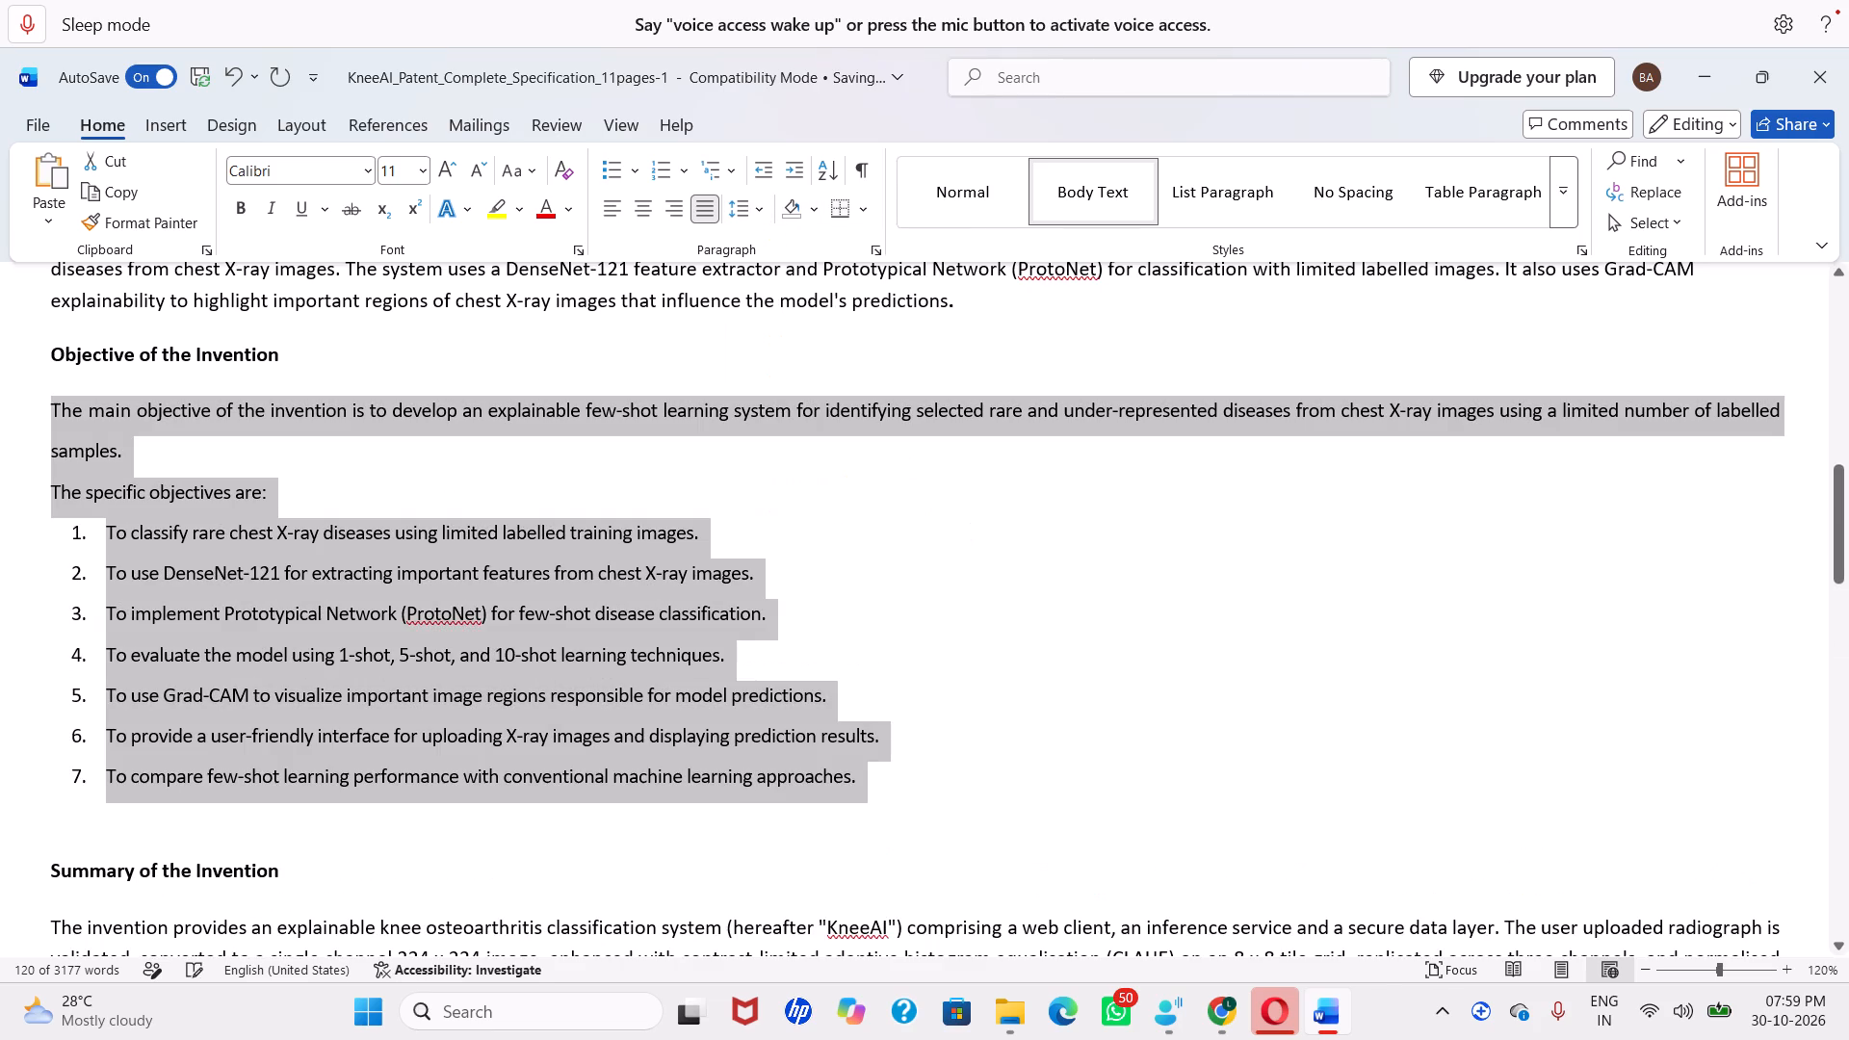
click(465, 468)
Set the line spacing of the Field of the Invention heading and its paragraph to 1.5.
scroll(465, 468, up, 1)
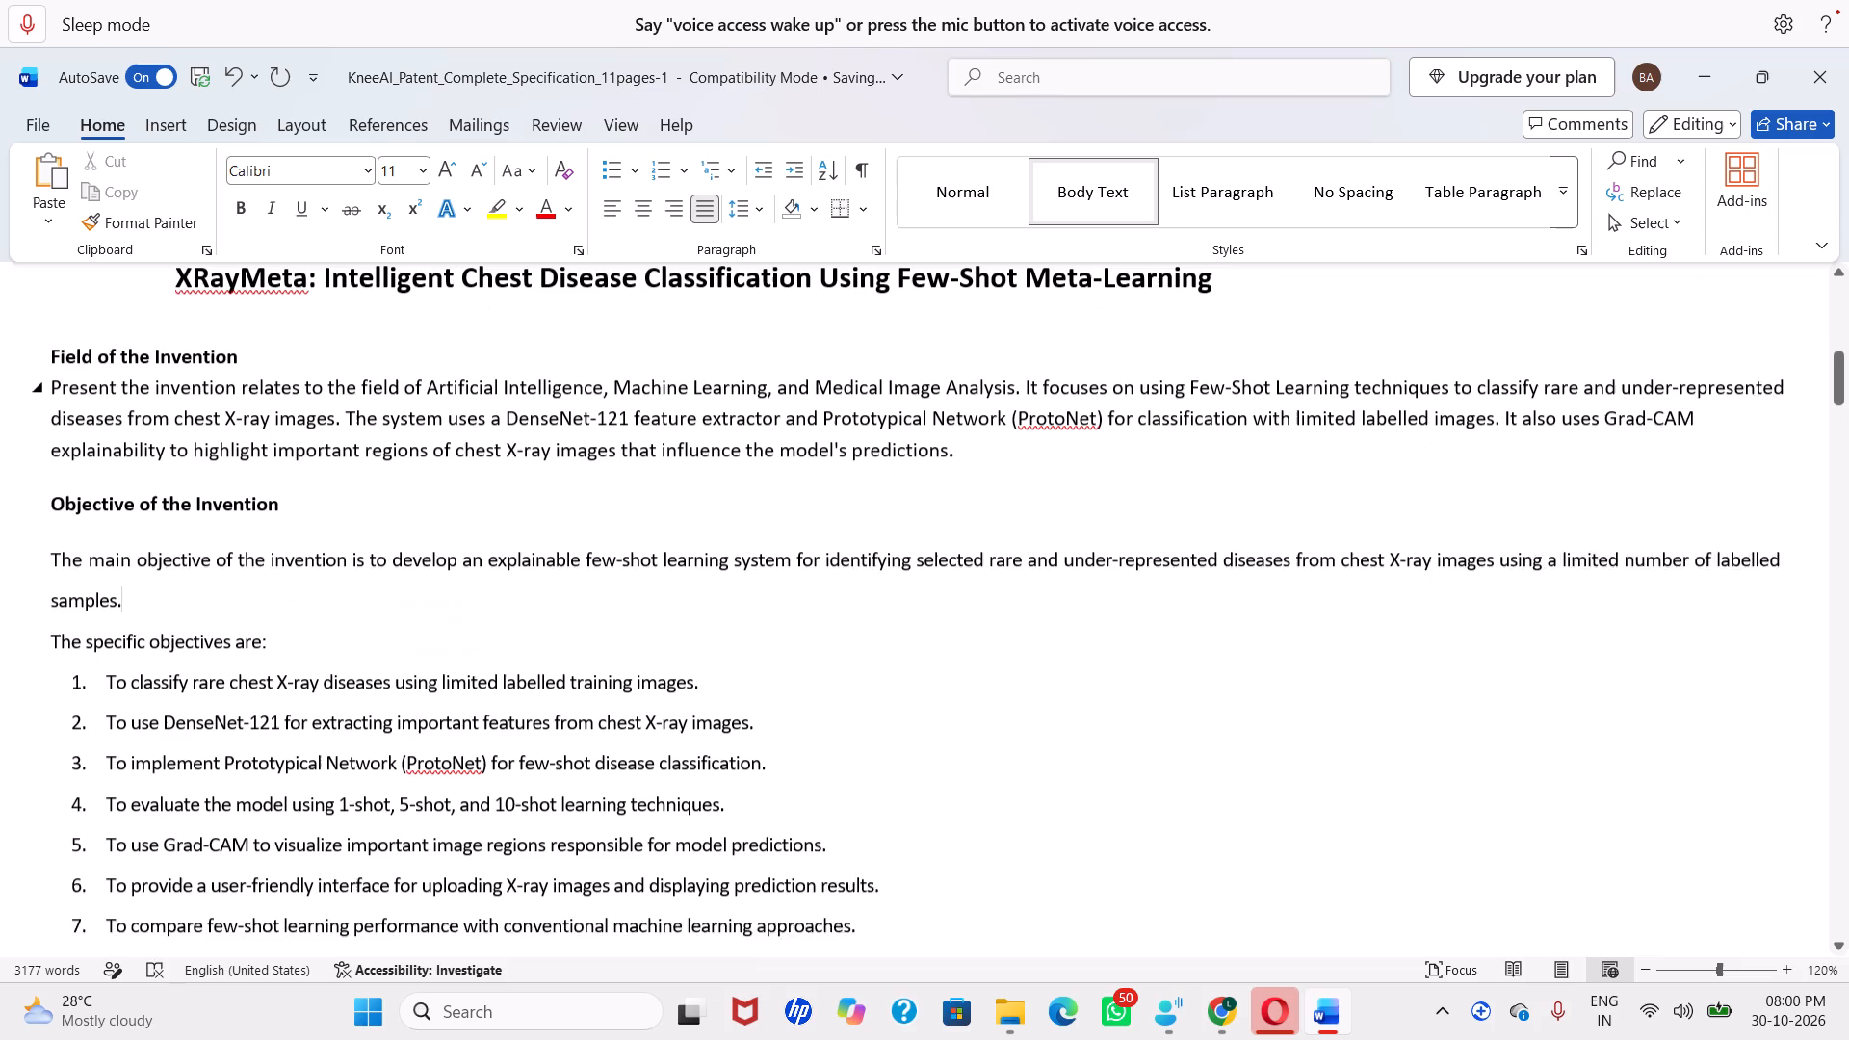
scroll(465, 468, up, 1)
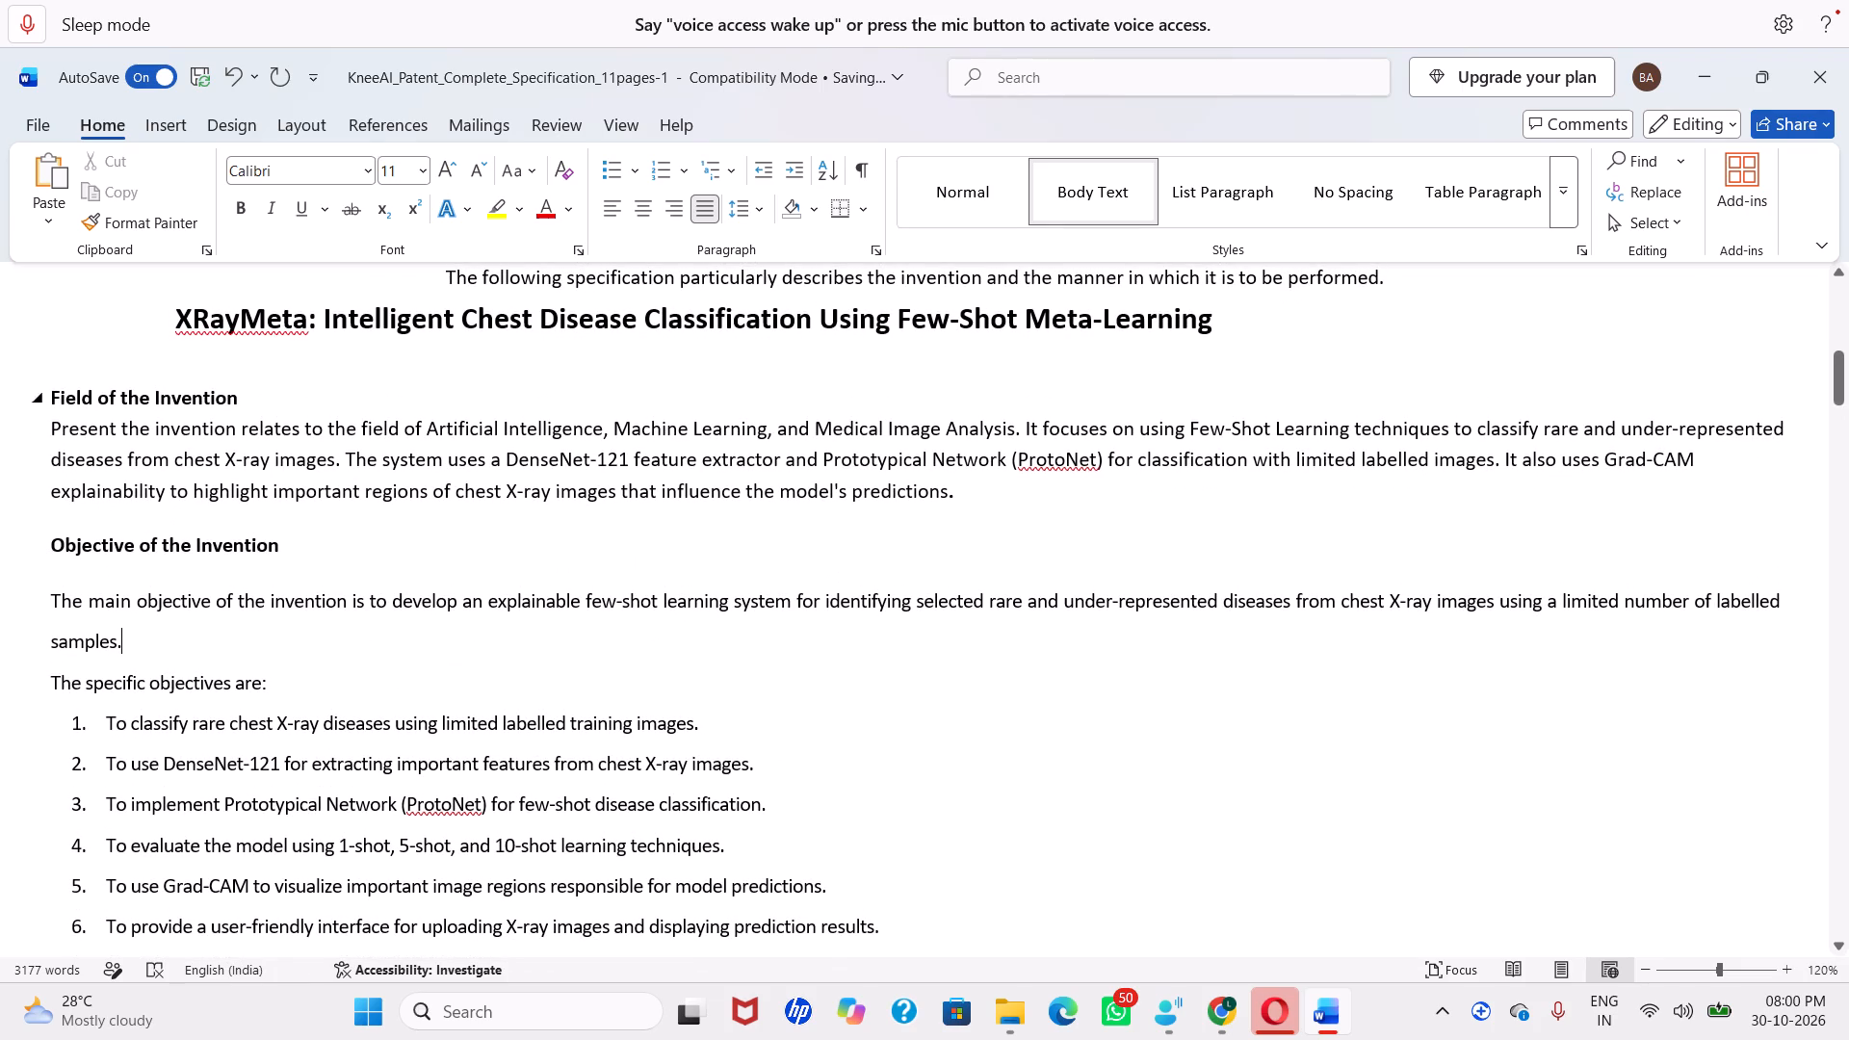
drag(51, 389, 890, 525)
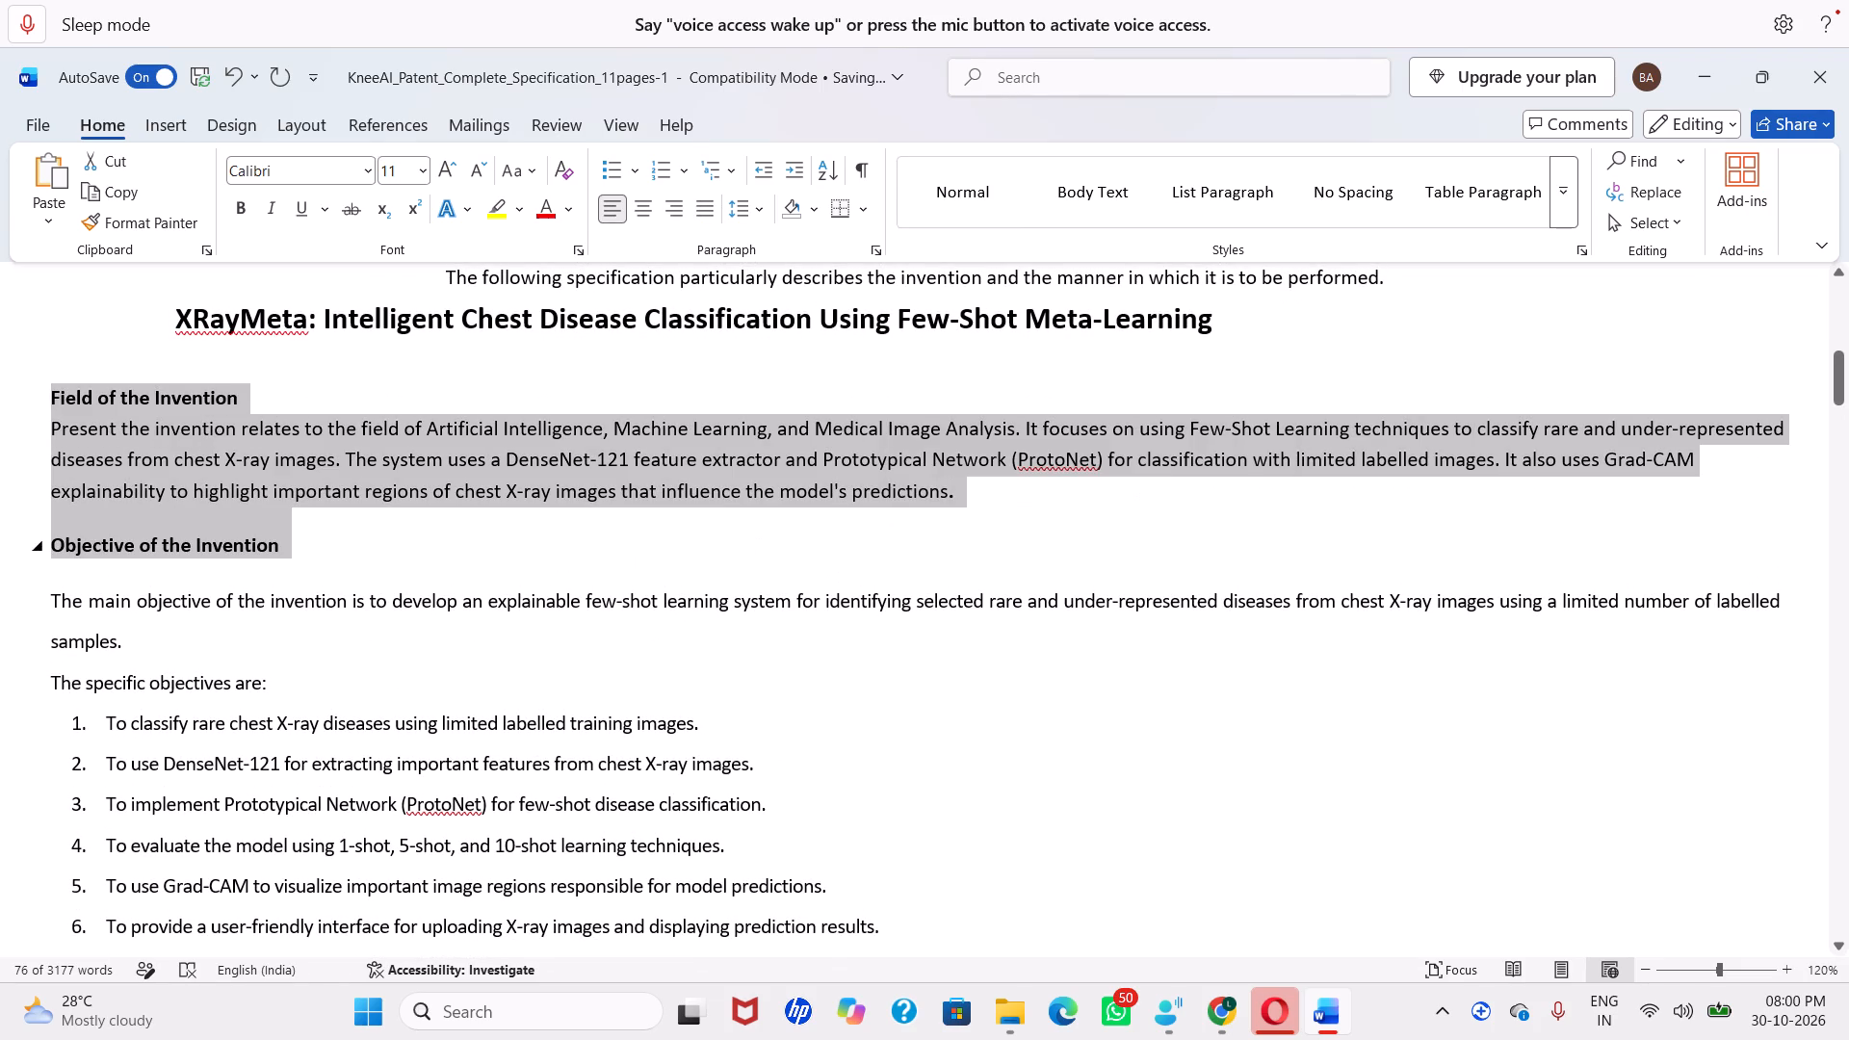
click(723, 573)
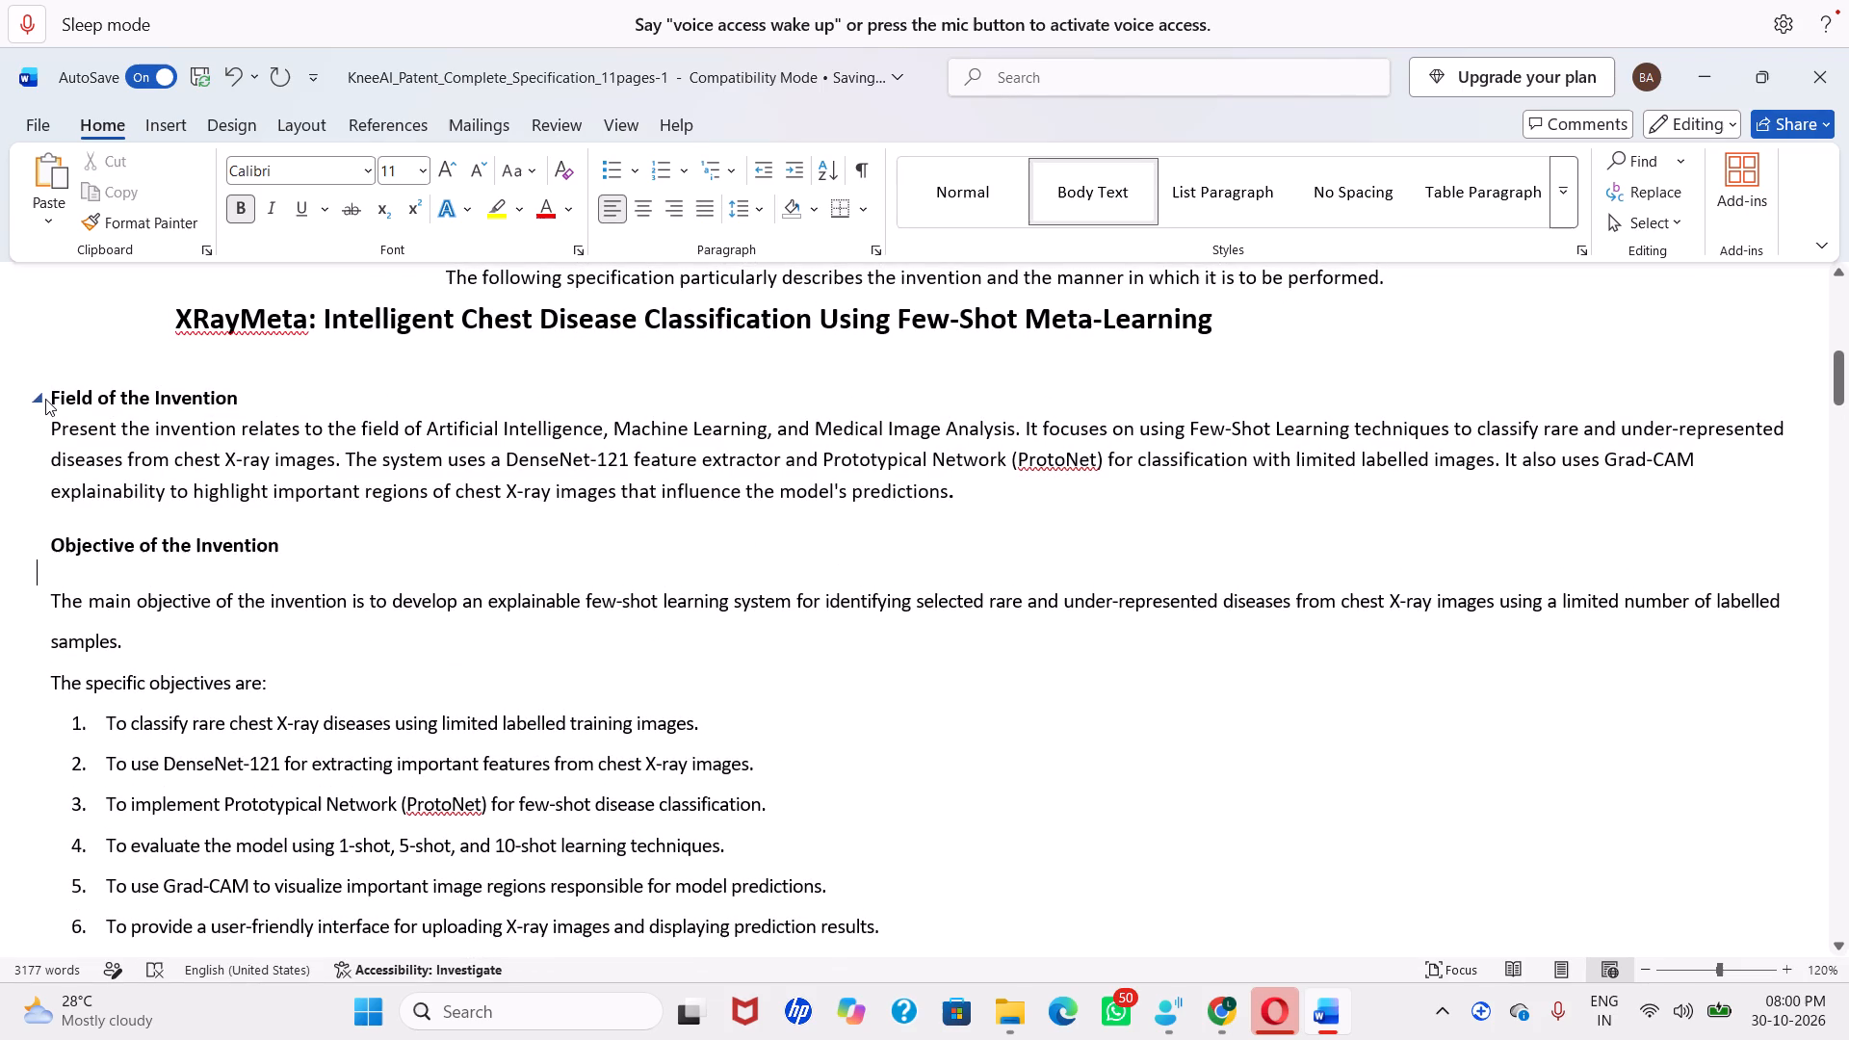
drag(50, 397, 1010, 524)
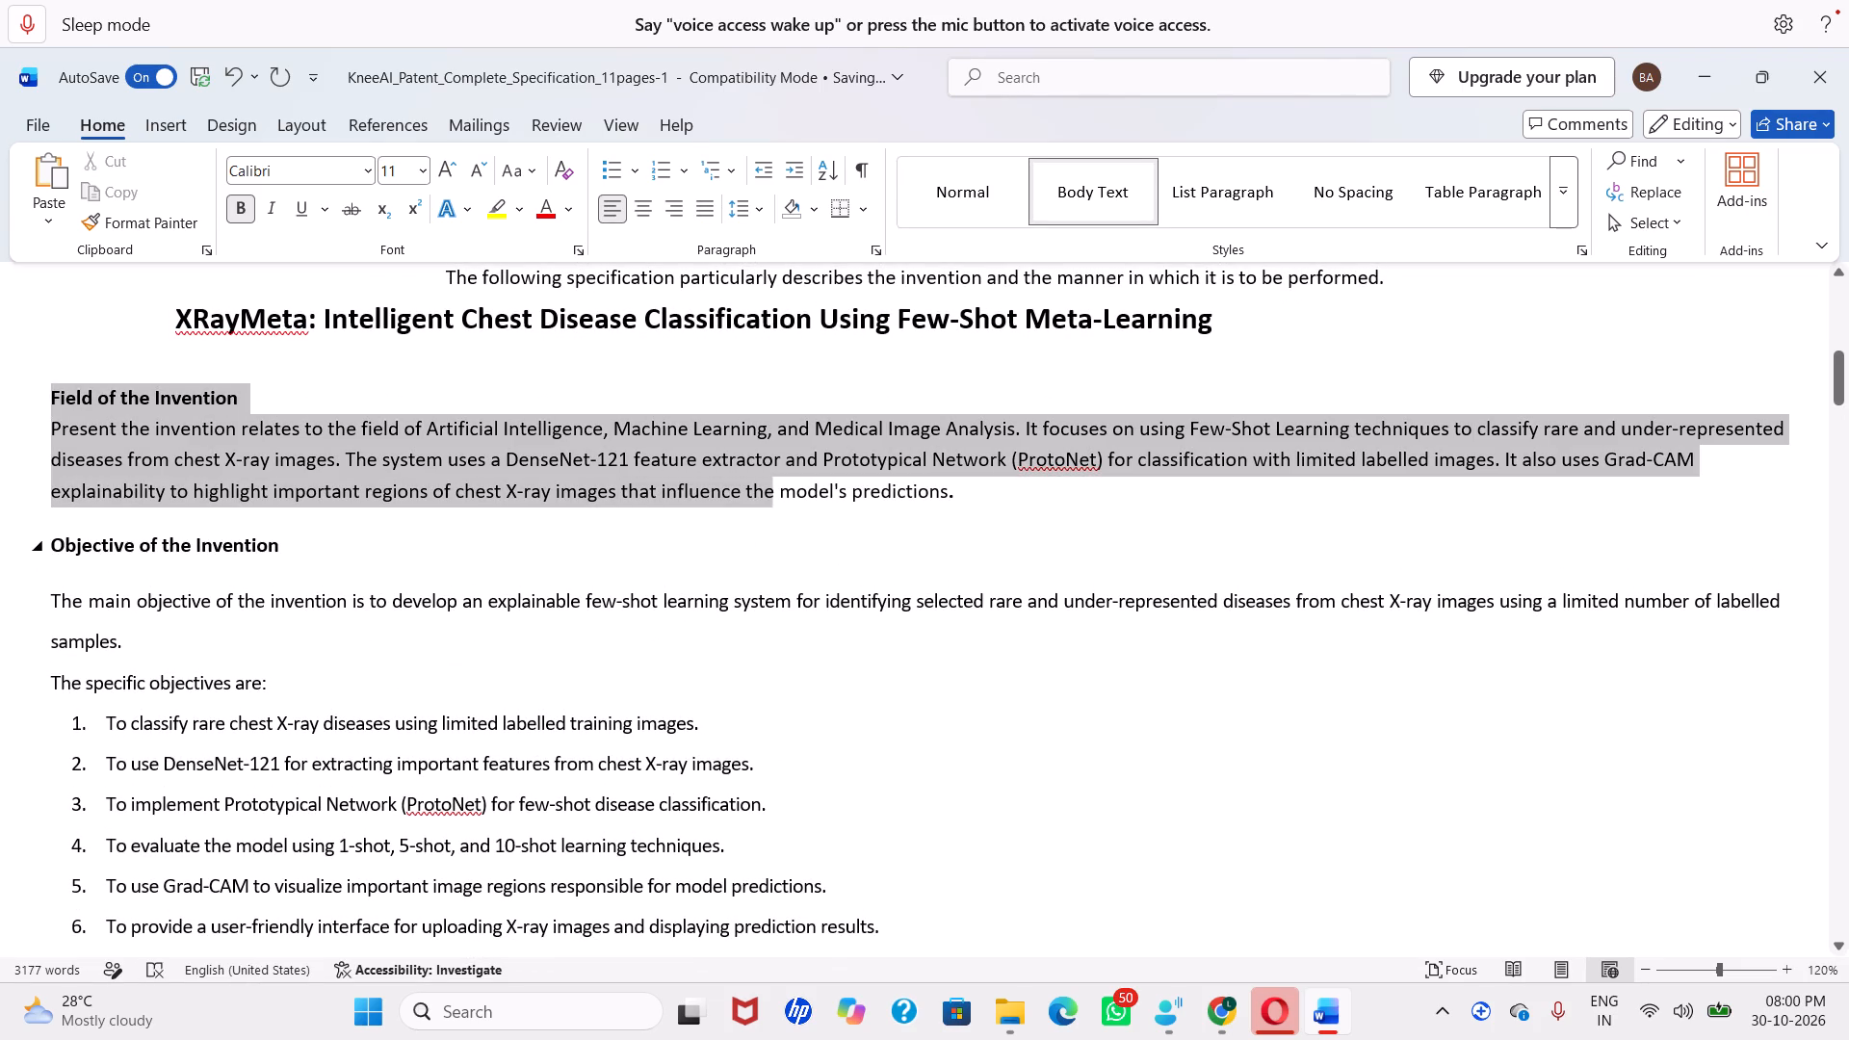
drag(1010, 524, 993, 502)
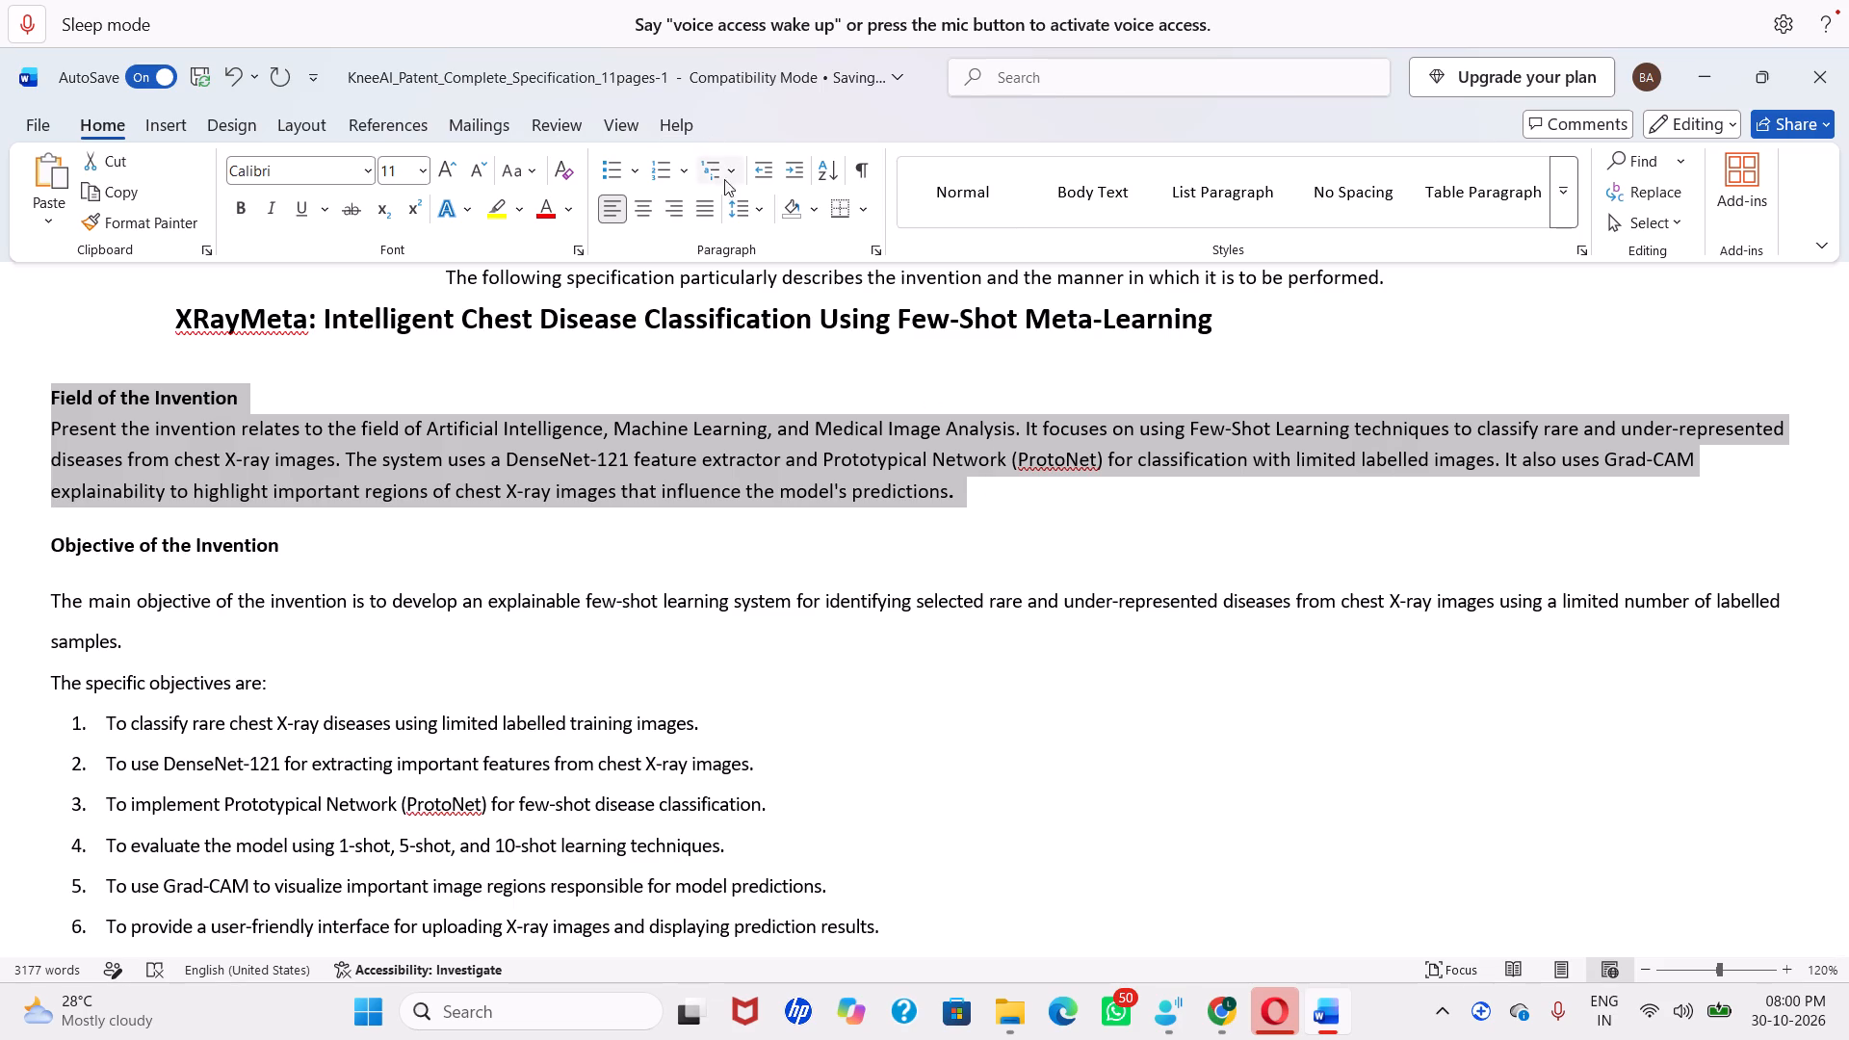
click(755, 219)
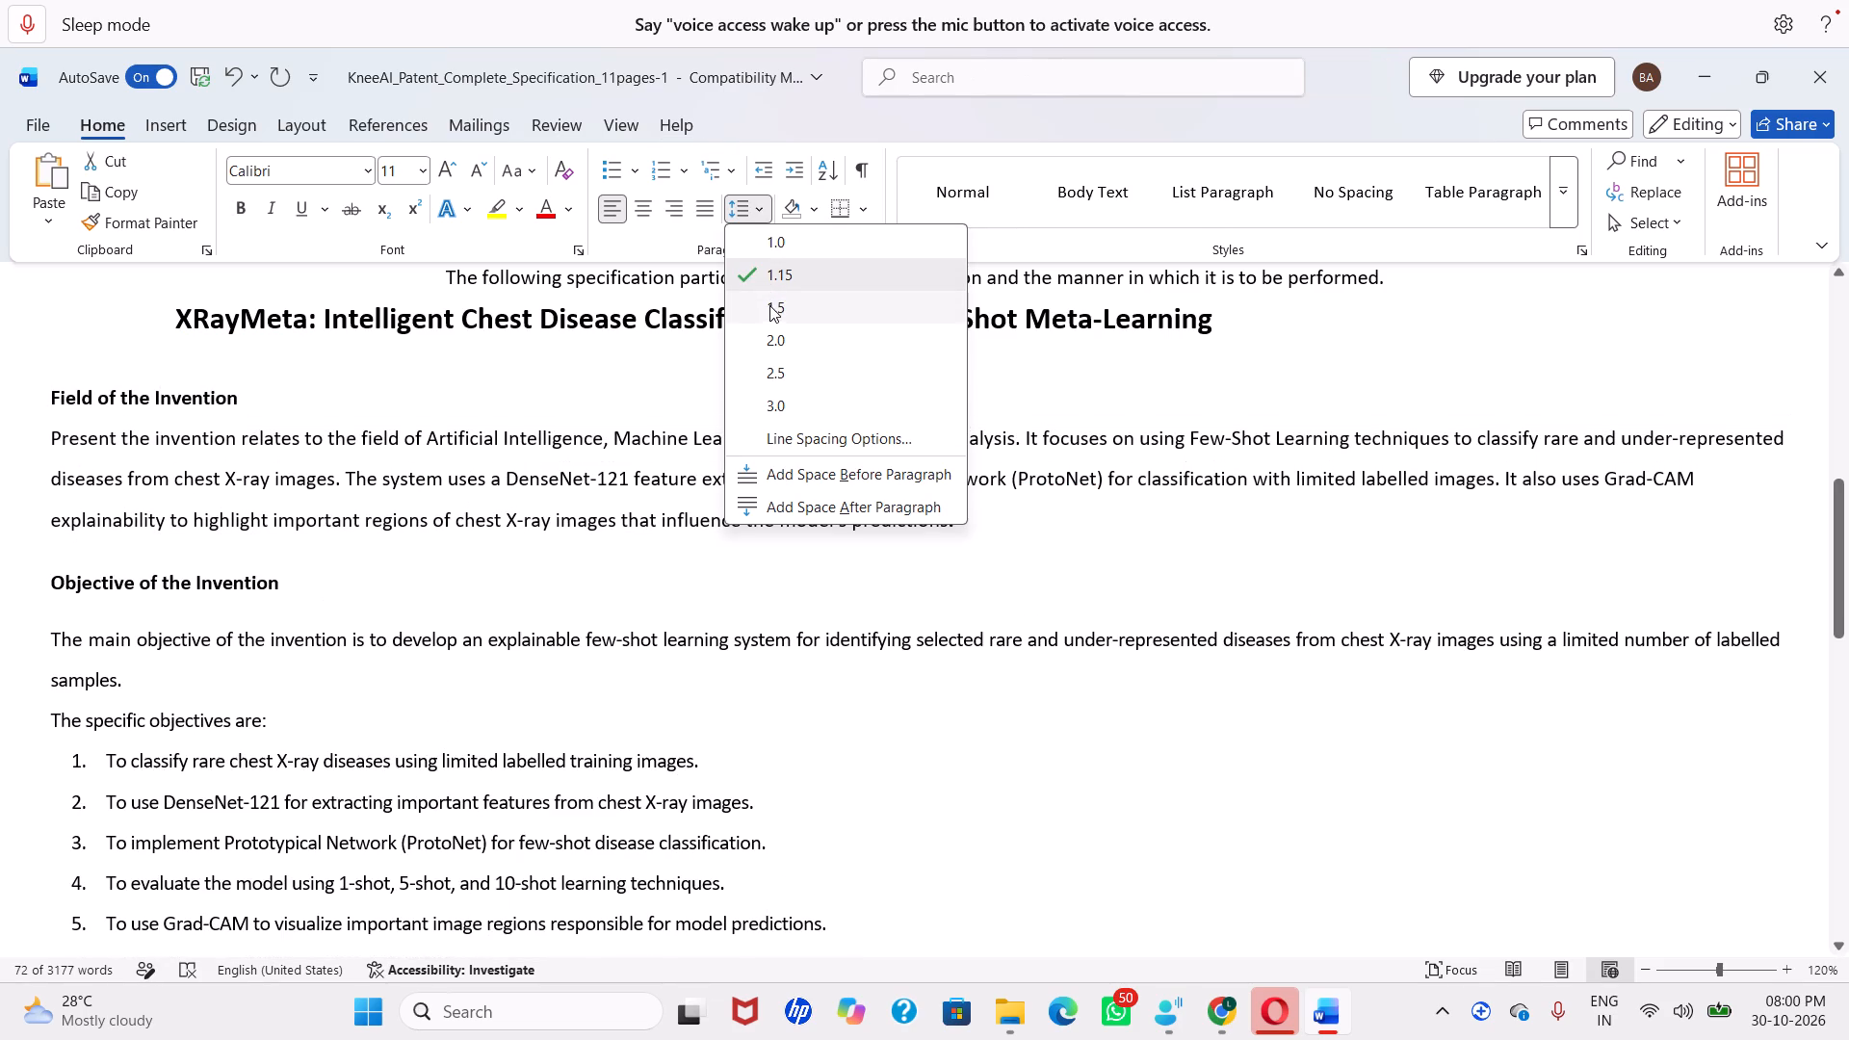
click(769, 307)
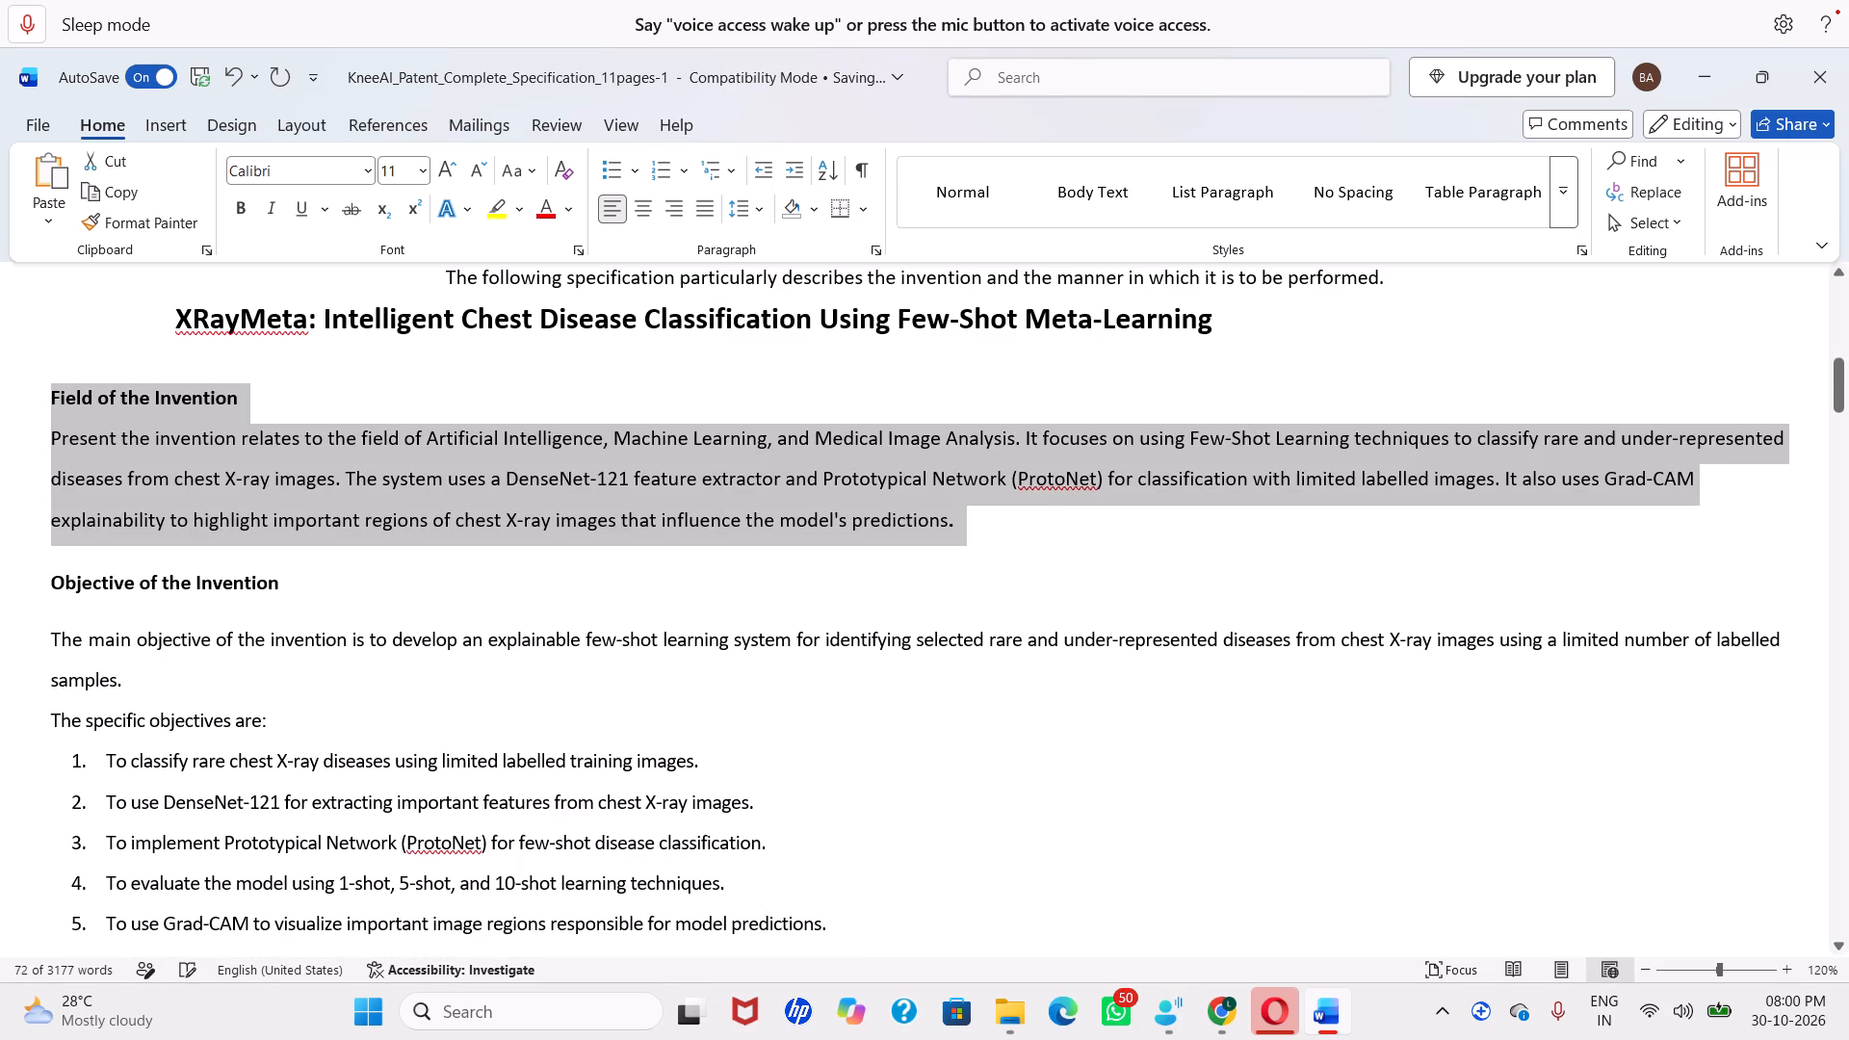
click(781, 566)
Set the line spacing of the paragraph under Field of the Invention, without its heading, to 1.15.
scroll(781, 566, down, 1)
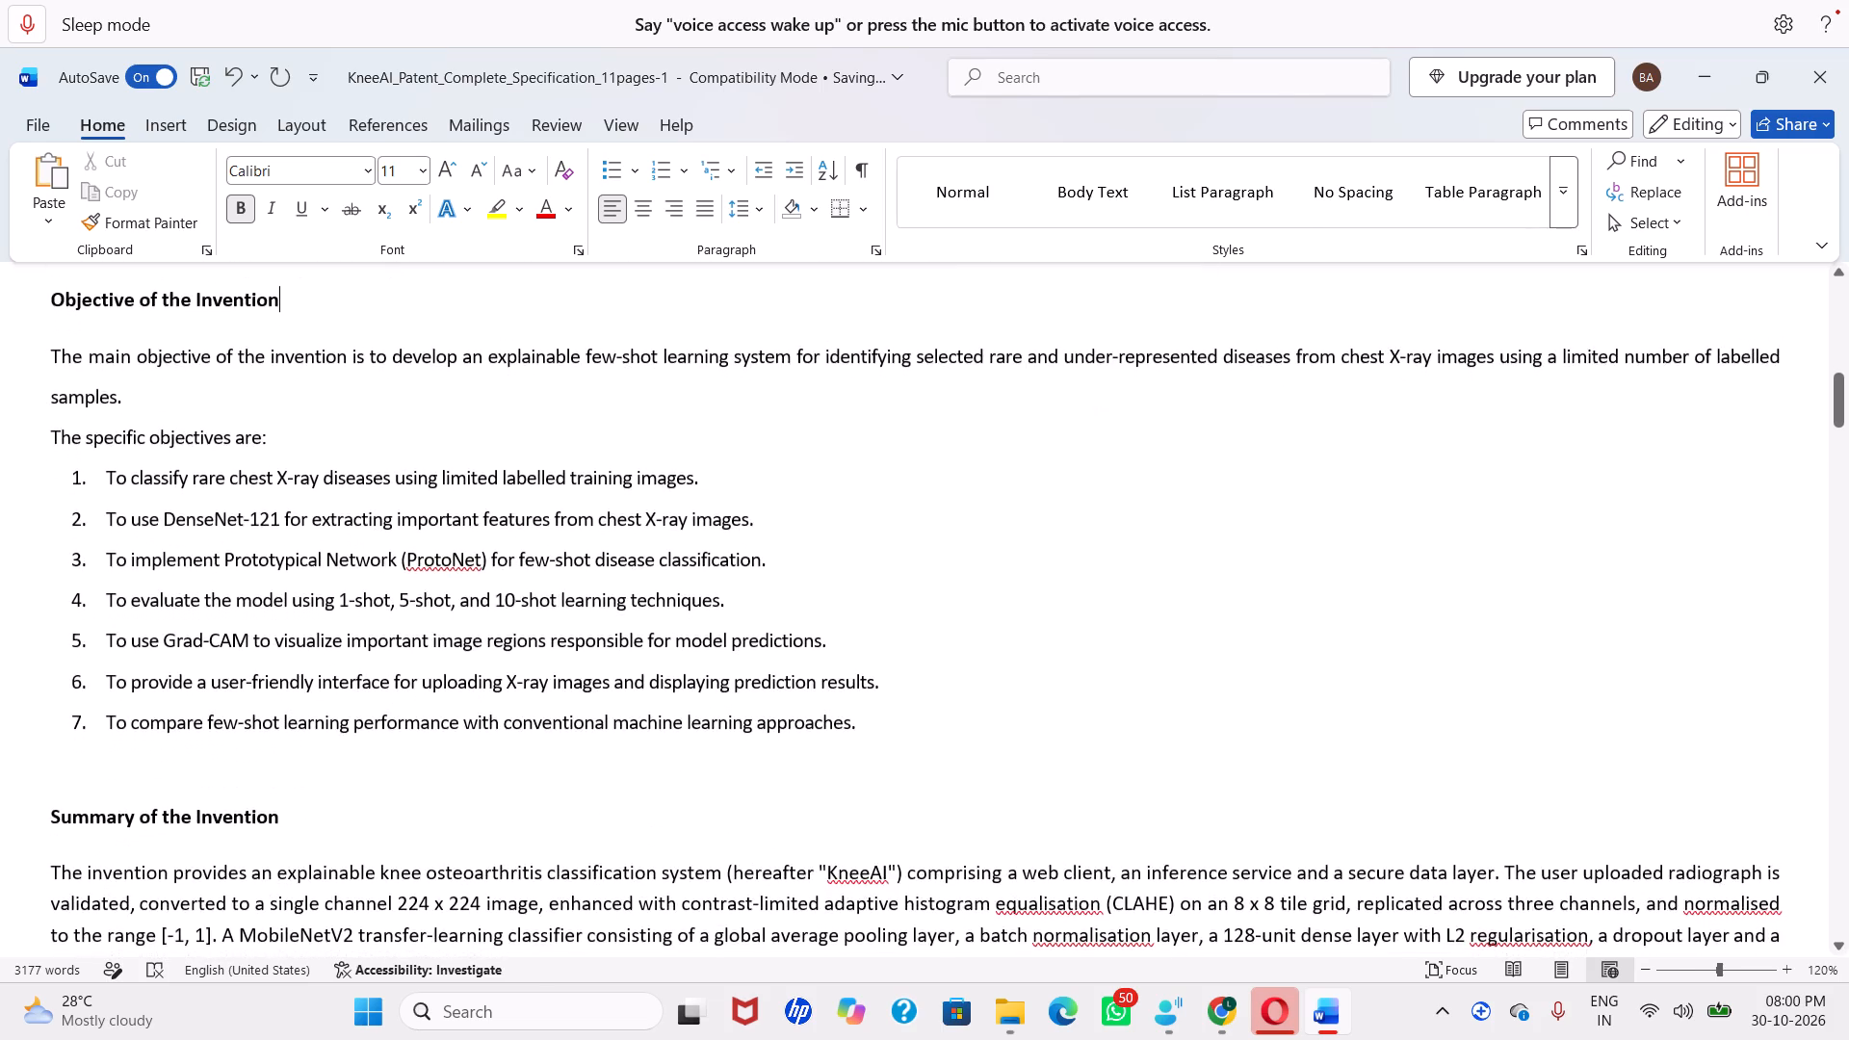
scroll(781, 566, down, 1)
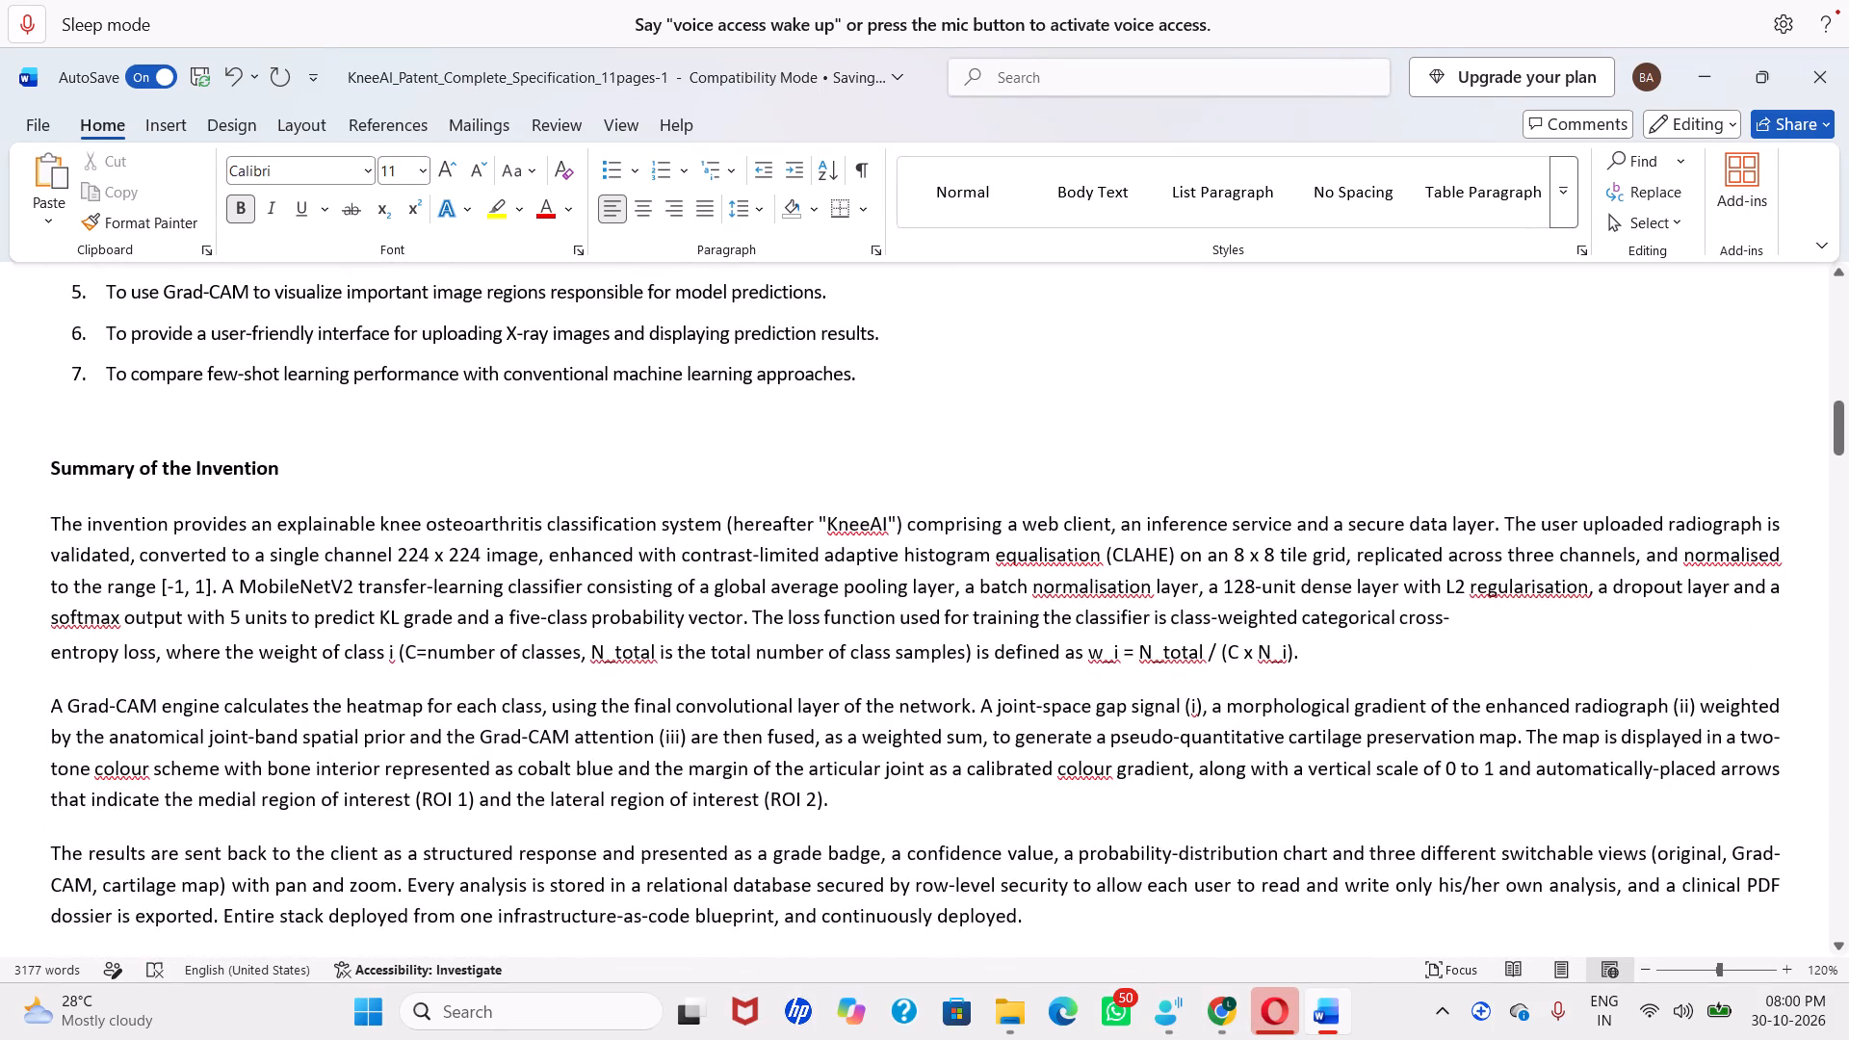
drag(373, 524, 690, 682)
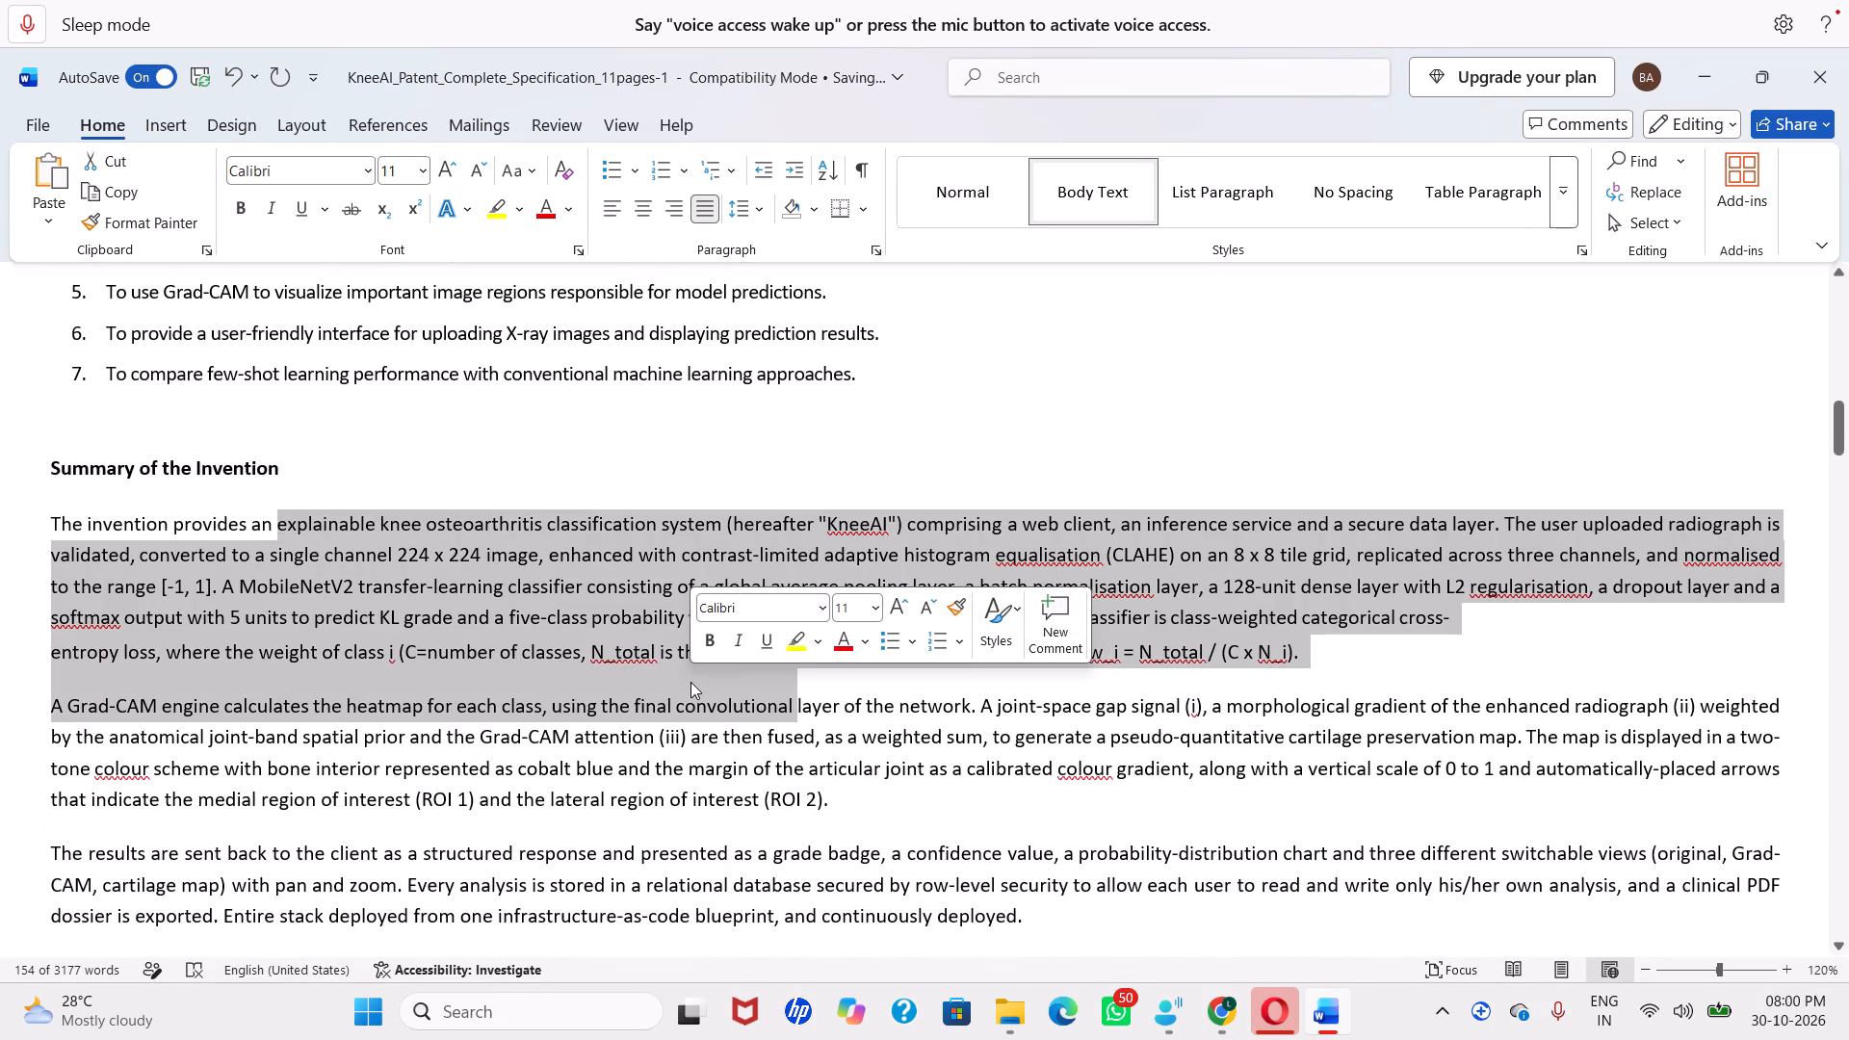
click(649, 493)
scroll(649, 493, up, 1)
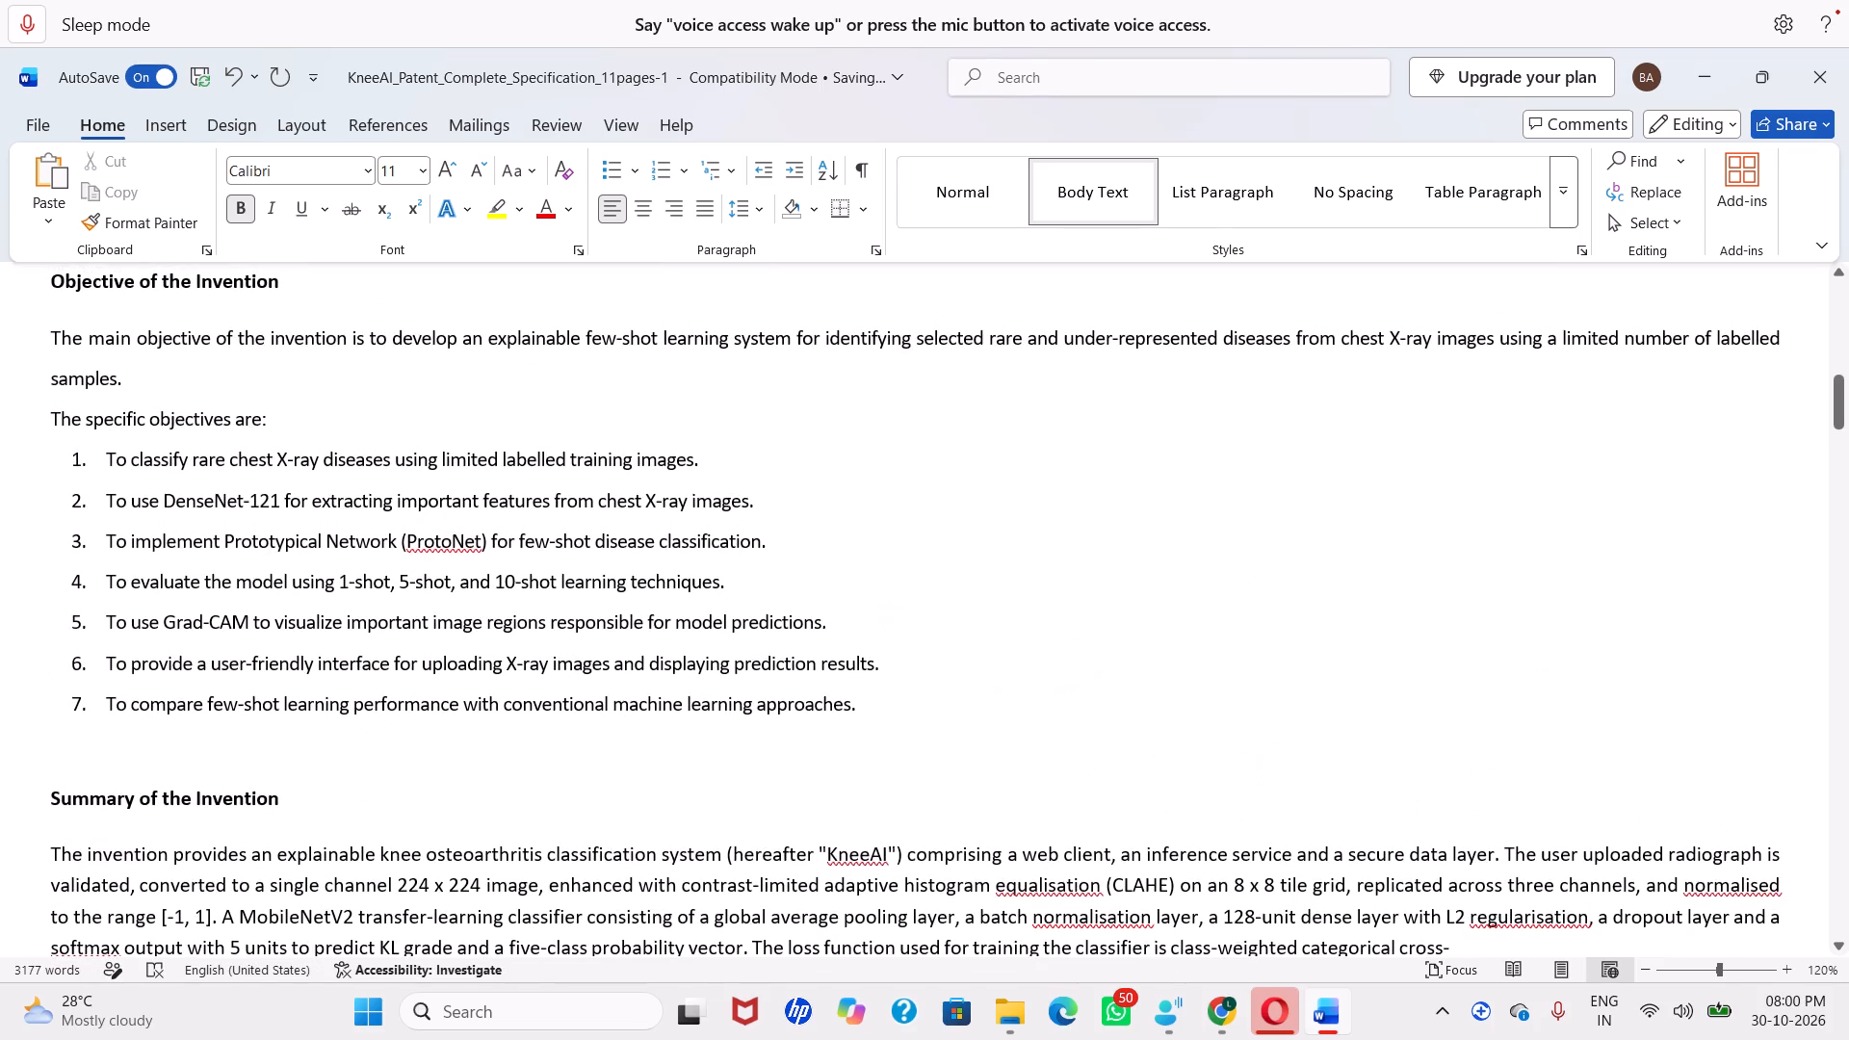
scroll(249, 403, up, 1)
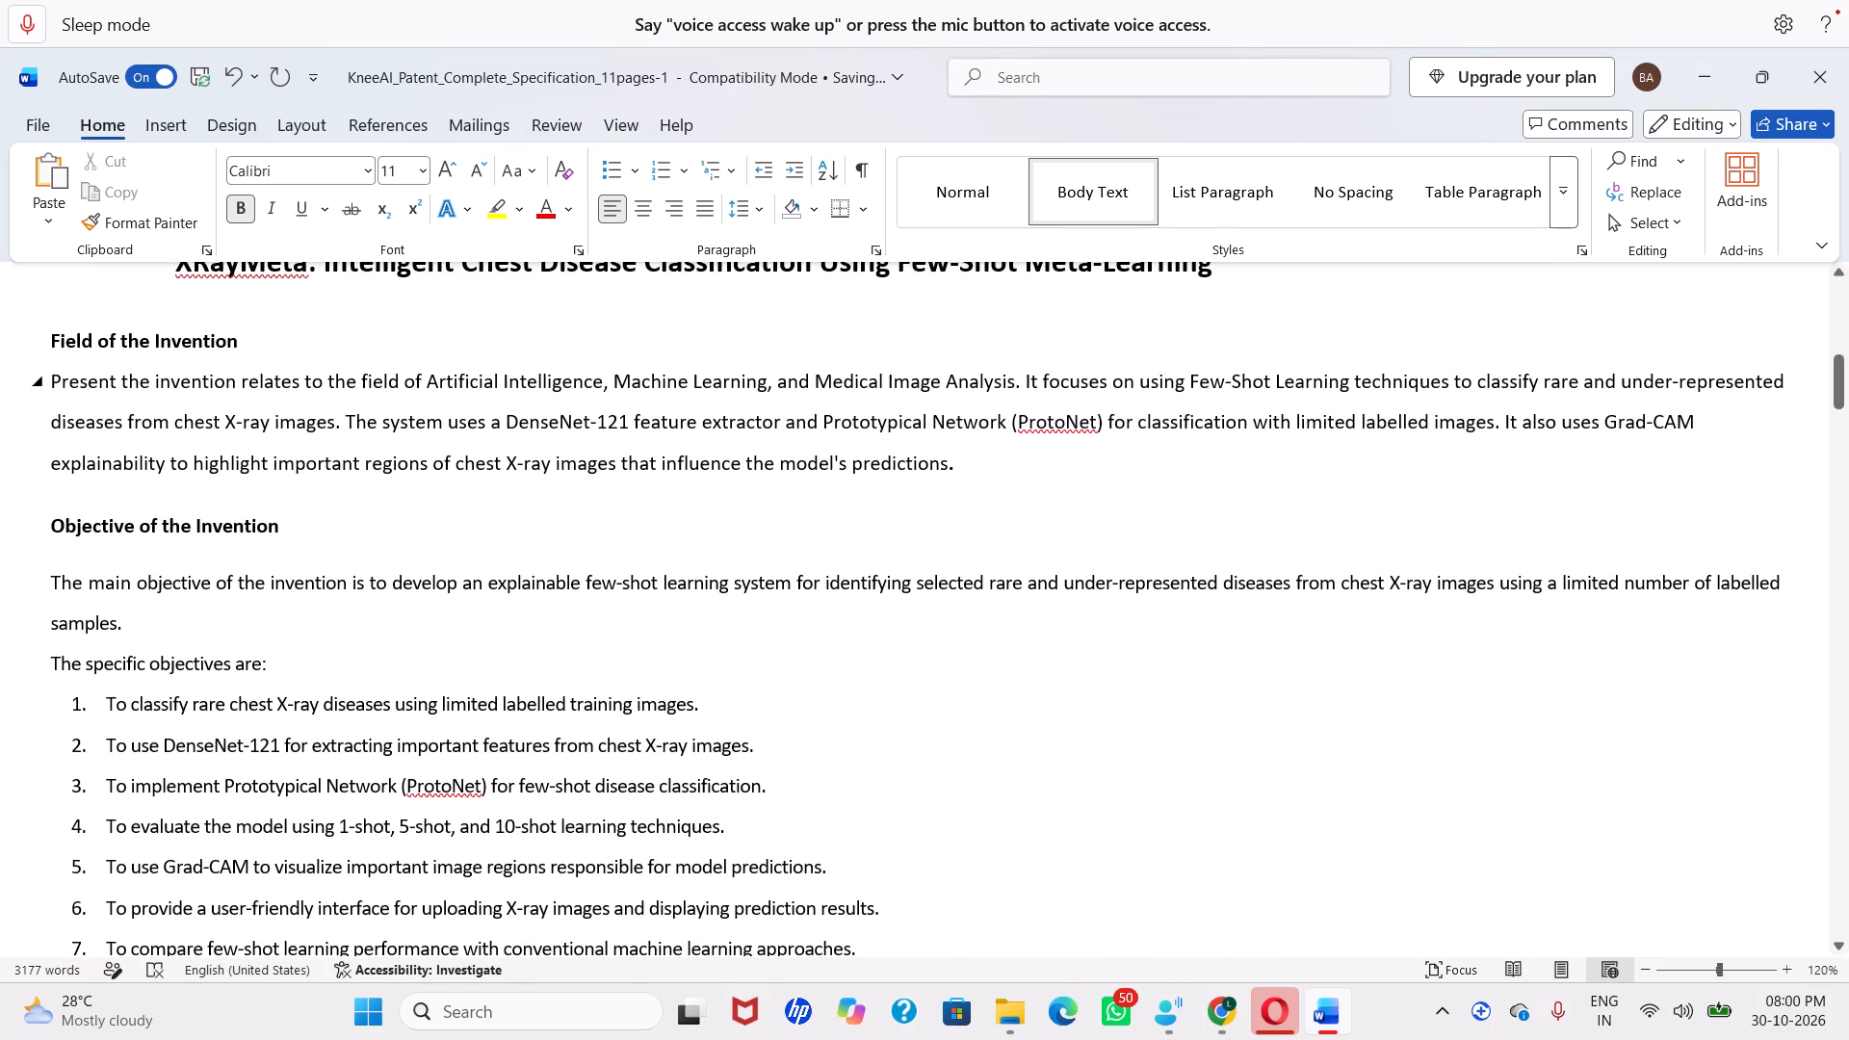
drag(52, 378, 917, 458)
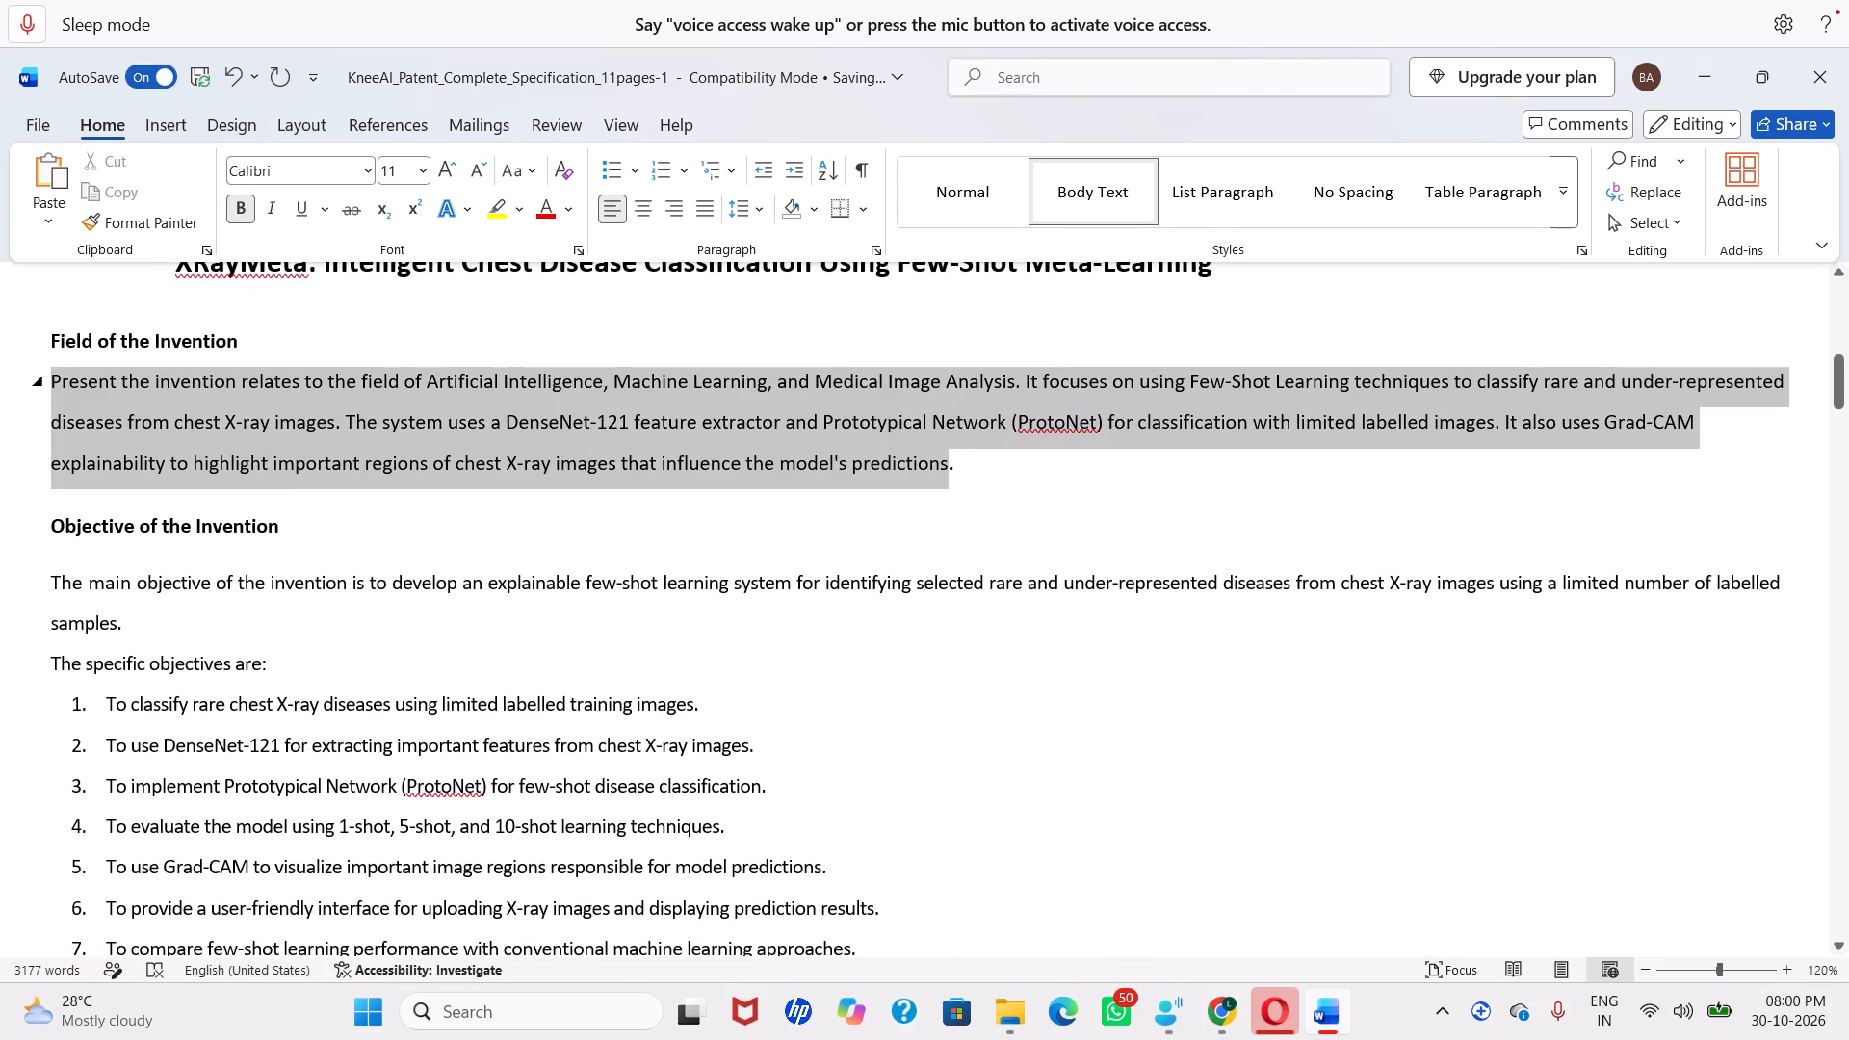
drag(917, 458, 956, 462)
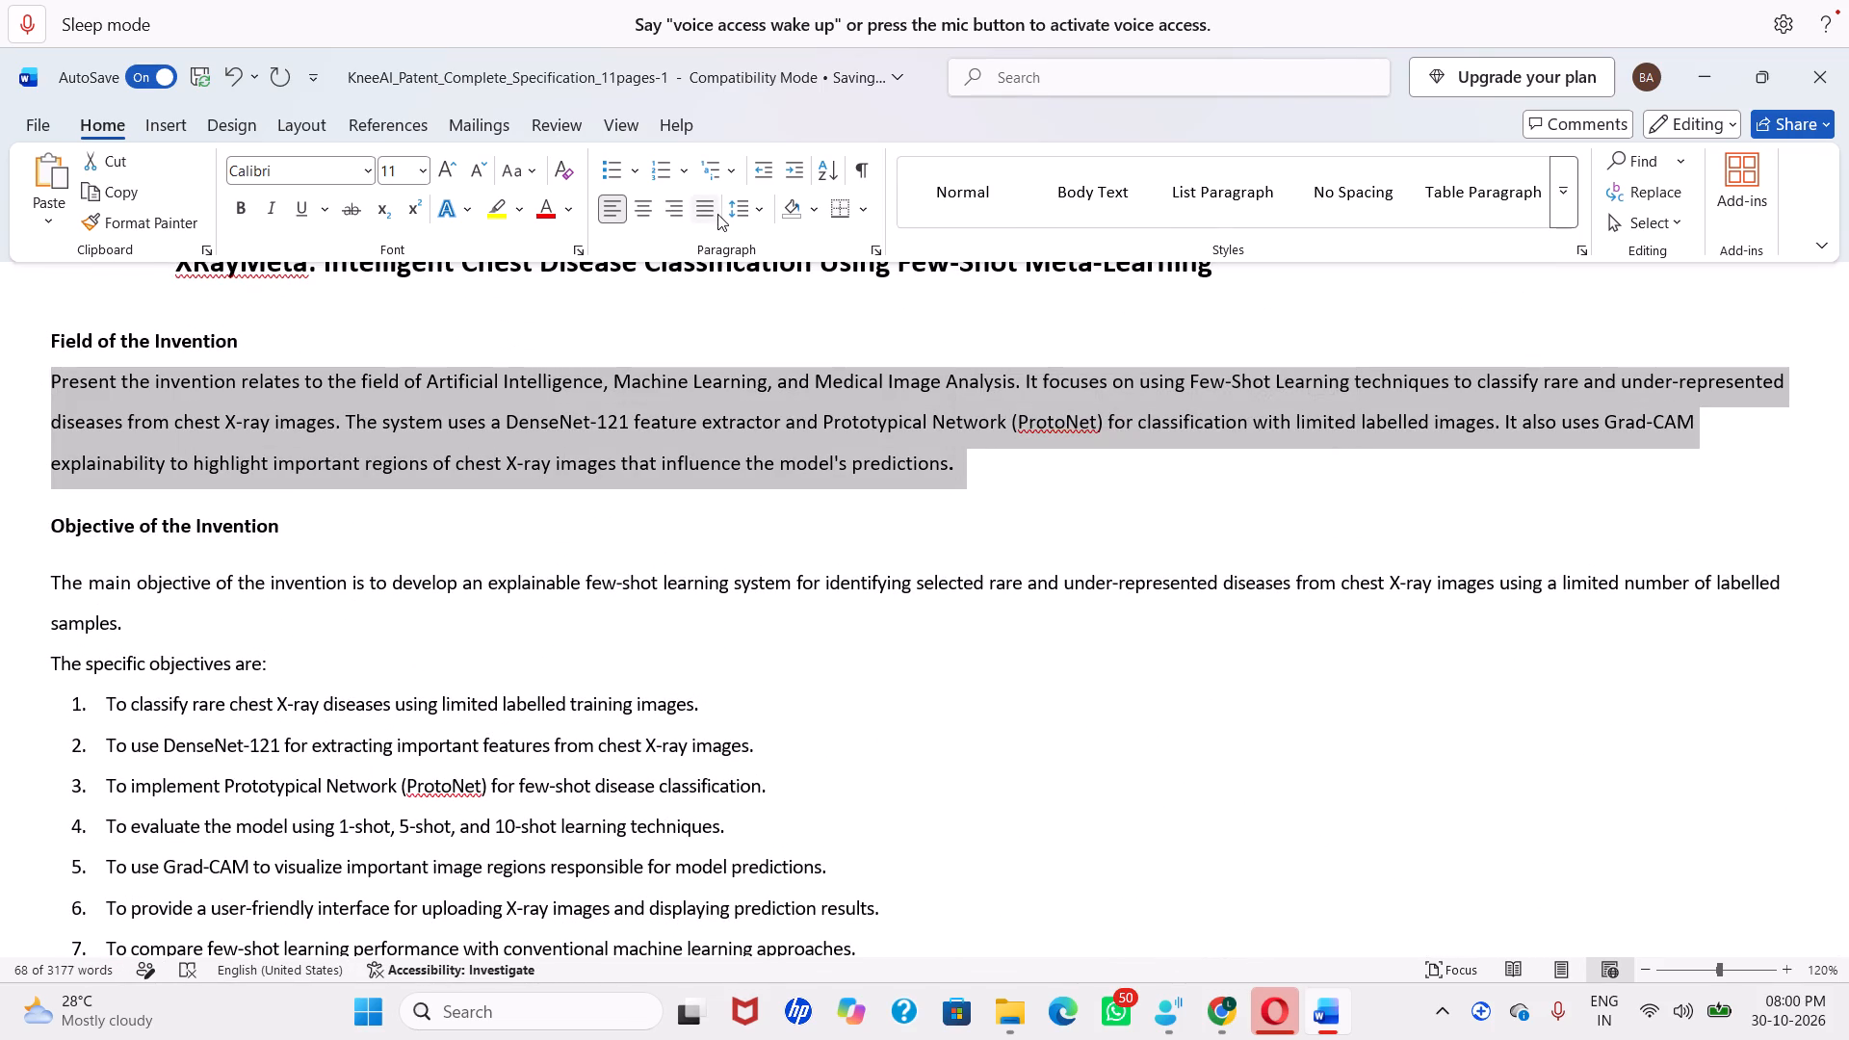
click(756, 209)
click(765, 273)
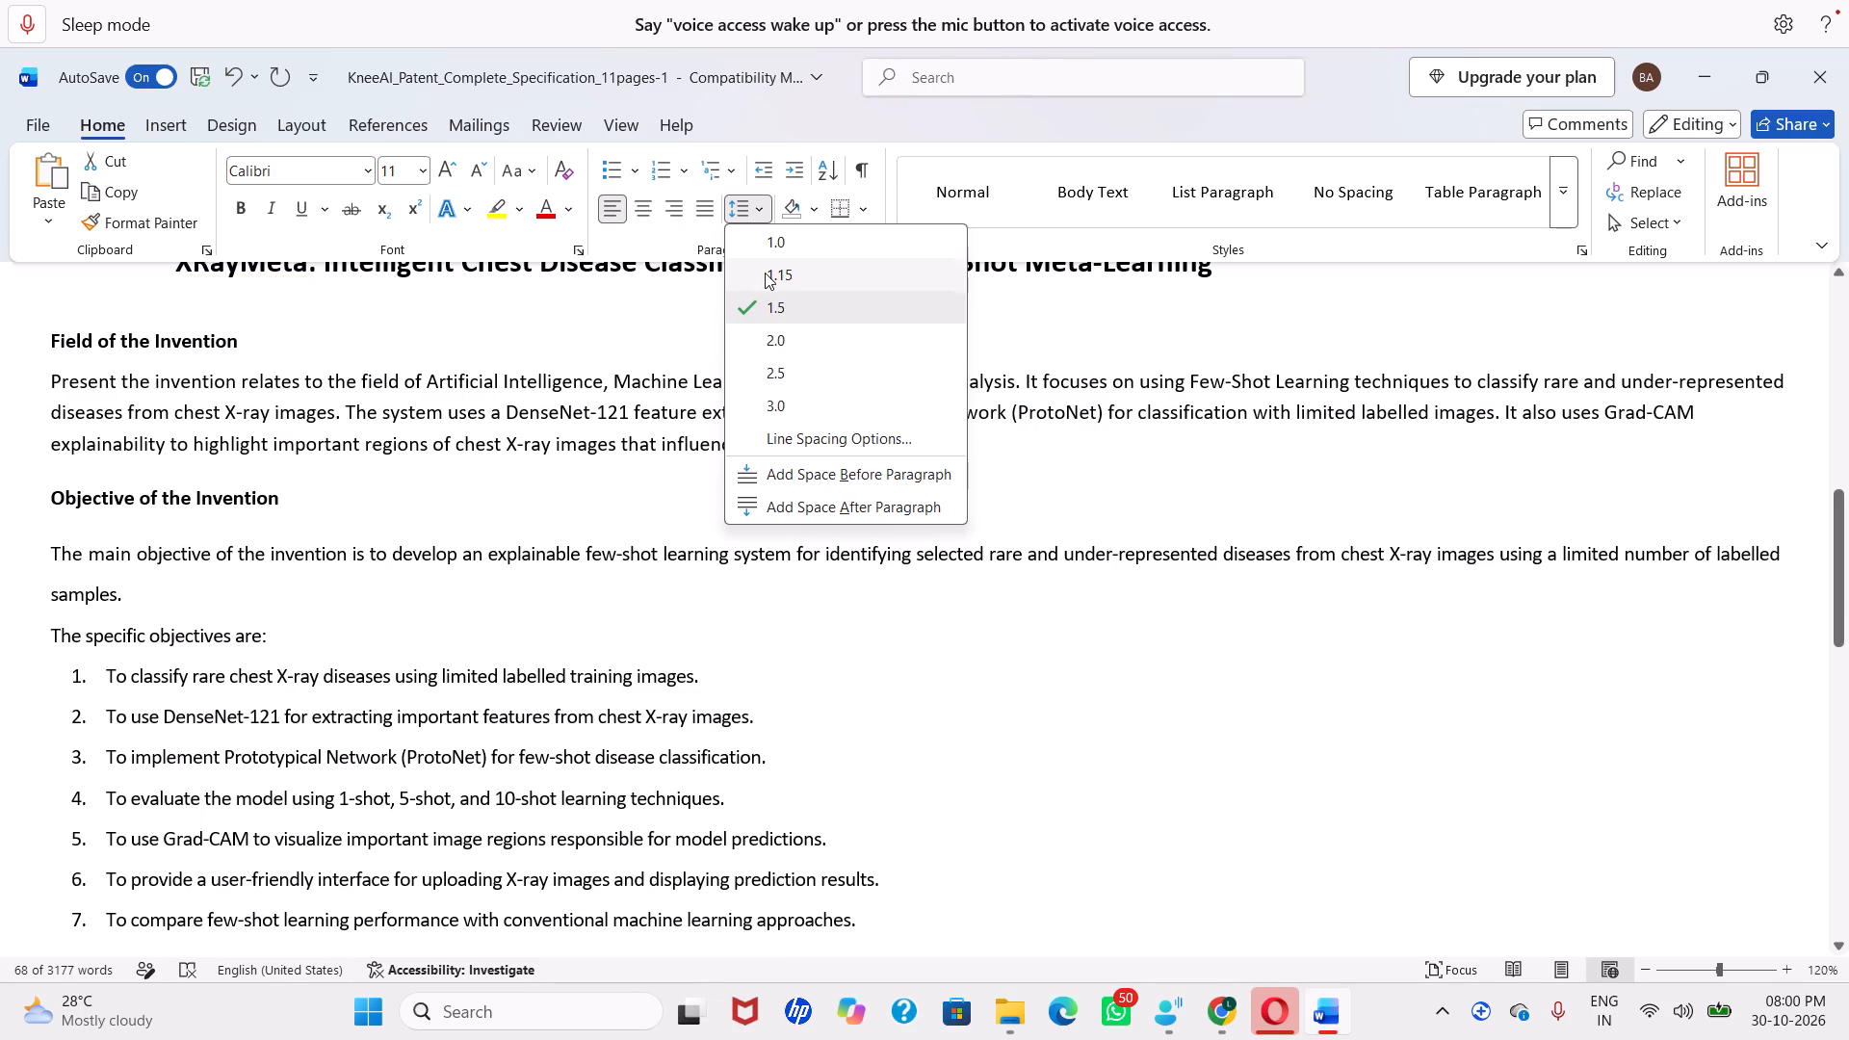
Set the line spacing of the introductory text and all seven objectives under Objective of the Invention to 1.15.
scroll(402, 551, down, 1)
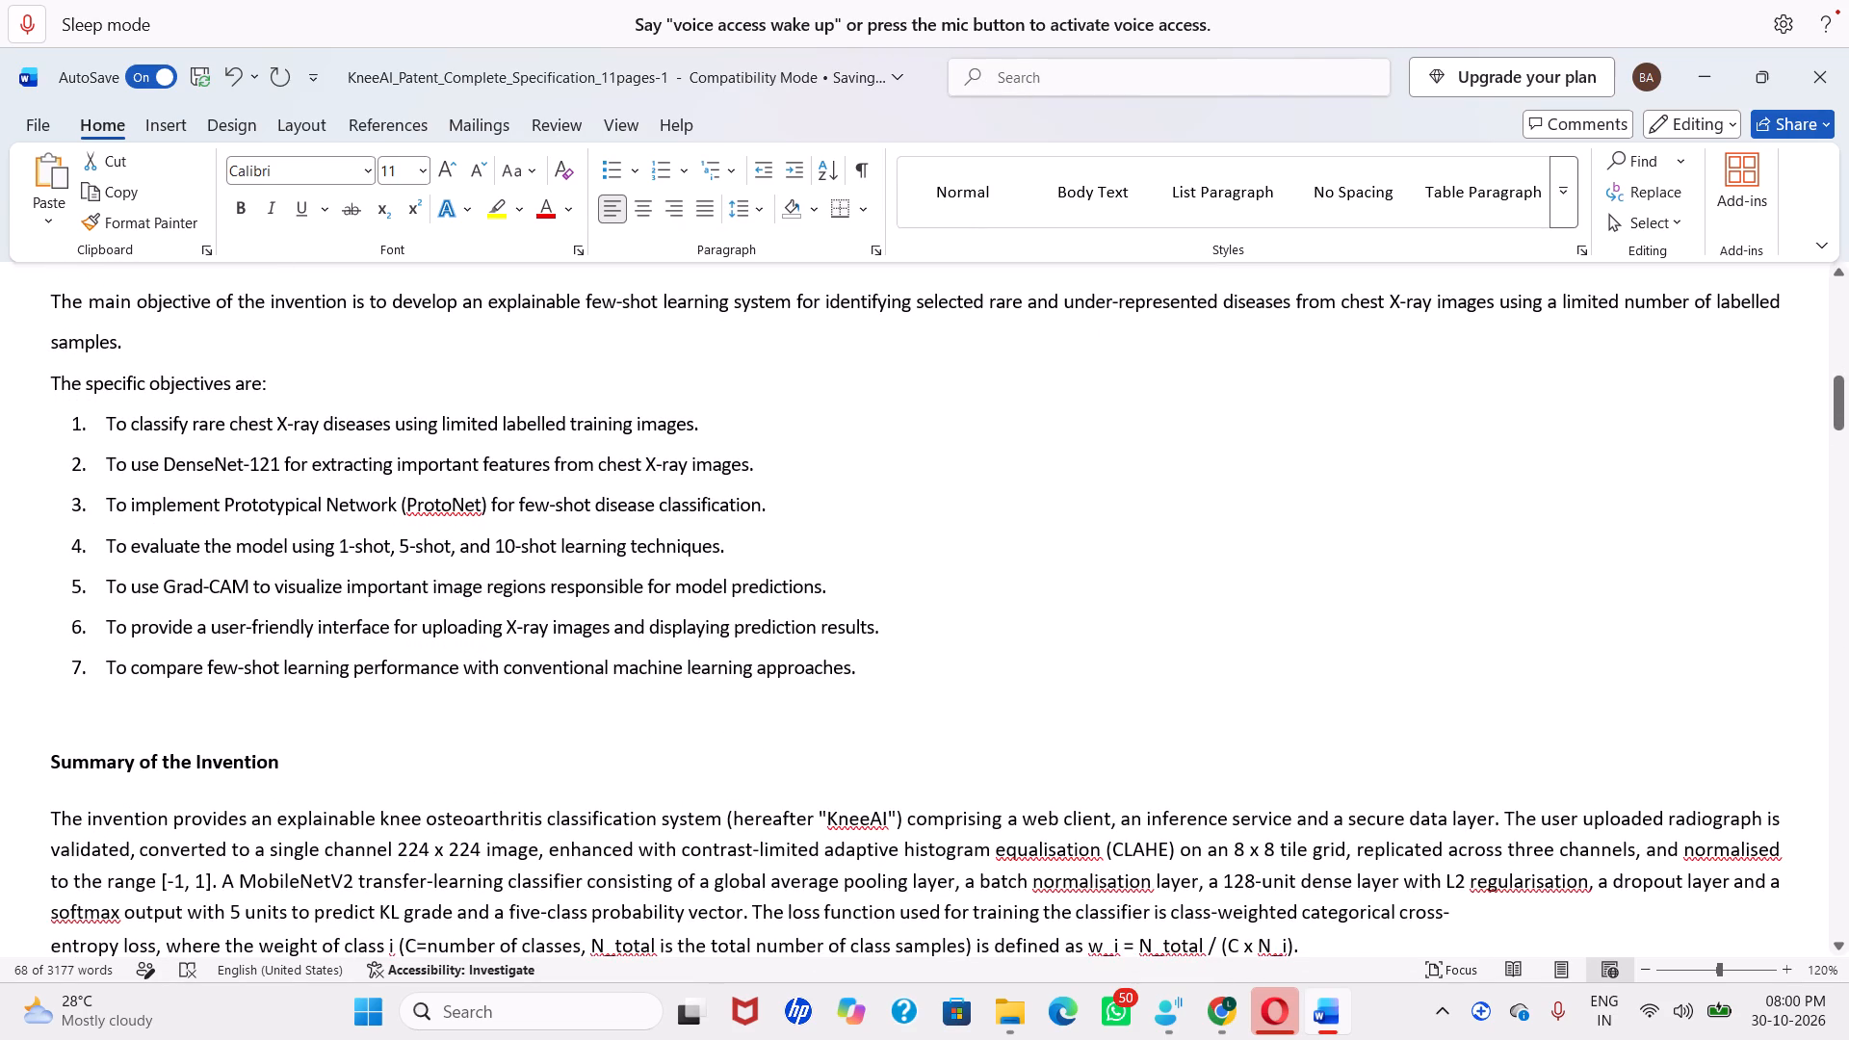
drag(50, 304, 986, 669)
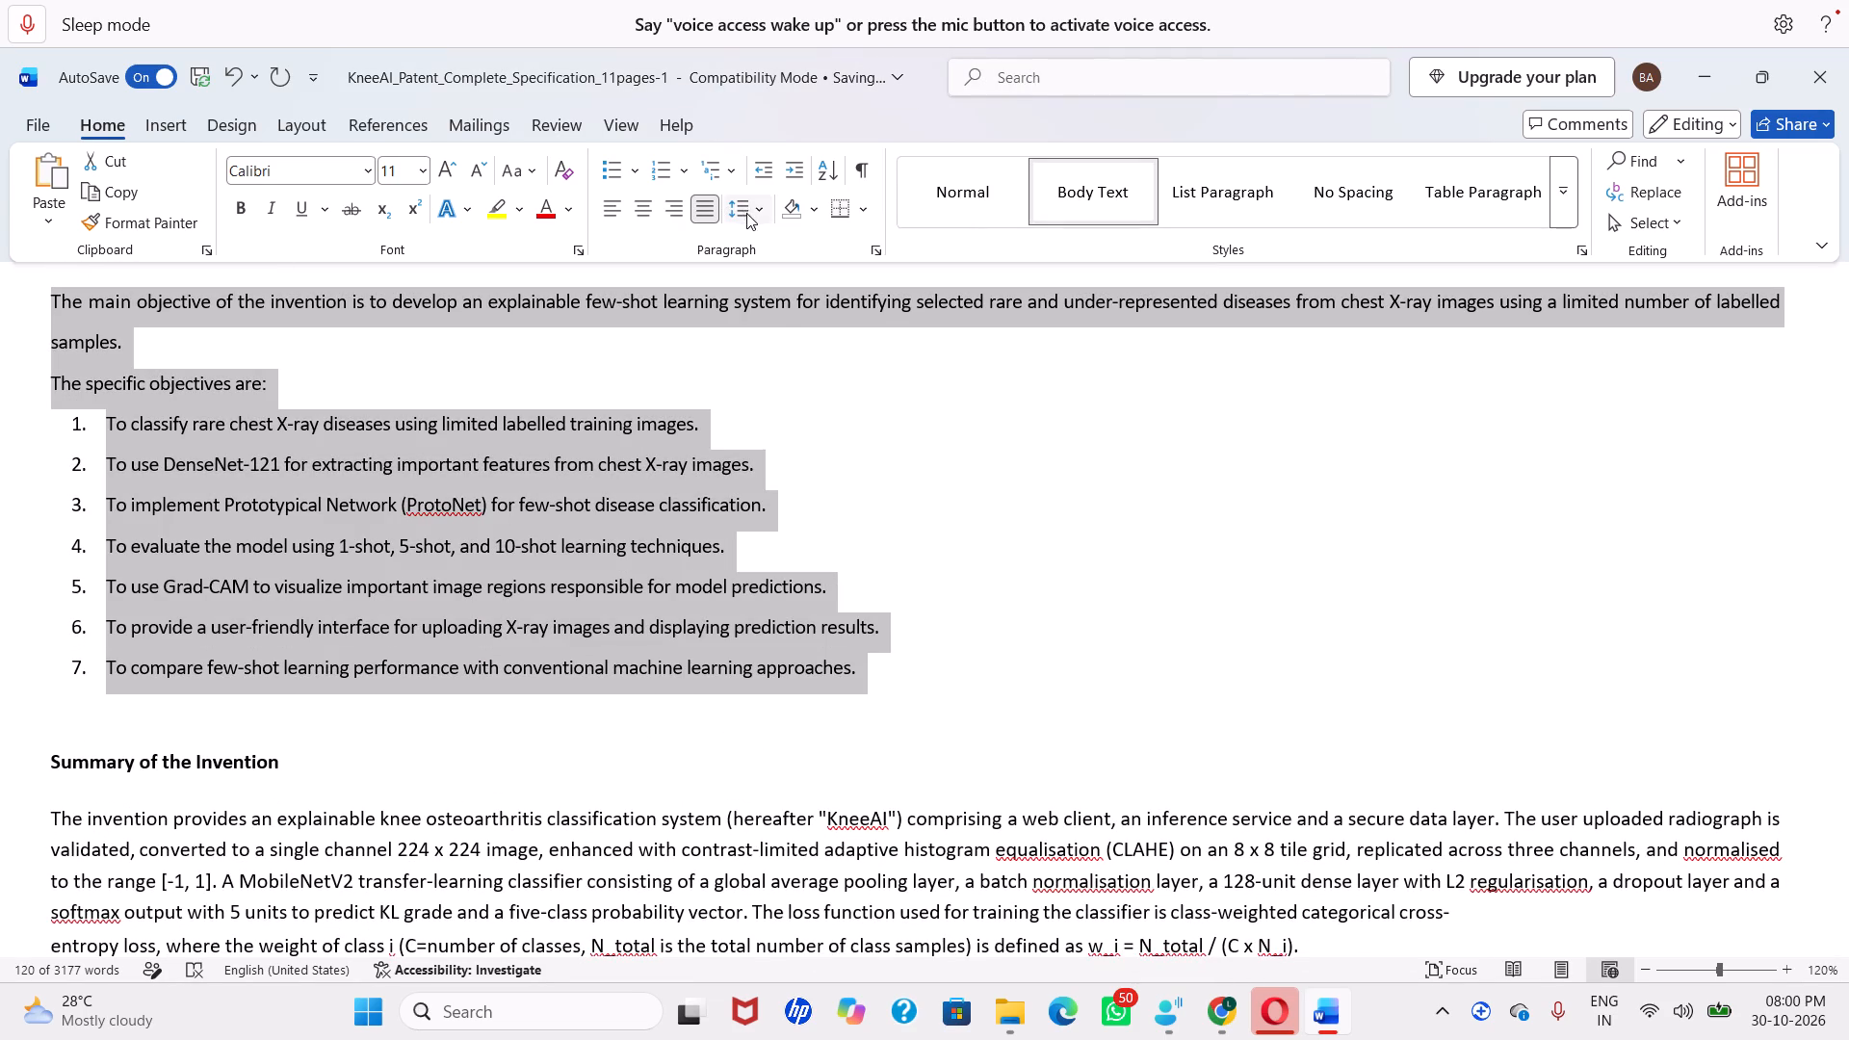
click(759, 213)
click(754, 282)
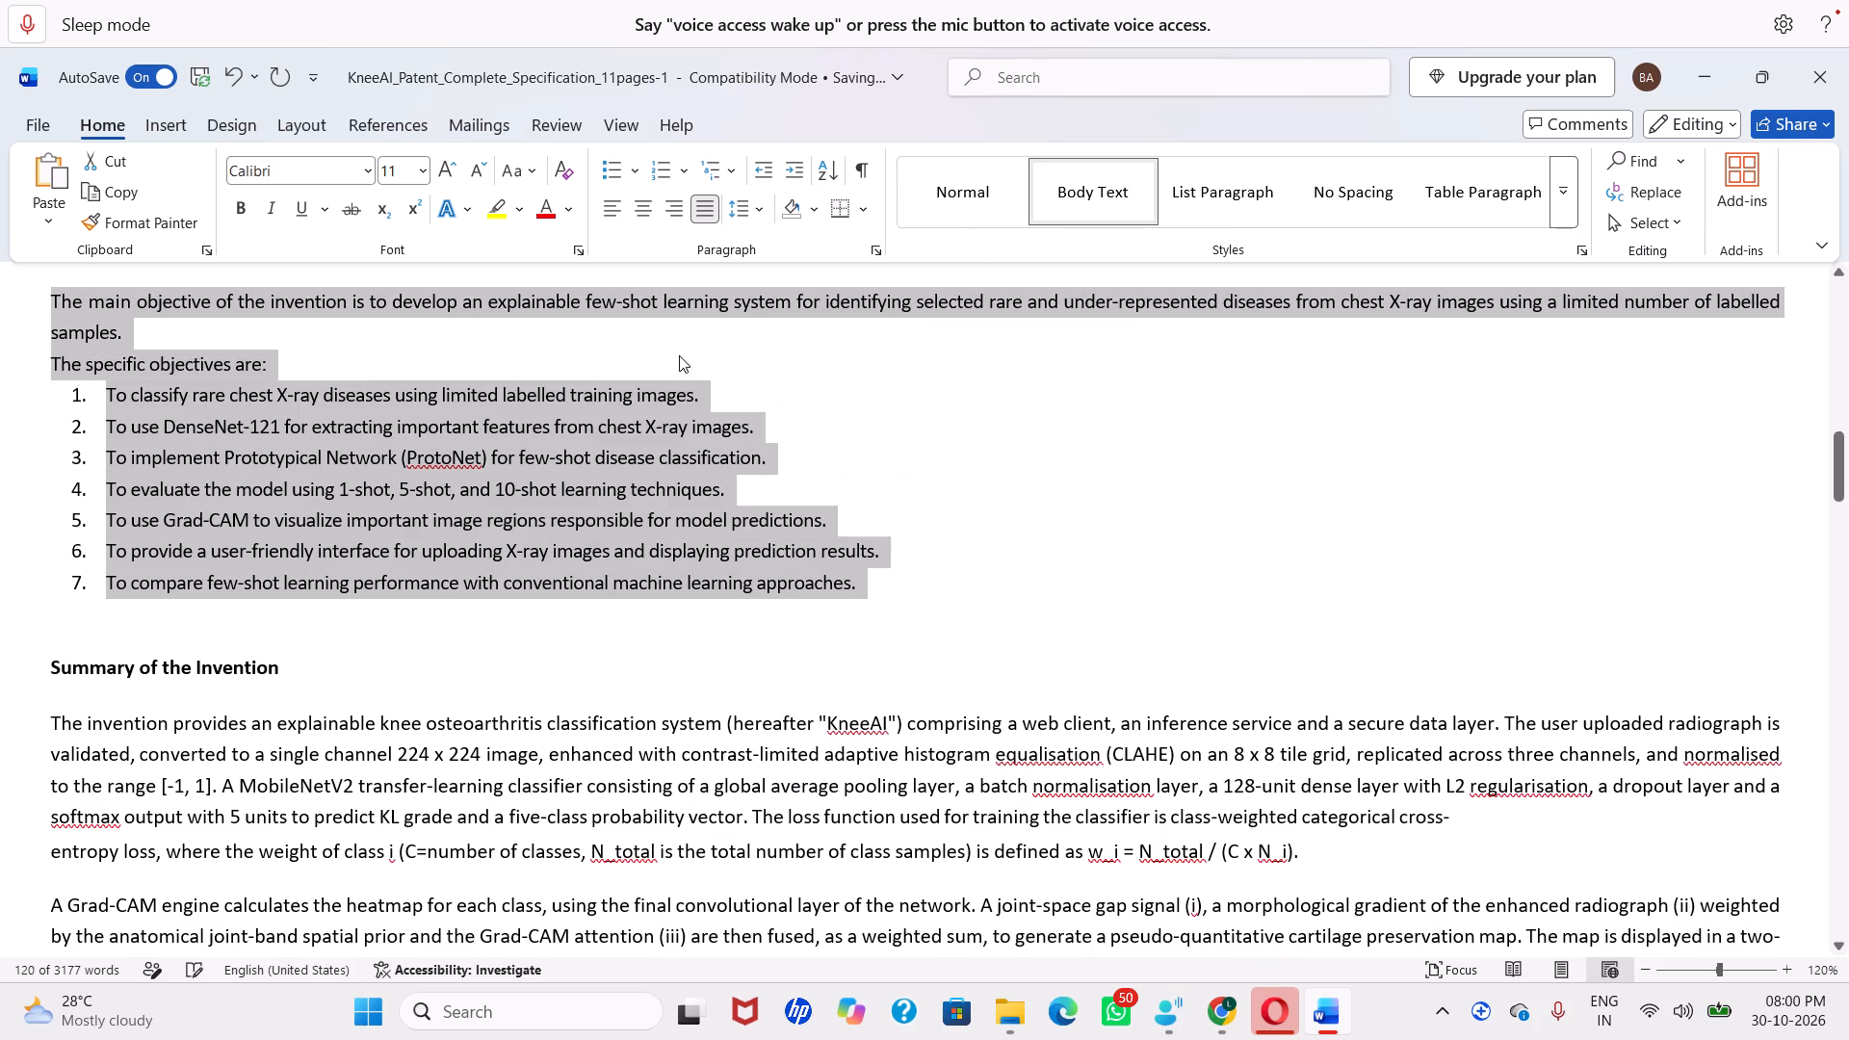
scroll(560, 591, down, 1)
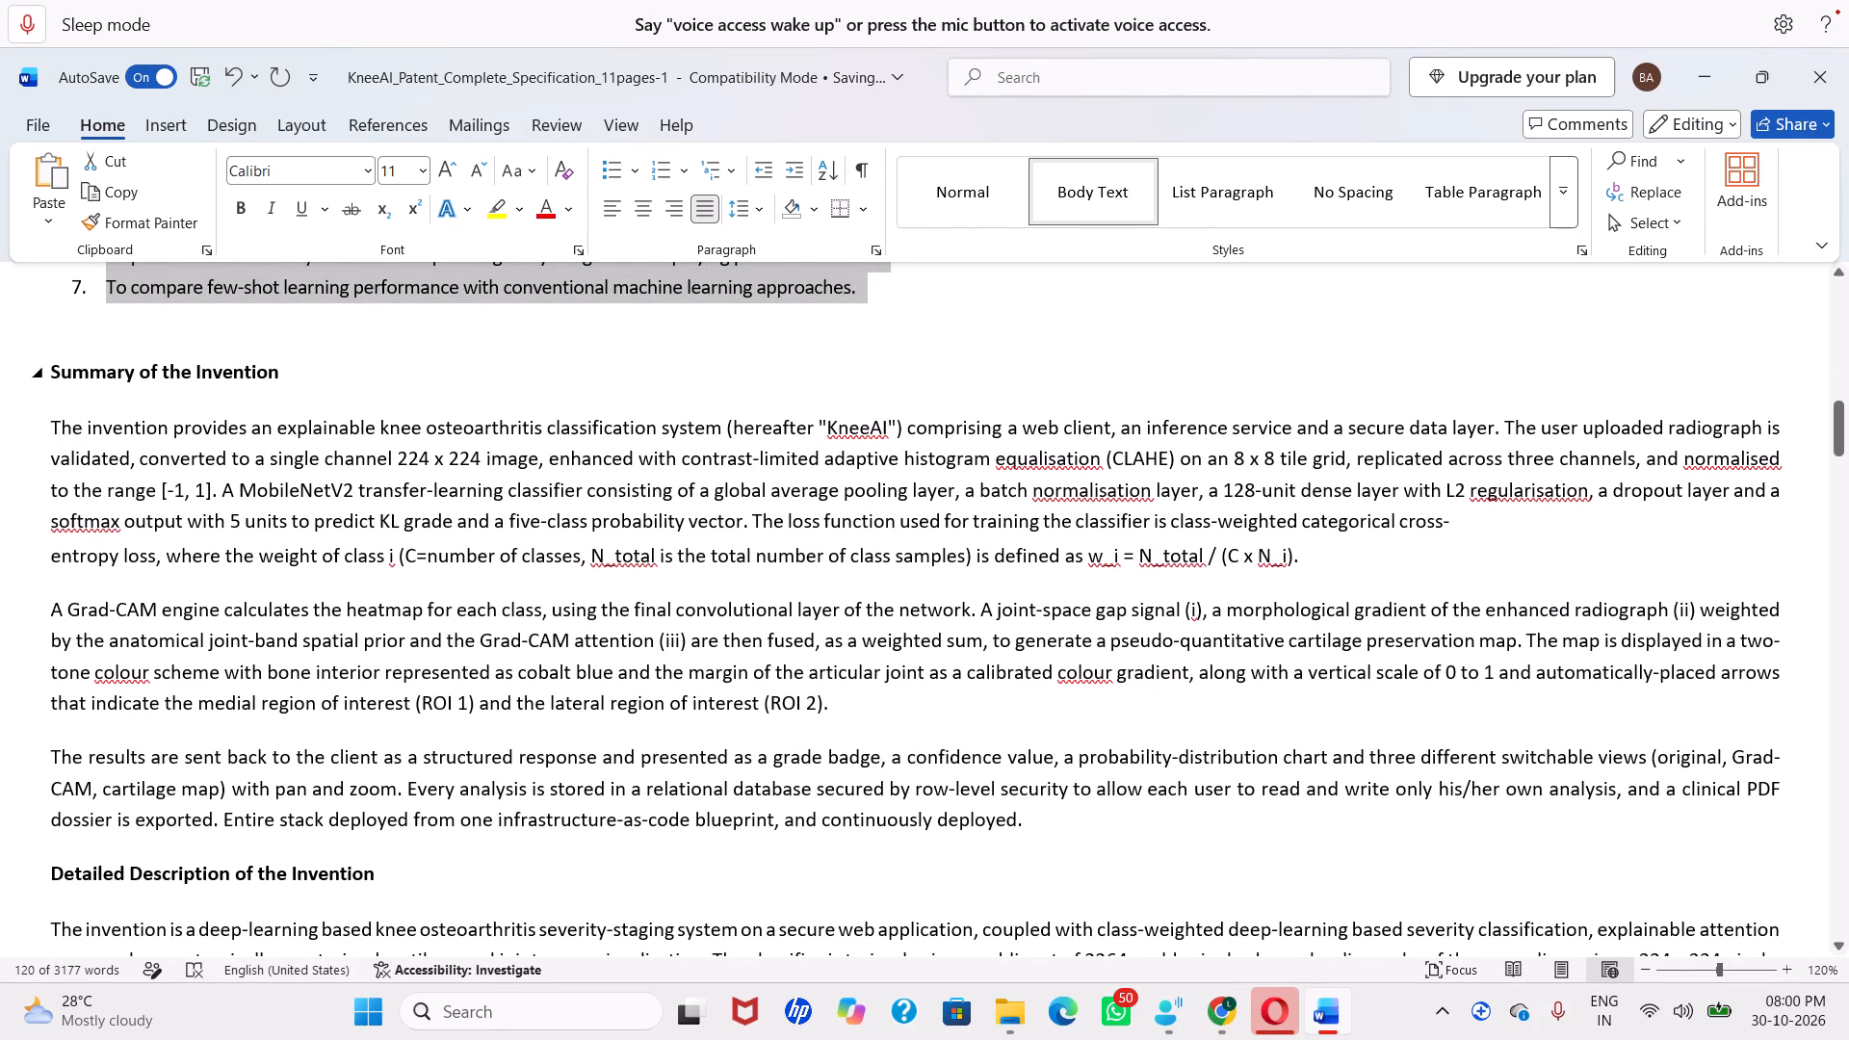
drag(51, 372, 308, 386)
key(ctrl+c)
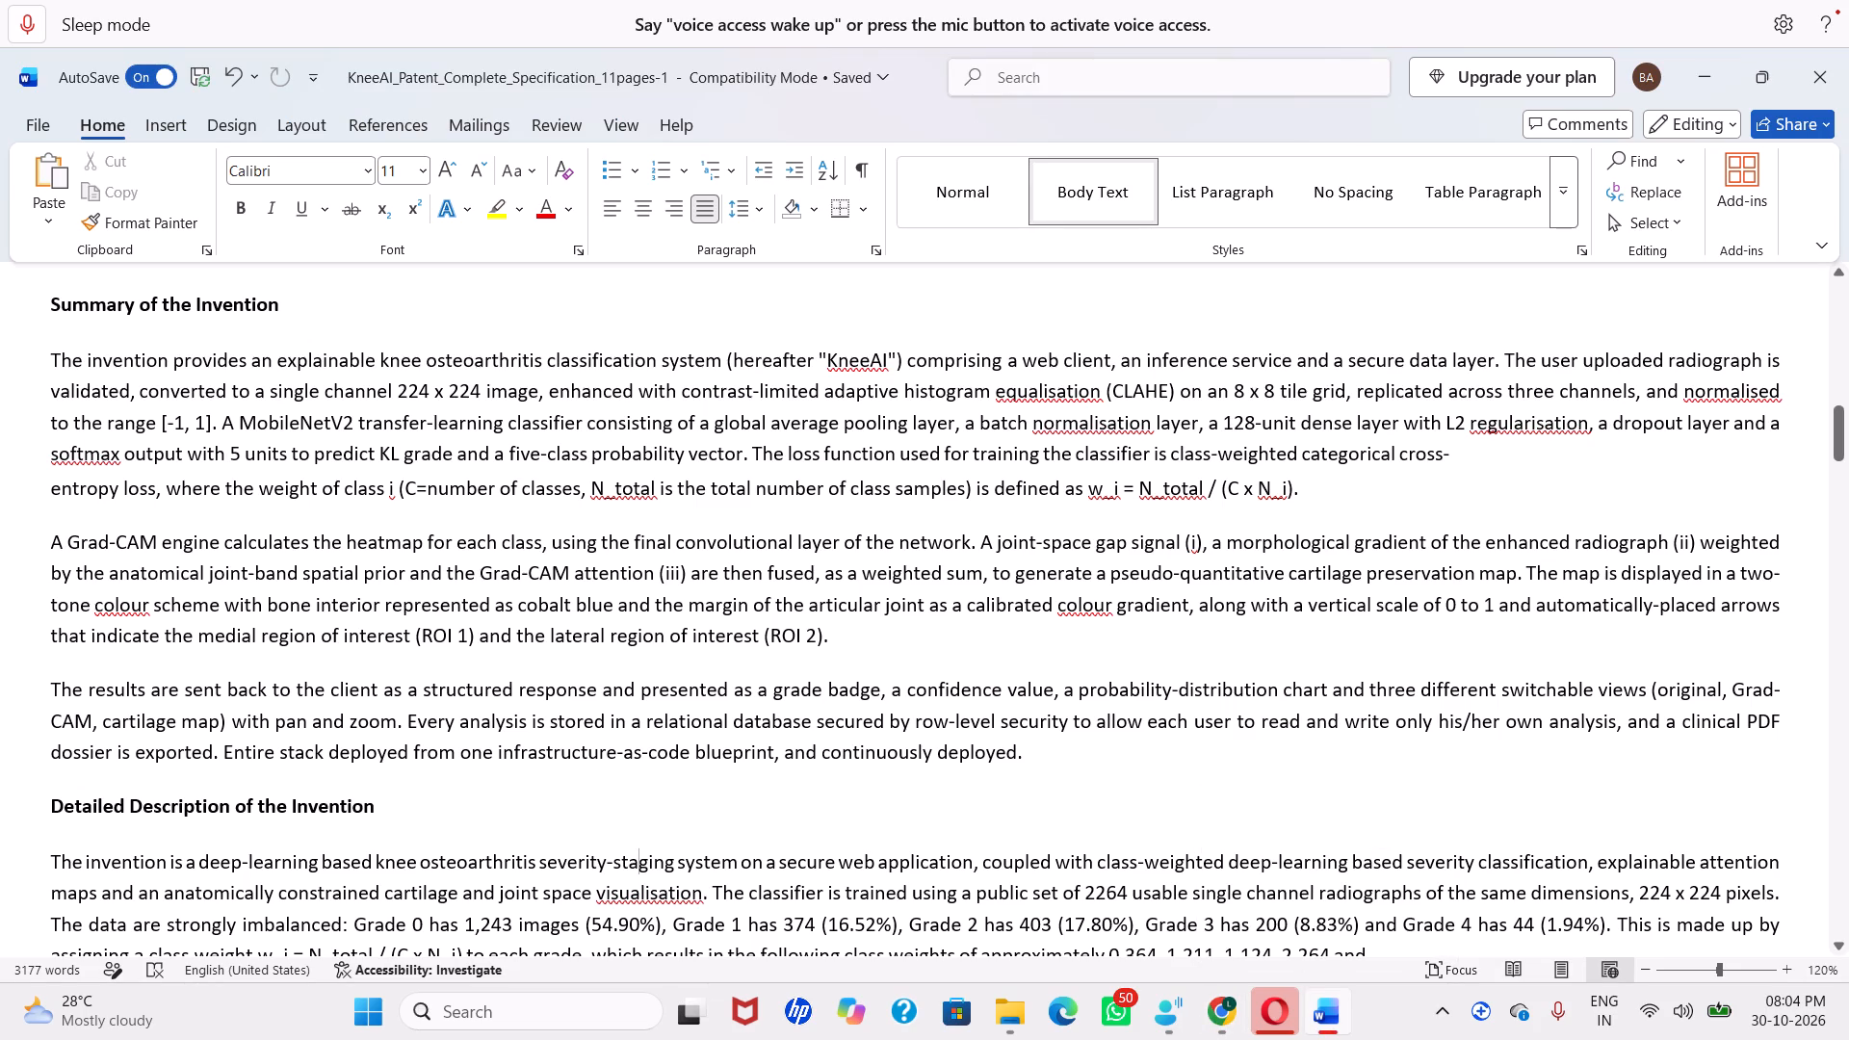
drag(85, 362, 730, 738)
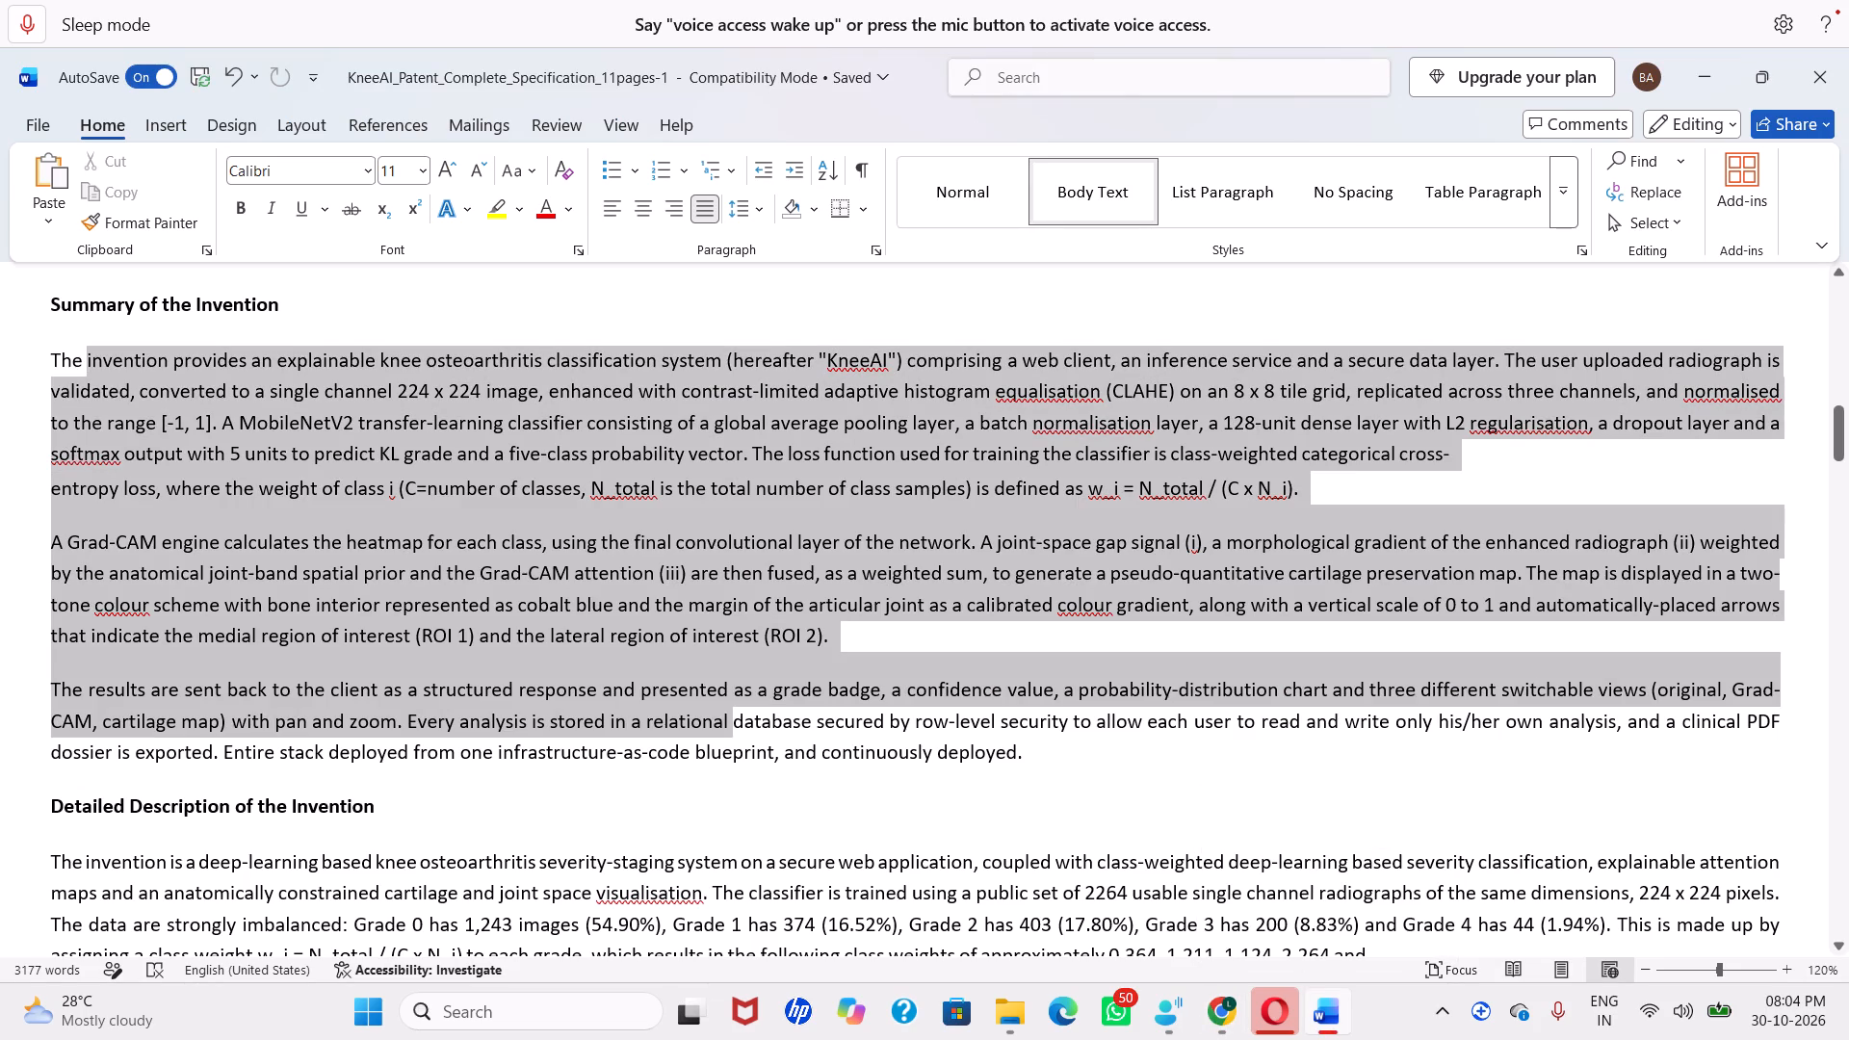
drag(730, 738, 1000, 752)
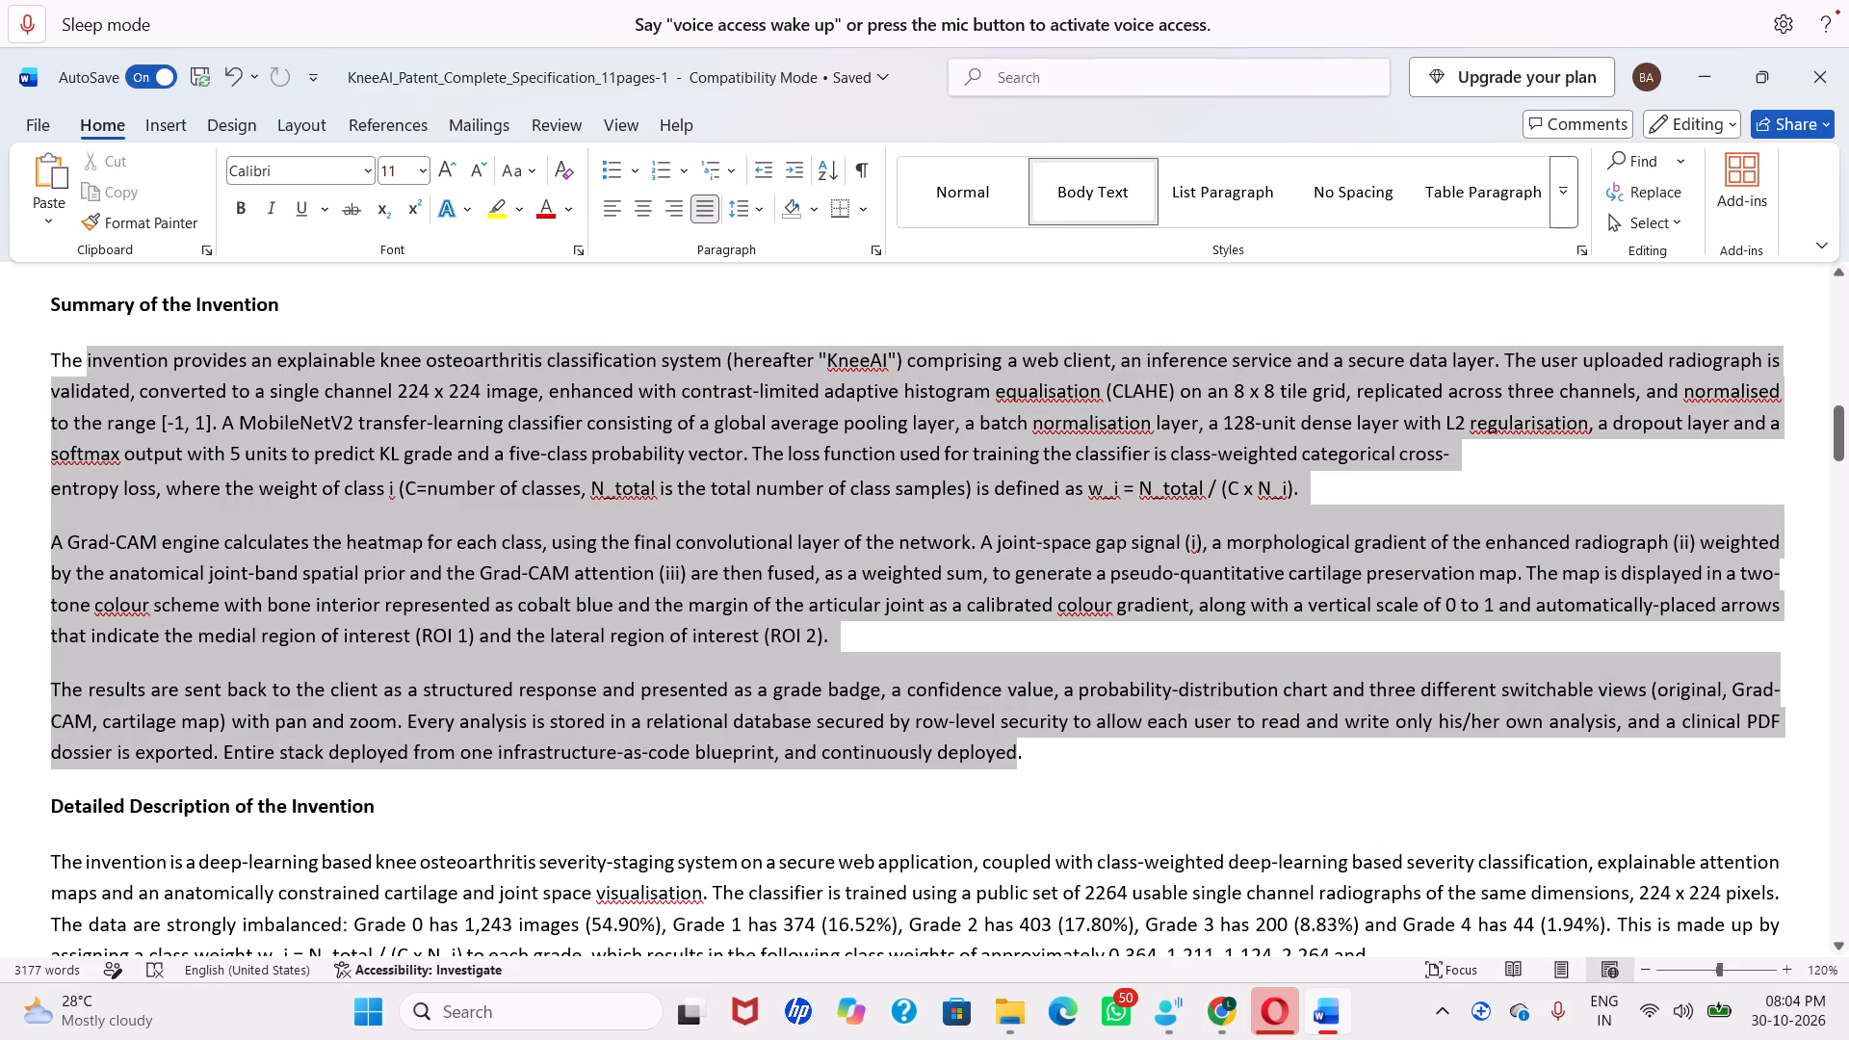
drag(1000, 752, 1008, 752)
key(BackSpace)
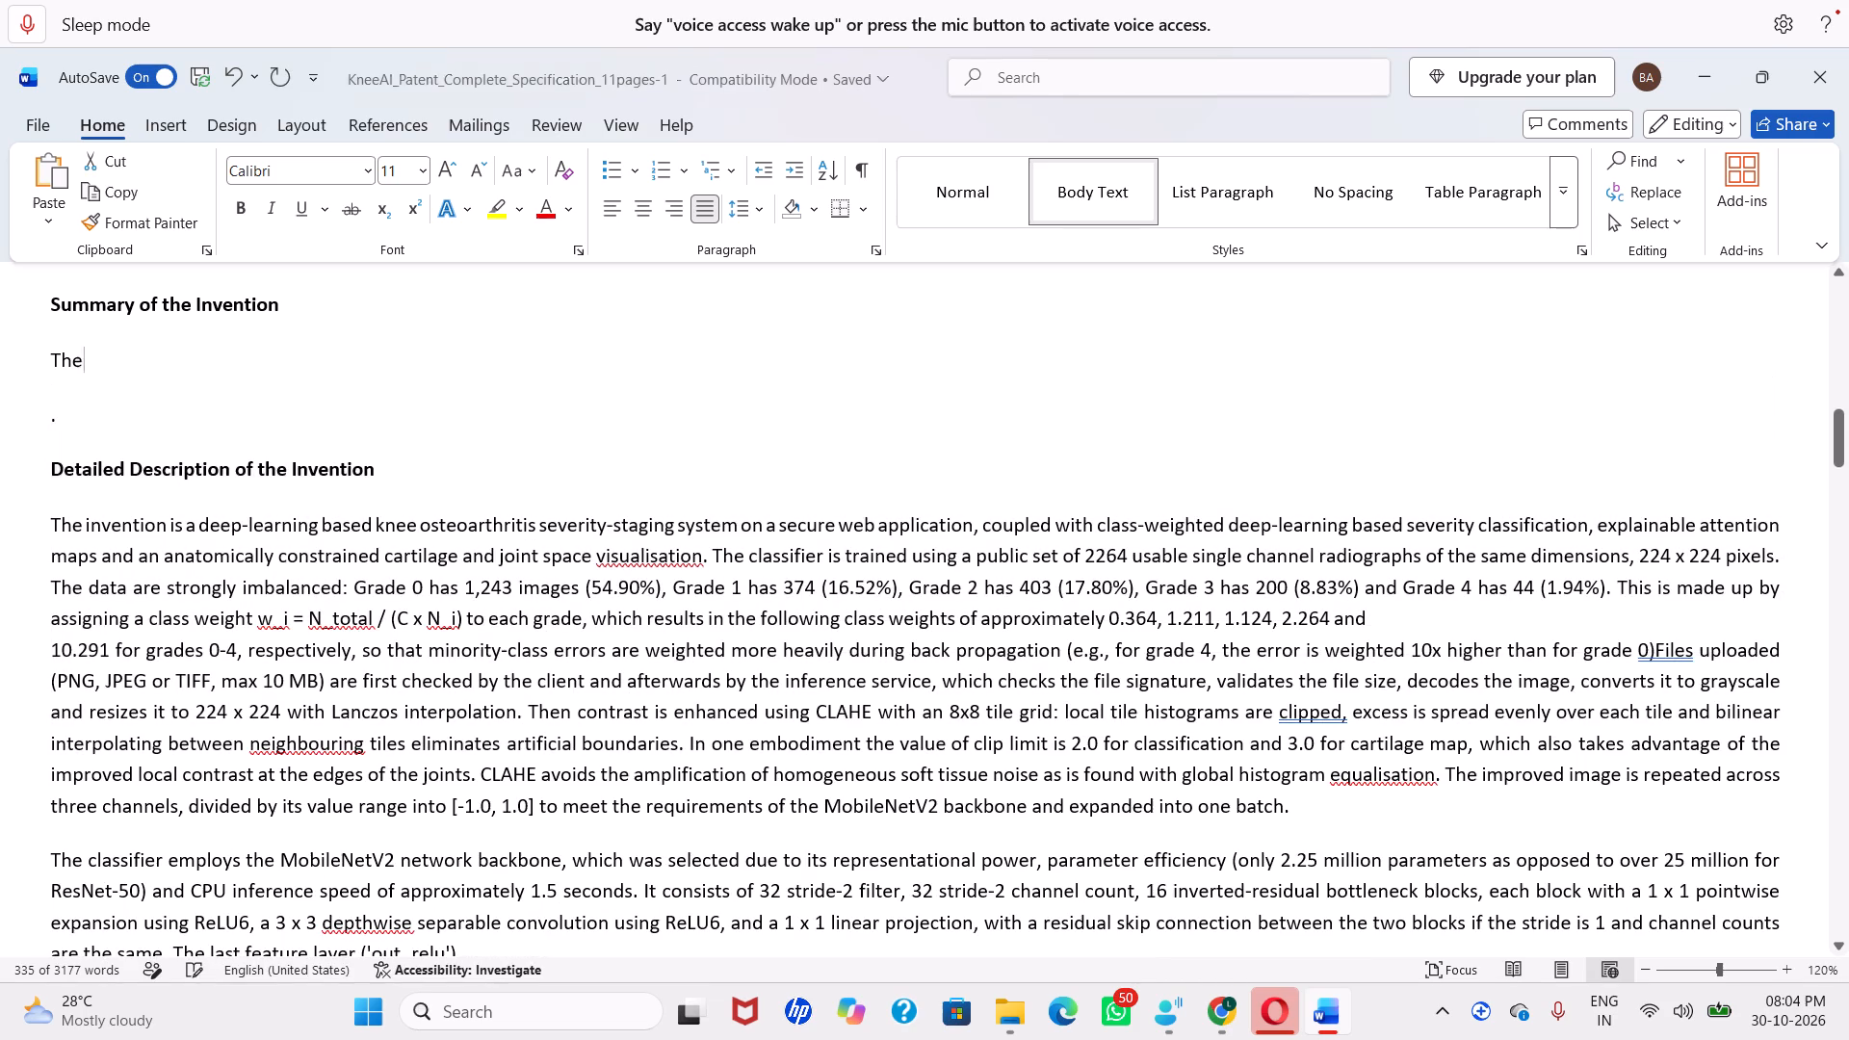
key(space)
text(v)
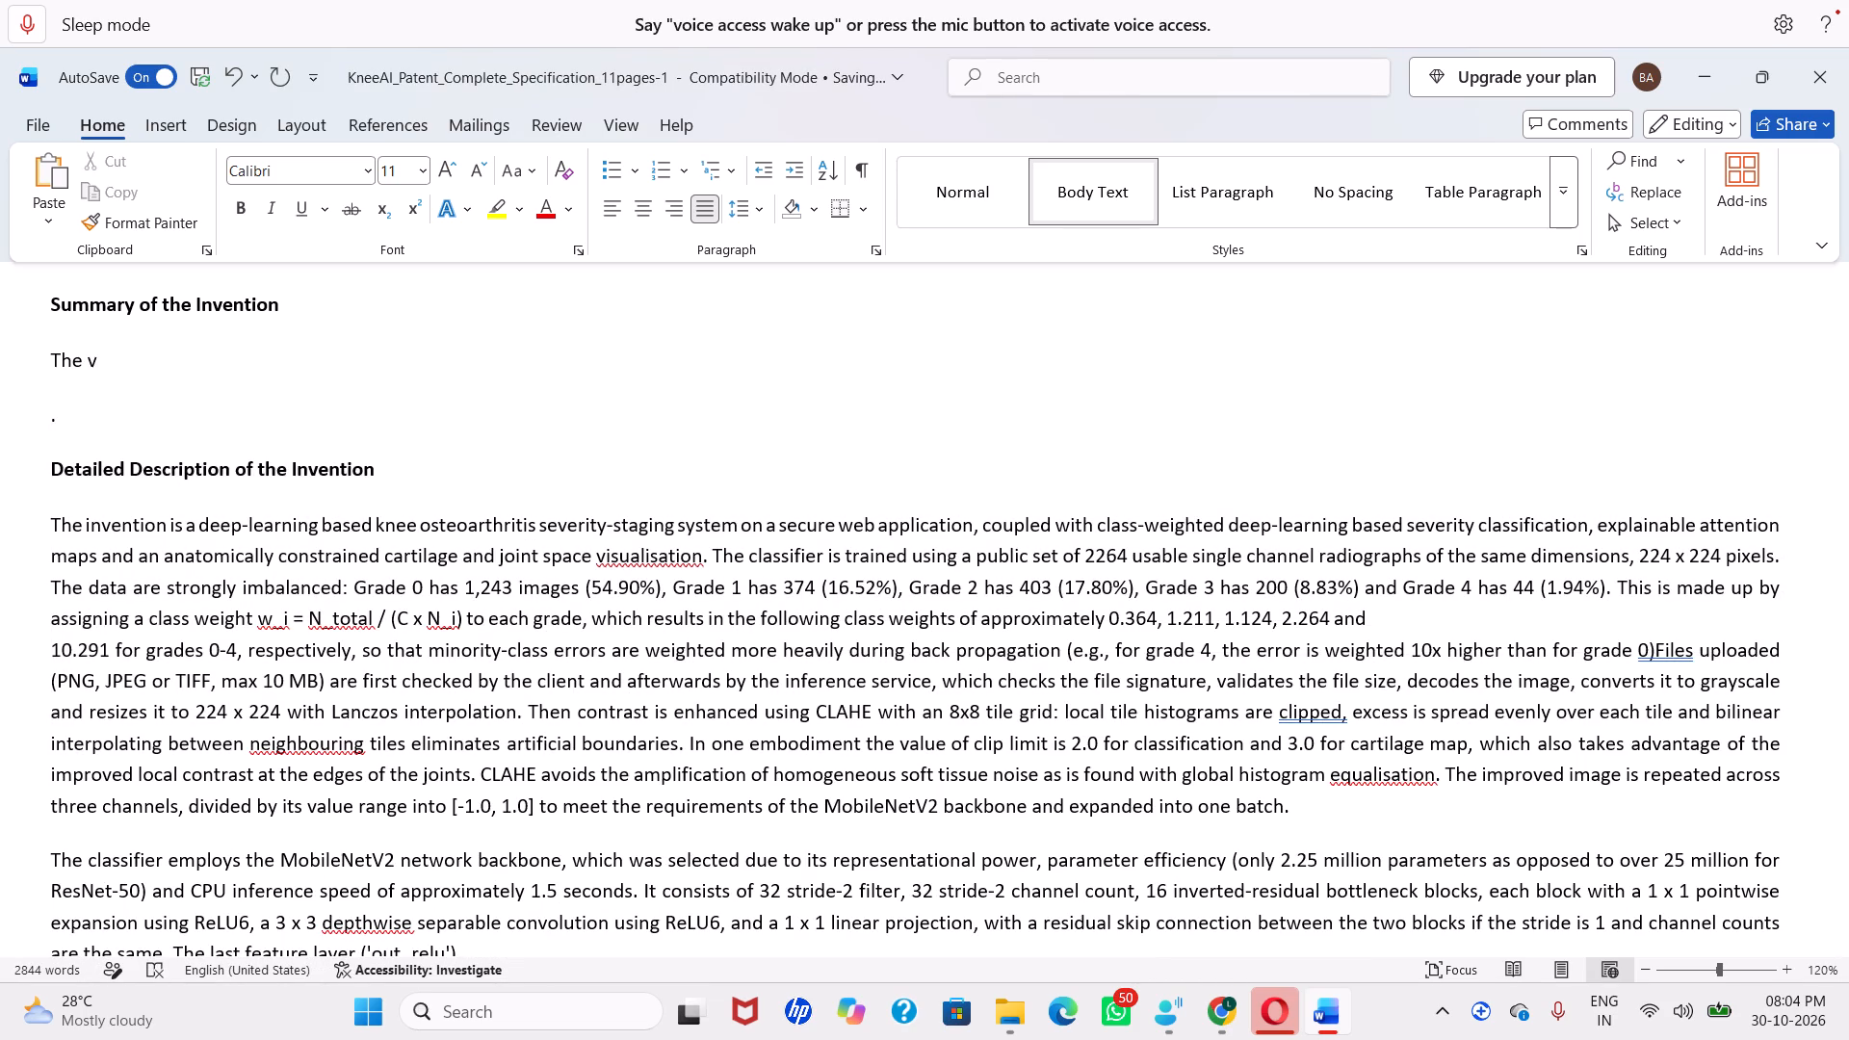
key(BackSpace)
key(ctrl+v)
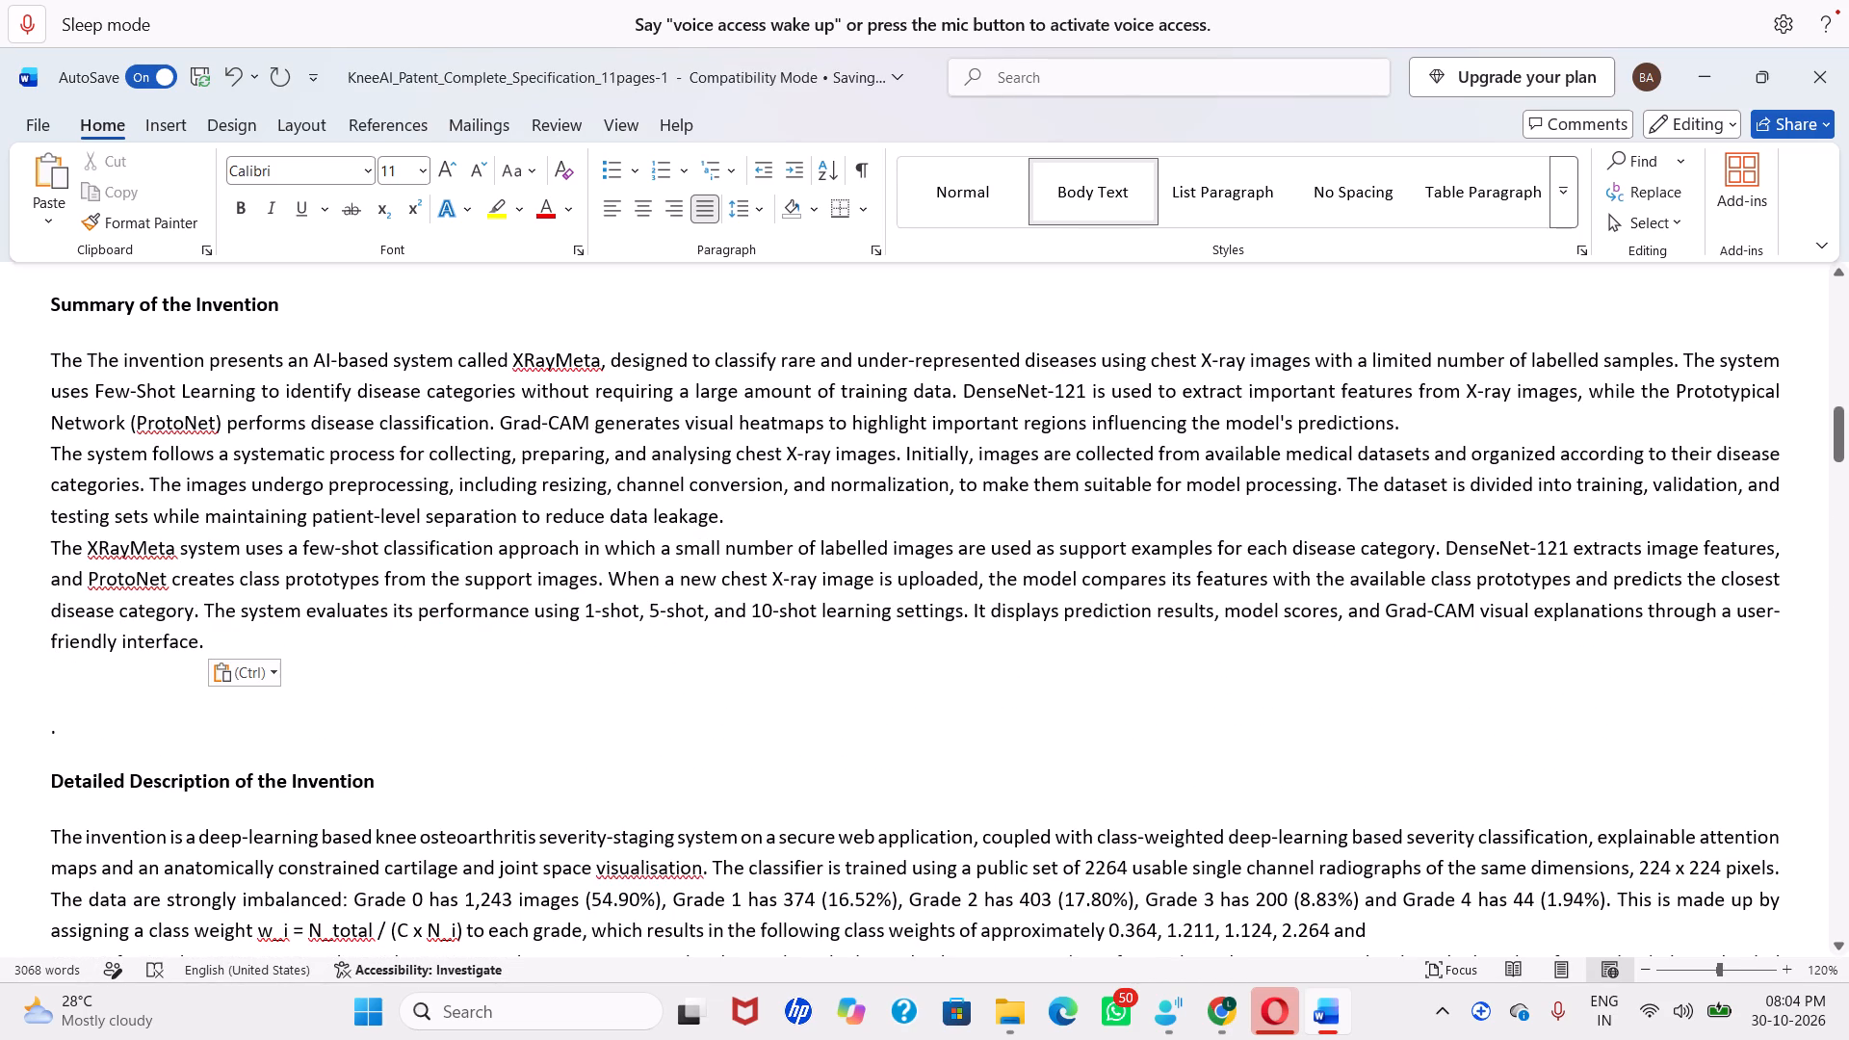
Remove the duplicated "The" and extra space at the start of the first summary paragraph so it begins "The invention".
click(83, 360)
key(Right)
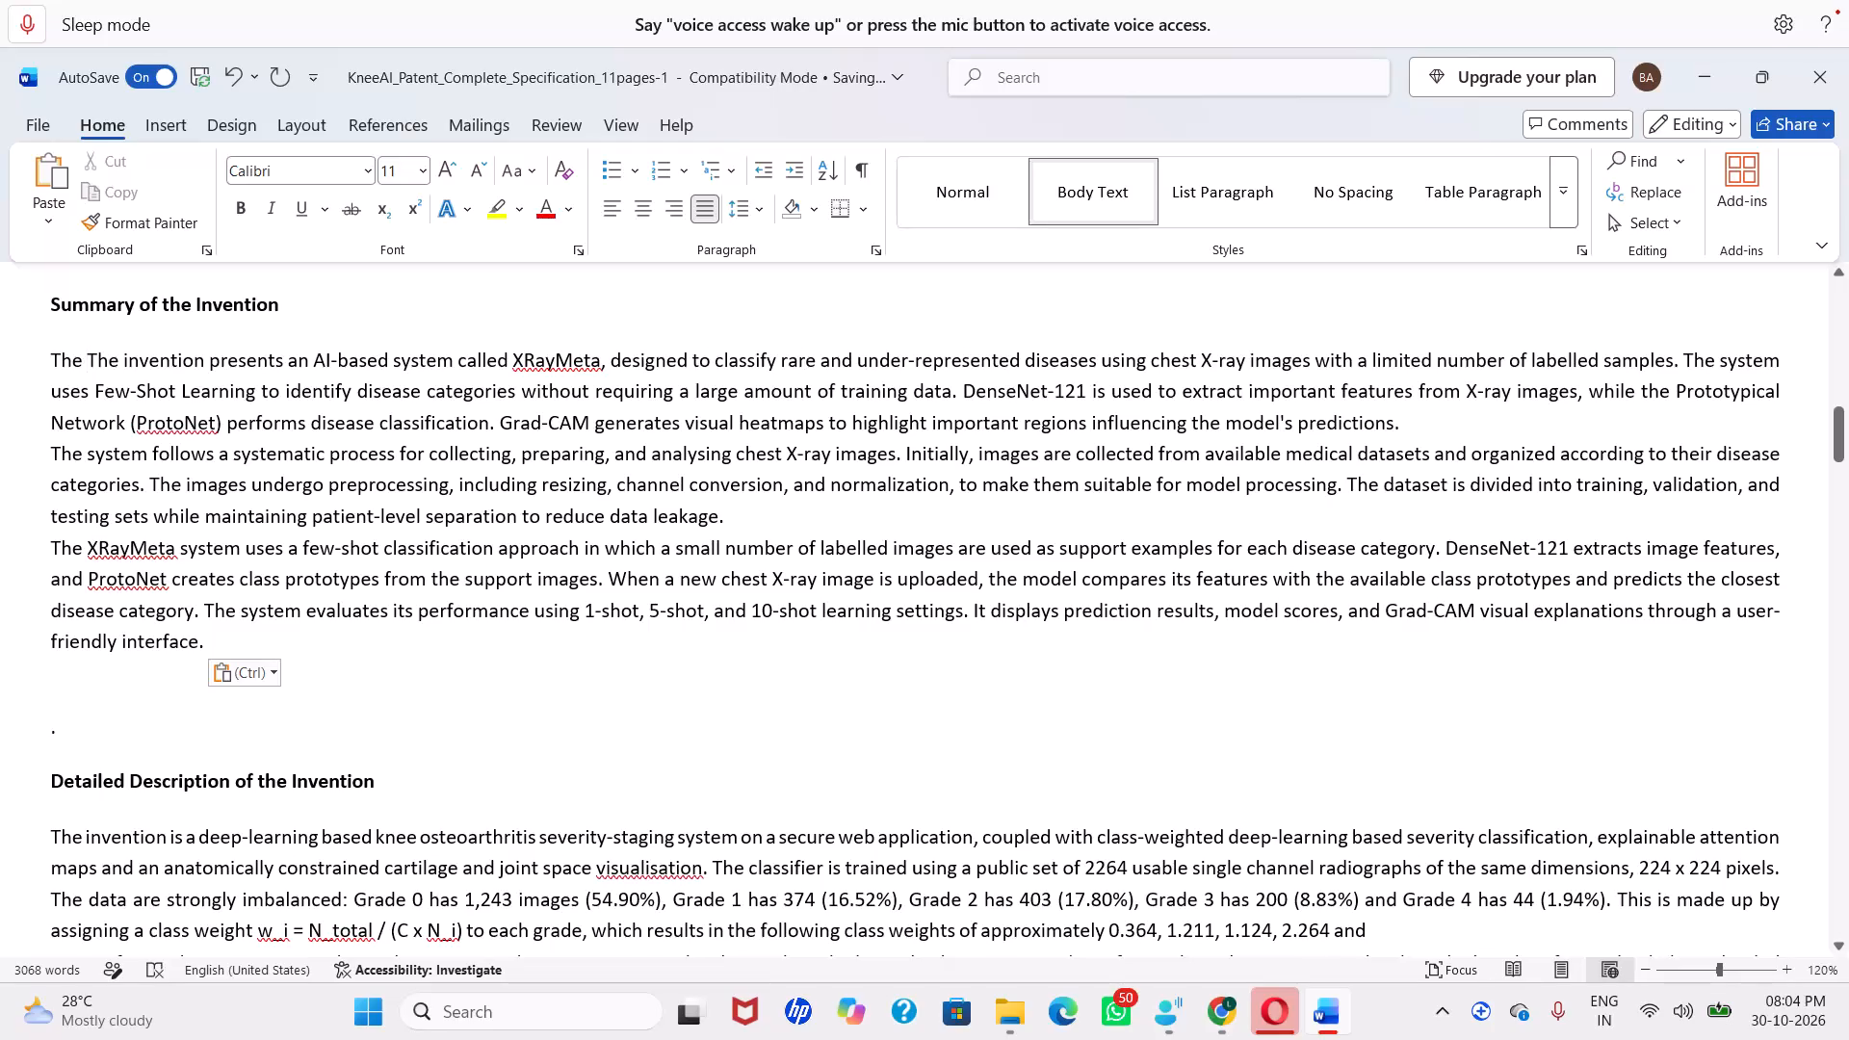
key(Right)
key(Right)
key(Right)
key(BackSpace)
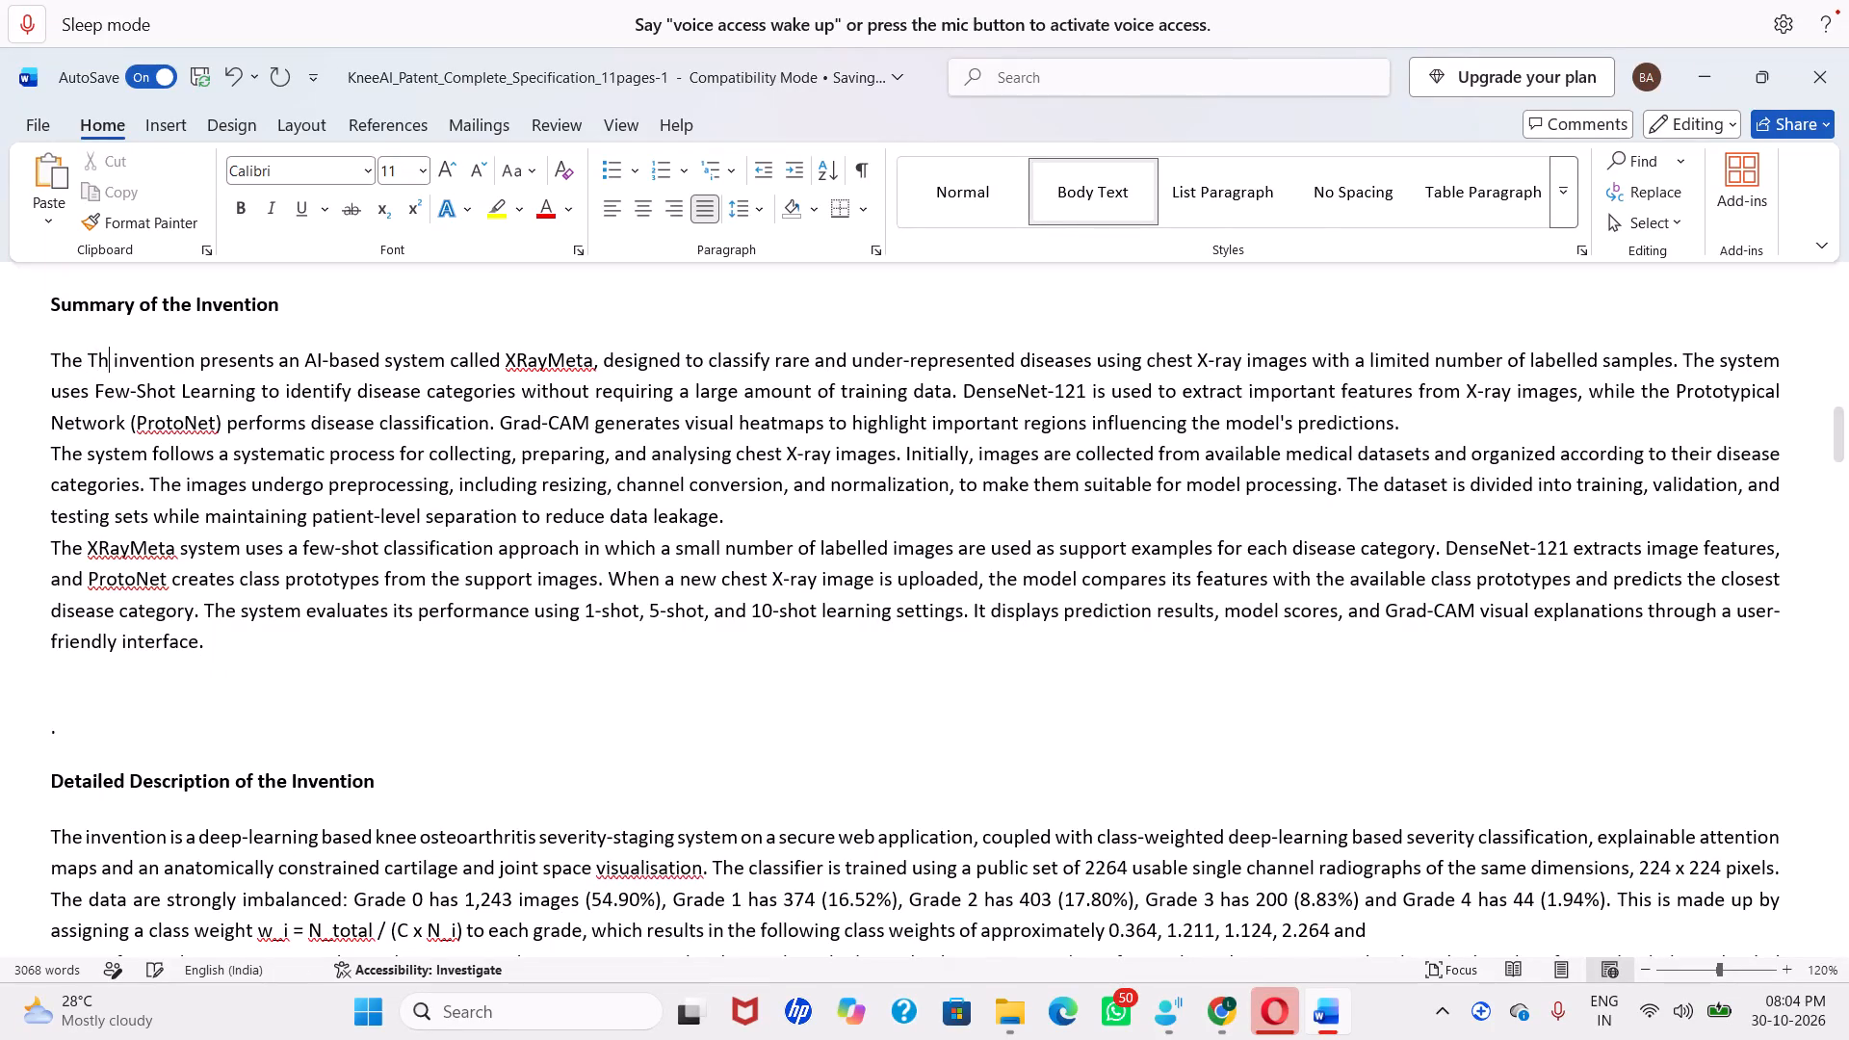
key(BackSpace)
key(BackSpace)
key(Right)
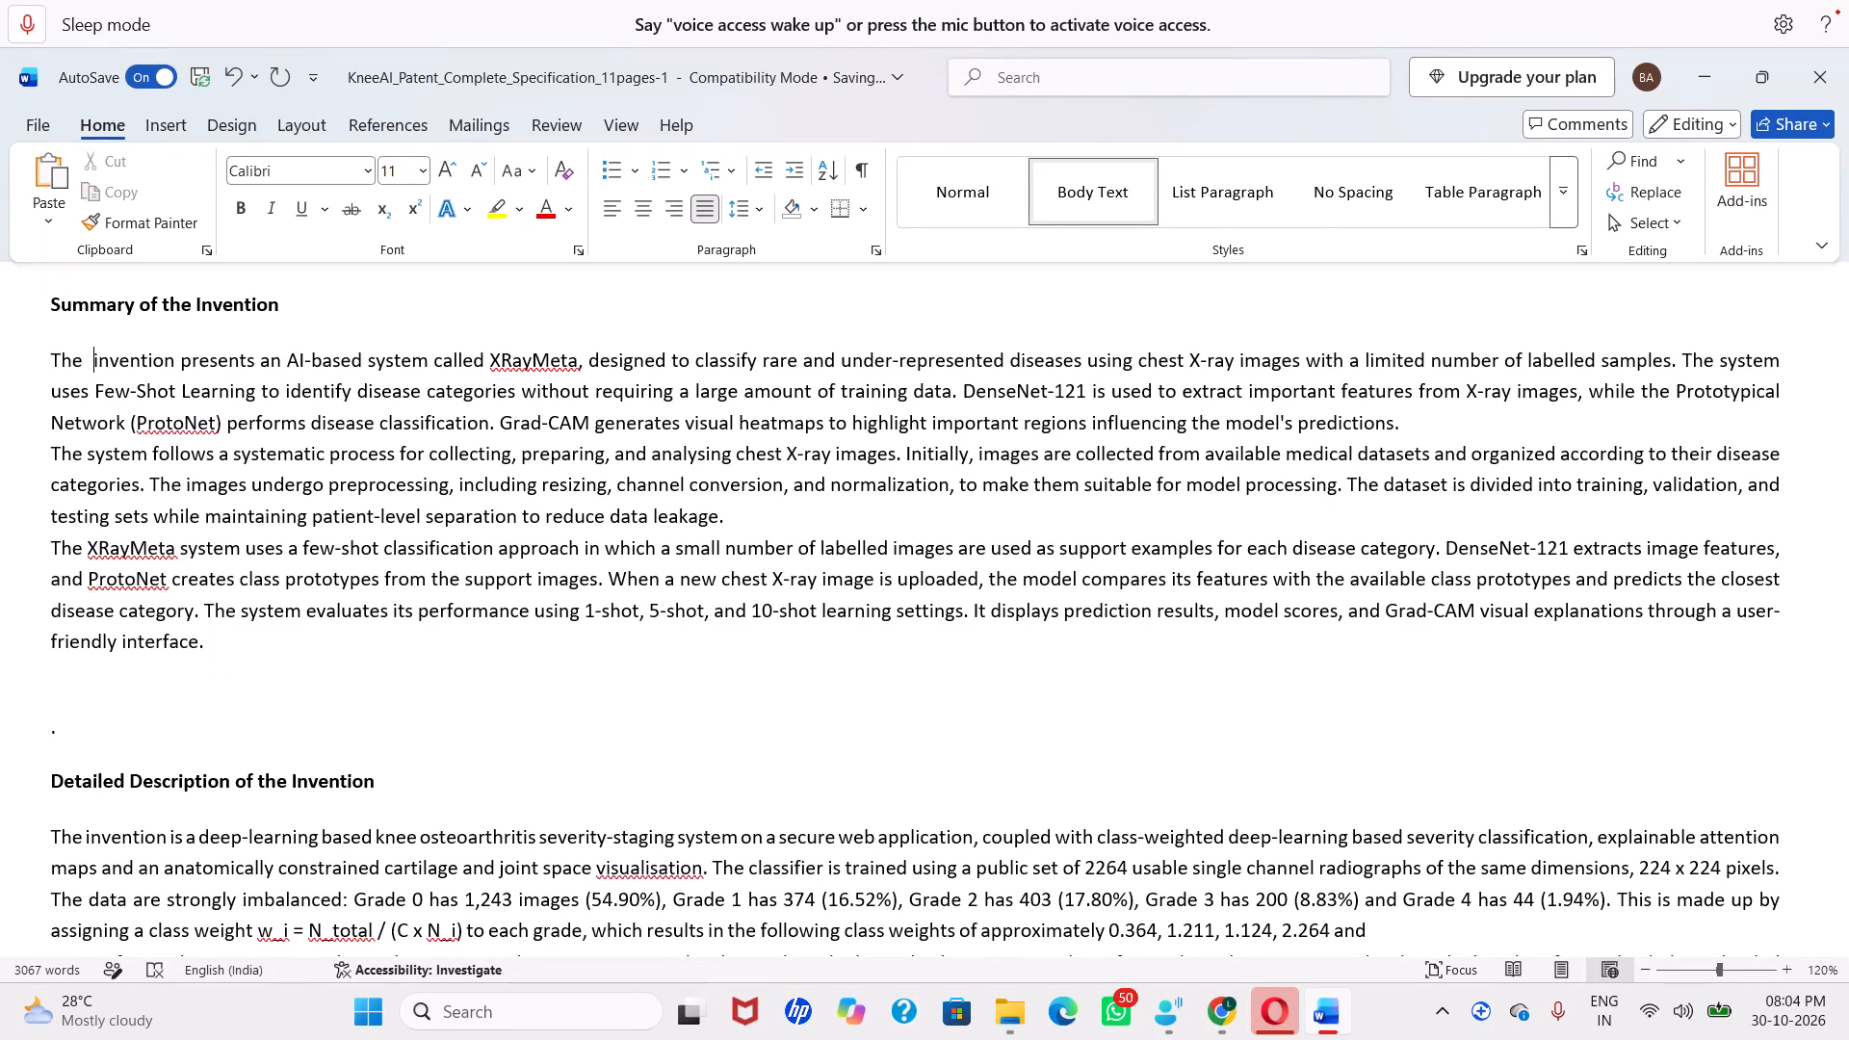
key(BackSpace)
key(BackSpace)
key(space)
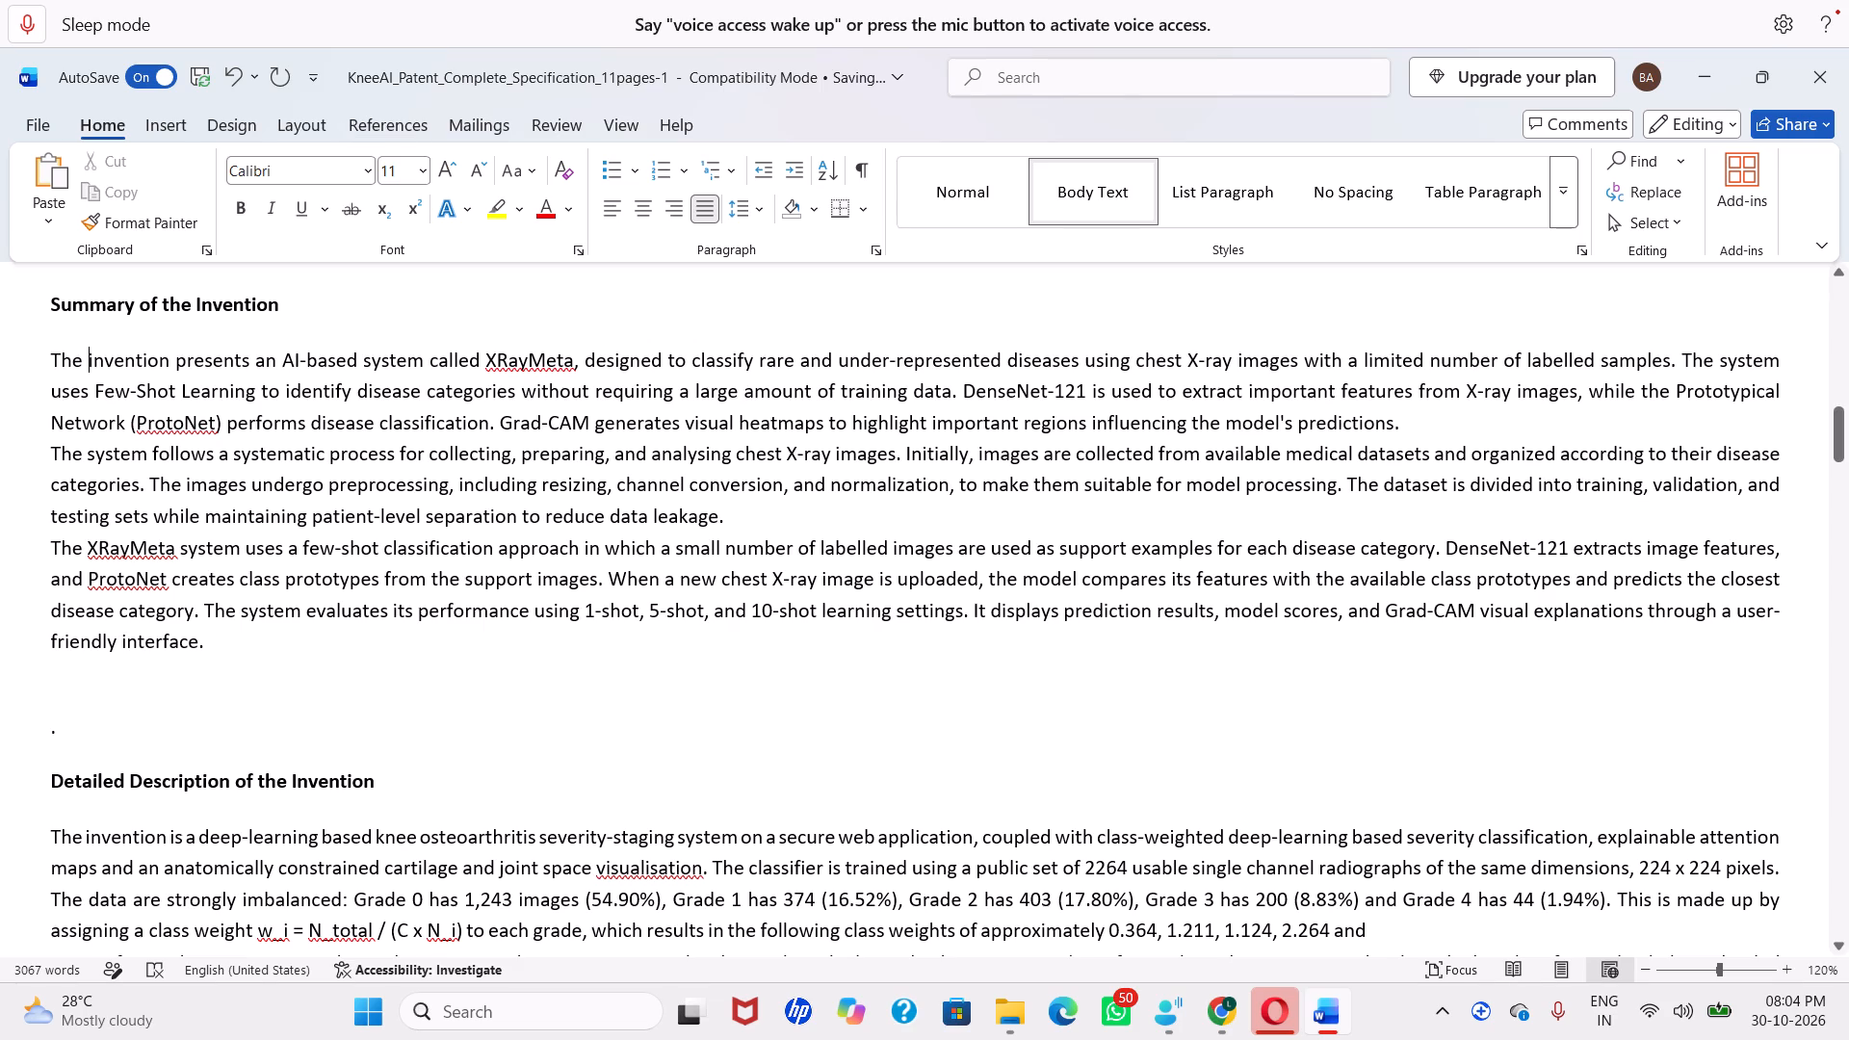
Set the line spacing of the three Summary of the Invention paragraphs to 1.15.
drag(50, 355, 199, 511)
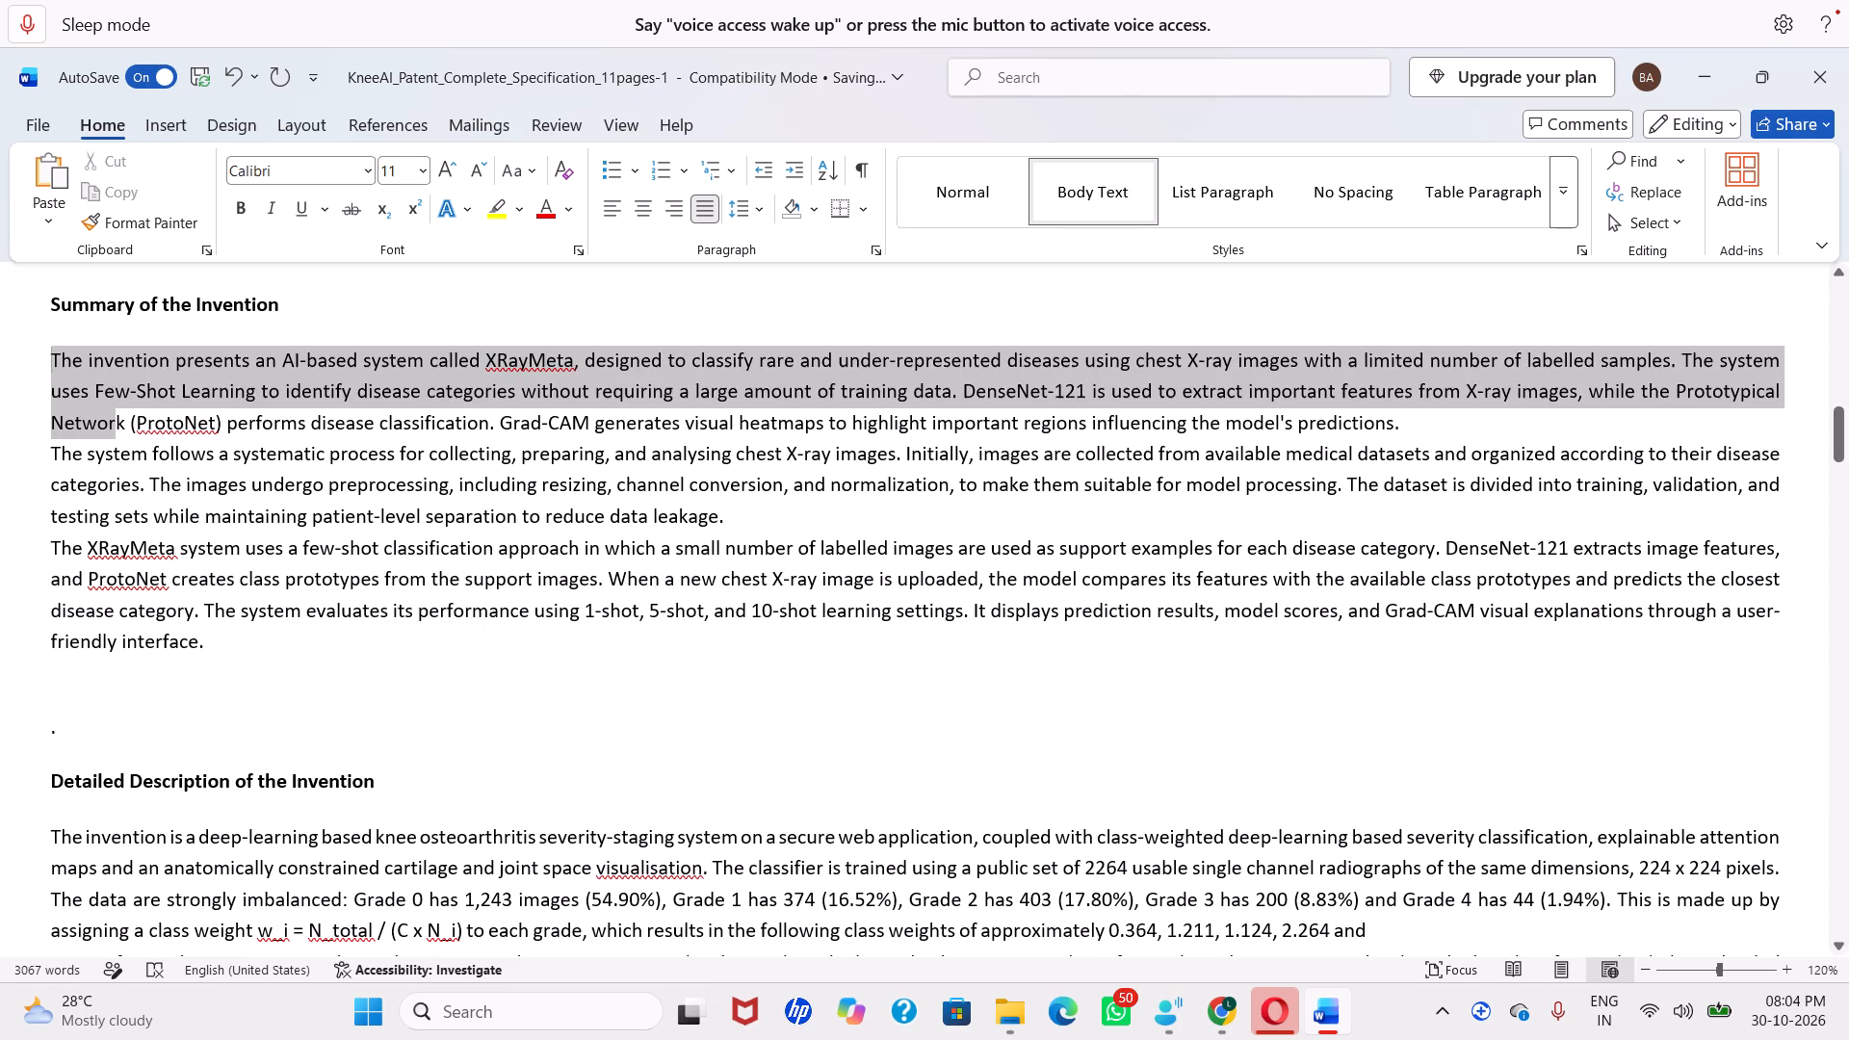
drag(199, 511, 283, 654)
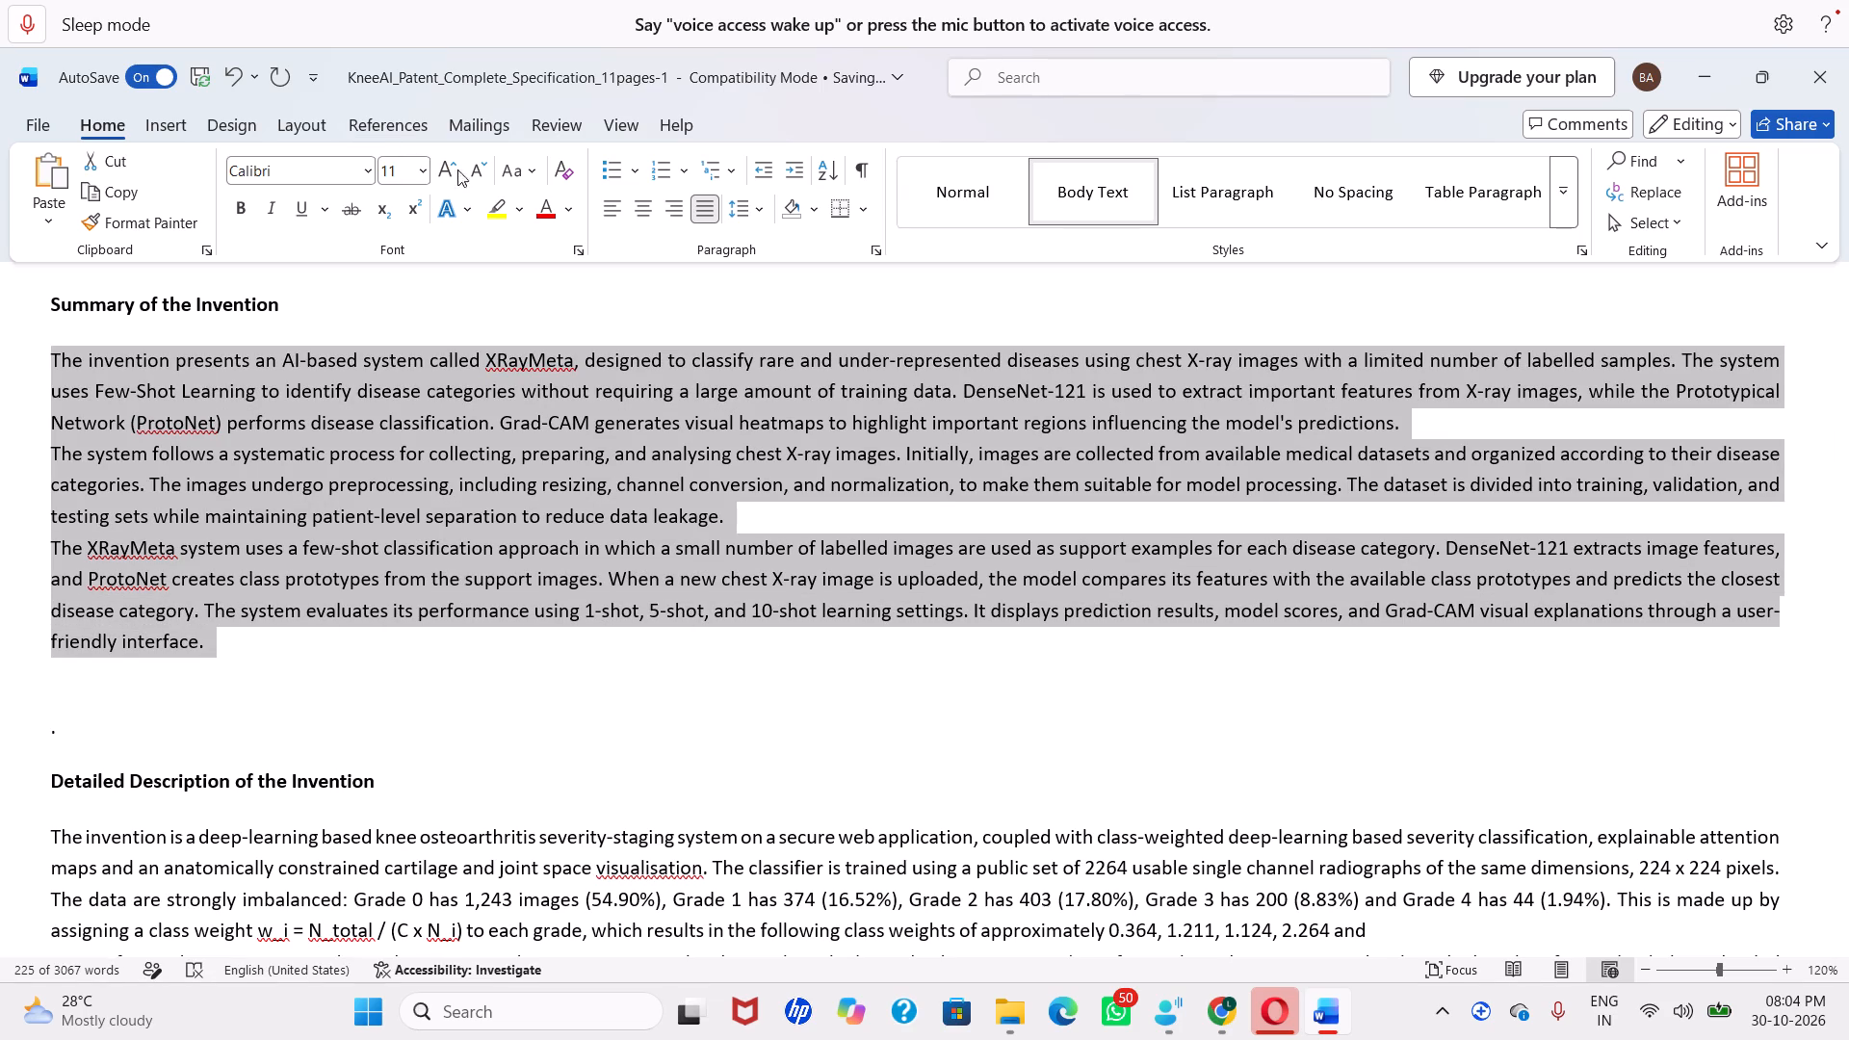
click(754, 206)
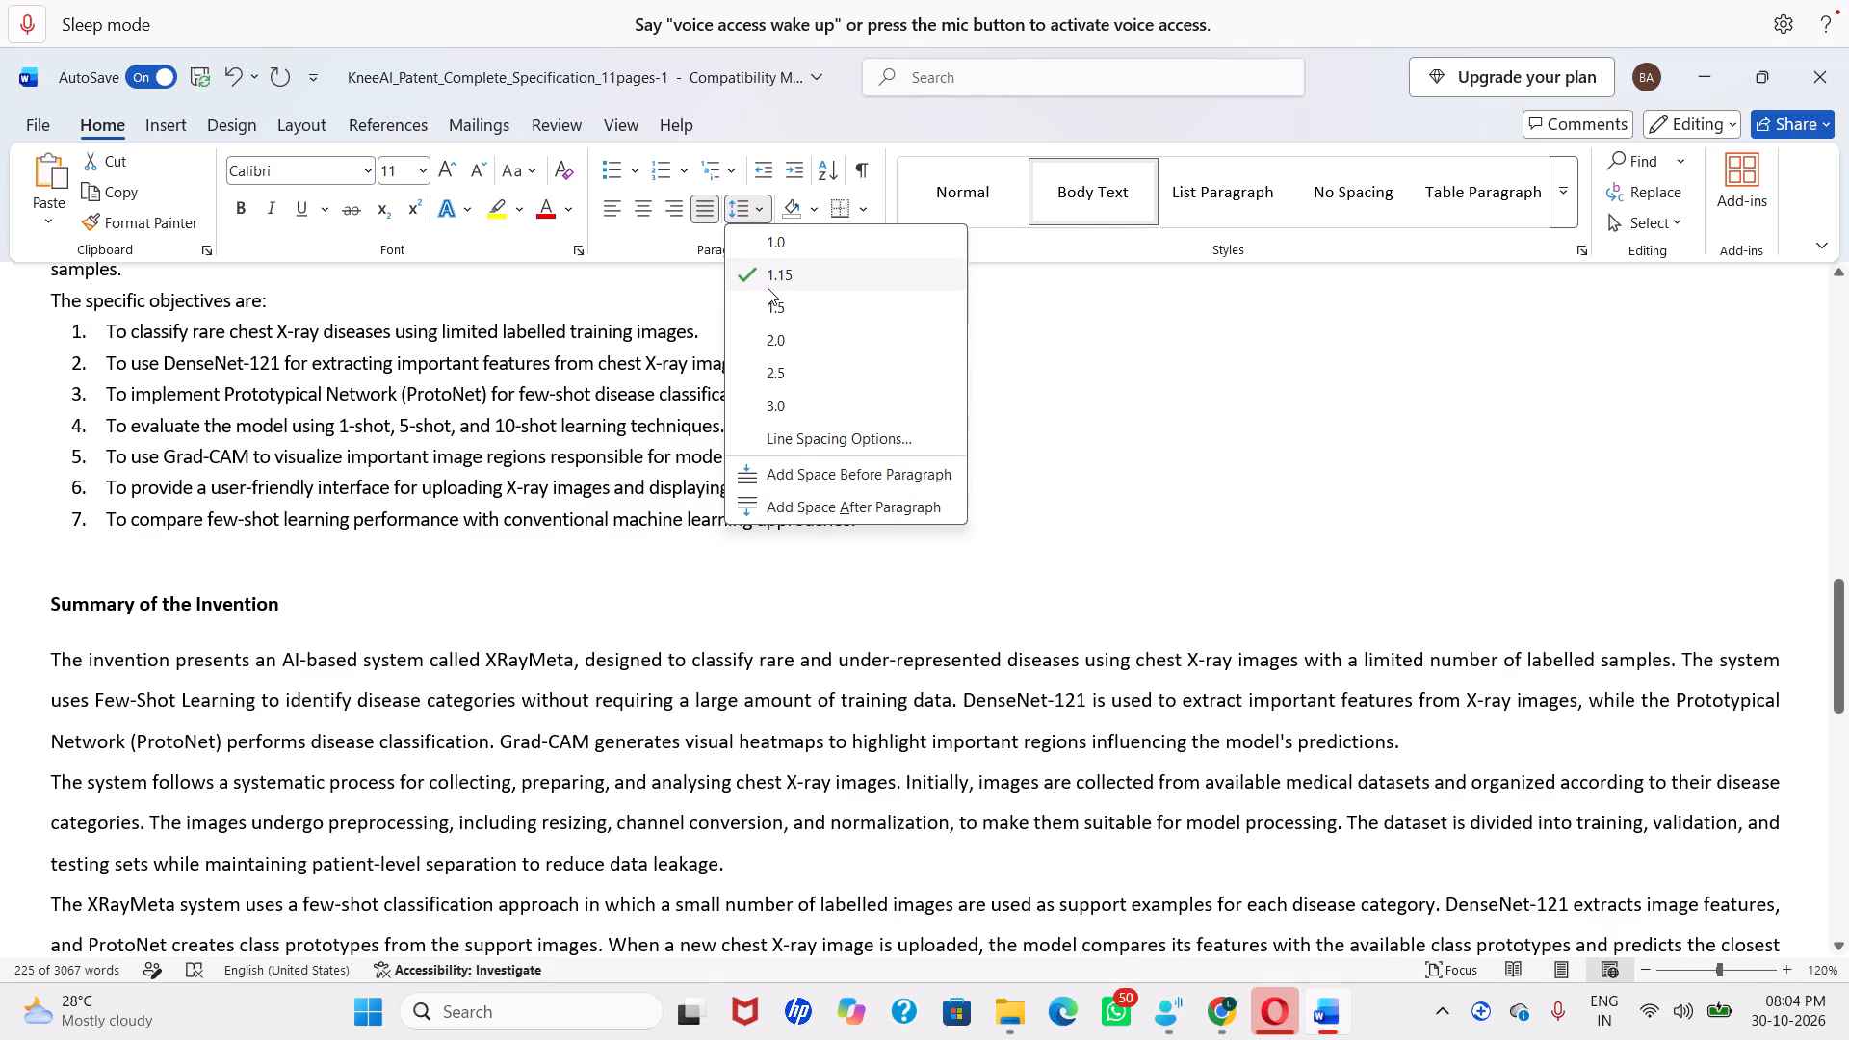
click(771, 284)
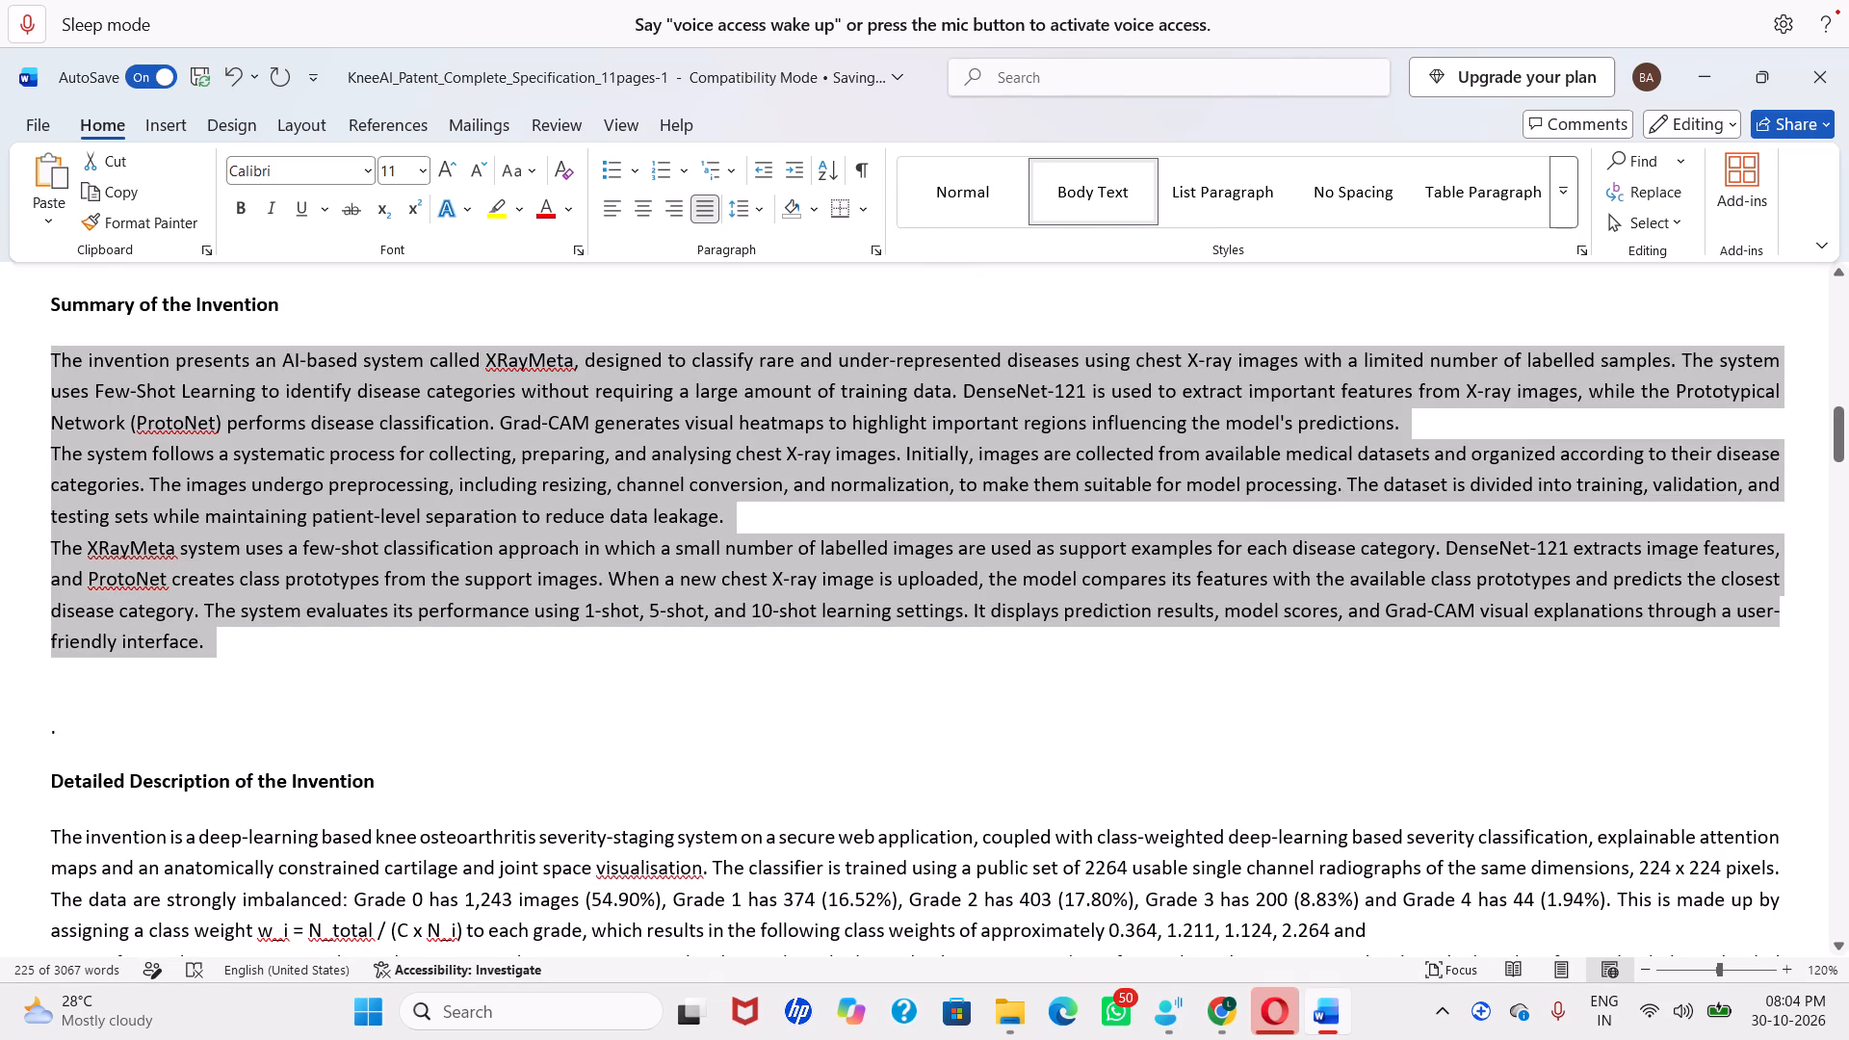
click(525, 705)
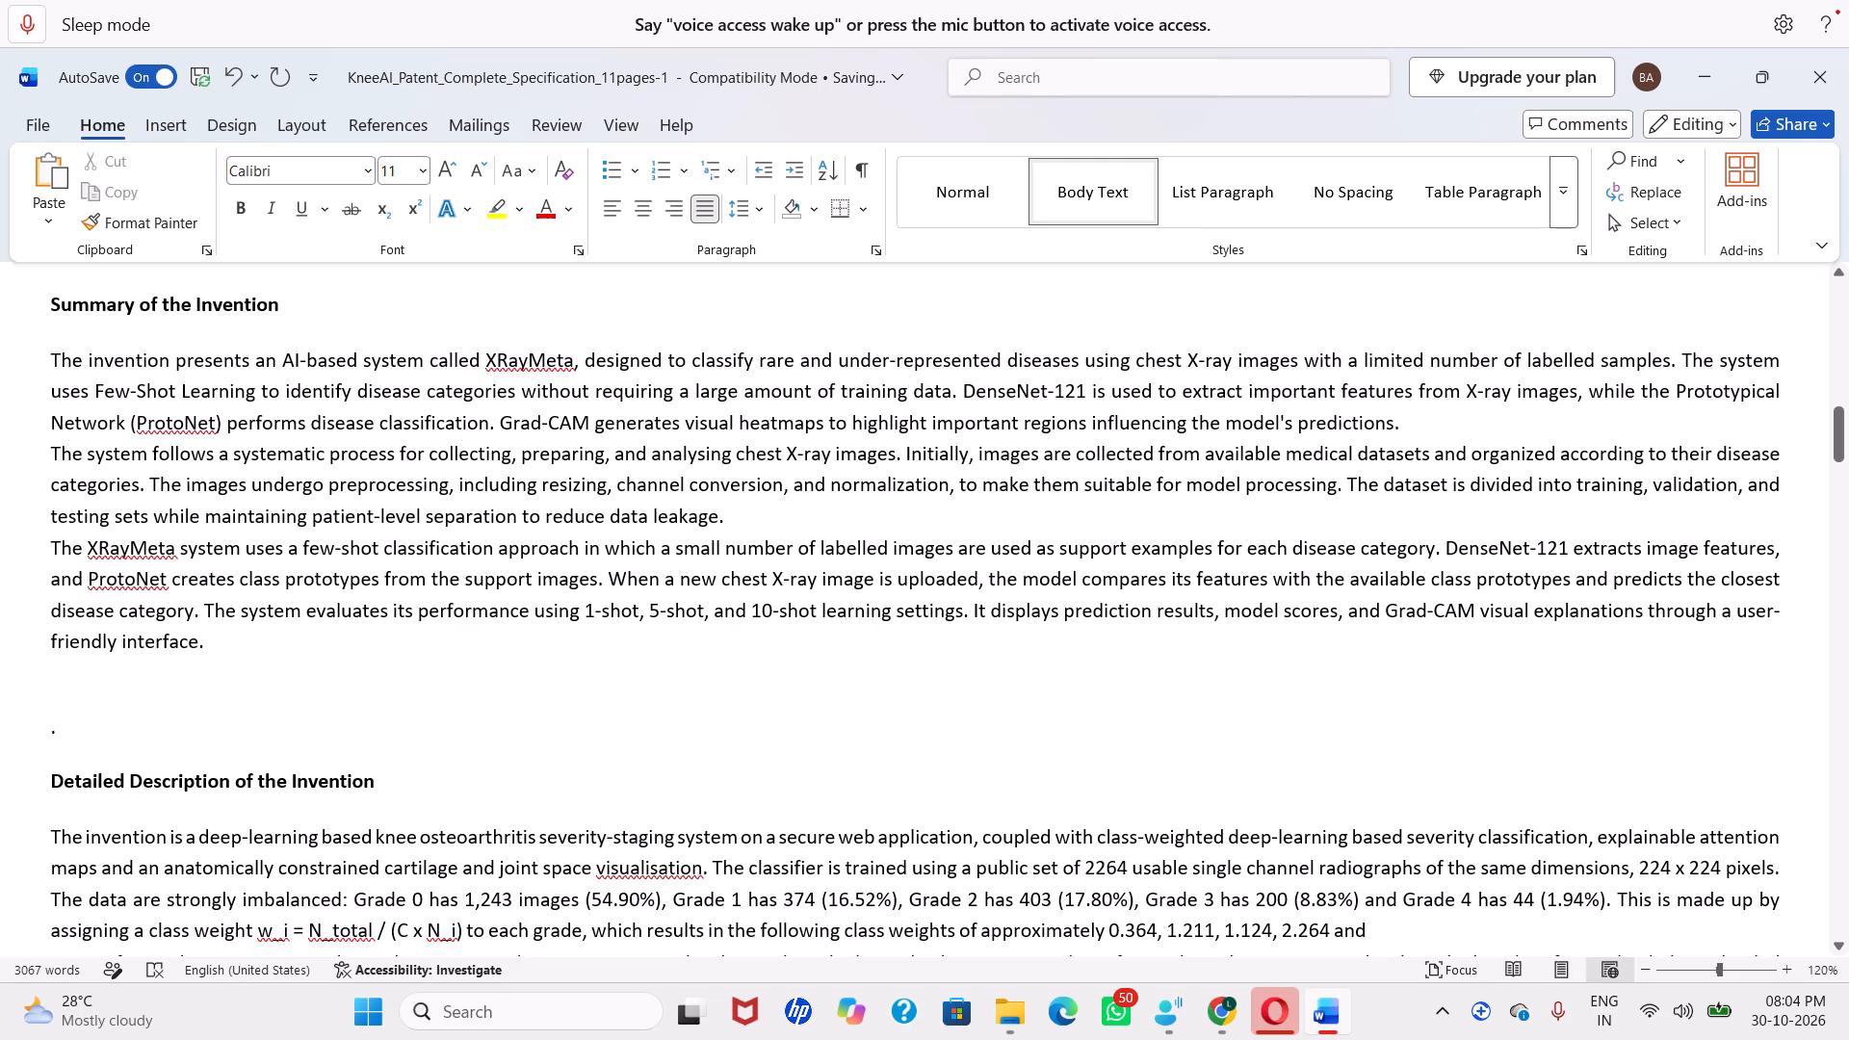
Check the line spacing applied to the first paragraph under Detailed Description of the Invention.
drag(262, 838, 543, 899)
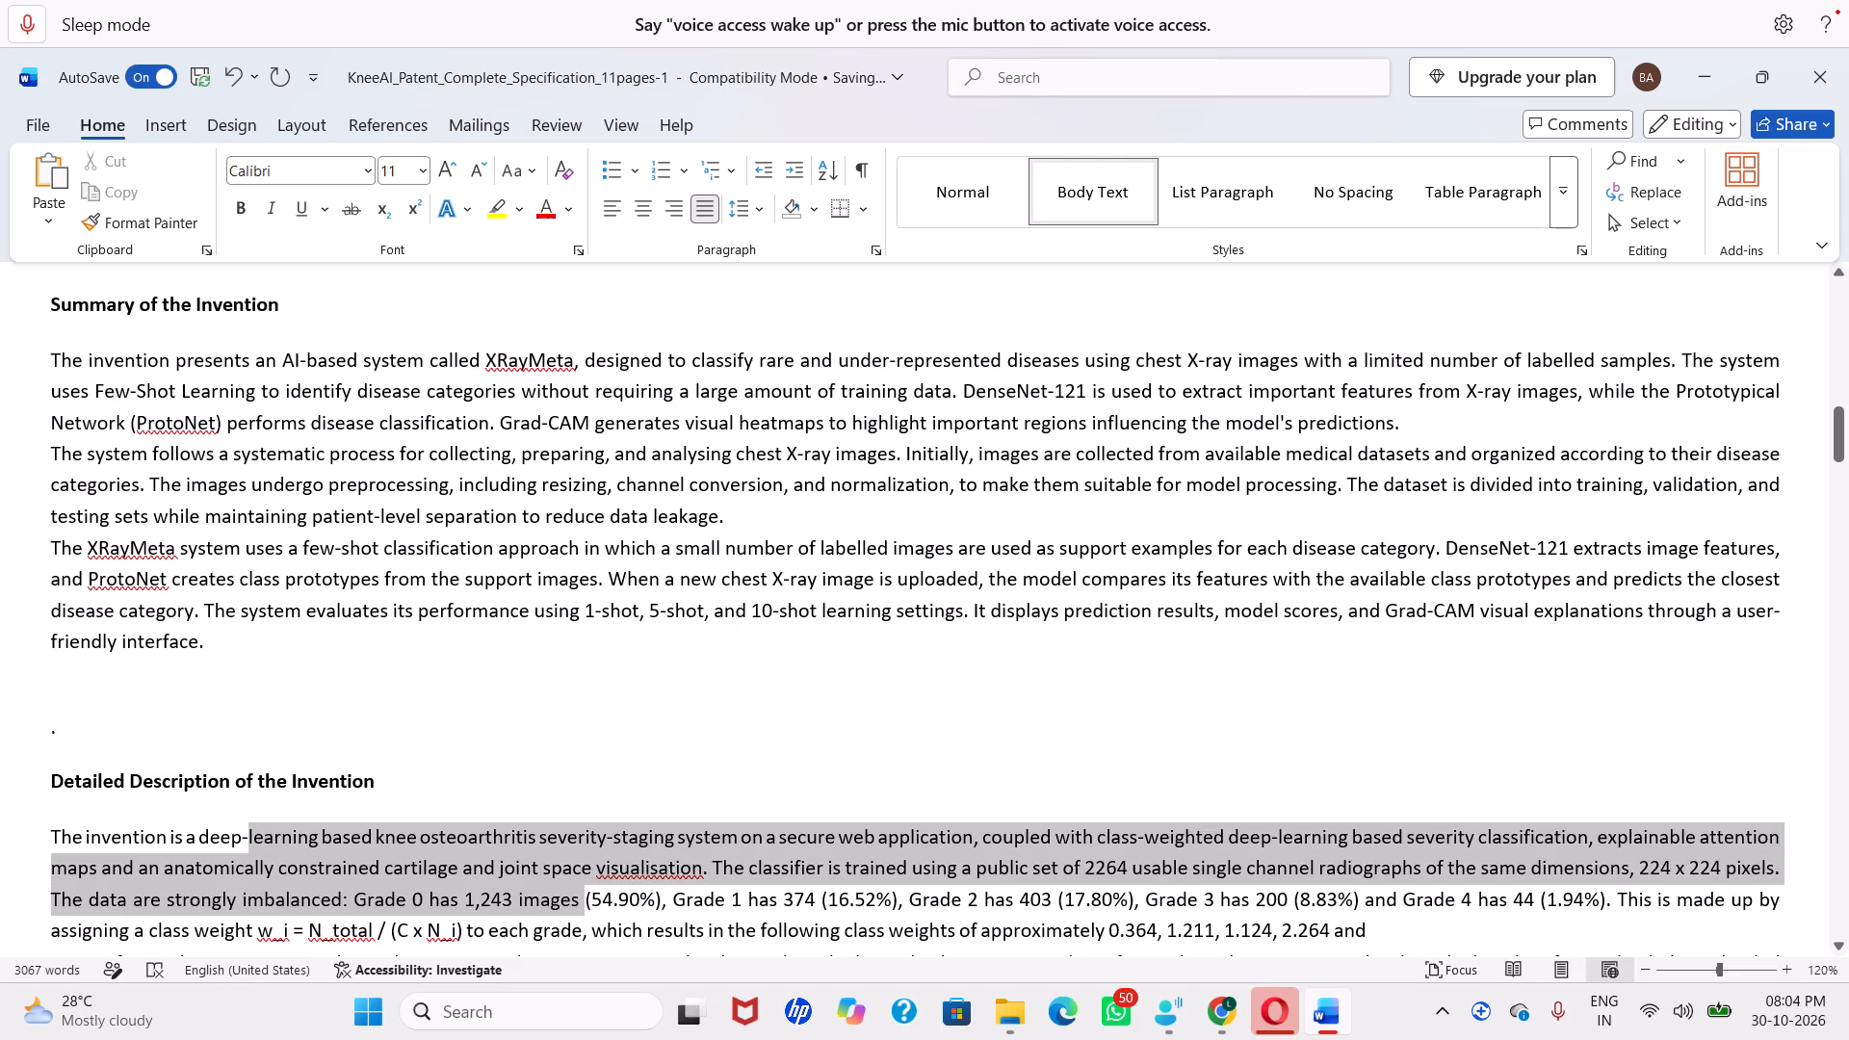
drag(543, 899, 542, 898)
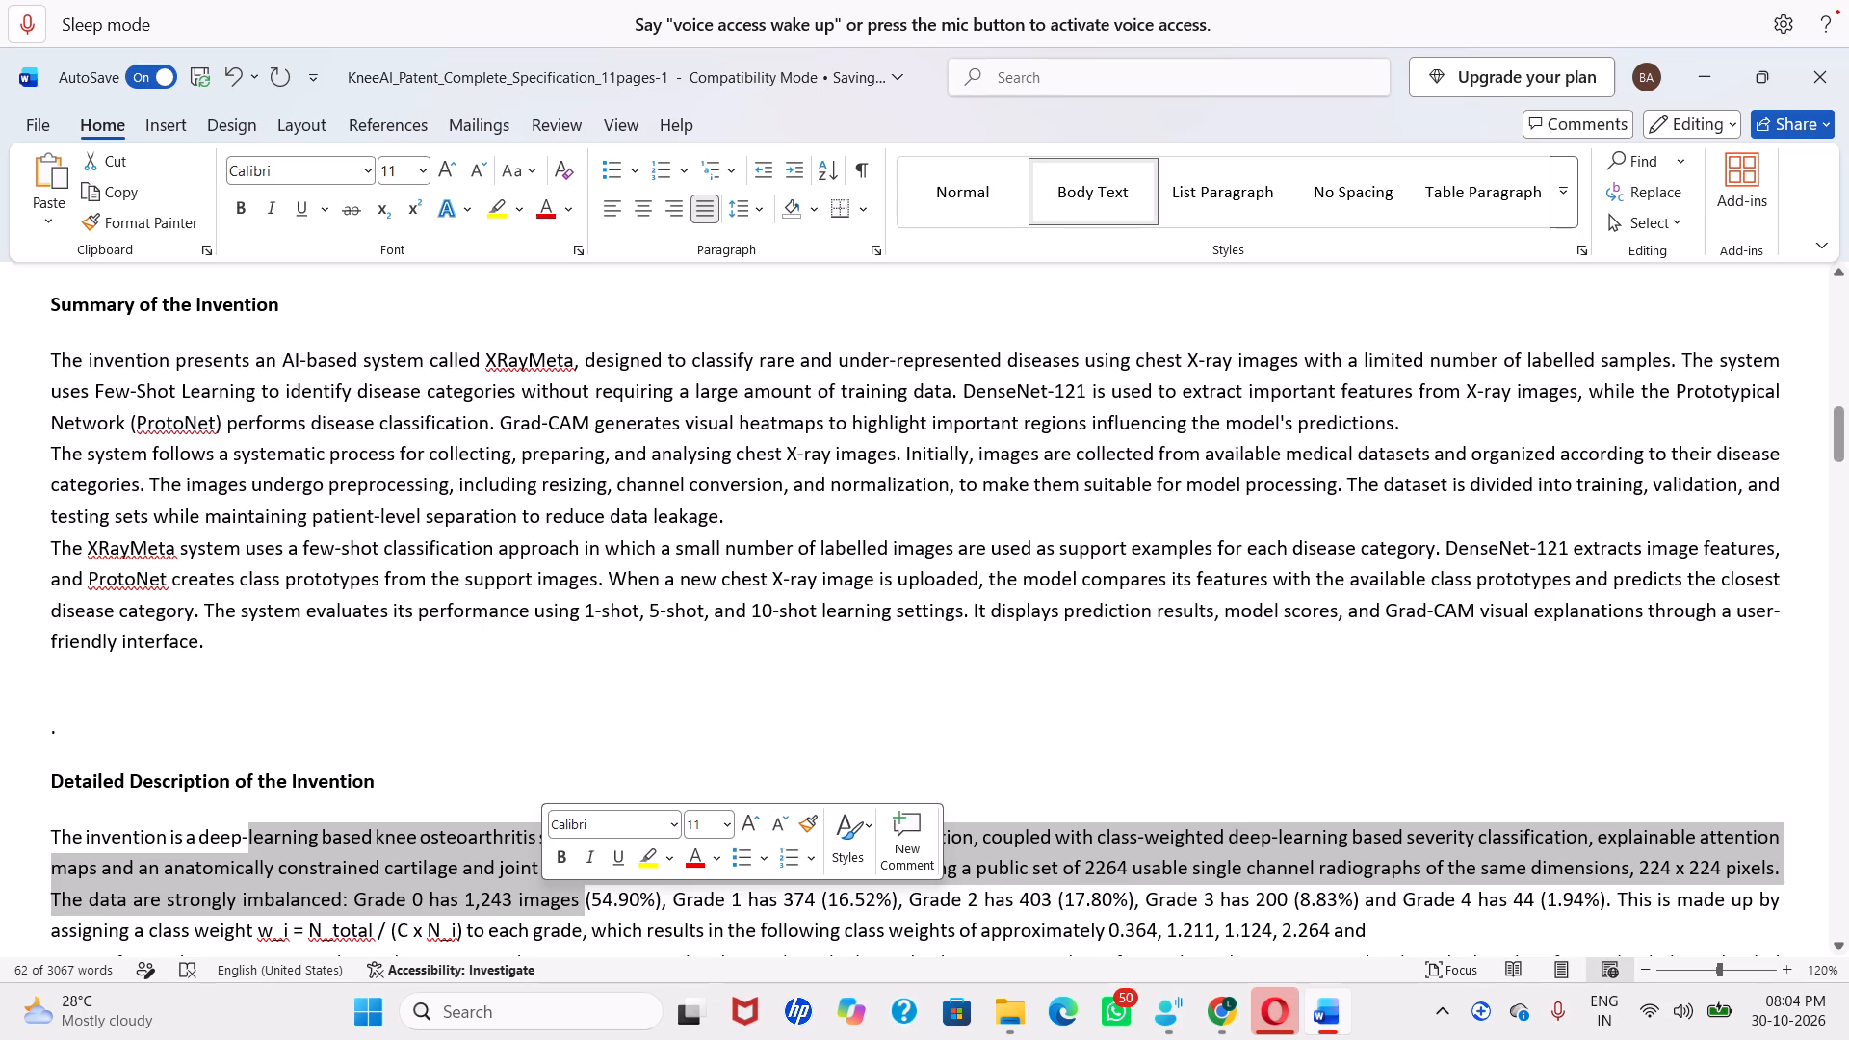
click(759, 217)
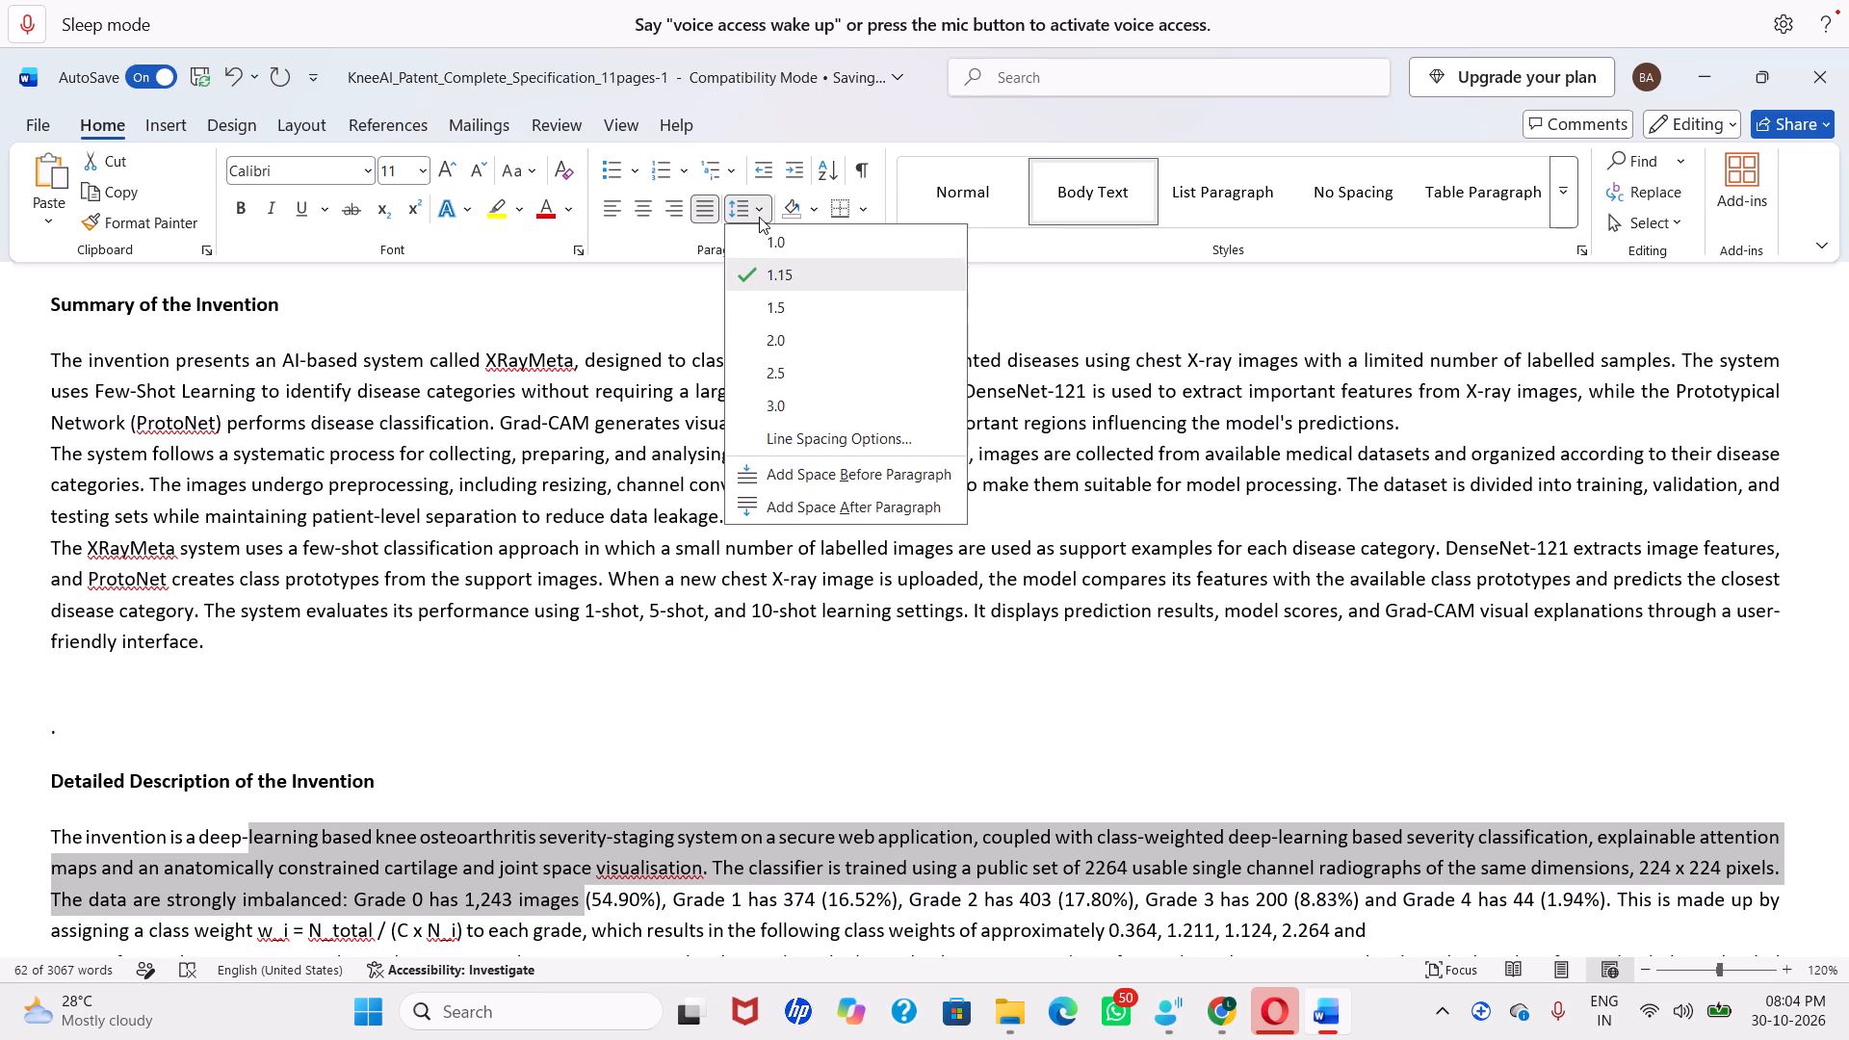
click(584, 740)
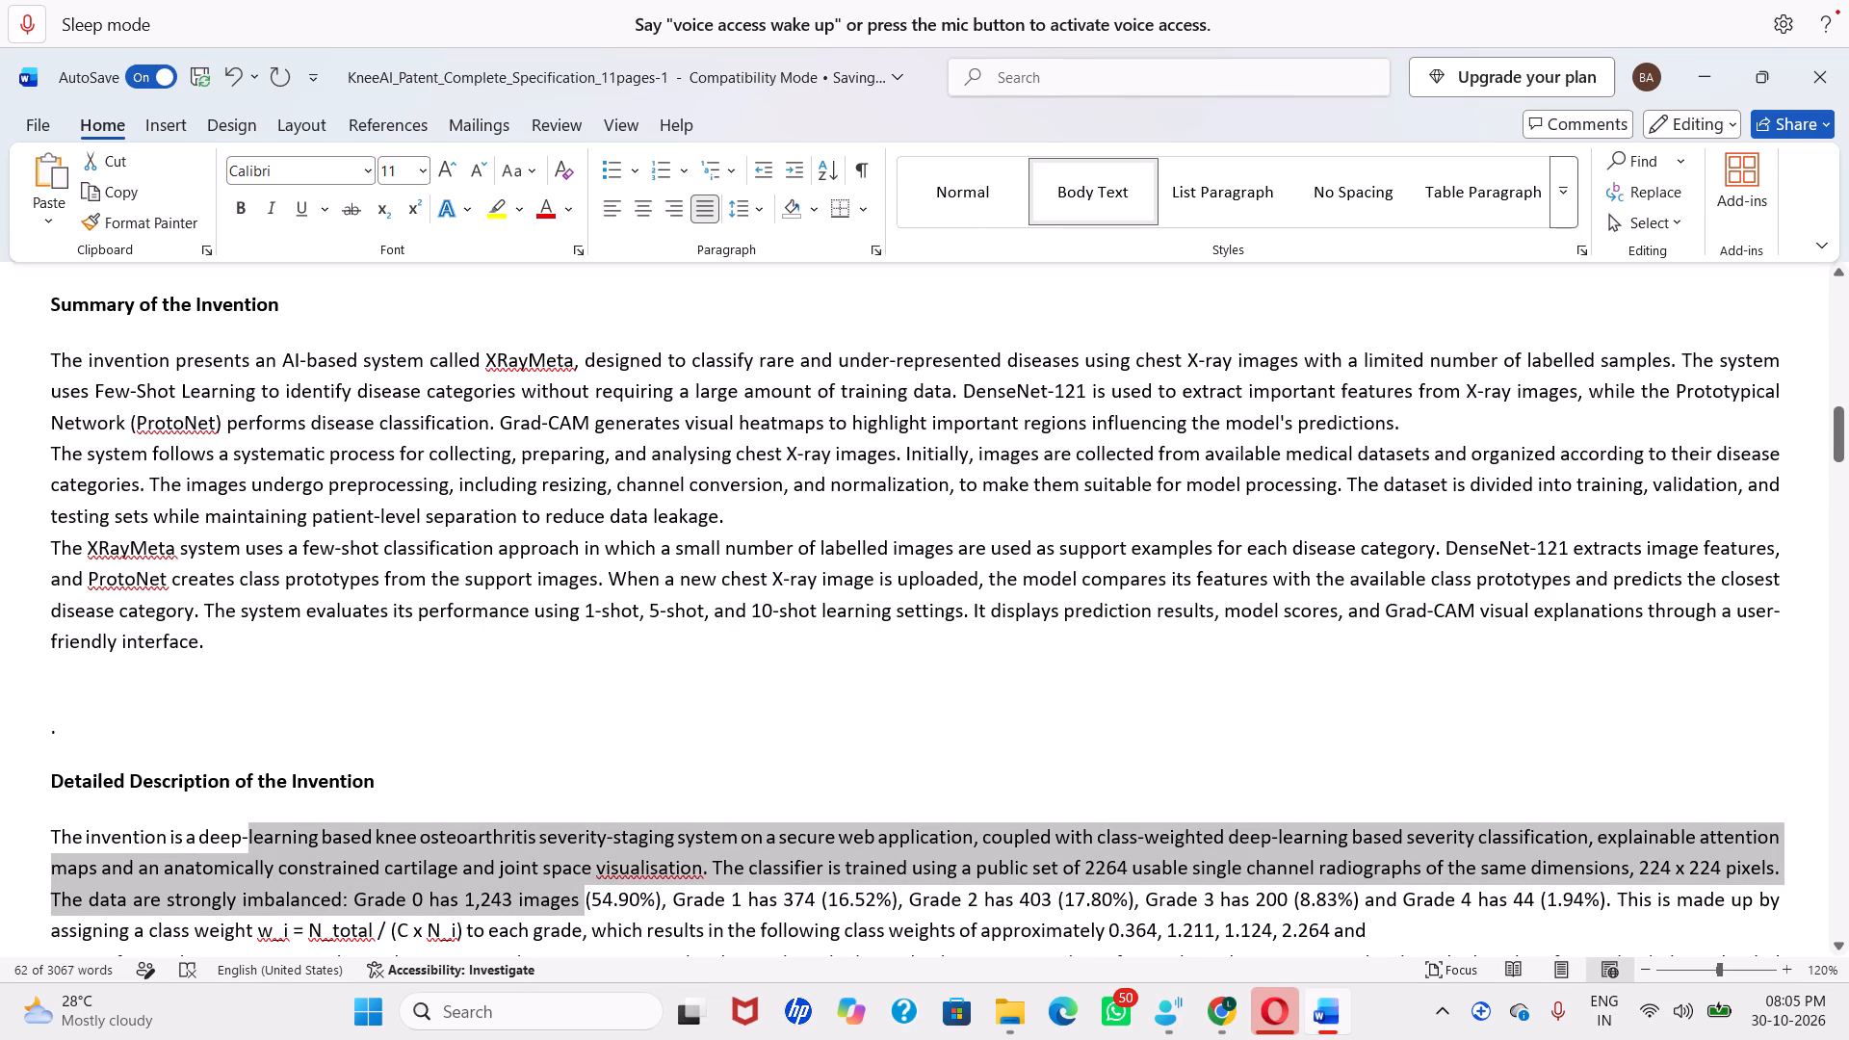
Set the line spacing of the three Summary of the Invention paragraphs to 1.5.
drag(49, 354, 220, 639)
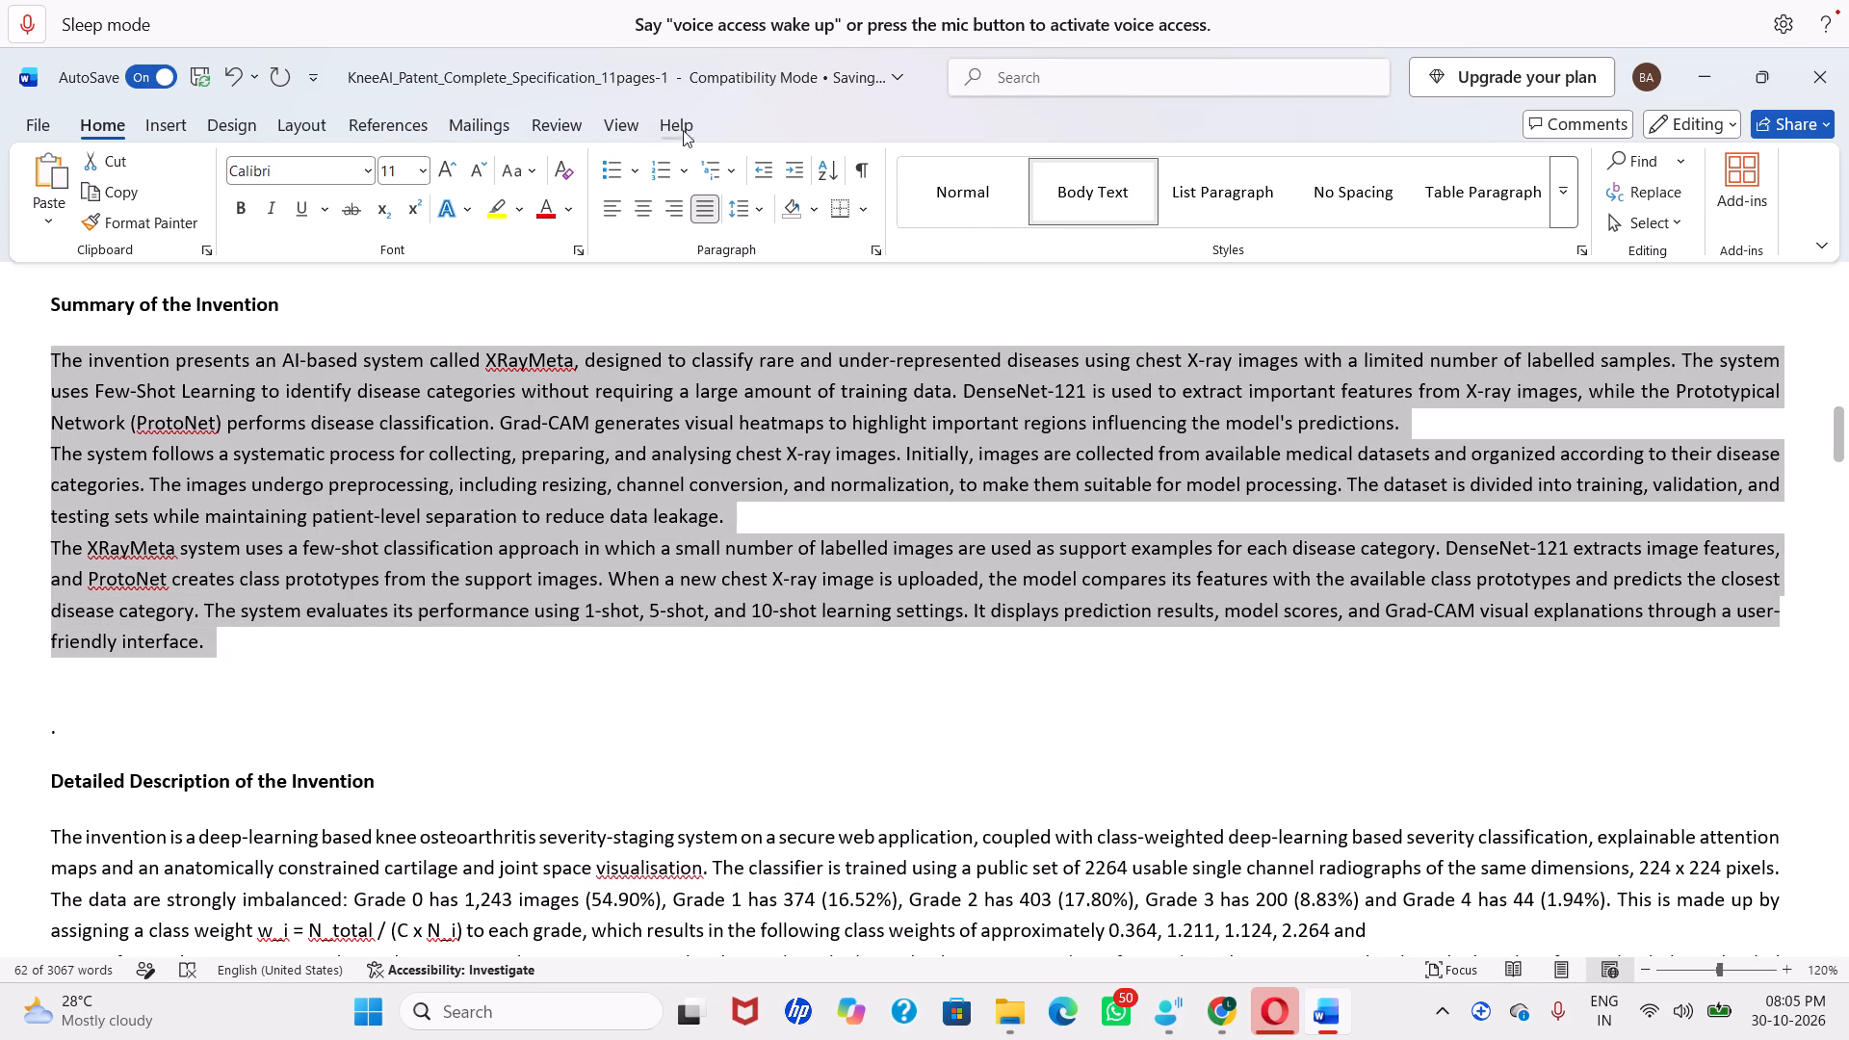
click(702, 192)
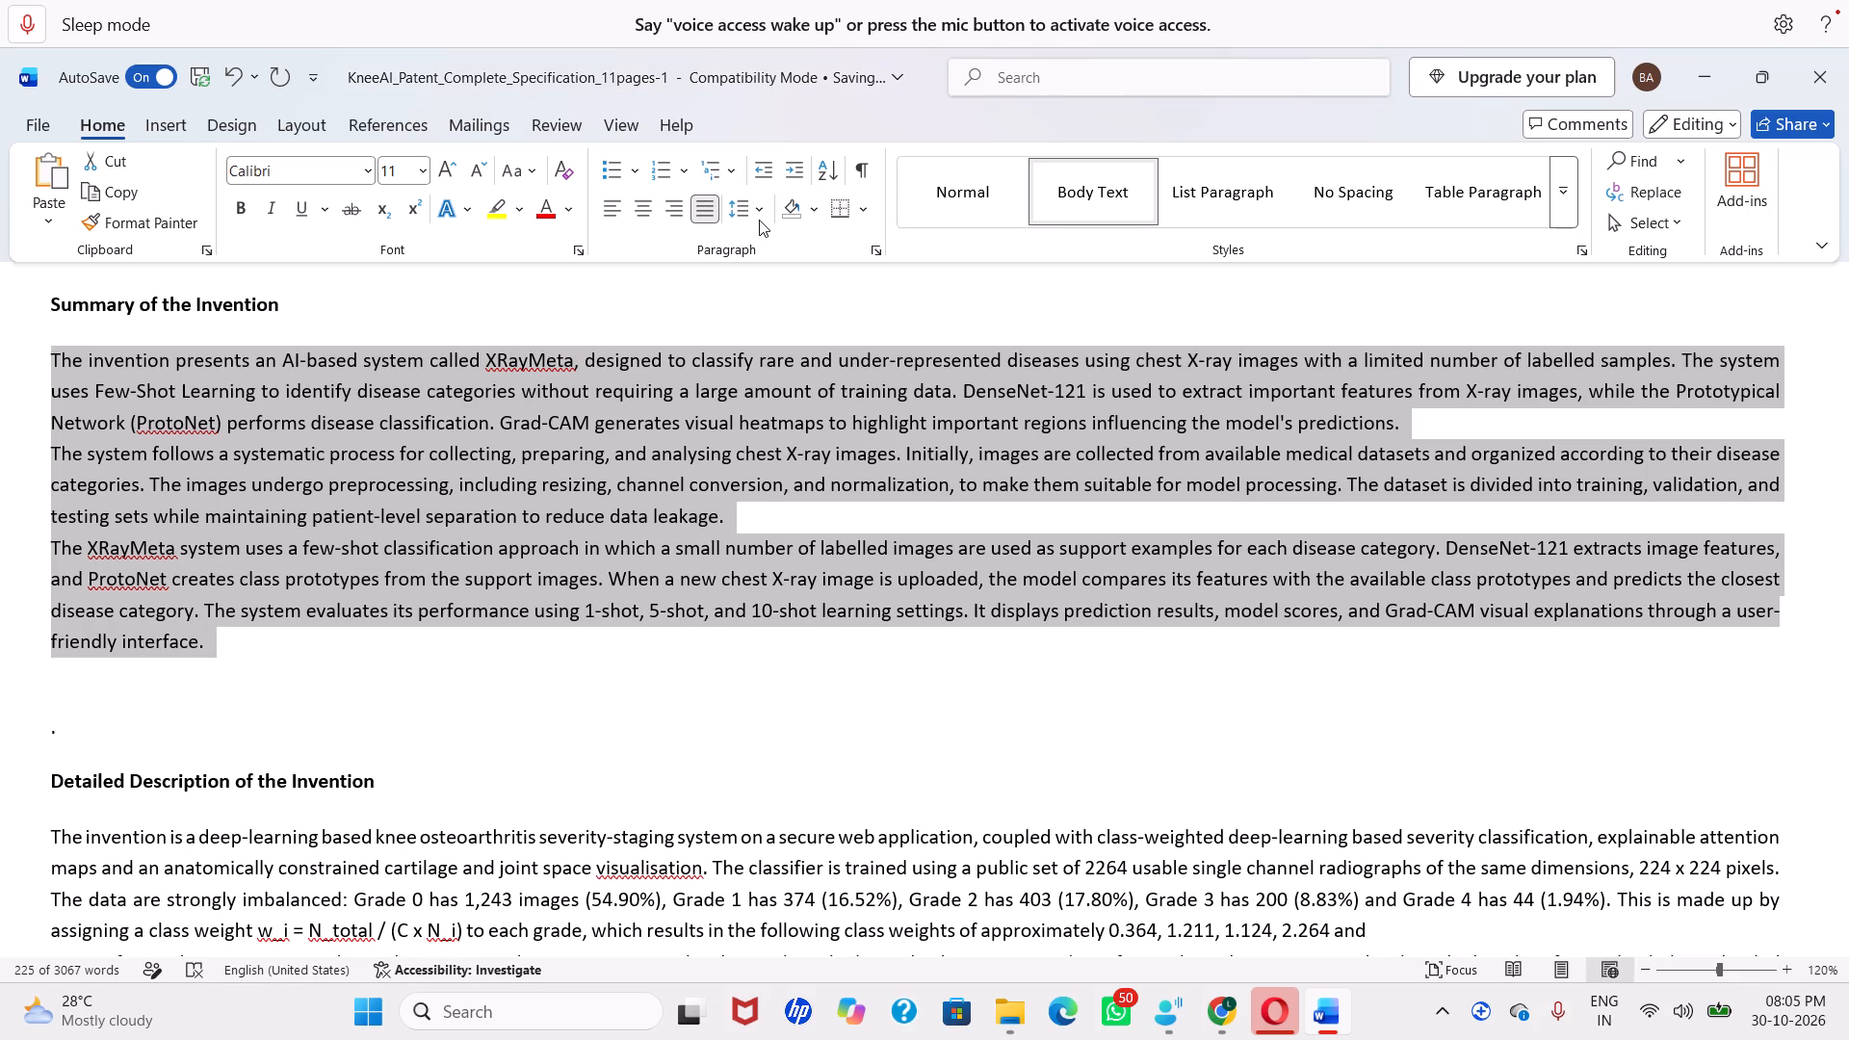
click(759, 220)
click(763, 297)
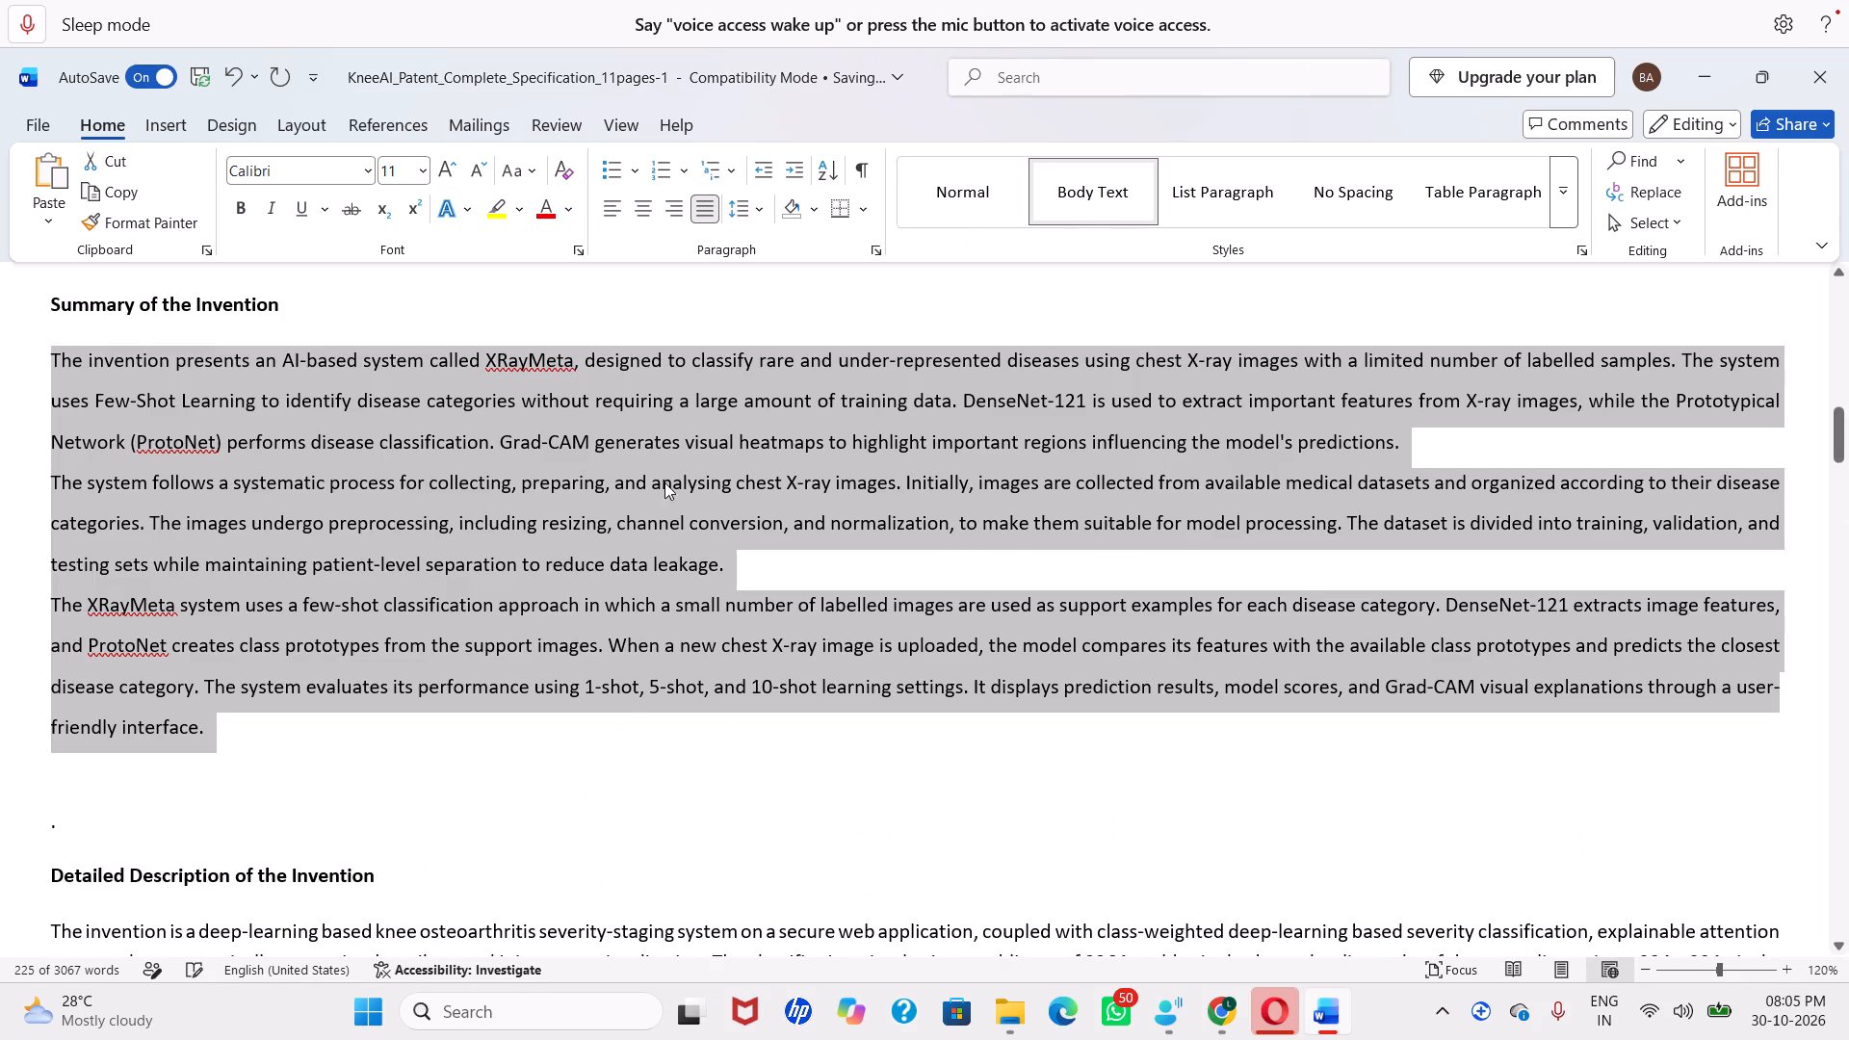
Delete the stray full stop and empty lines between the last summary paragraph and the Detailed Description of the Invention heading.
click(541, 802)
scroll(541, 802, up, 1)
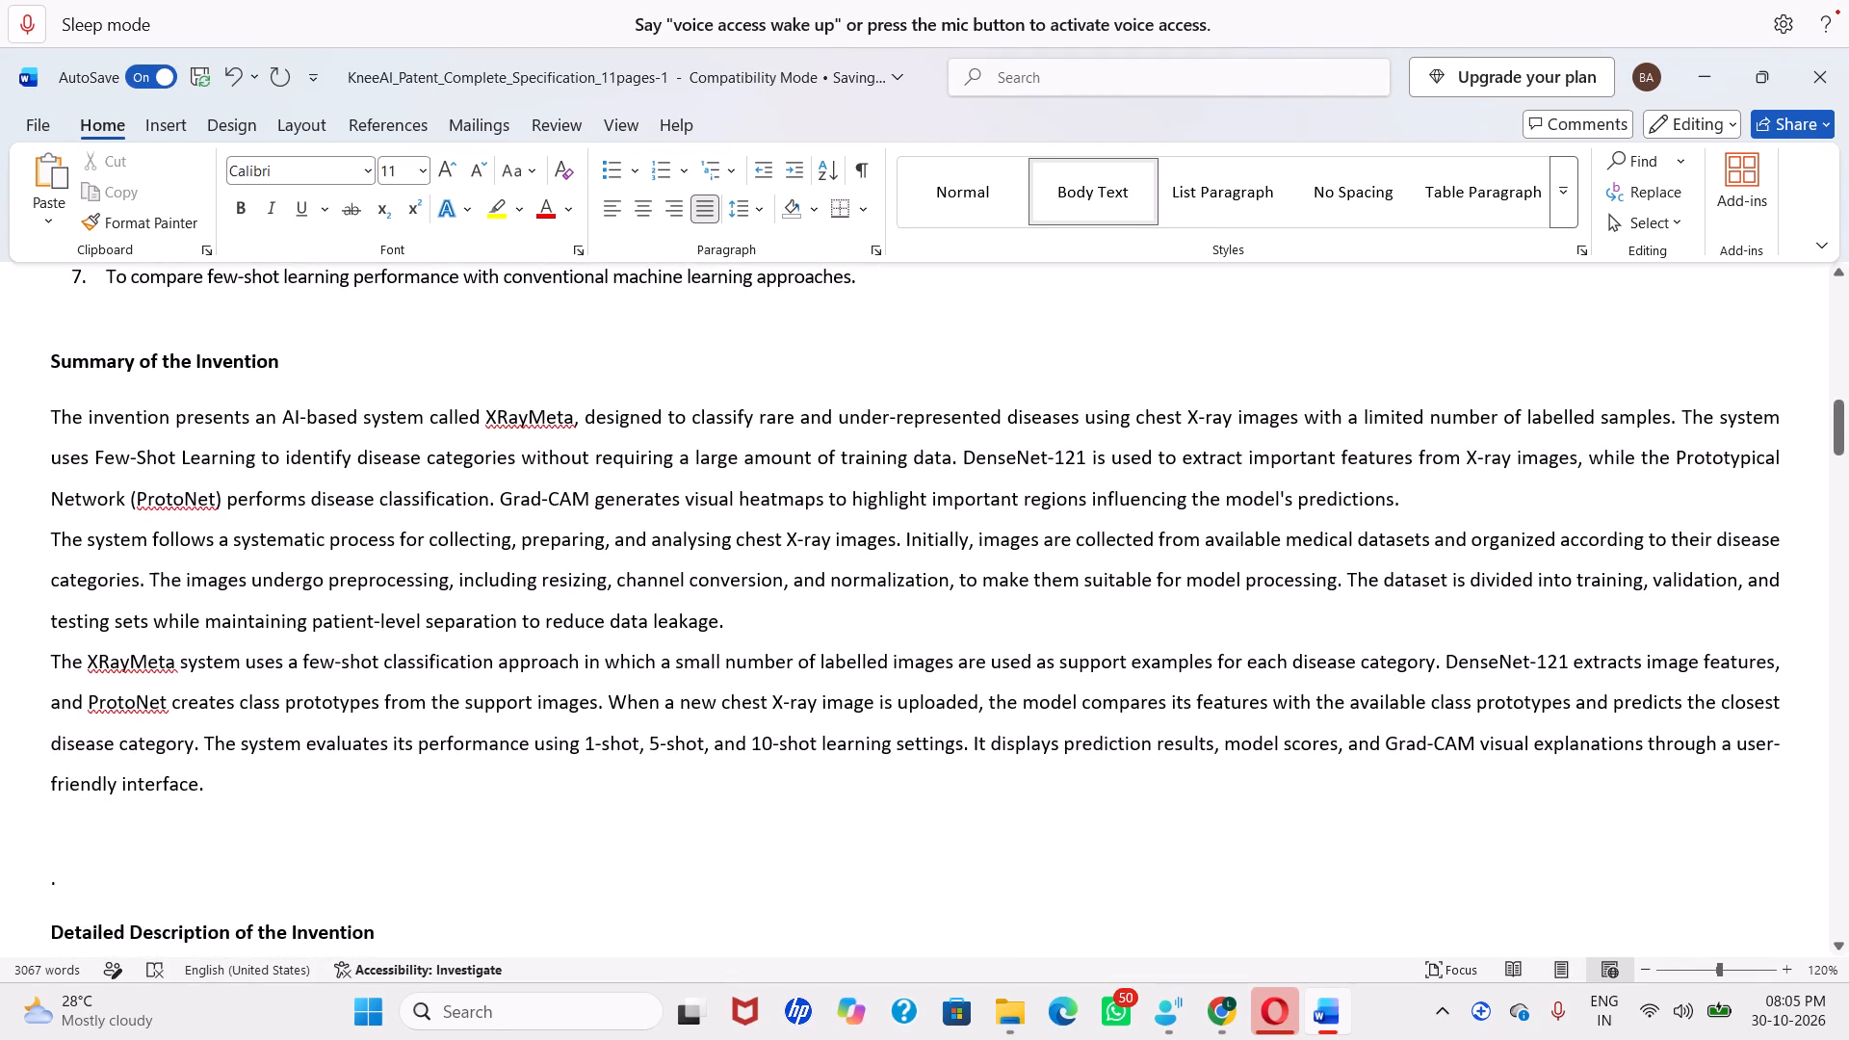
key(BackSpace)
key(BackSpace)
key(BackSpace)
key(BackSpace)
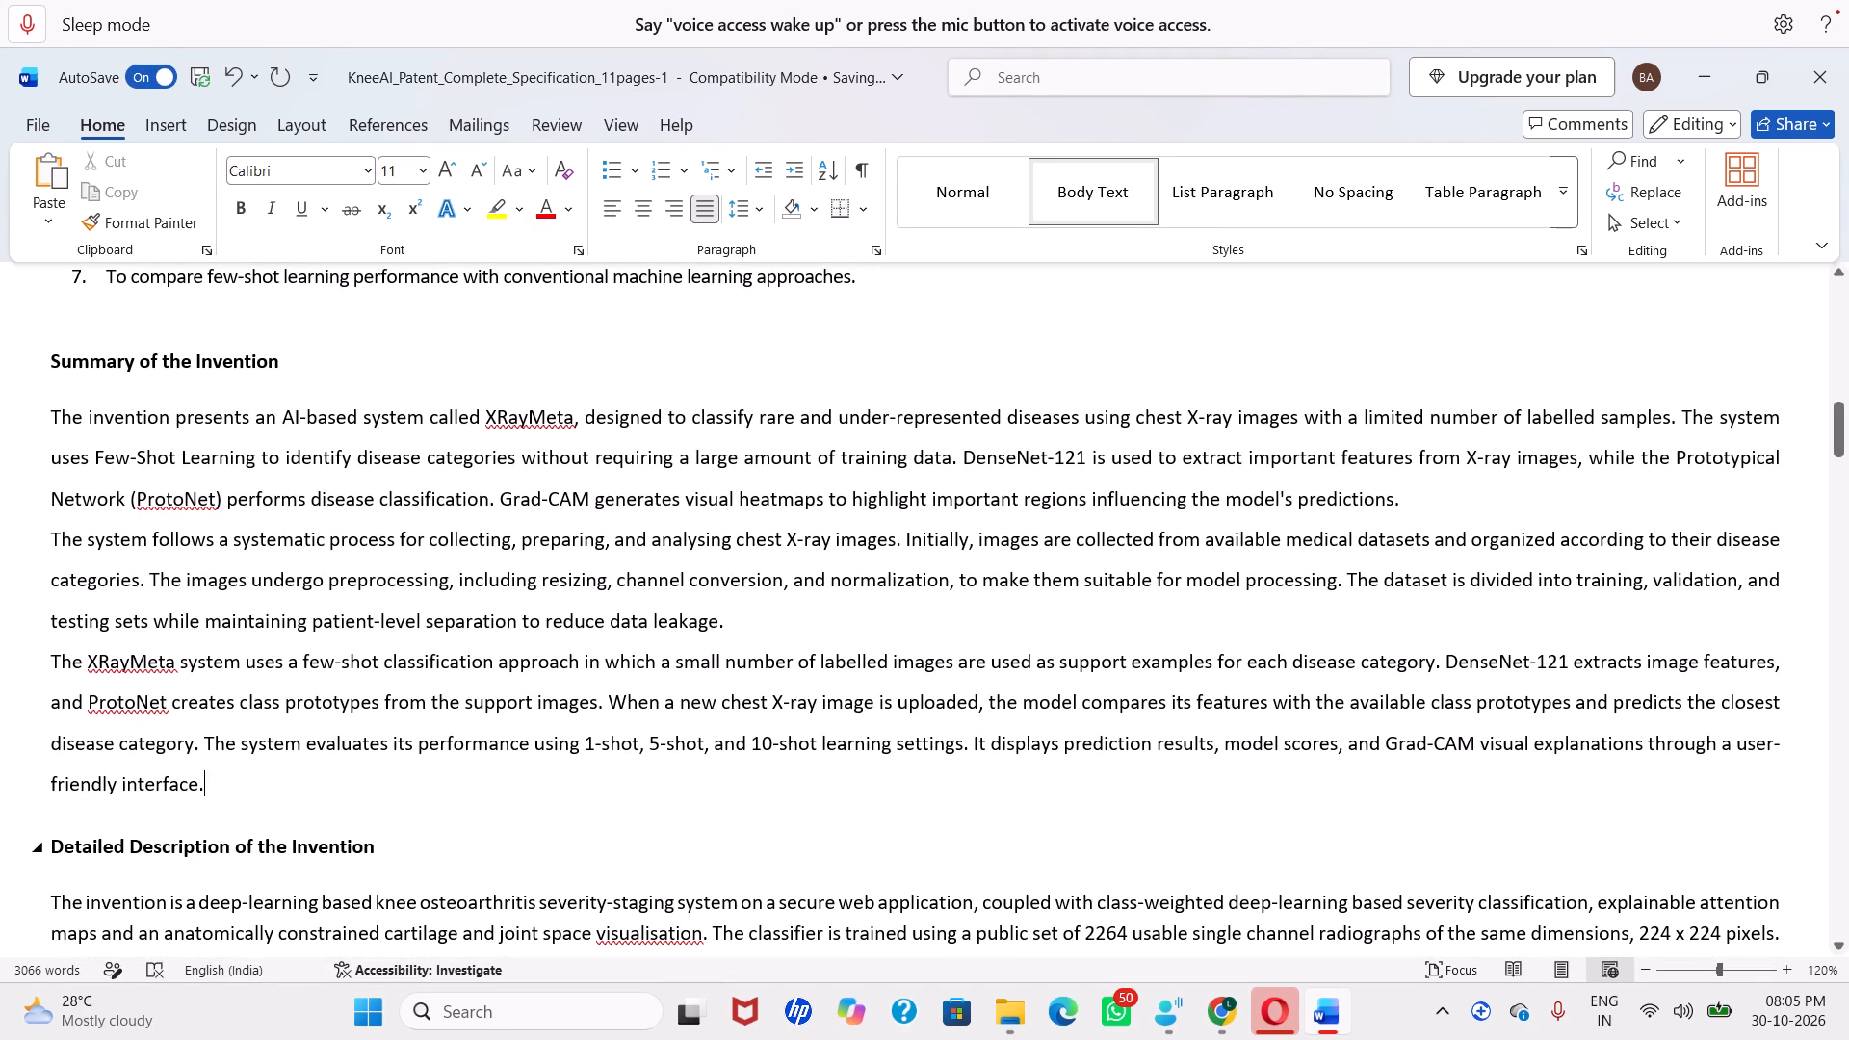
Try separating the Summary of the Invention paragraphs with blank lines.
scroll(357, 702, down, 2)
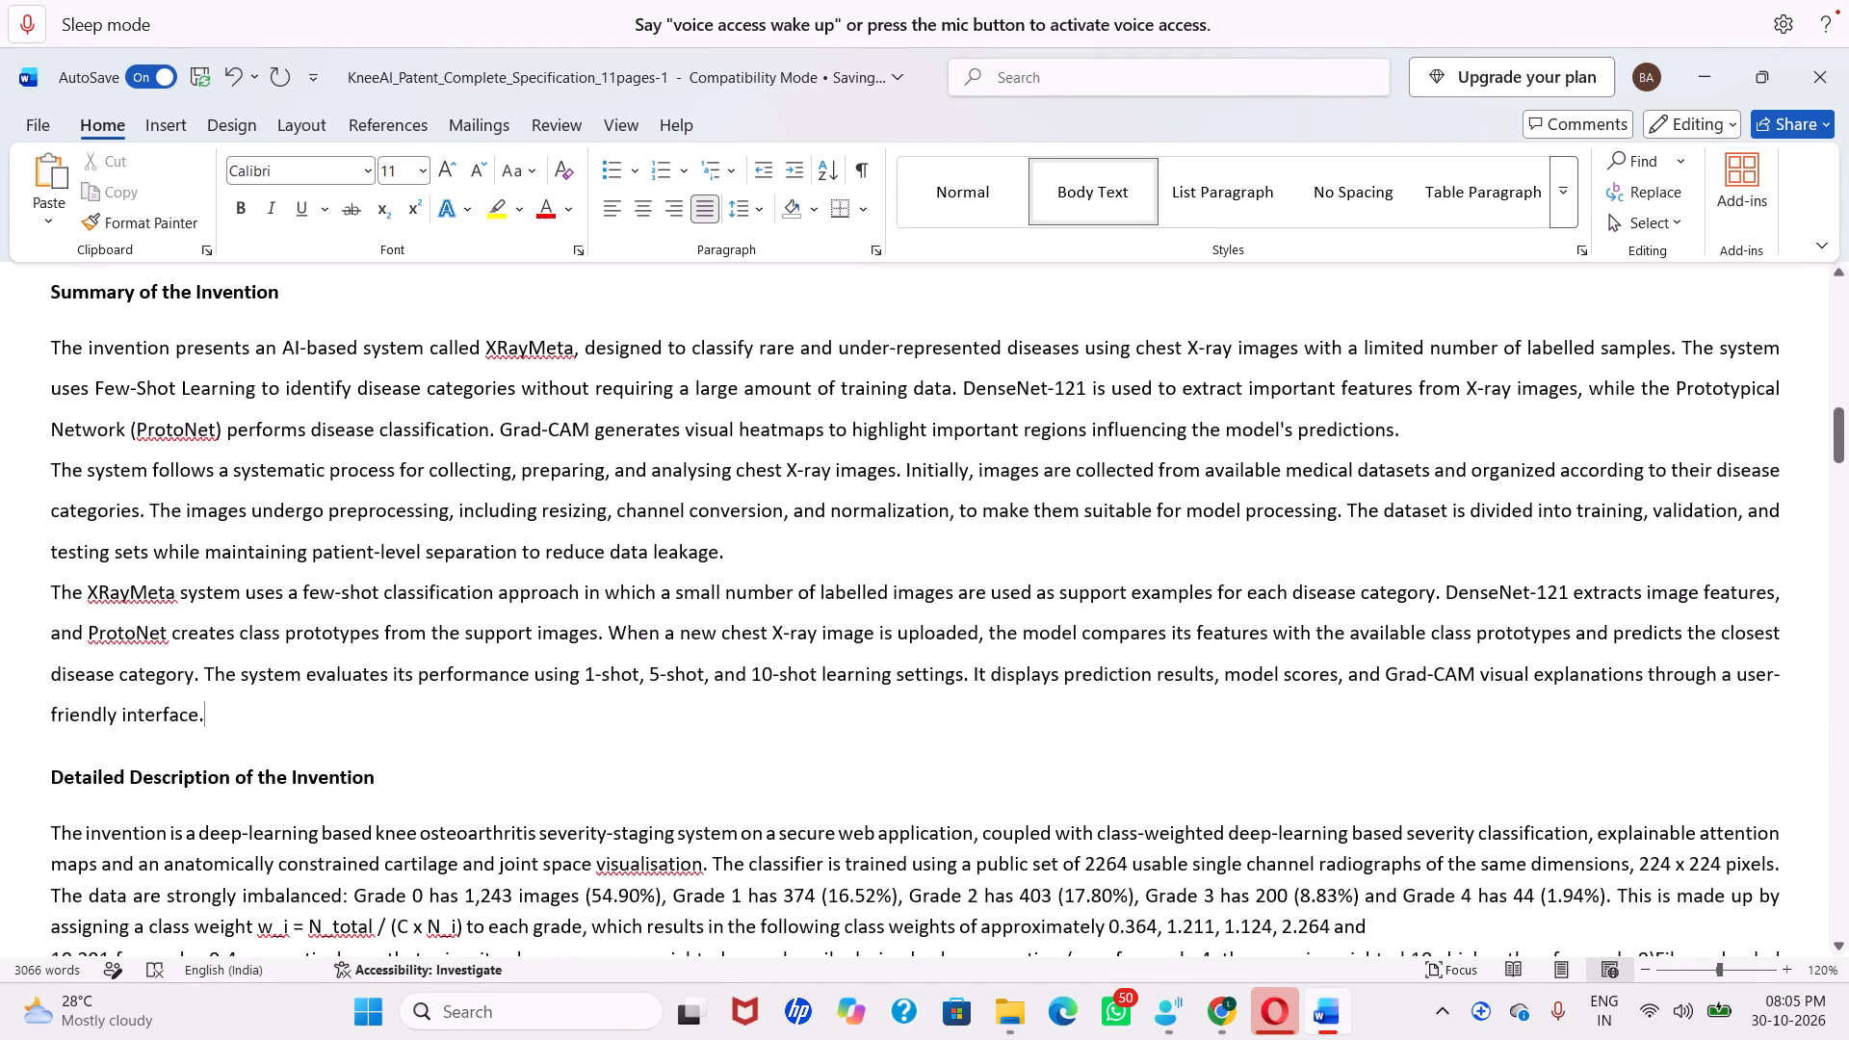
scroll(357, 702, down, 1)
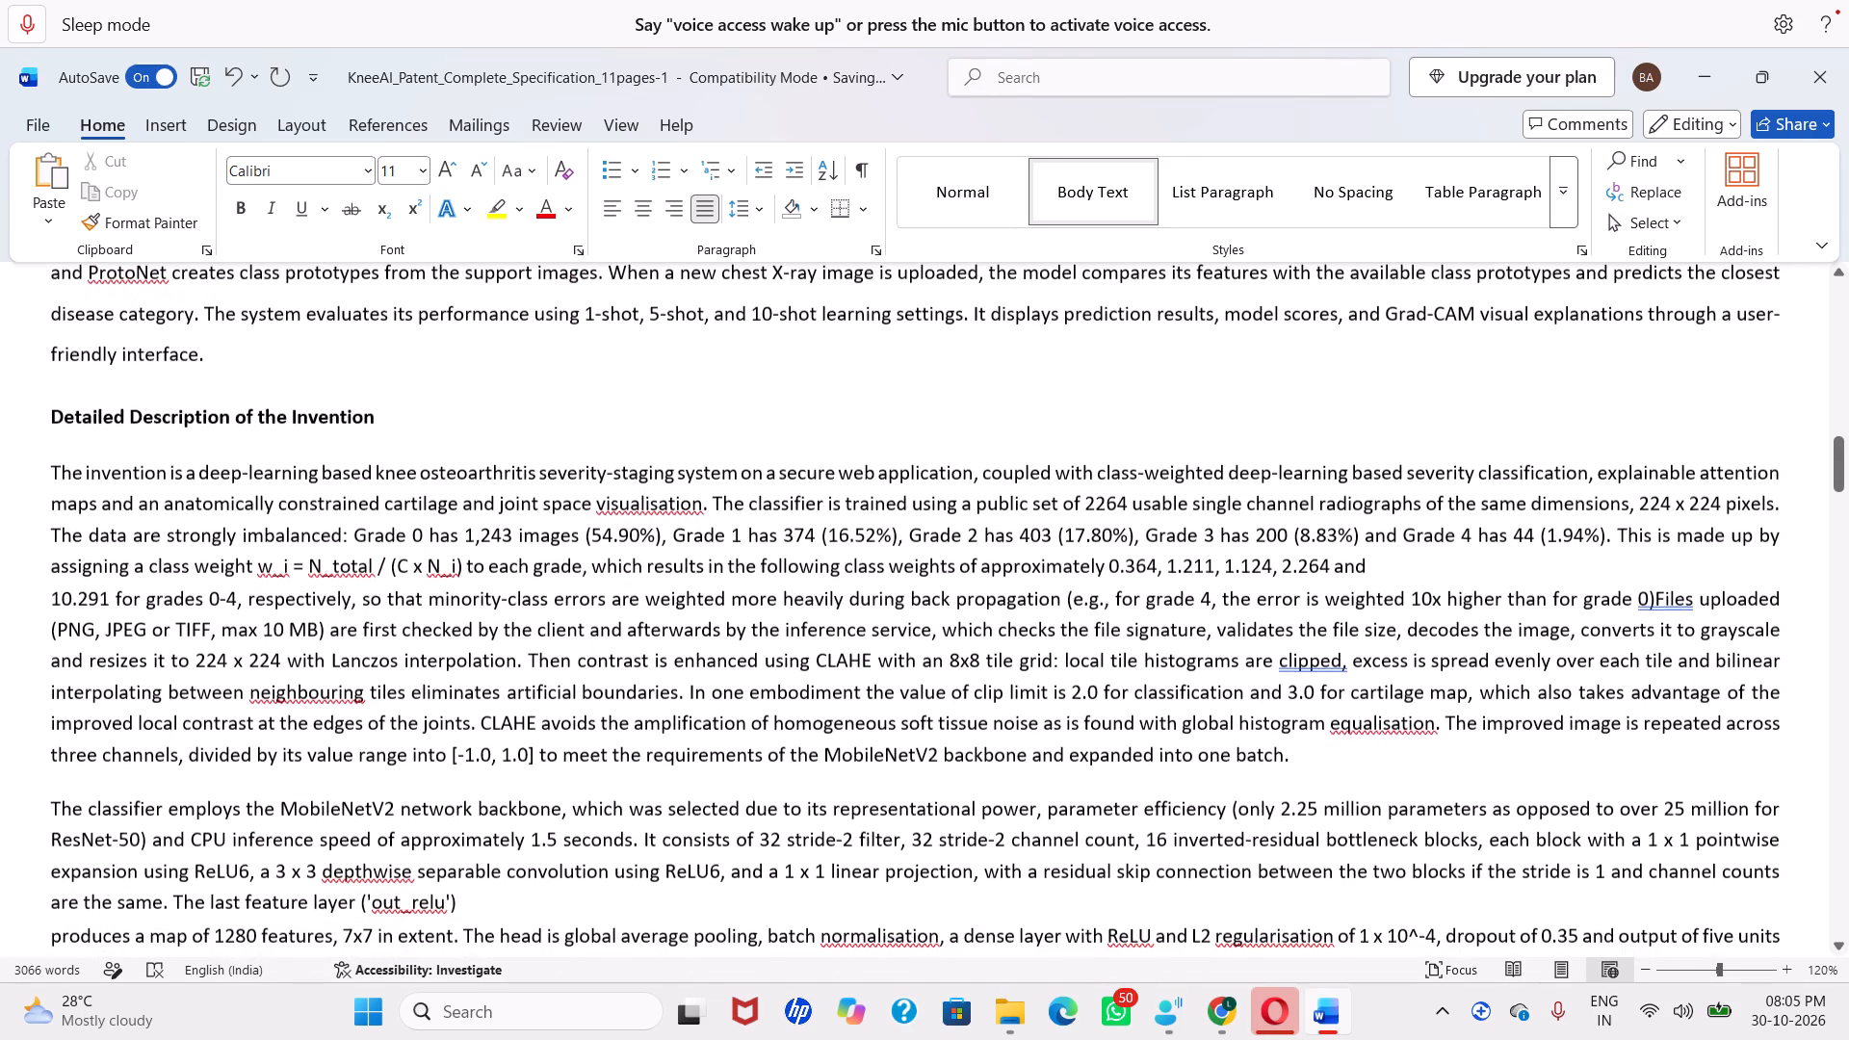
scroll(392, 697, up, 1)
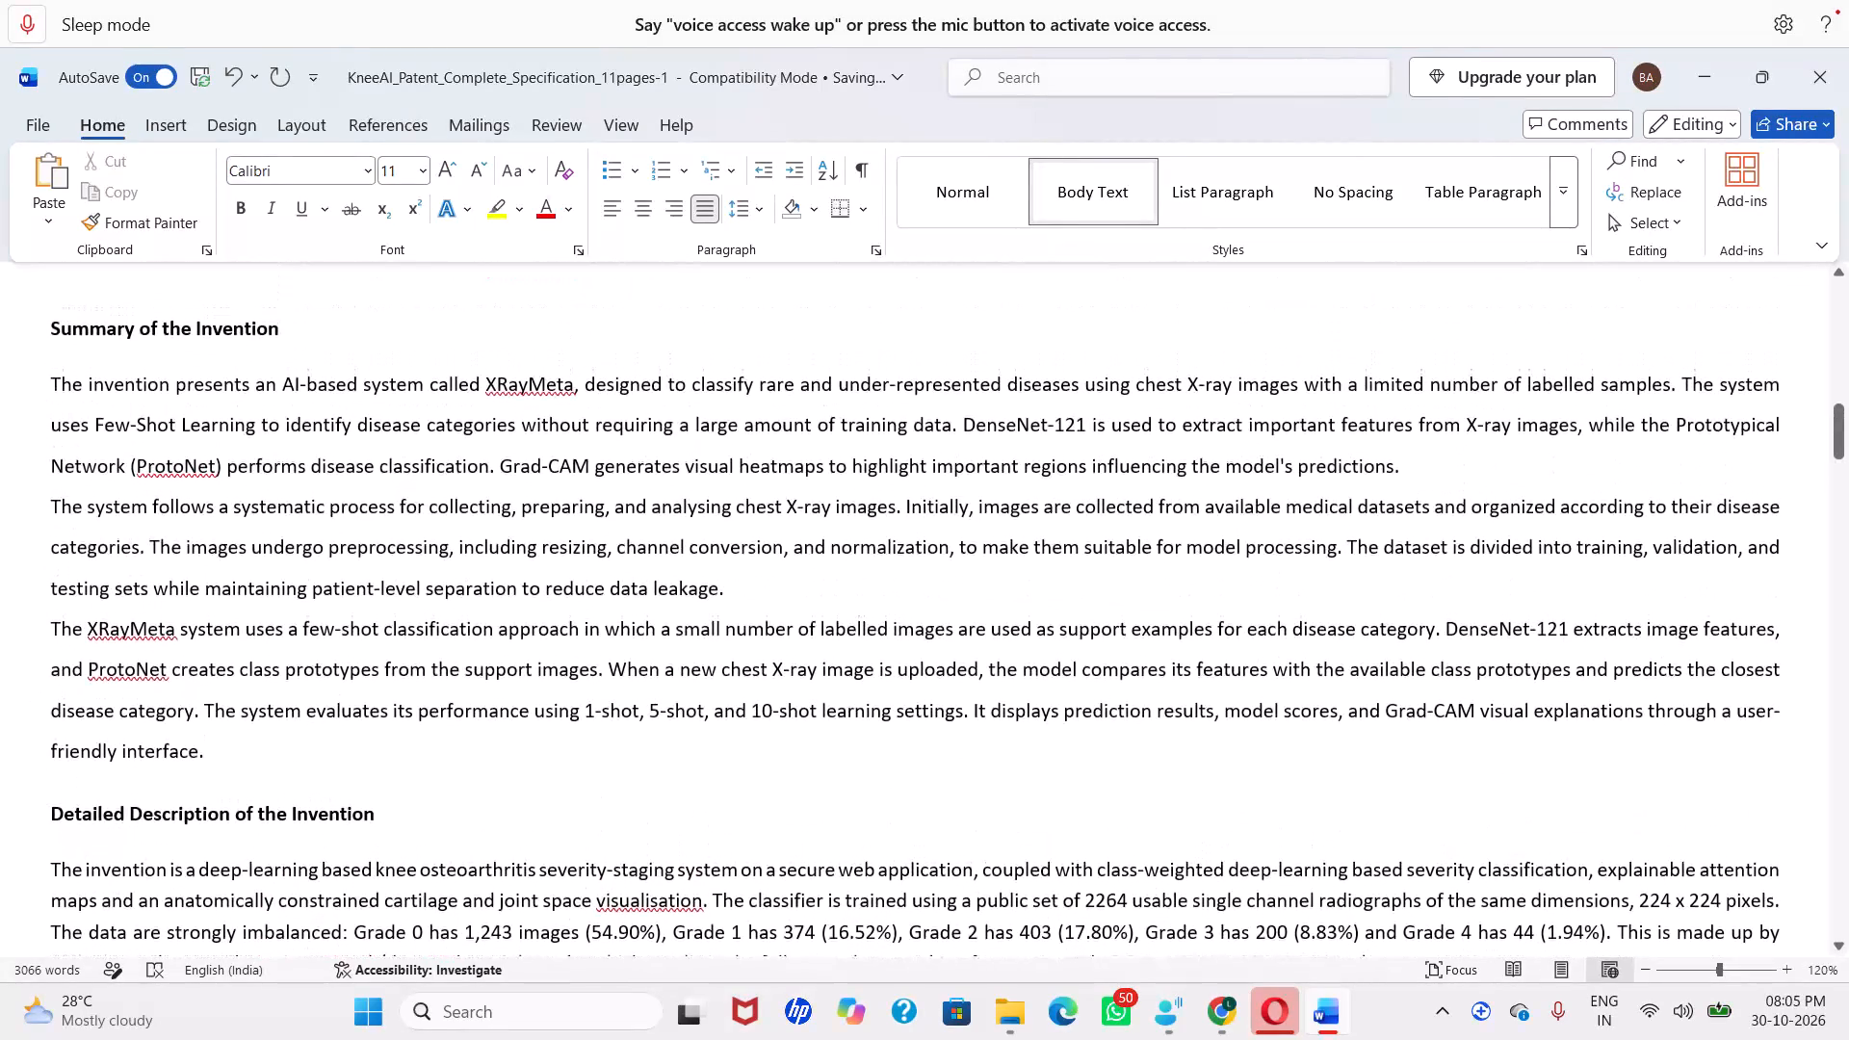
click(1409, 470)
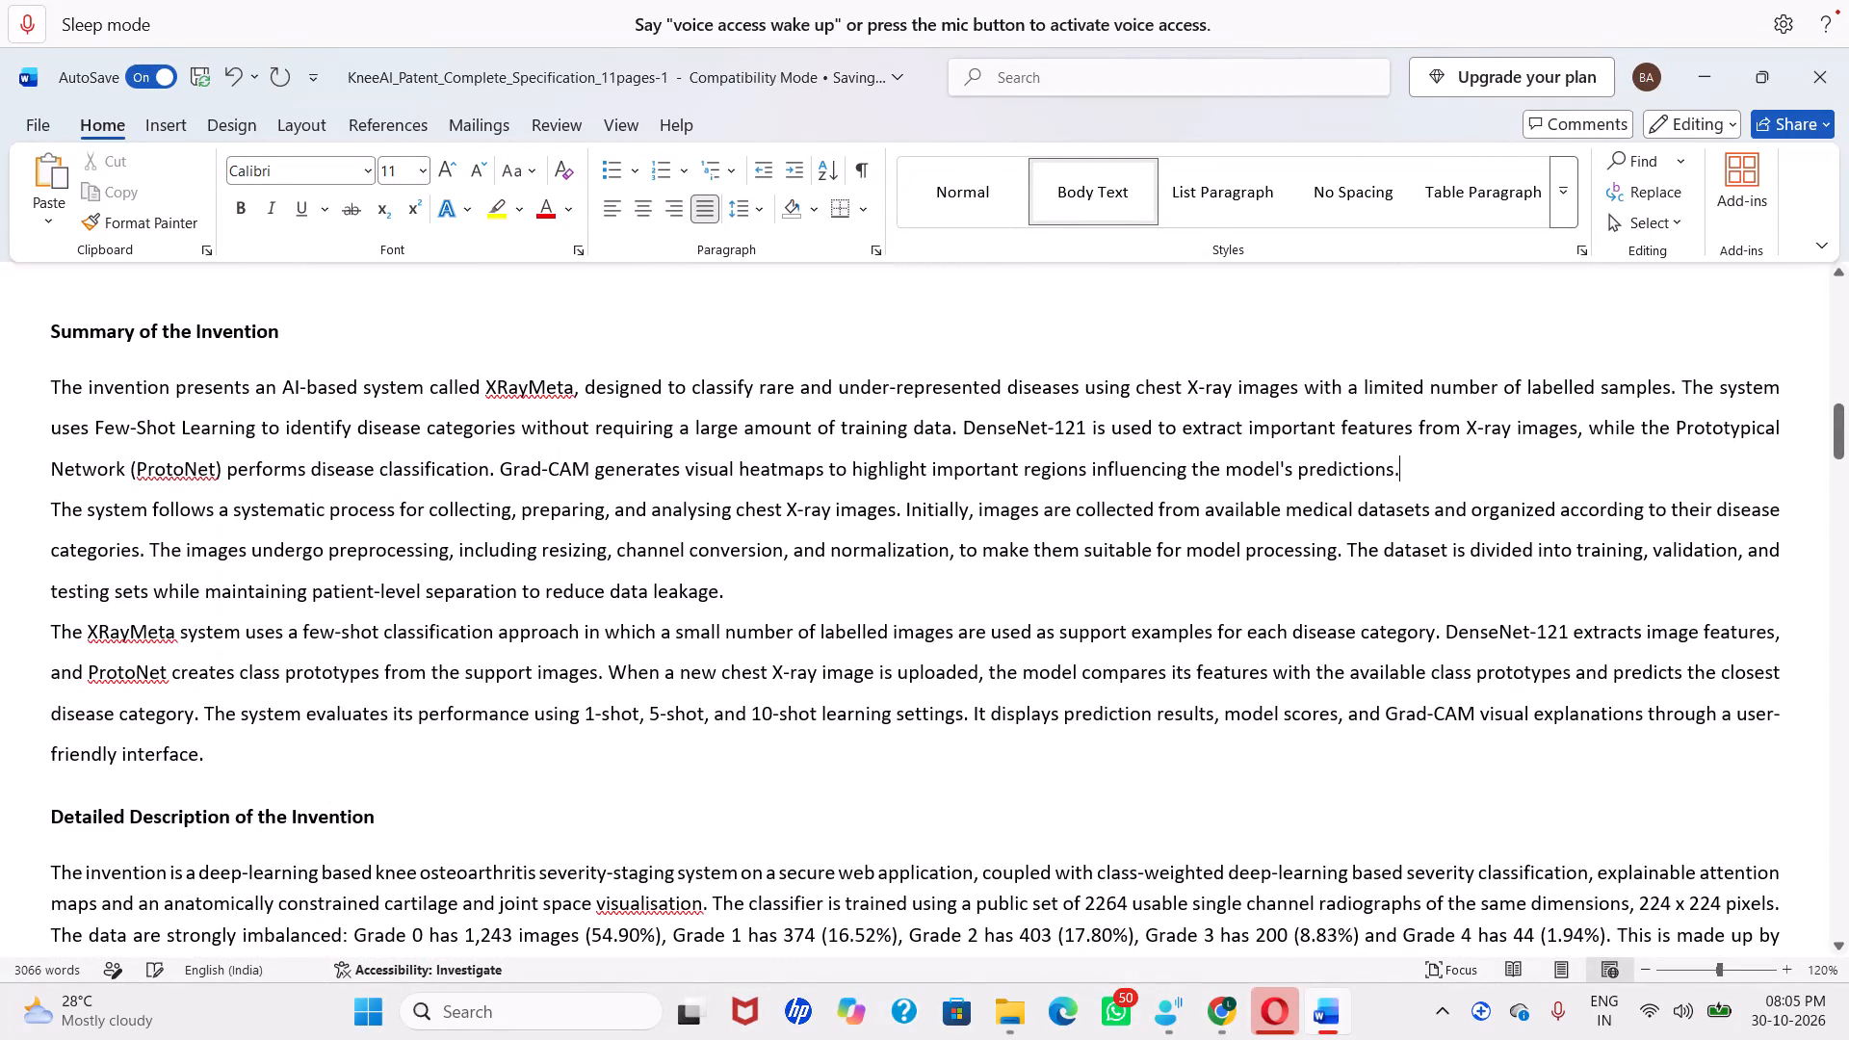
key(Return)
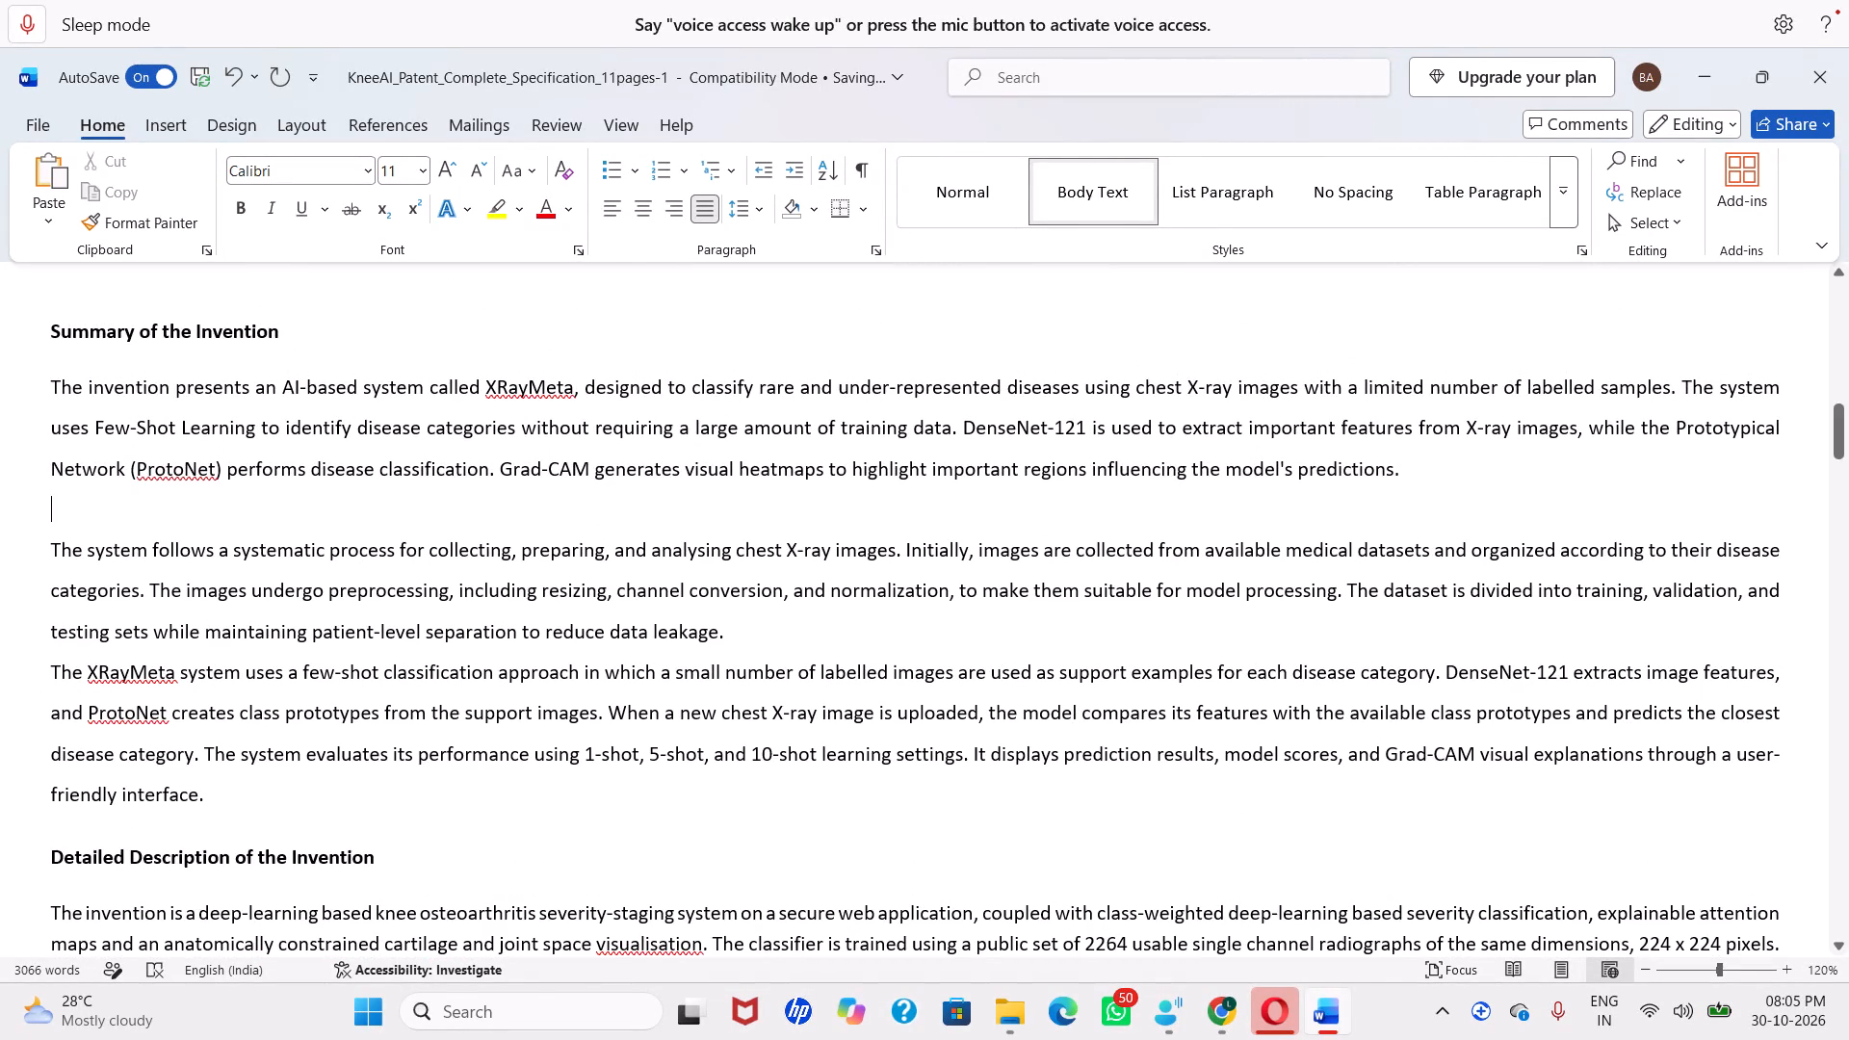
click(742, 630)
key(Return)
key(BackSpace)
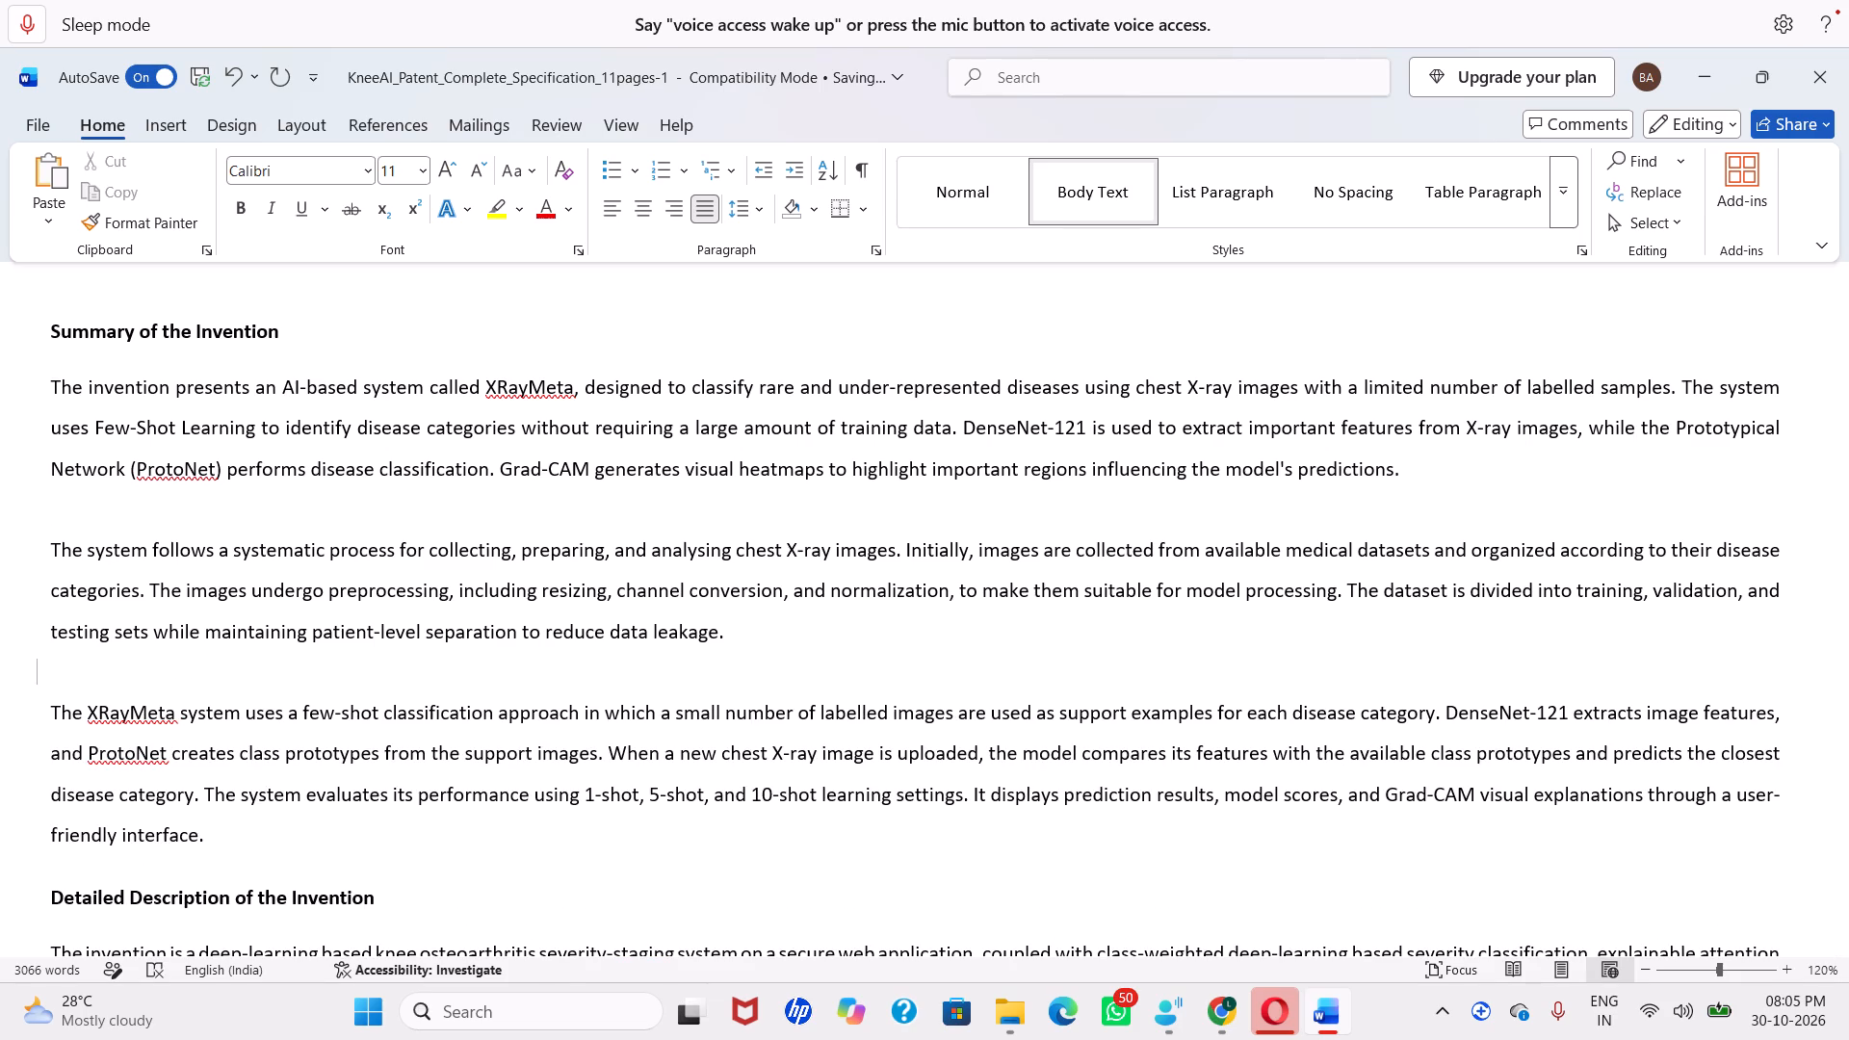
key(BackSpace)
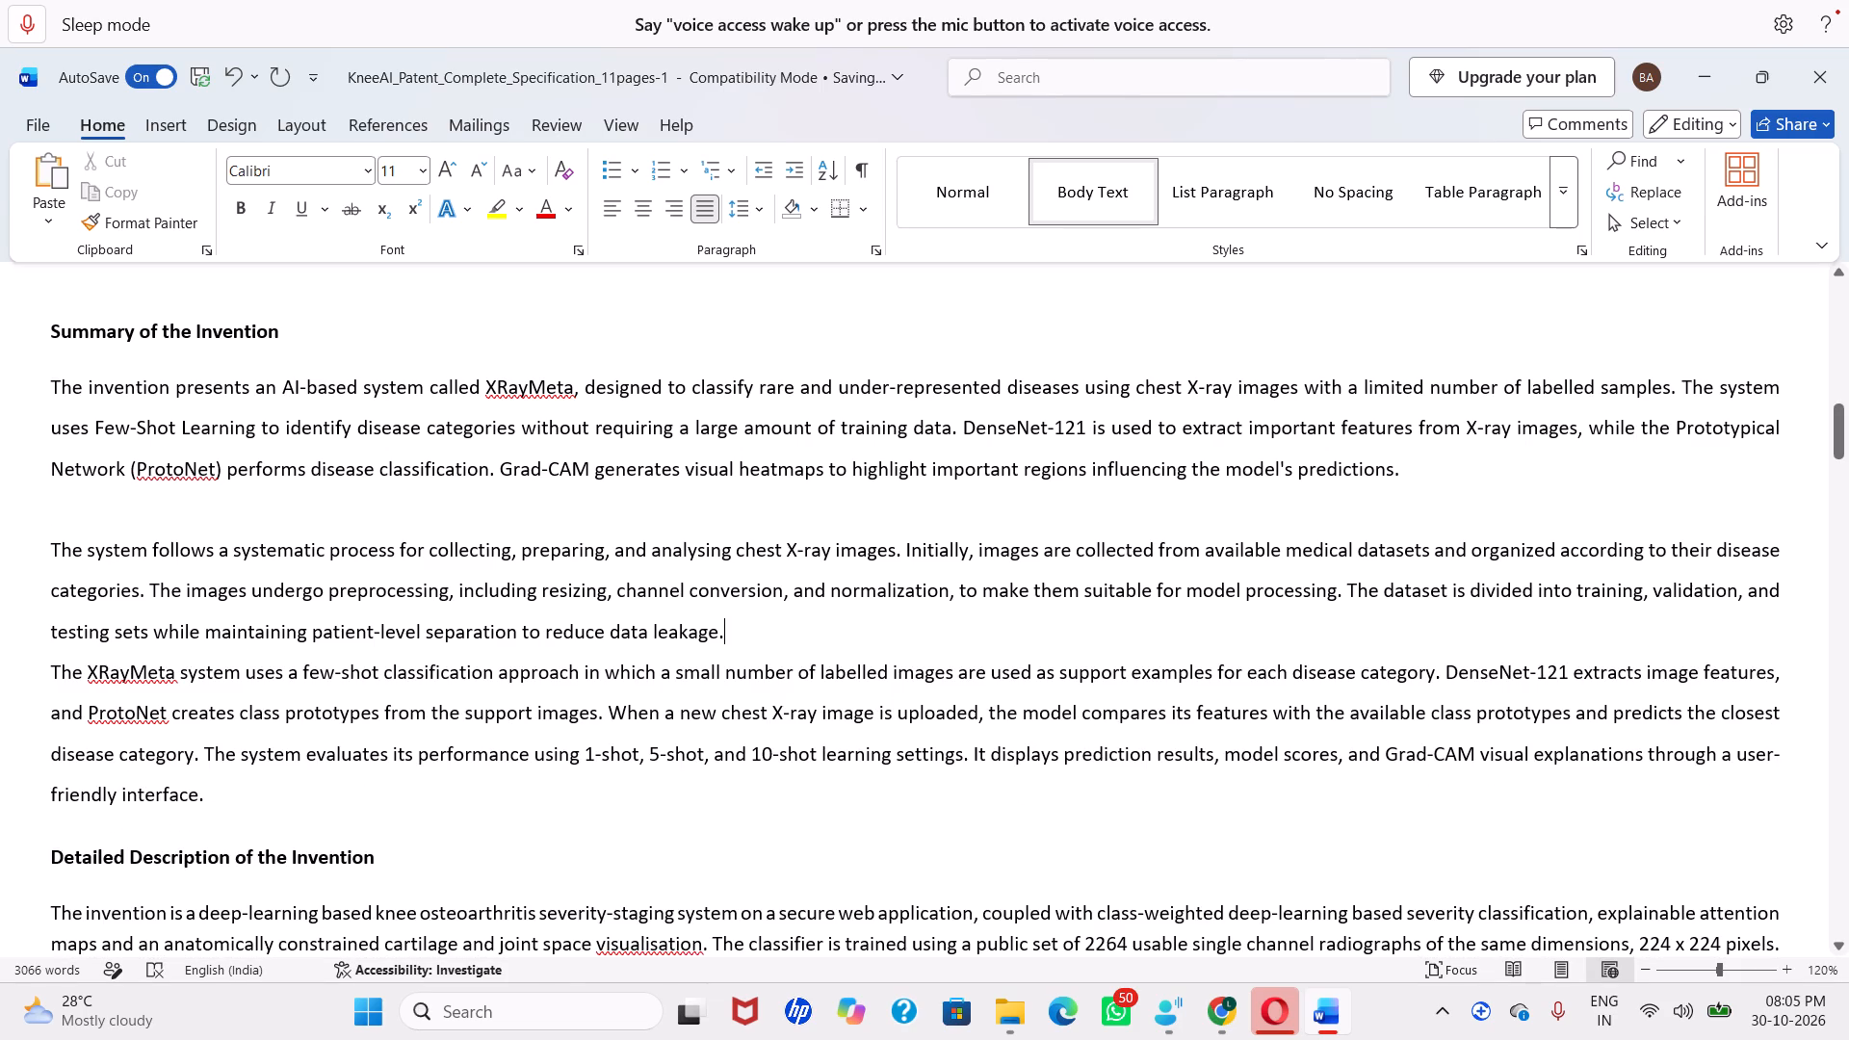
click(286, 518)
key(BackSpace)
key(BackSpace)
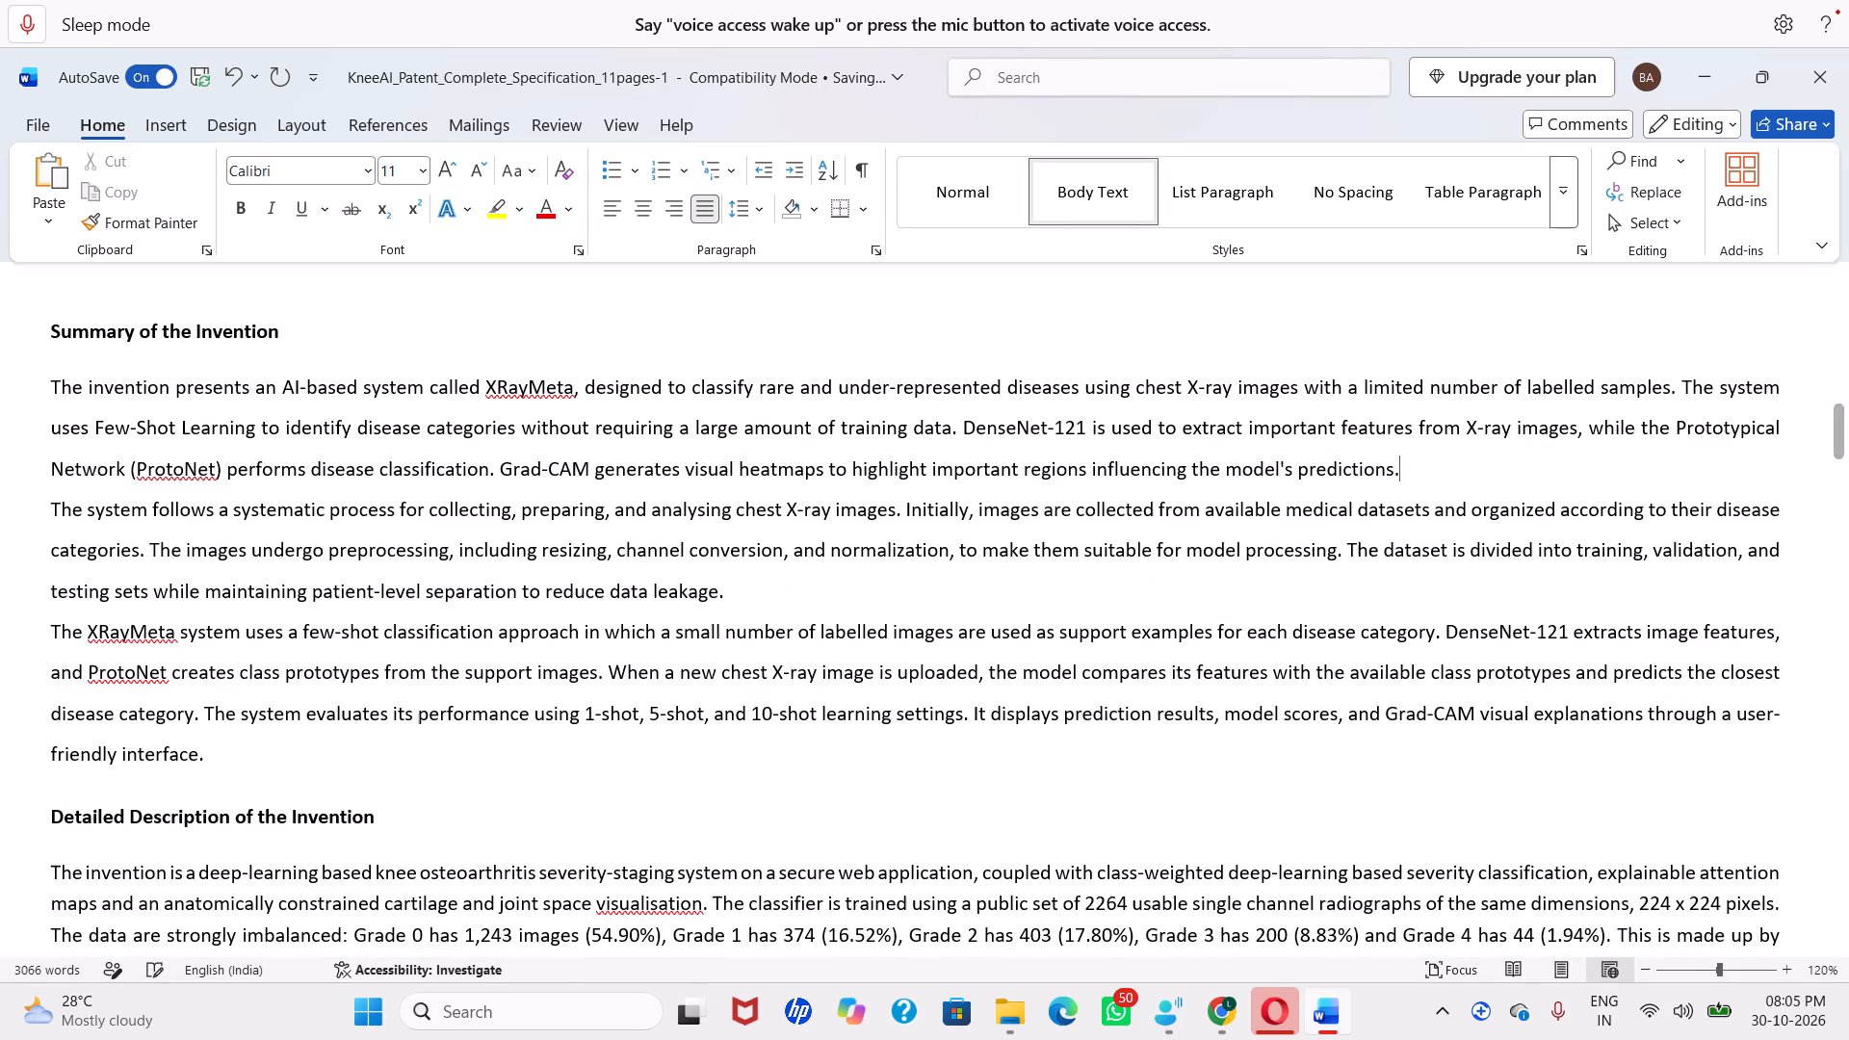
Review the existing KneeAI text under Detailed Description of the Invention, through to the start of the Claims section.
scroll(286, 518, down, 2)
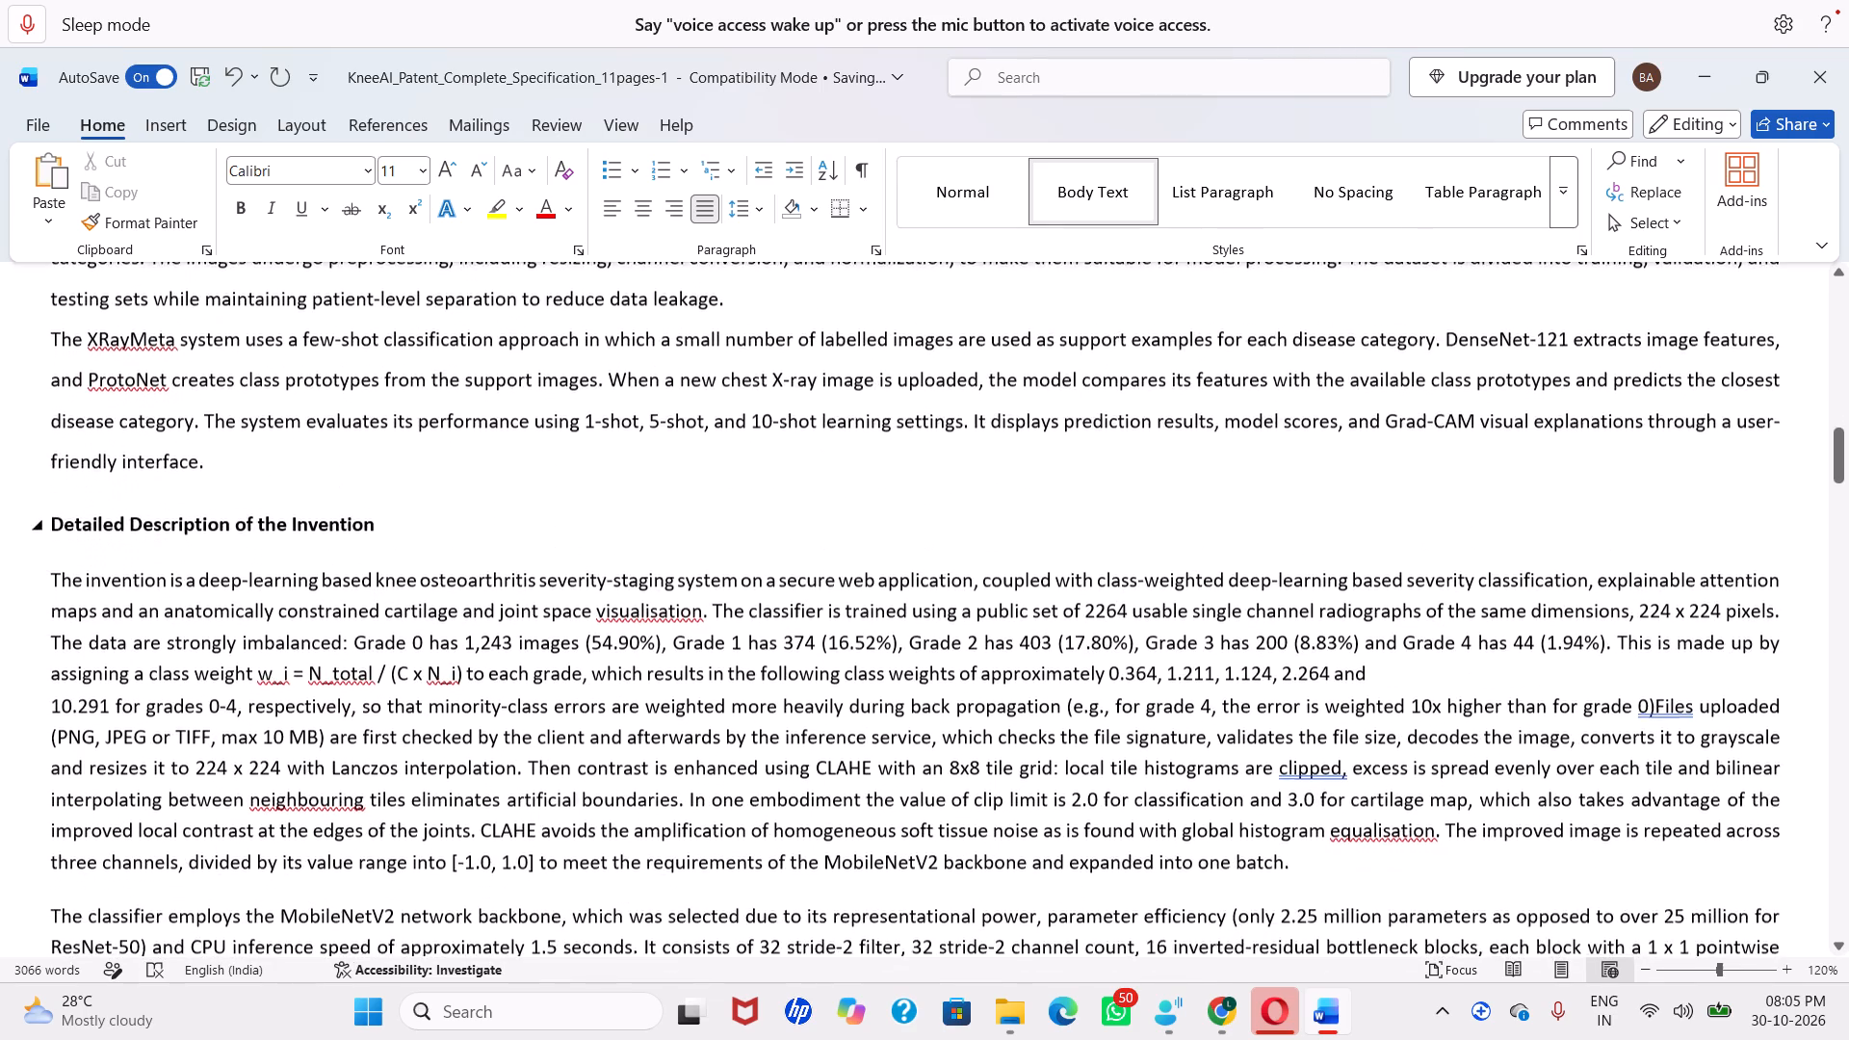
scroll(286, 518, down, 1)
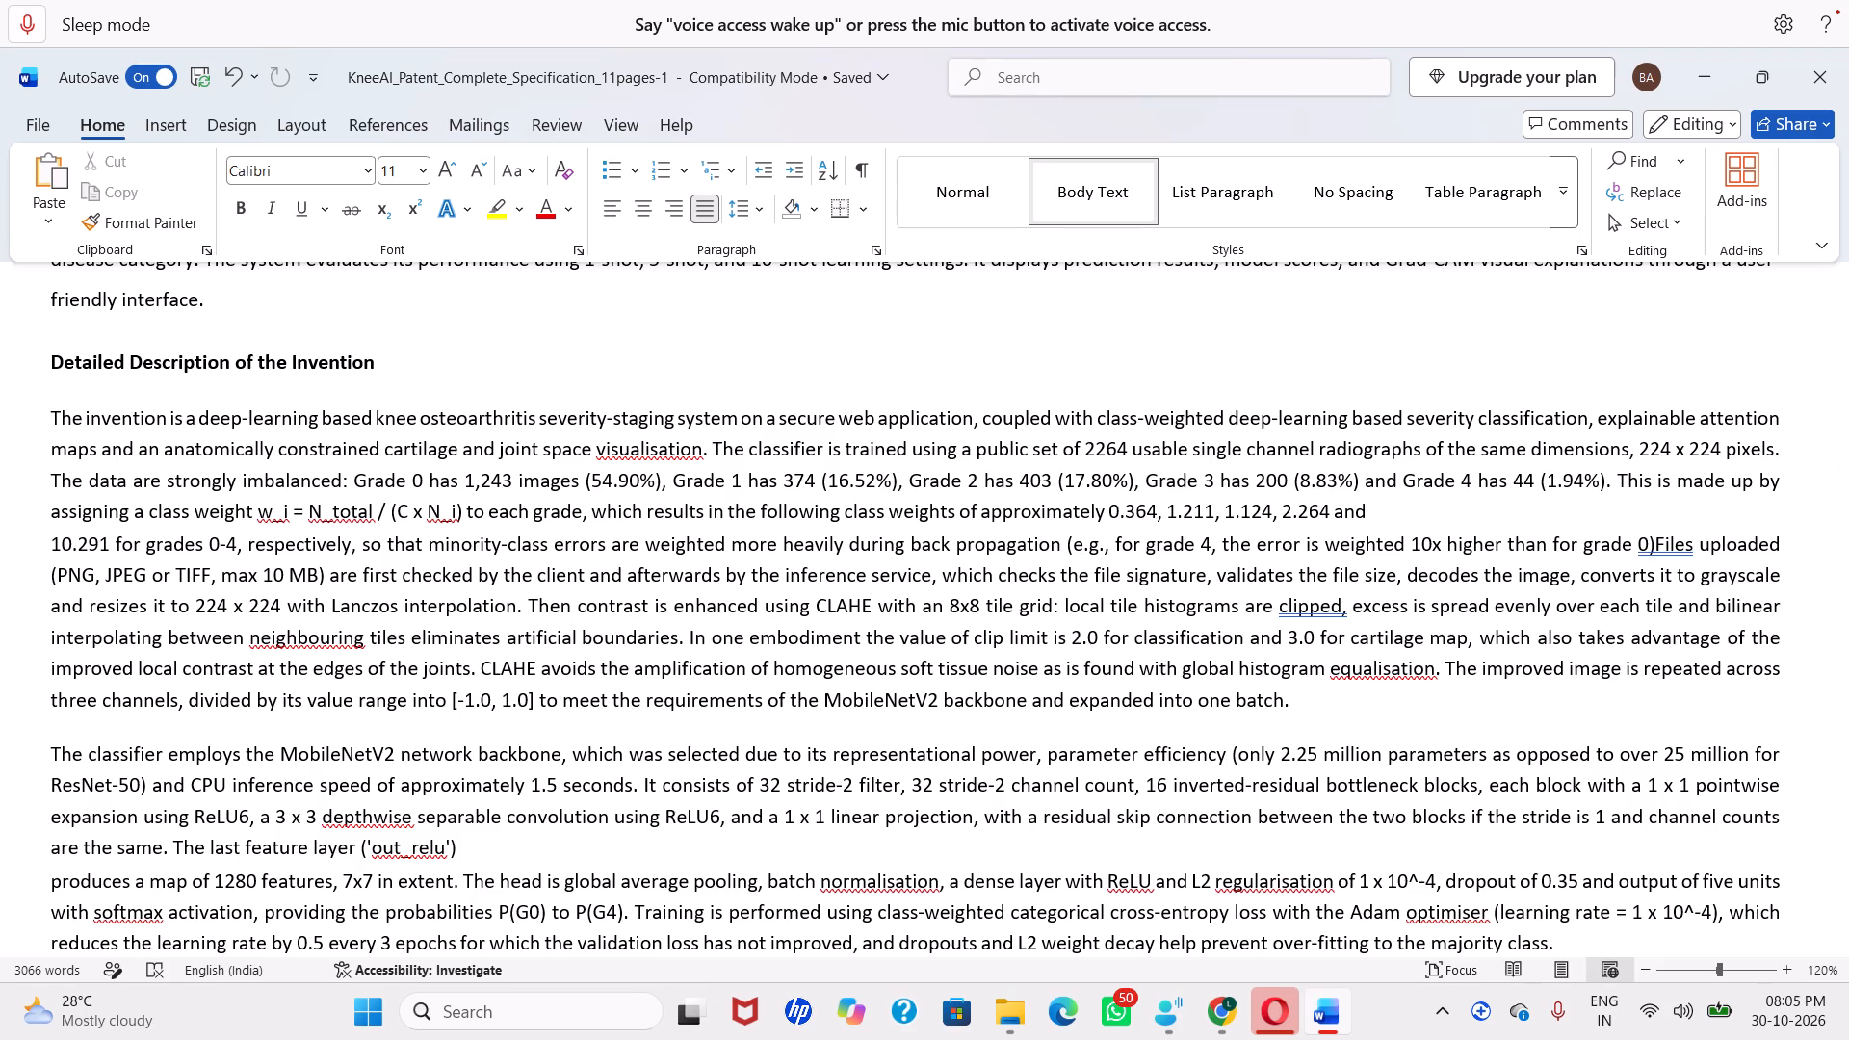
scroll(286, 518, down, 1)
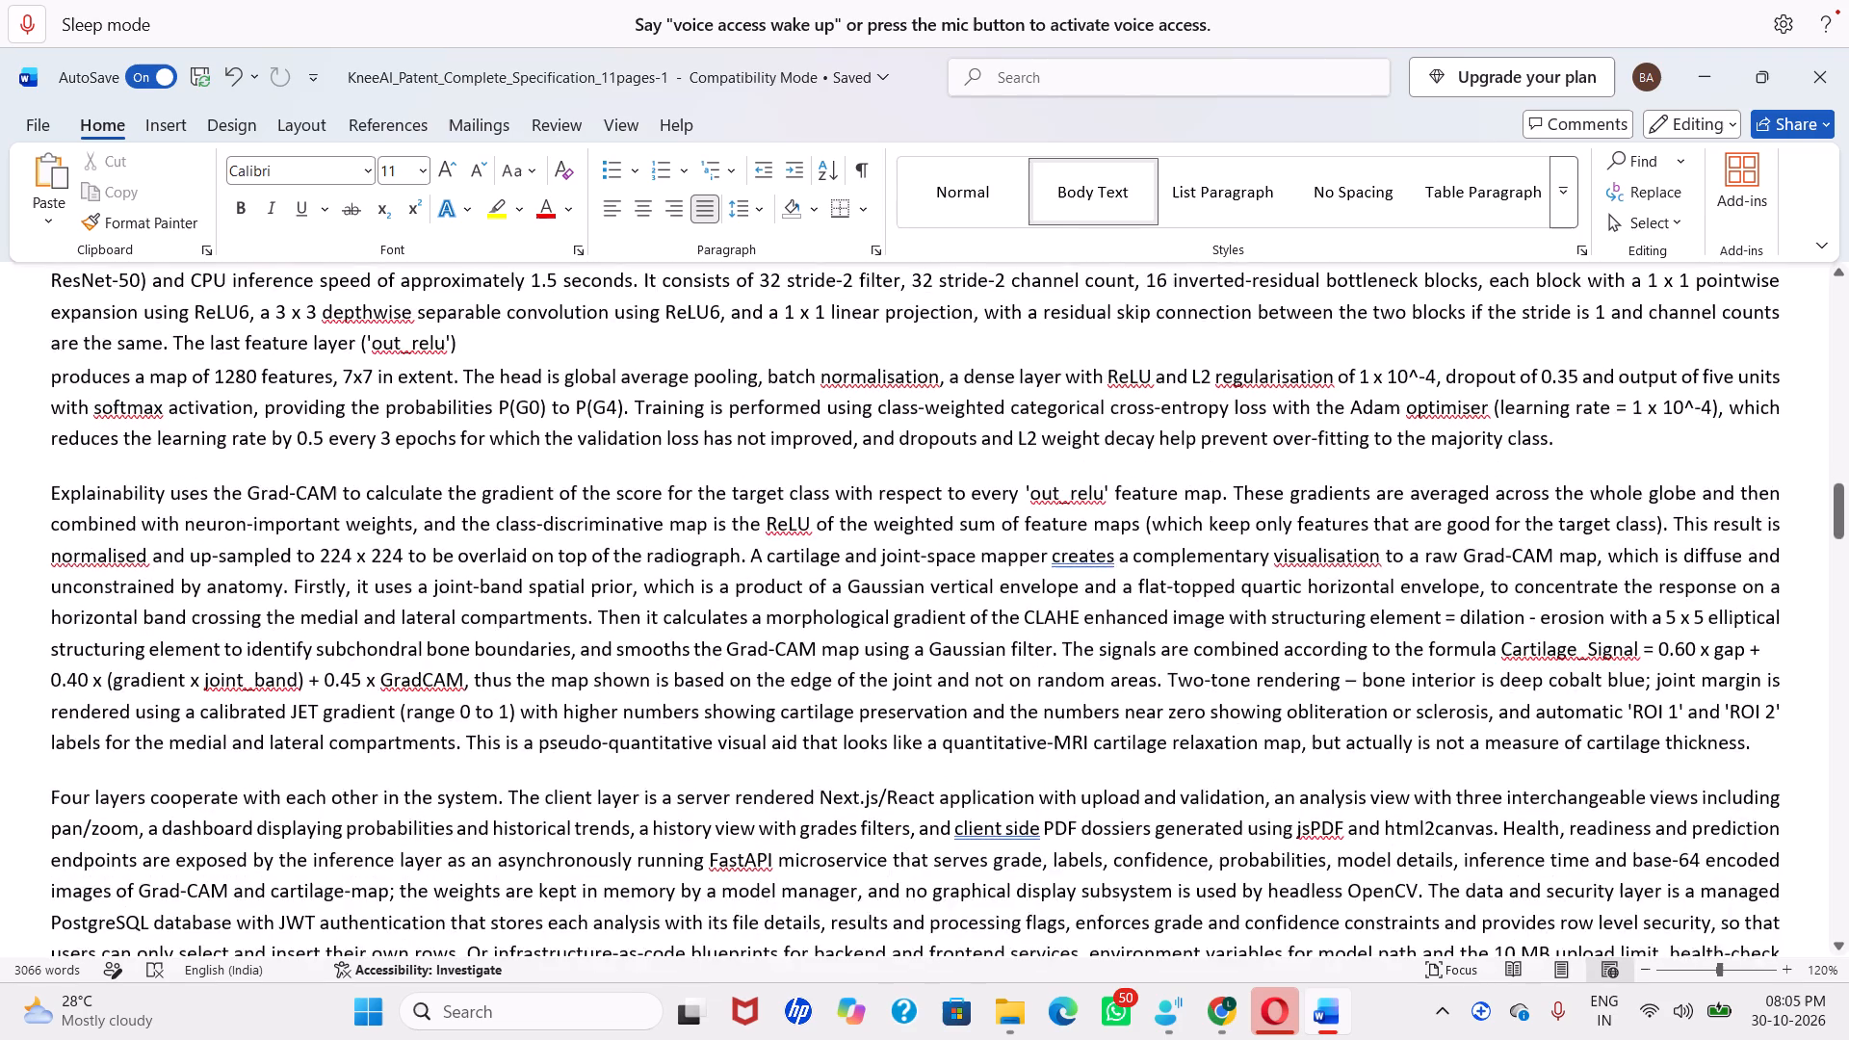
scroll(286, 518, down, 2)
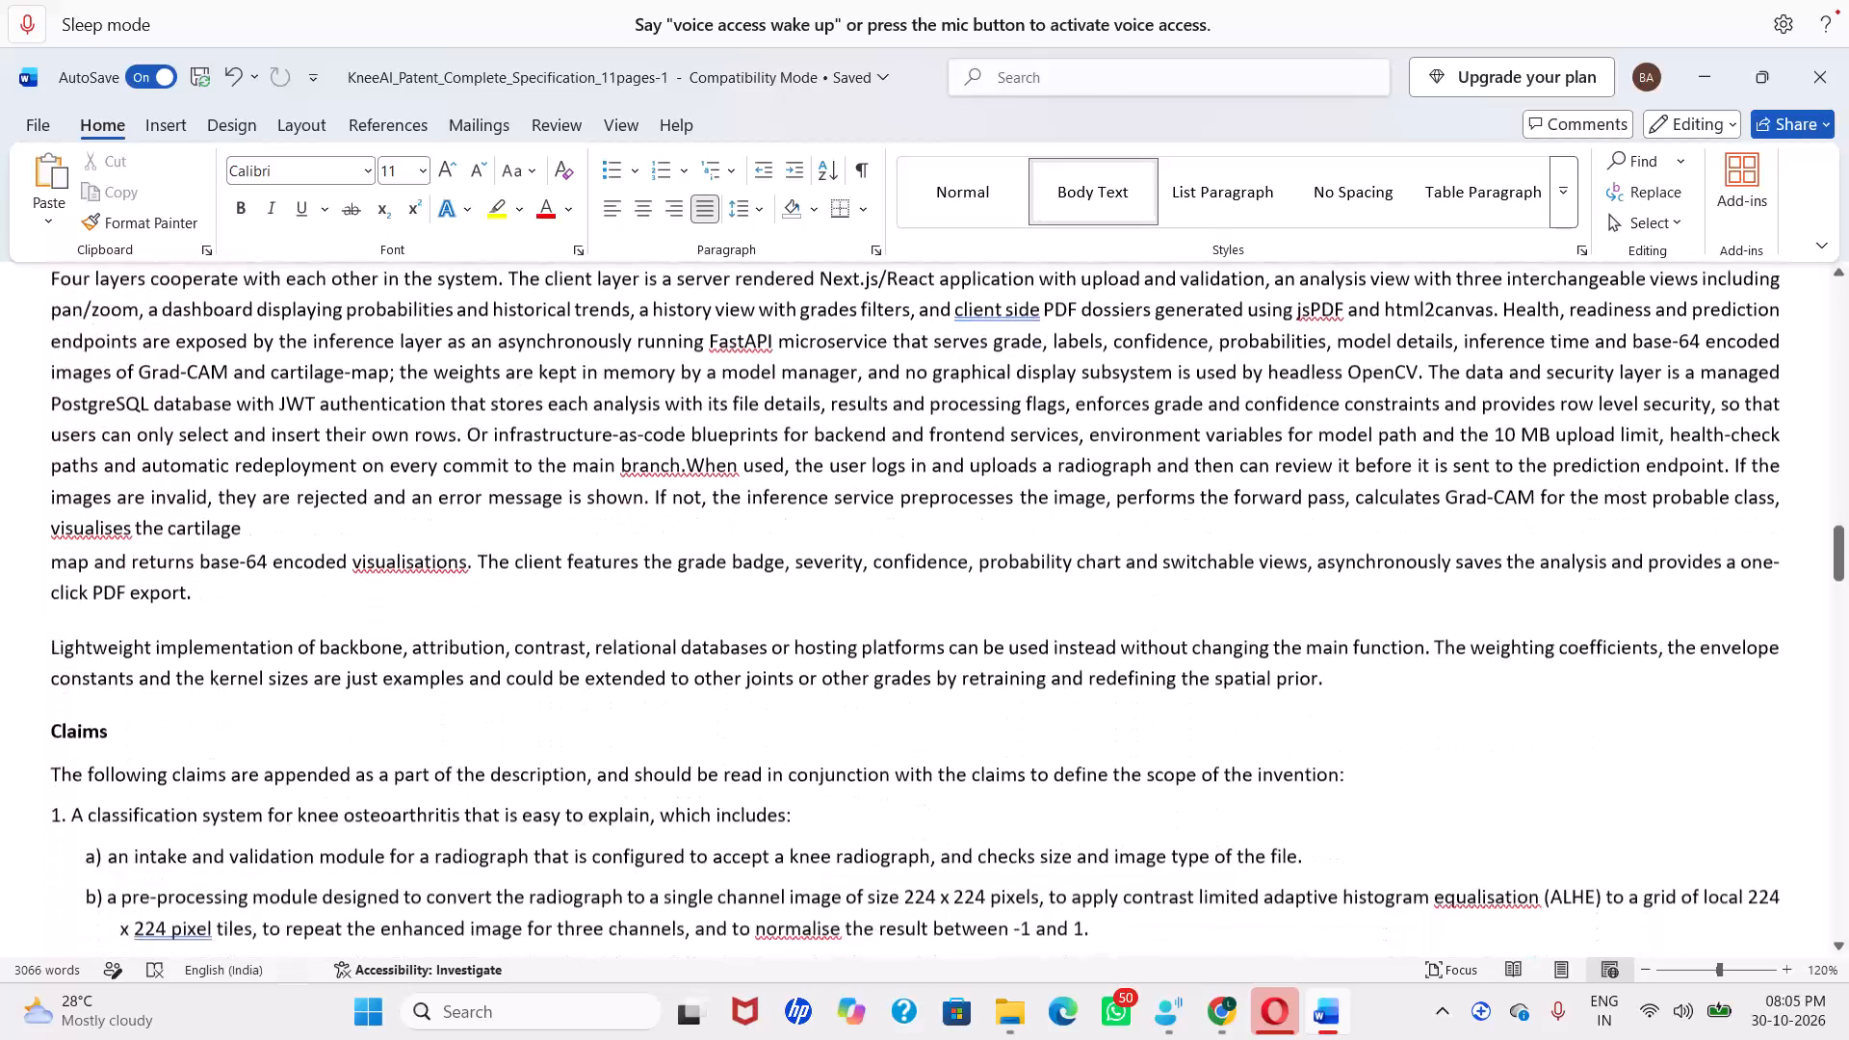
scroll(286, 518, down, 1)
scroll(286, 518, right, 1)
scroll(286, 518, up, 3)
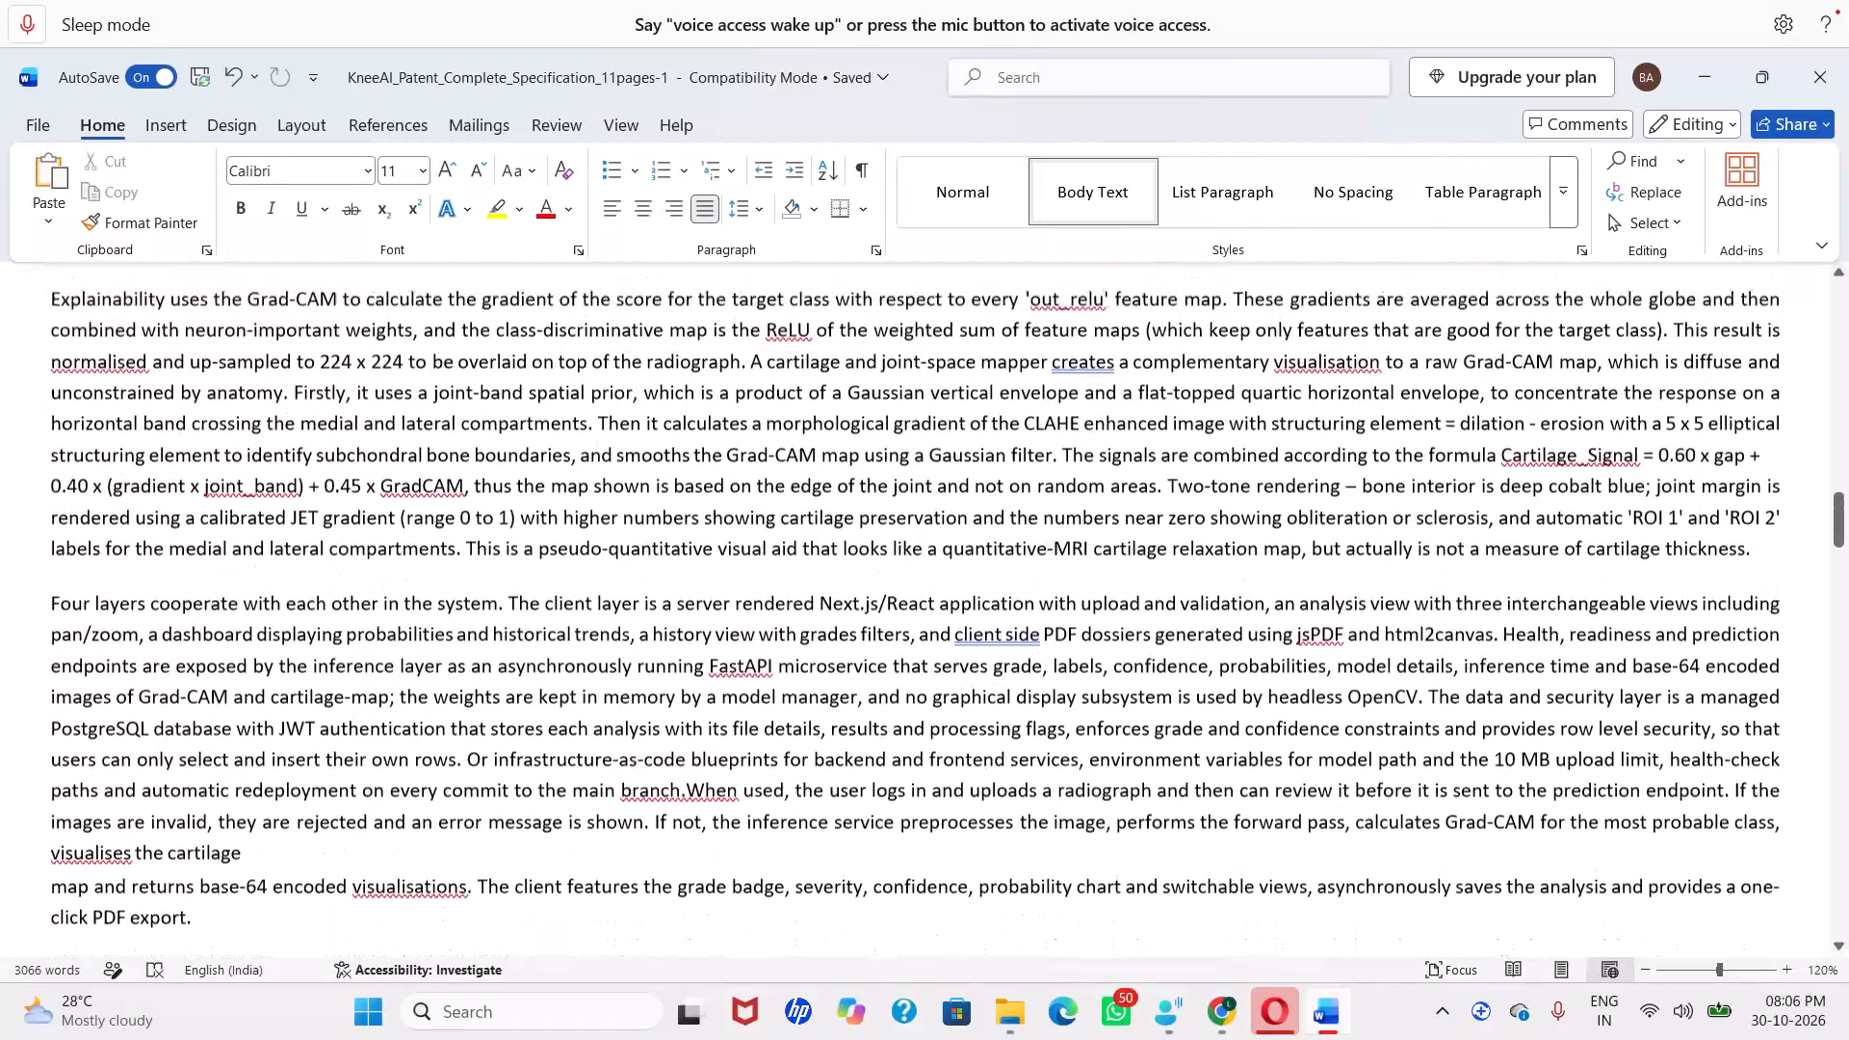
scroll(286, 518, up, 3)
scroll(286, 518, down, 1)
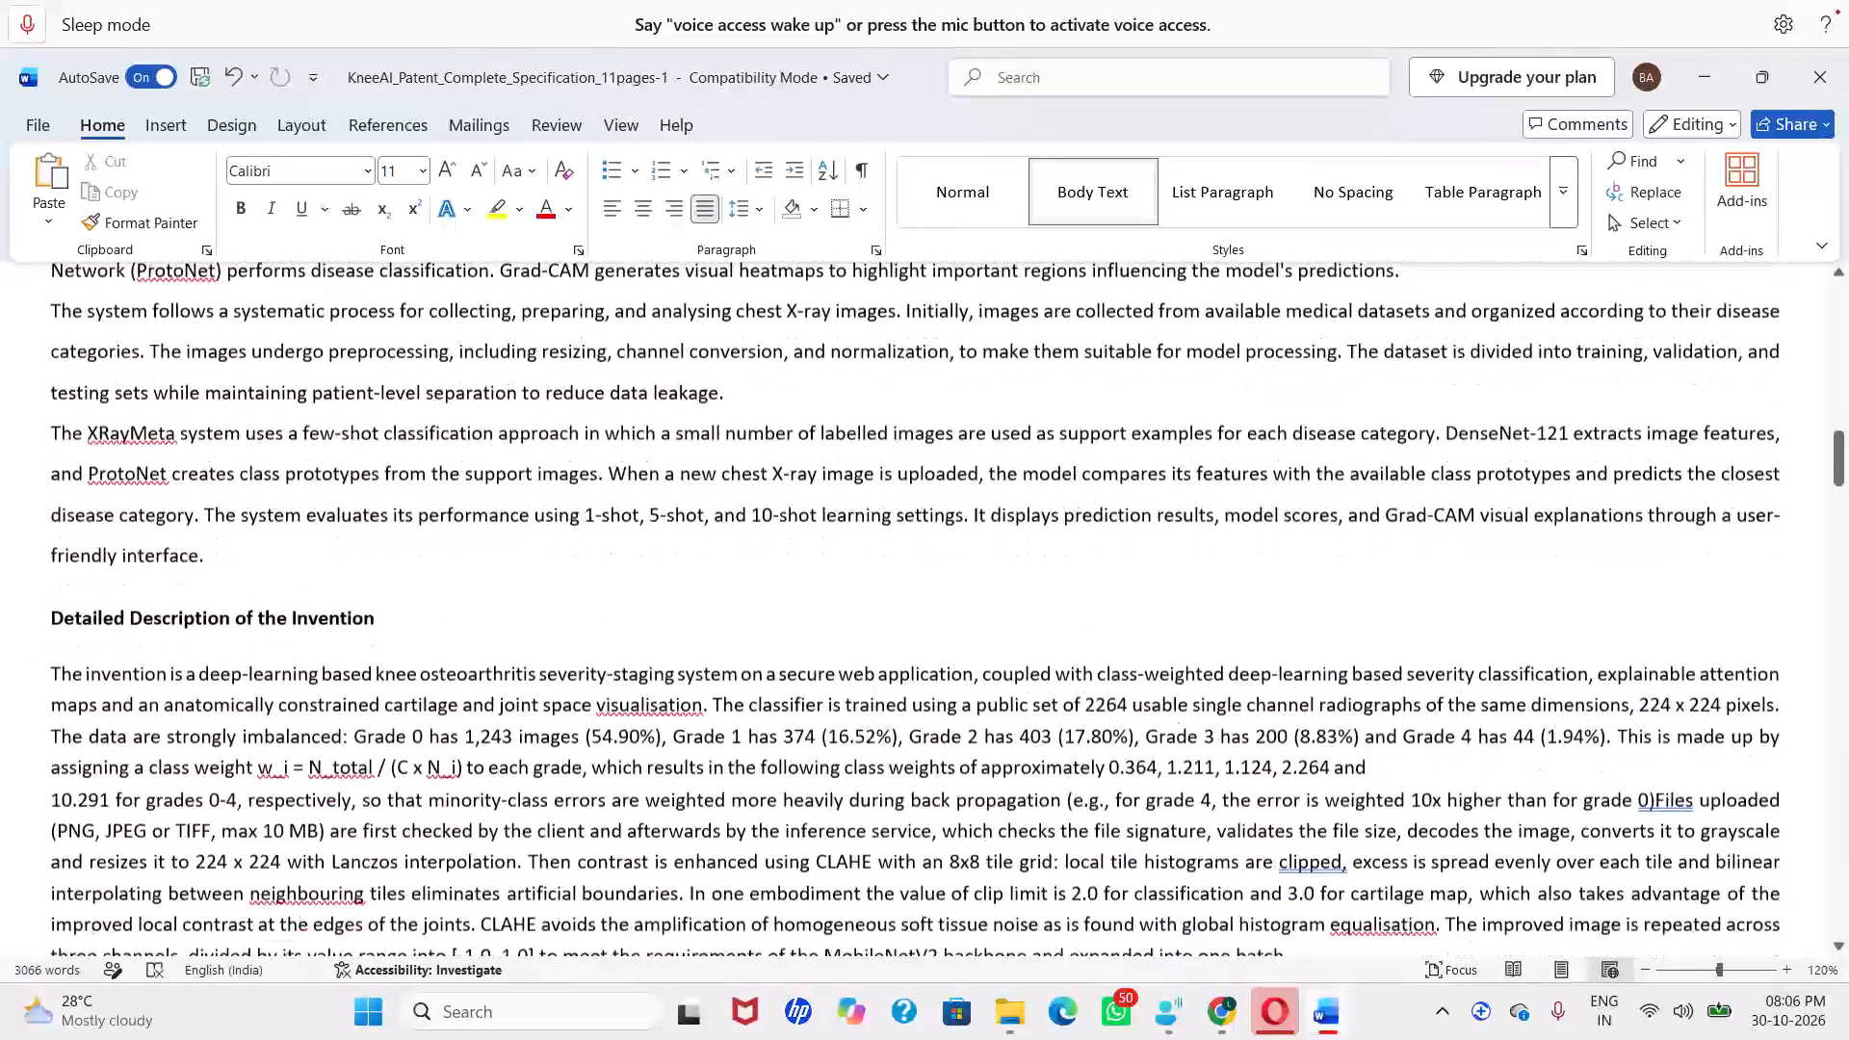
scroll(286, 518, down, 2)
scroll(286, 518, up, 1)
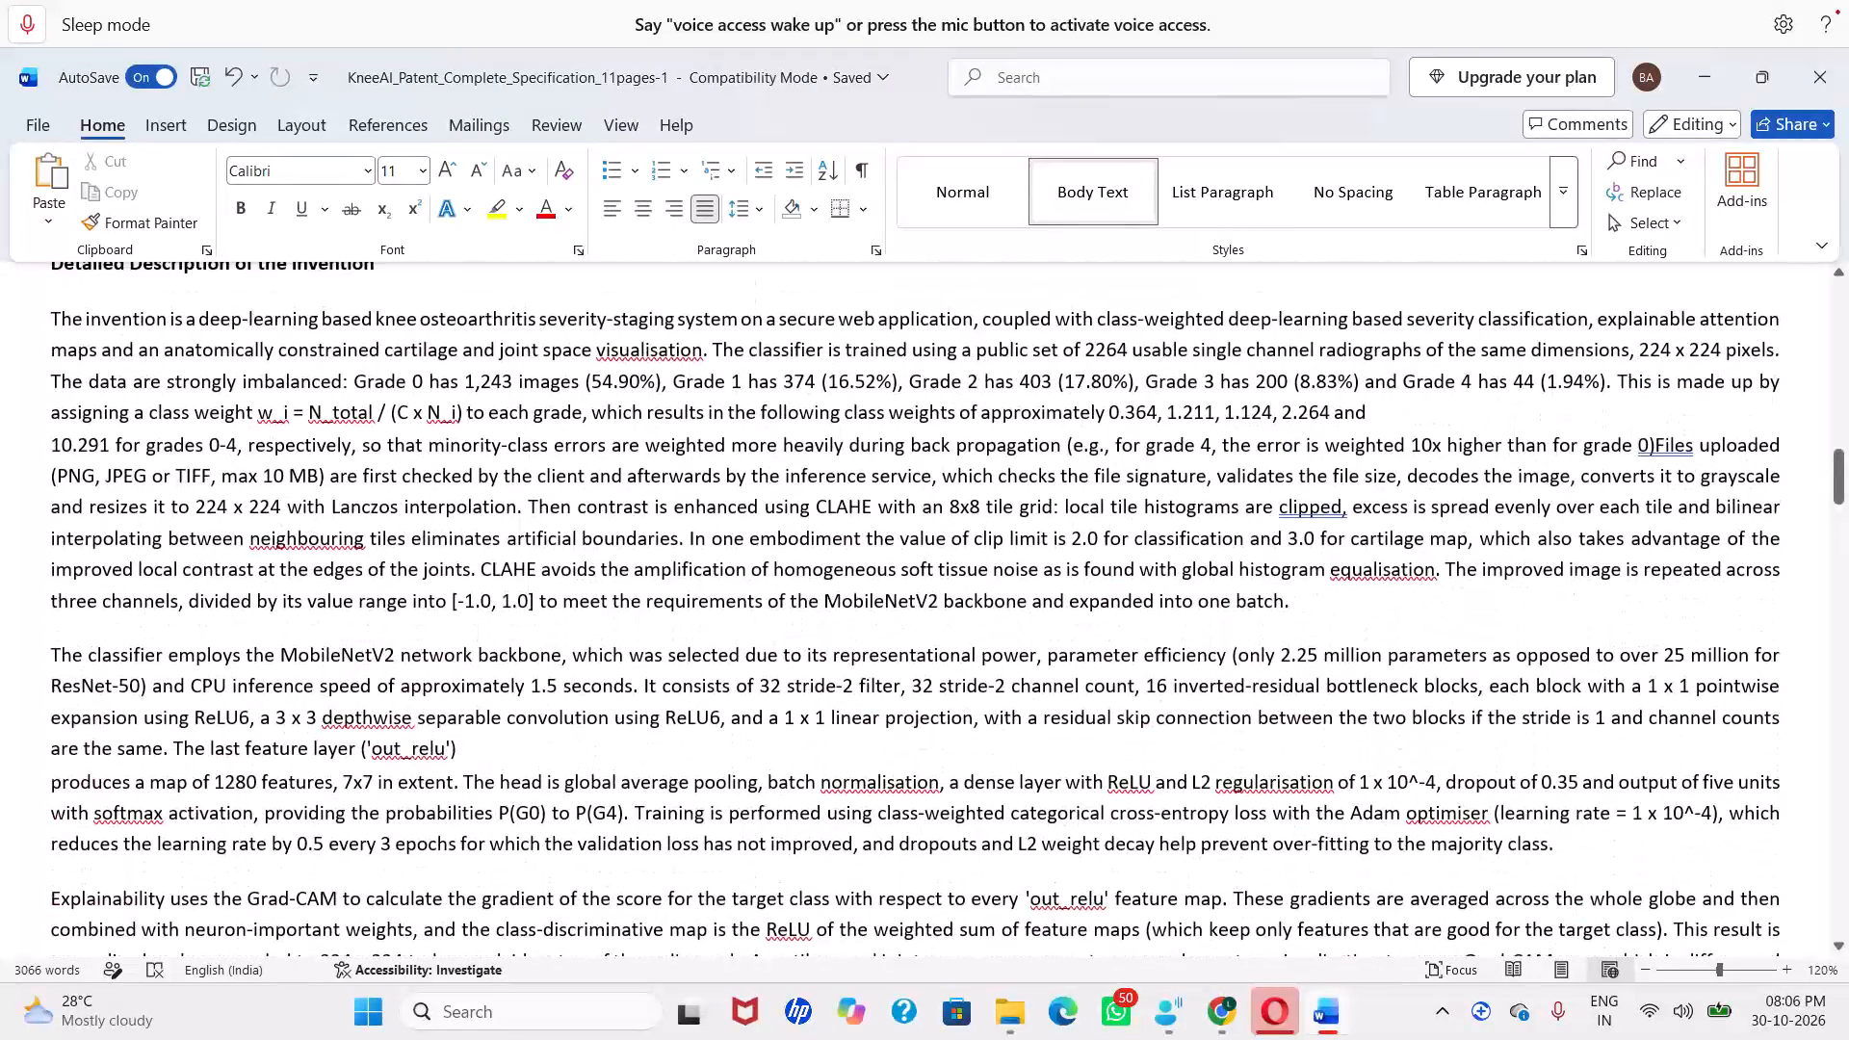
scroll(286, 518, down, 1)
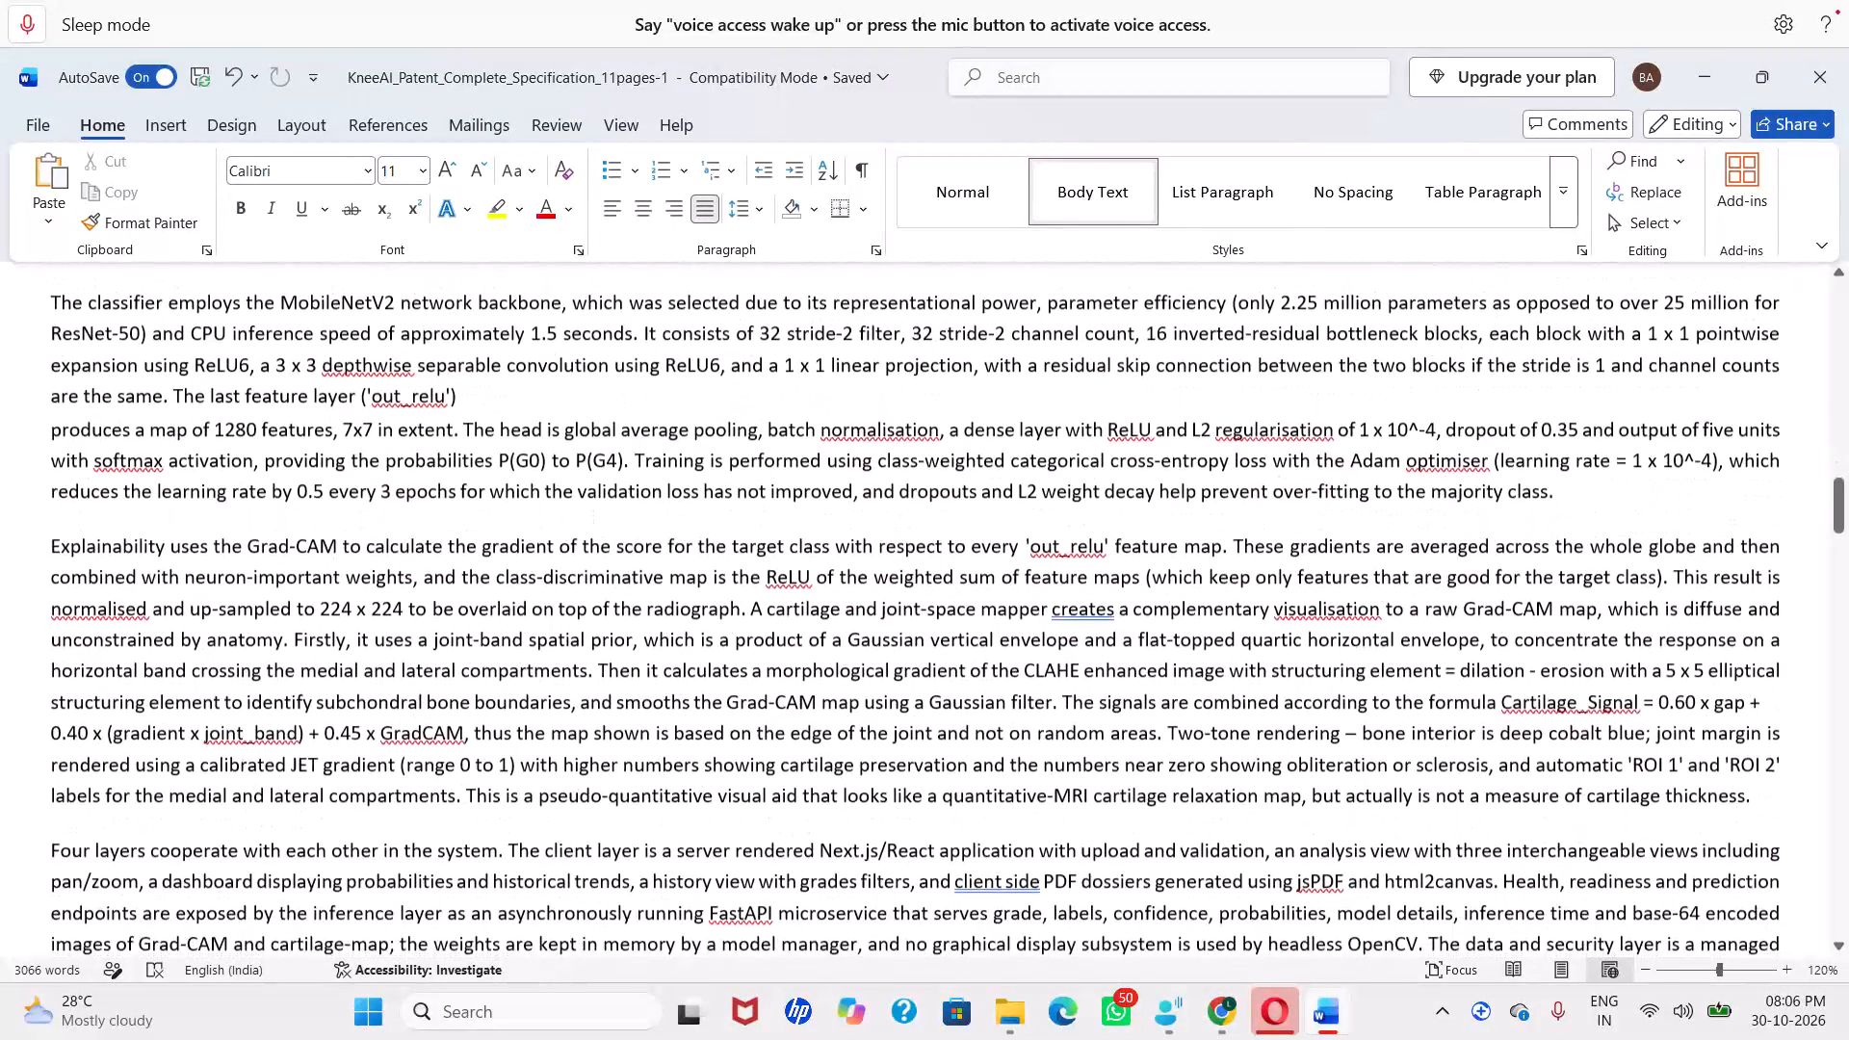
scroll(286, 518, down, 2)
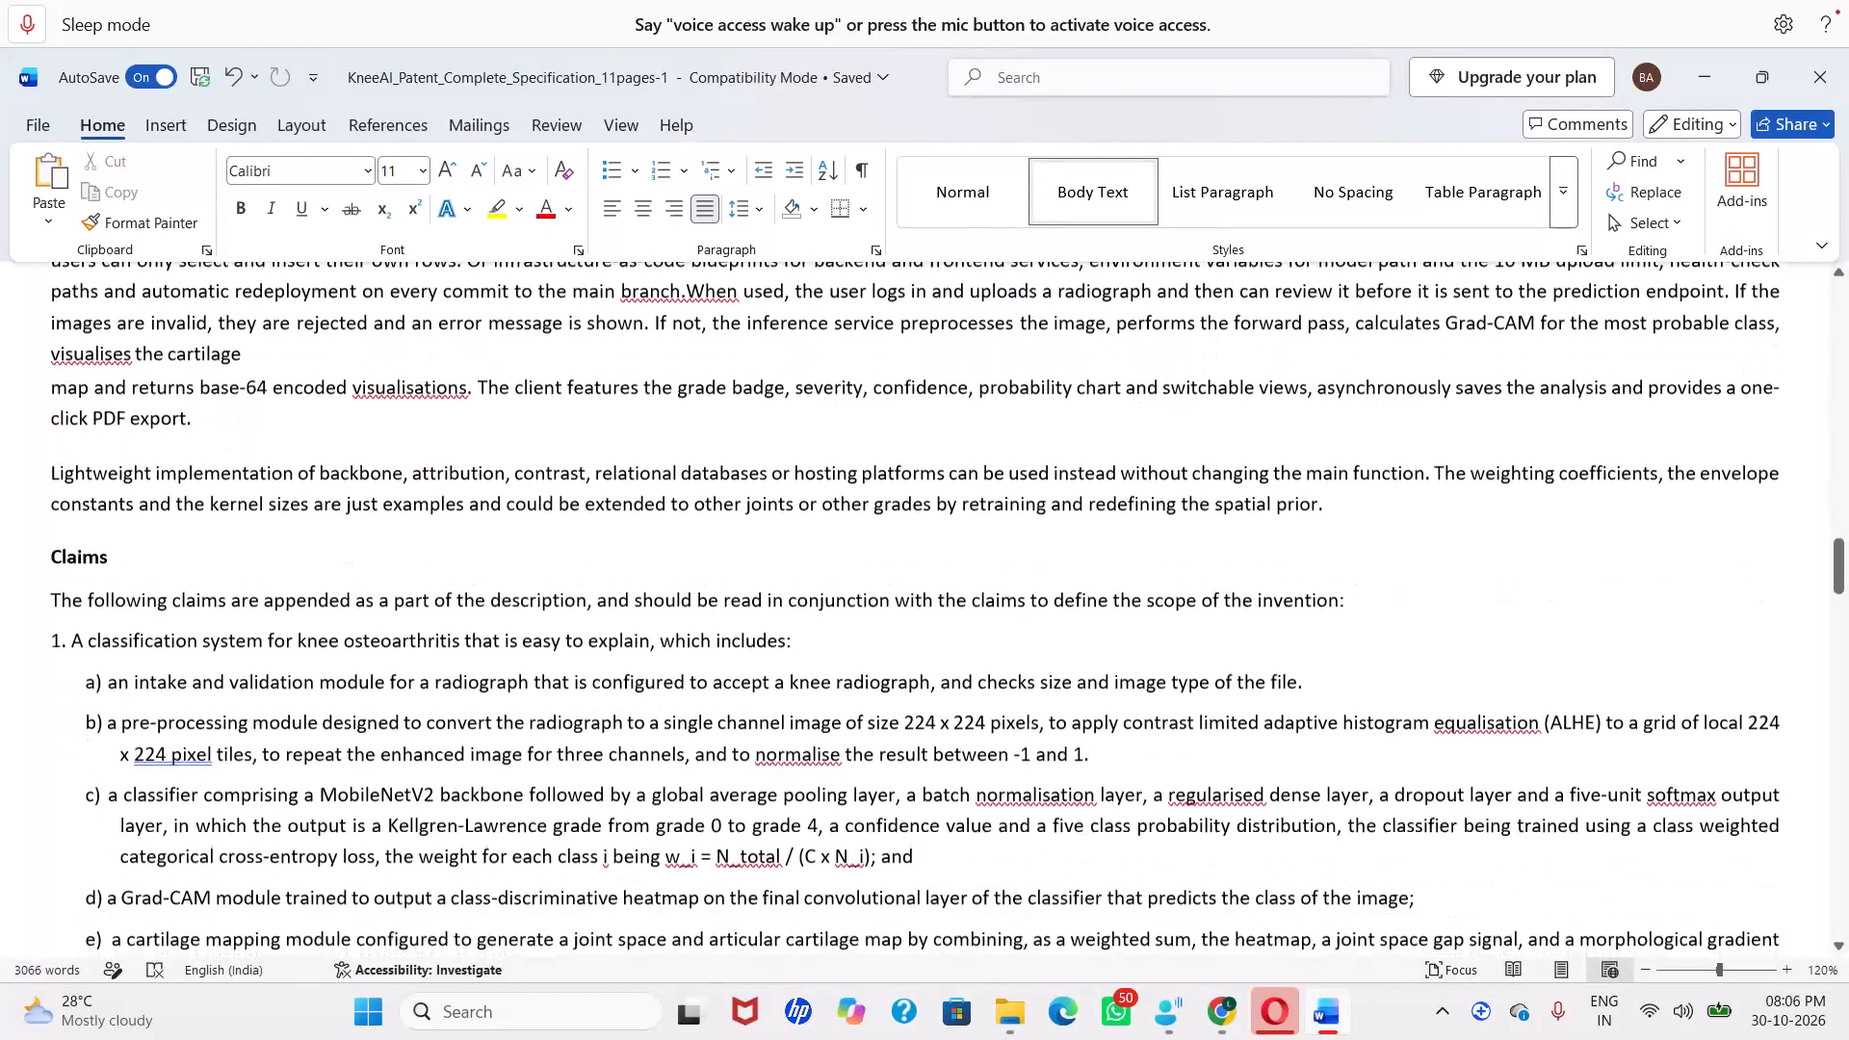
scroll(286, 518, down, 1)
scroll(286, 518, up, 1)
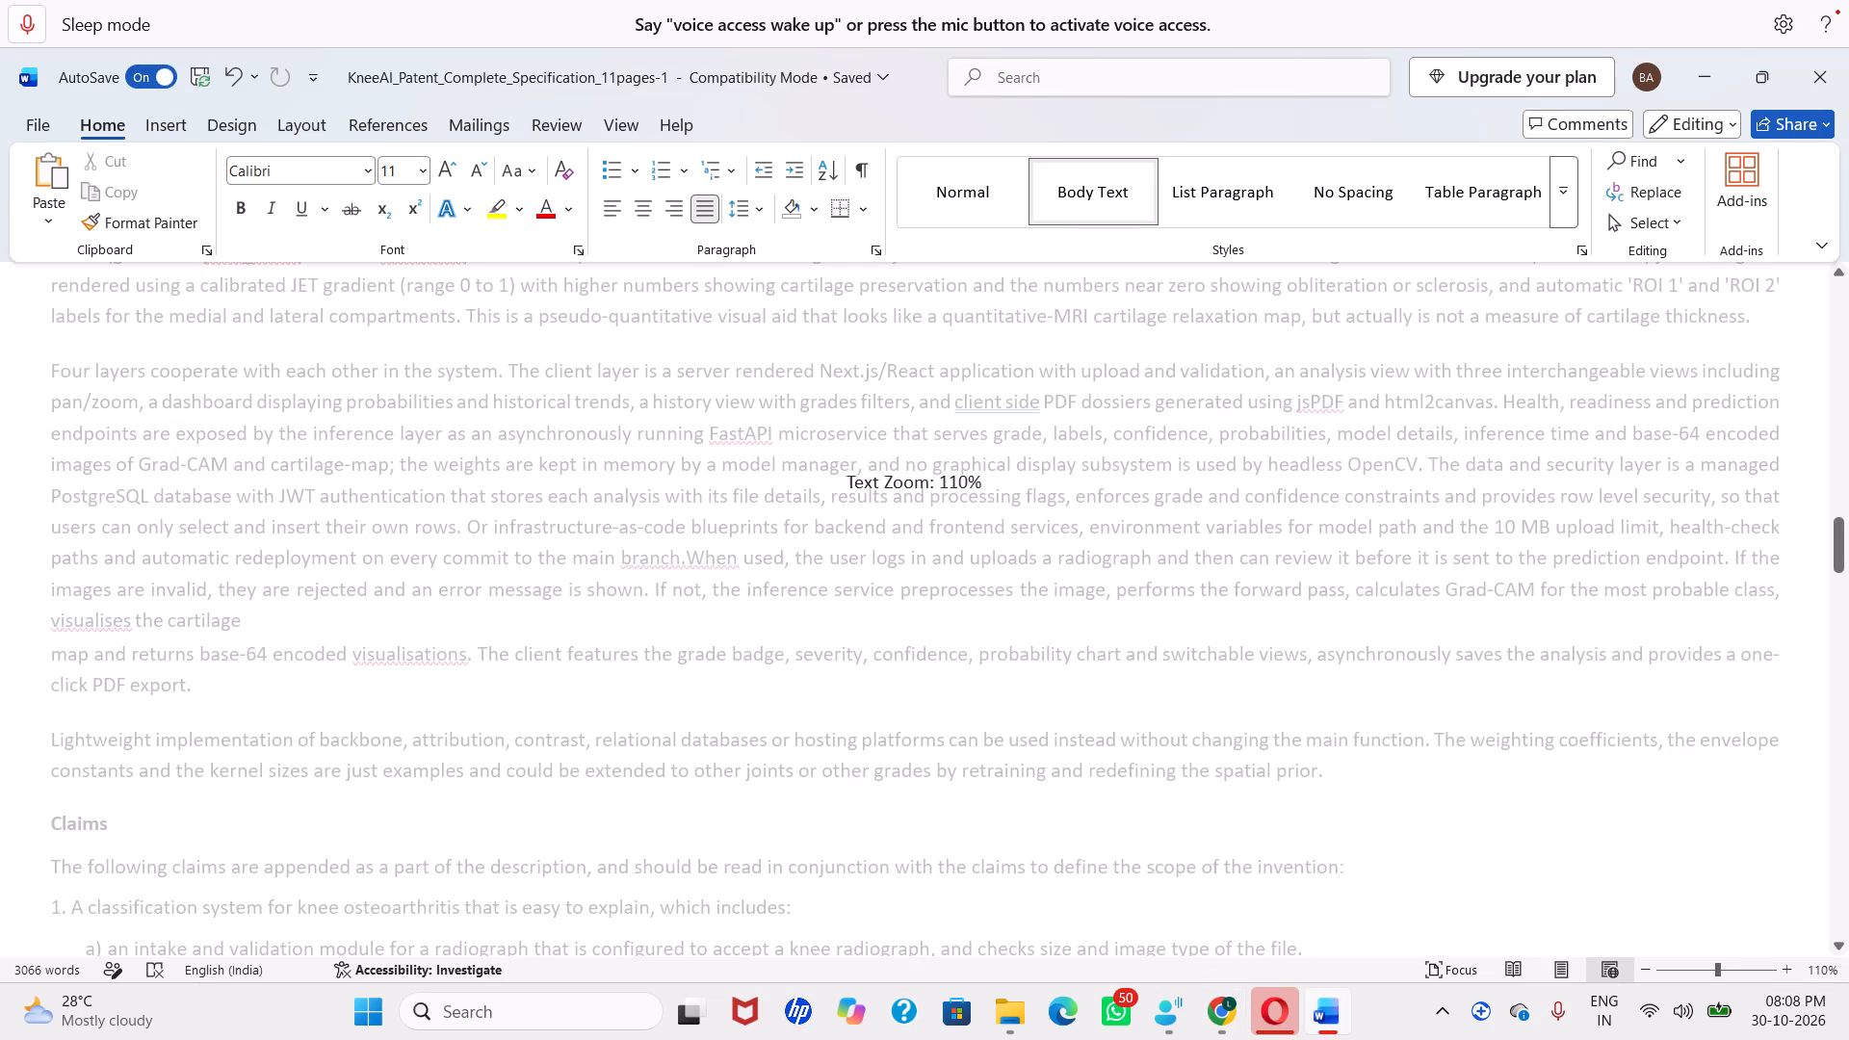
scroll(632, 538, up, 1)
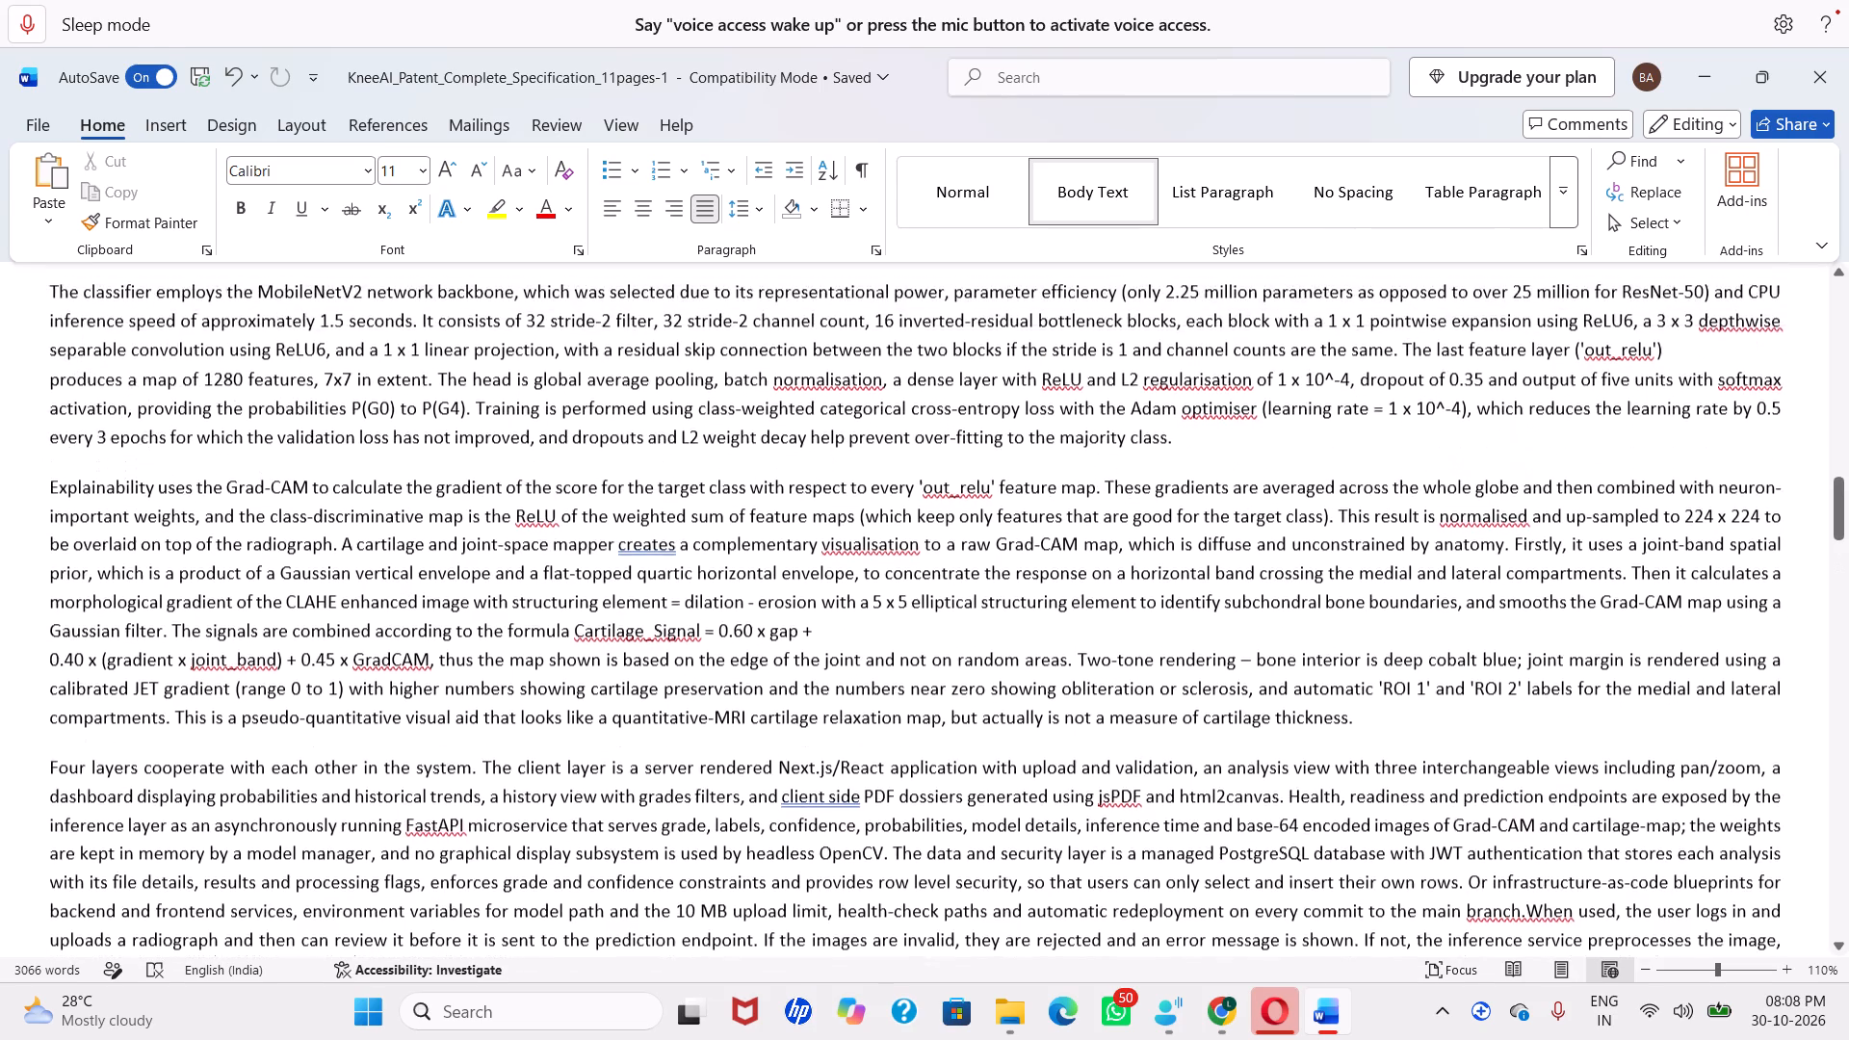
scroll(632, 538, up, 2)
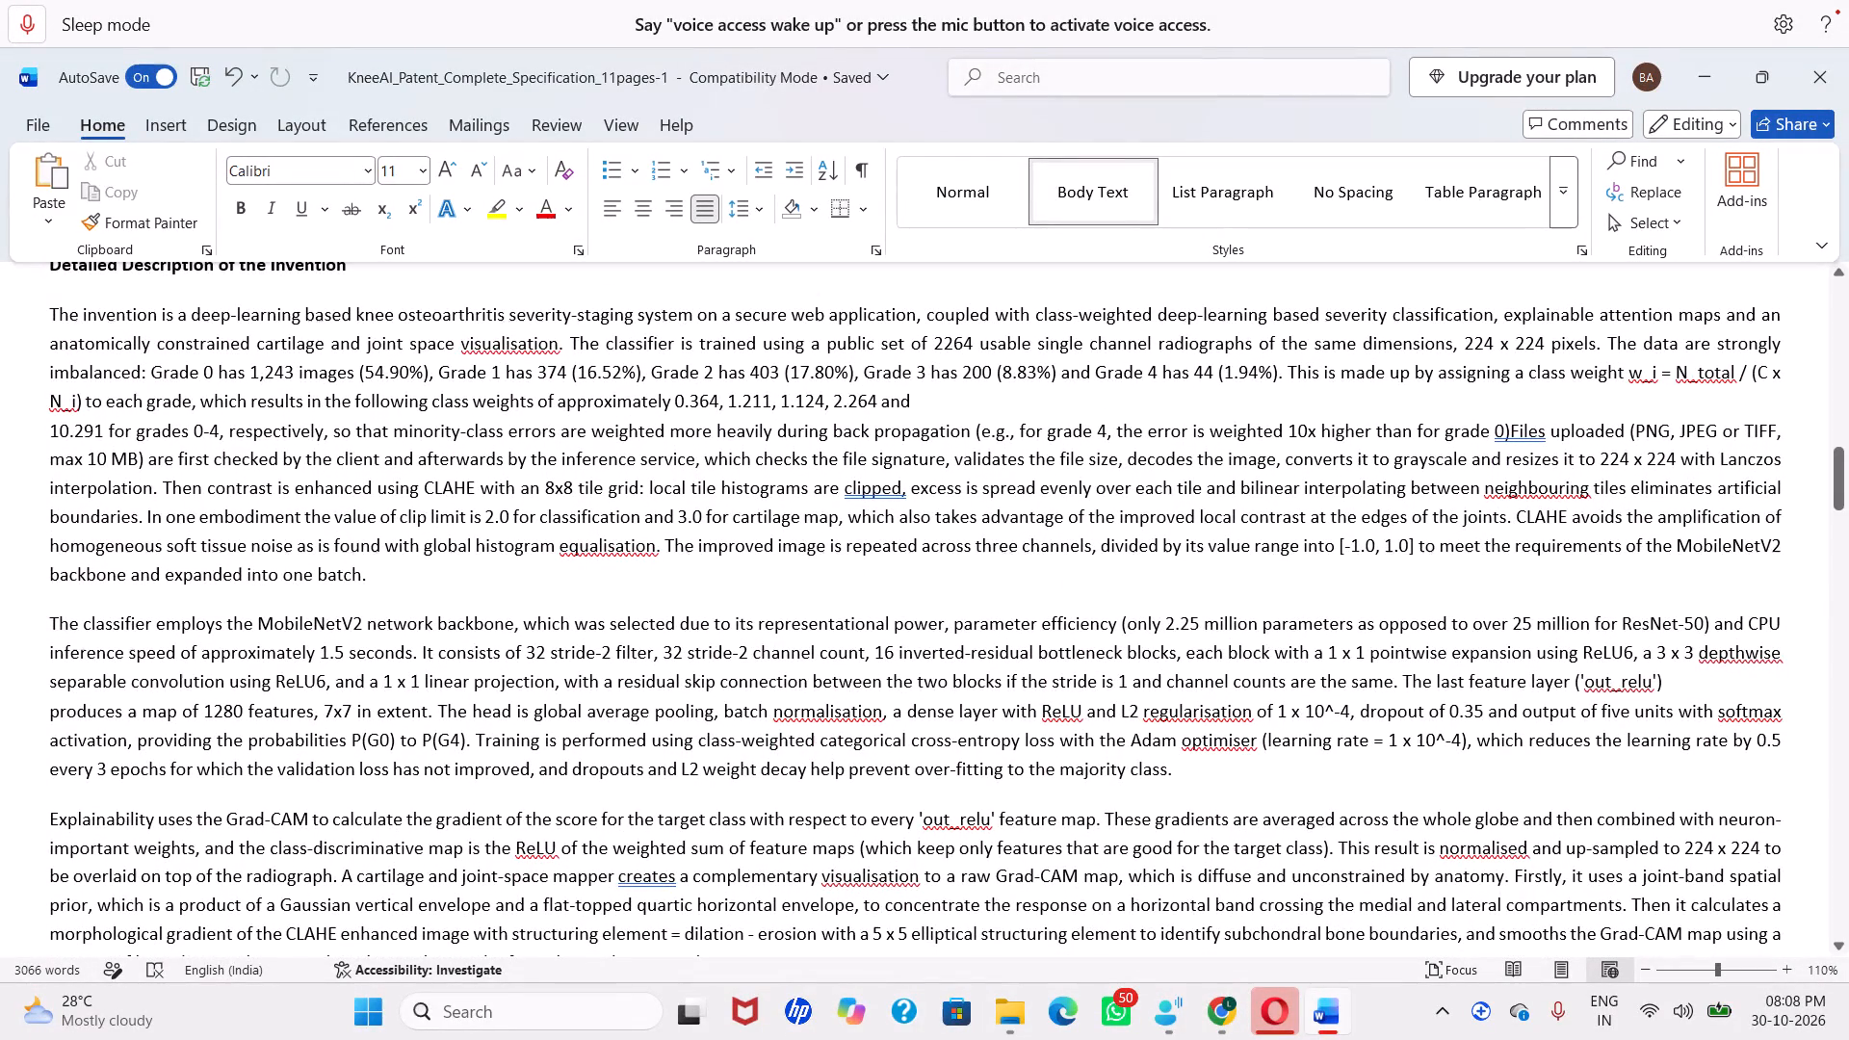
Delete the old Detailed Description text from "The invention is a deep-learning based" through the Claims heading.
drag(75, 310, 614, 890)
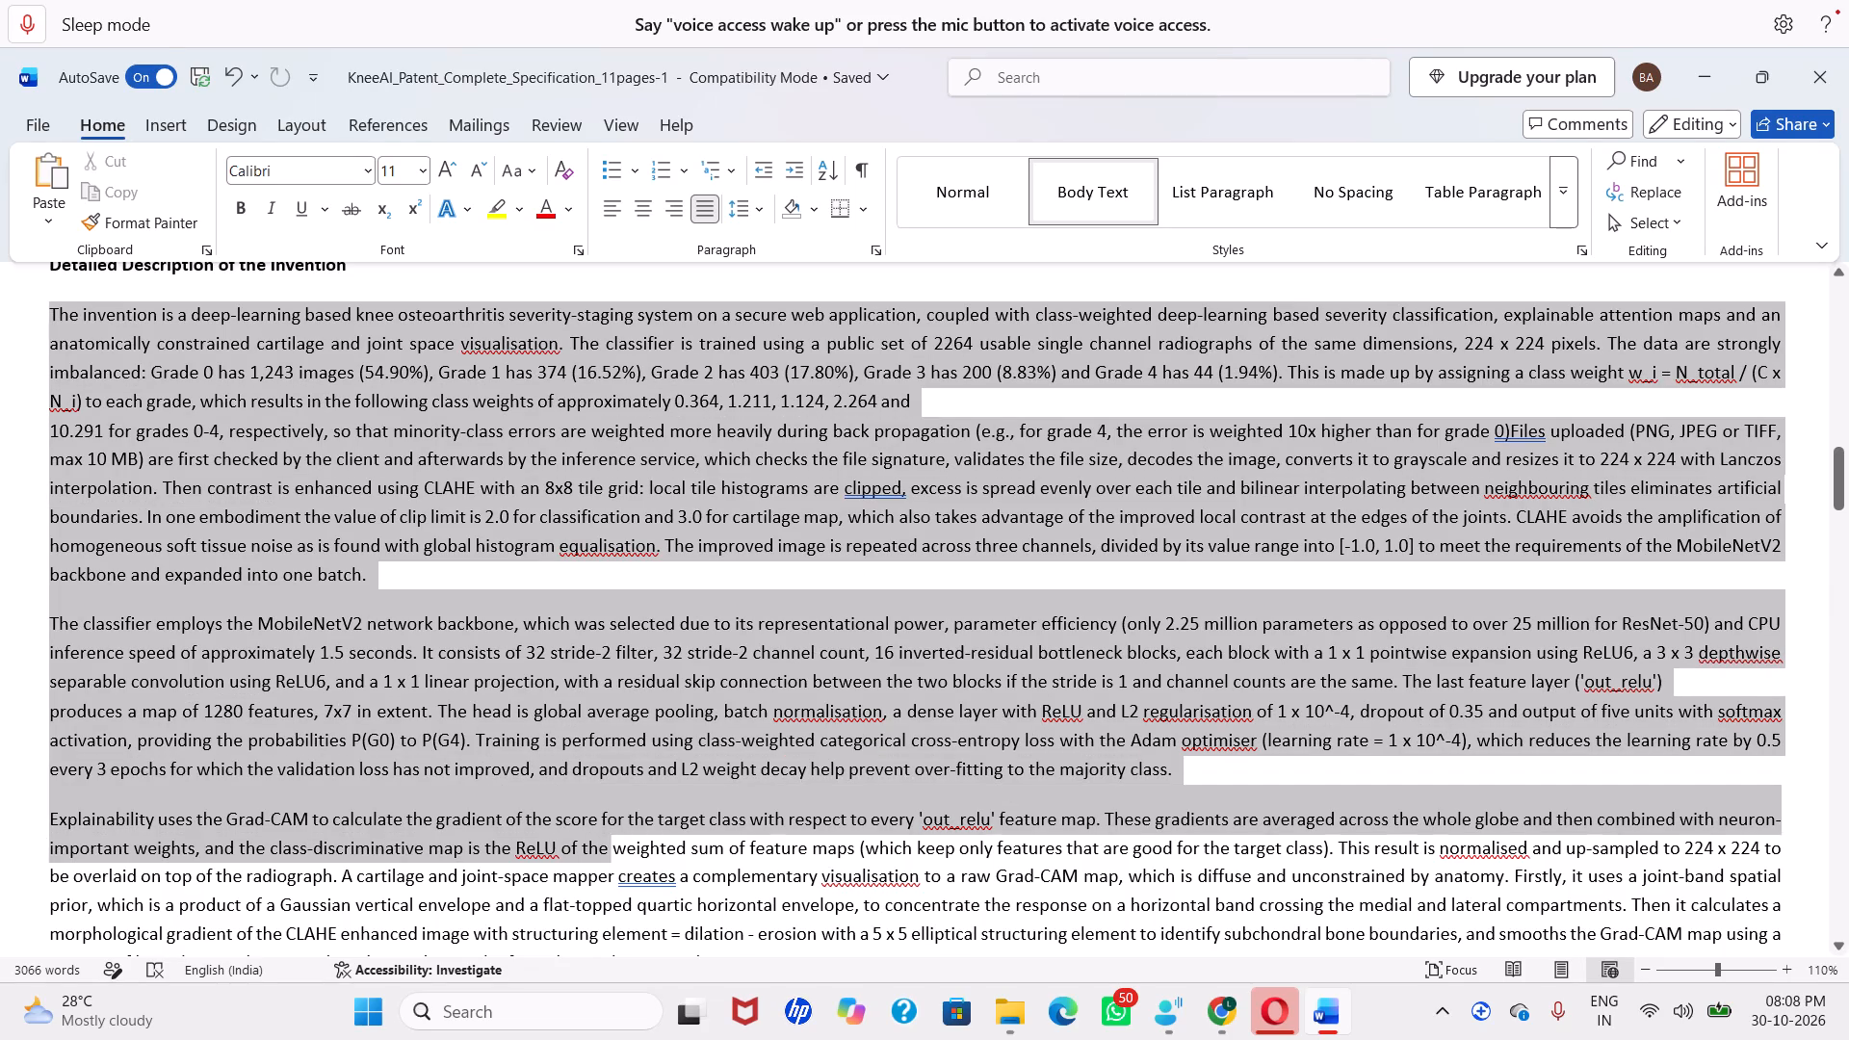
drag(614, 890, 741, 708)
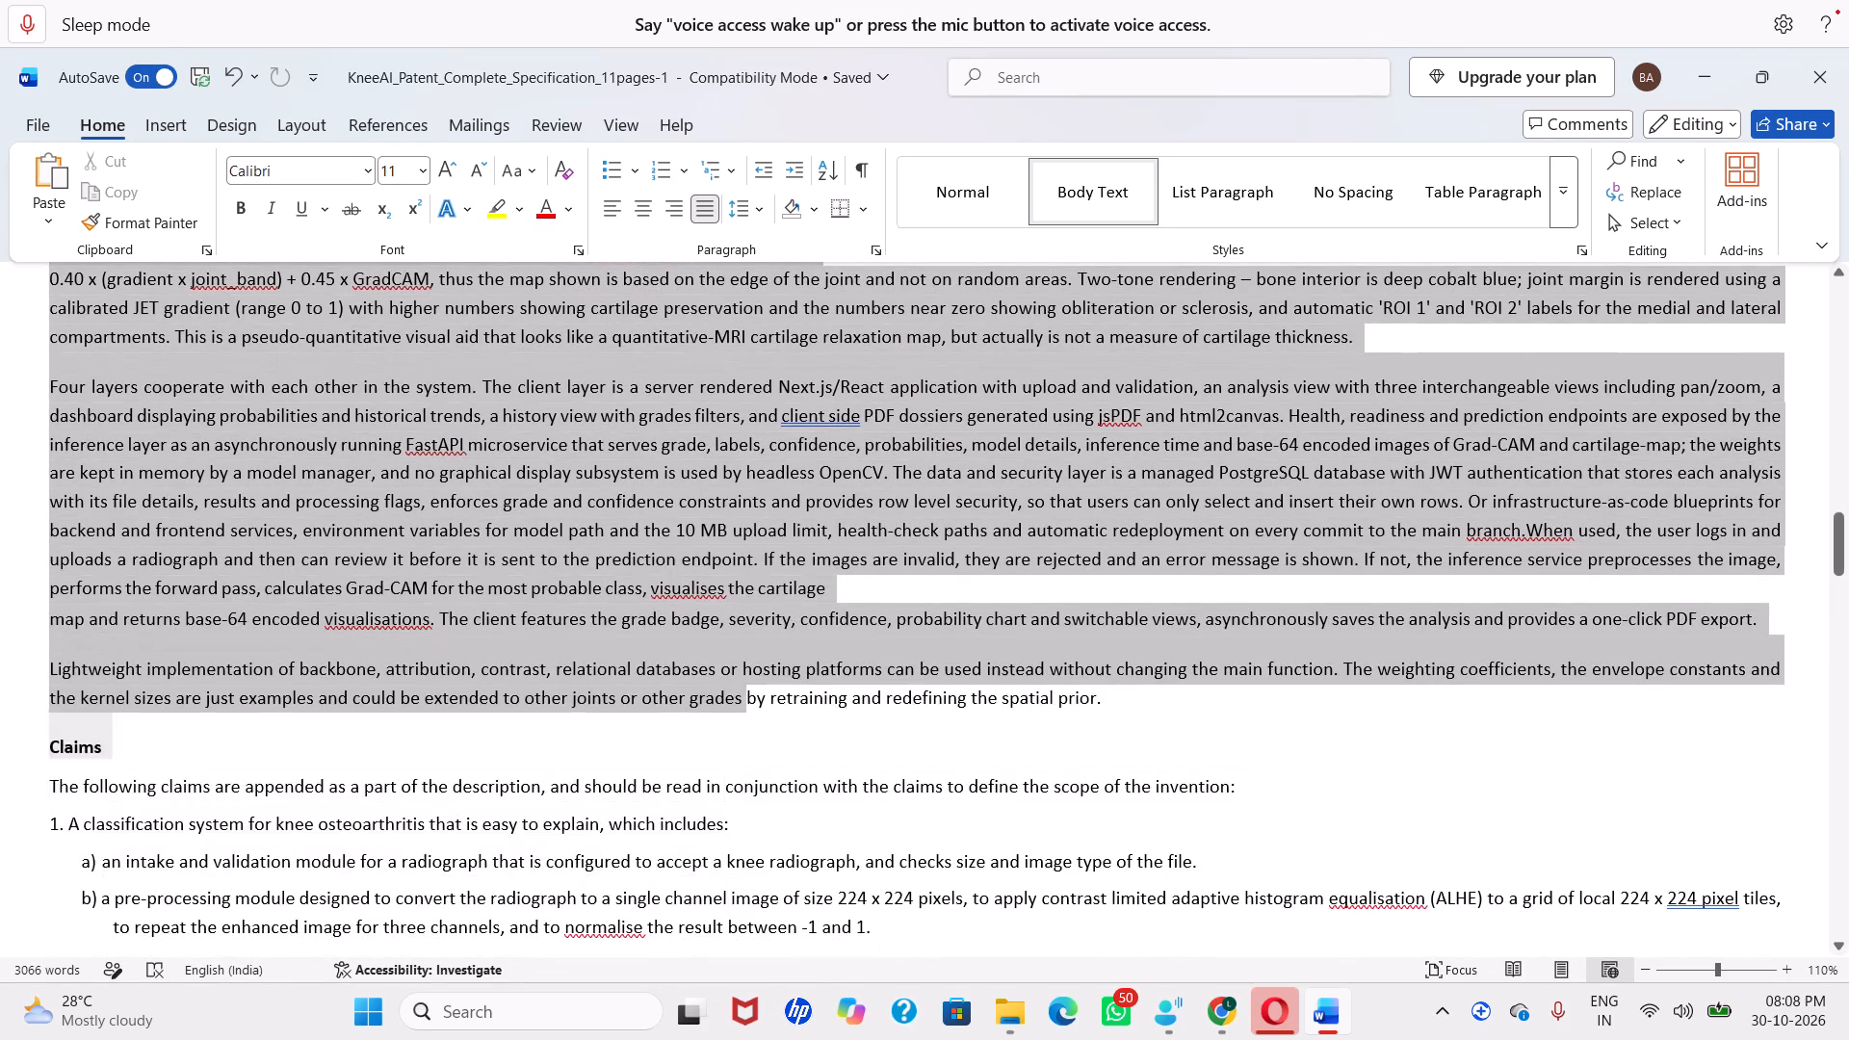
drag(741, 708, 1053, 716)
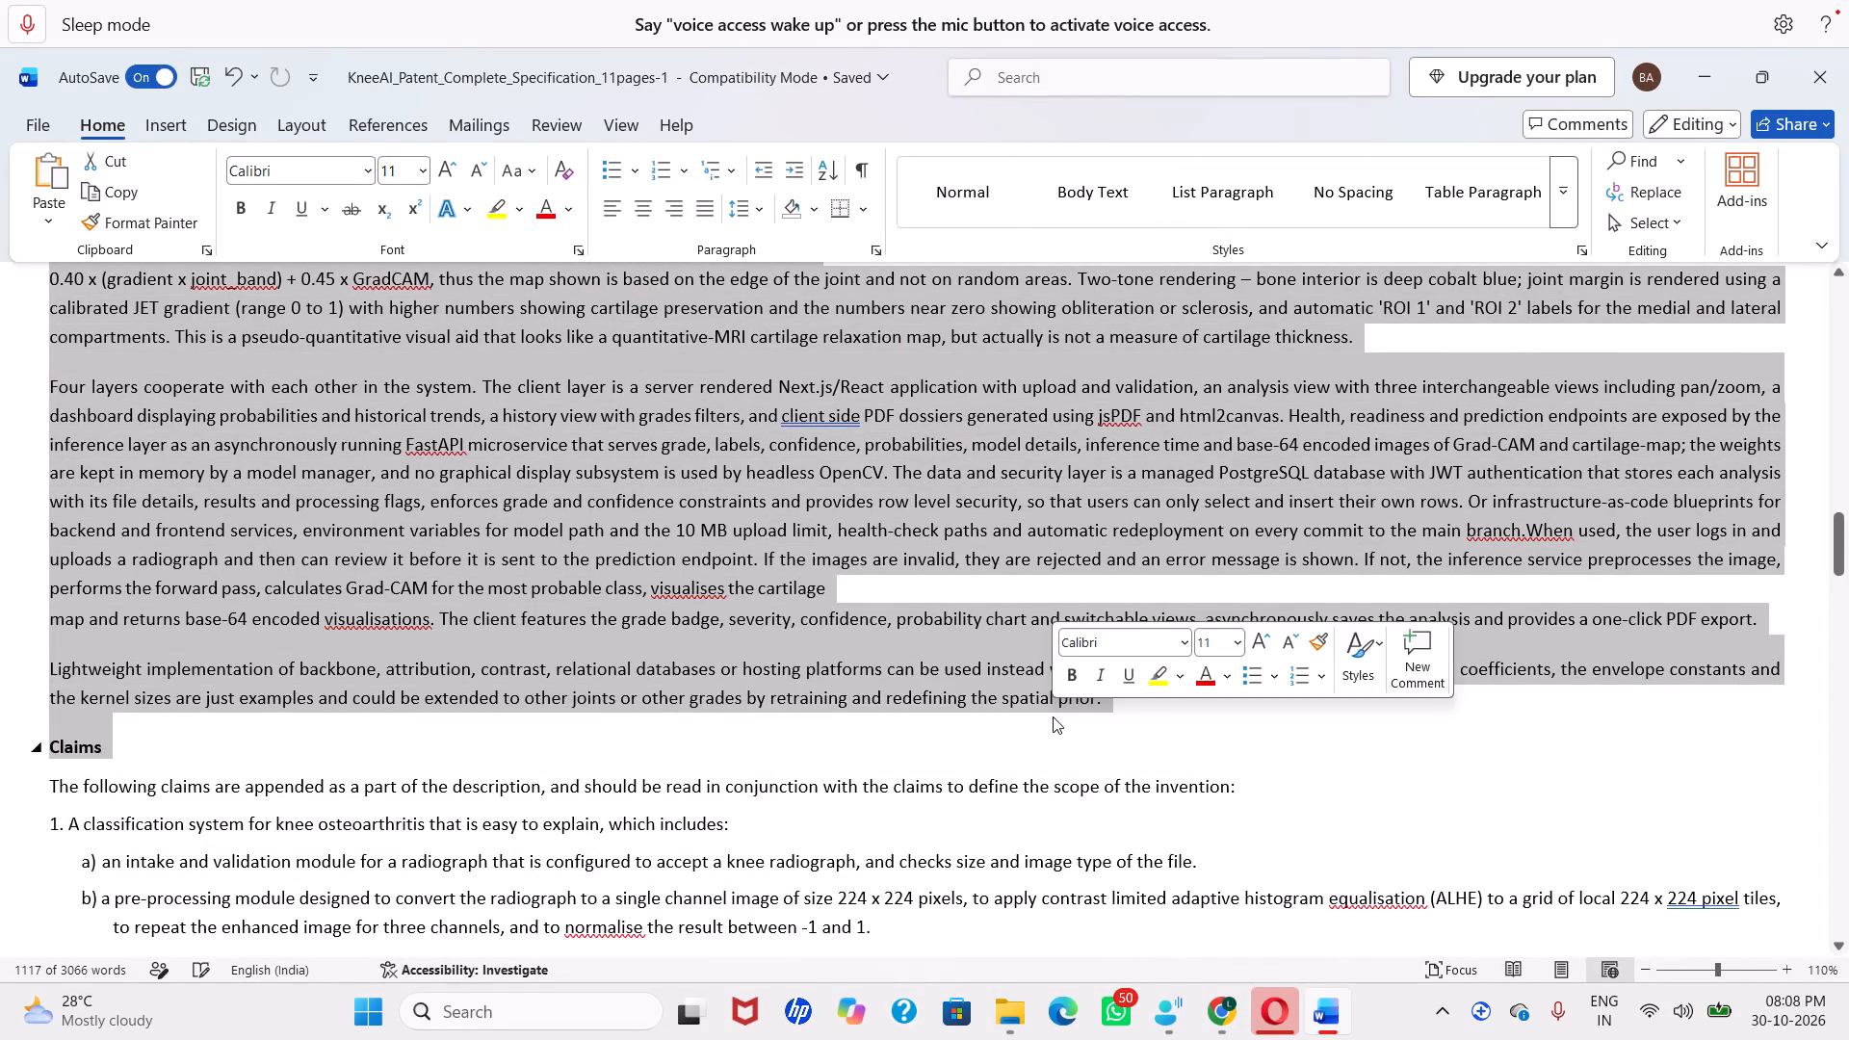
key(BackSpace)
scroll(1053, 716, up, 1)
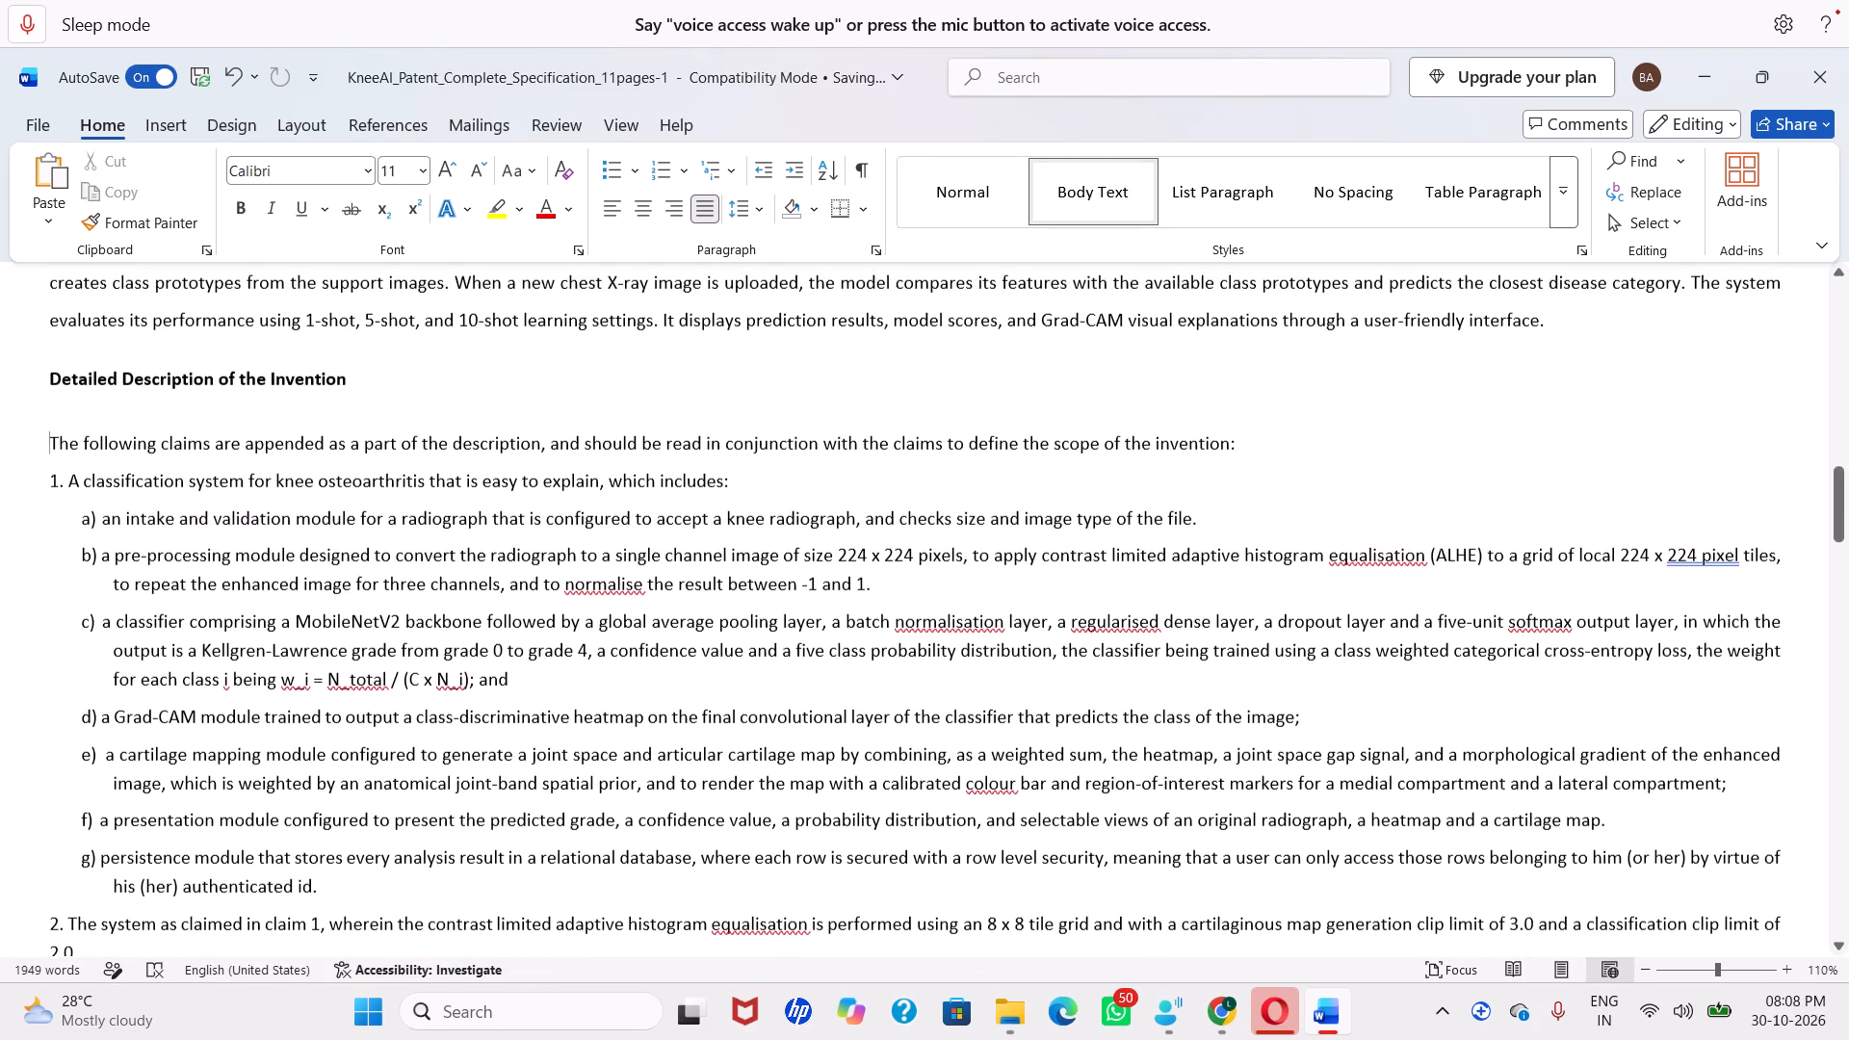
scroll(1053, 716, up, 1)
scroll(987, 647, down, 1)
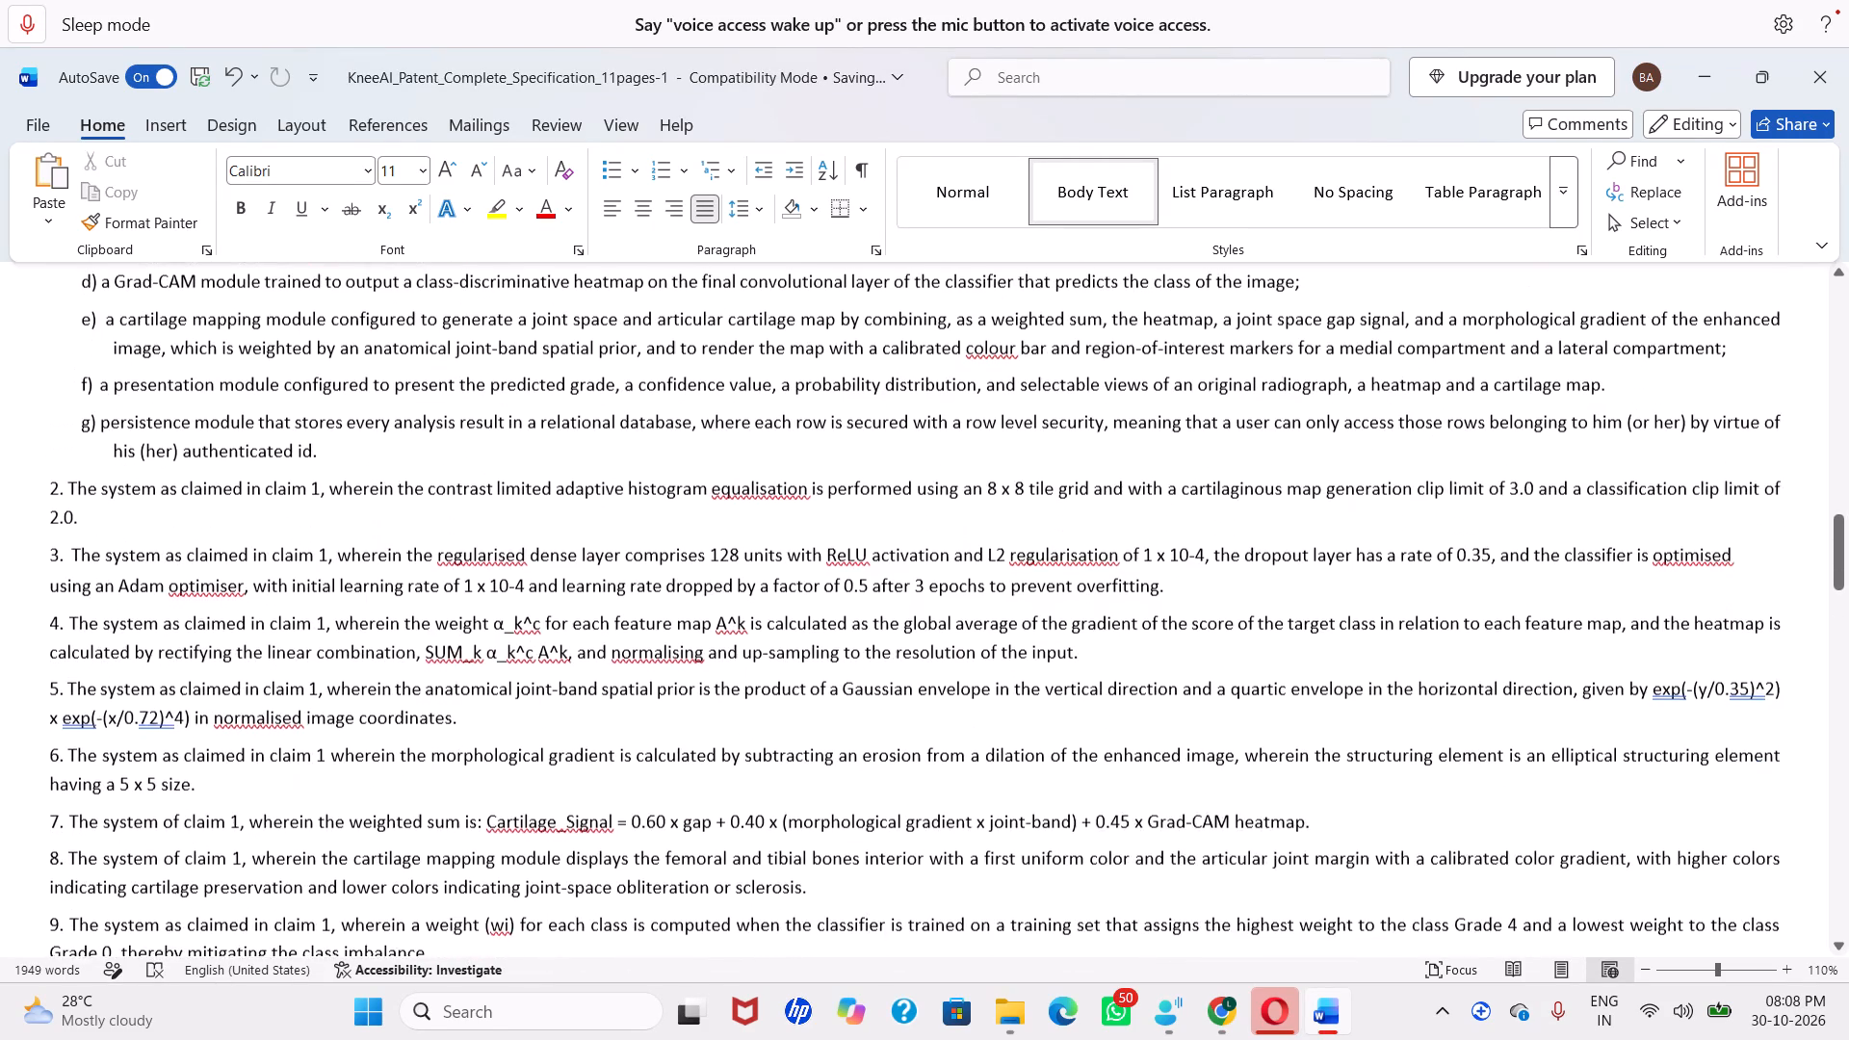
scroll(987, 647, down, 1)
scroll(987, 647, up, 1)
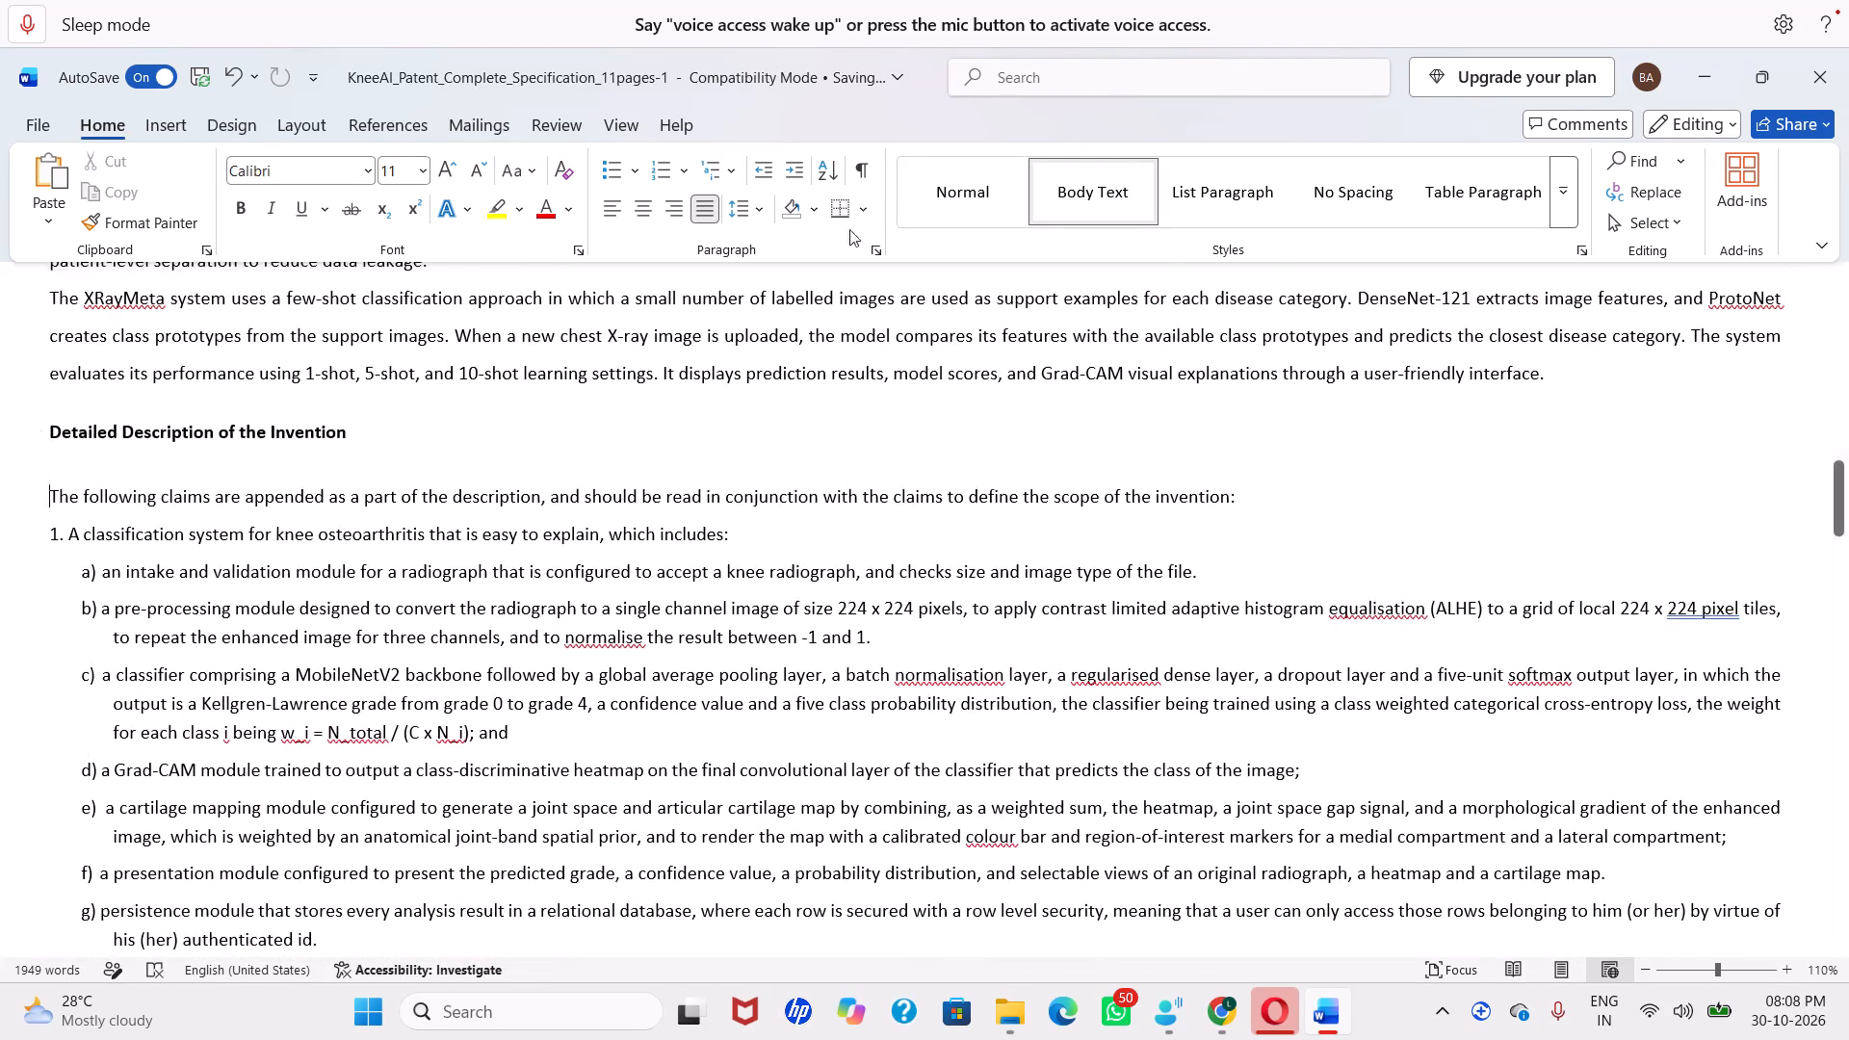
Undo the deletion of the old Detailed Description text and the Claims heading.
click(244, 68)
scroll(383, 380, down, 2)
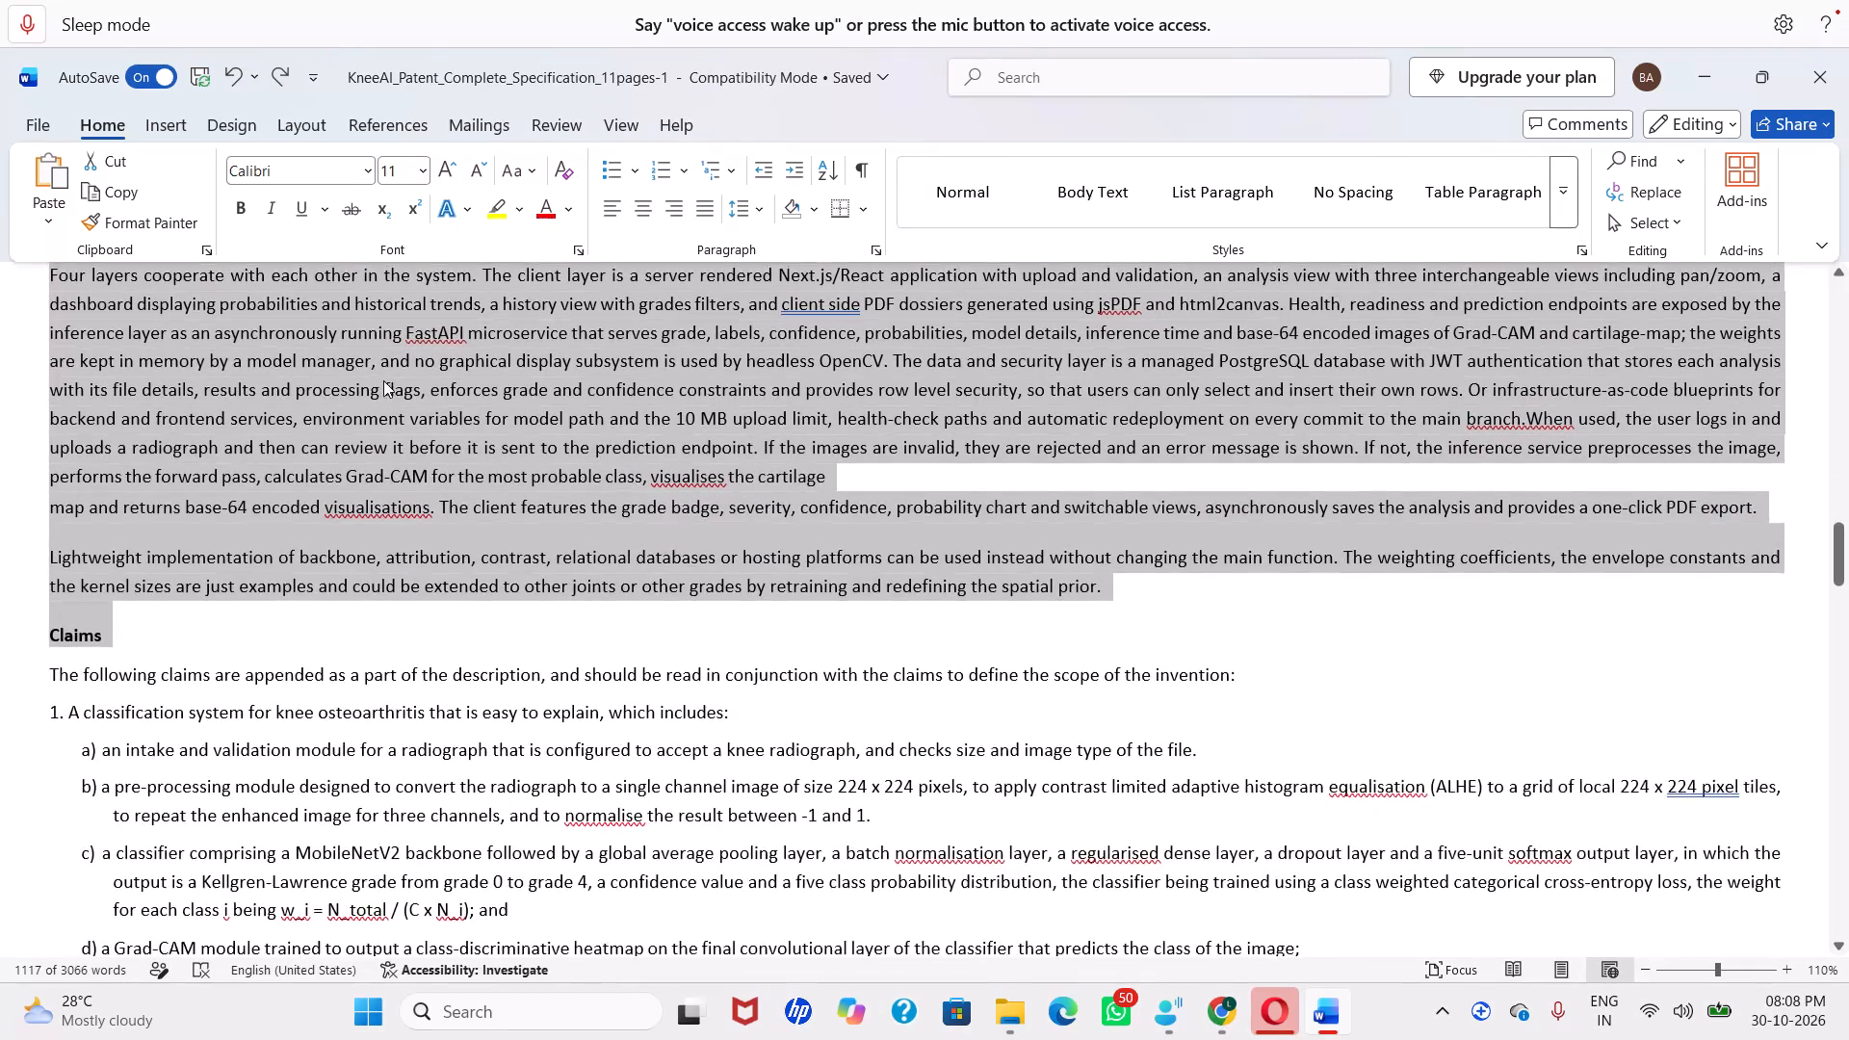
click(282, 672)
Delete the old Detailed Description text from its first paragraph through "ReLU of the" in the Explainability paragraph.
scroll(282, 672, up, 1)
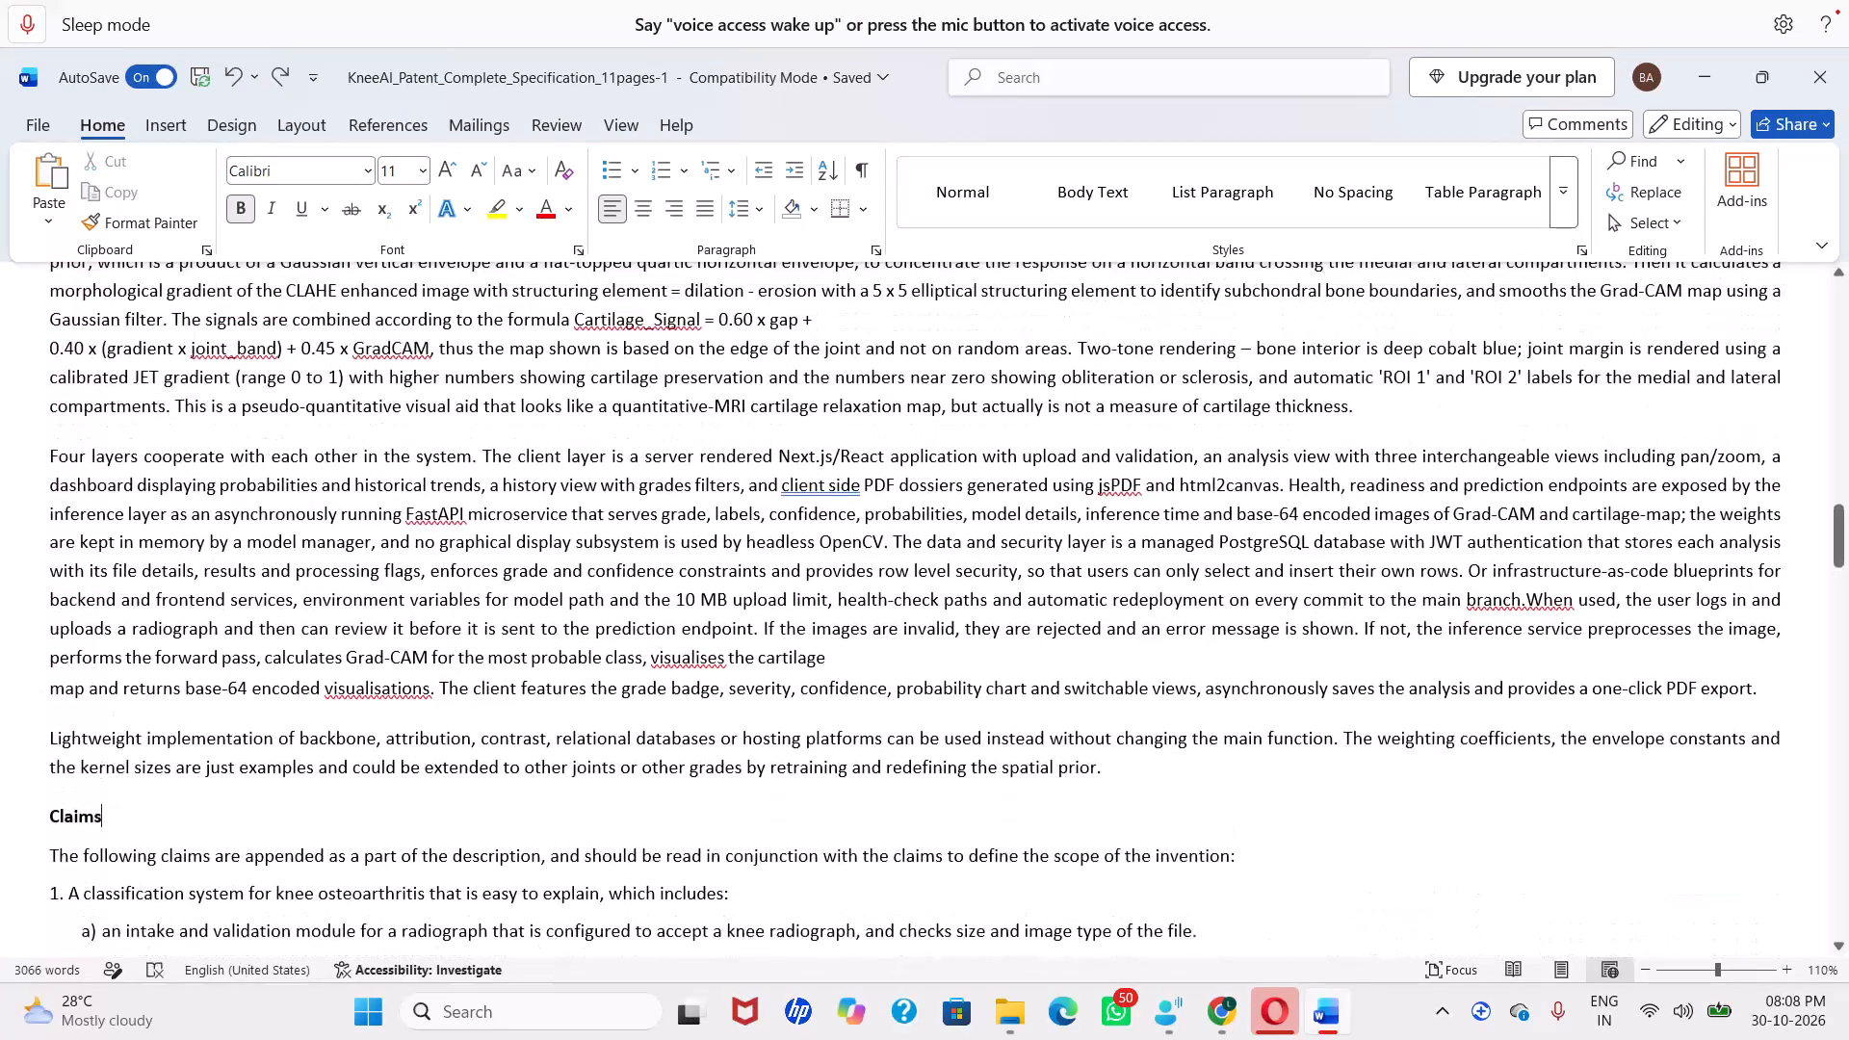
scroll(282, 672, up, 2)
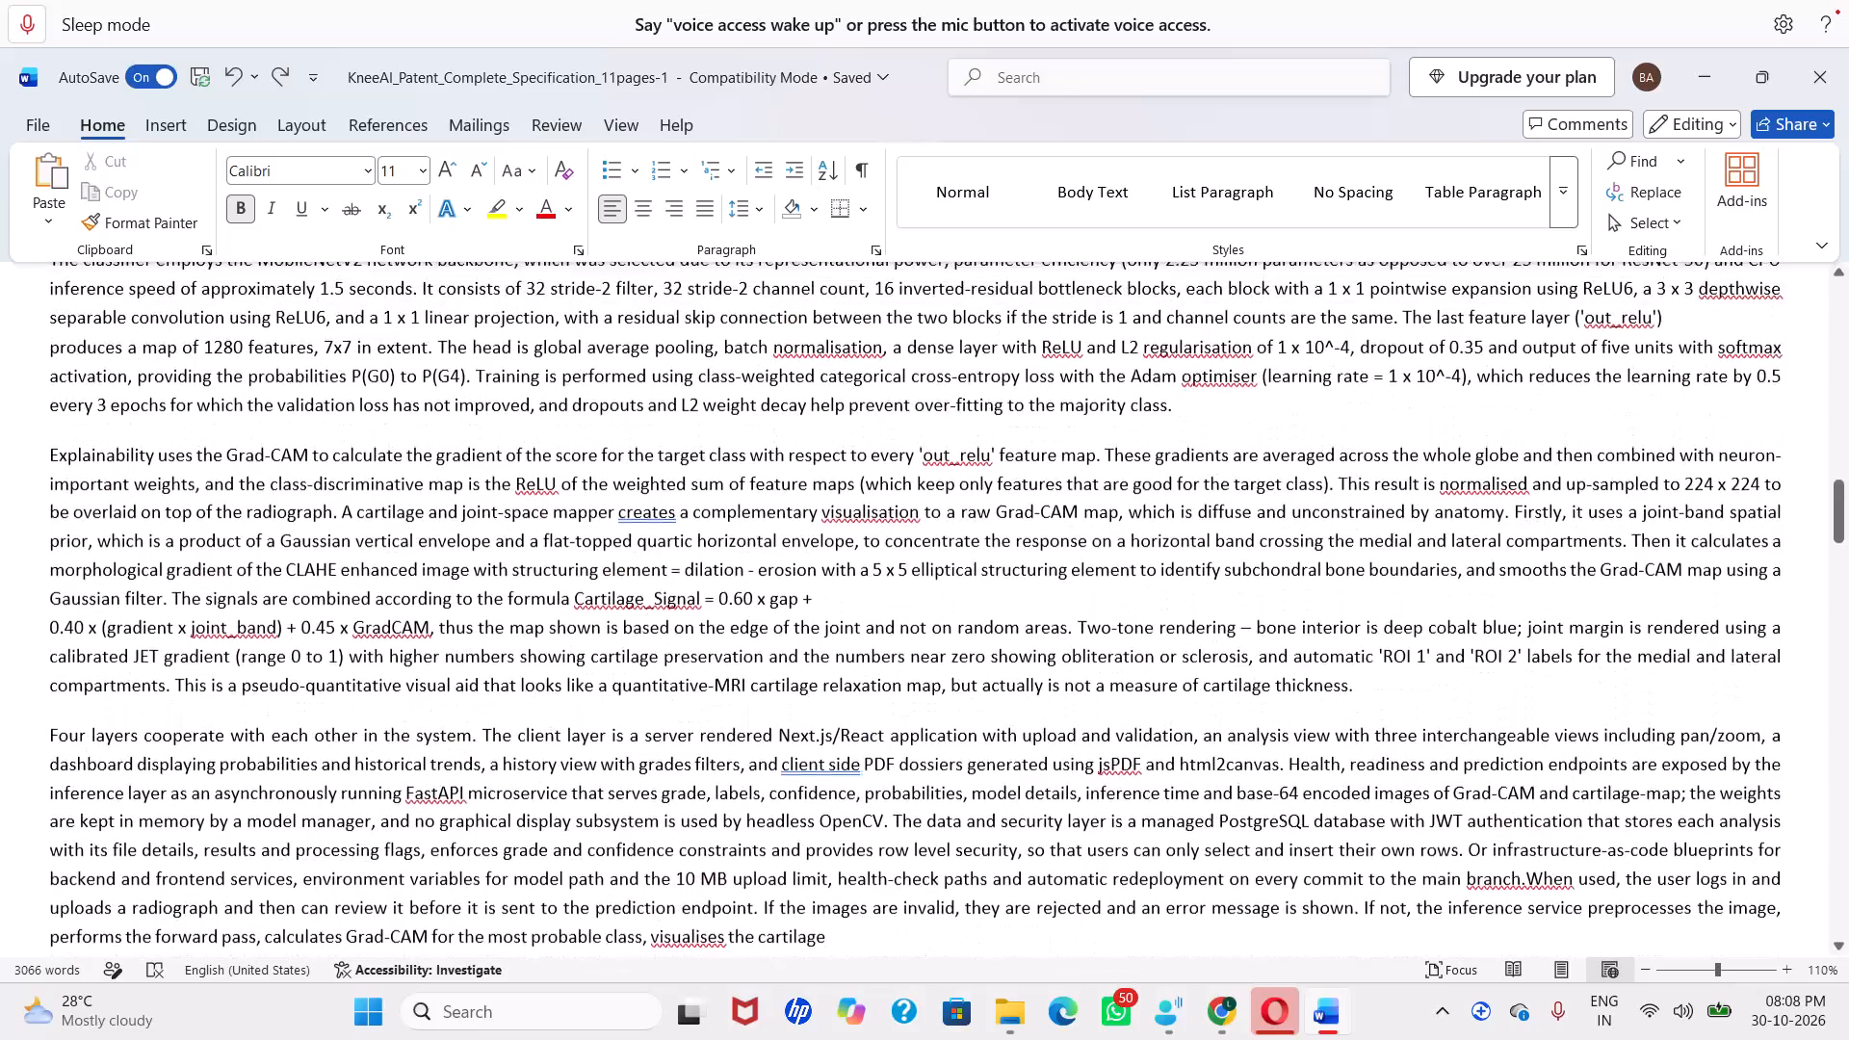
scroll(282, 672, up, 2)
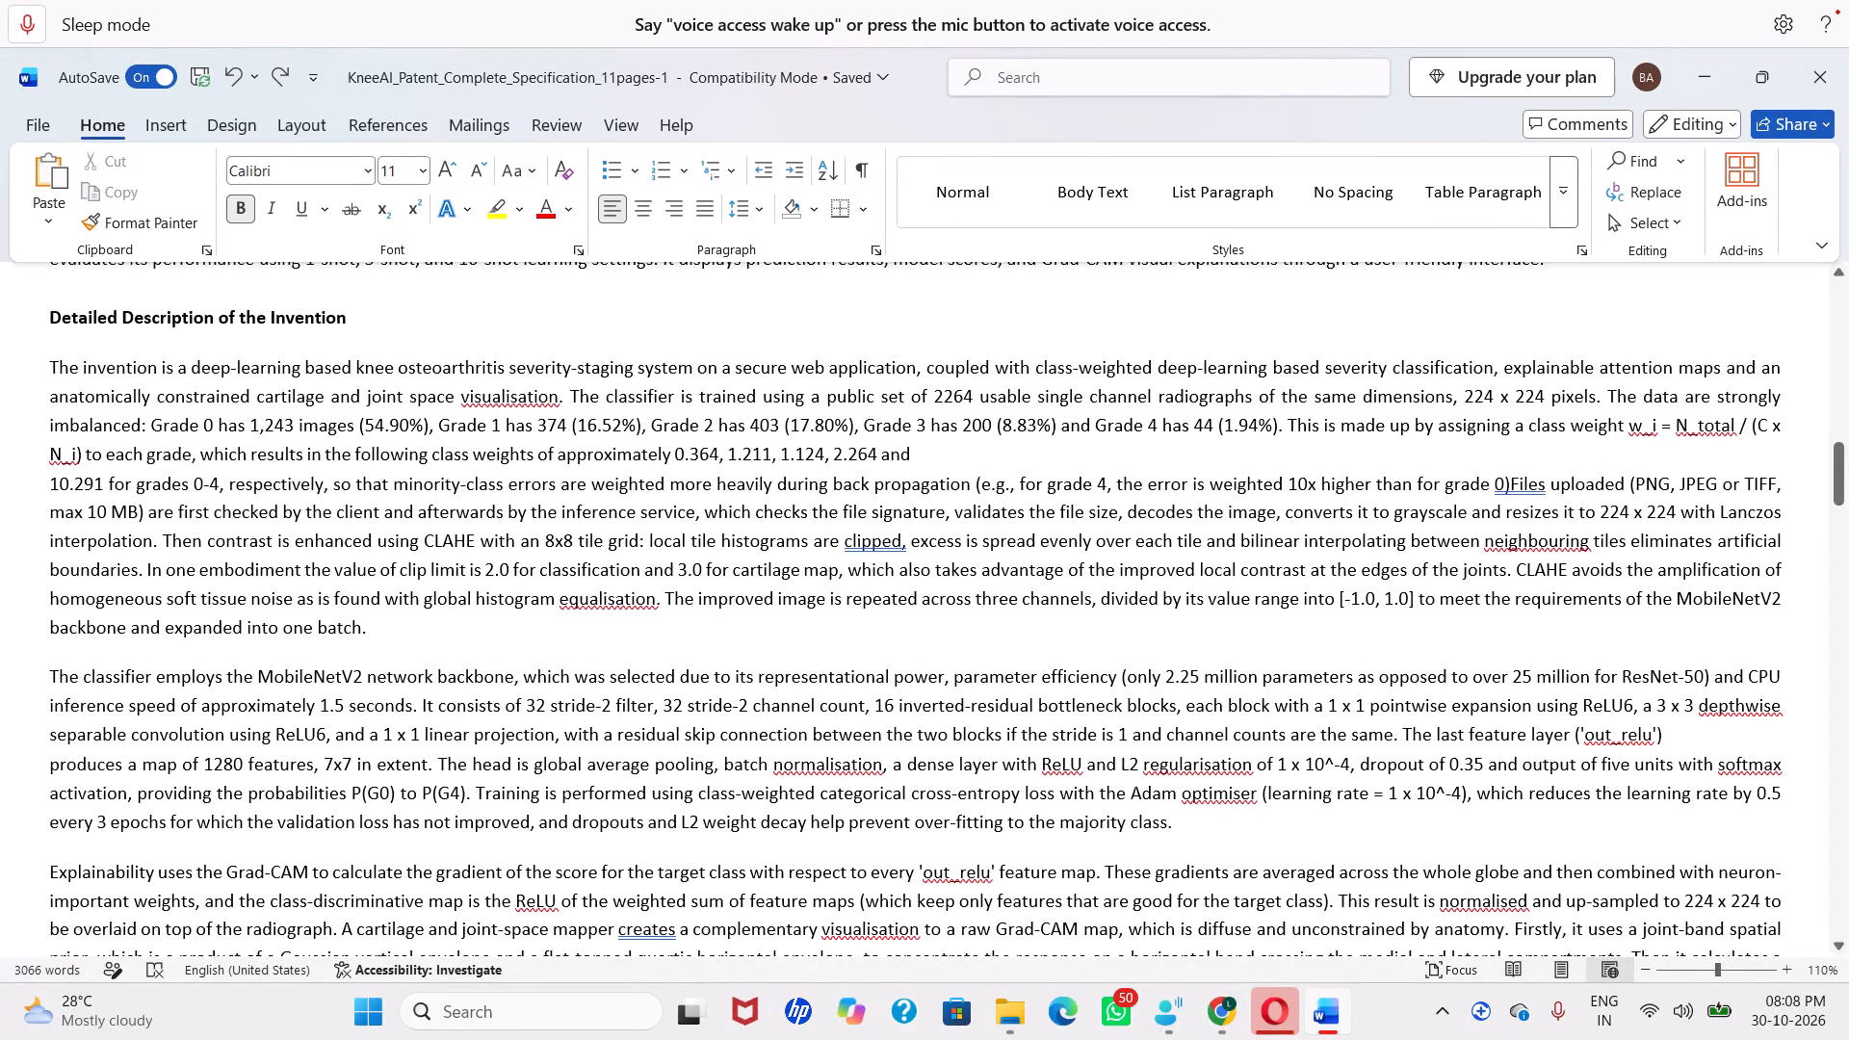
drag(45, 366, 585, 868)
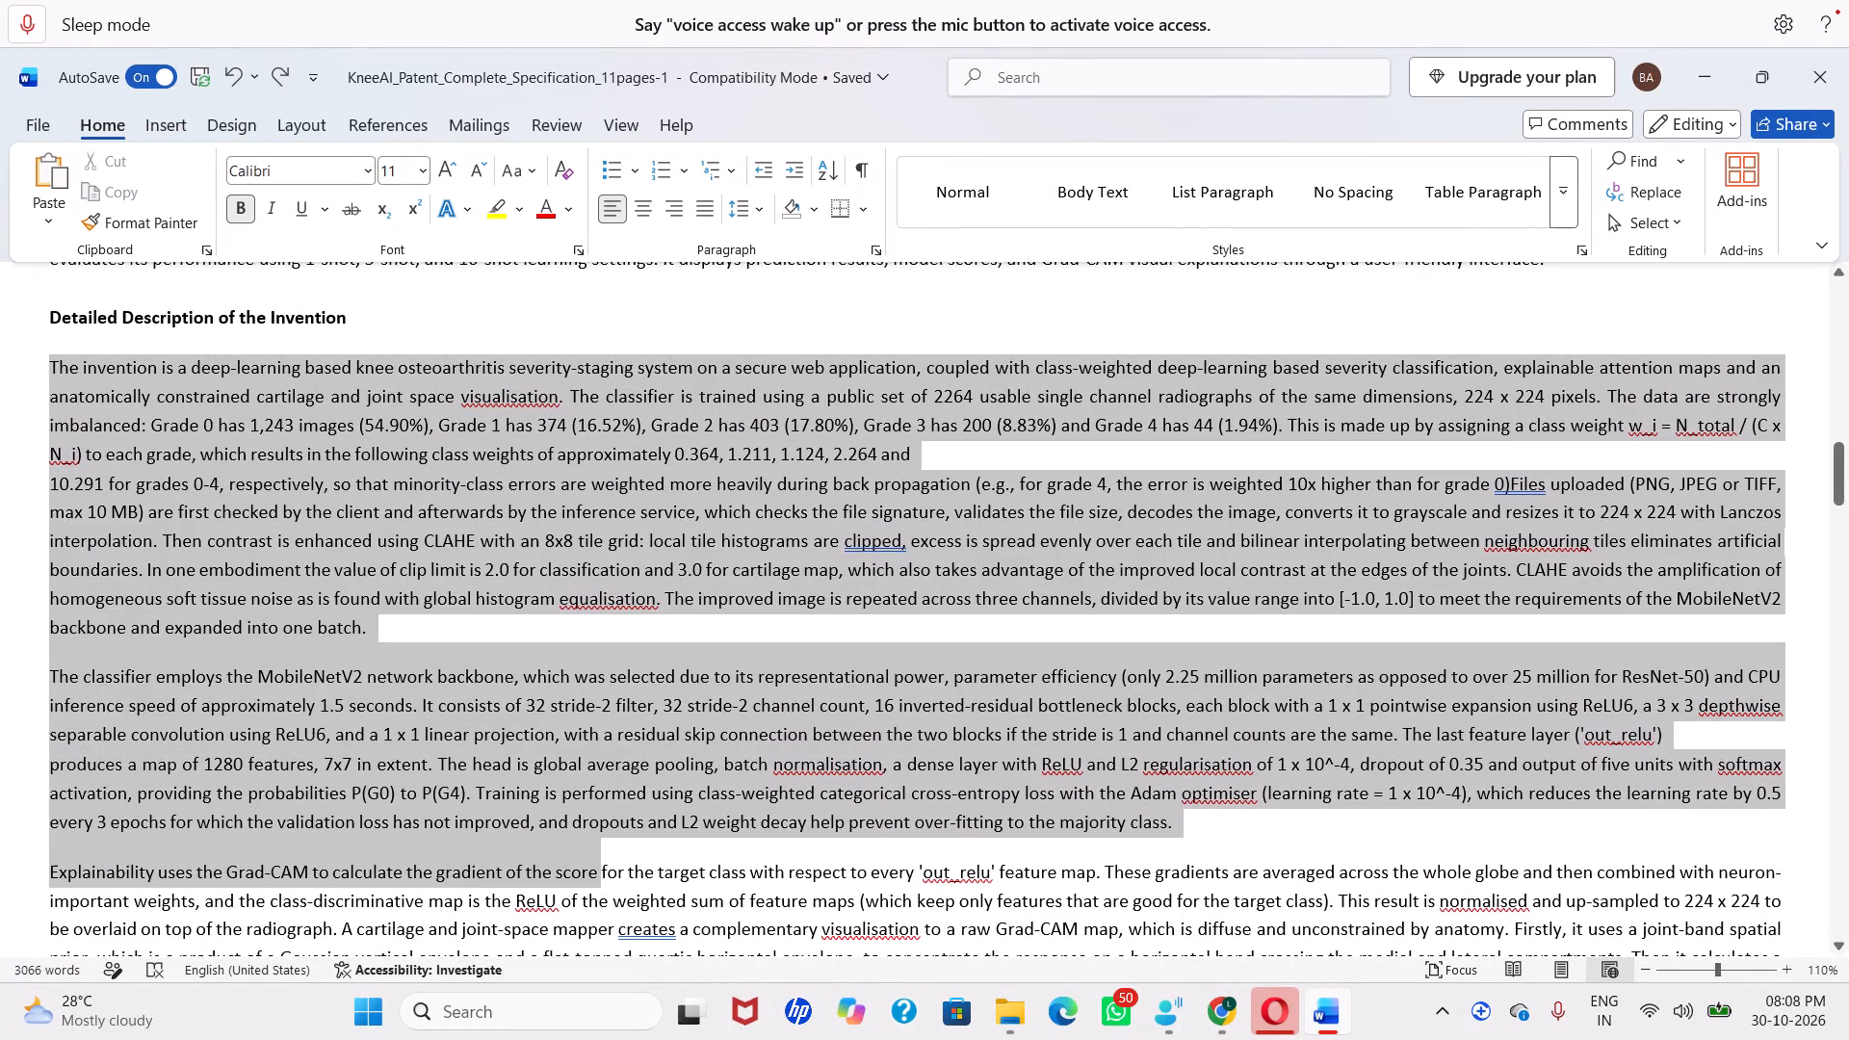
drag(585, 868, 606, 891)
key(BackSpace)
Delete the old text from "weighted sum of feature maps" through "without changing" in the Lightweight implementation paragraph.
scroll(606, 891, down, 1)
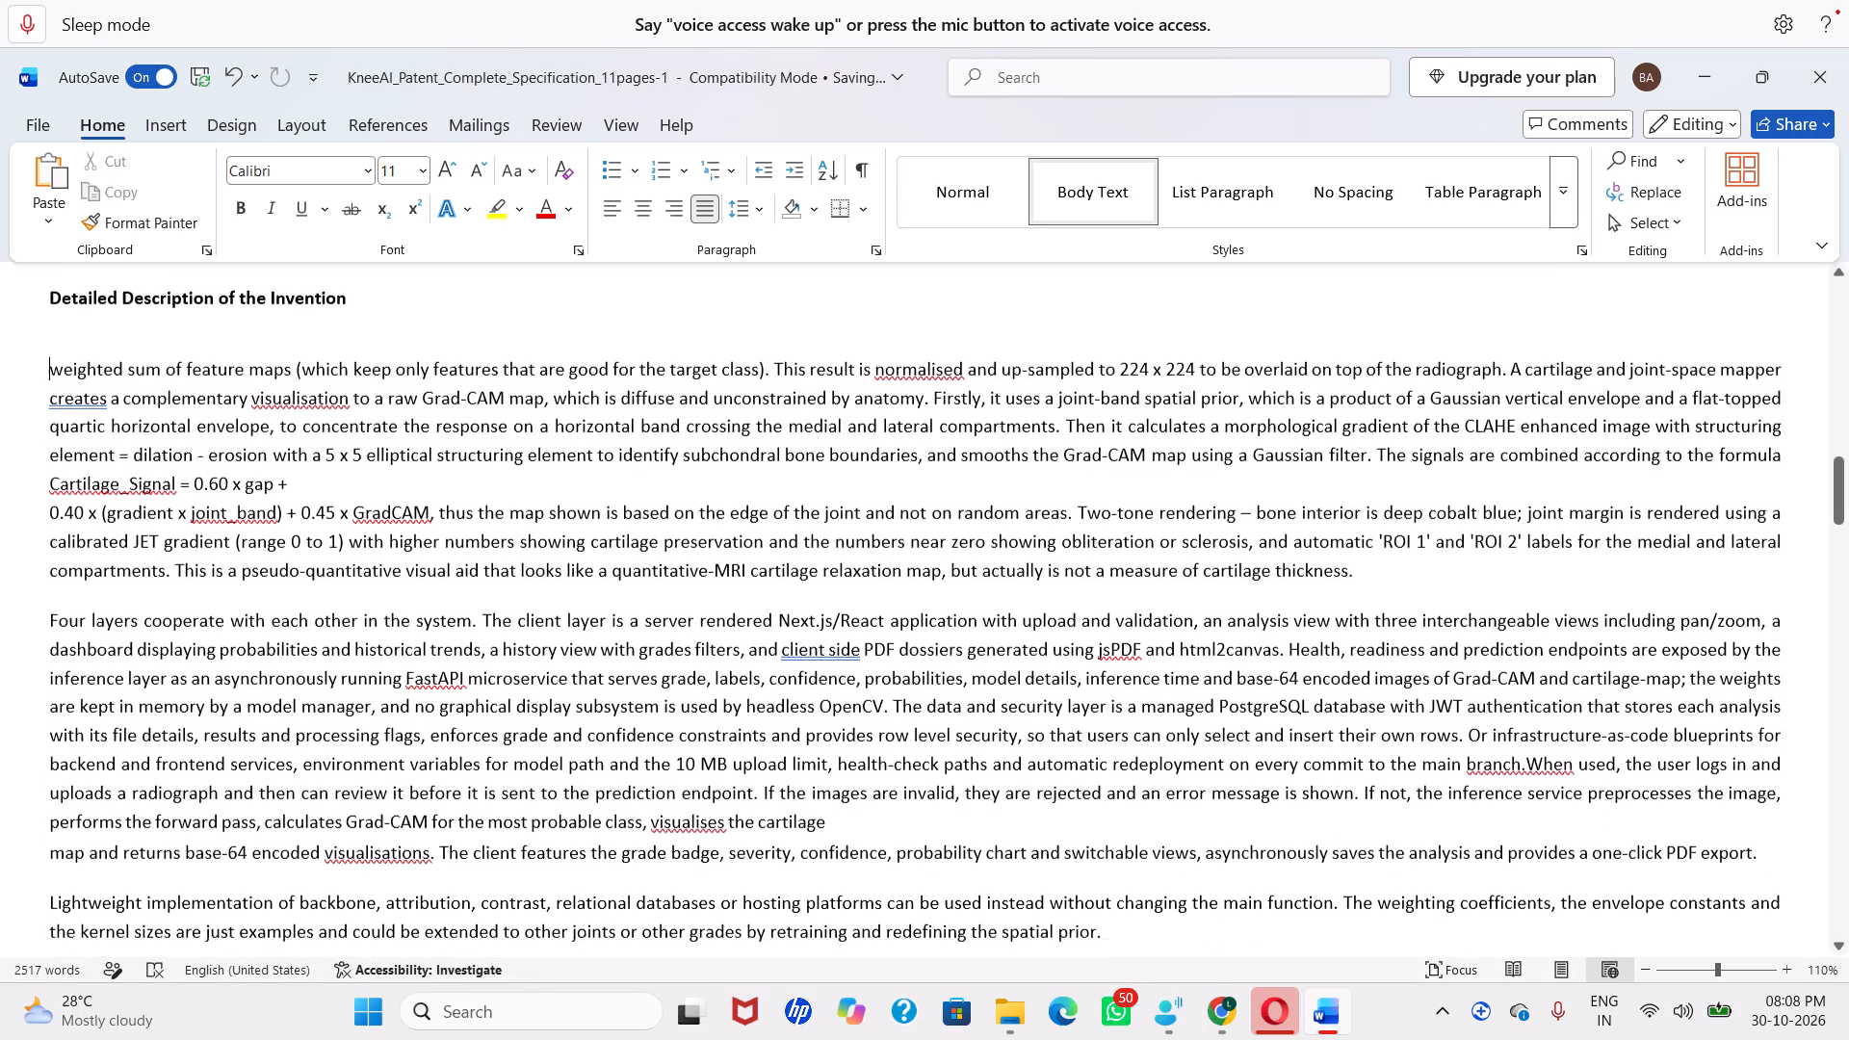
scroll(606, 891, down, 1)
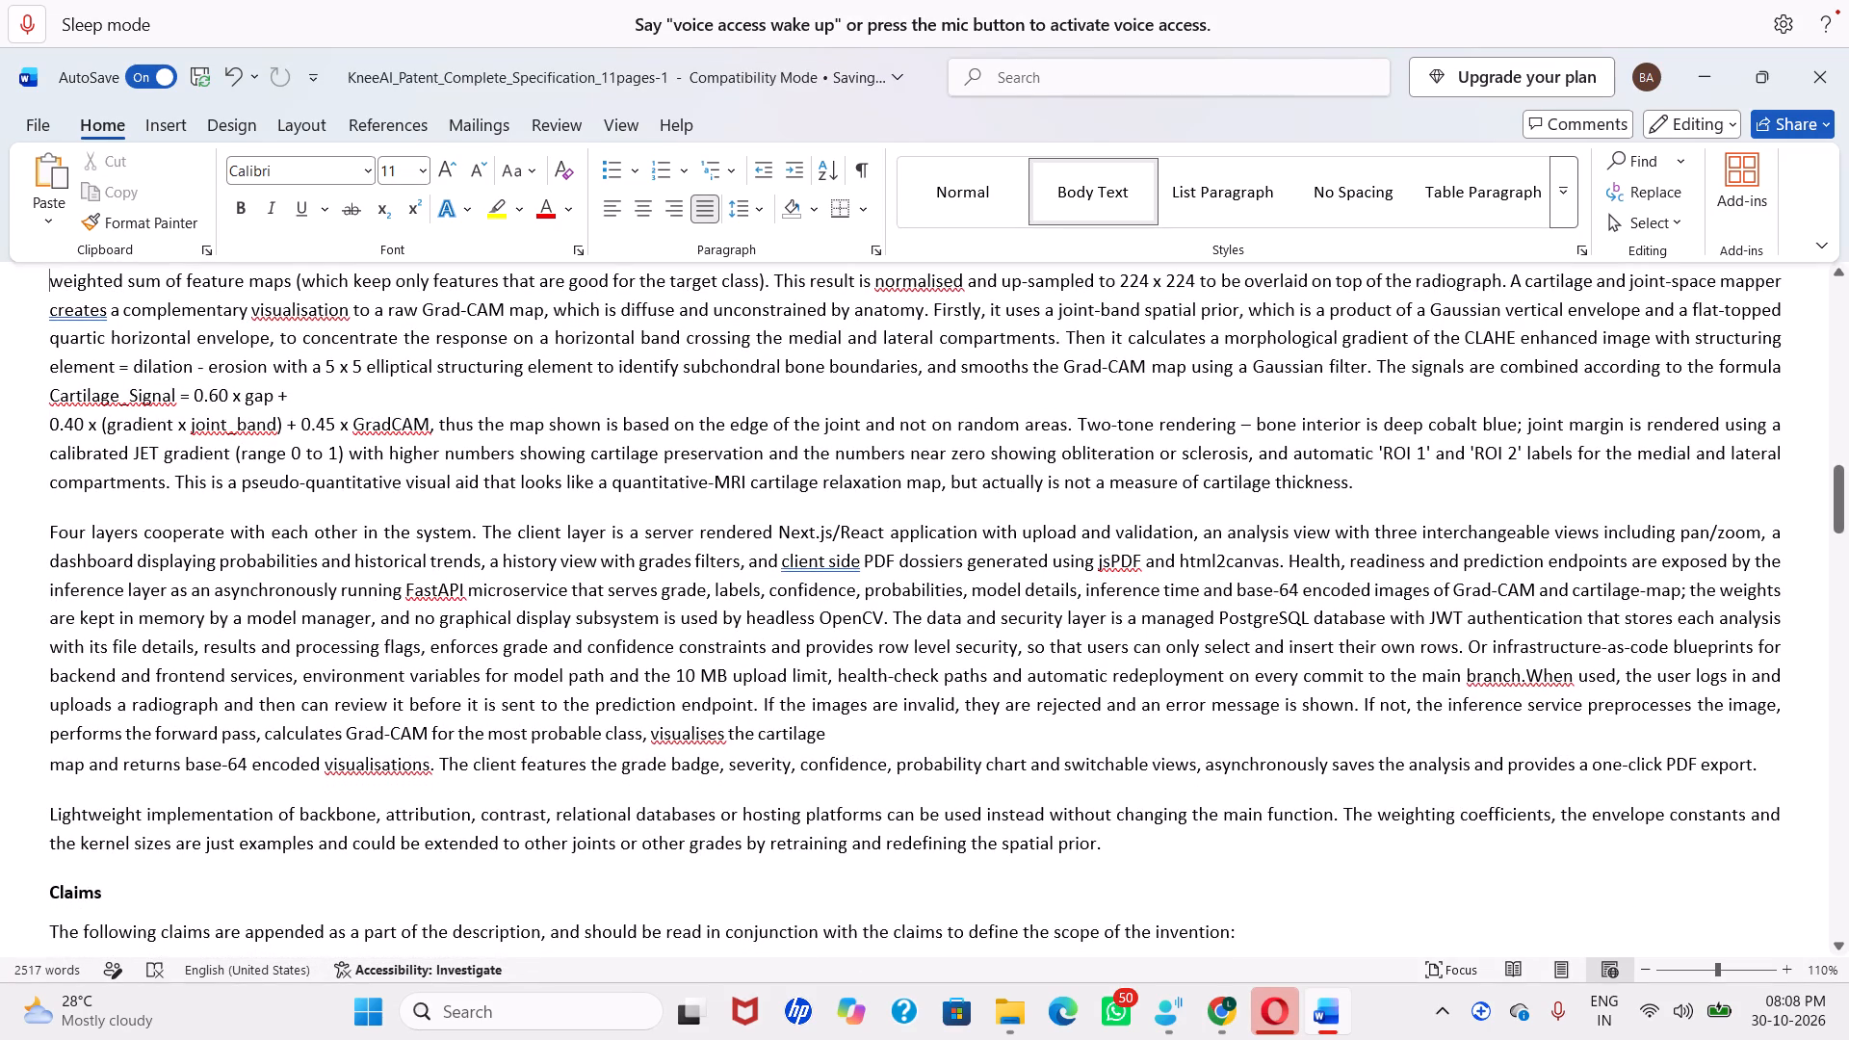
drag(48, 275, 955, 785)
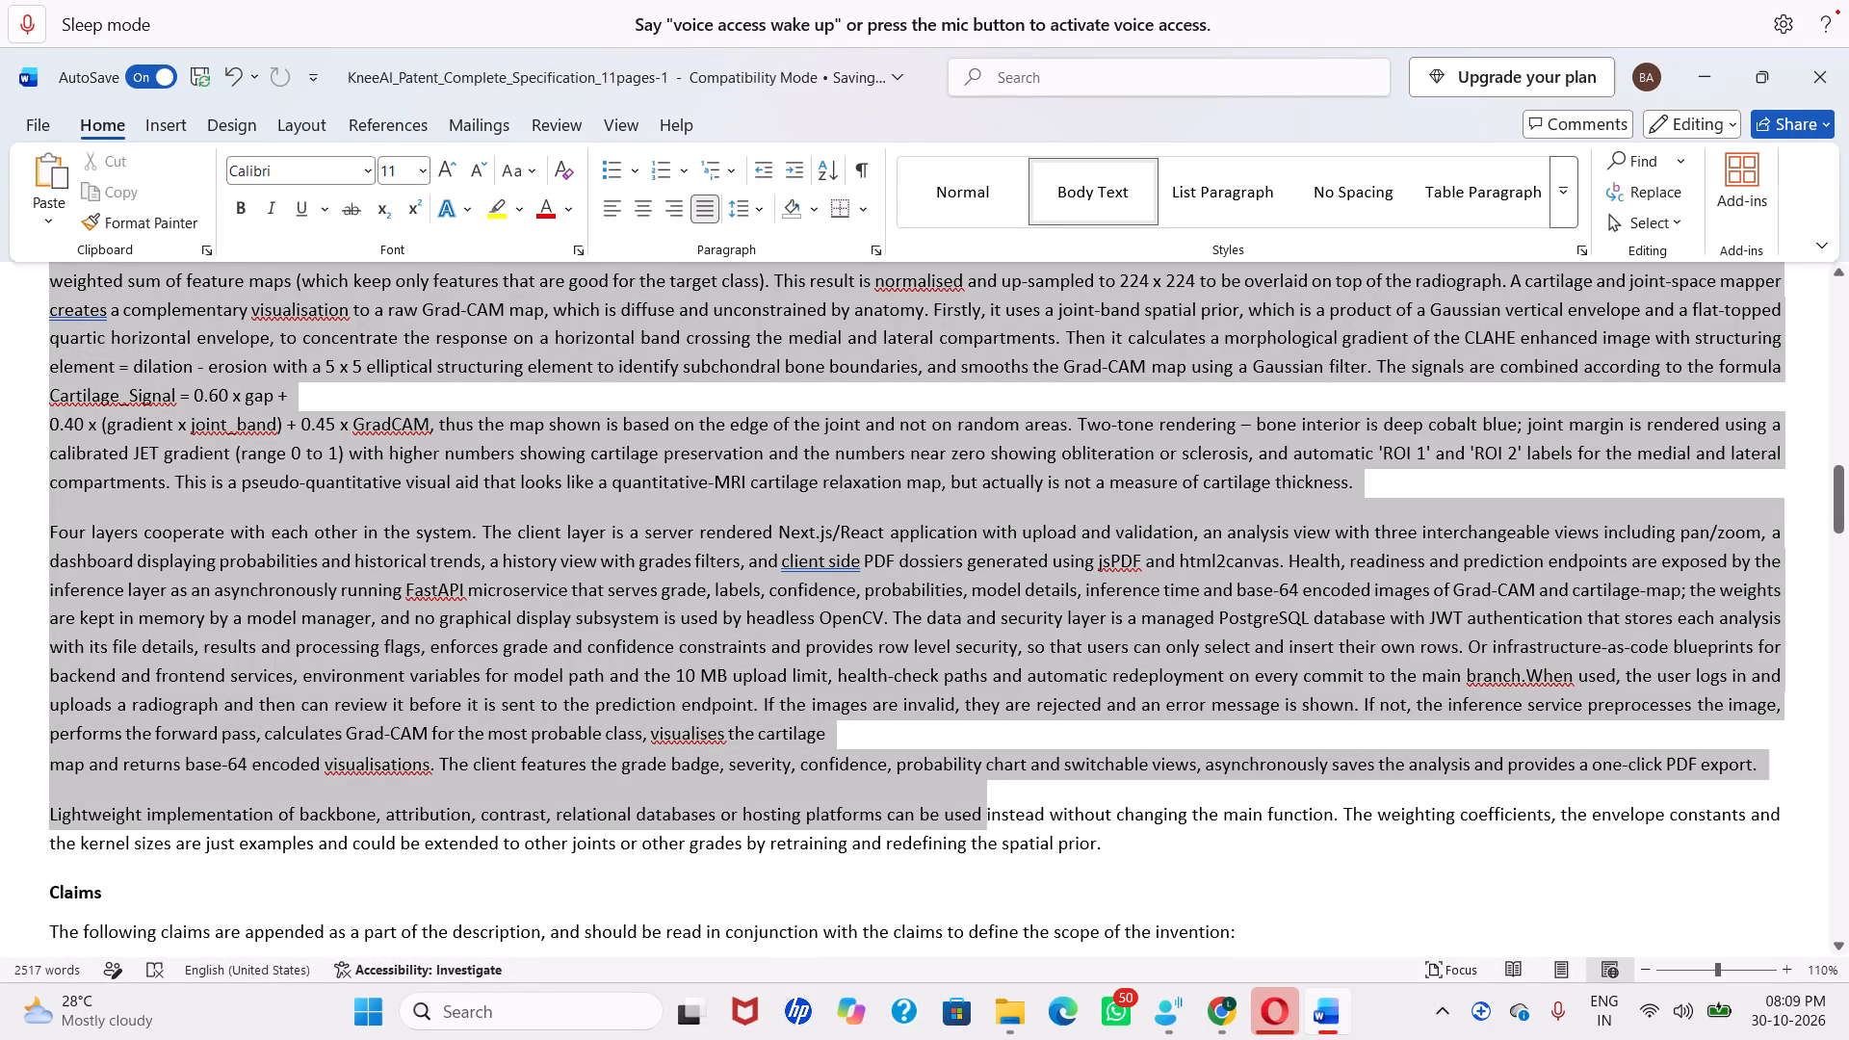
drag(955, 785, 1185, 815)
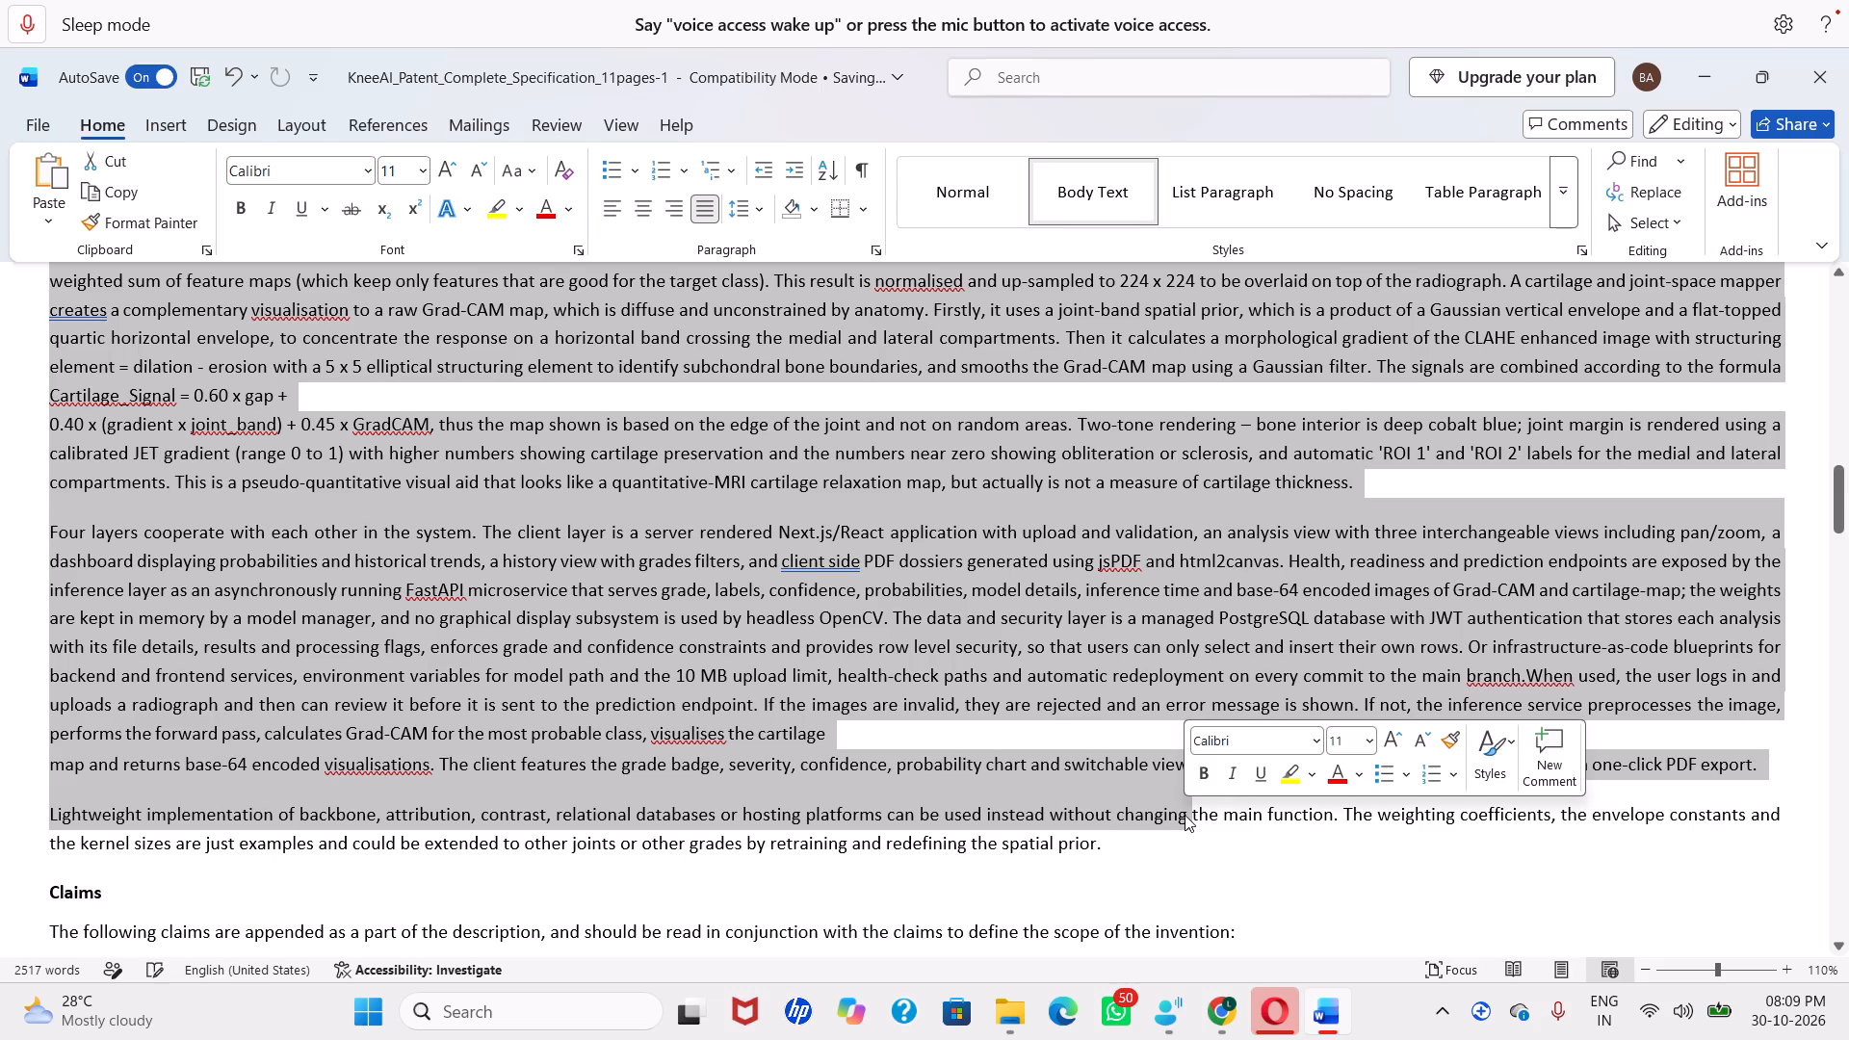
key(BackSpace)
Delete the remaining old sentence from "The weighting coefficients" through "spatial prior" above the Claims heading.
scroll(1148, 753, up, 1)
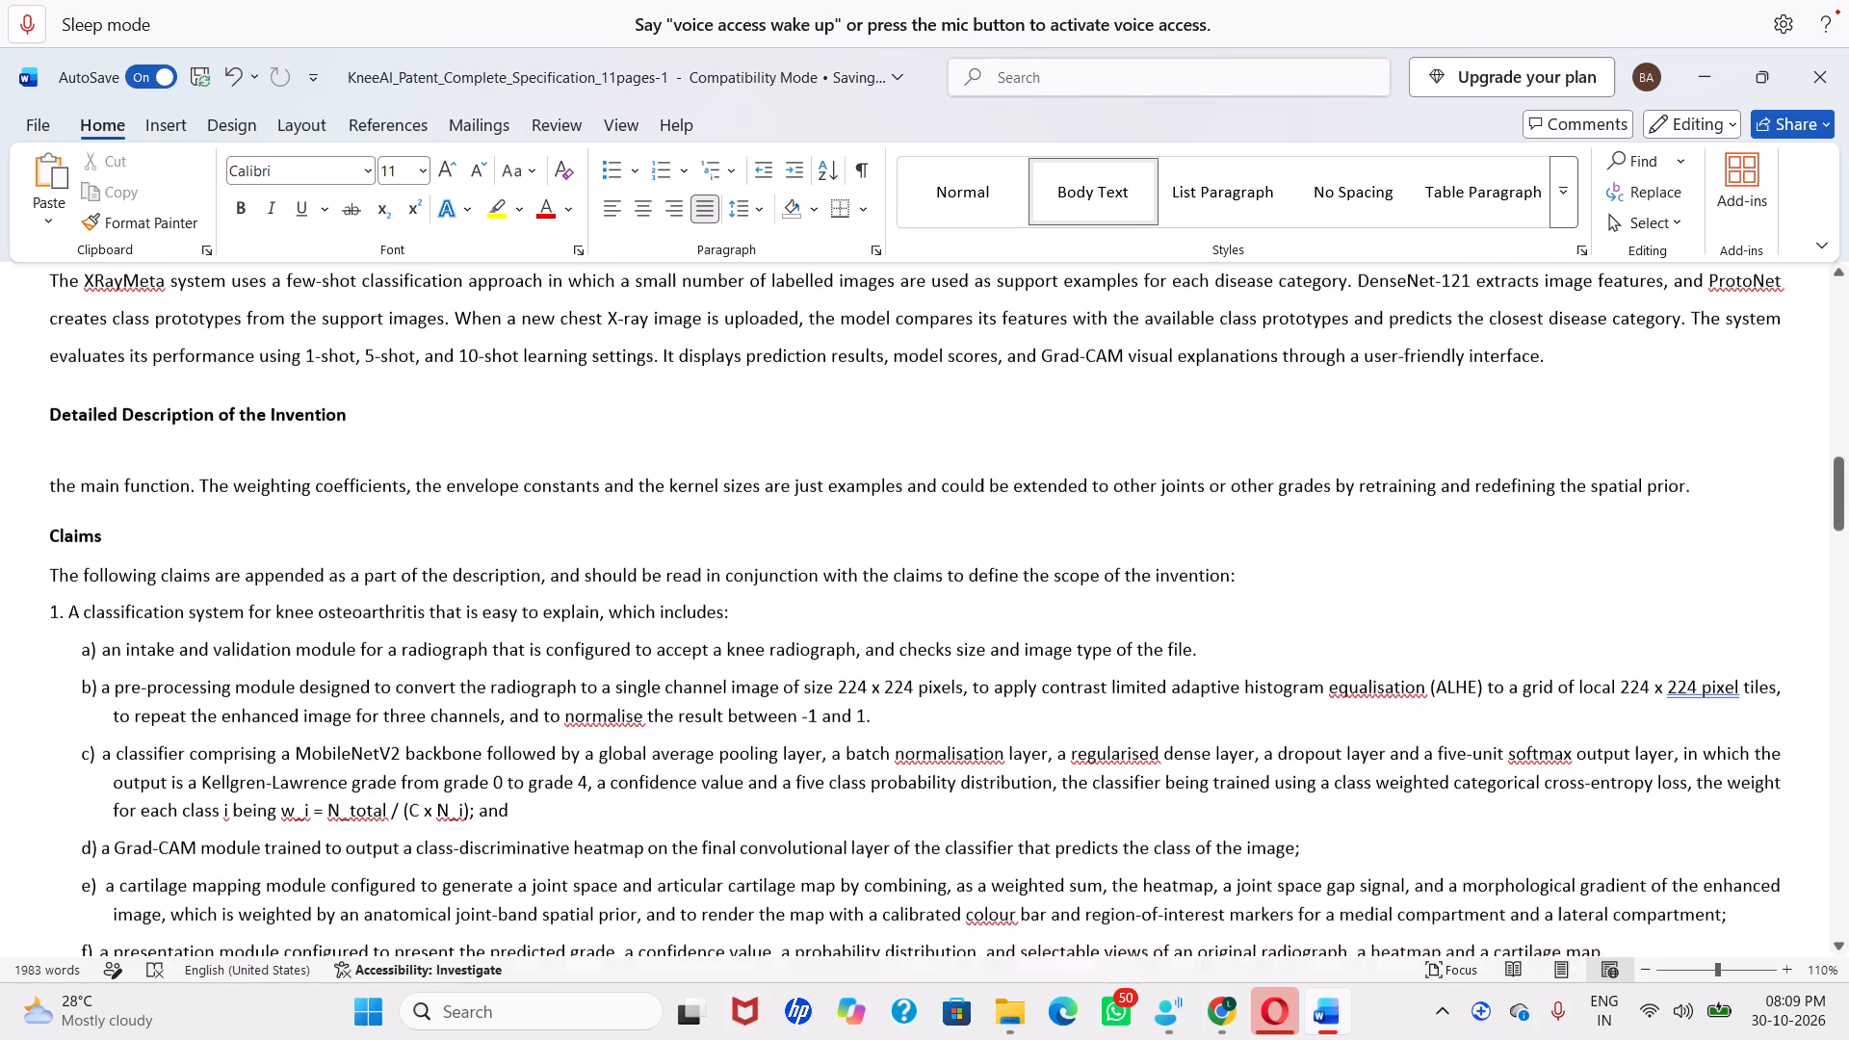
scroll(1148, 753, up, 1)
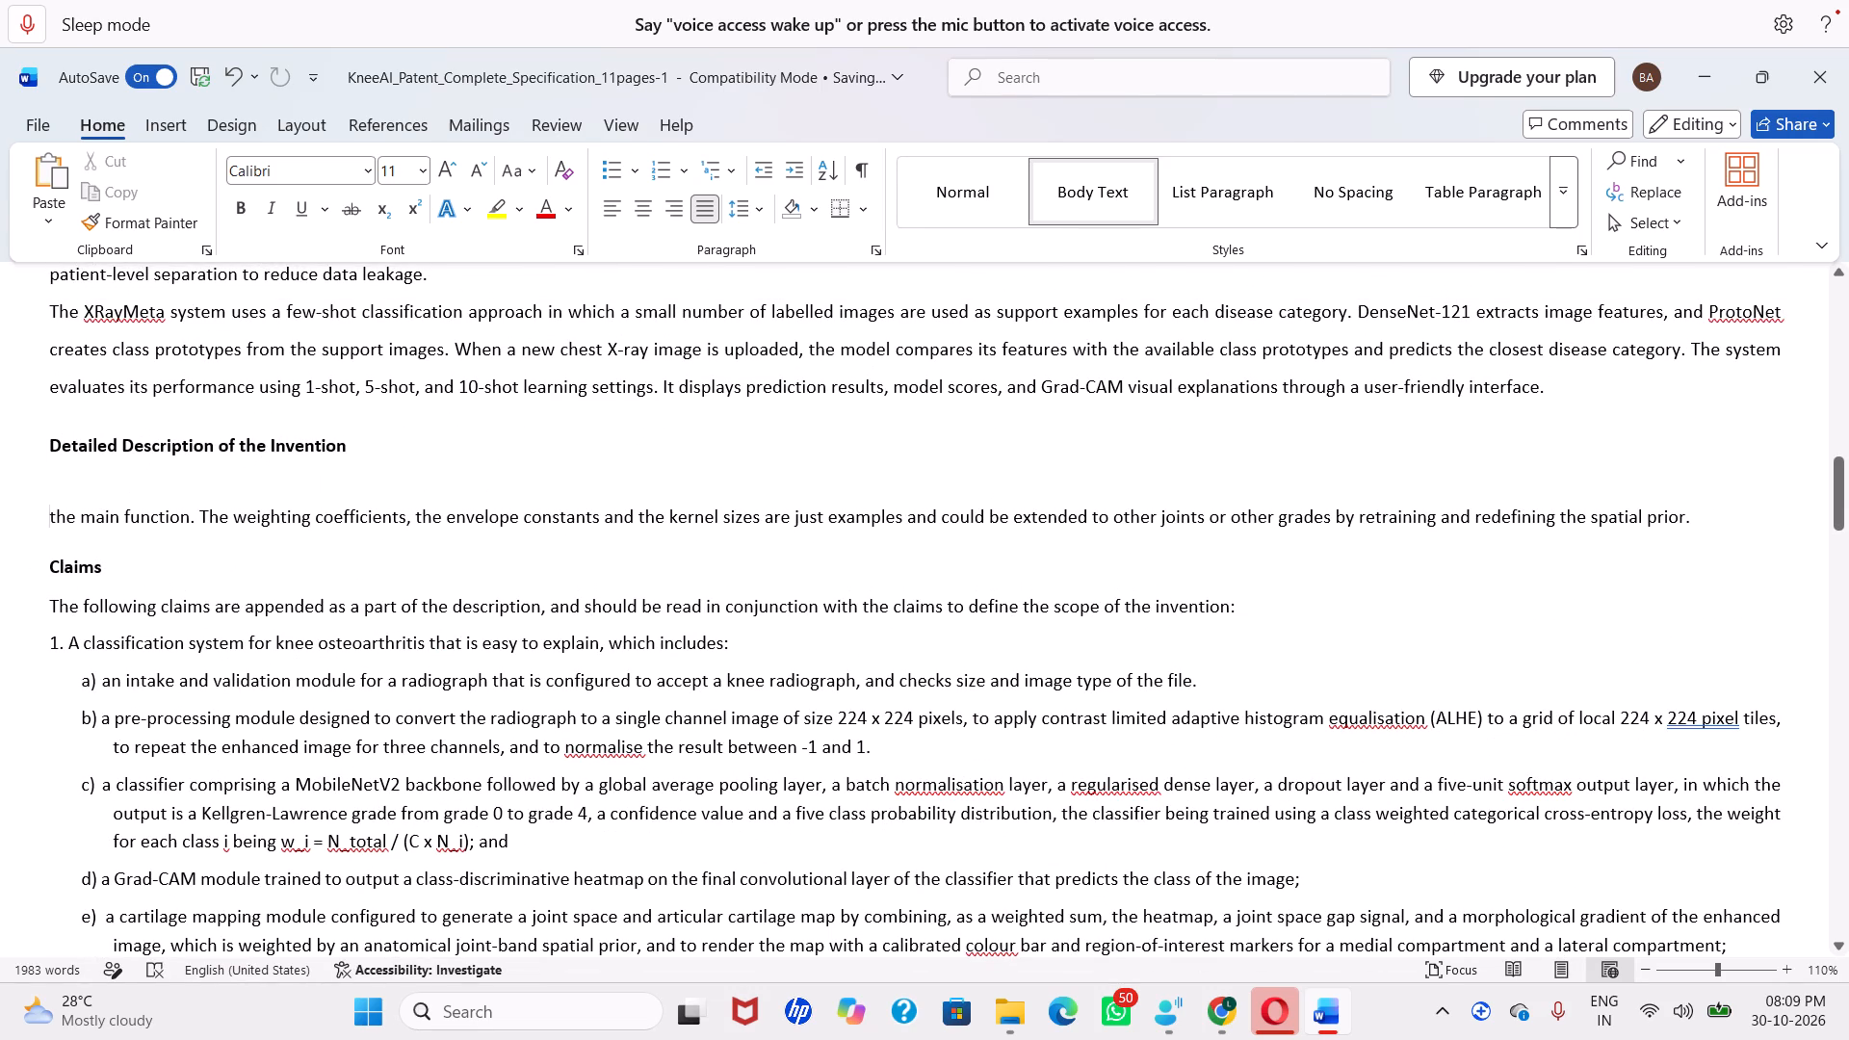
click(1646, 515)
drag(1646, 515, 266, 458)
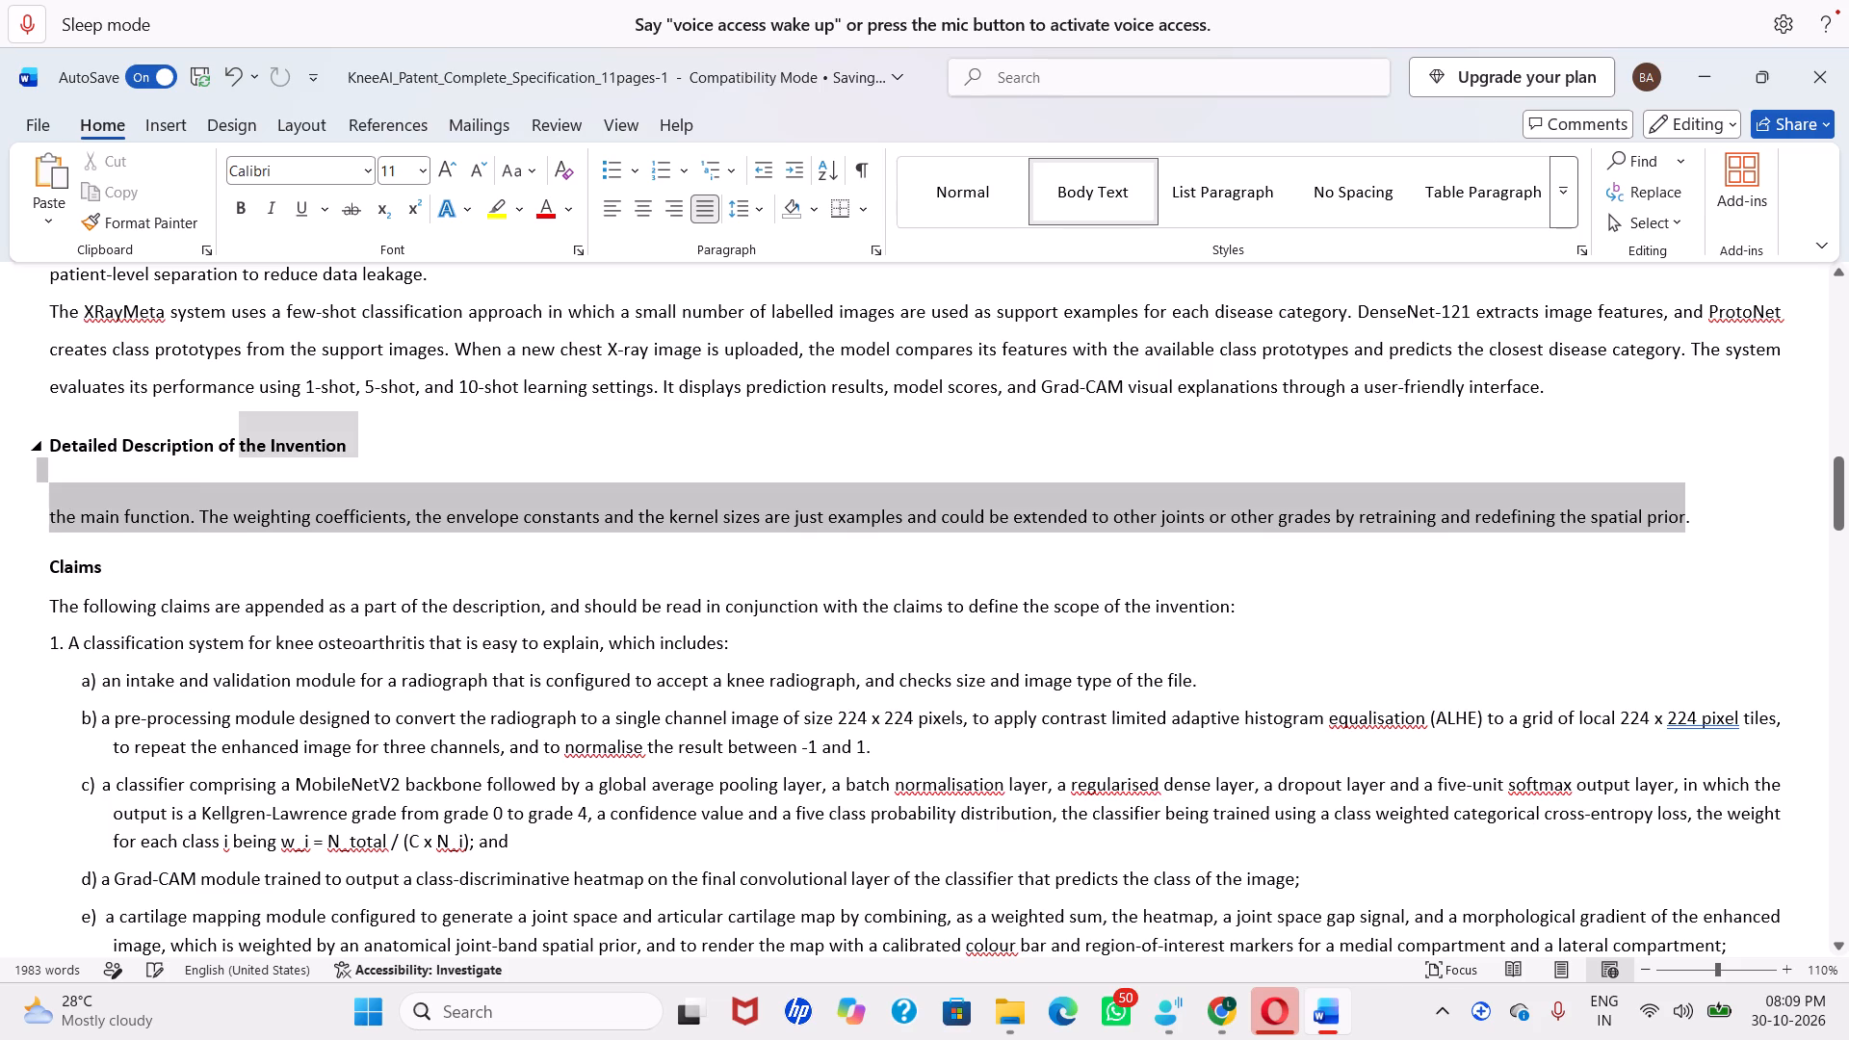
drag(266, 458, 258, 480)
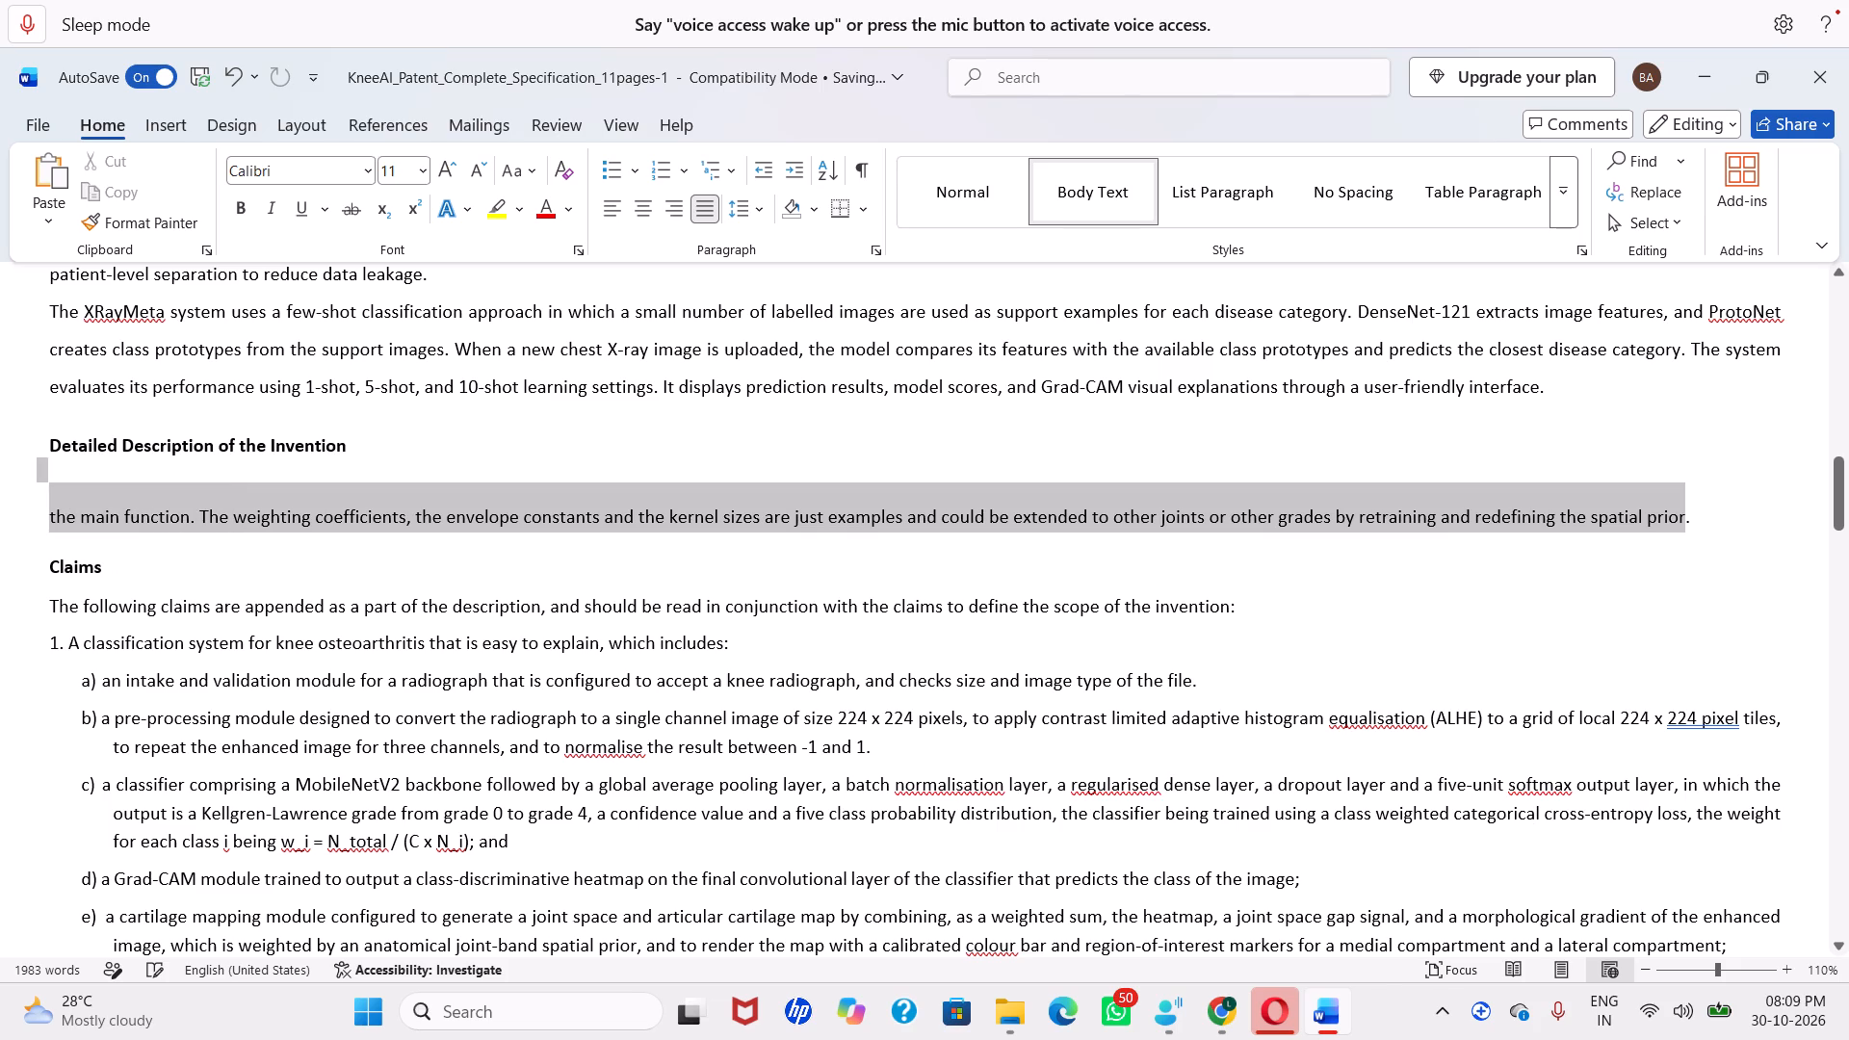
drag(258, 480, 265, 489)
right_click(263, 490)
key(BackSpace)
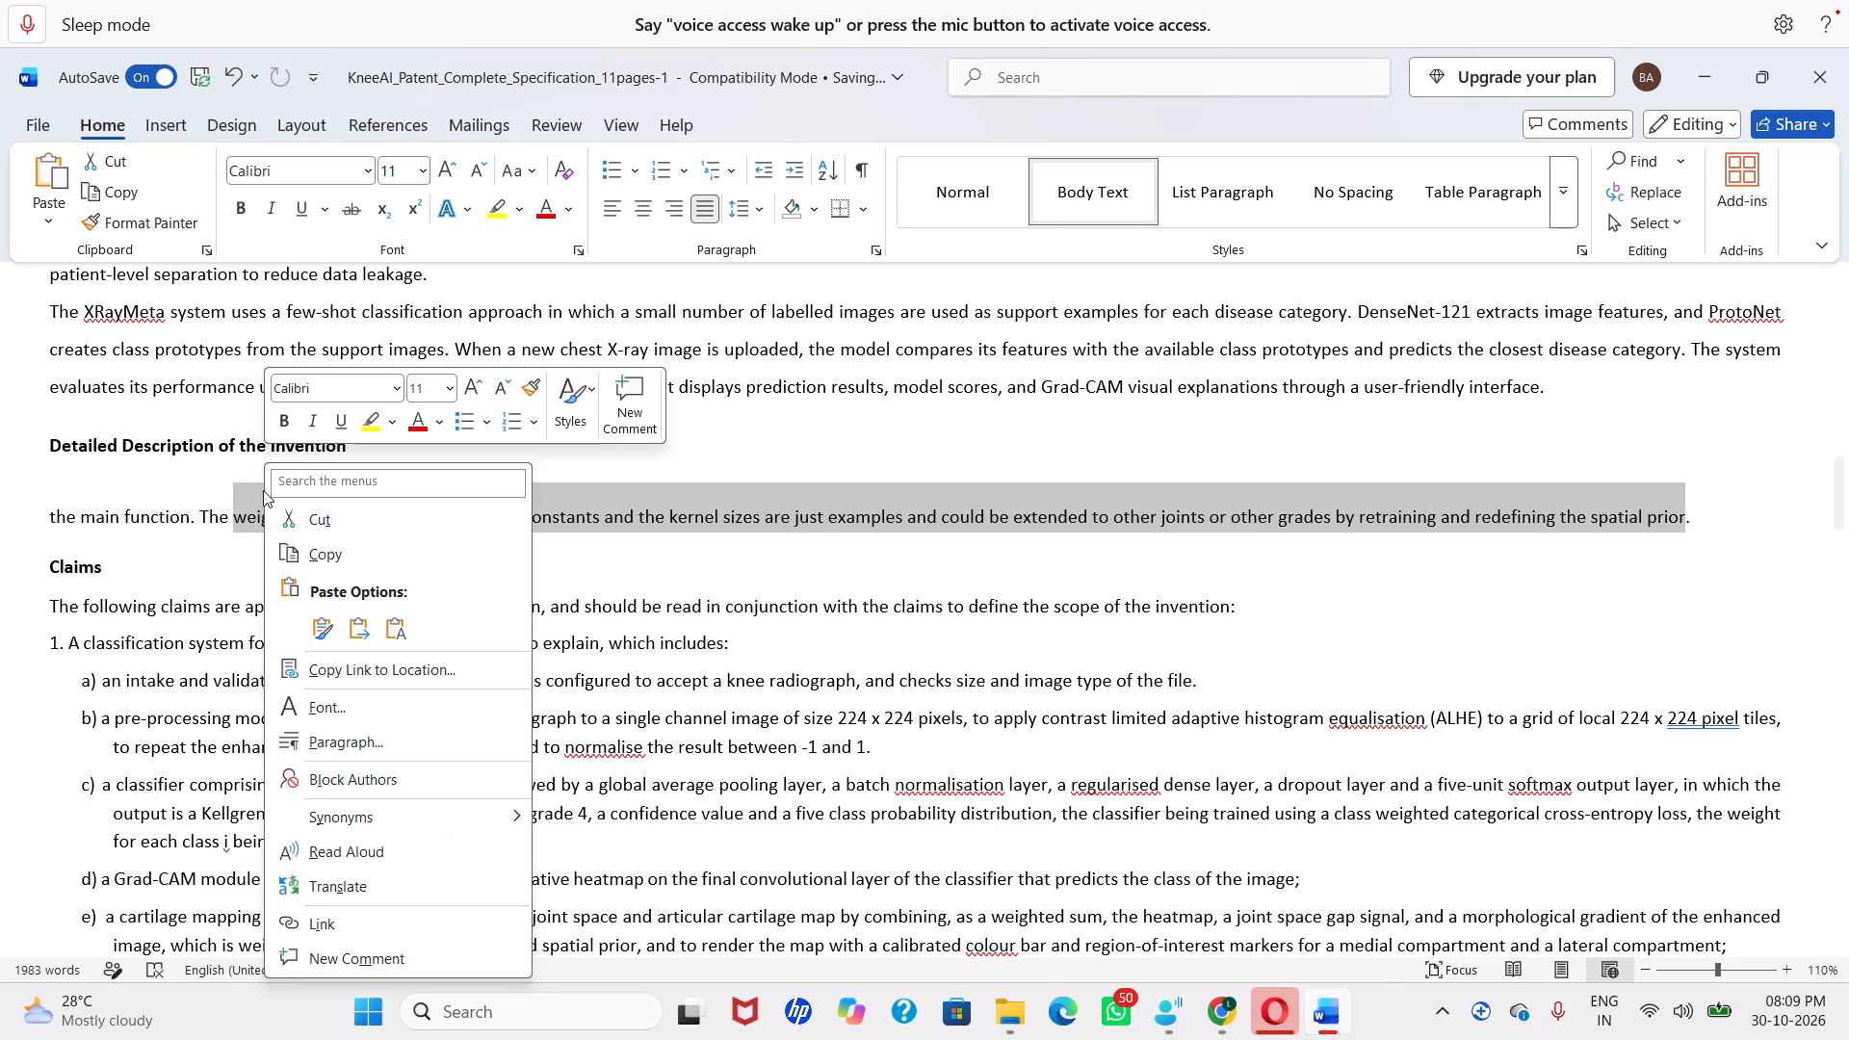
click(225, 483)
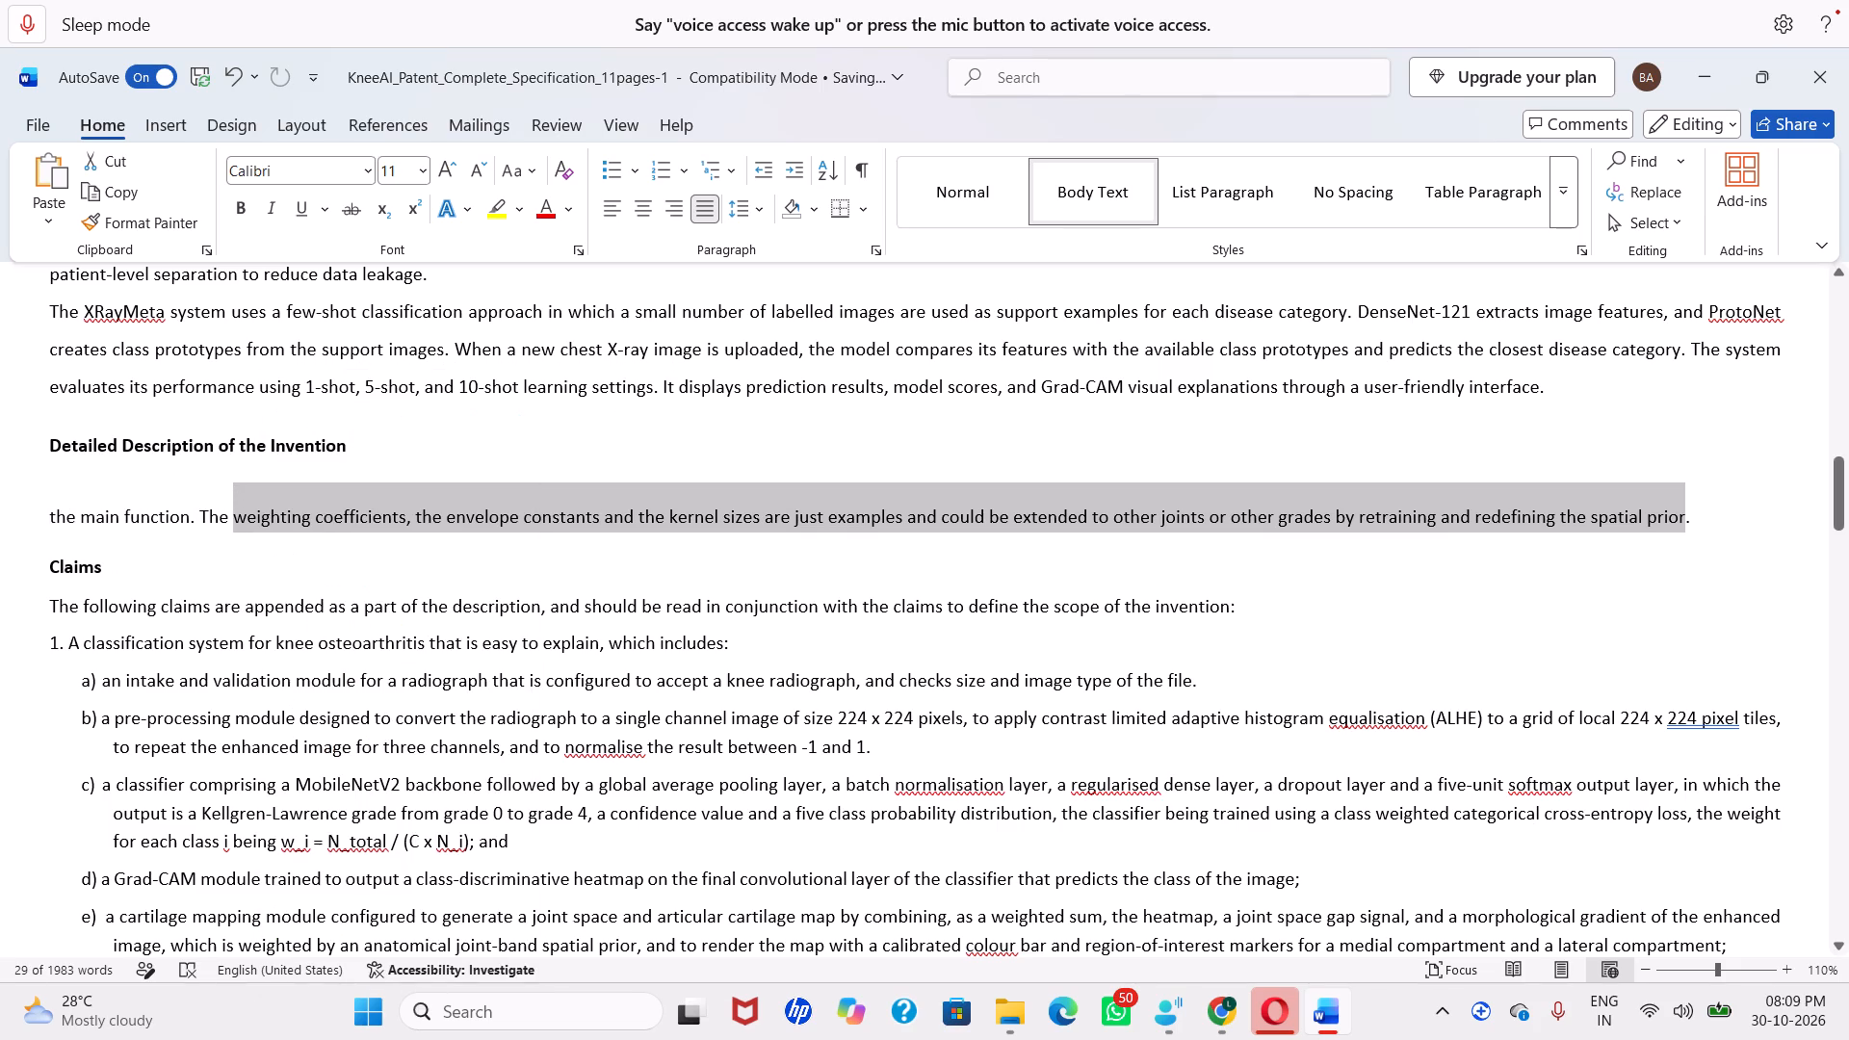
key(BackSpace)
key(BackSpace)
key(BackSpace)
key(BackSpace)
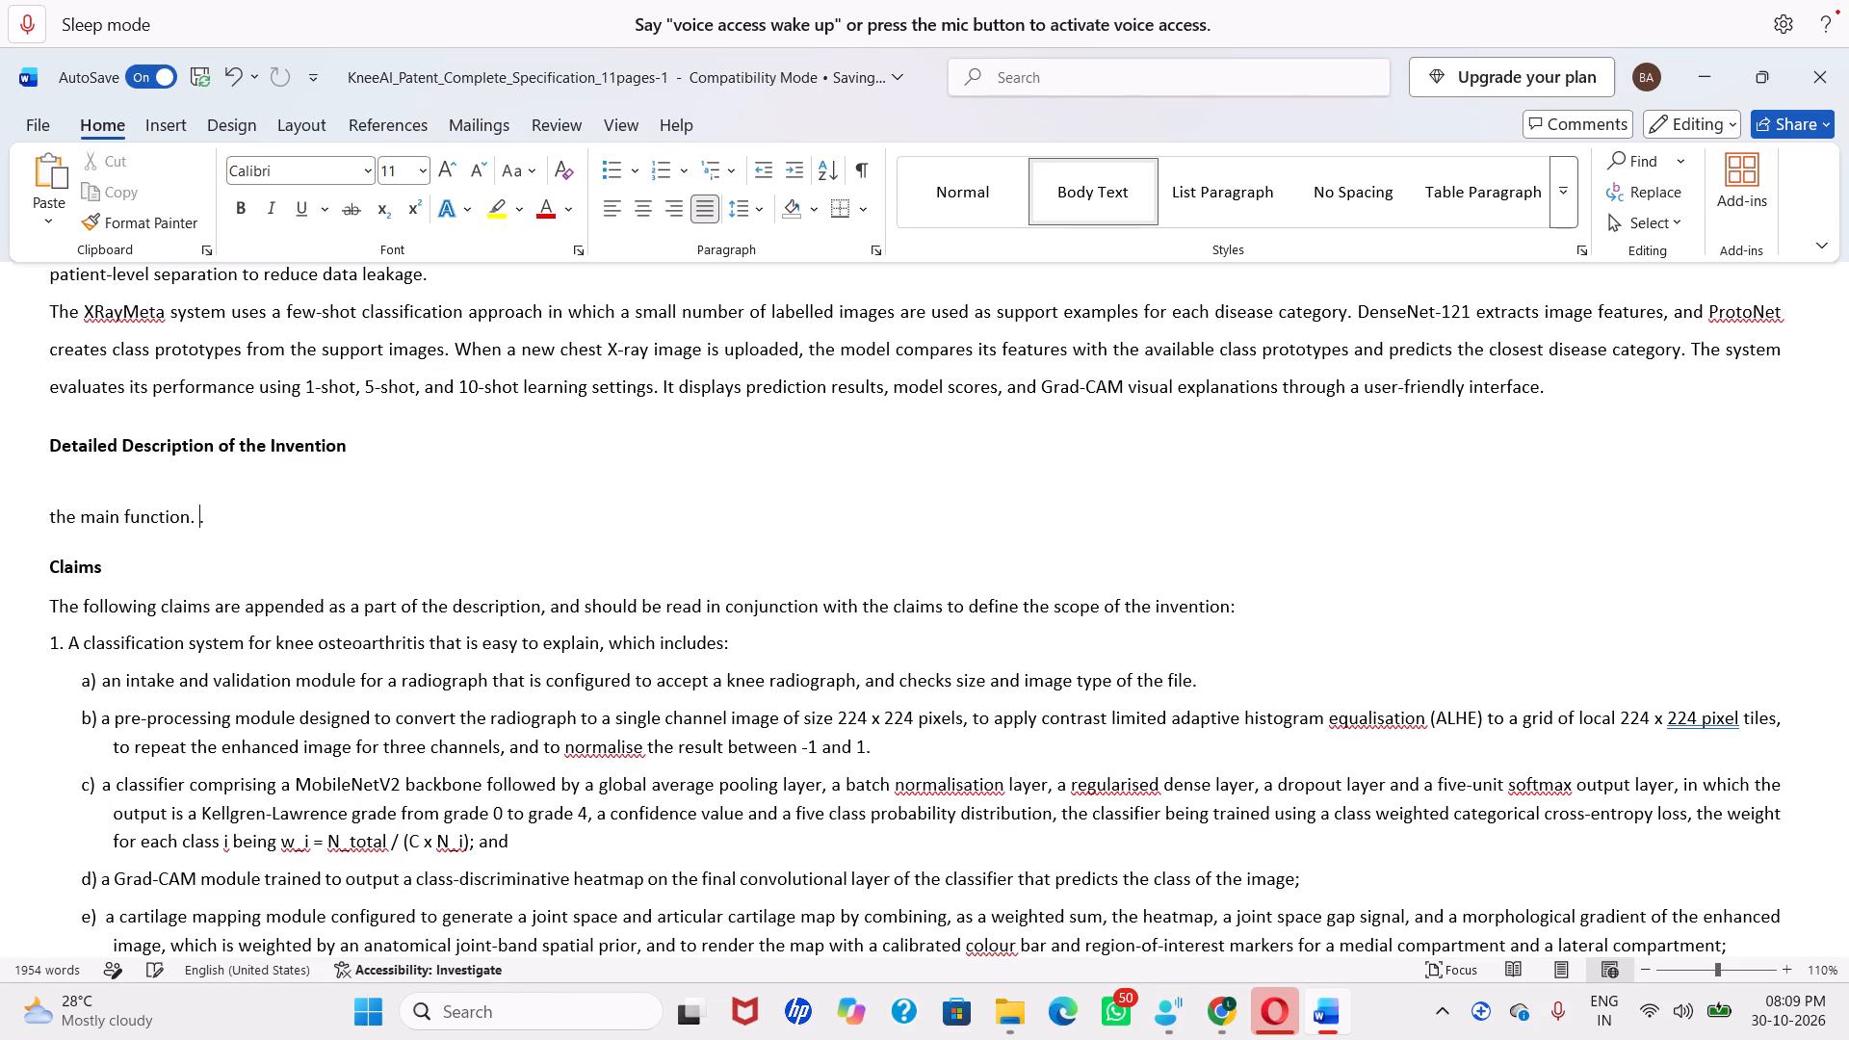
Erase the leftover words "main function" and the stray full stops beneath the Detailed Description heading.
key(BackSpace)
key(BackSpace)
key(BackSpace)
key(BackSpace)
key(BackSpace)
key(BackSpace)
key(BackSpace)
key(BackSpace)
key(BackSpace)
key(BackSpace)
key(Right)
key(BackSpace)
key(BackSpace)
key(BackSpace)
key(BackSpace)
key(BackSpace)
key(BackSpace)
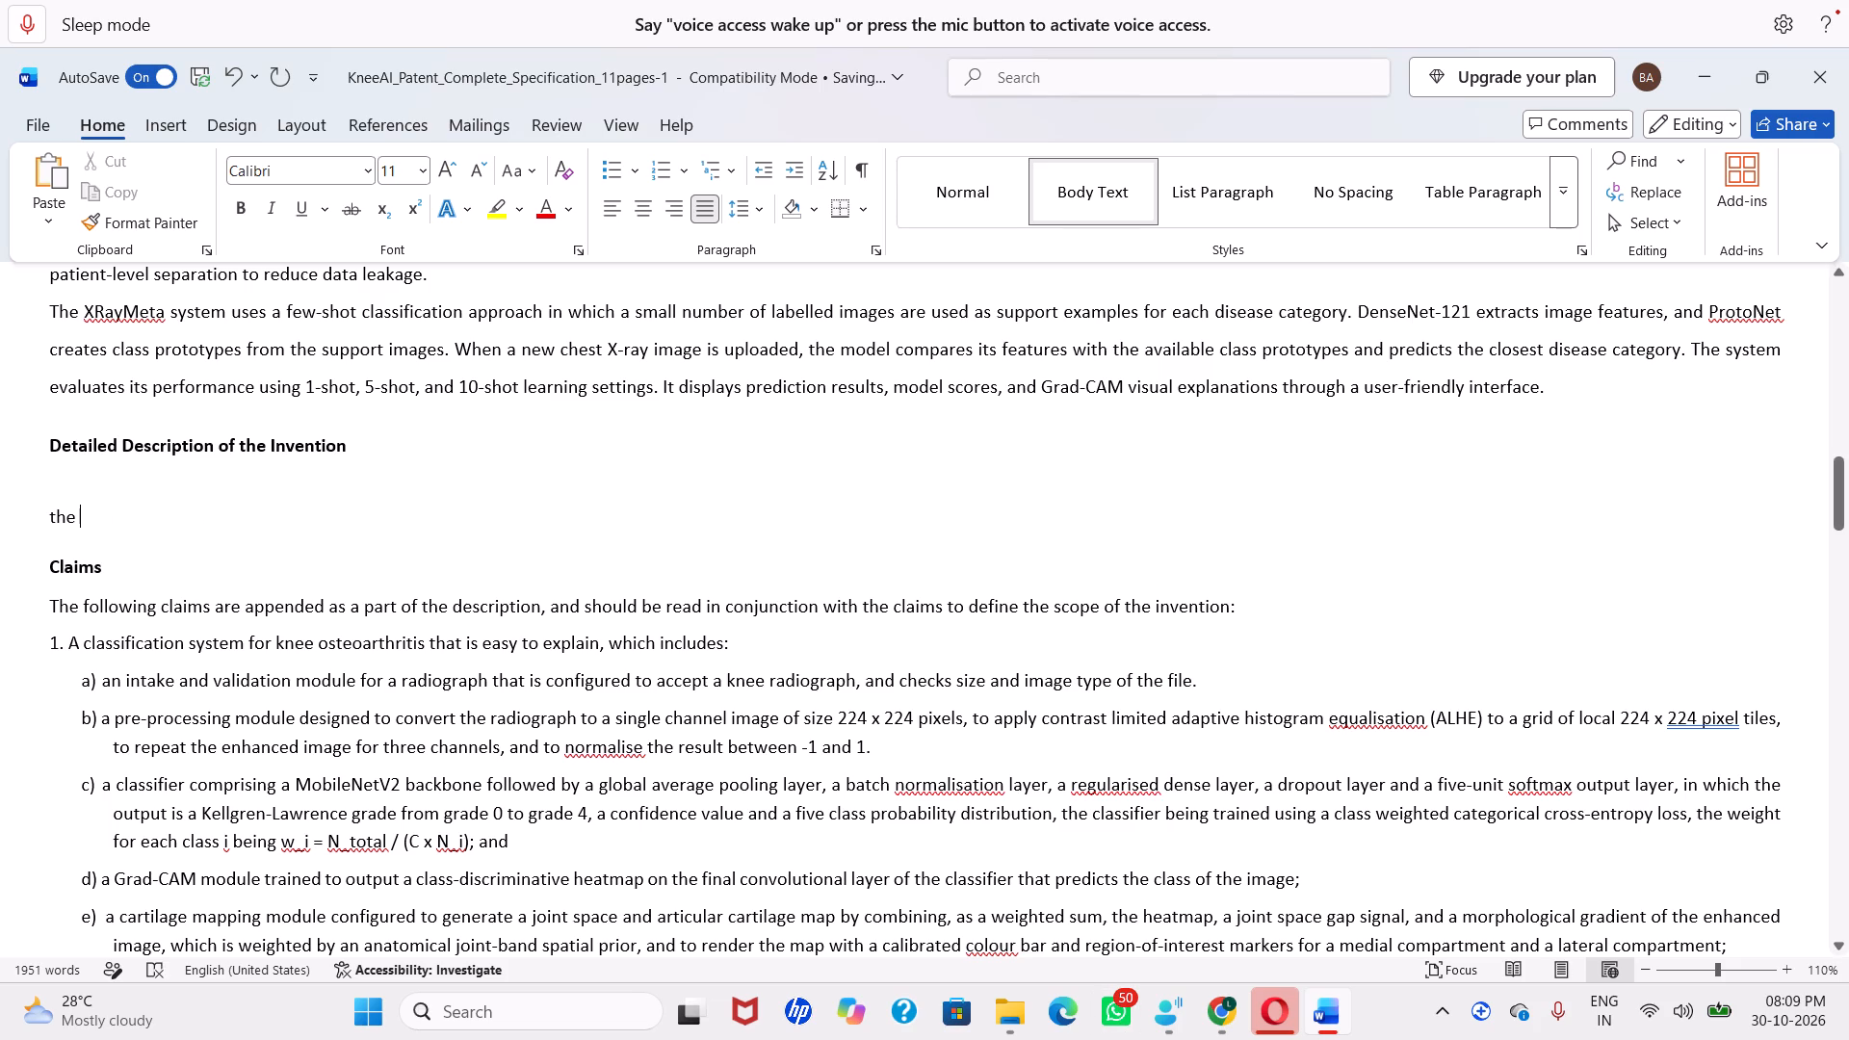
Paste the copied five-section text under the Detailed Description heading and remove the stray "the" before "1. Dataset Collection and Preparation".
key(ctrl+v)
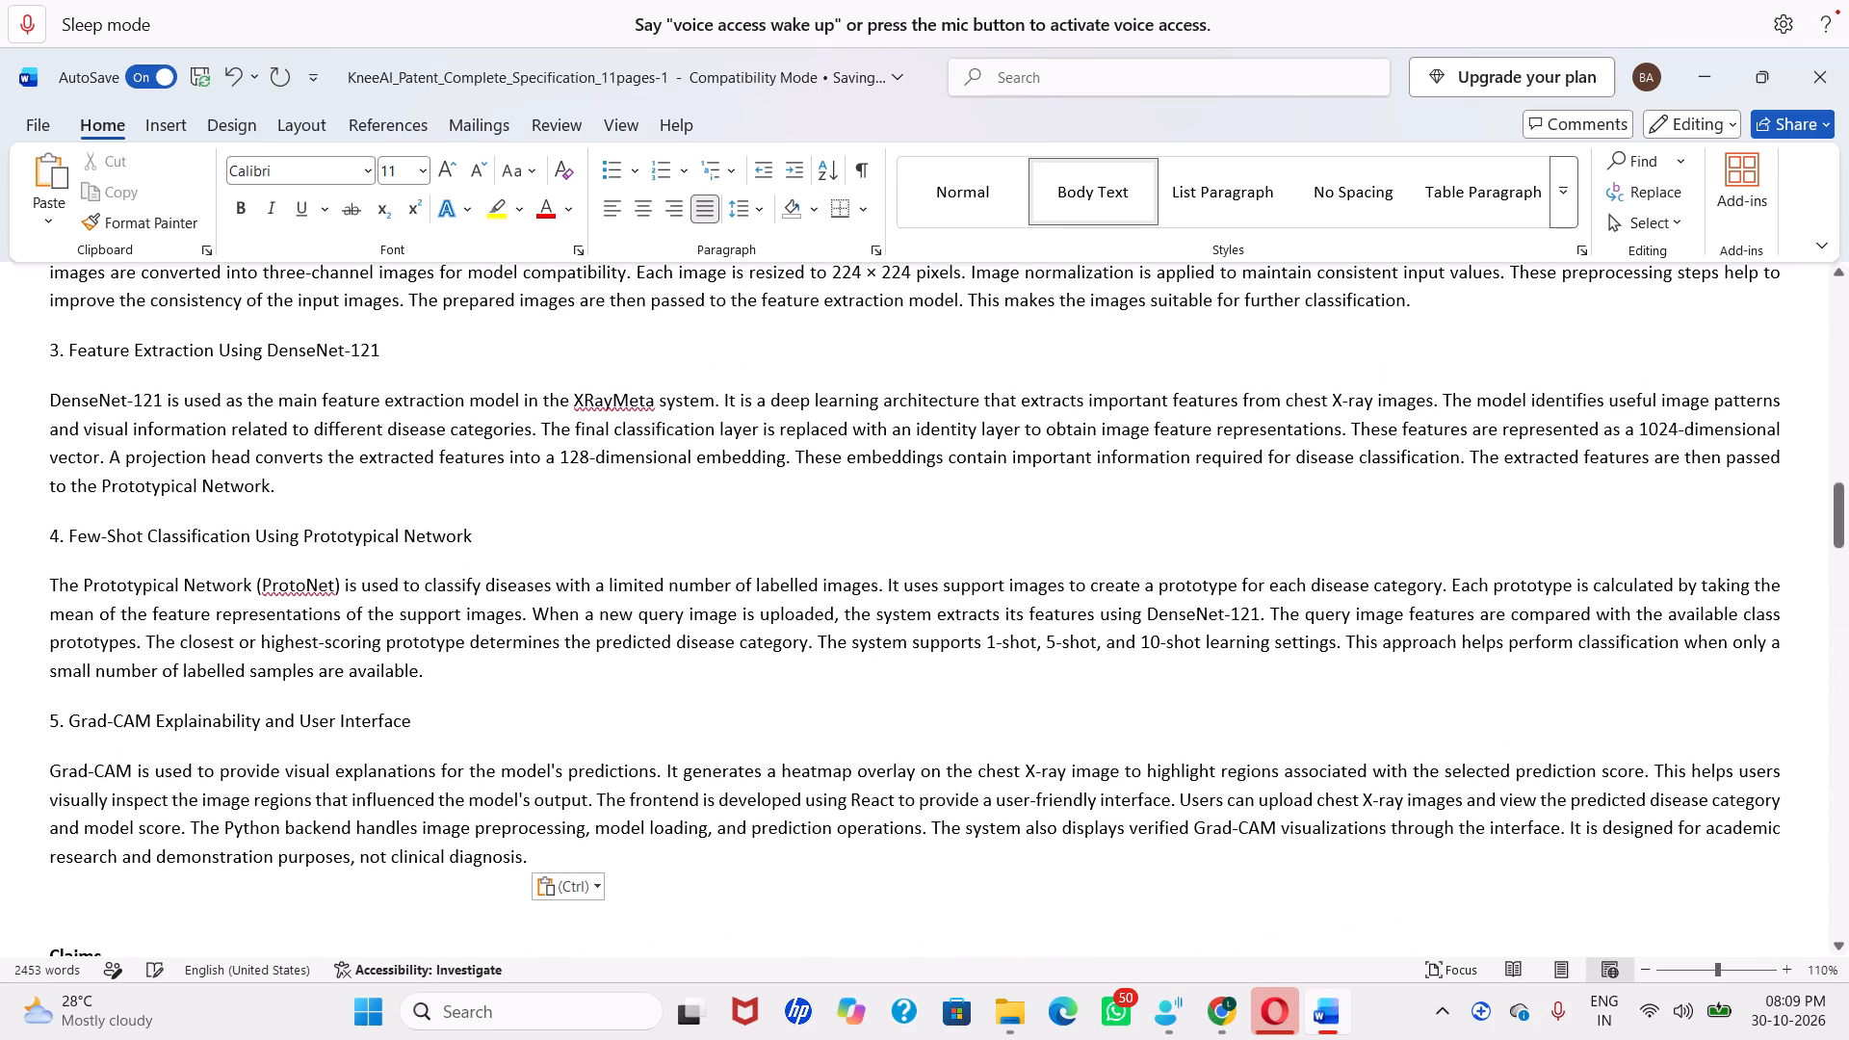
scroll(339, 525, up, 2)
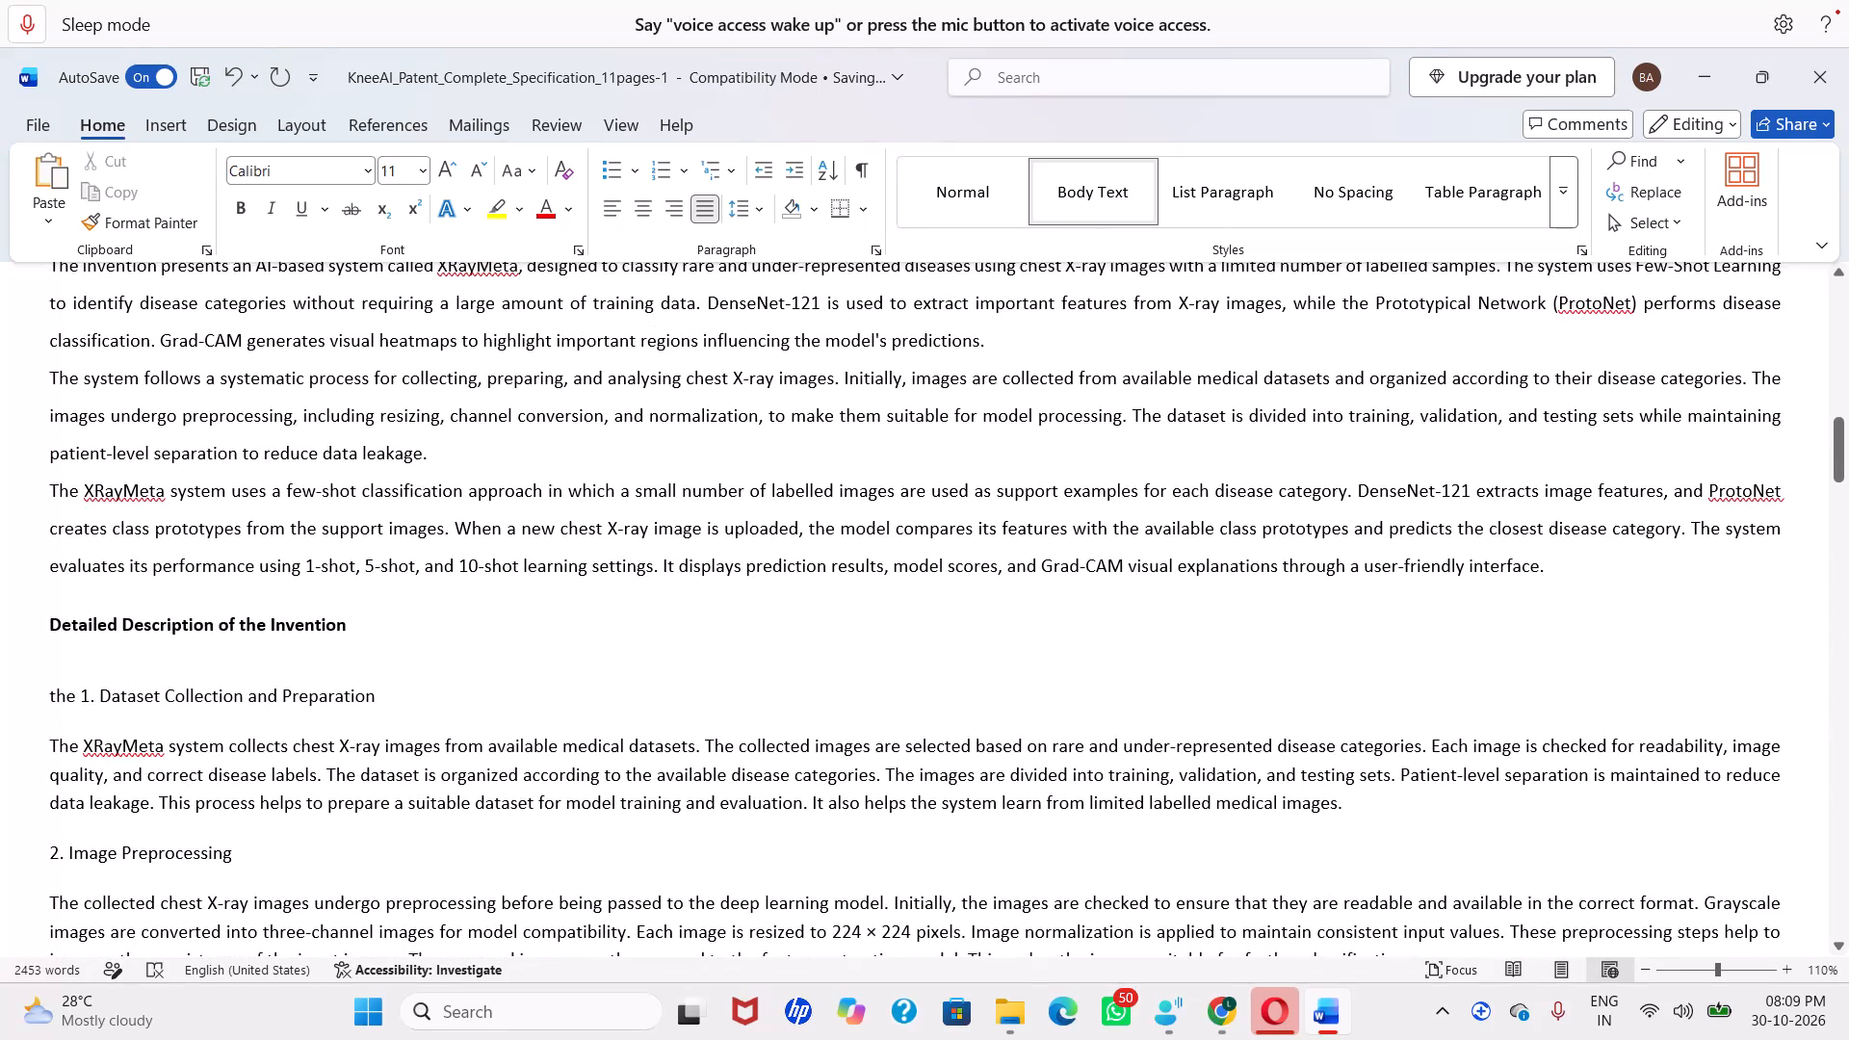
click(80, 692)
key(BackSpace)
key(BackSpace)
key(BackSpace)
key(BackSpace)
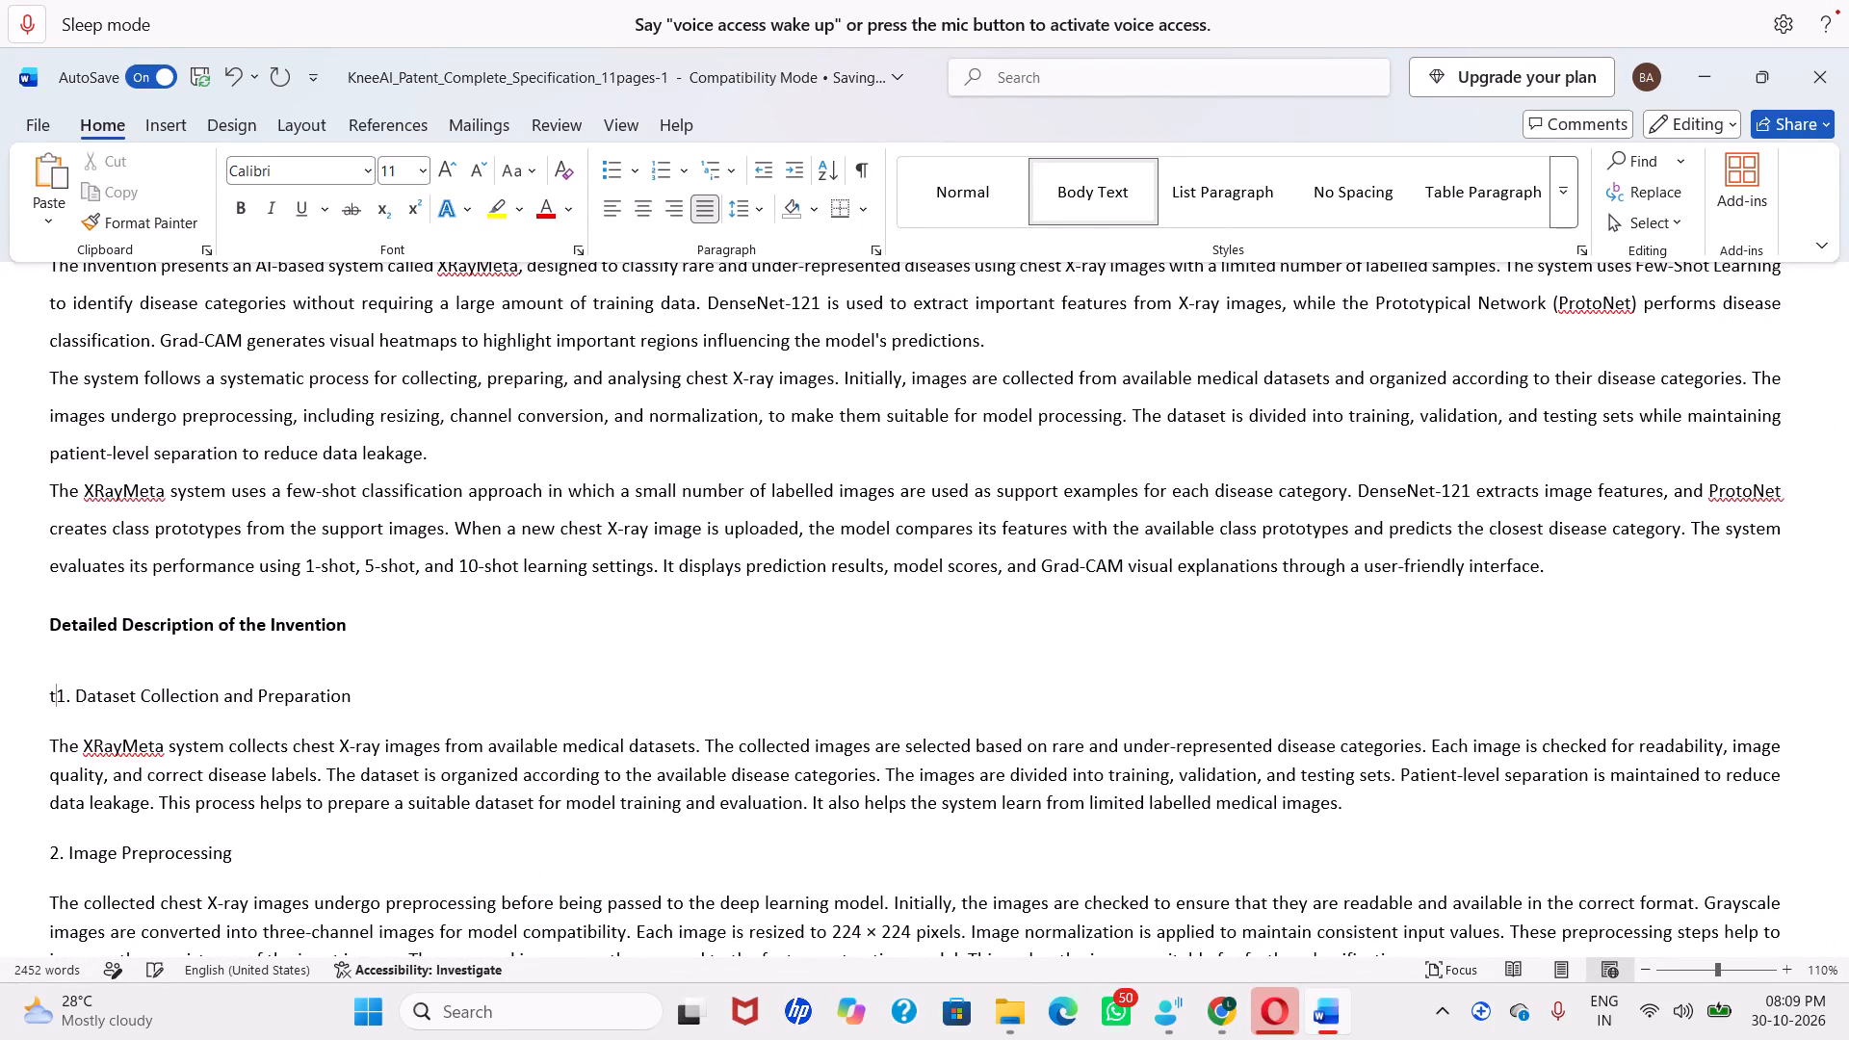
Look over the pasted Detailed Description sections and continue to the Claims section.
scroll(80, 692, down, 2)
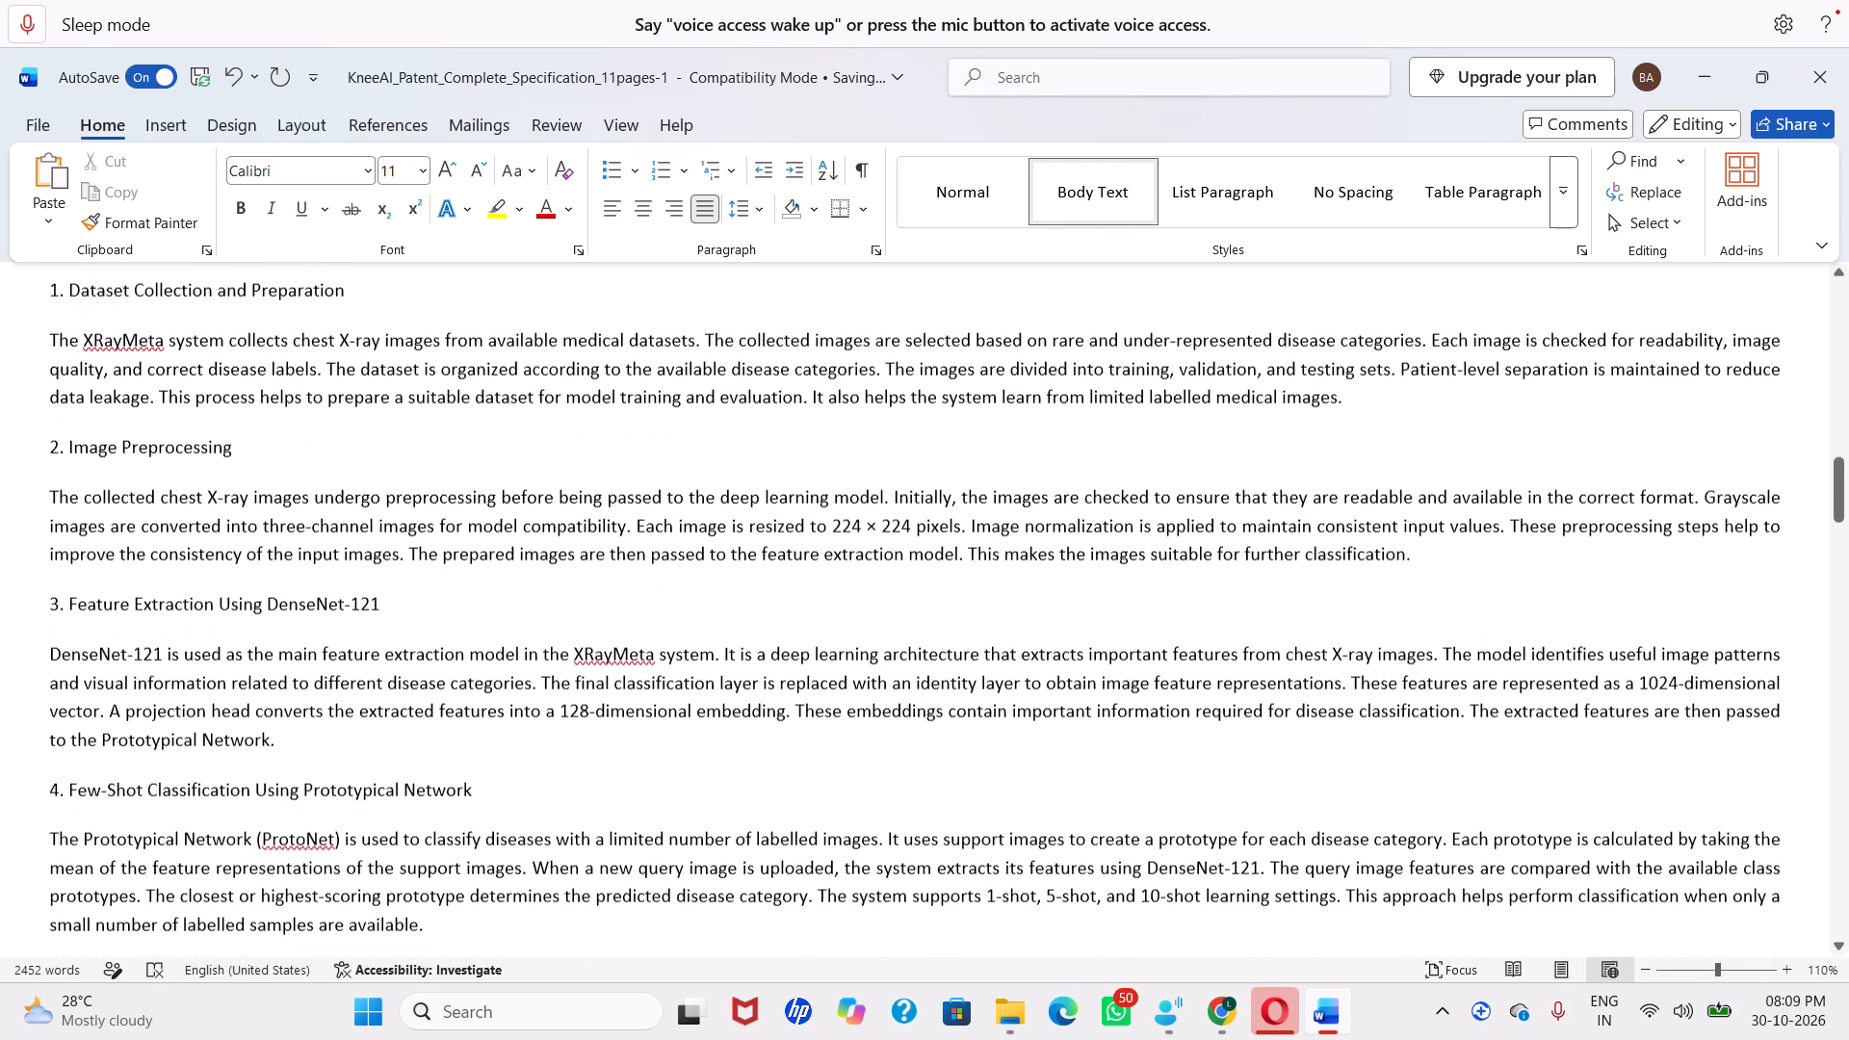
scroll(80, 692, down, 1)
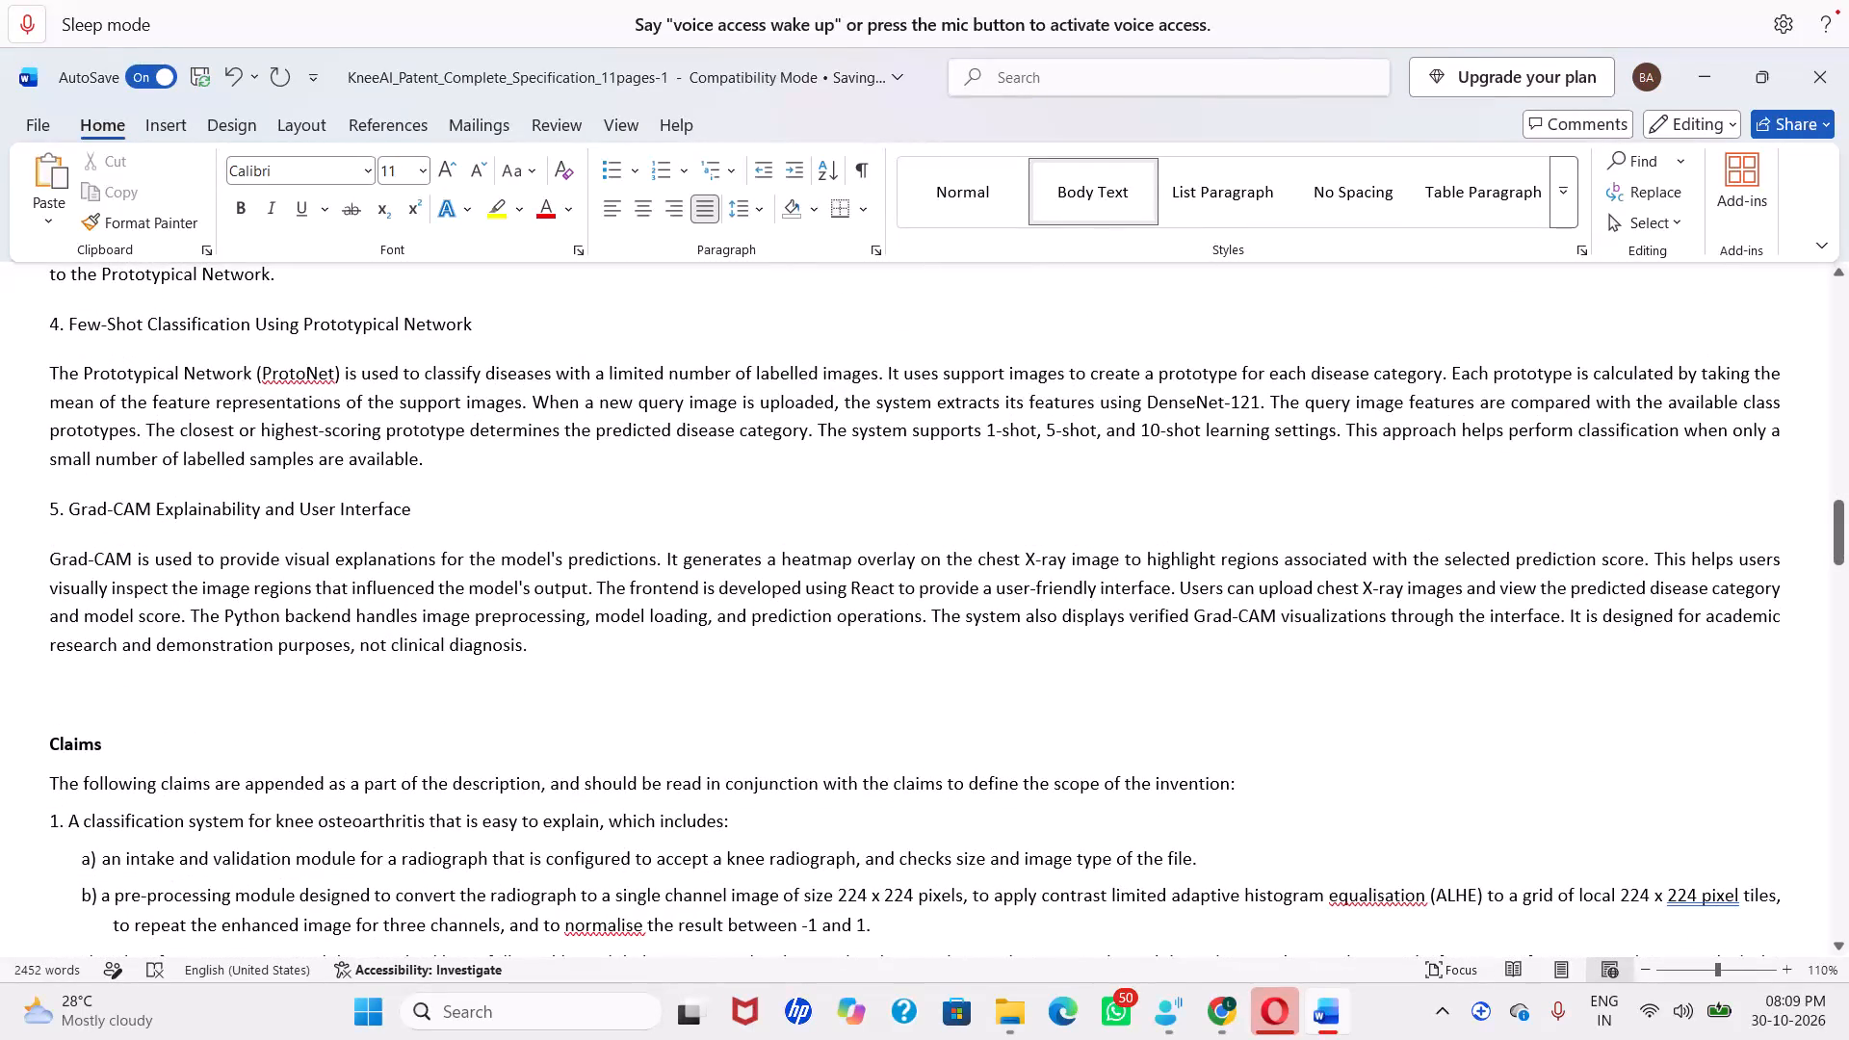
scroll(194, 566, down, 2)
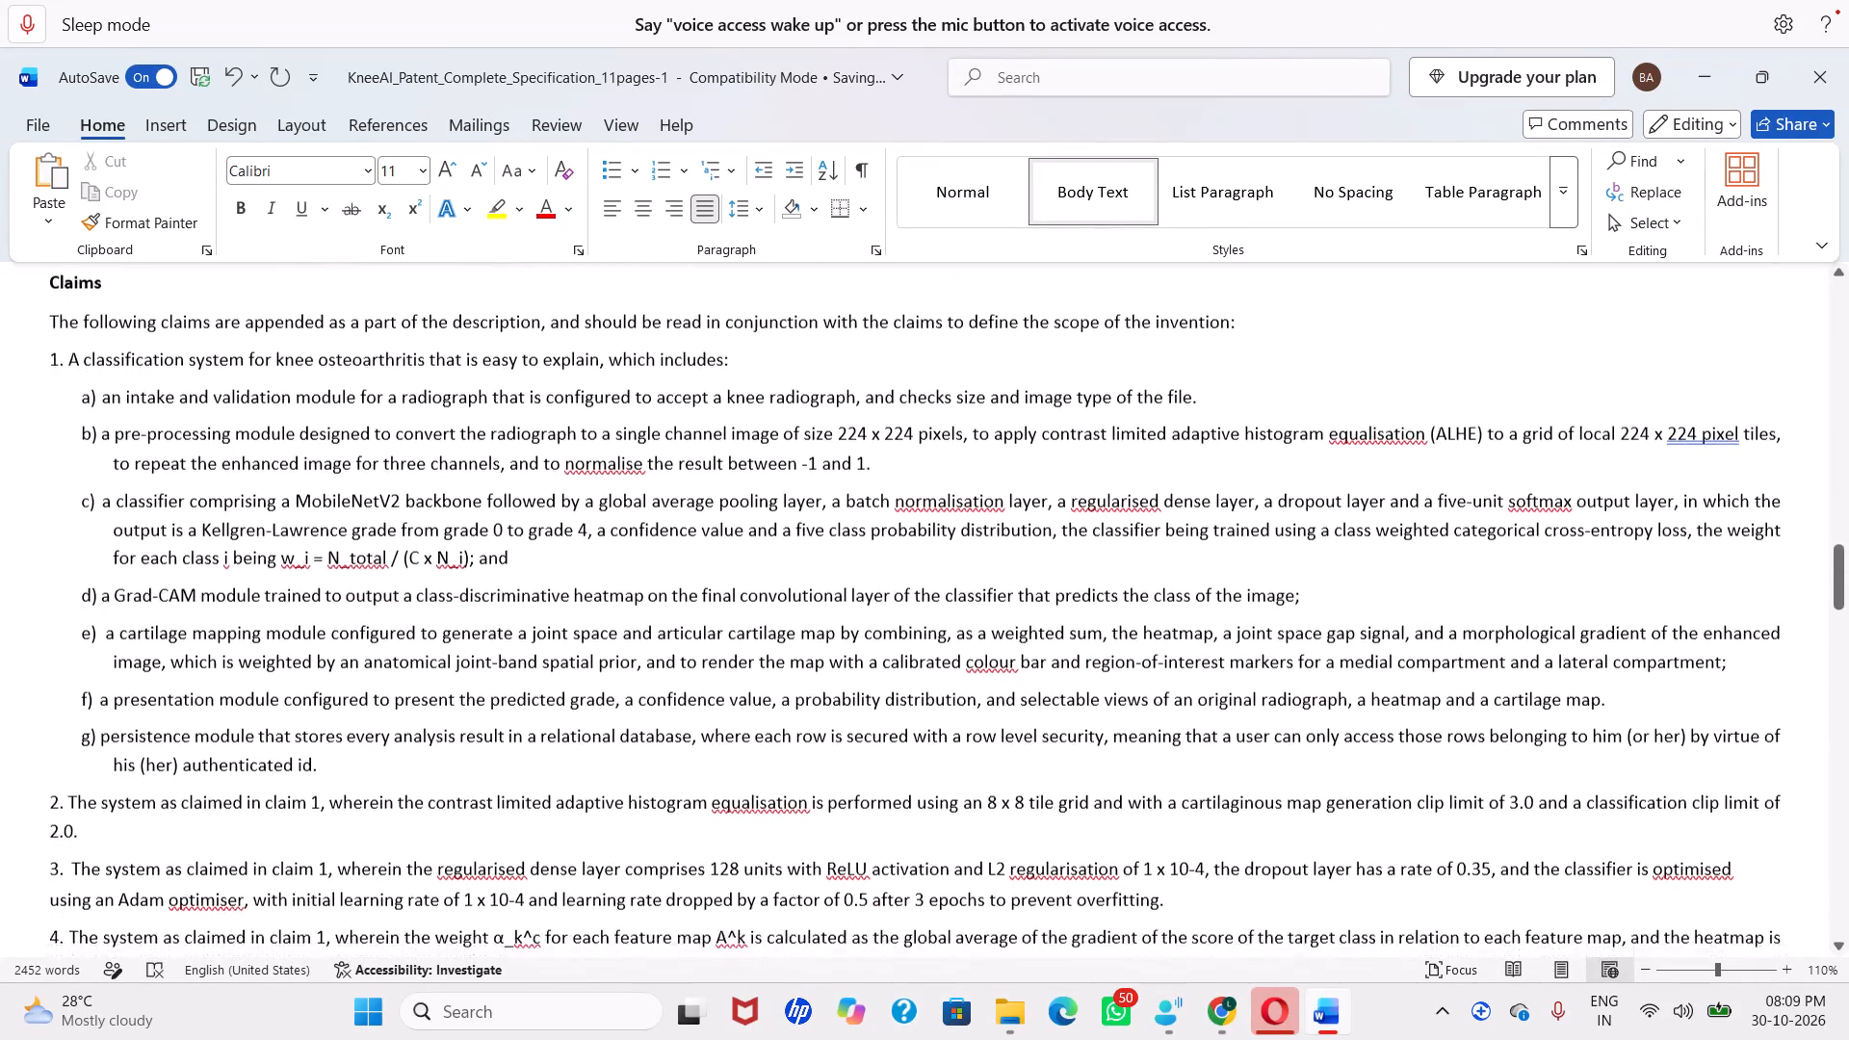
Review the remaining claims, the two figure sheets and the Abstract through the end of the document.
scroll(194, 566, down, 3)
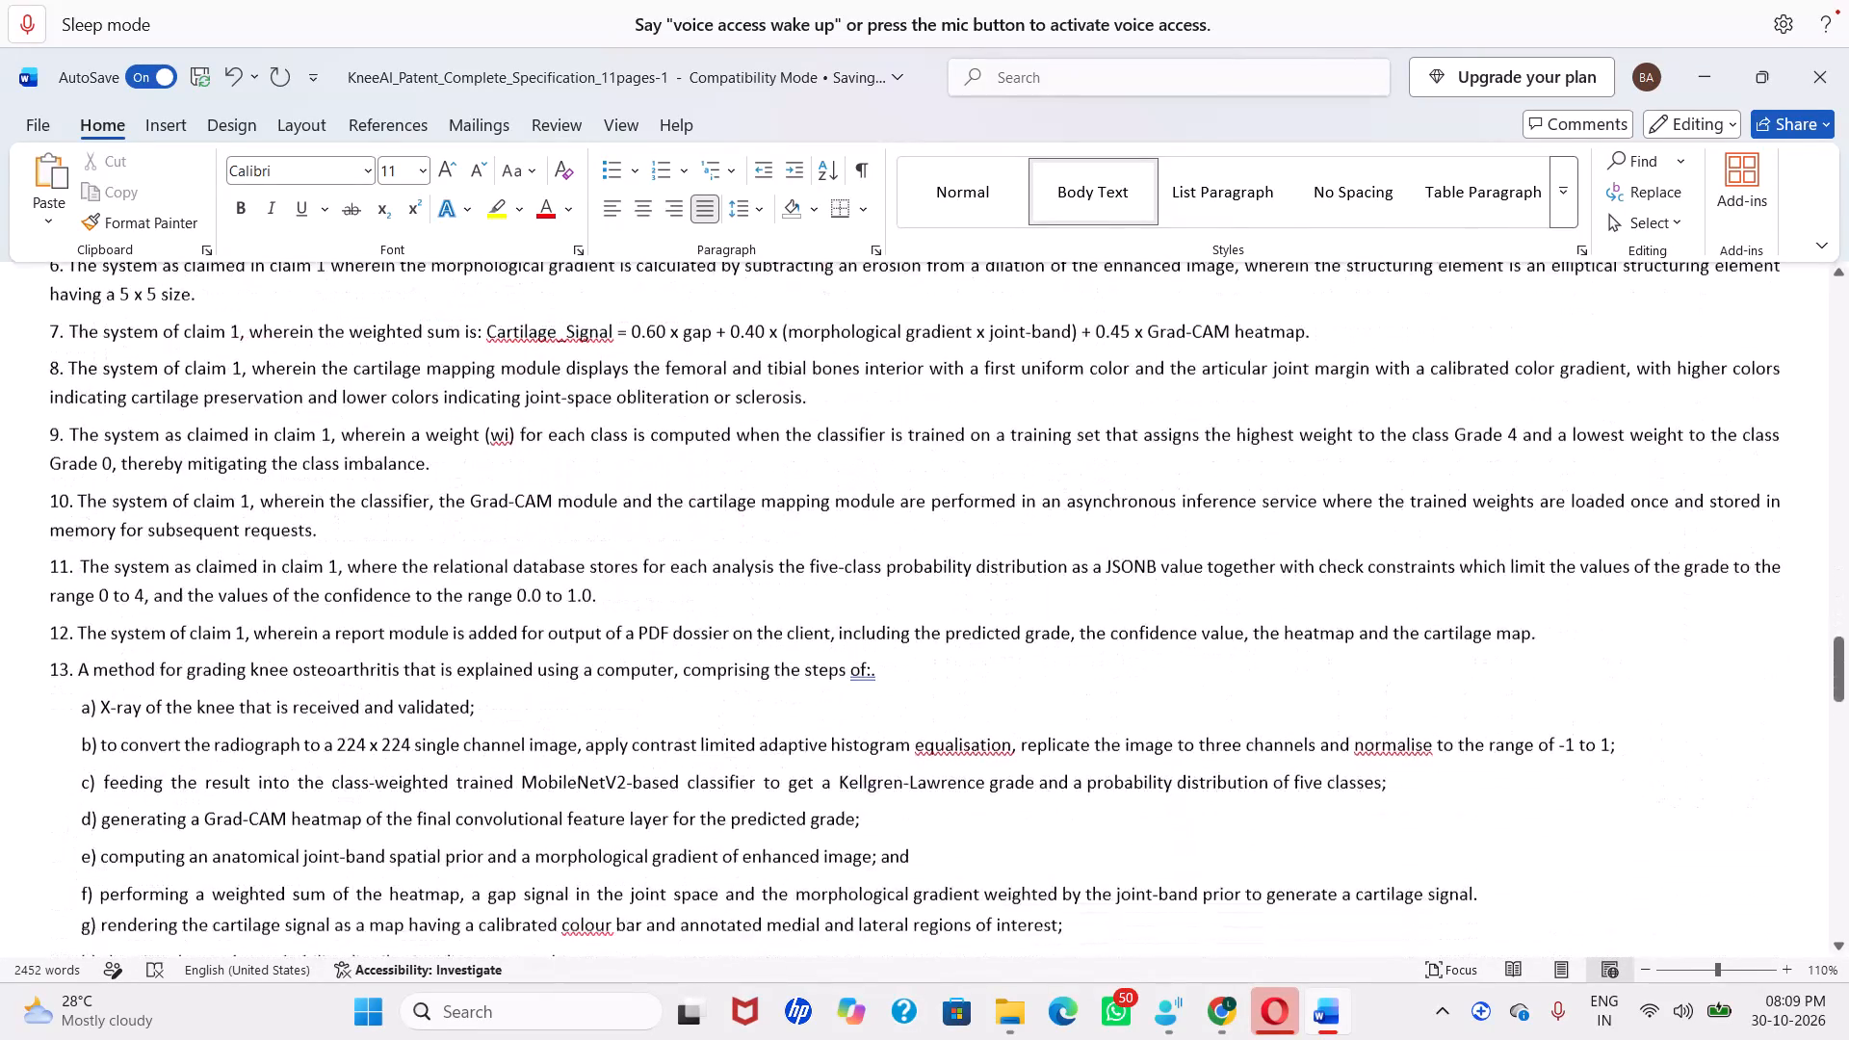
scroll(194, 566, down, 1)
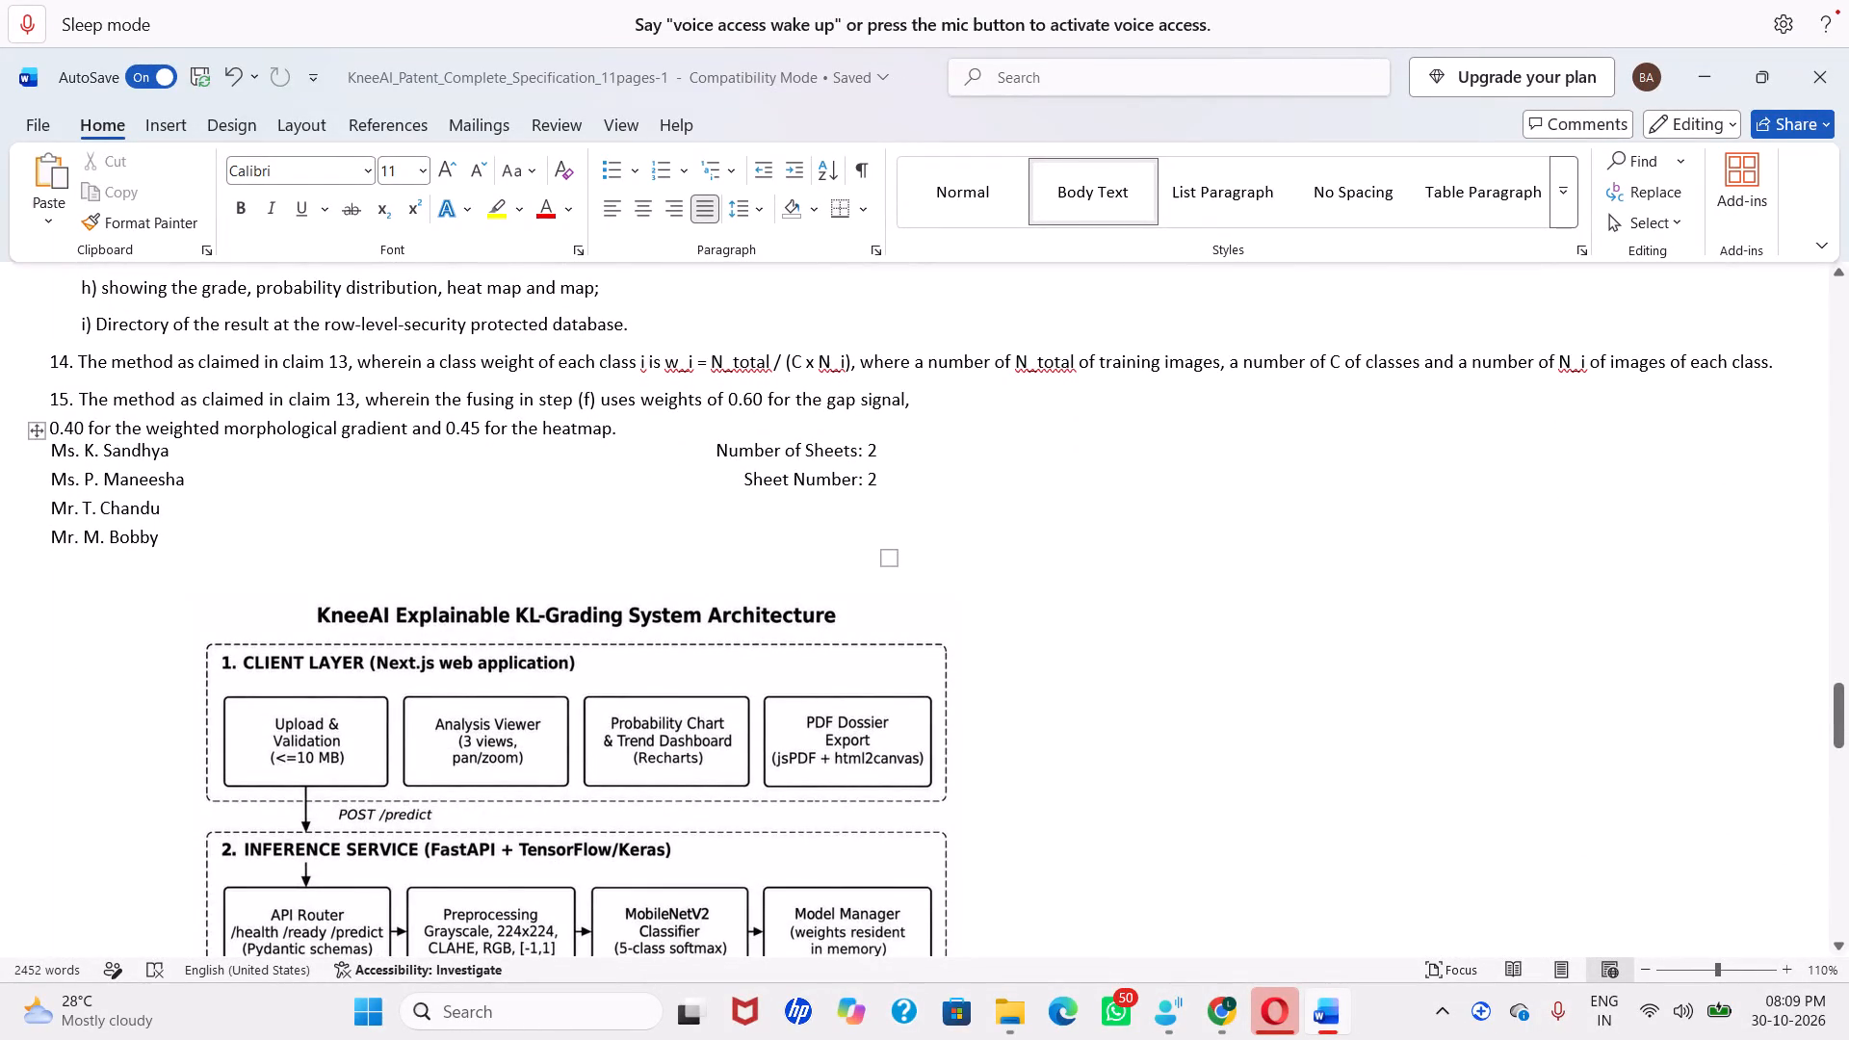
scroll(550, 554, down, 1)
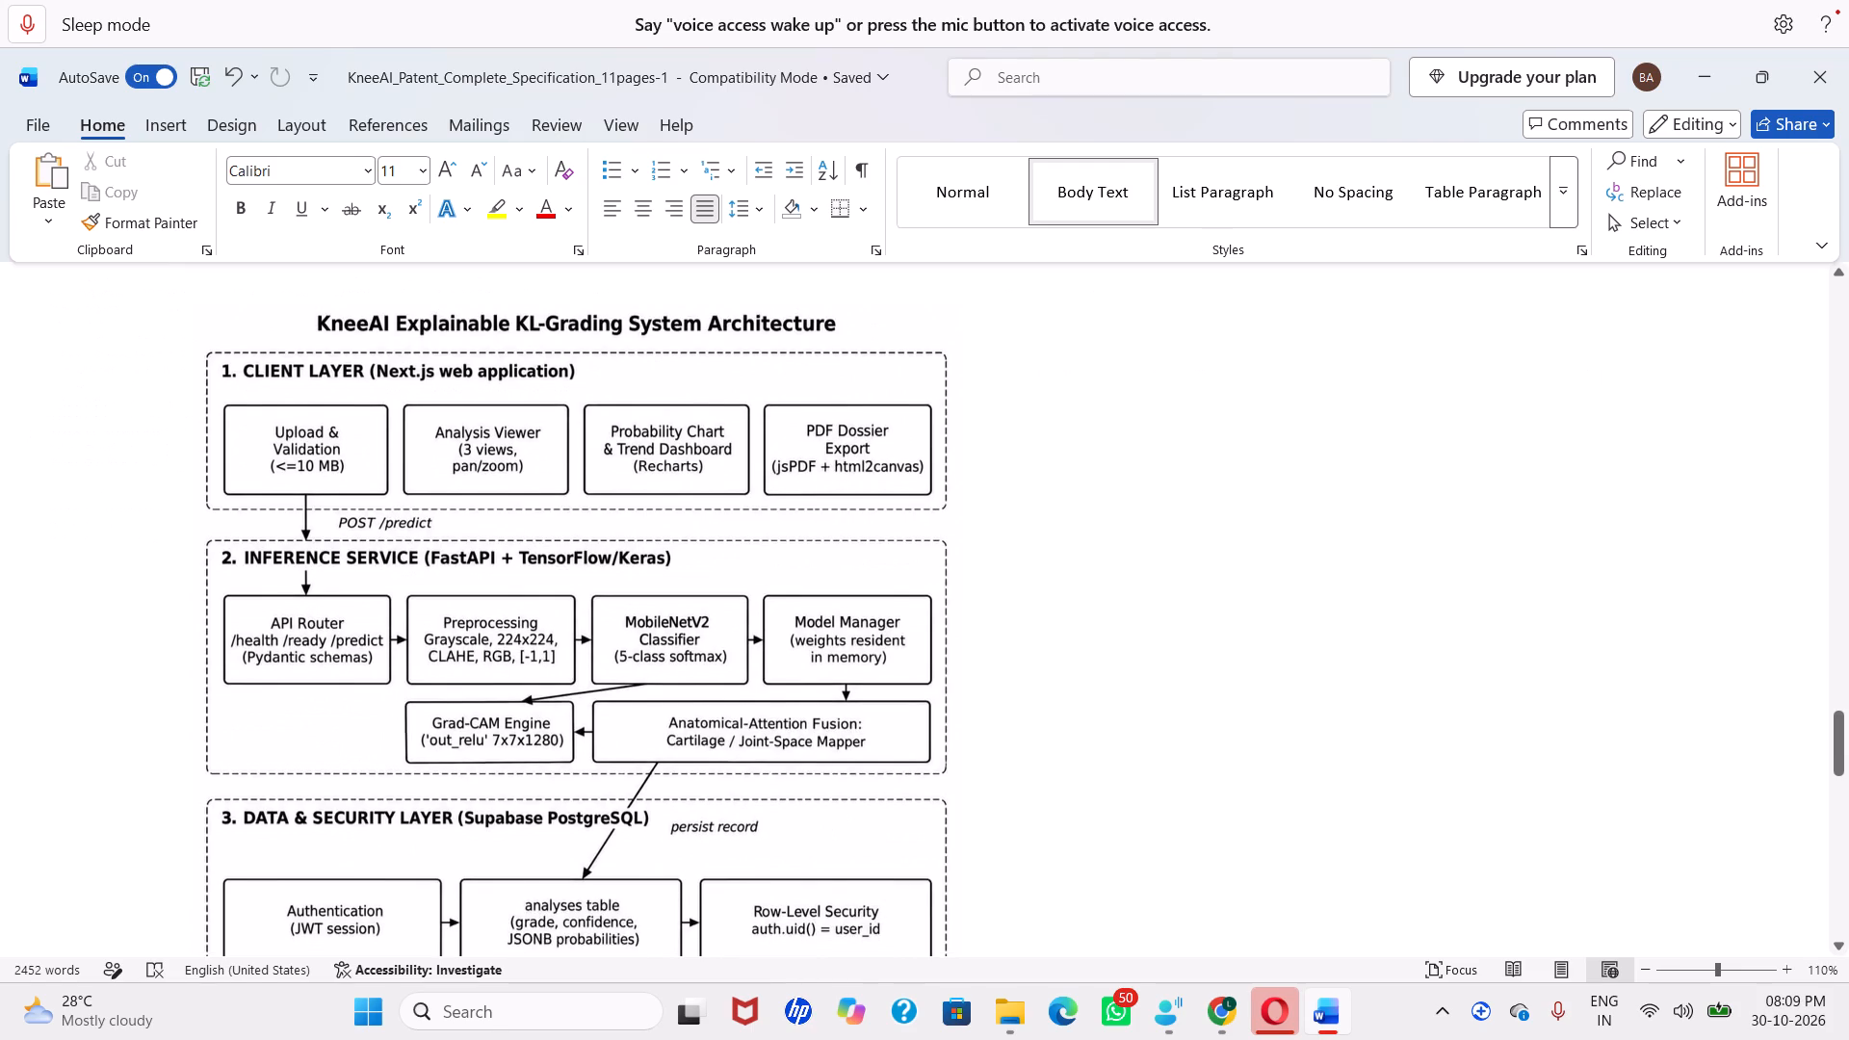
scroll(550, 554, down, 1)
scroll(550, 554, up, 1)
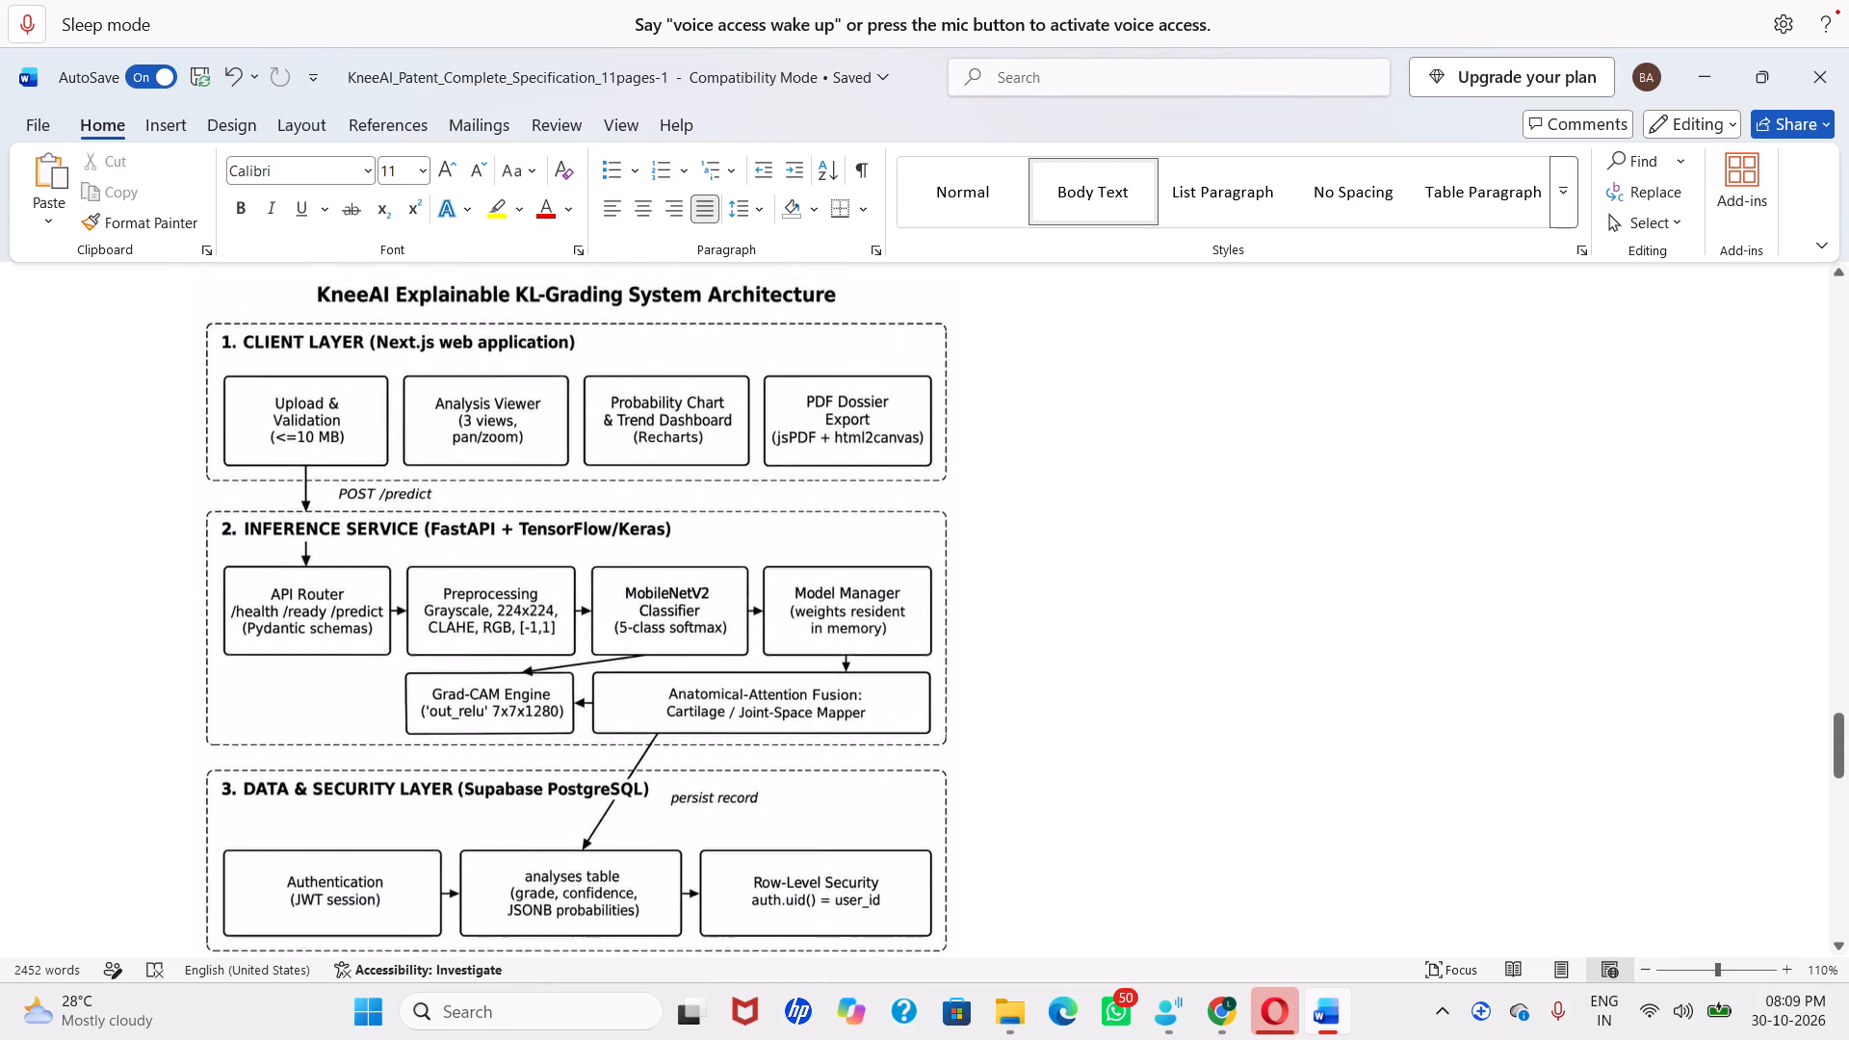
scroll(550, 554, up, 1)
scroll(550, 554, down, 2)
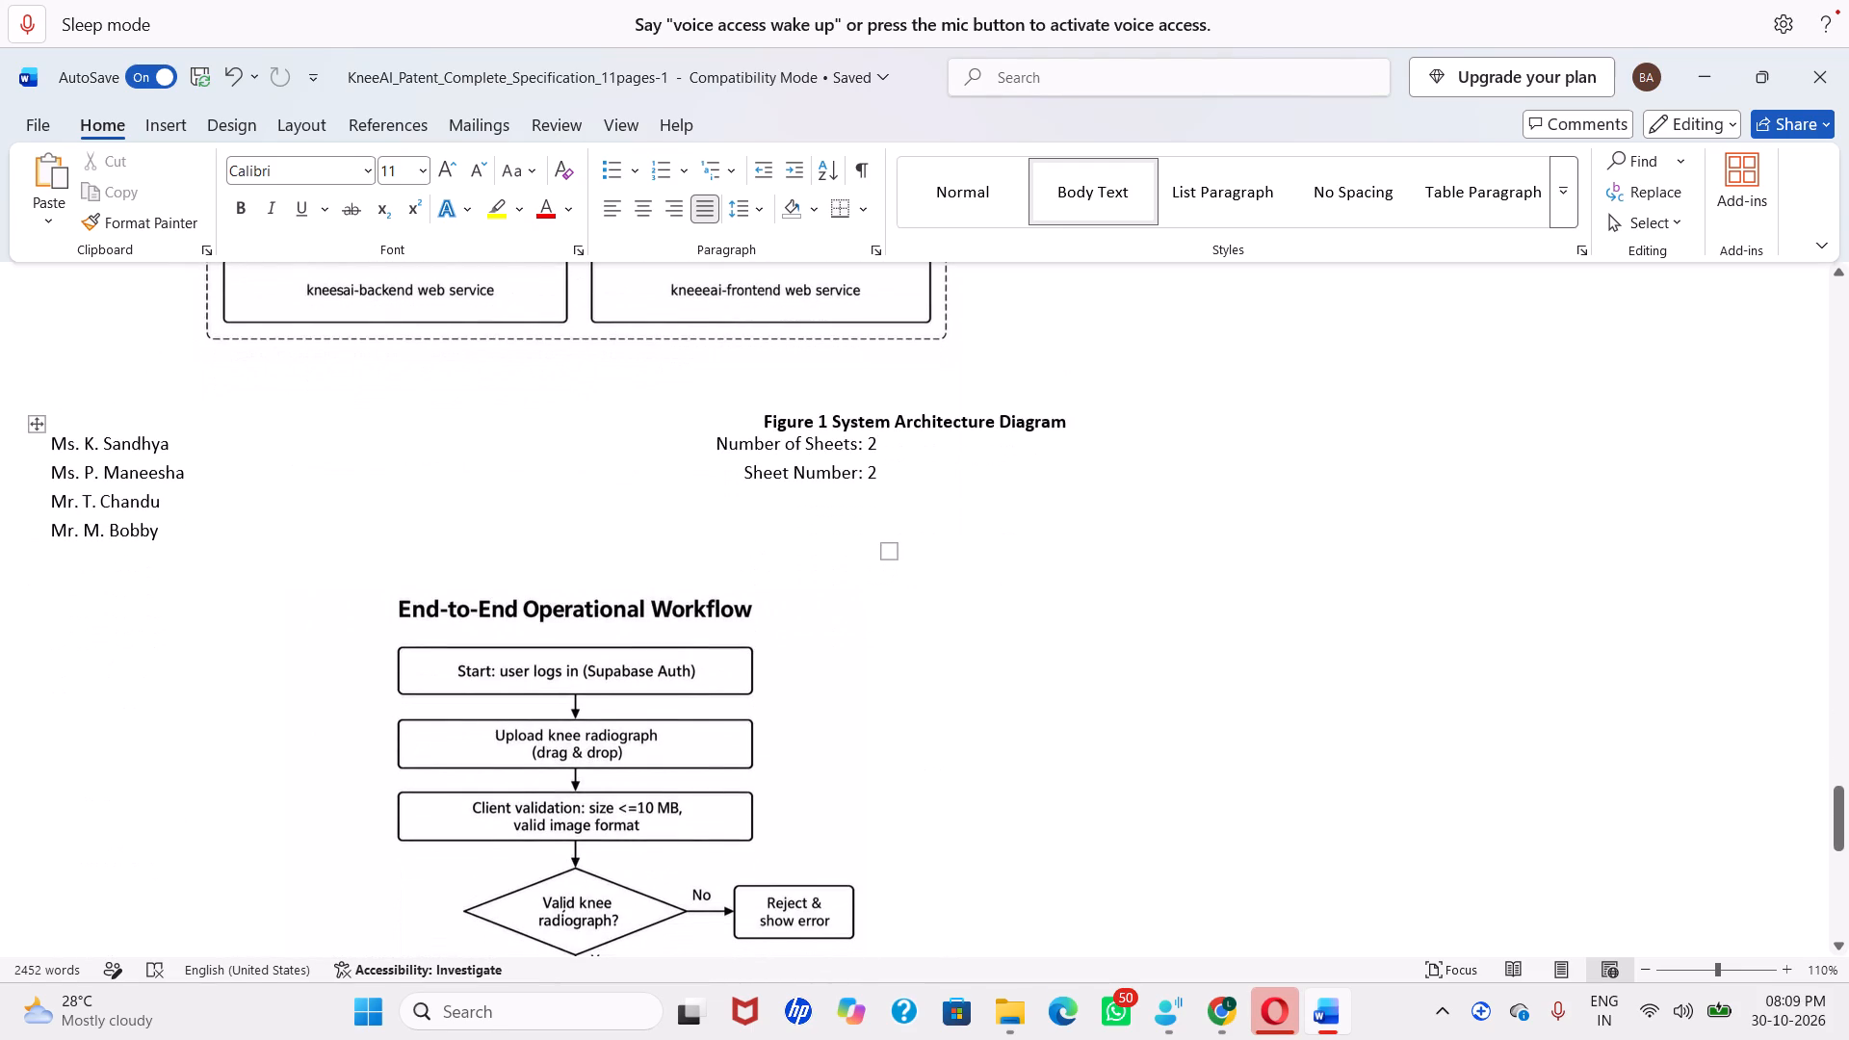
scroll(550, 554, down, 3)
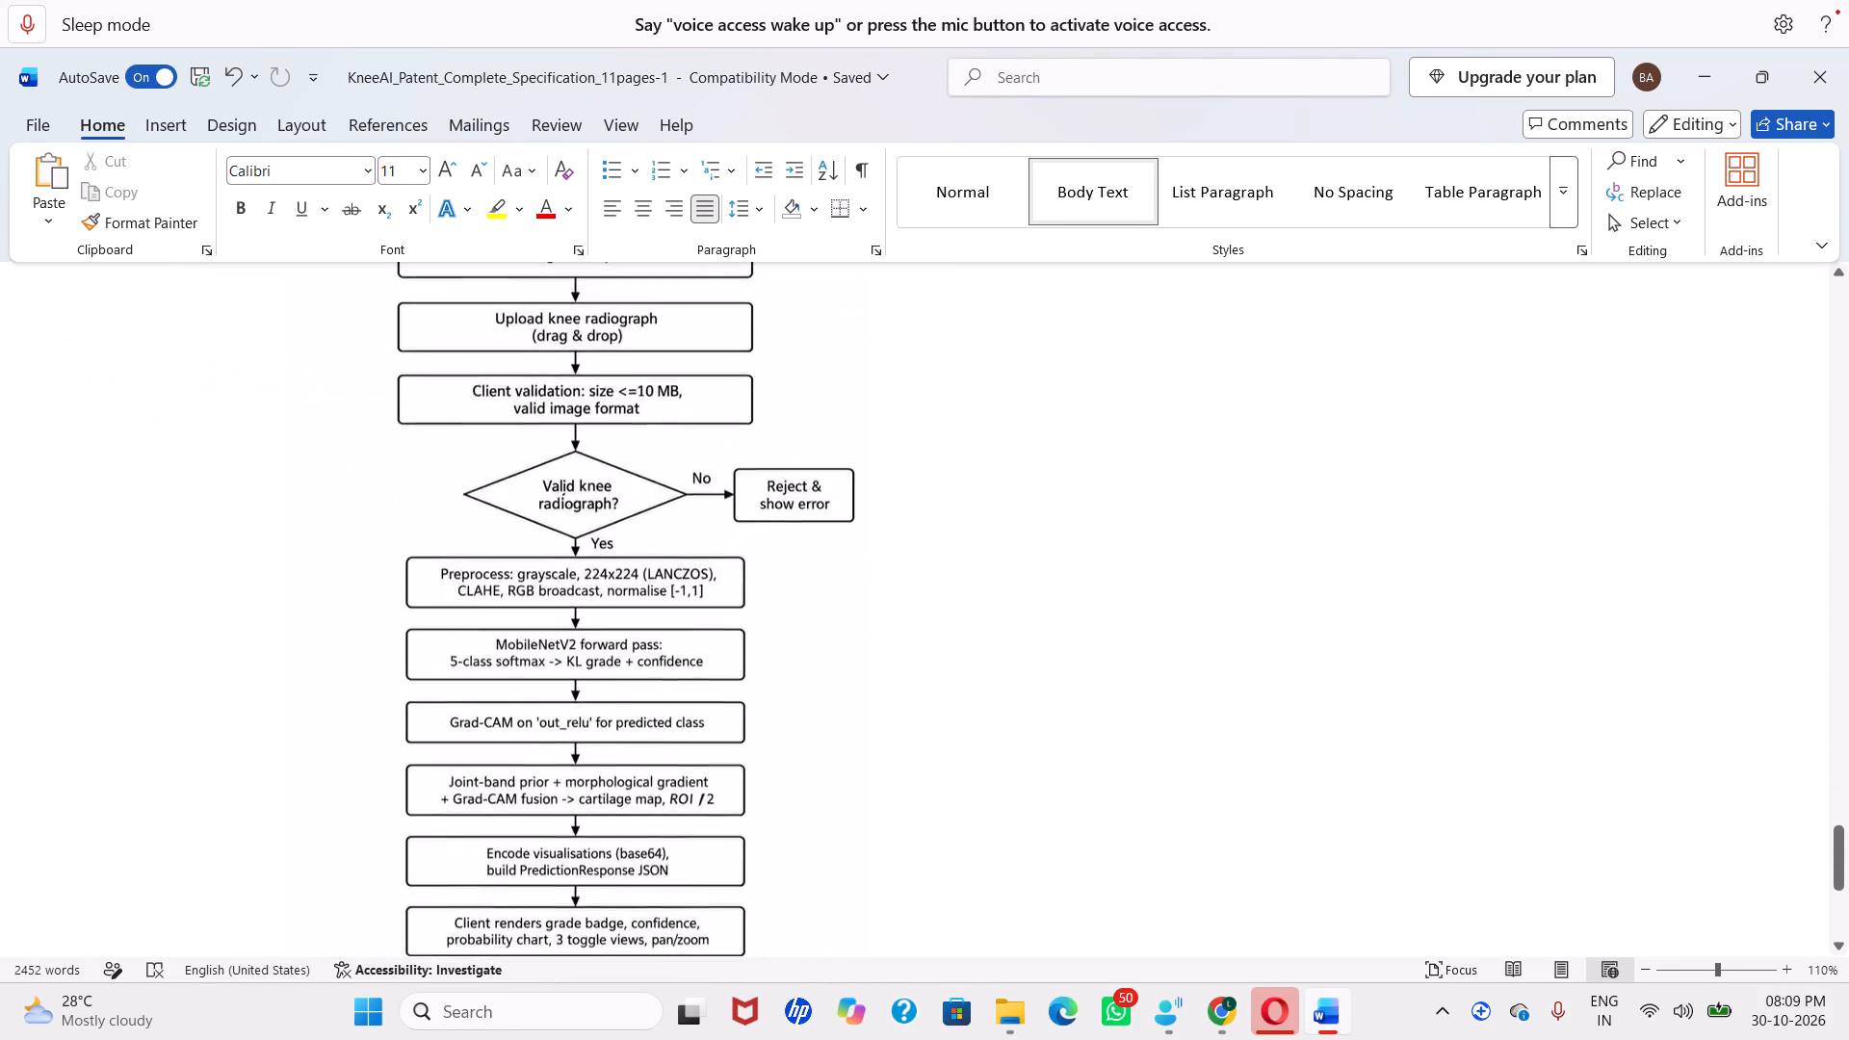
scroll(550, 554, down, 6)
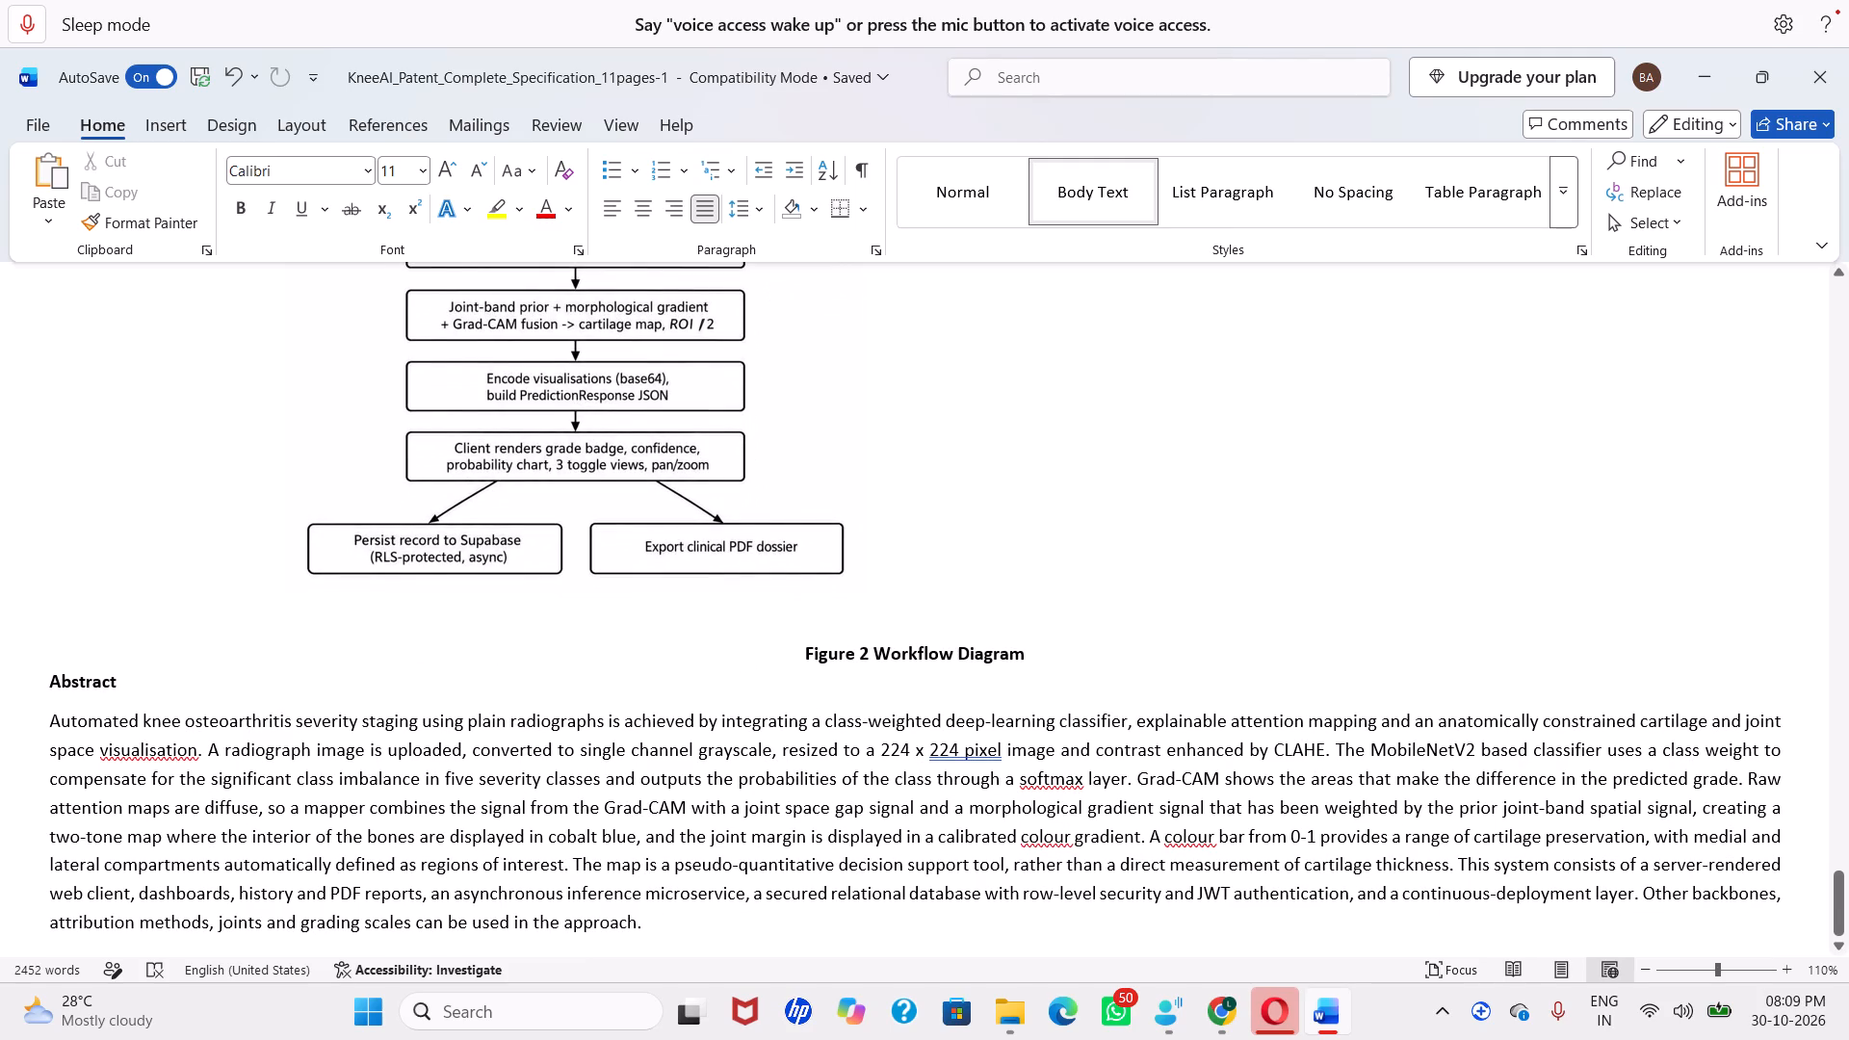
scroll(557, 686, down, 5)
scroll(557, 686, up, 4)
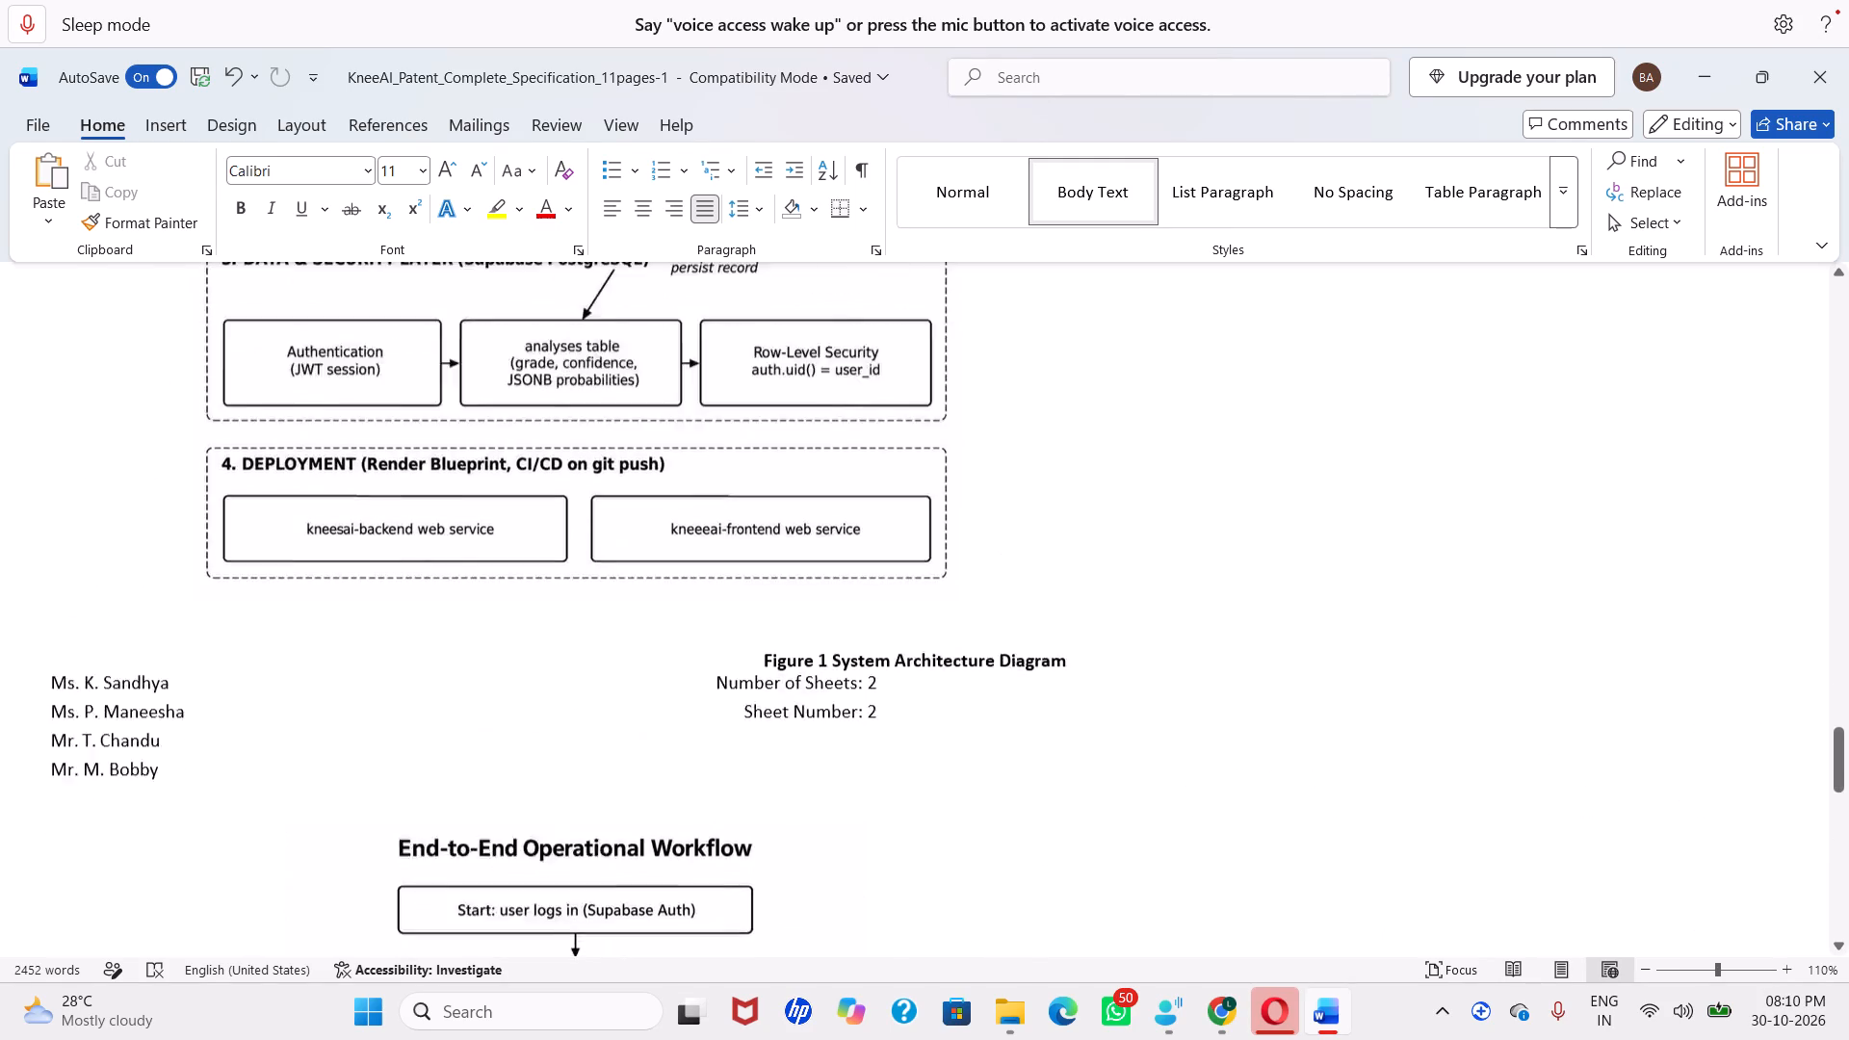
Delete the old Claims text from "following claims are appended" through claim 13, and break the line after the leftover "The".
scroll(557, 686, up, 5)
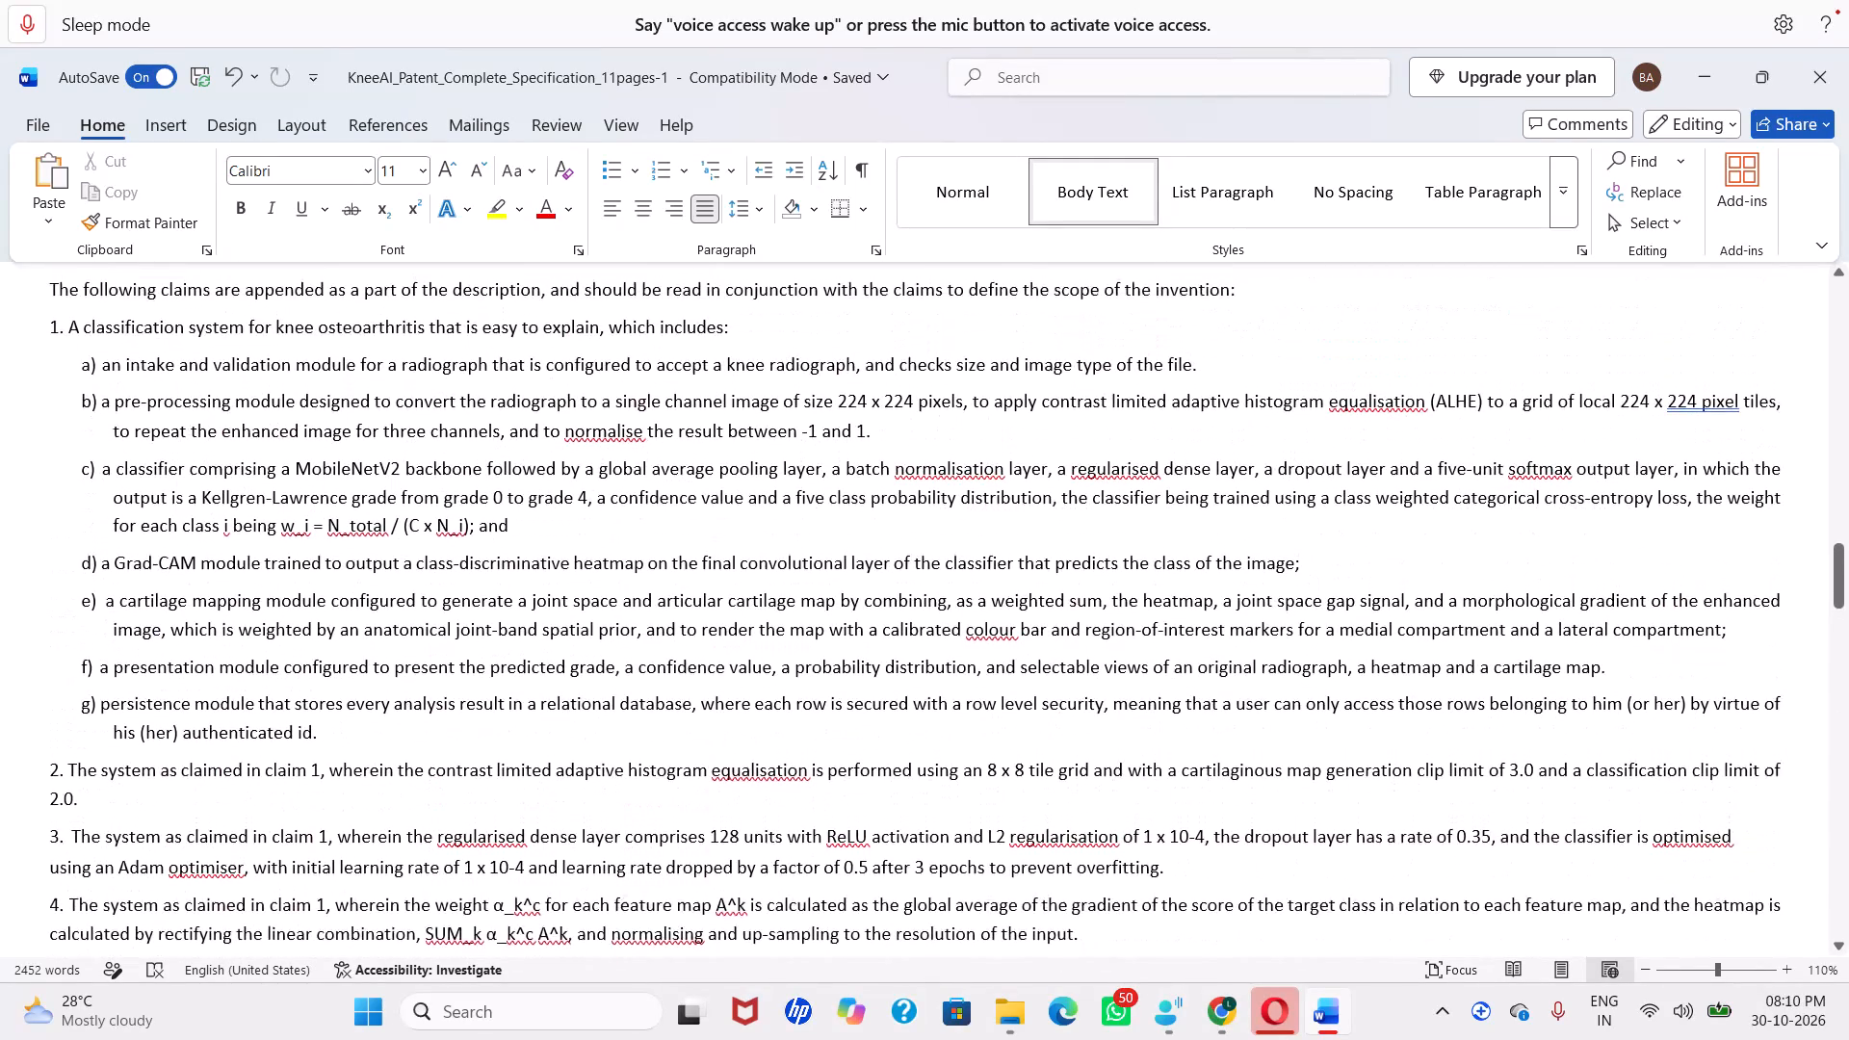
scroll(557, 686, up, 1)
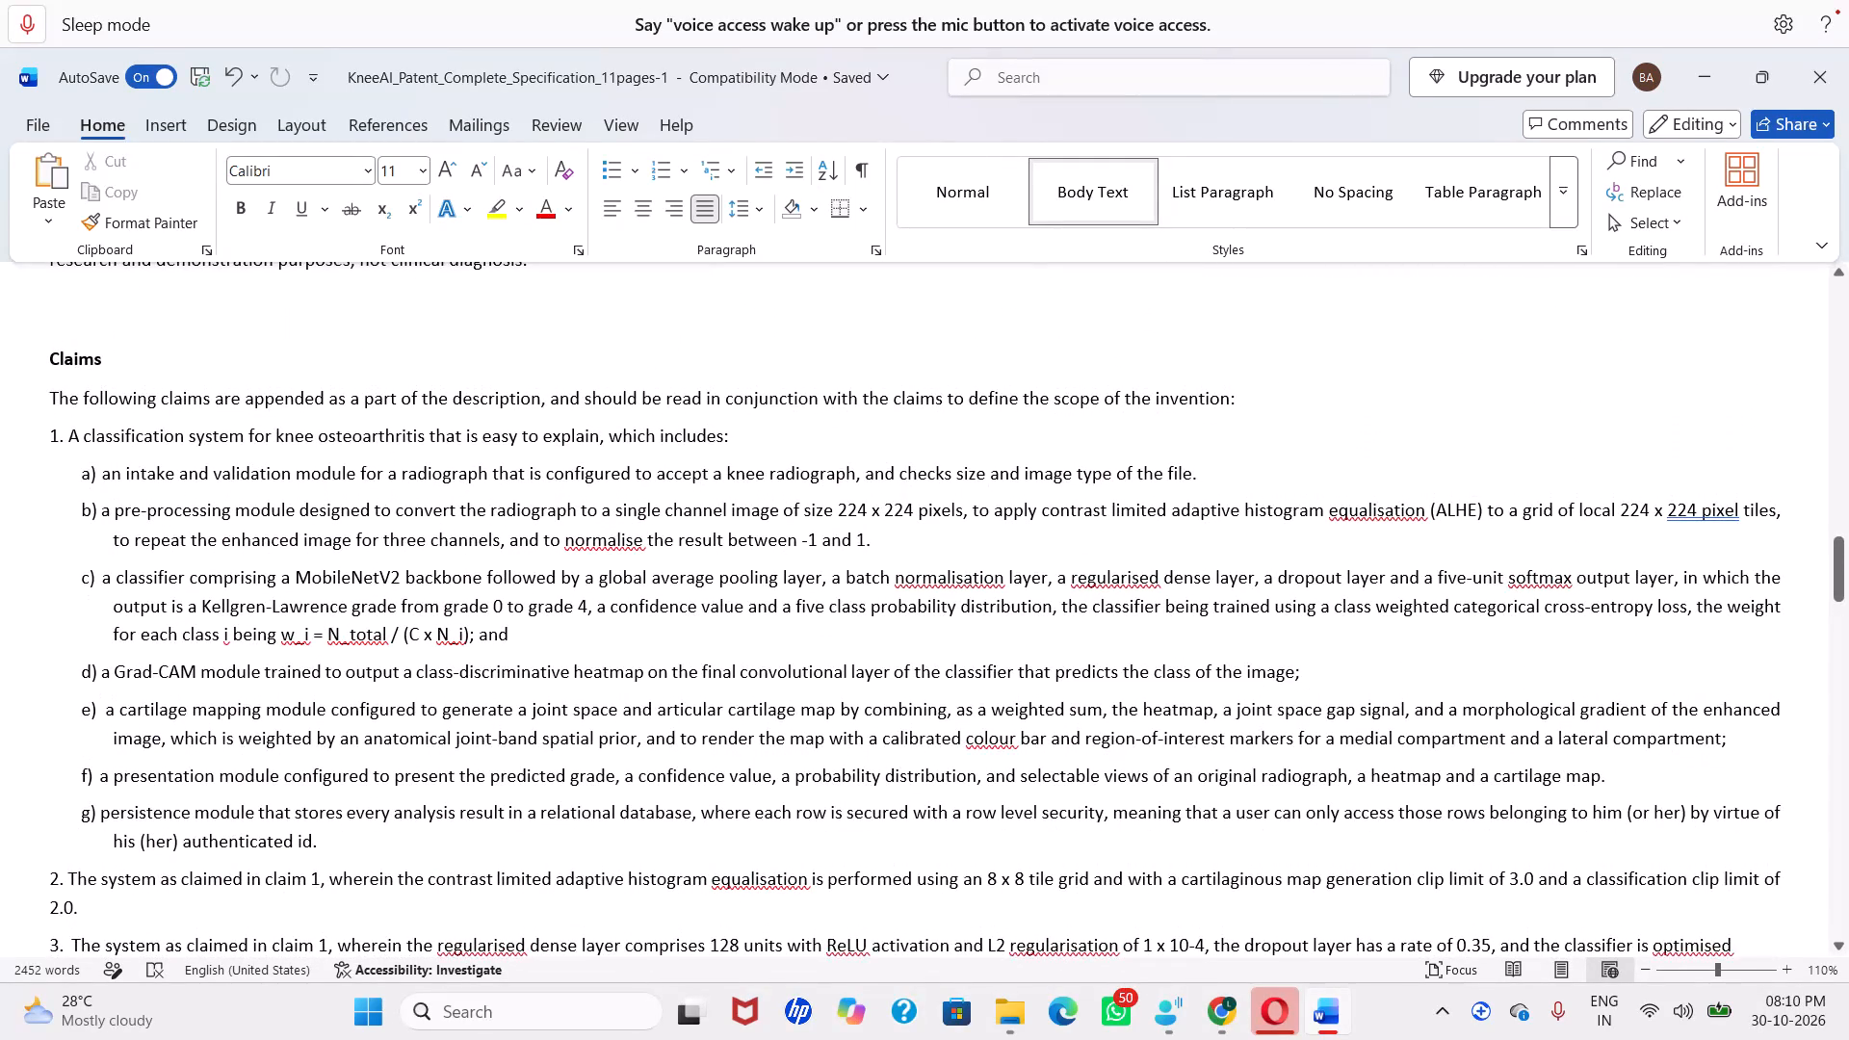
click(83, 396)
drag(83, 396, 469, 760)
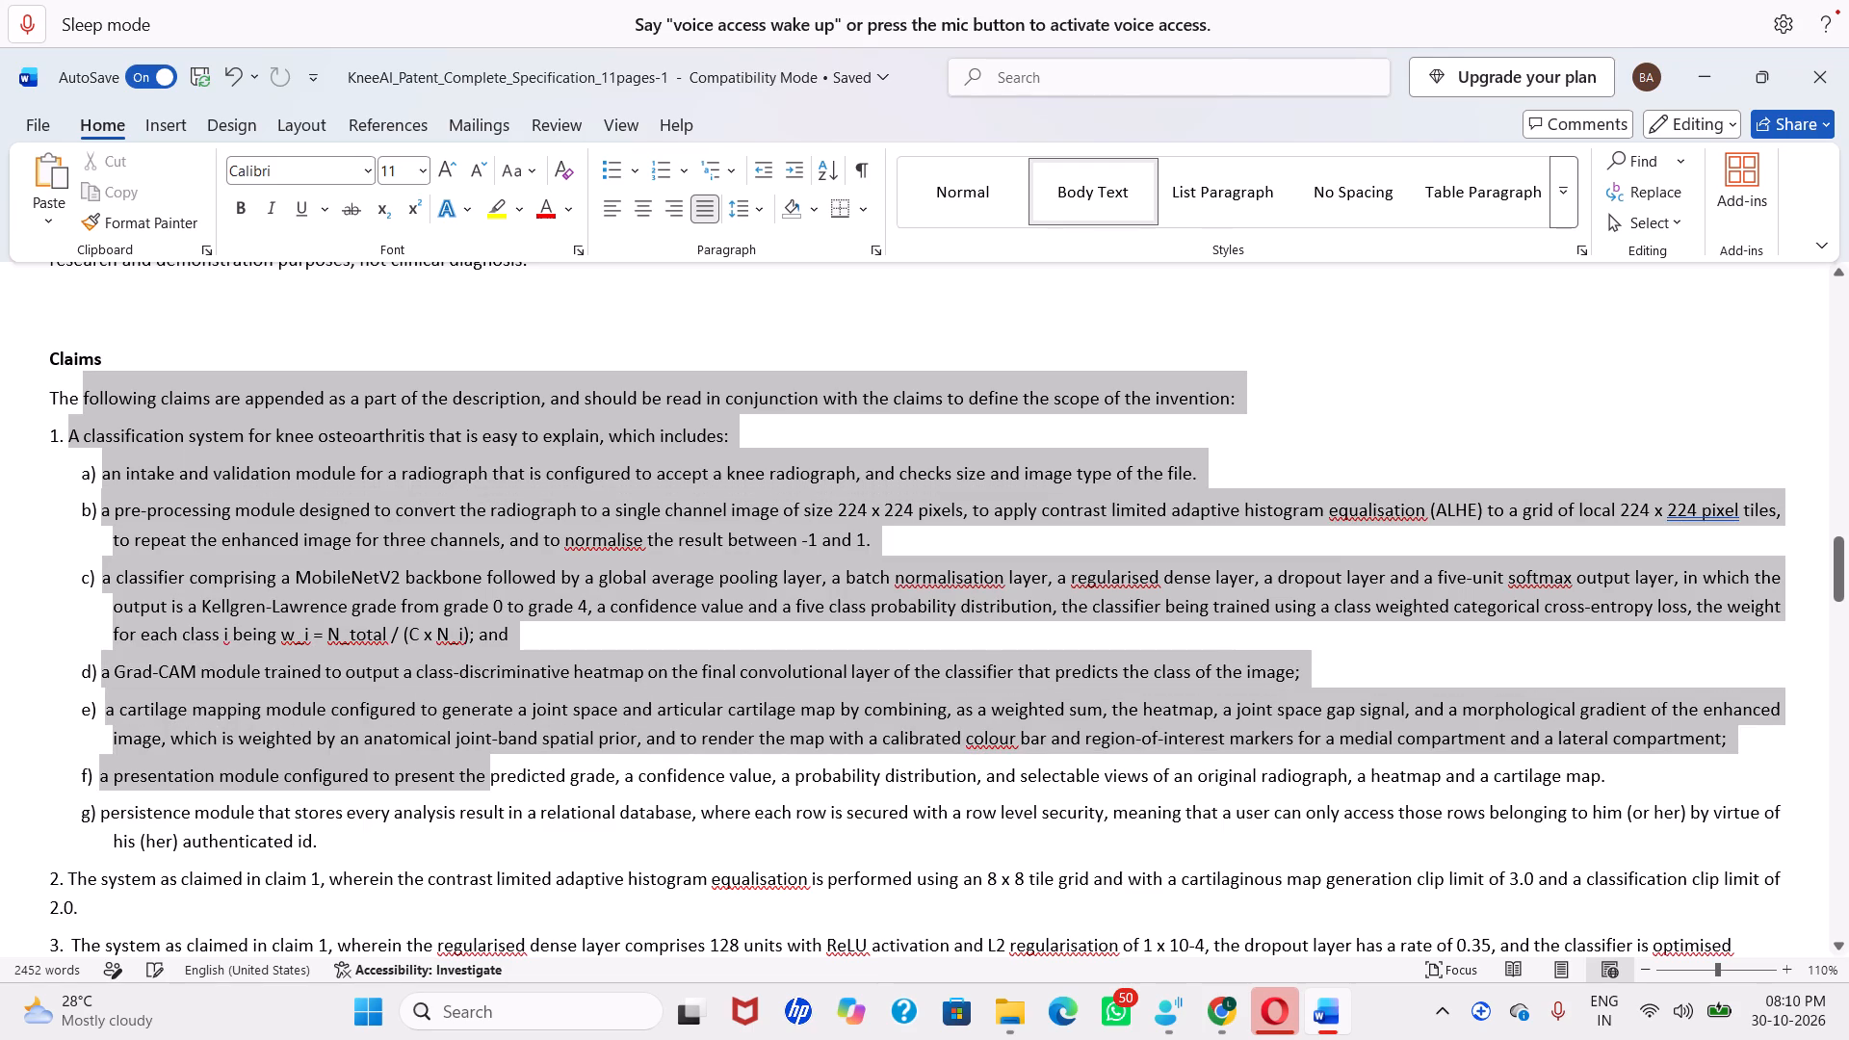
drag(469, 760, 735, 956)
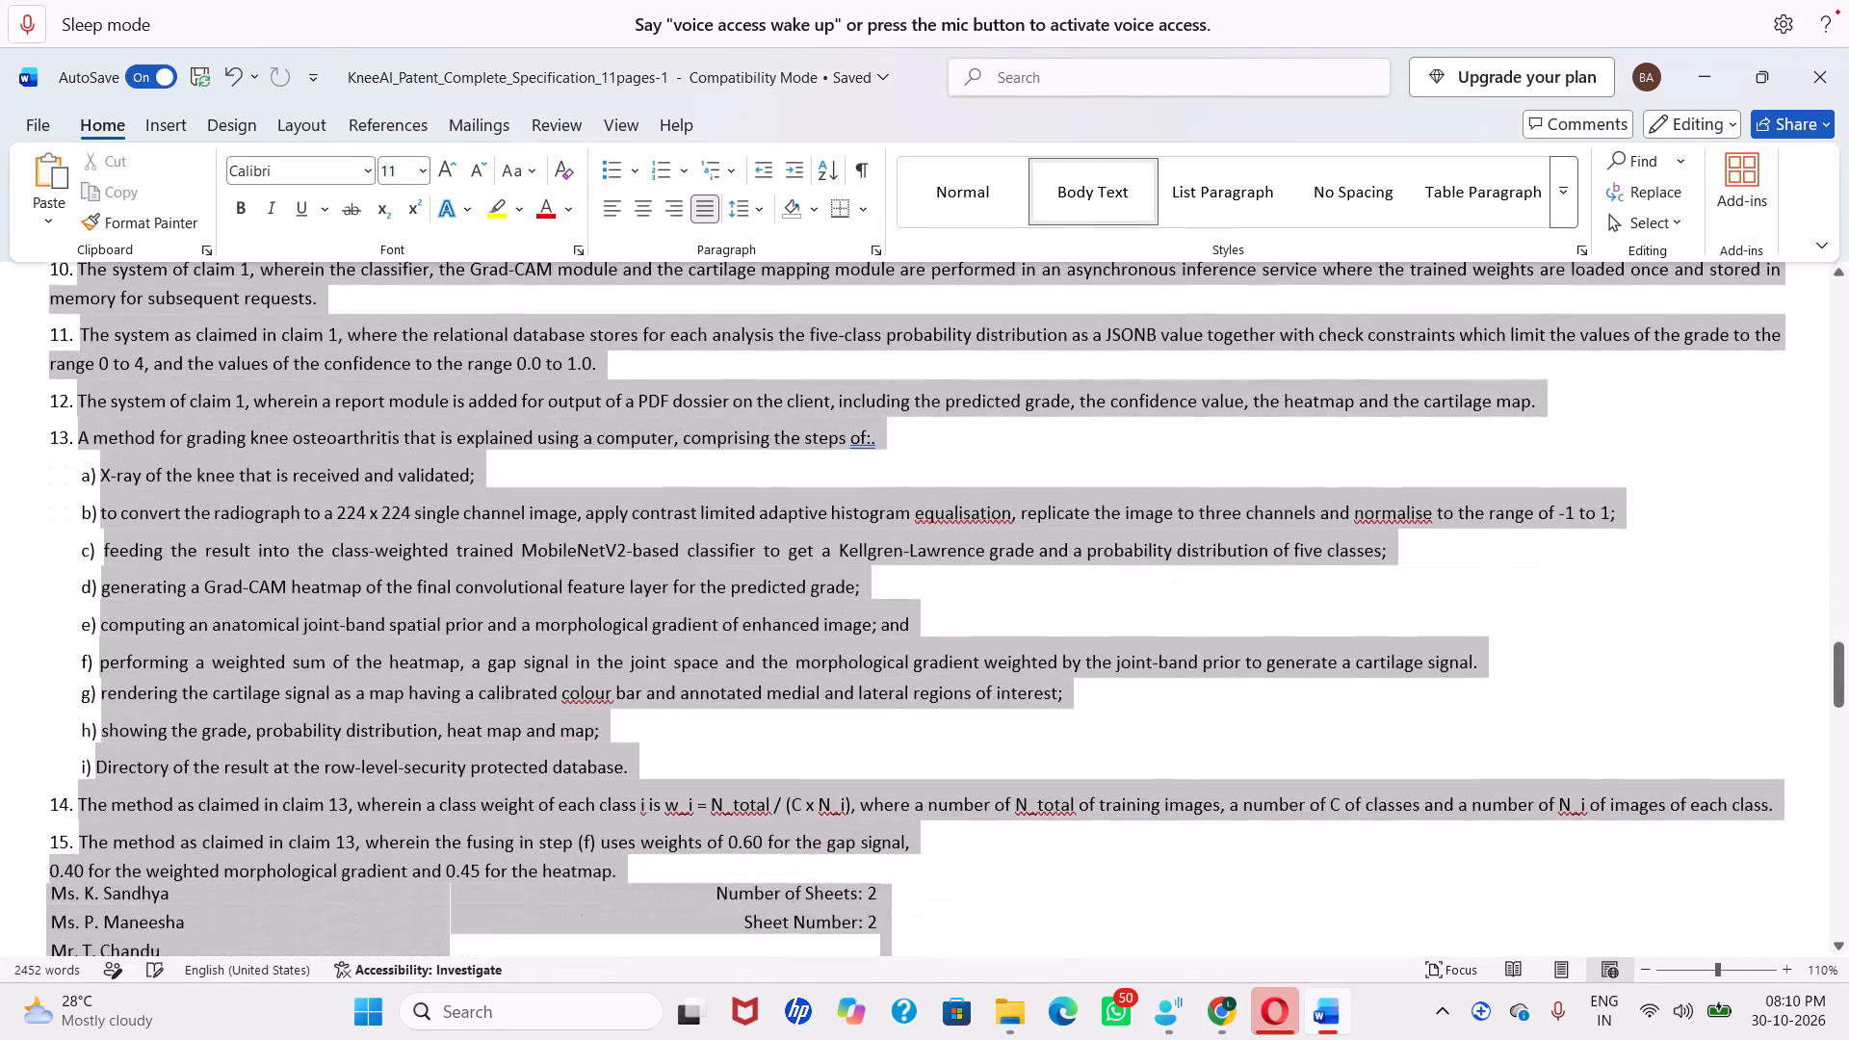
drag(735, 956, 563, 526)
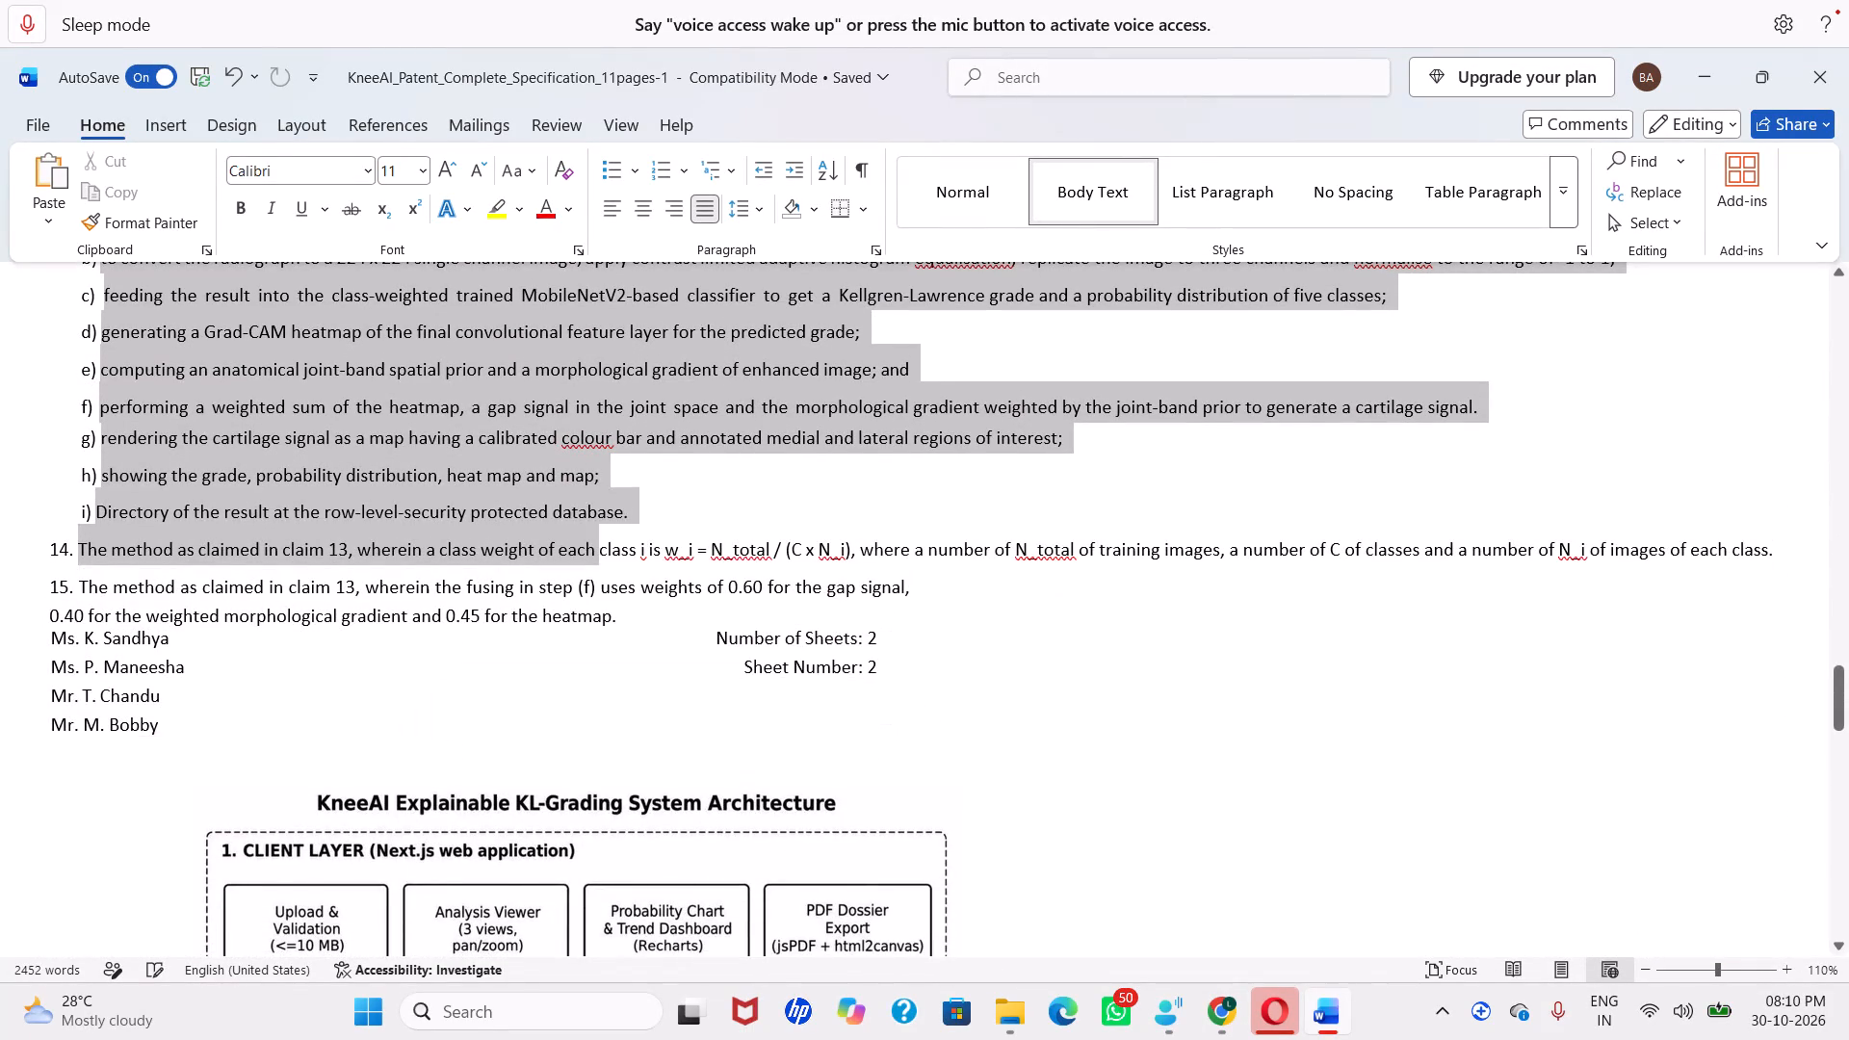
drag(563, 526, 650, 489)
key(BackSpace)
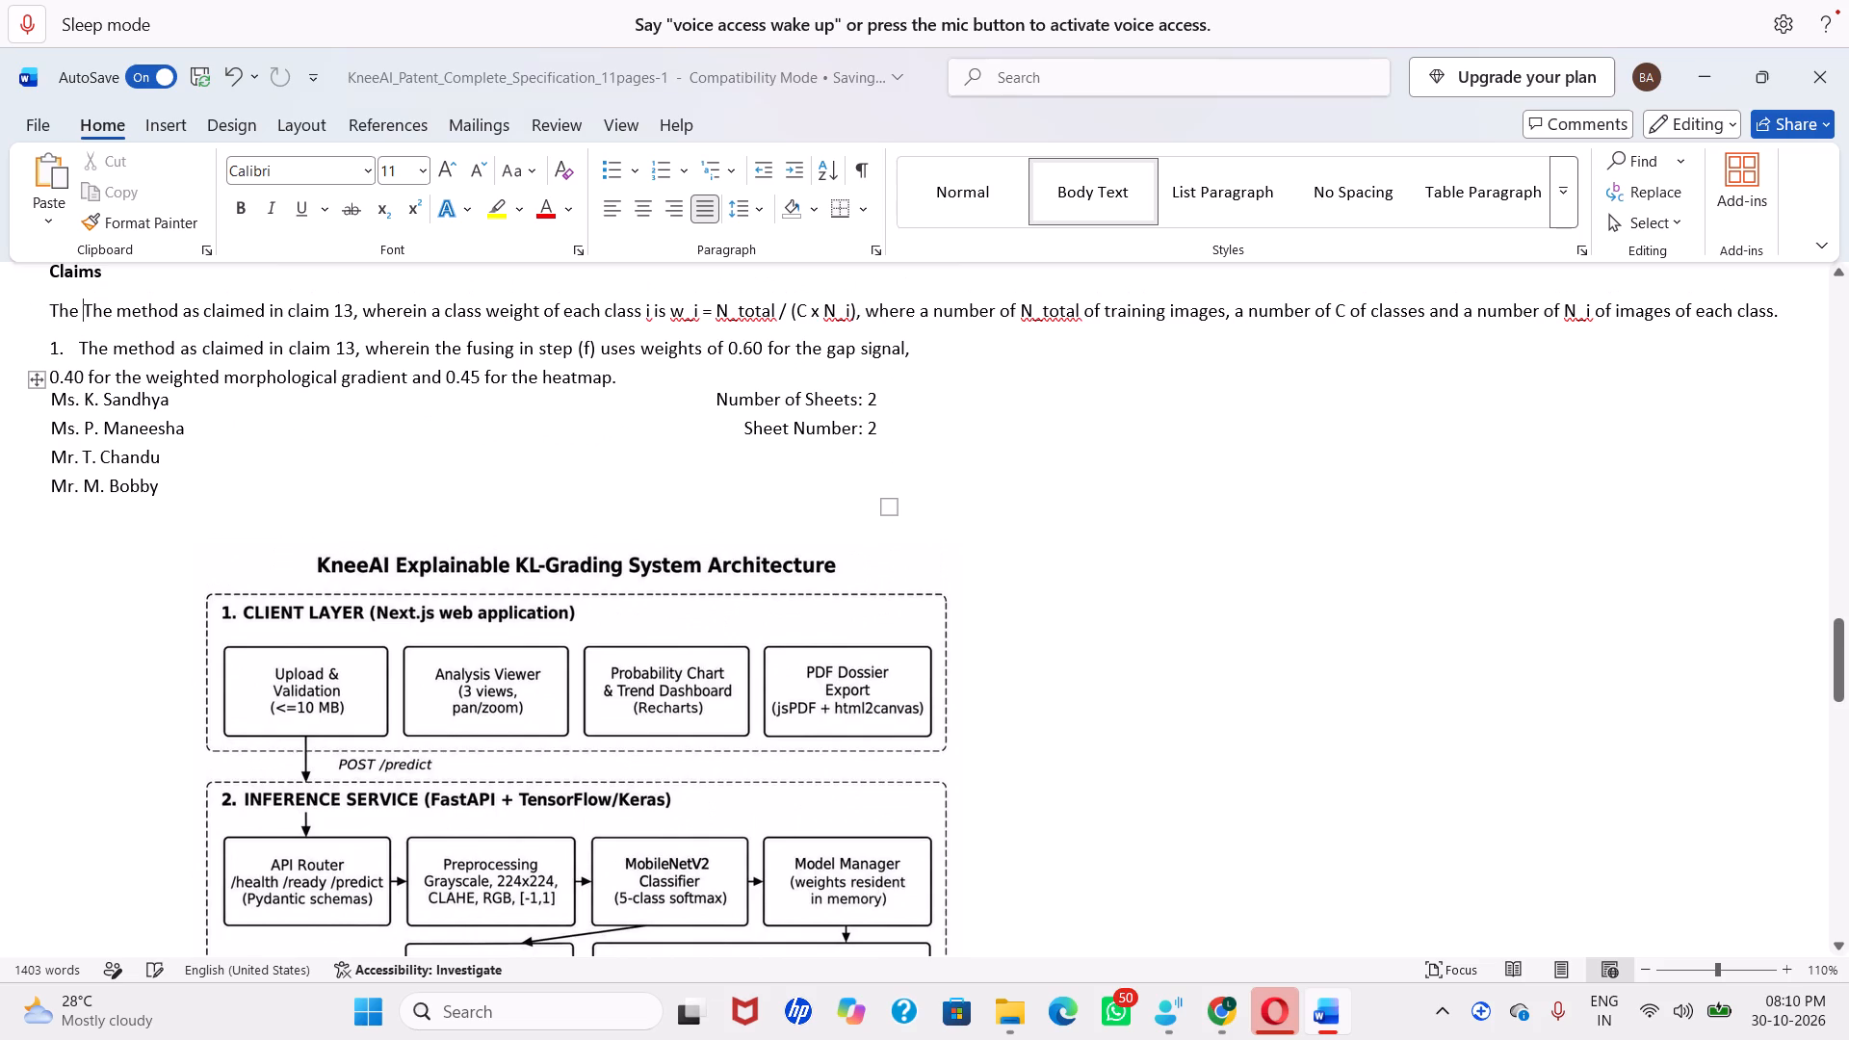
key(Return)
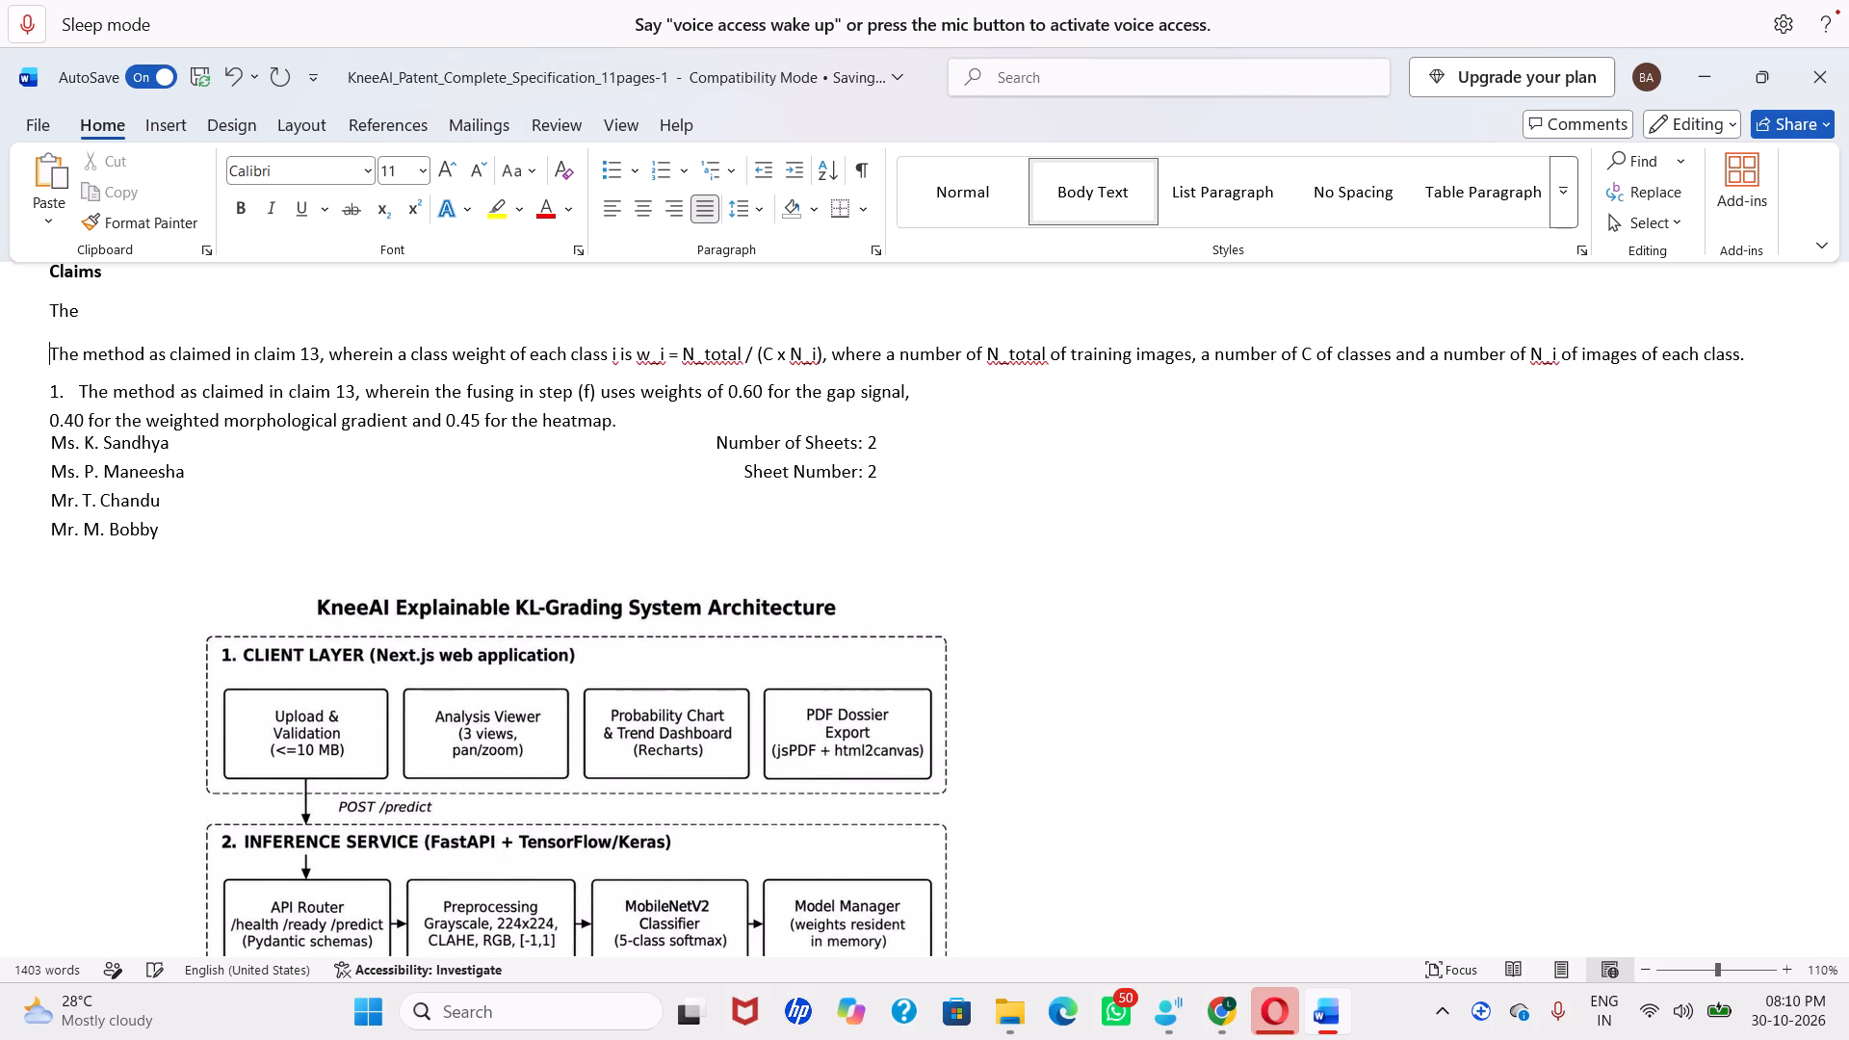
click(86, 314)
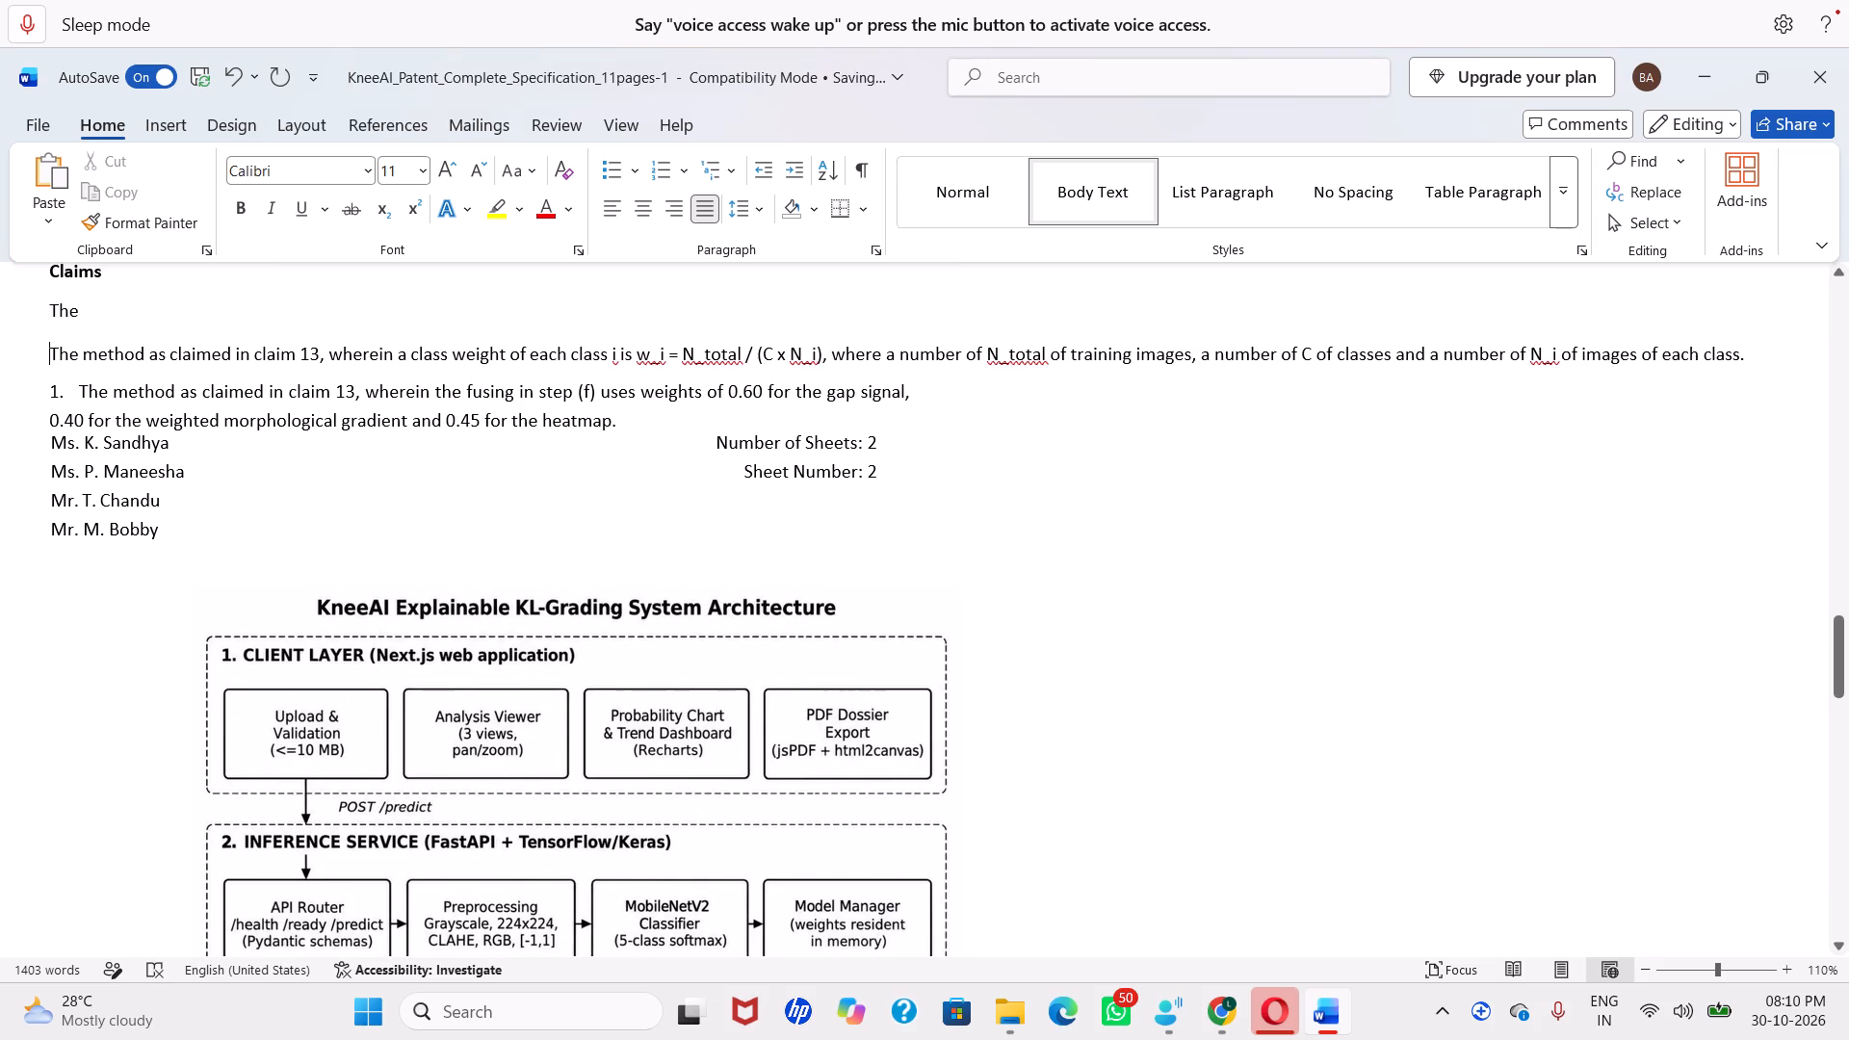
Copy the "Claims" heading from the Word document.
click(104, 273)
drag(104, 273, 40, 266)
key(ctrl+c)
key(ctrl+c)
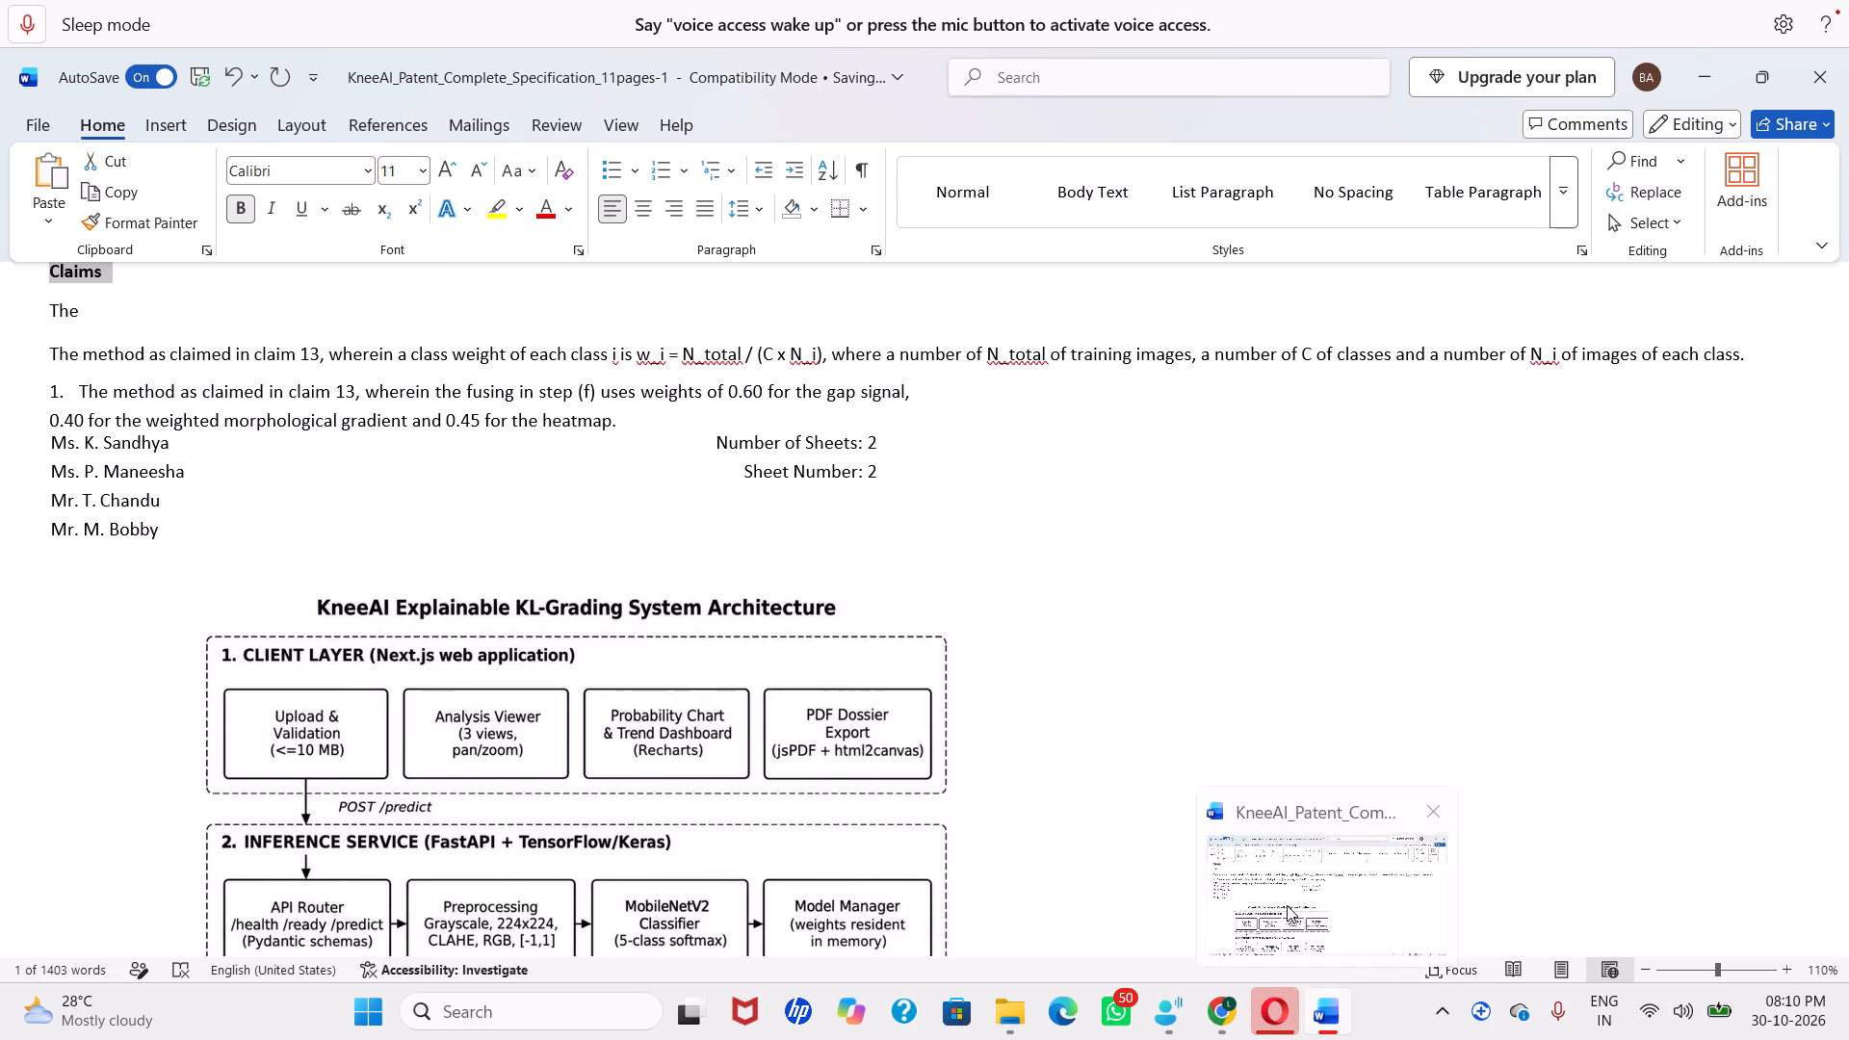
click(1287, 905)
scroll(938, 697, down, 2)
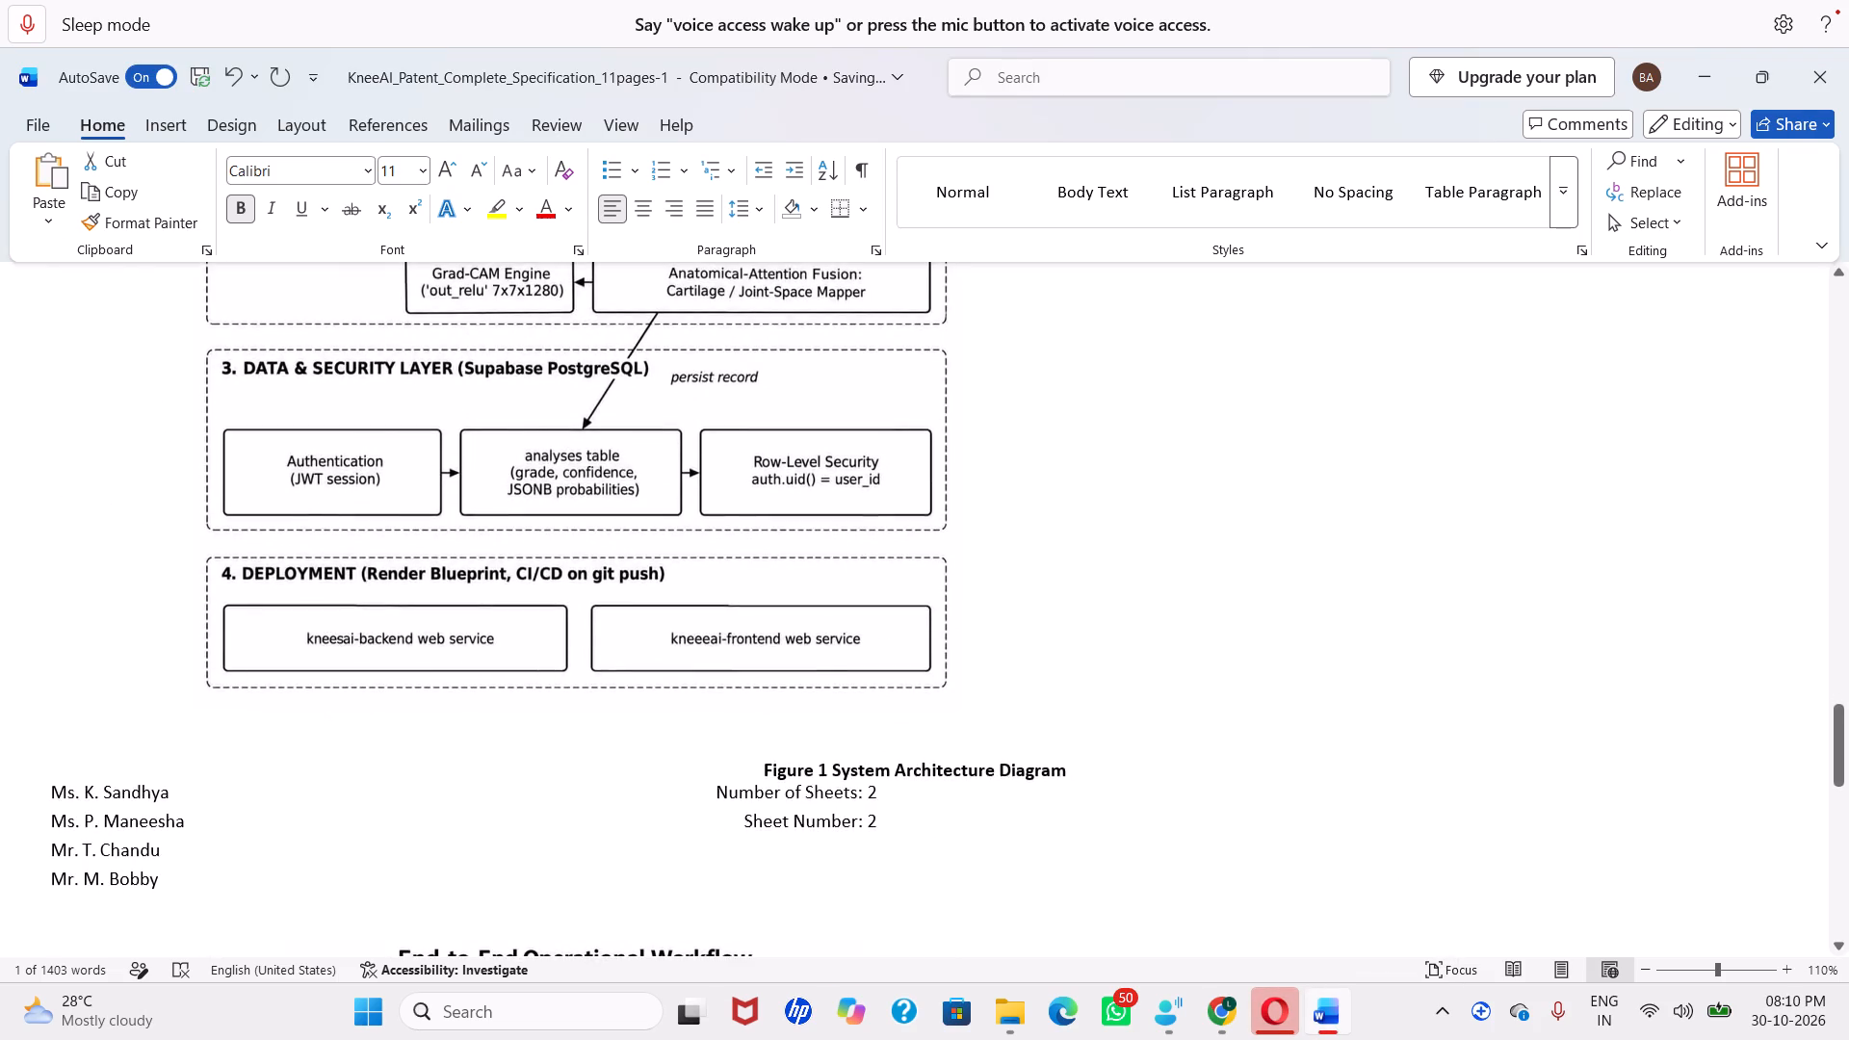
scroll(938, 697, up, 1)
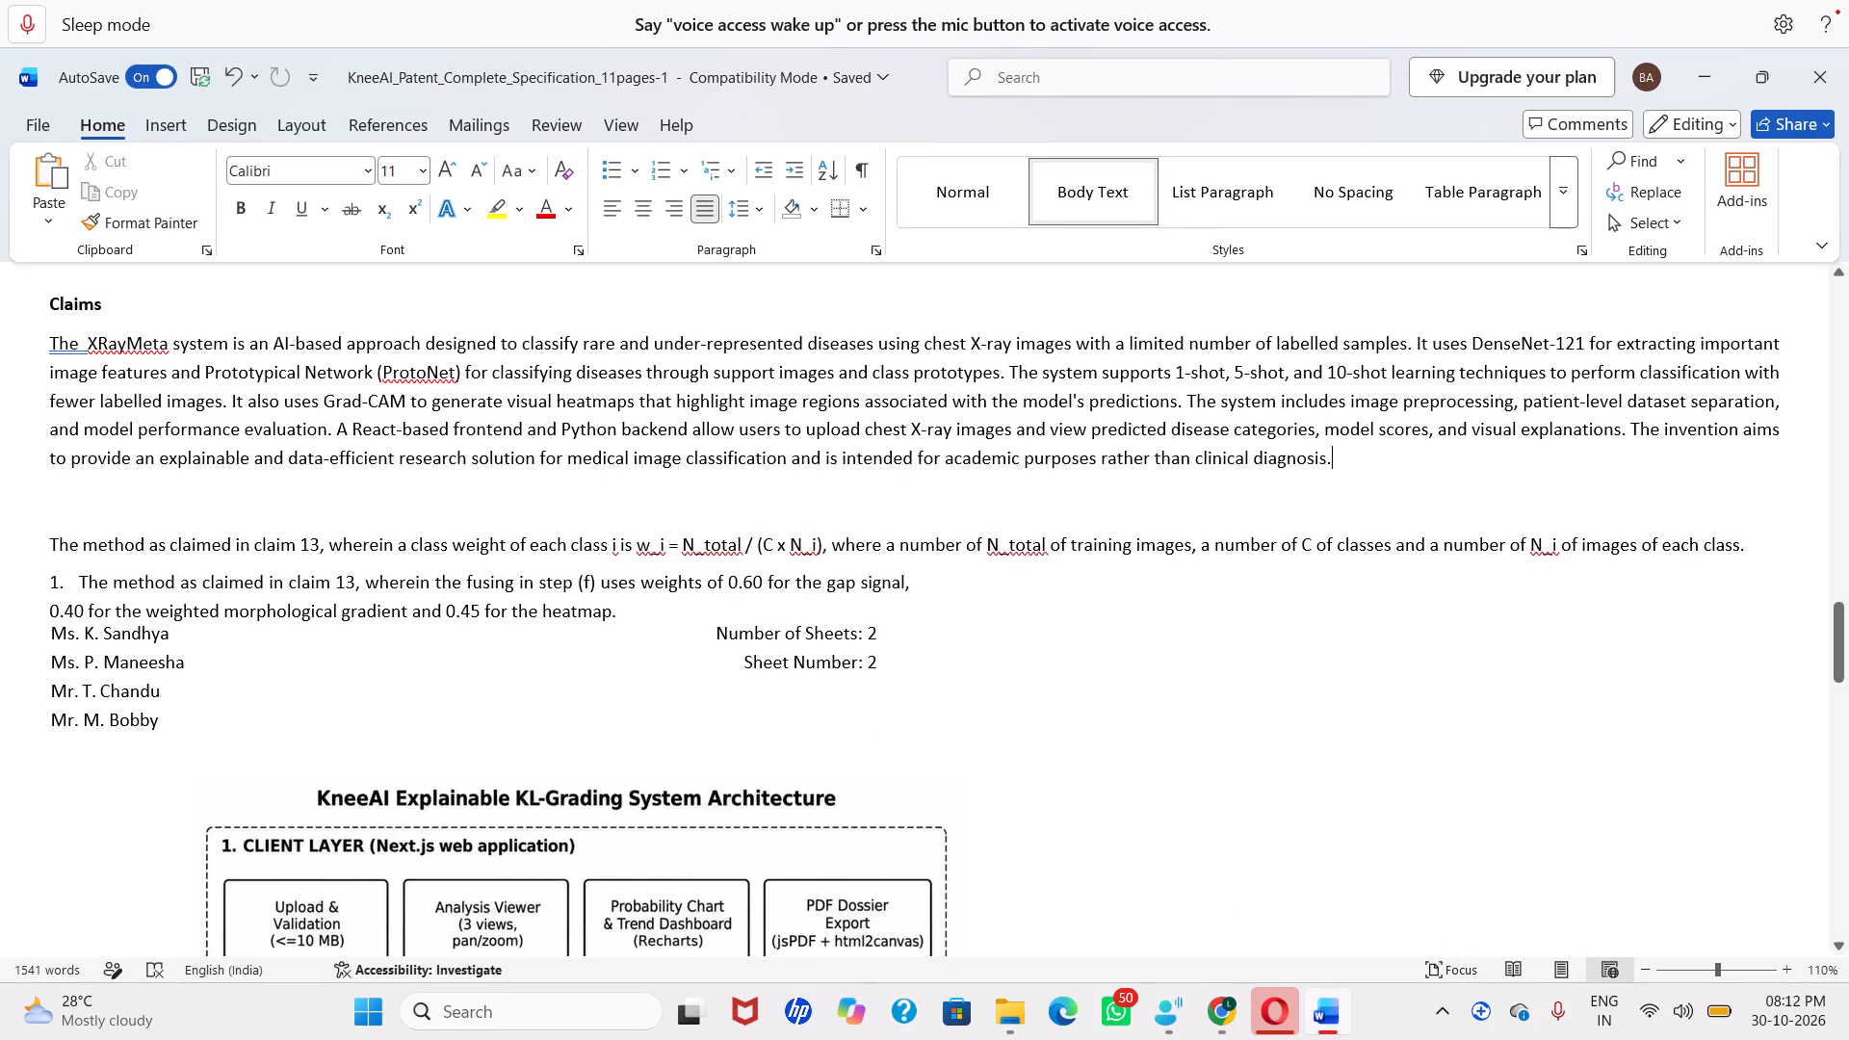
key(Return)
key(ctrl+v)
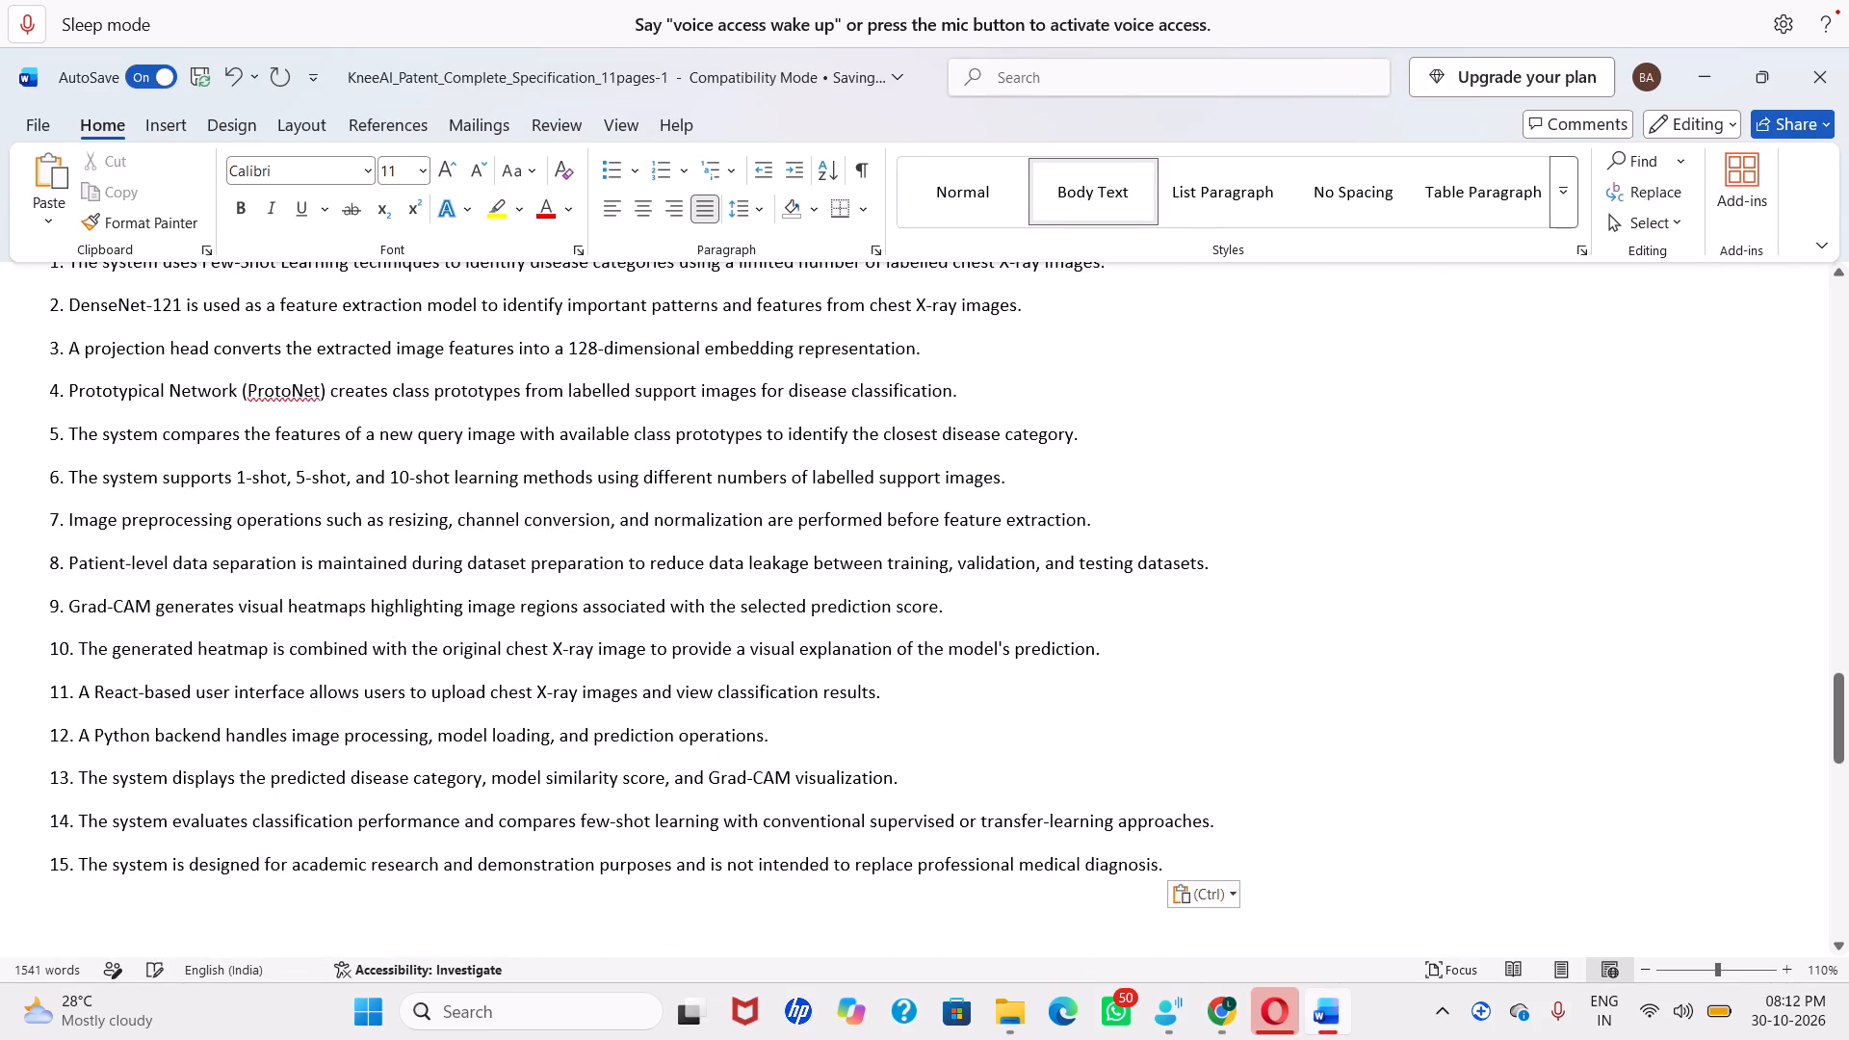
scroll(1419, 410, up, 1)
scroll(1419, 410, down, 1)
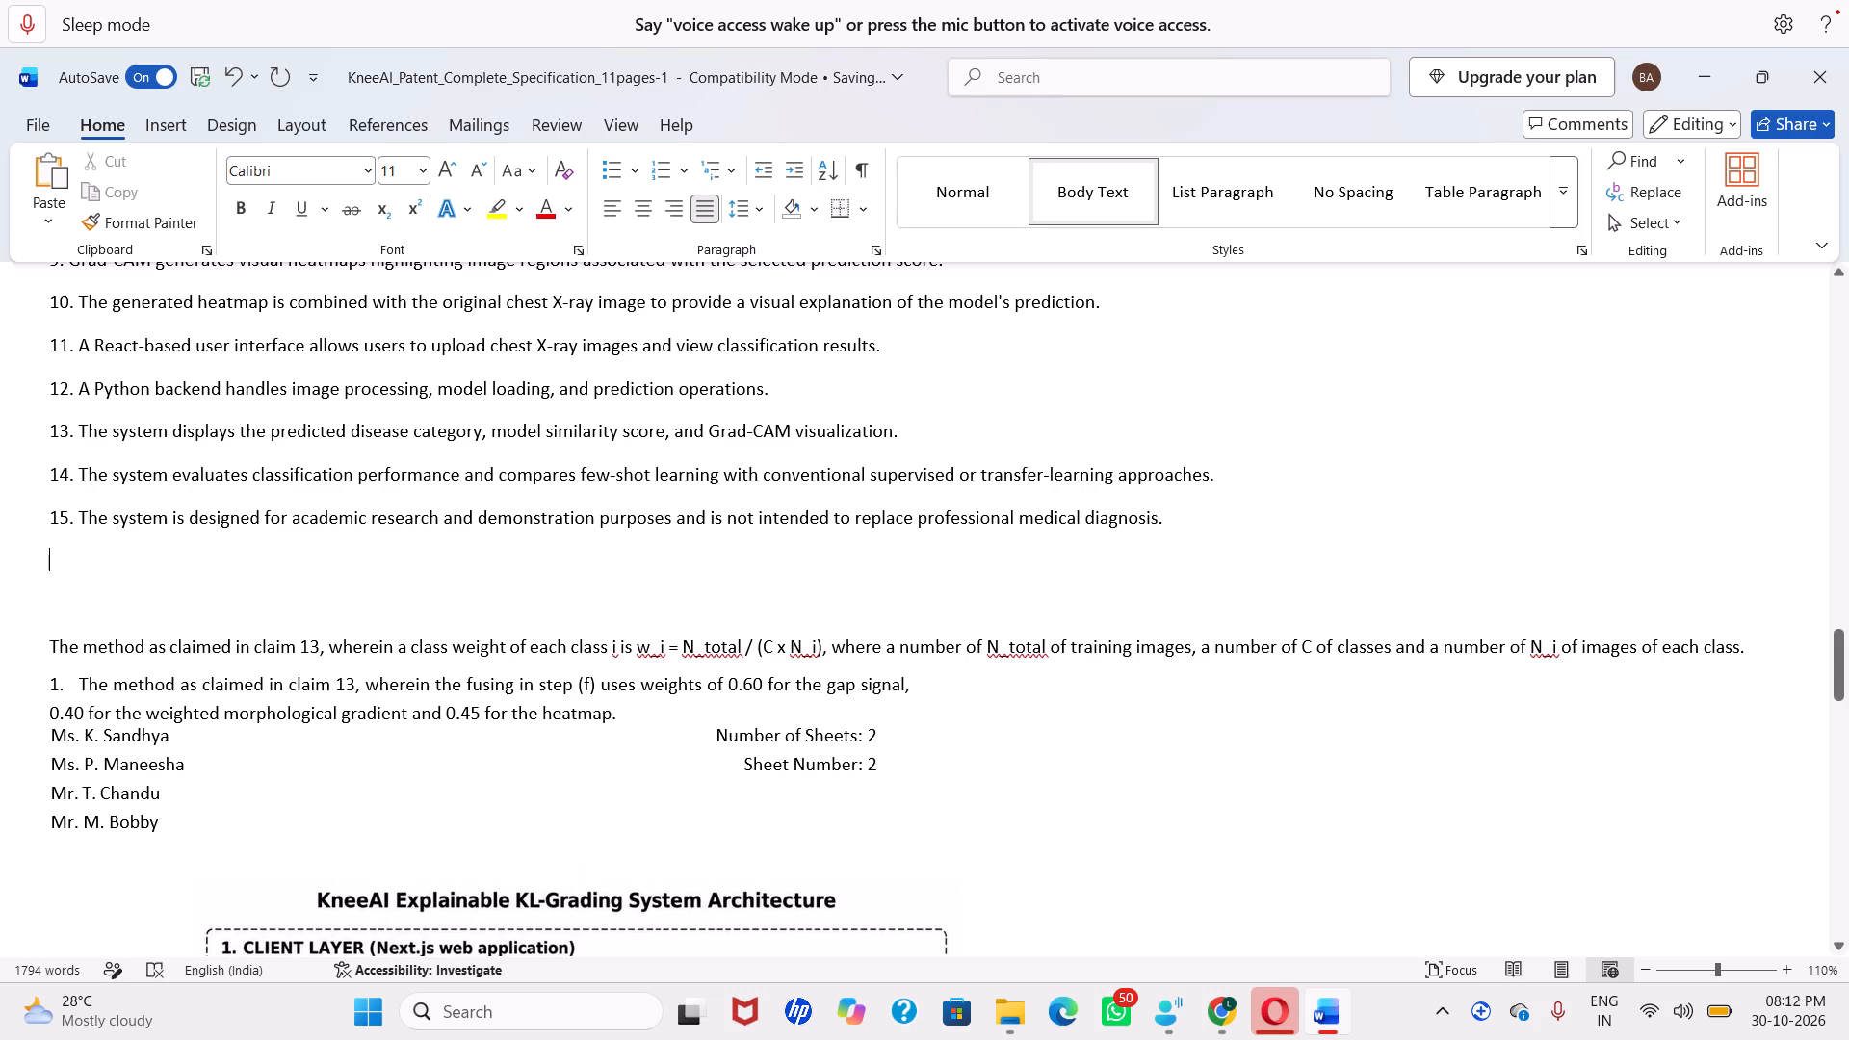
Remove the extra blank lines between pasted item 15 and the old "The method as claimed in claim 13" text.
click(131, 586)
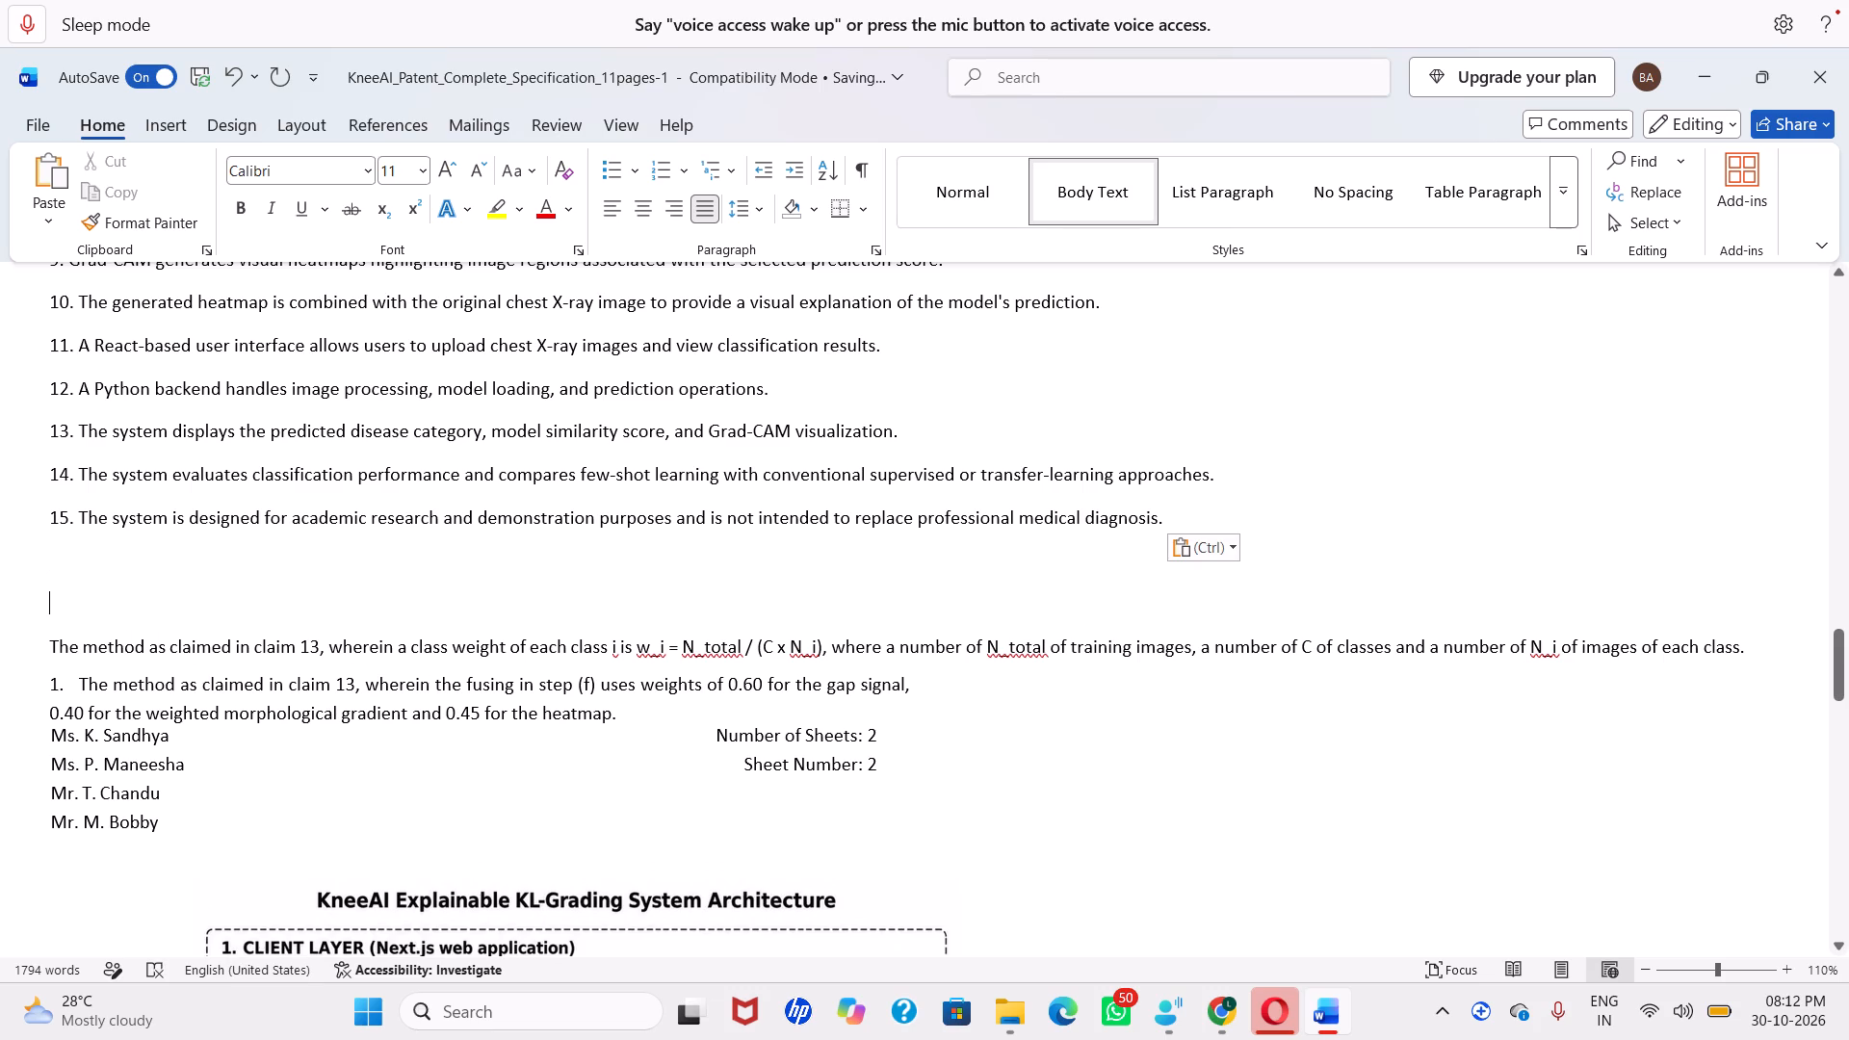
click(89, 615)
key(BackSpace)
key(BackSpace)
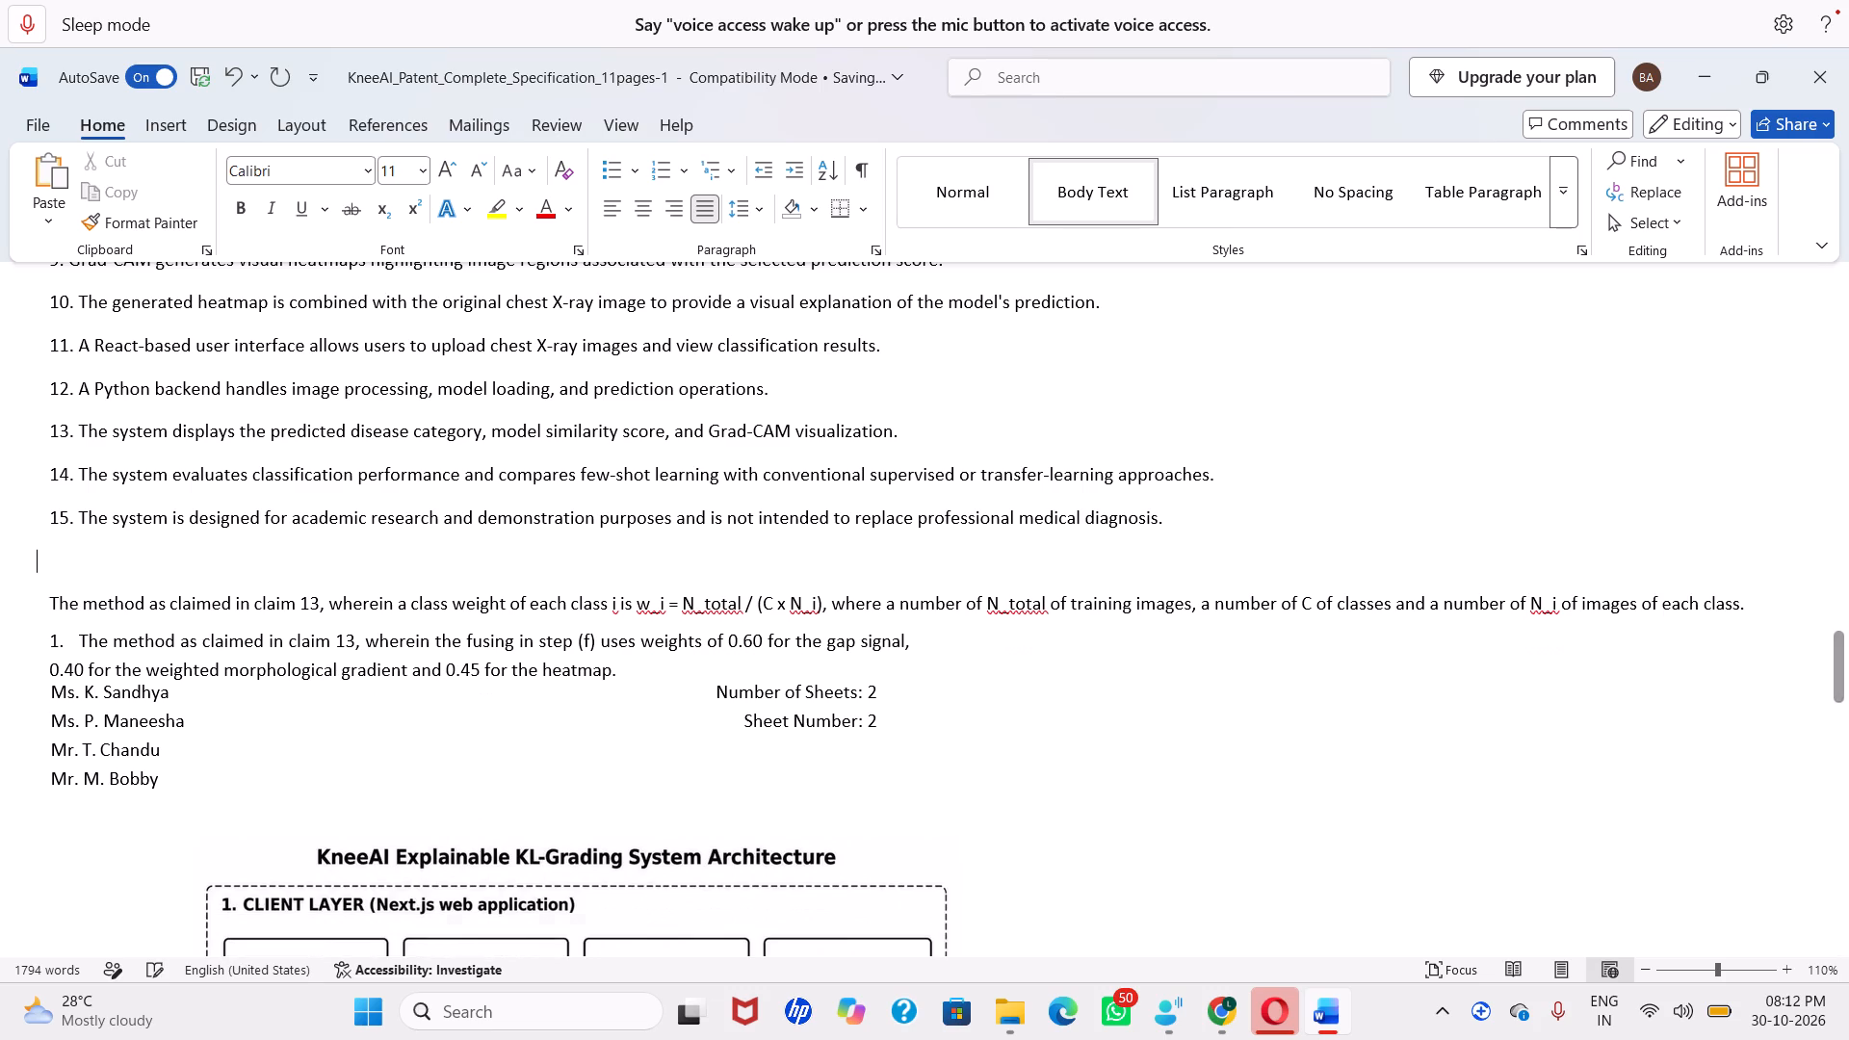
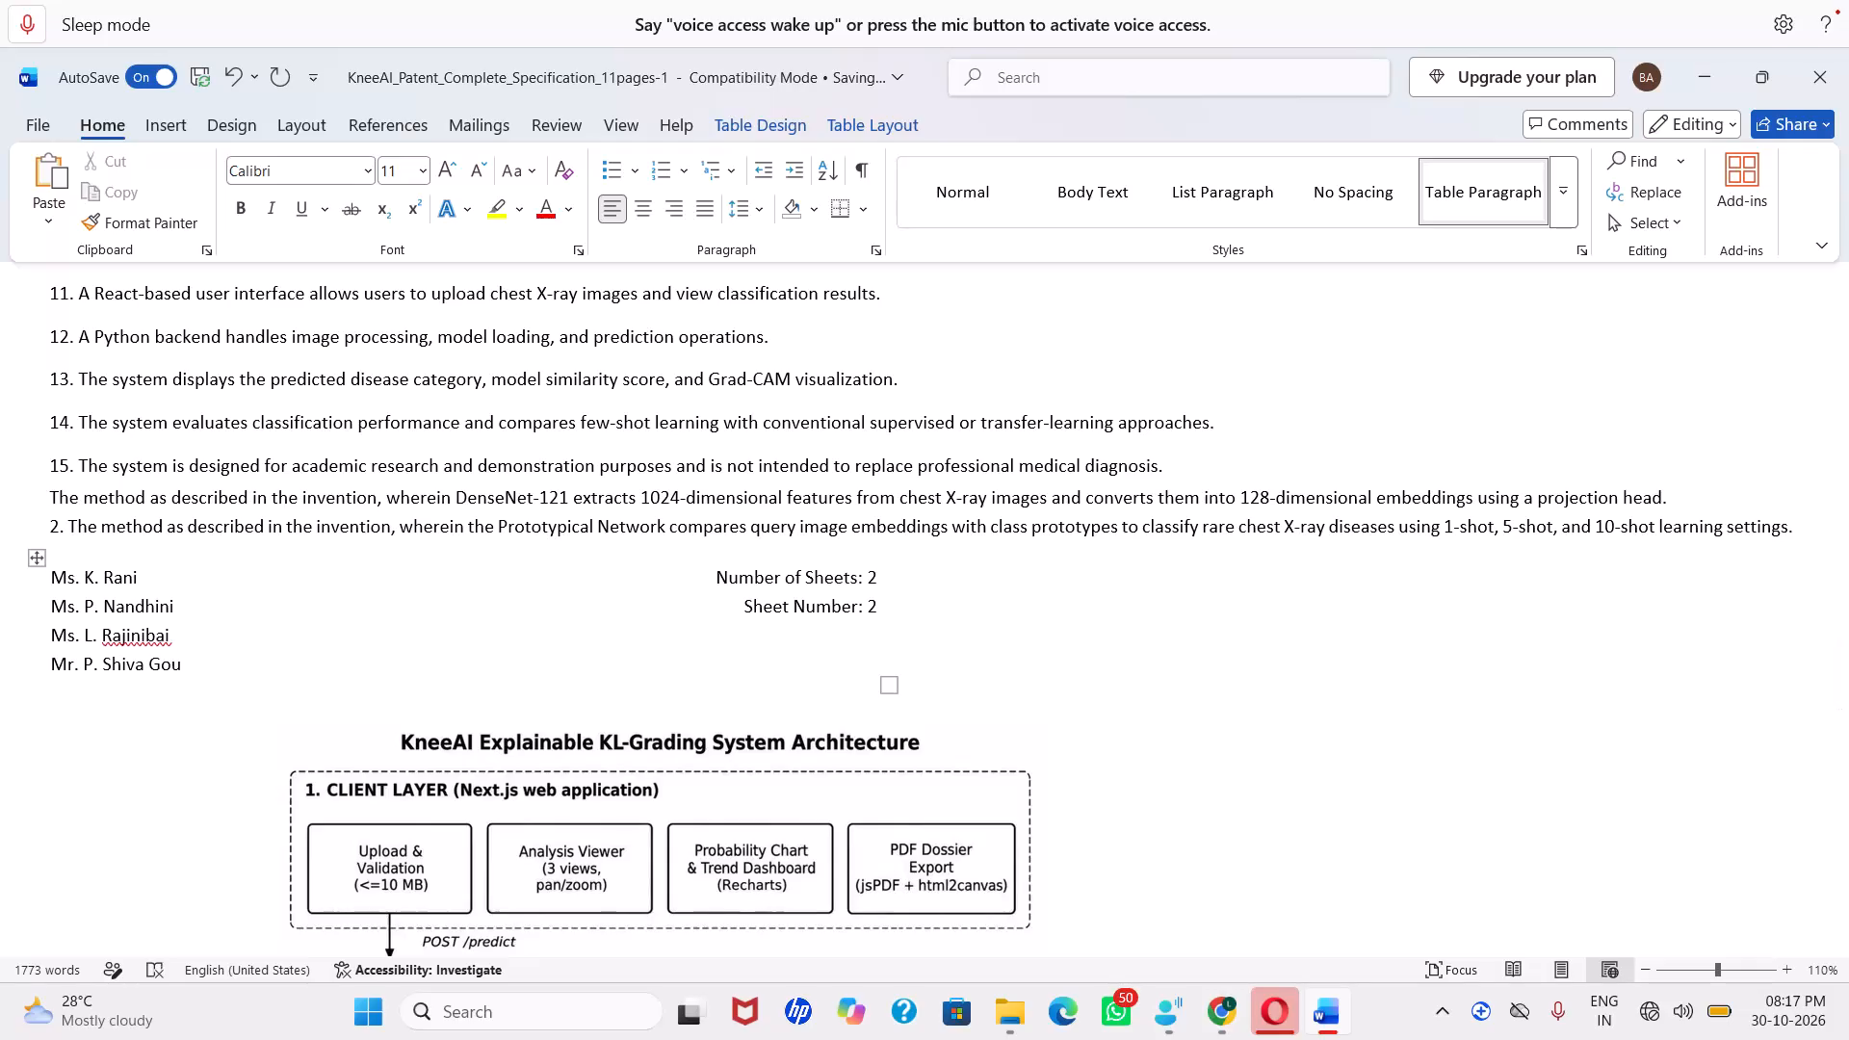
Retype the given name and surname in the fourth entry of the names table, with no space after the initial.
key(BackSpace)
key(BackSpace)
key(BackSpace)
key(BackSpace)
key(BackSpace)
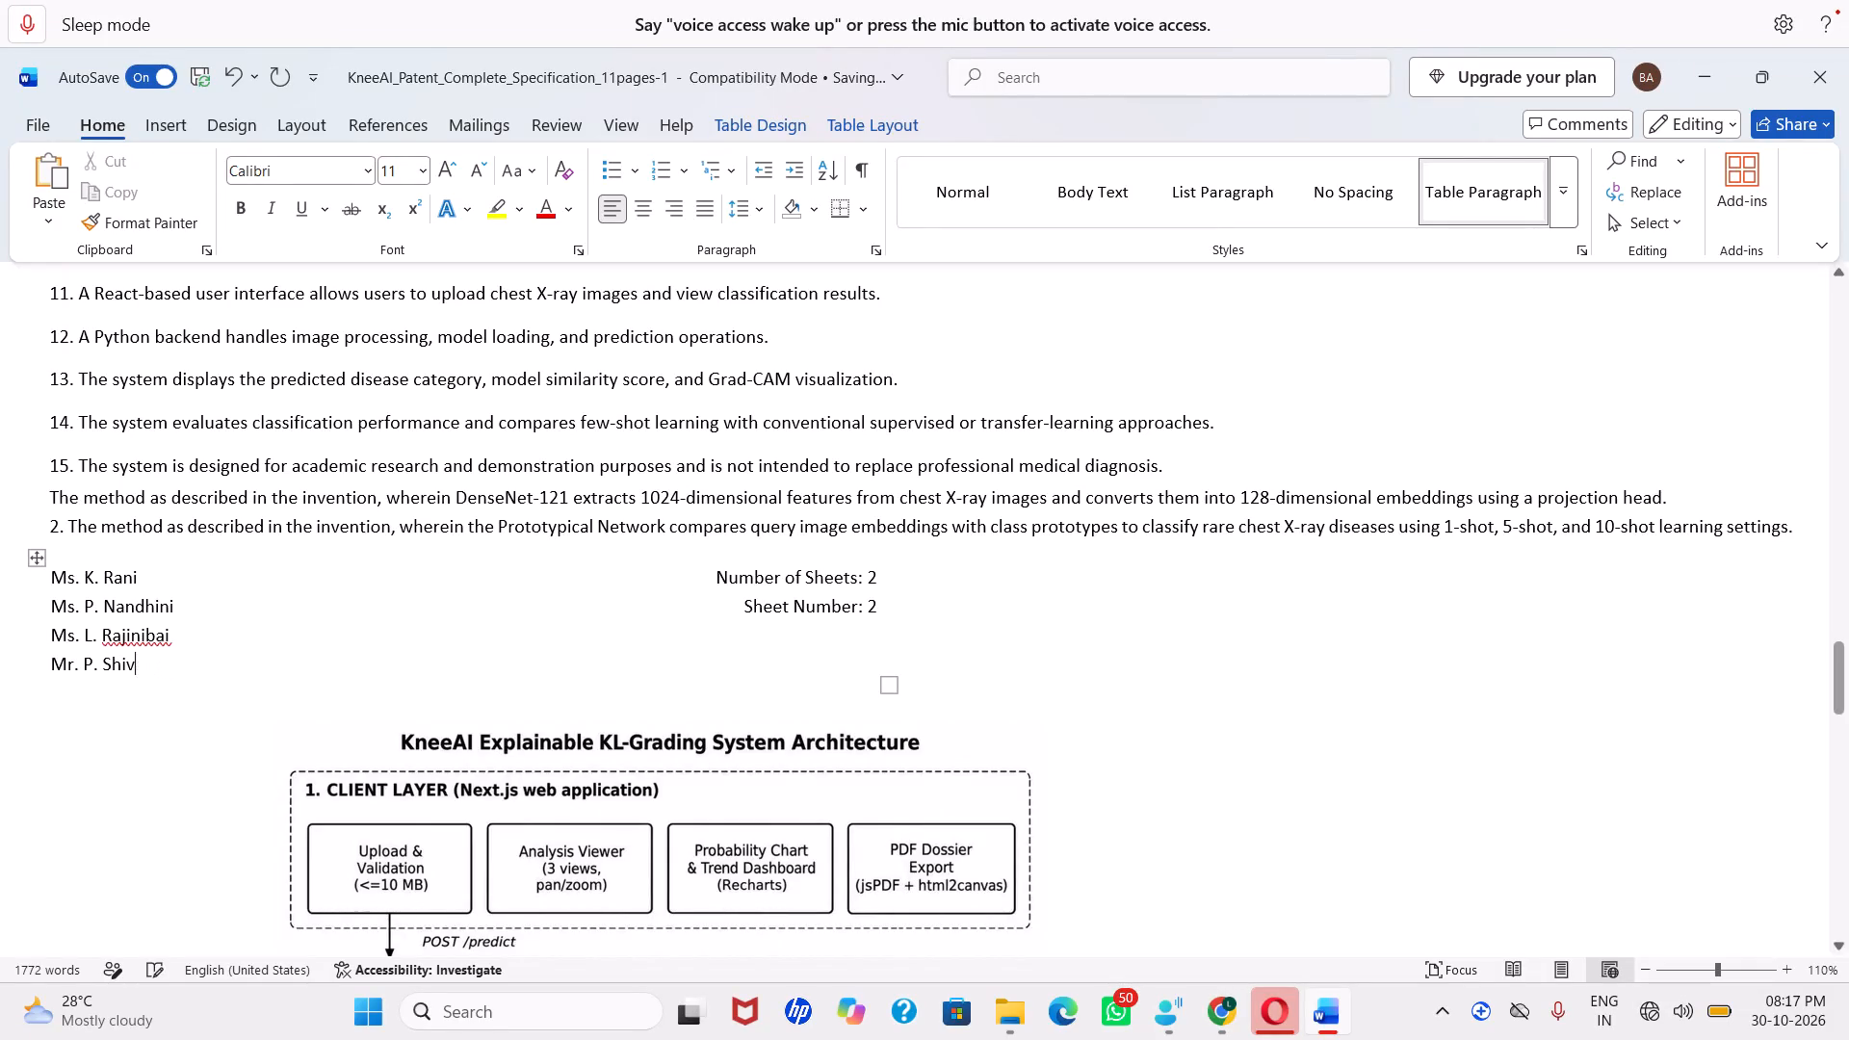
key(BackSpace)
key(BackSpace)
key(BackSpace)
key(BackSpace)
key(BackSpace)
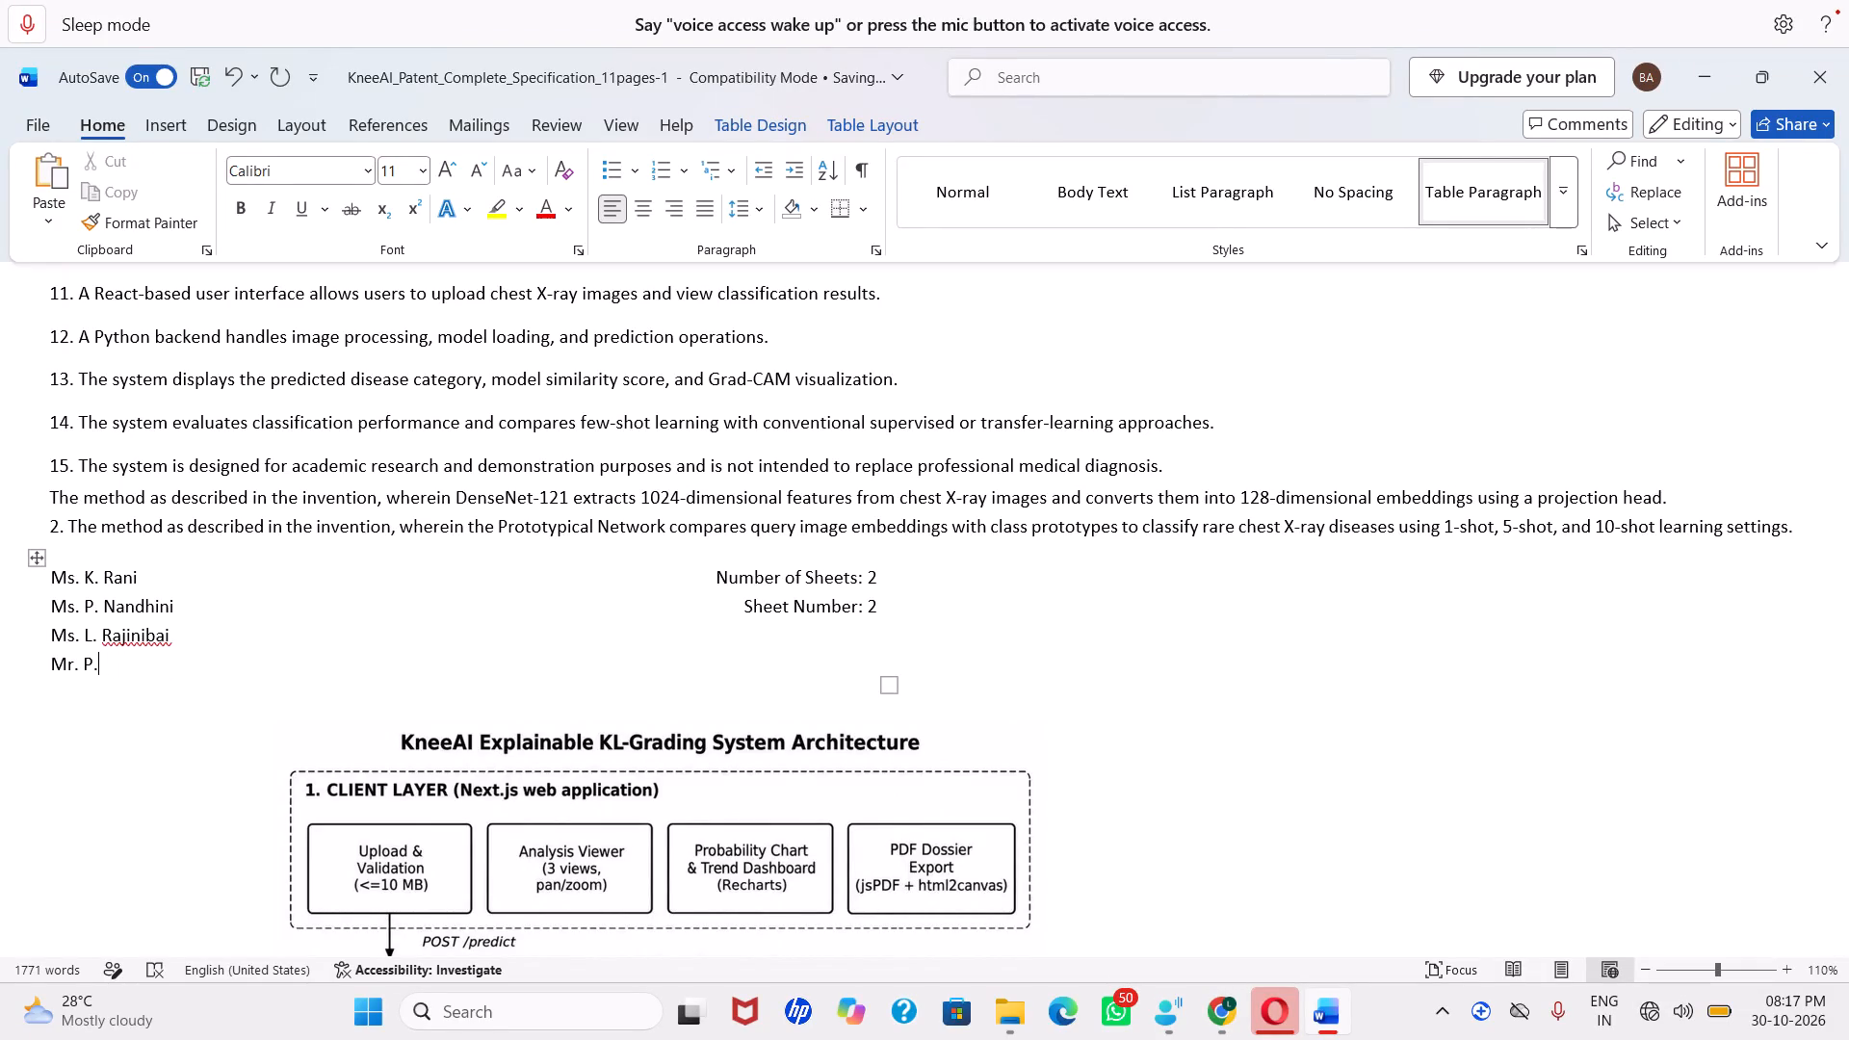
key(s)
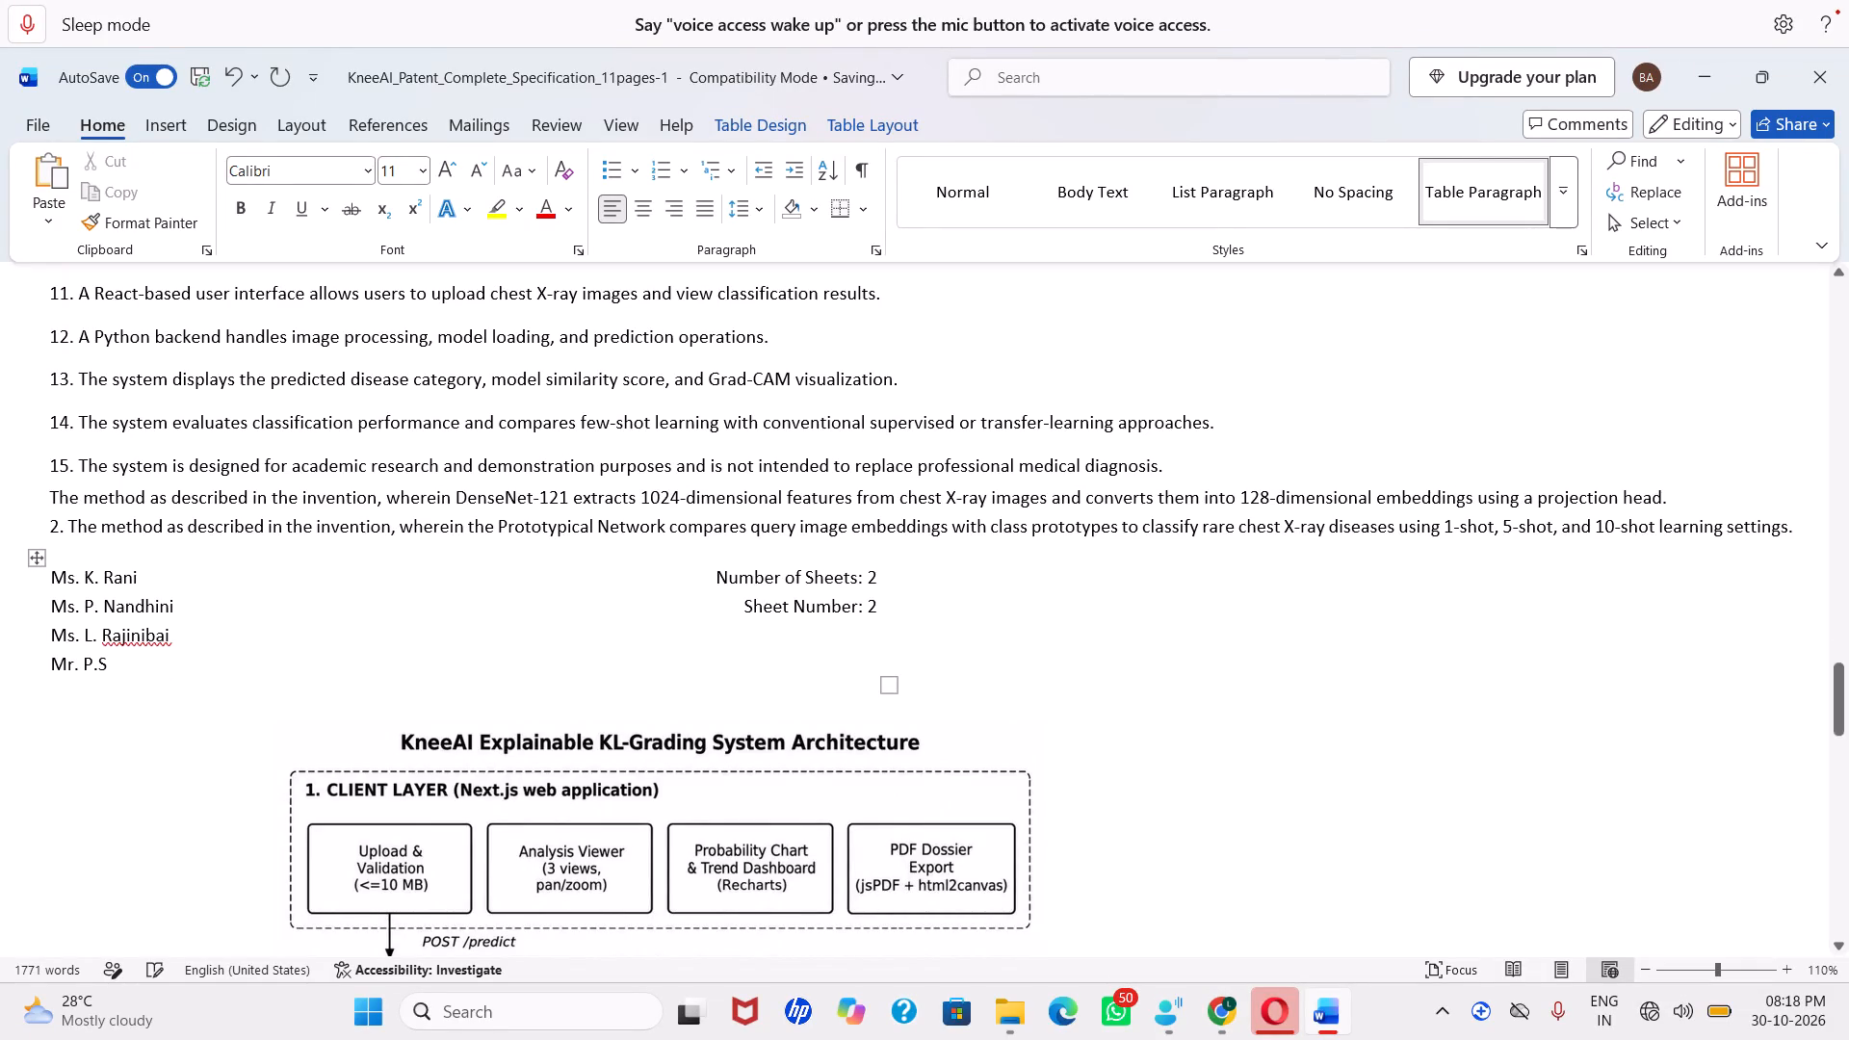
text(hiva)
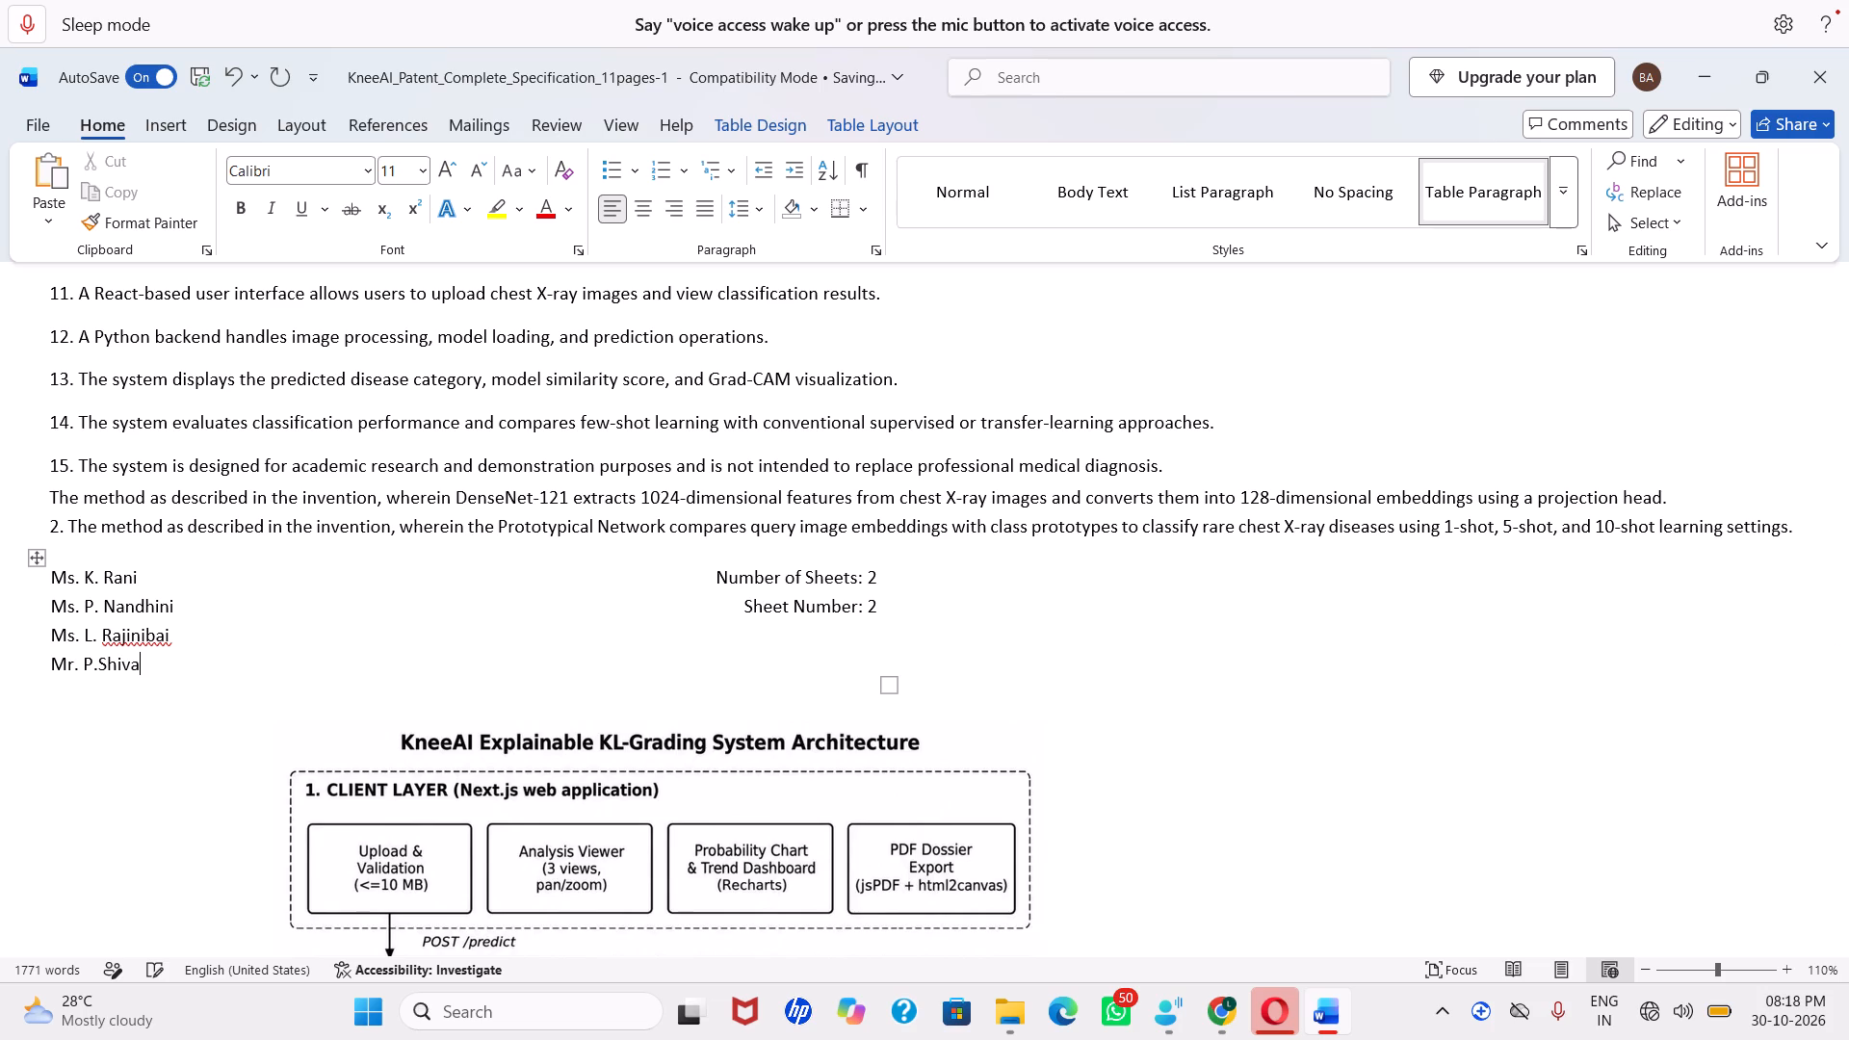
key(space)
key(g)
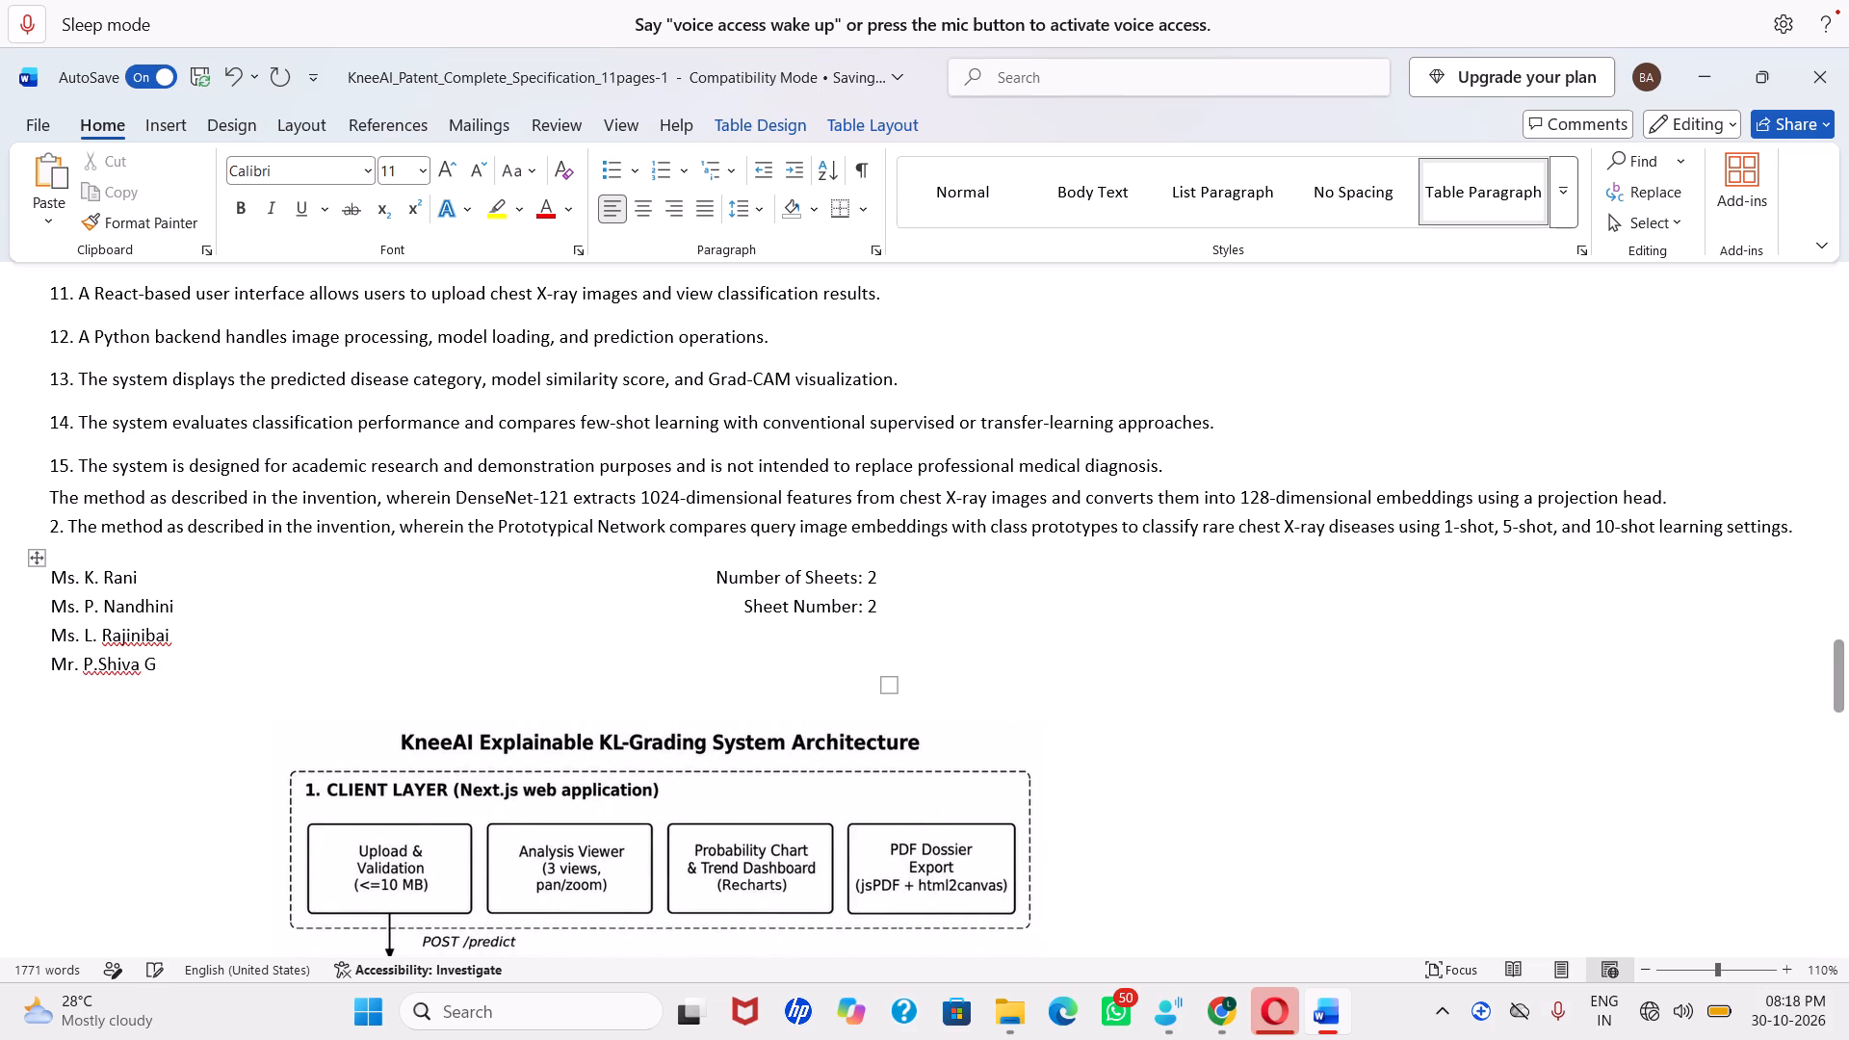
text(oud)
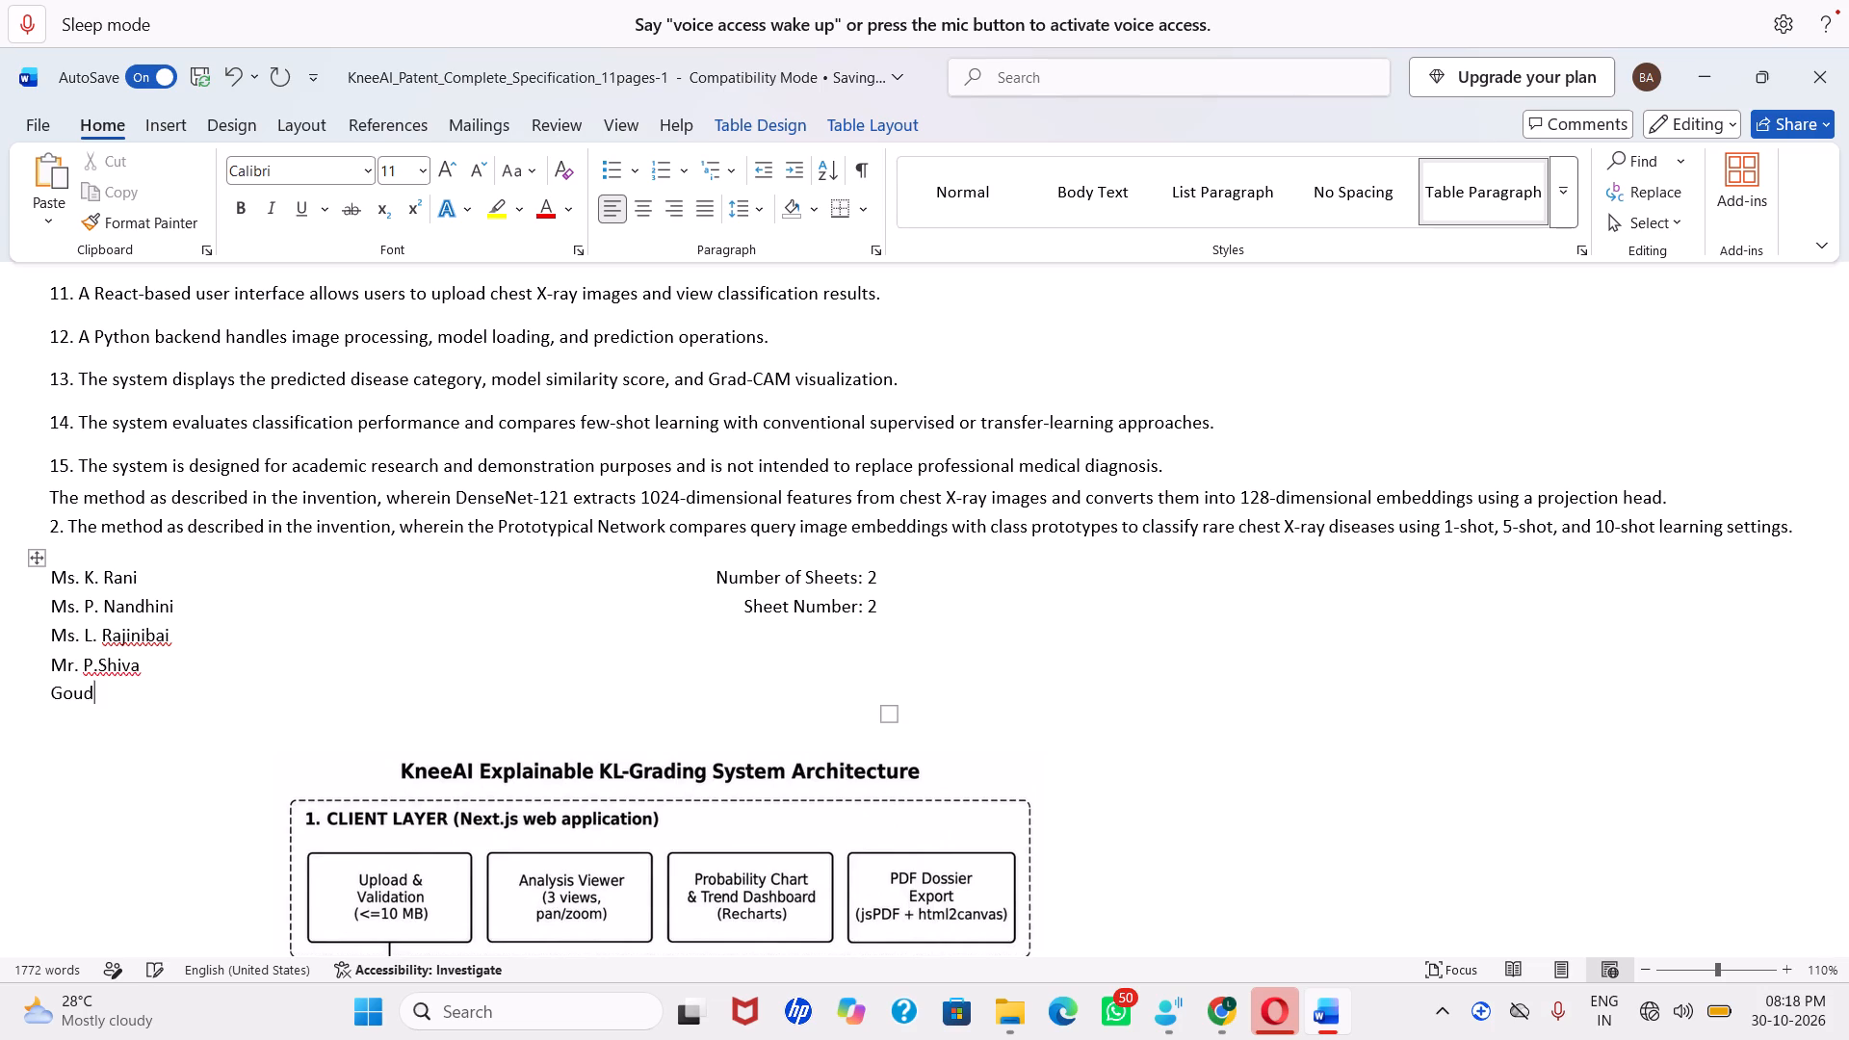
Replace the surname in the table's fourth name with a lowercase version joined directly to the given name.
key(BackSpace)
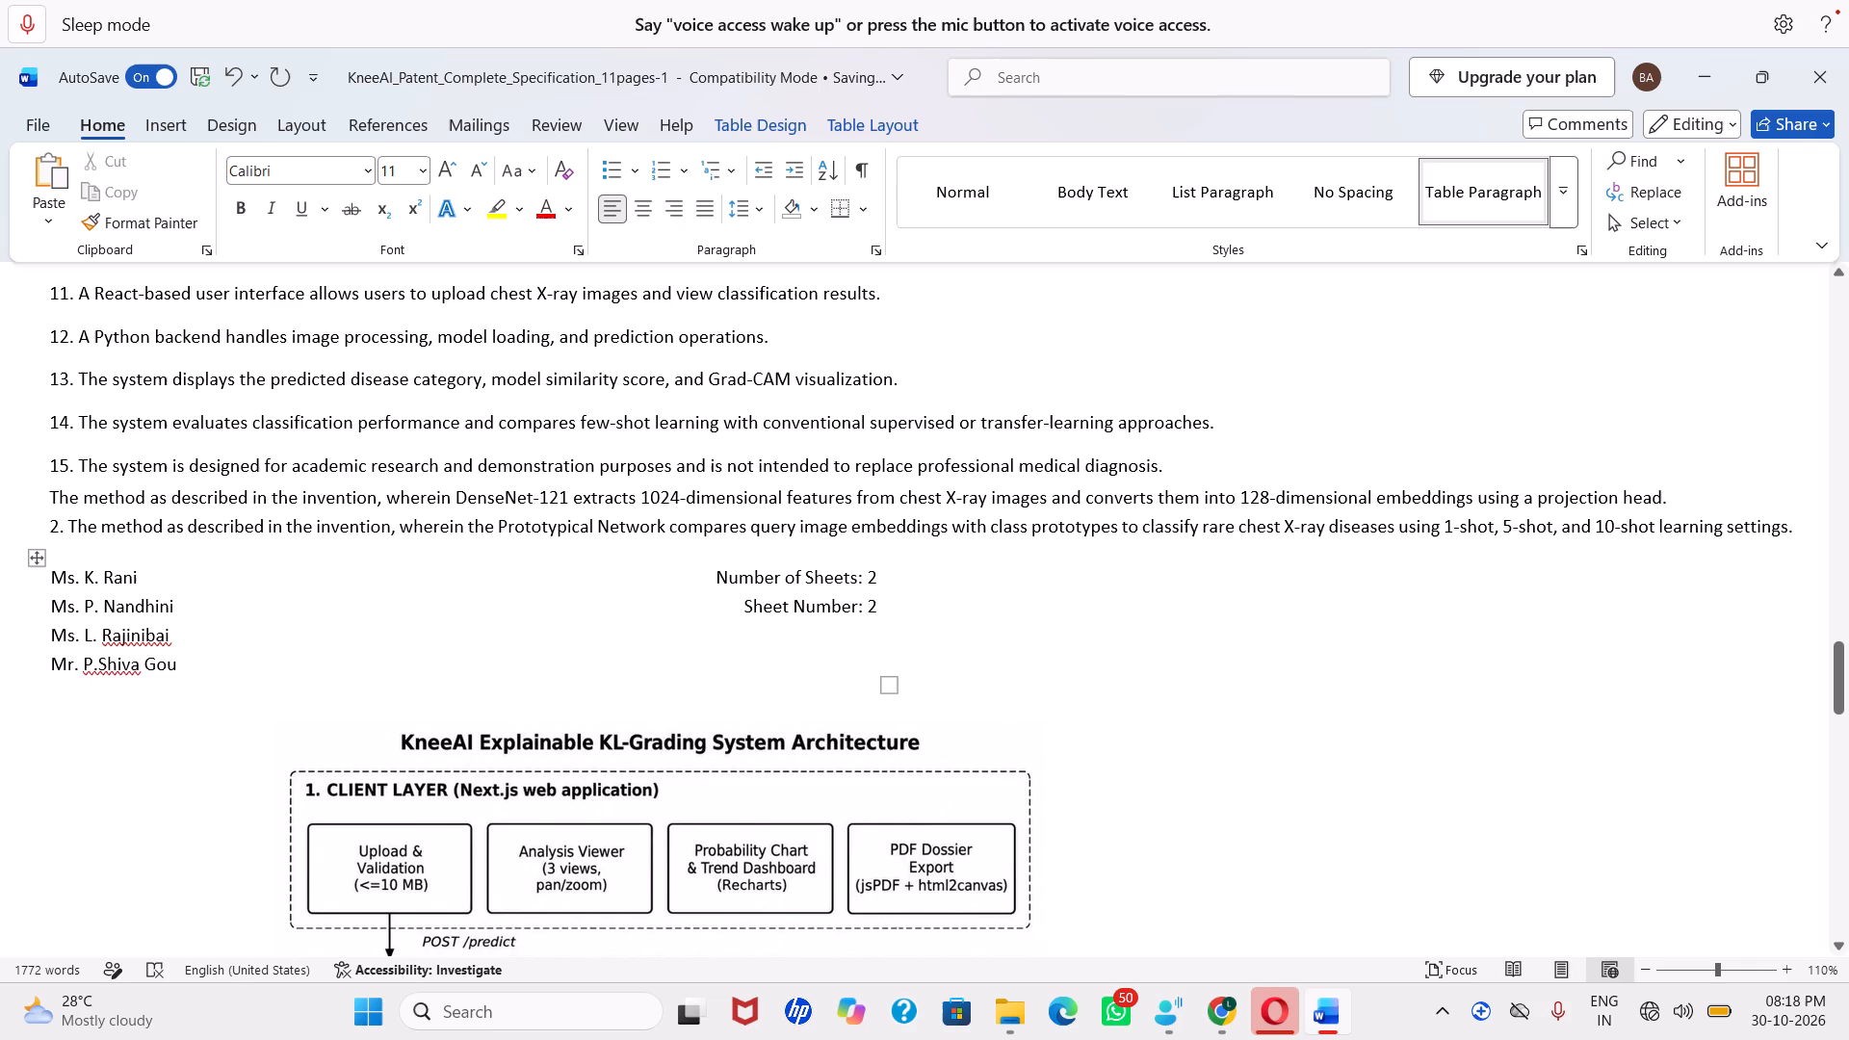
click(193, 671)
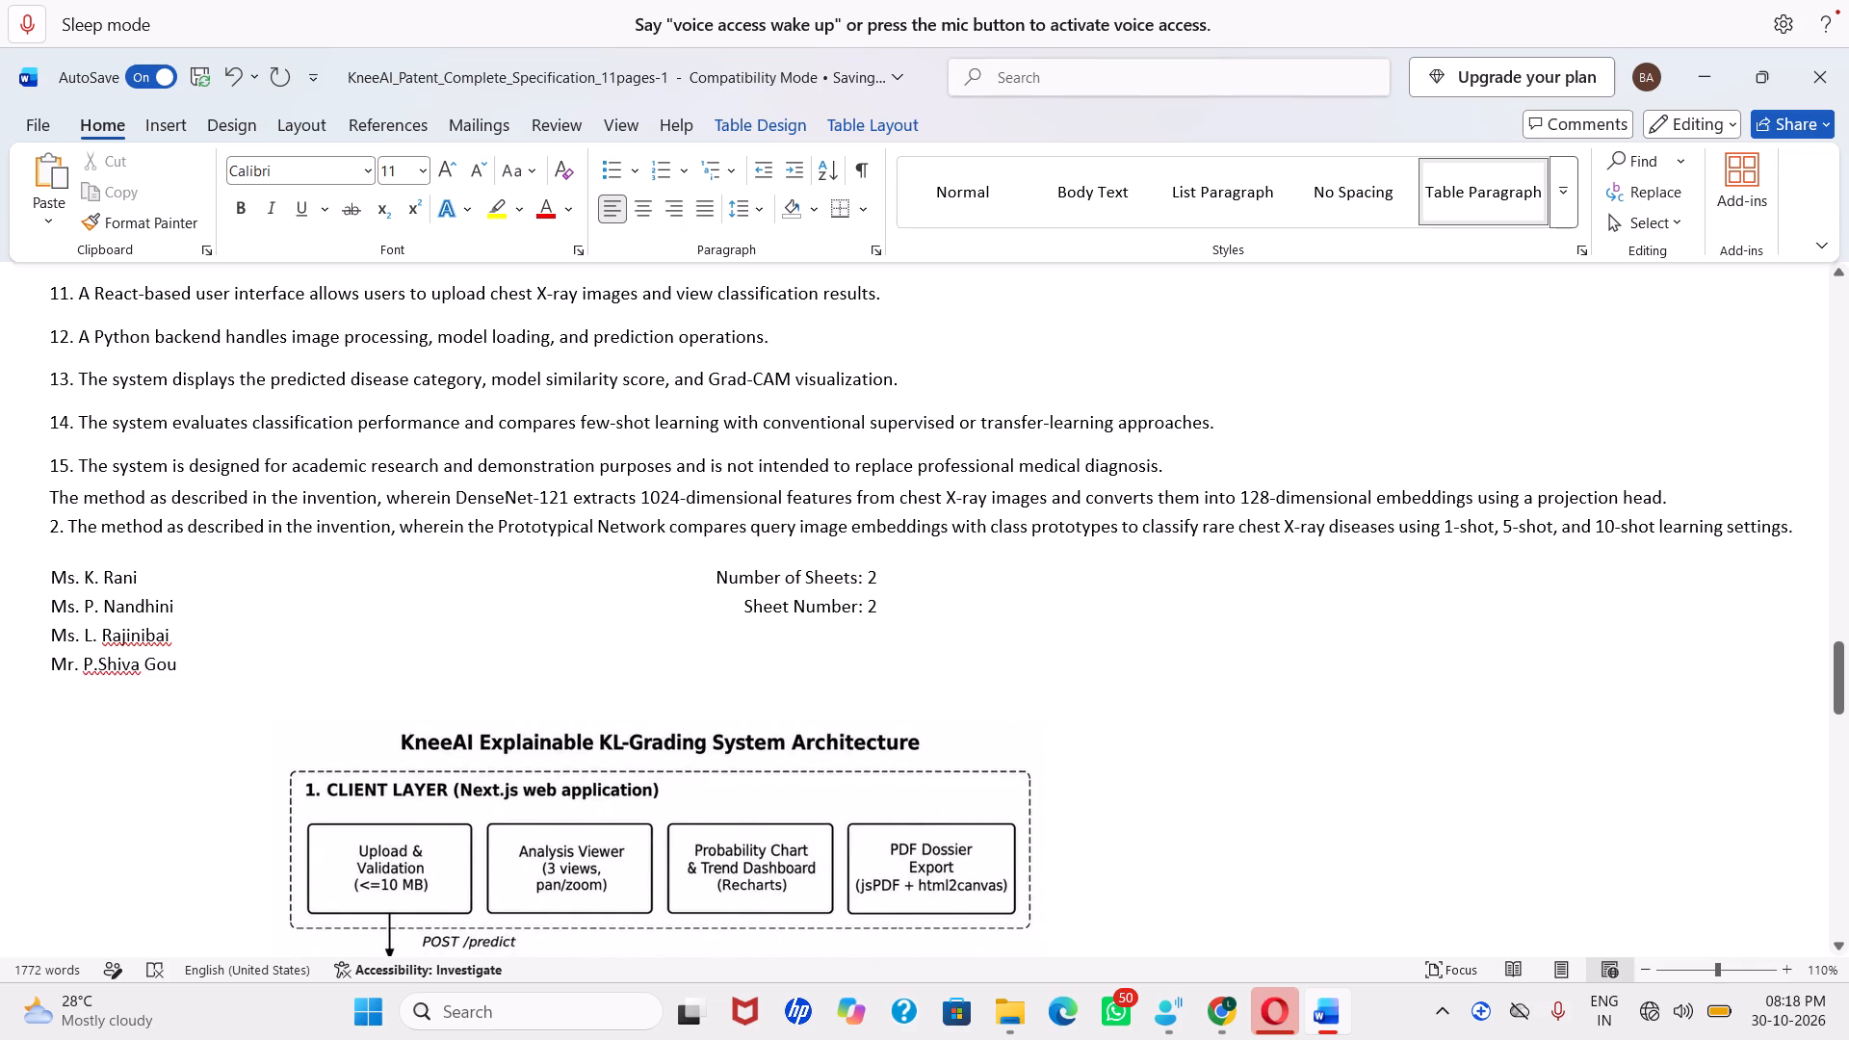
key(BackSpace)
key(BackSpace)
key(BackSpace)
key(BackSpace)
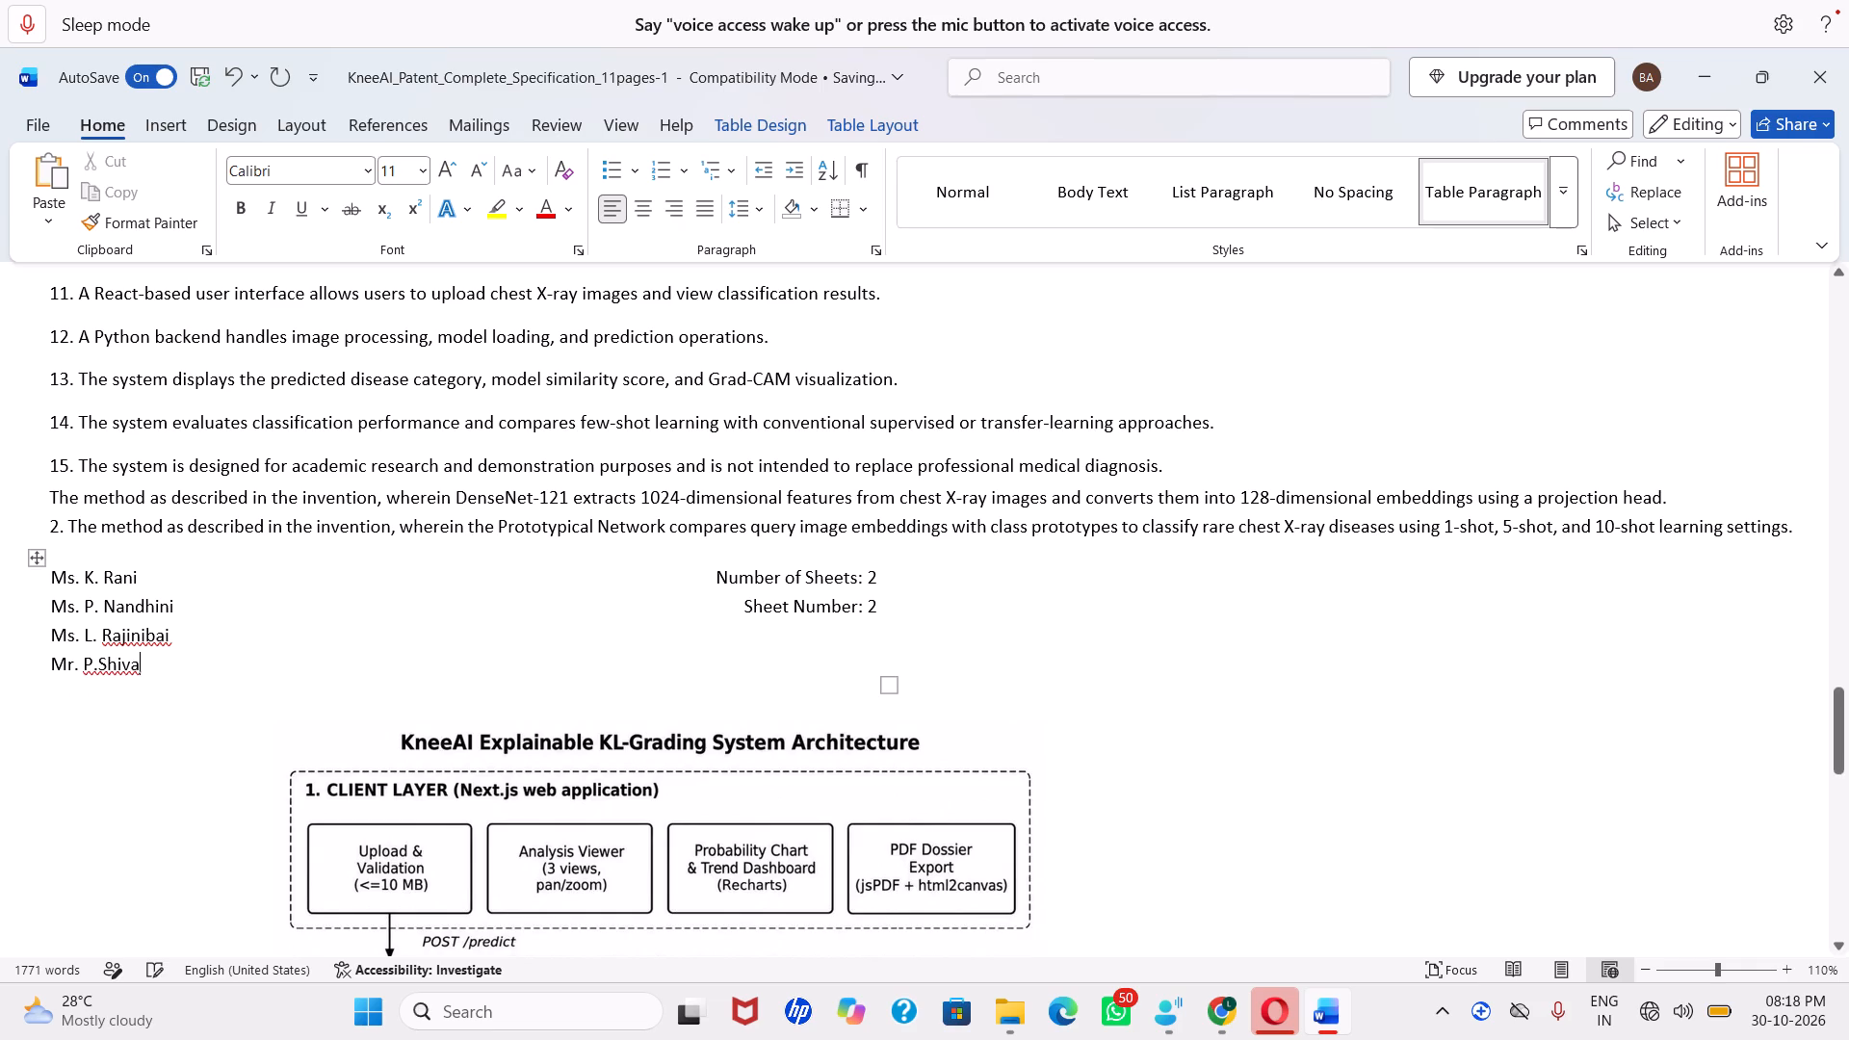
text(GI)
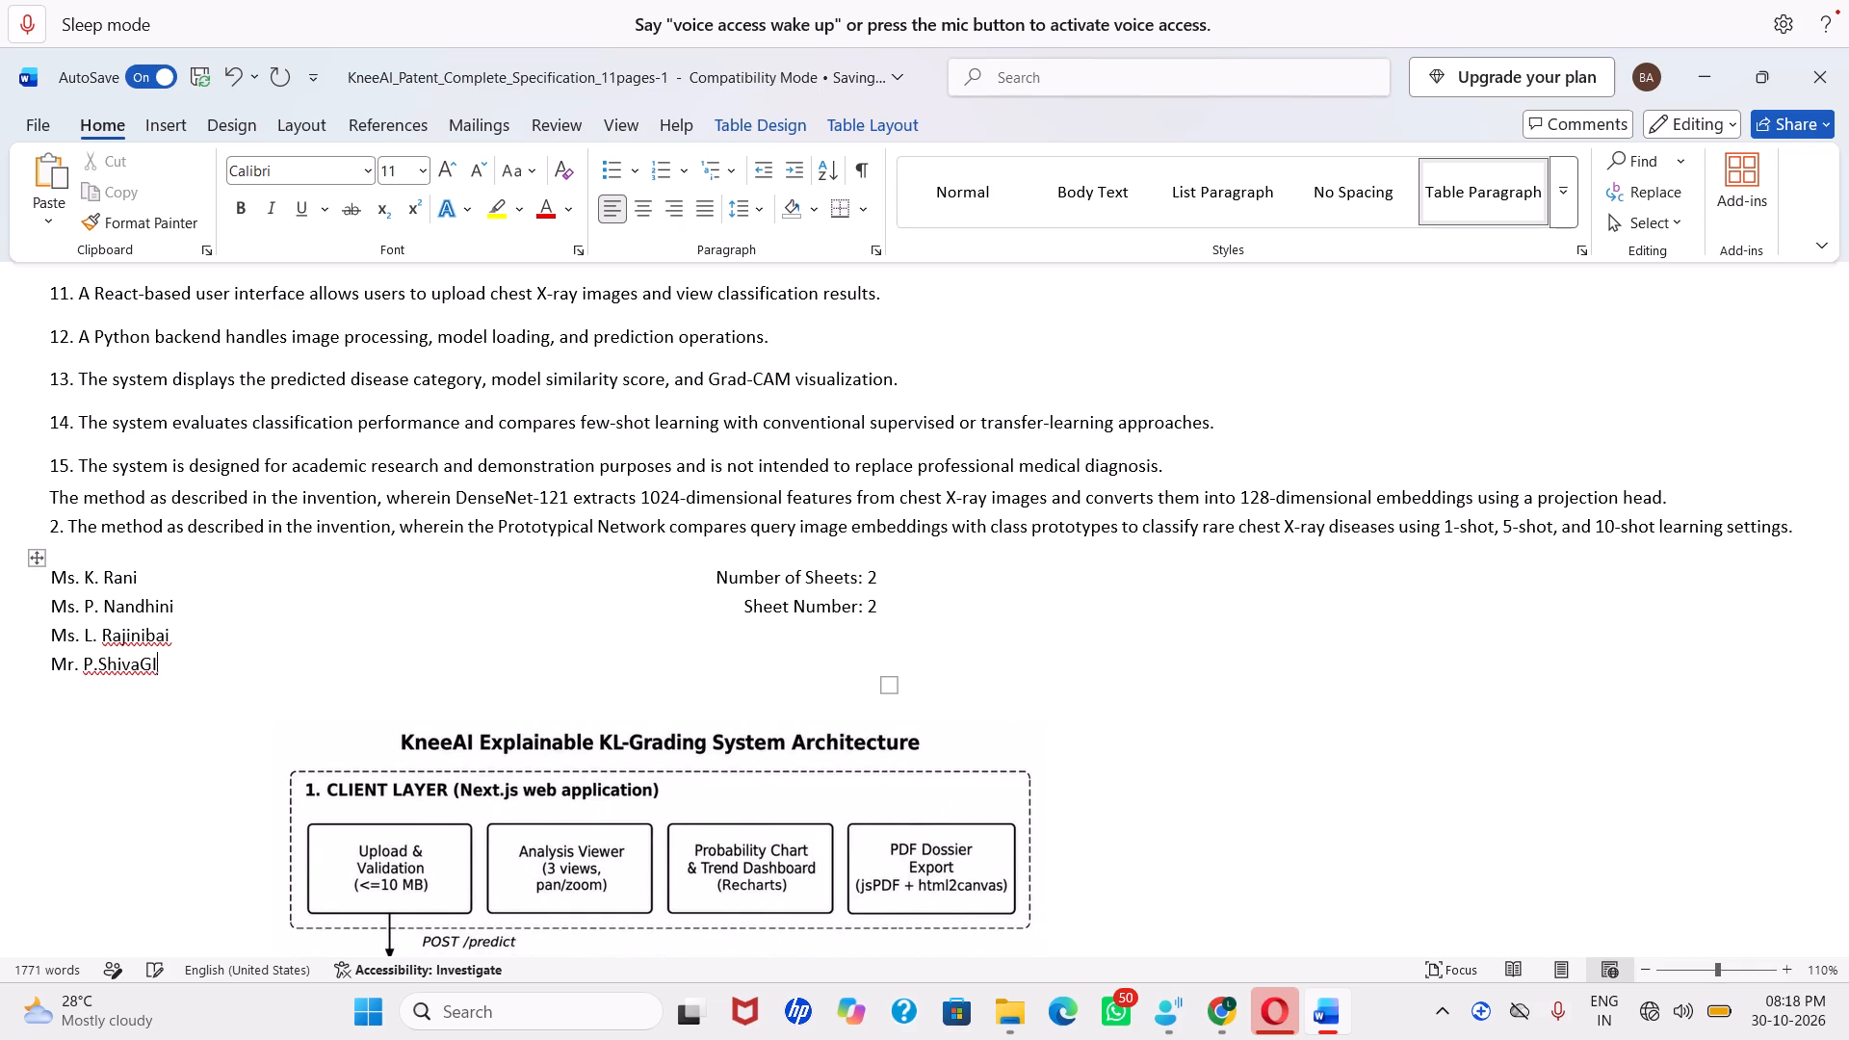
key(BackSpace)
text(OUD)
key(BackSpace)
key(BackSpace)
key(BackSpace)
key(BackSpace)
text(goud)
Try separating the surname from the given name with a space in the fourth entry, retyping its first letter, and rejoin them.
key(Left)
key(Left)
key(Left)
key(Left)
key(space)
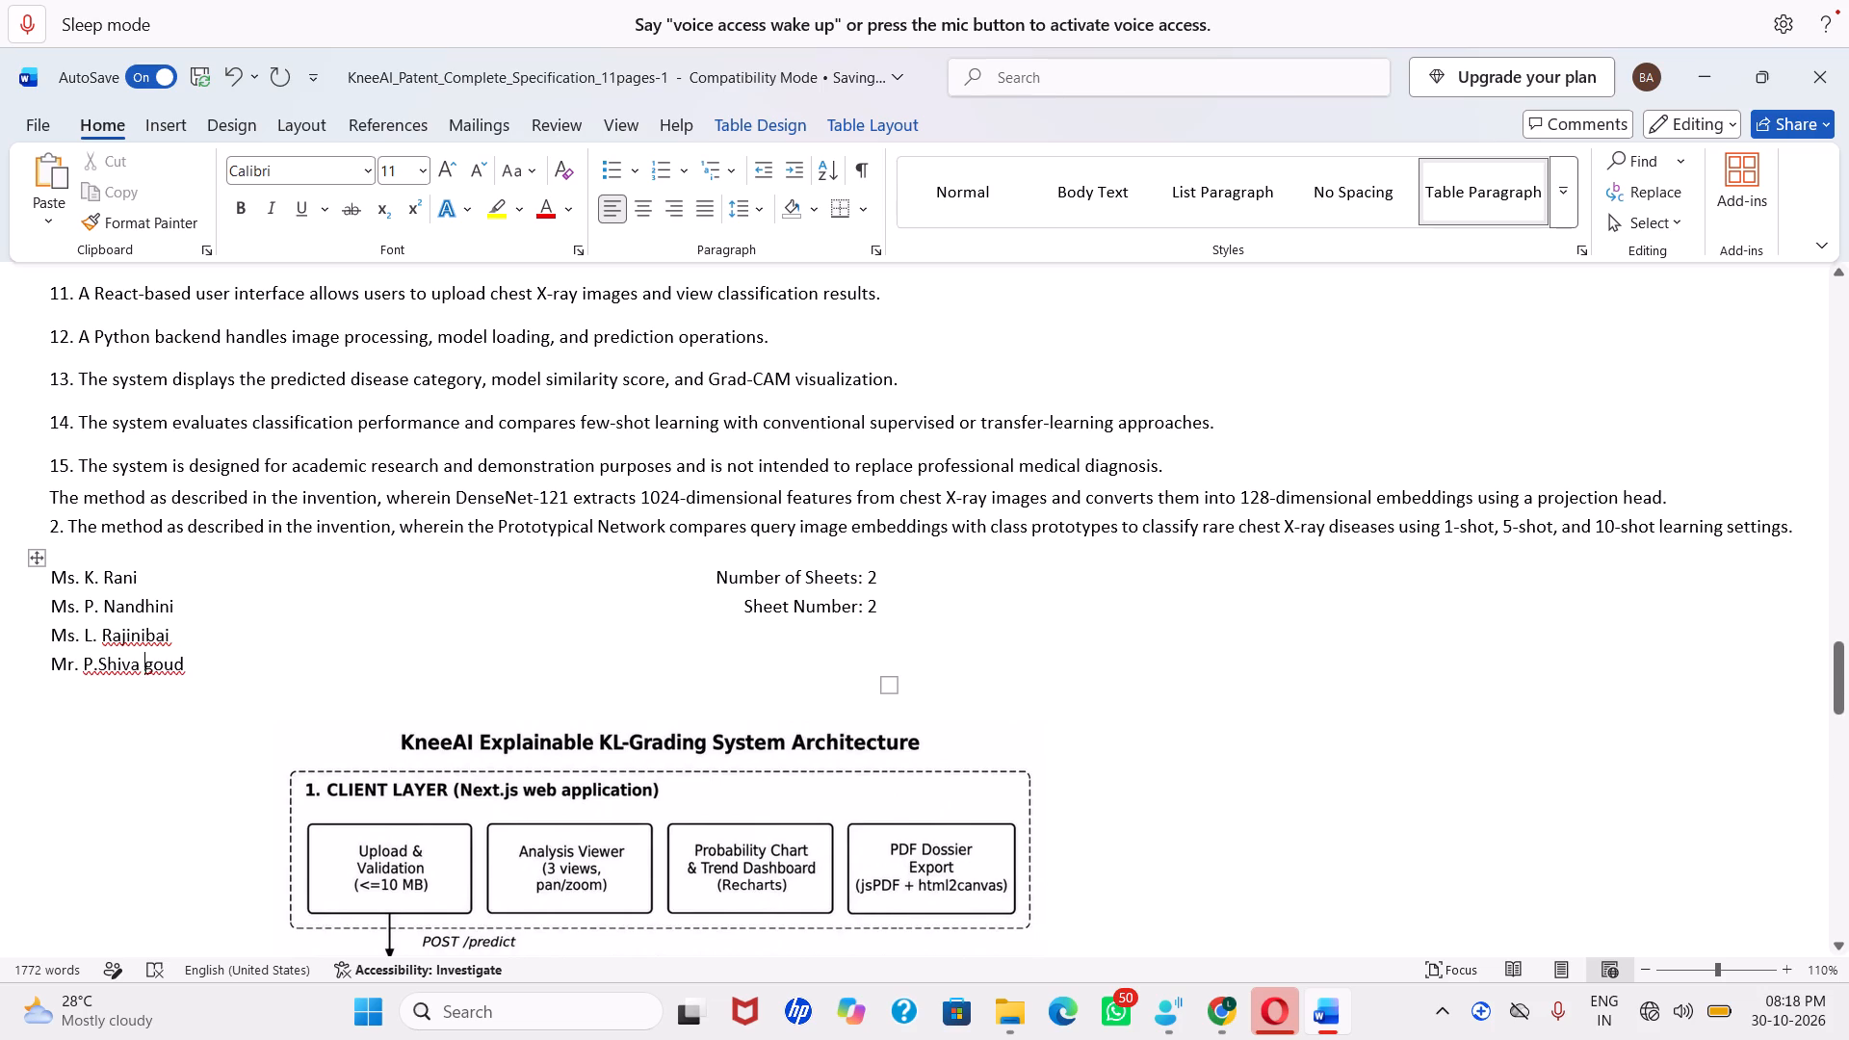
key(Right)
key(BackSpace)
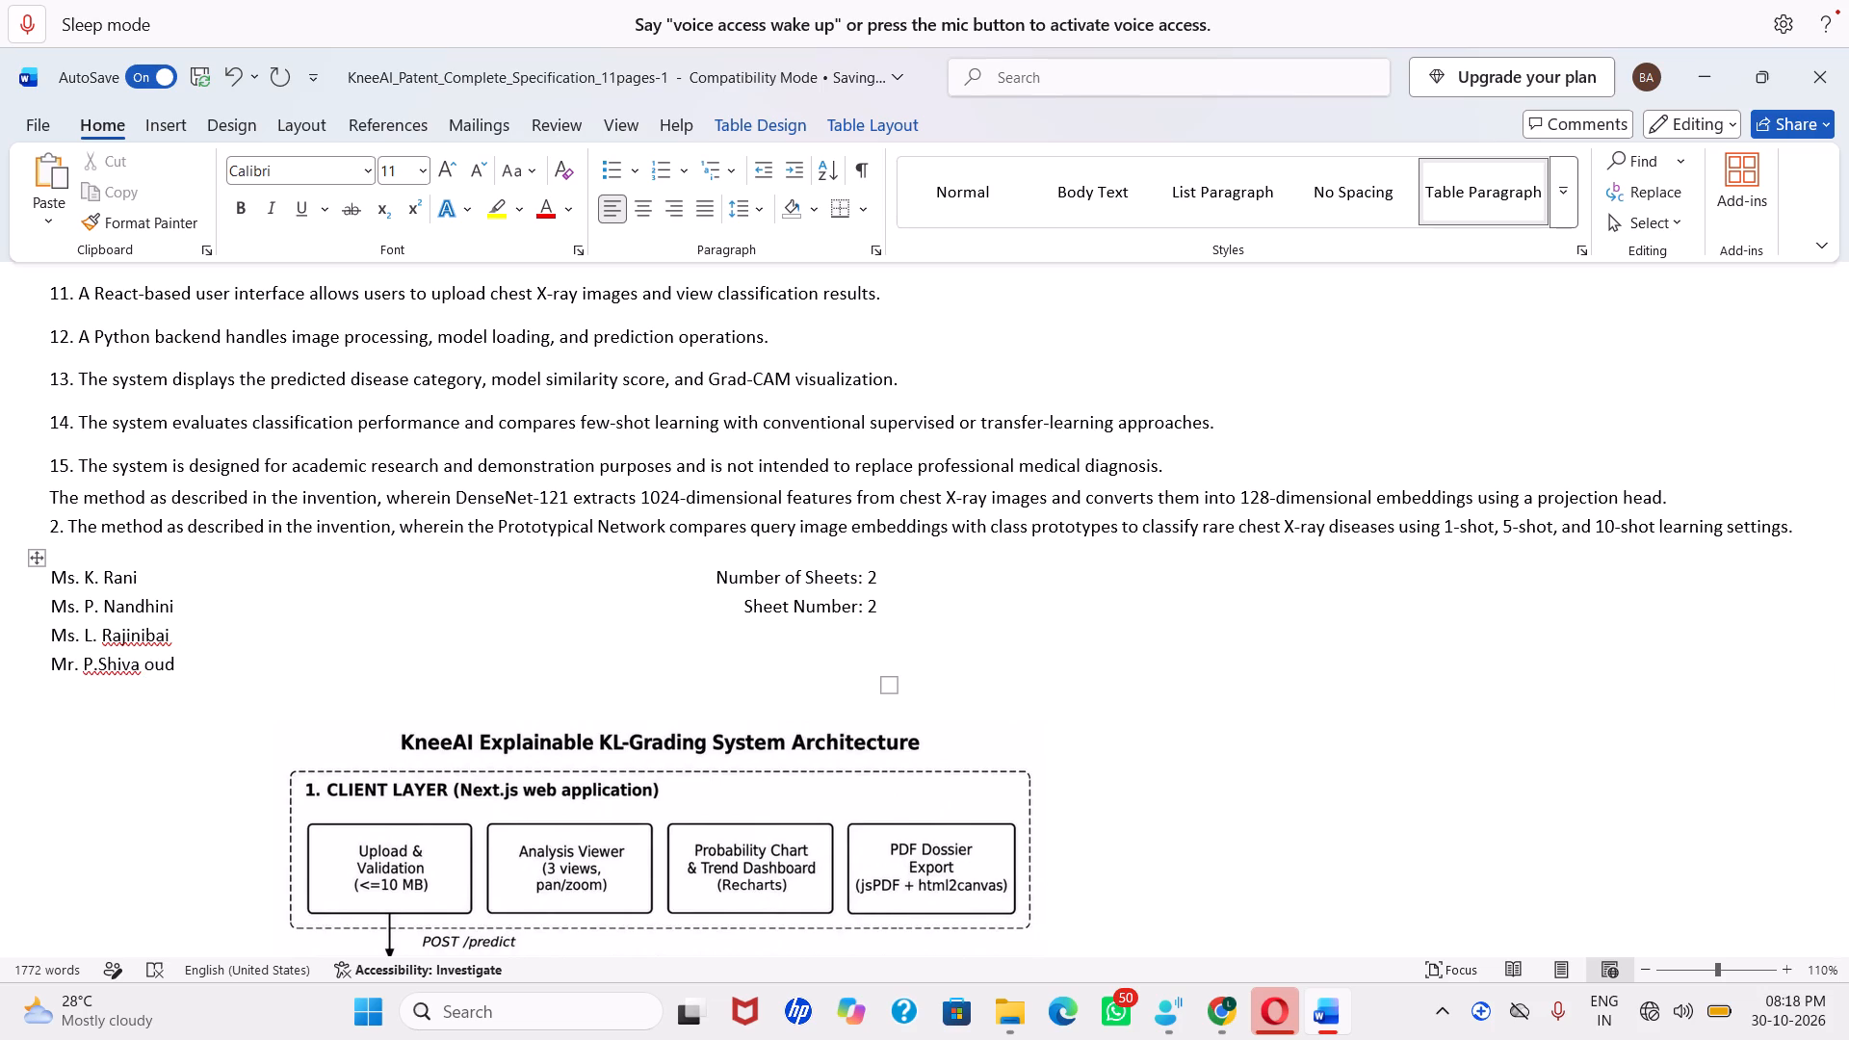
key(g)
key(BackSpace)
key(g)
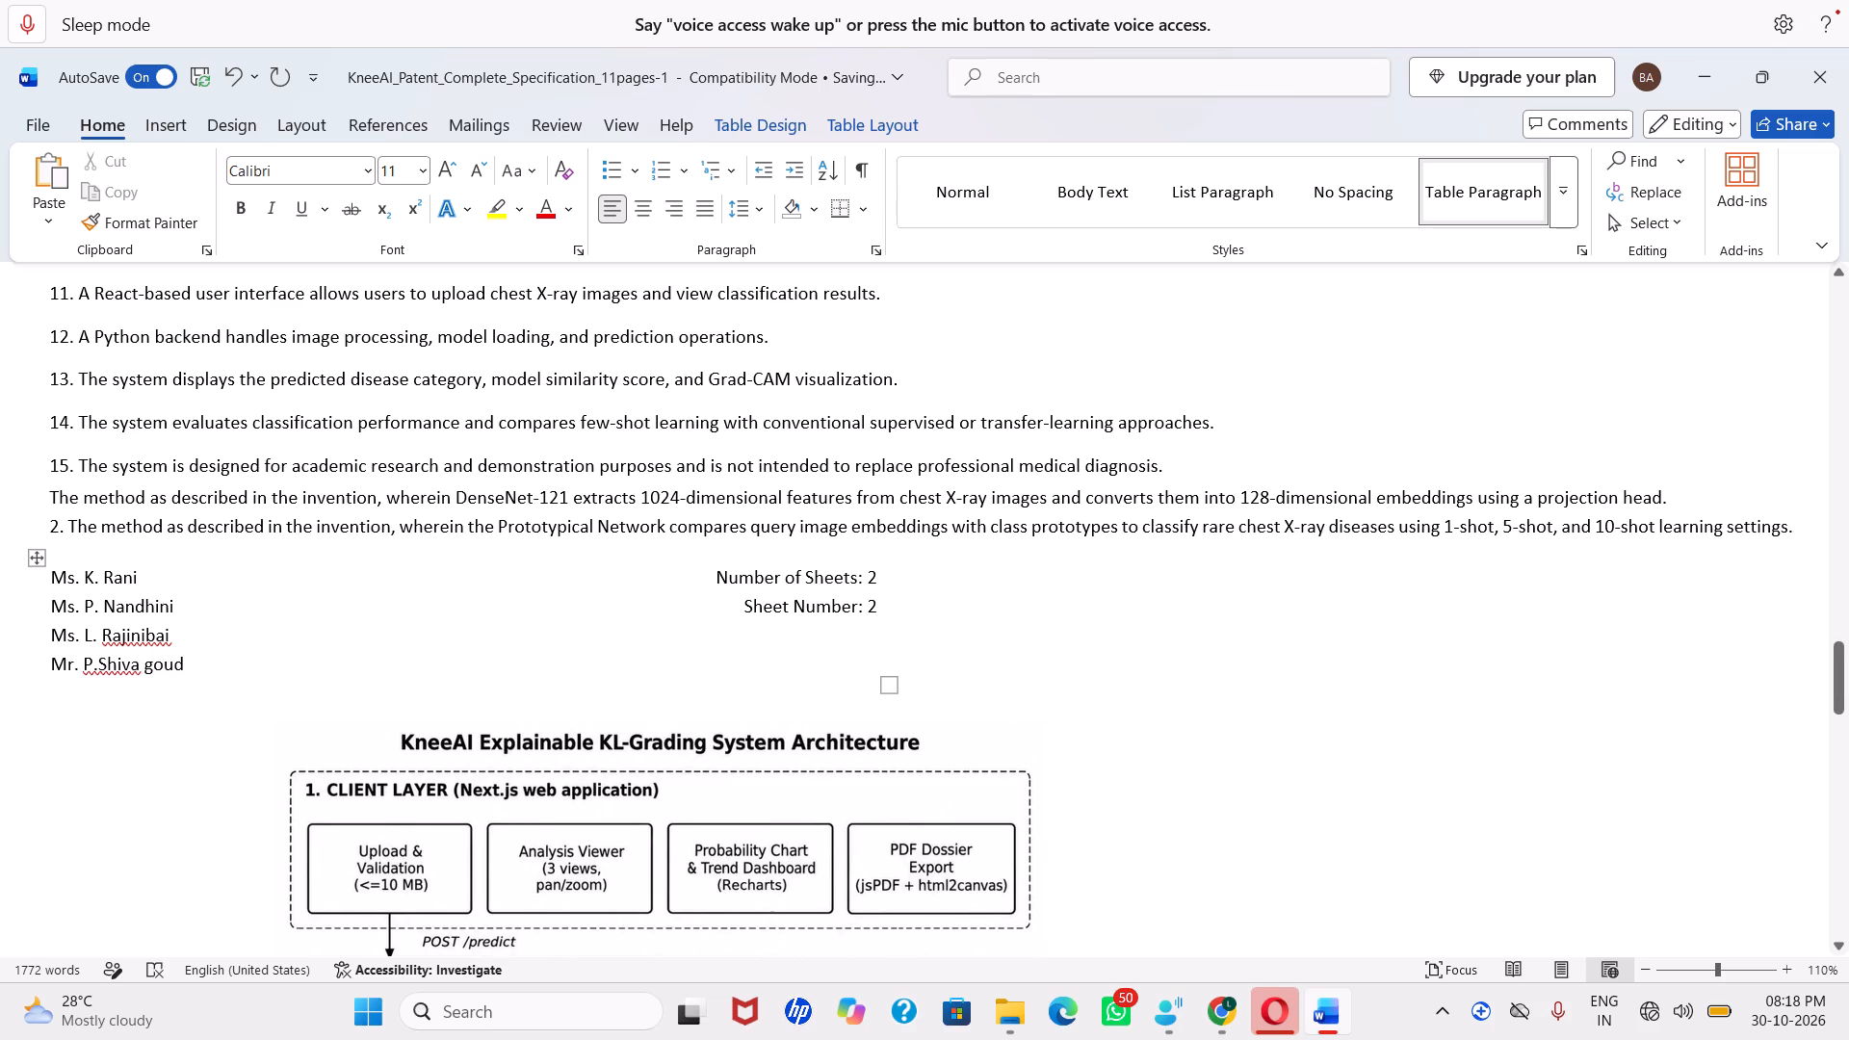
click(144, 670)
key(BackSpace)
Examine the KneeAI Explainable KL-Grading System Architecture diagram below the names table.
scroll(386, 655, down, 1)
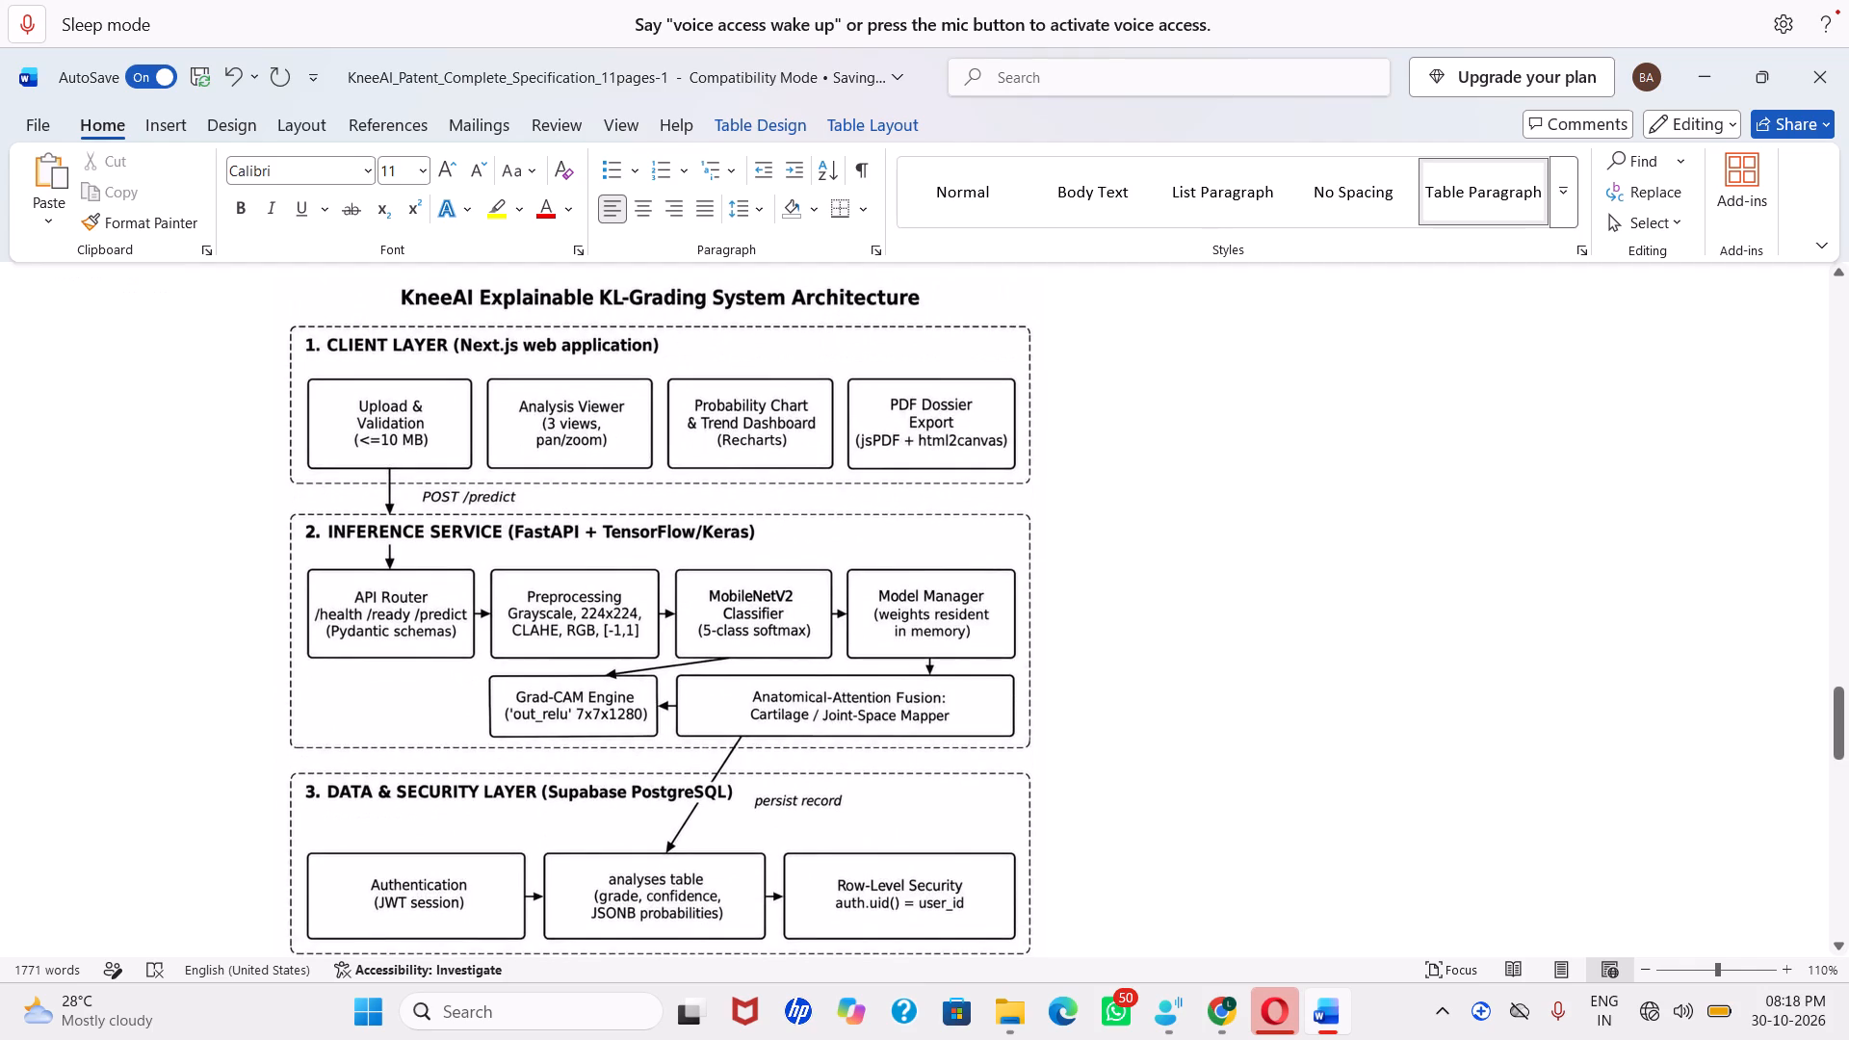
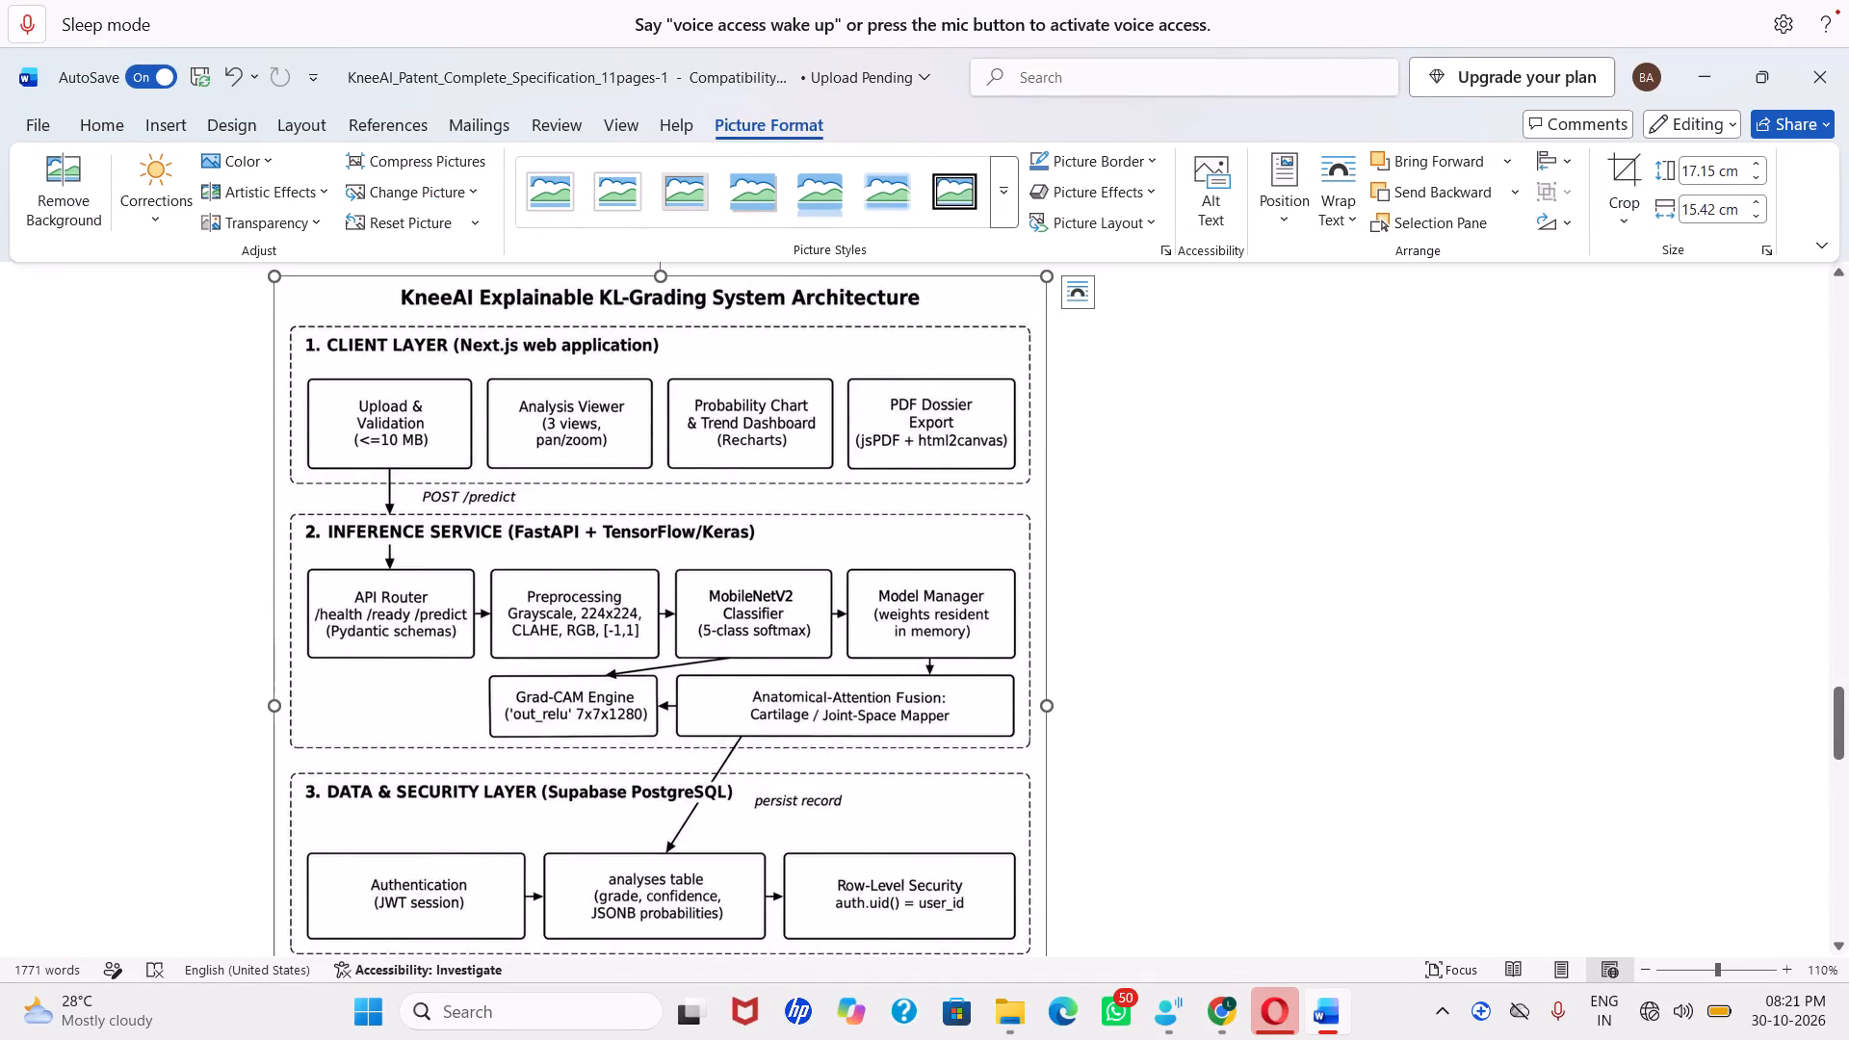
Capitalize the first letter of the surname in the fourth entry of the names table.
scroll(0, 575, up, 1)
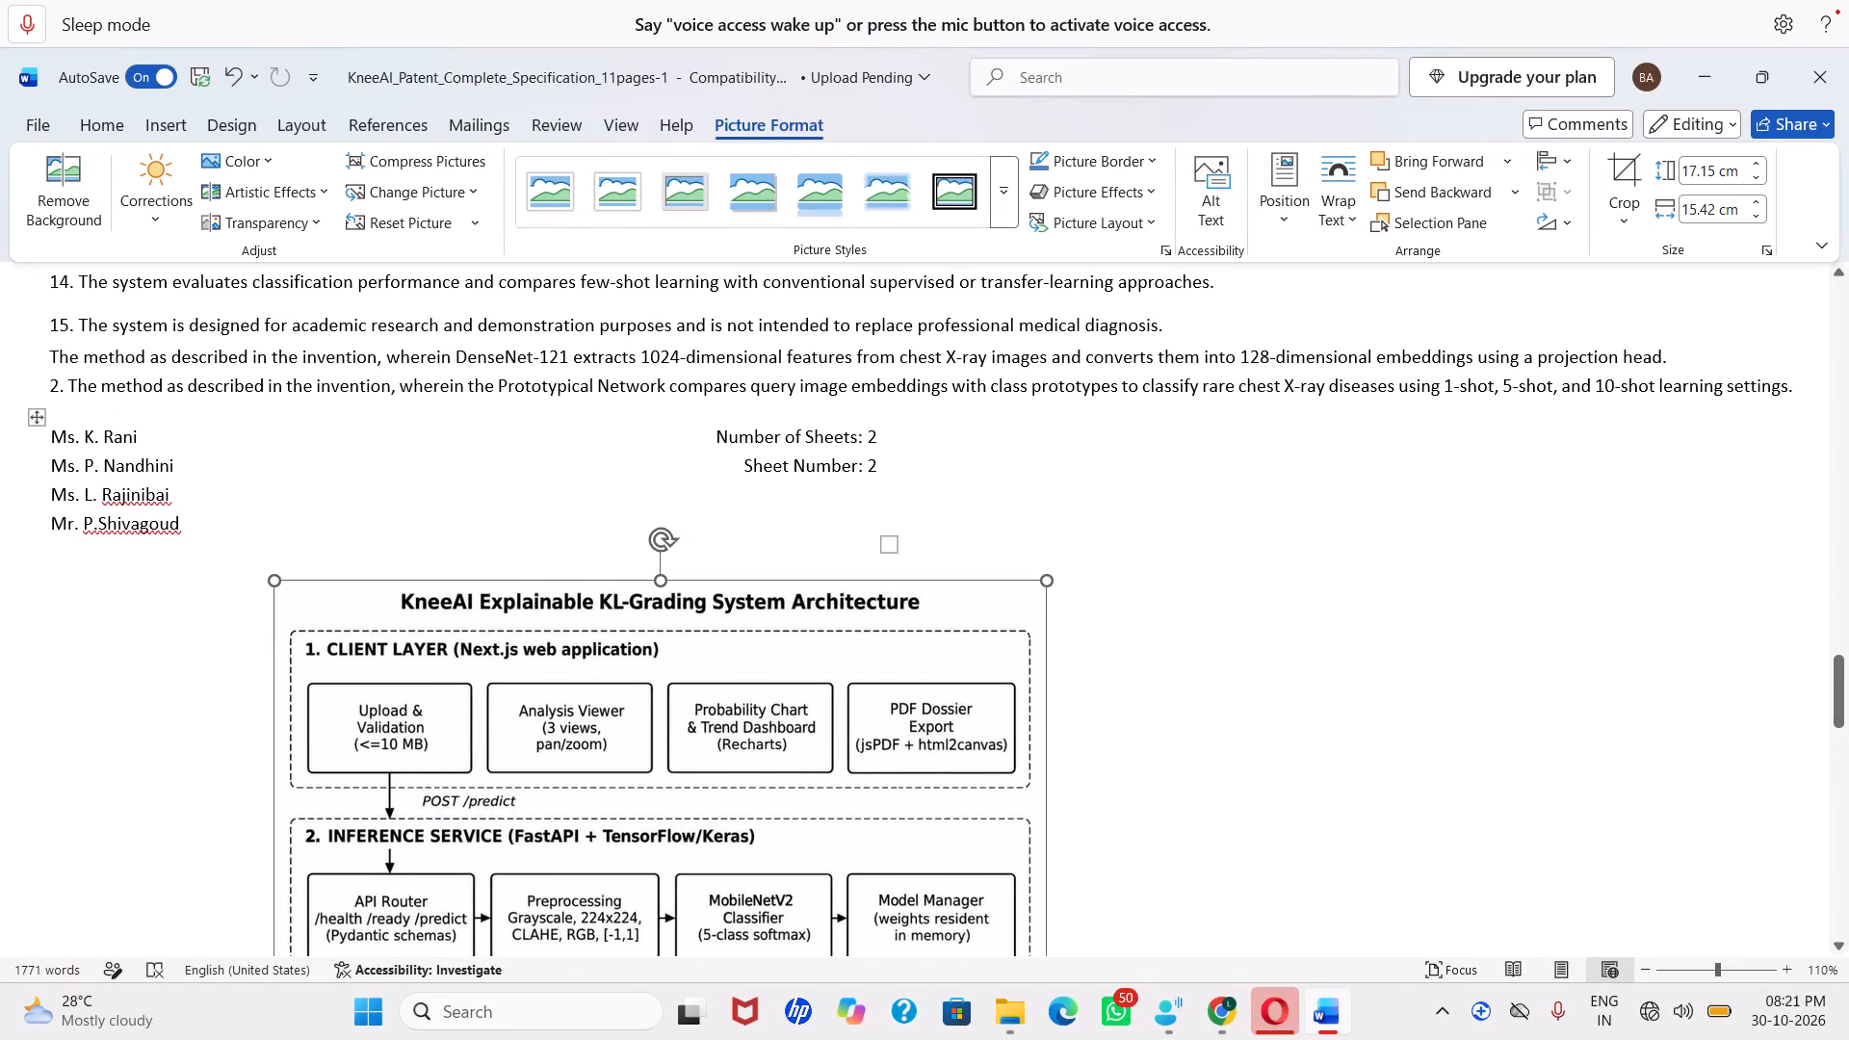
click(145, 523)
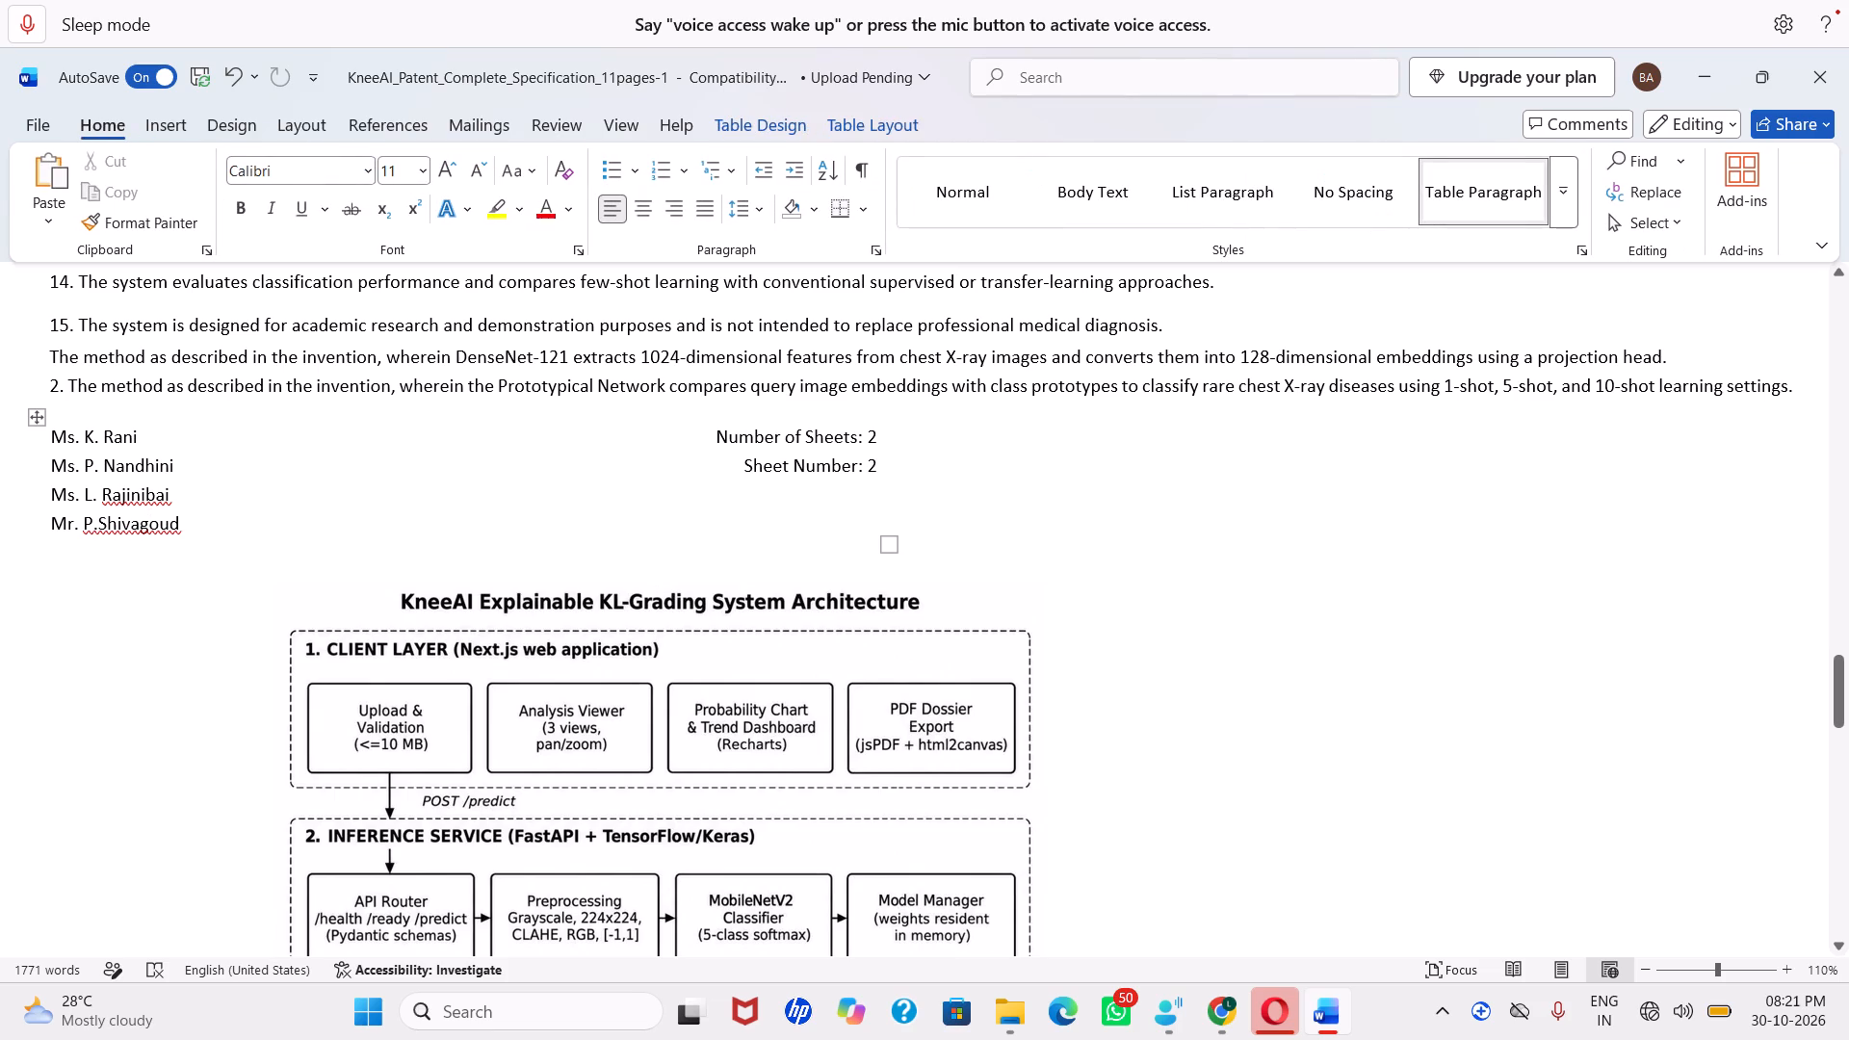
key(BackSpace)
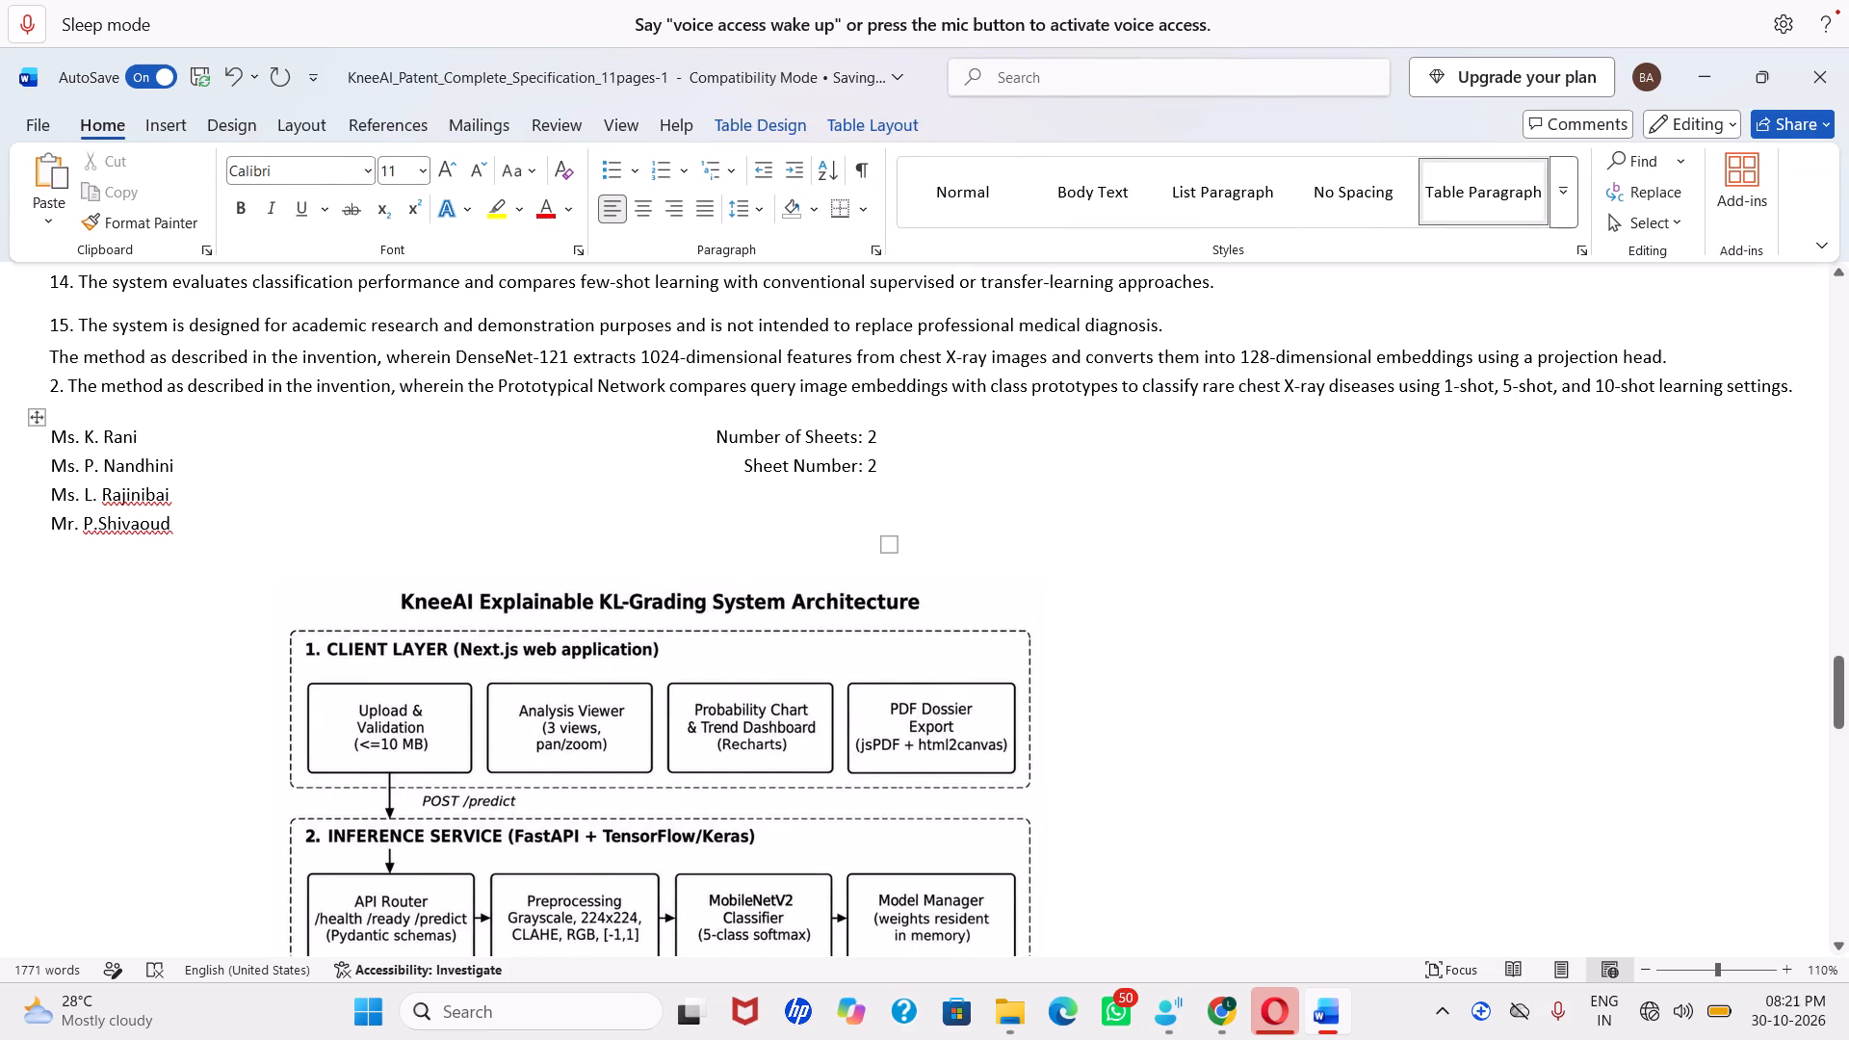
key(g)
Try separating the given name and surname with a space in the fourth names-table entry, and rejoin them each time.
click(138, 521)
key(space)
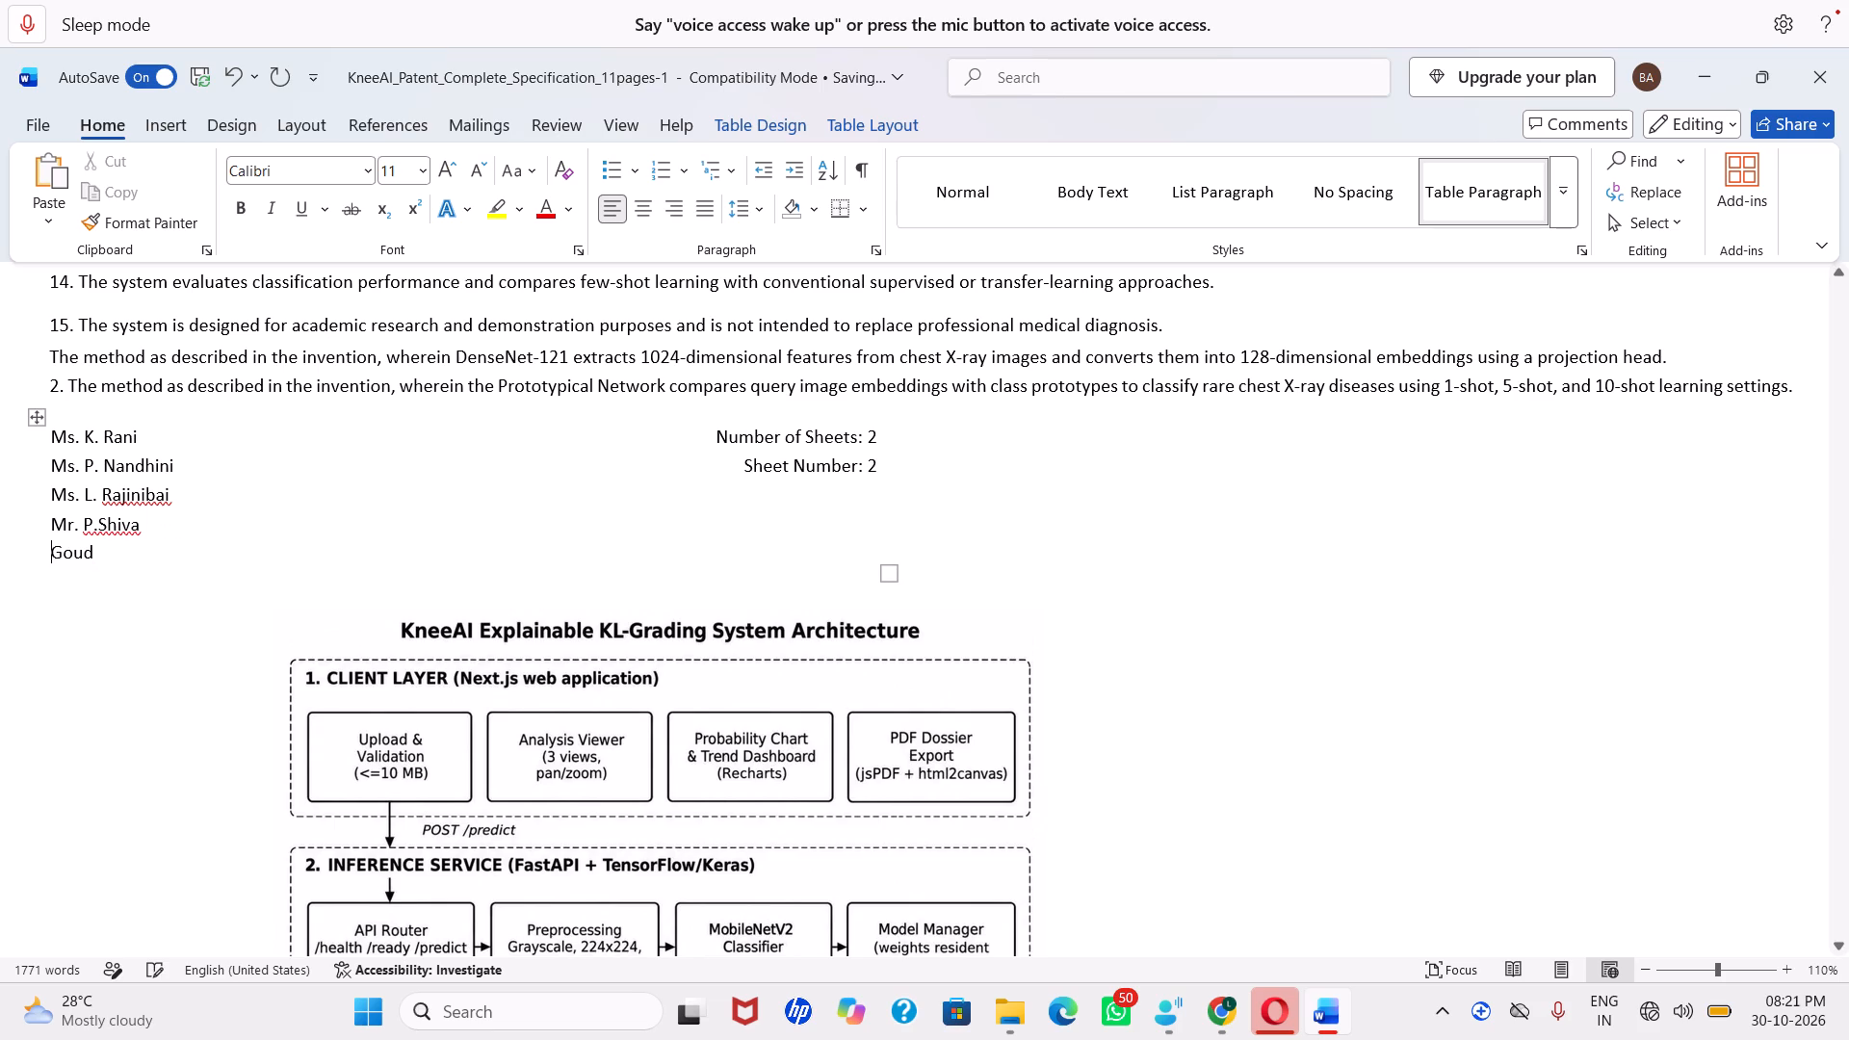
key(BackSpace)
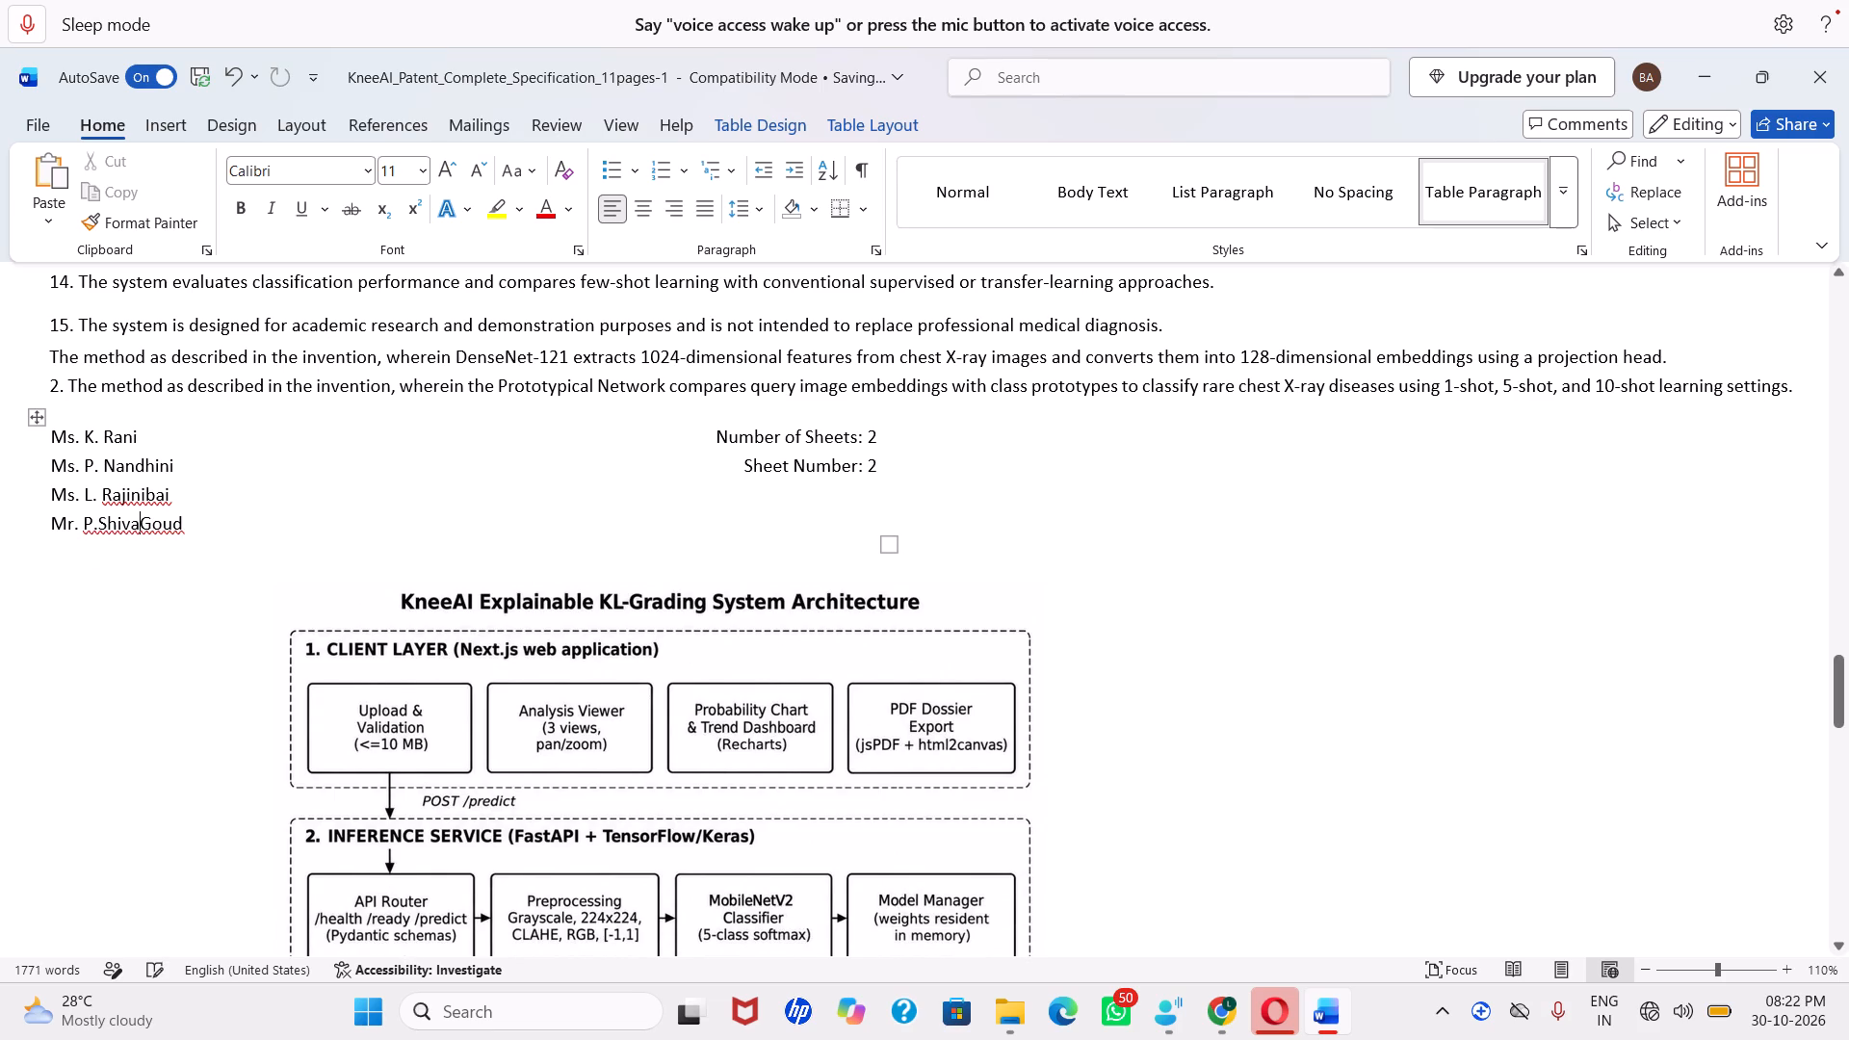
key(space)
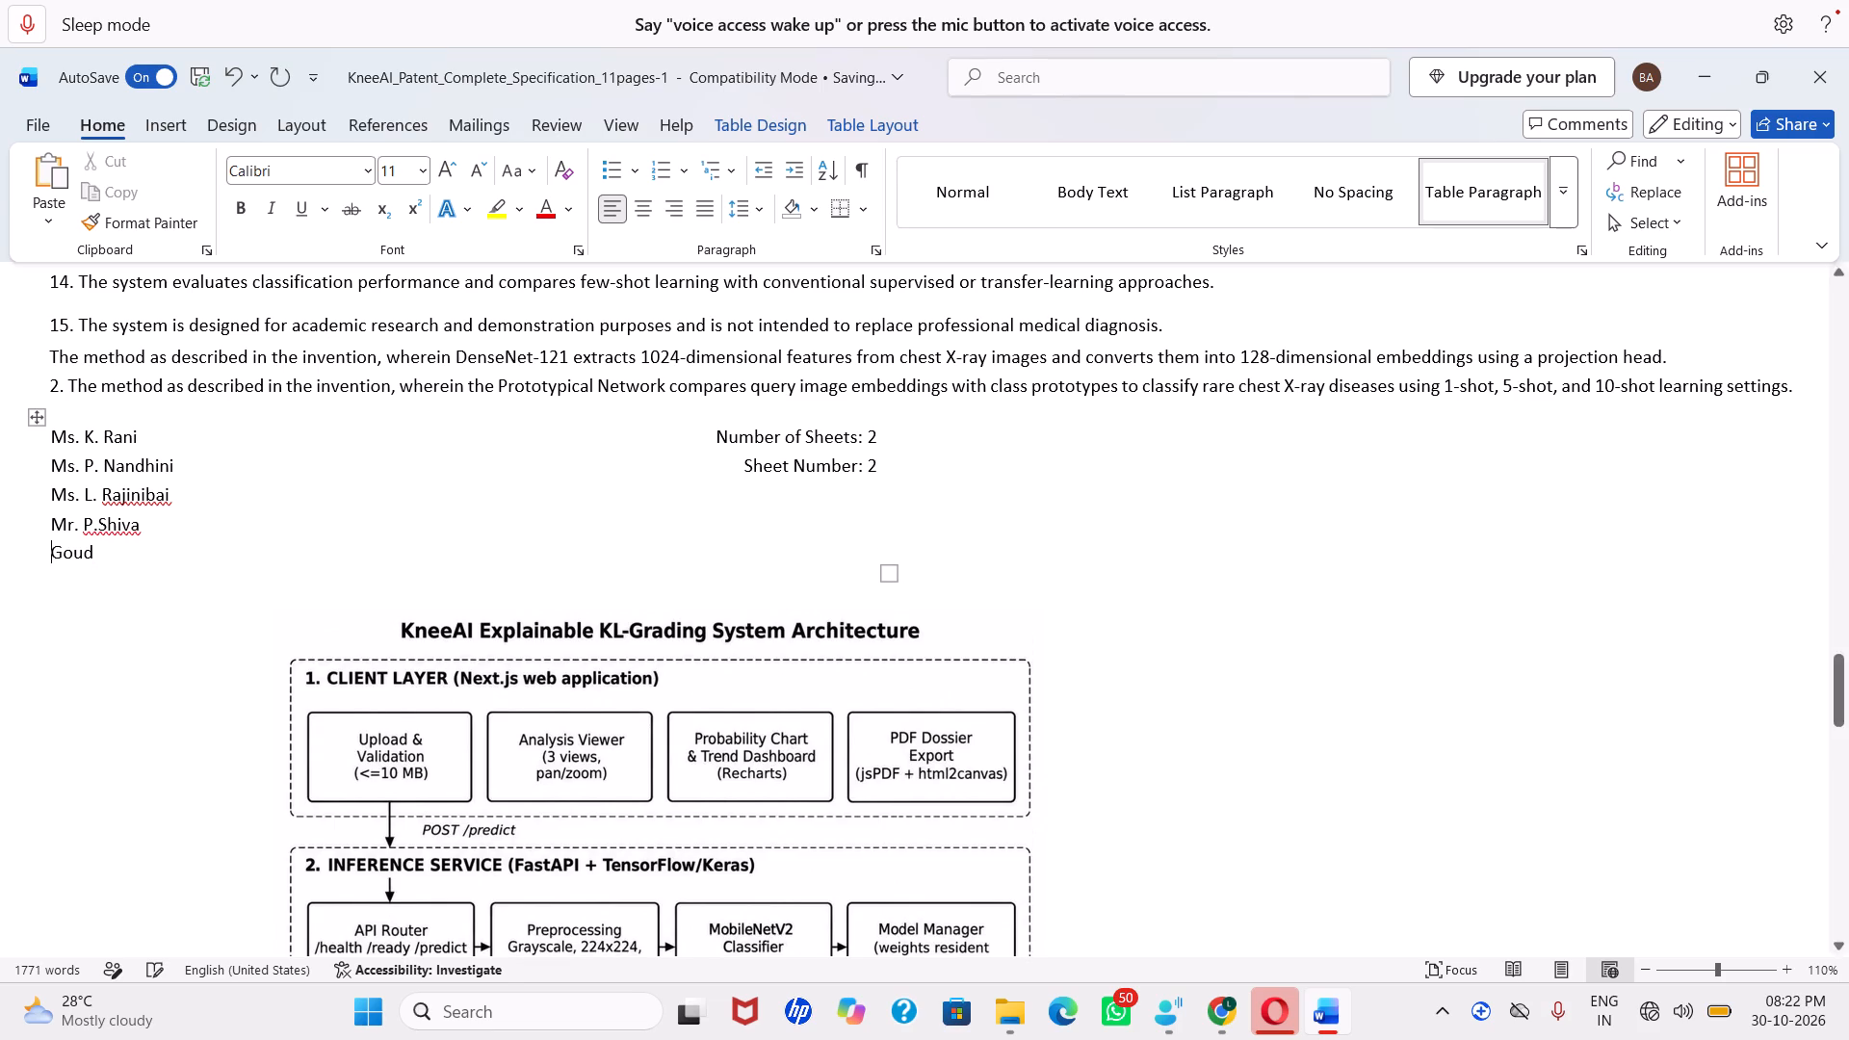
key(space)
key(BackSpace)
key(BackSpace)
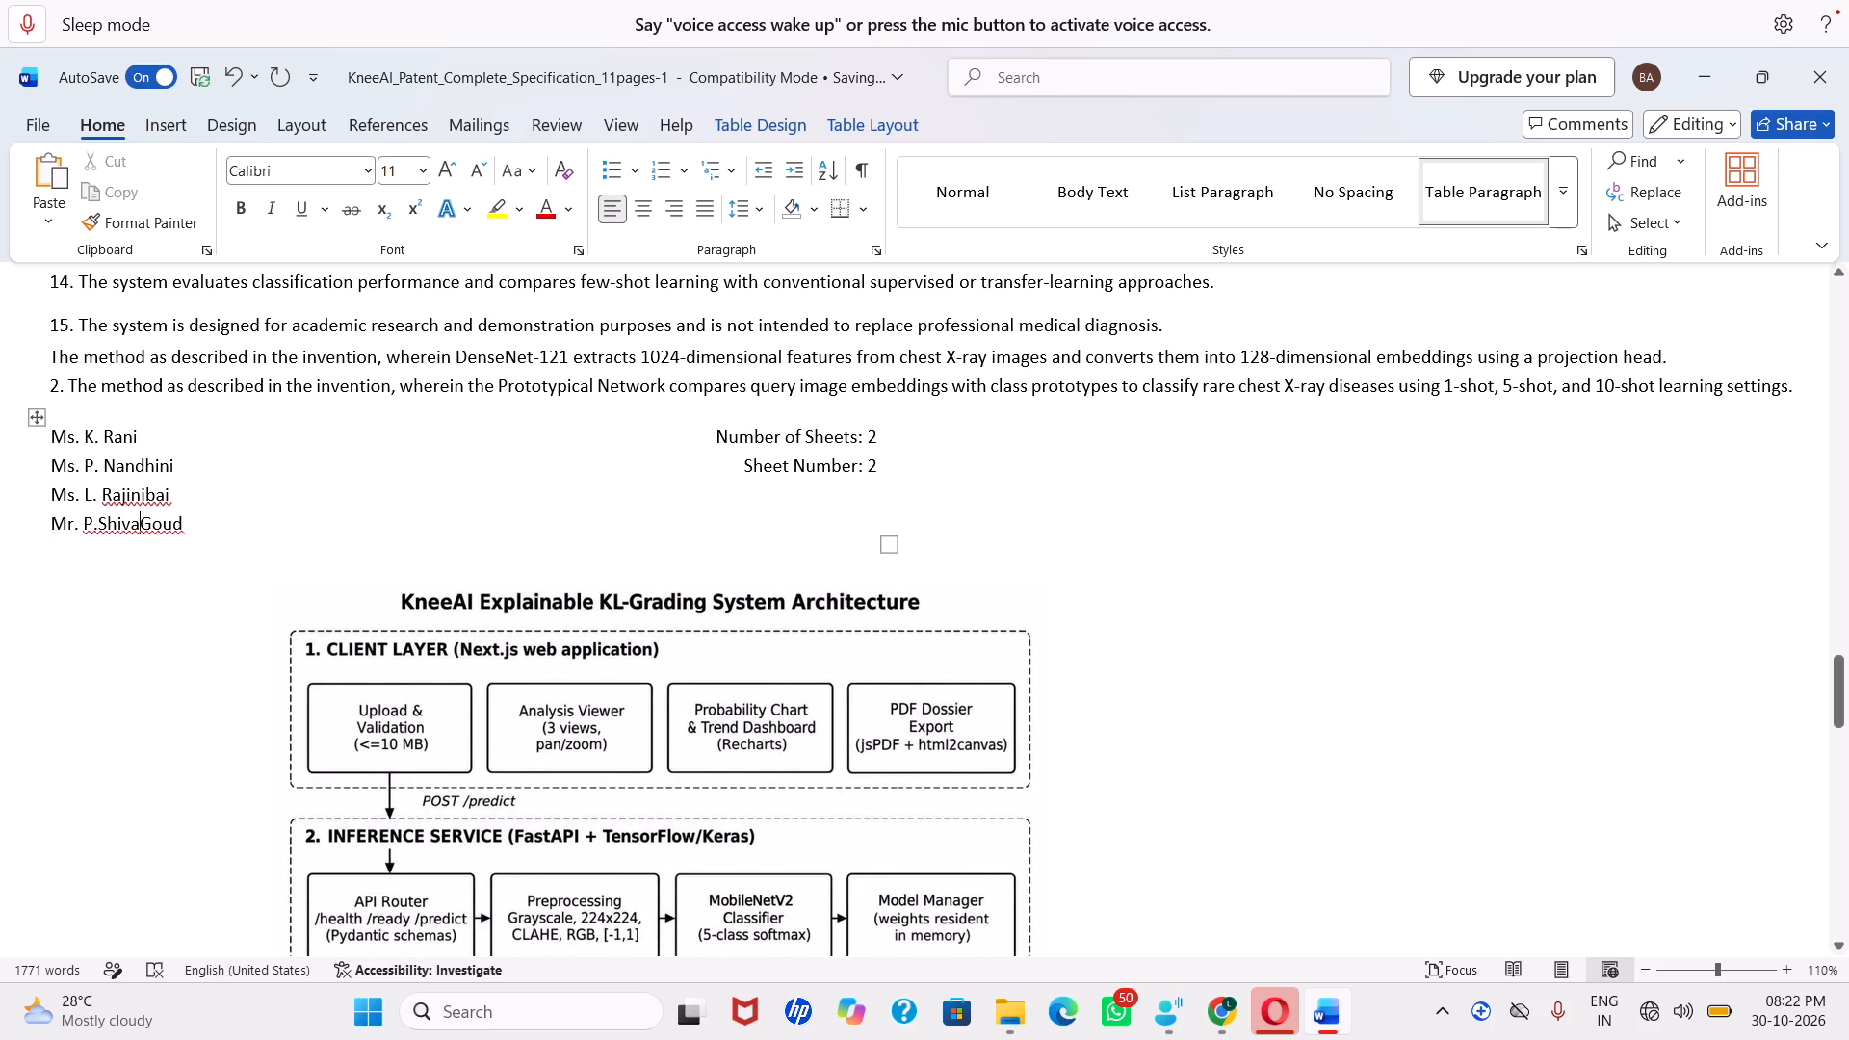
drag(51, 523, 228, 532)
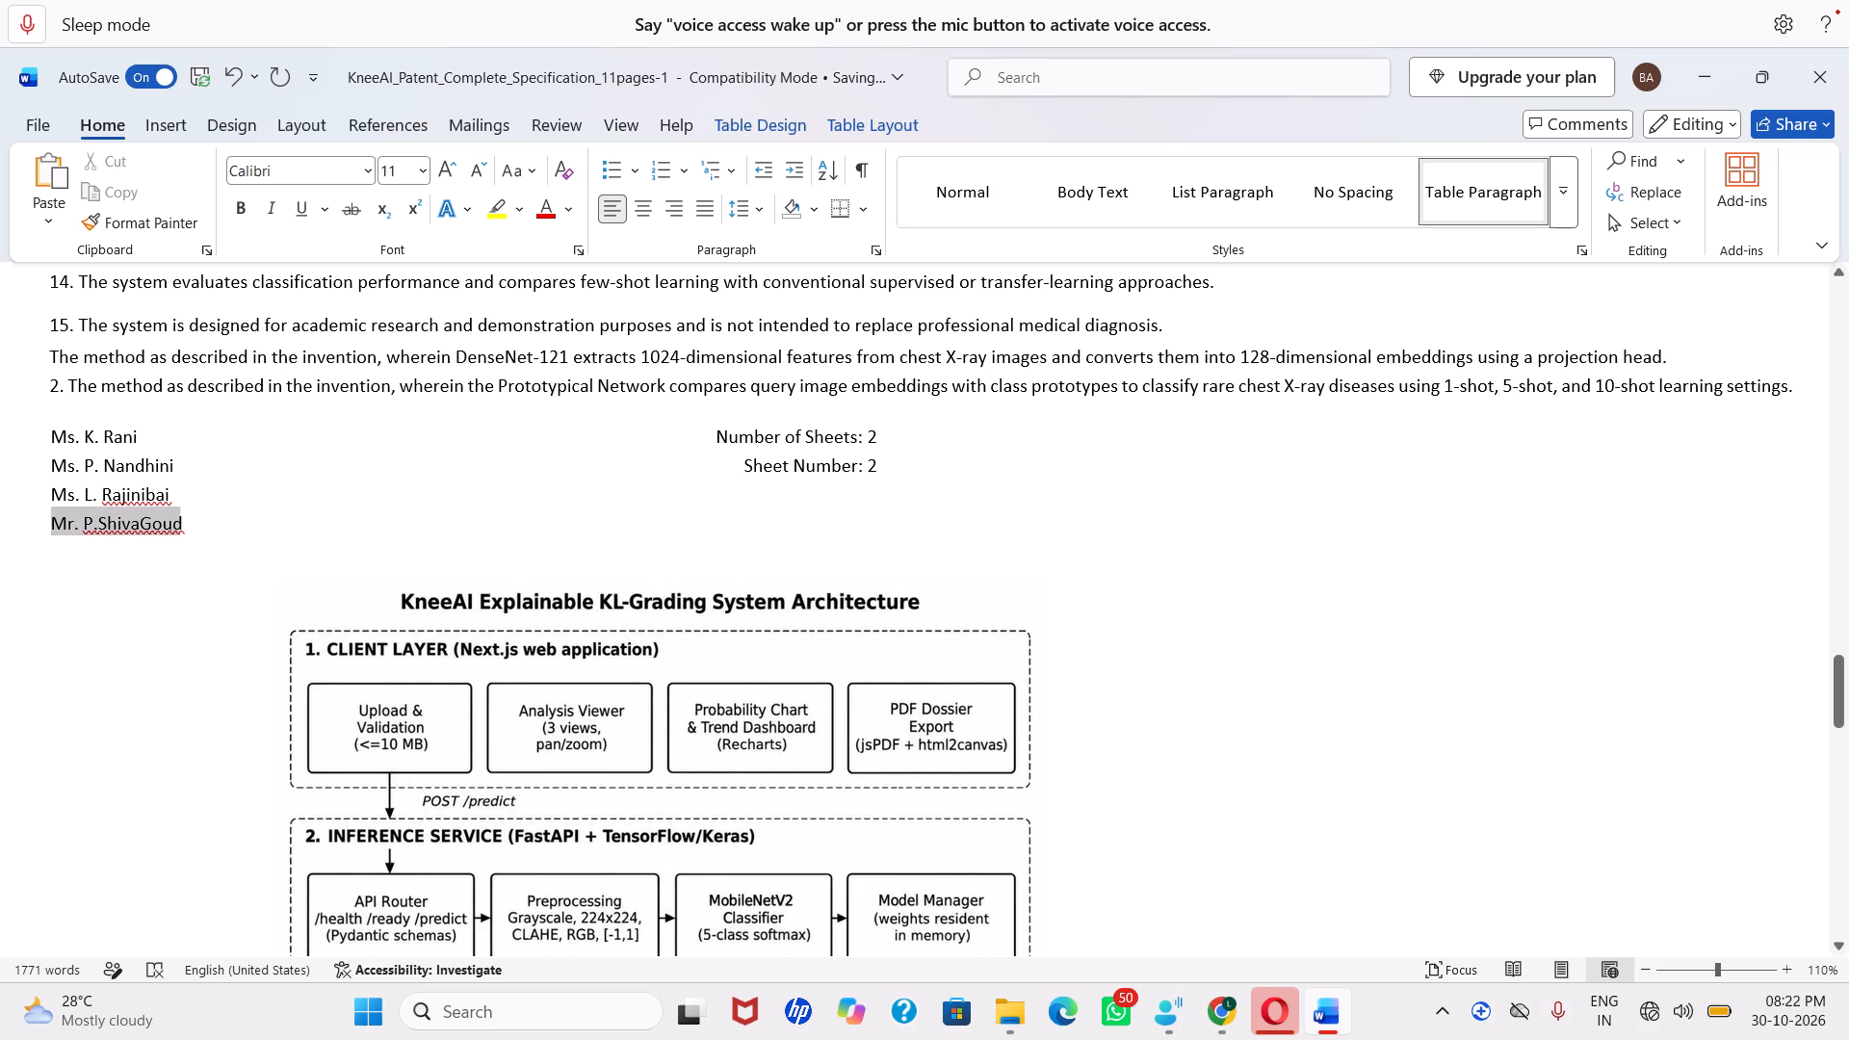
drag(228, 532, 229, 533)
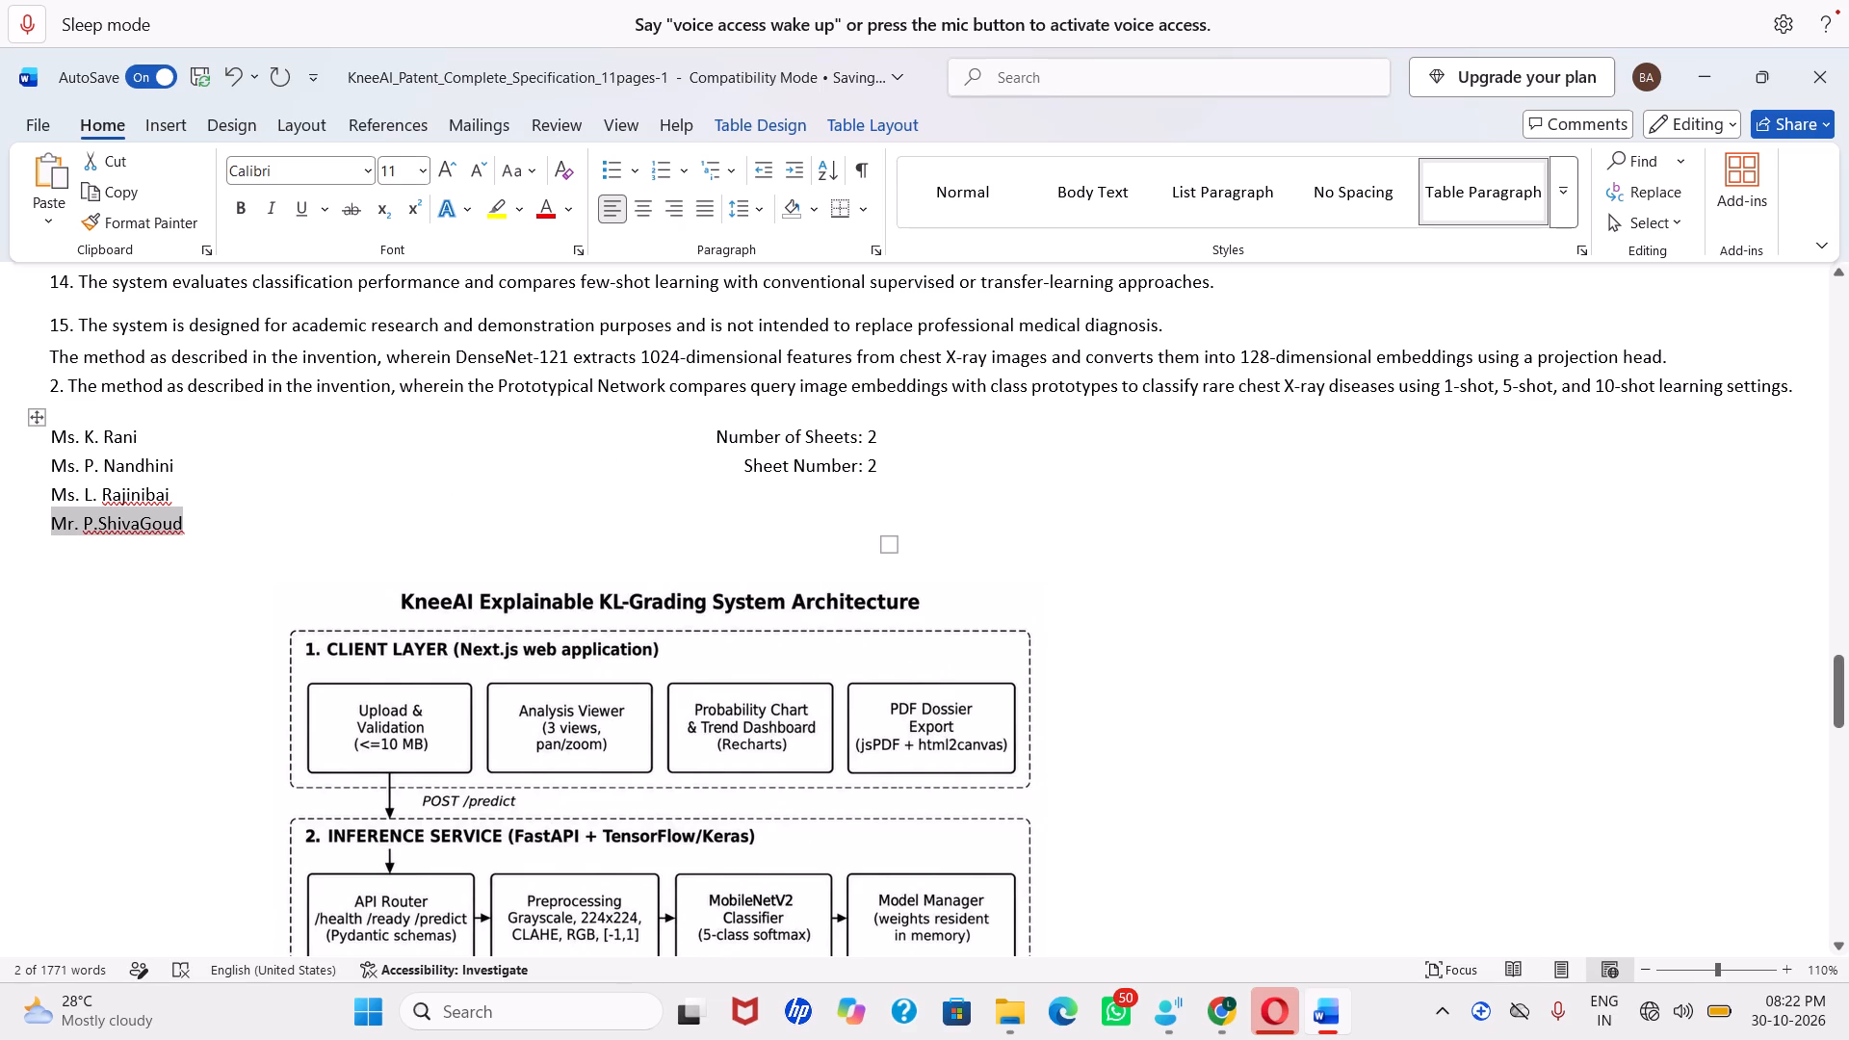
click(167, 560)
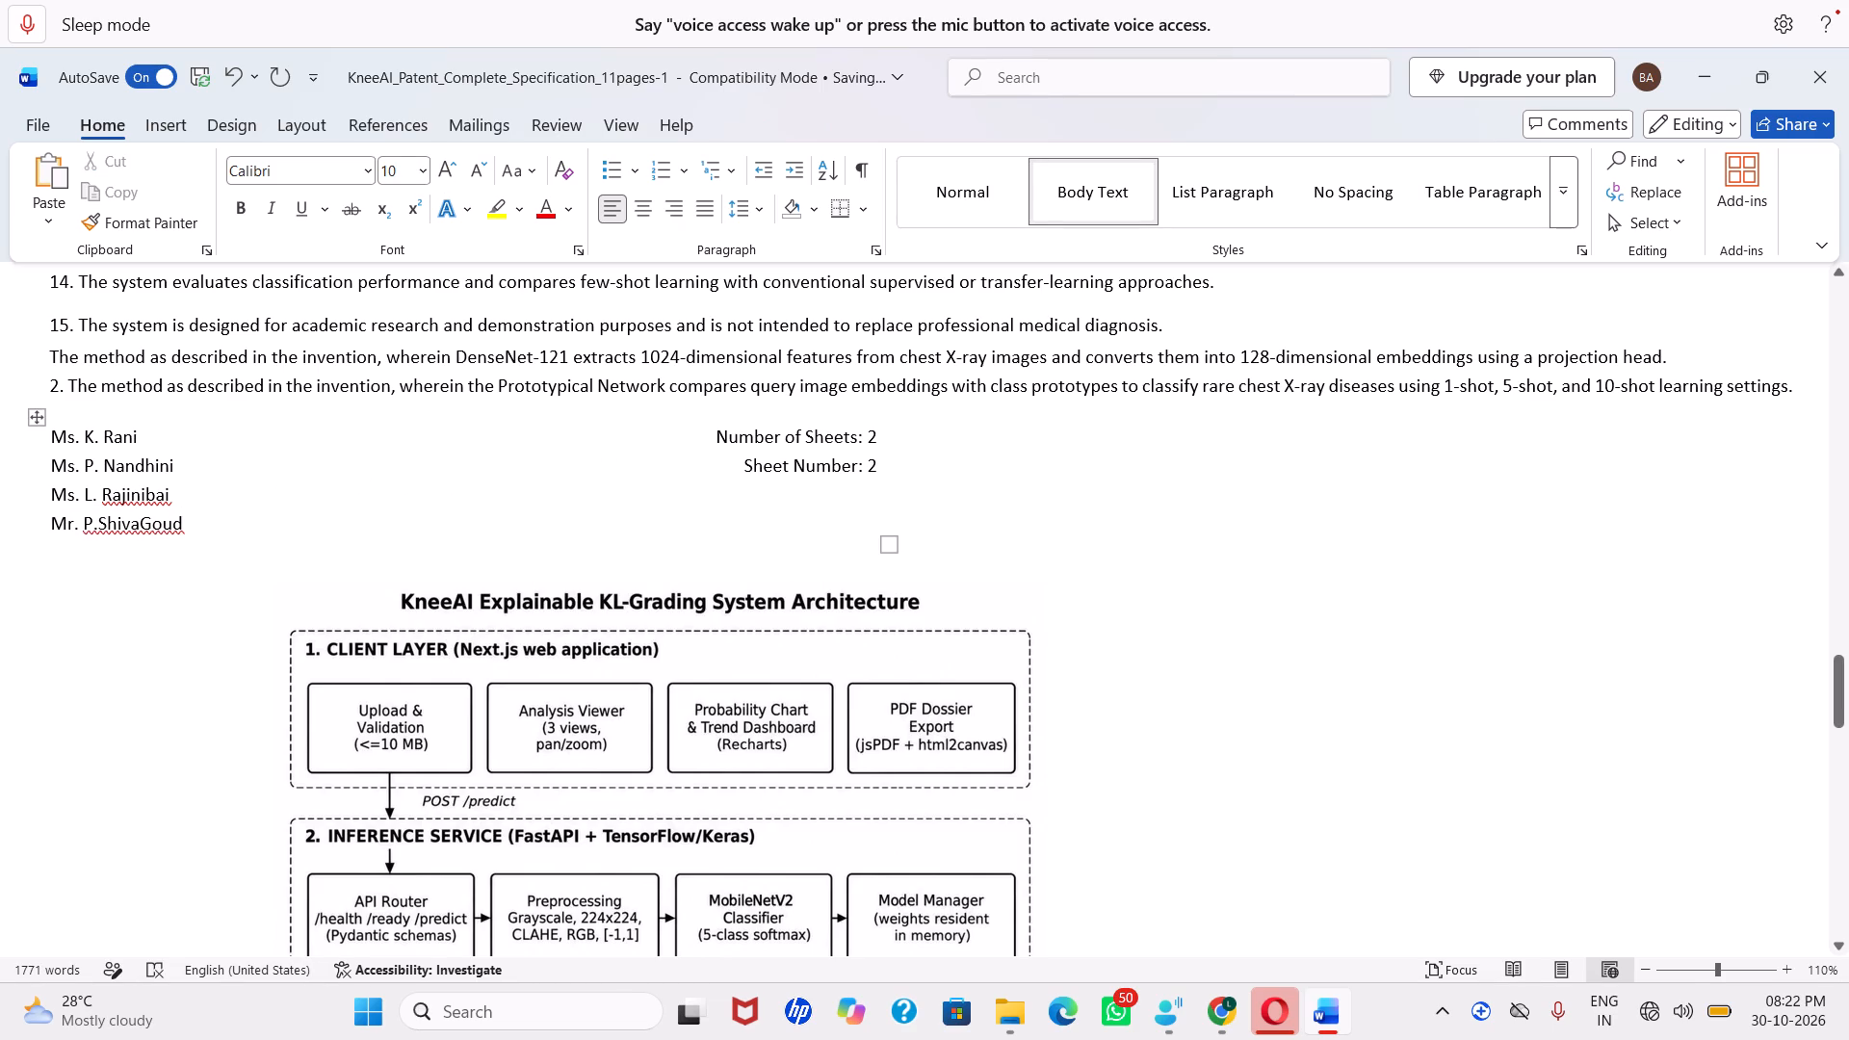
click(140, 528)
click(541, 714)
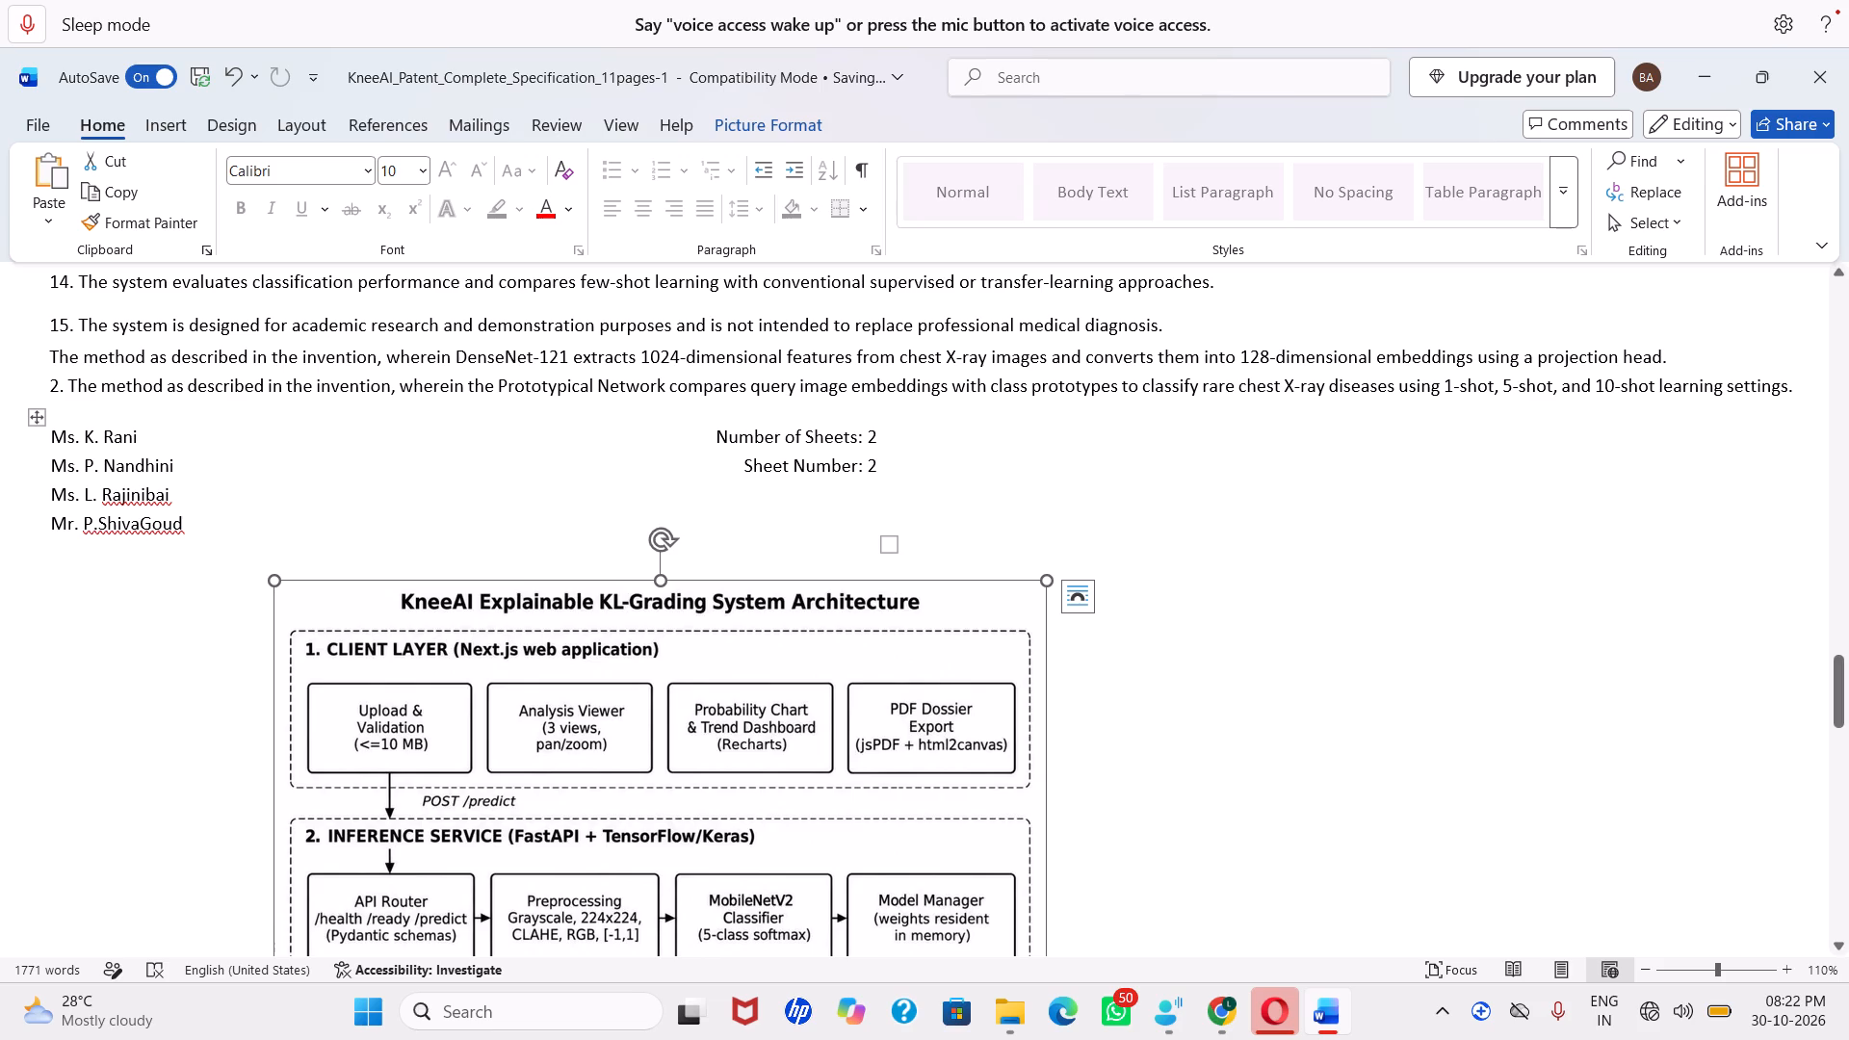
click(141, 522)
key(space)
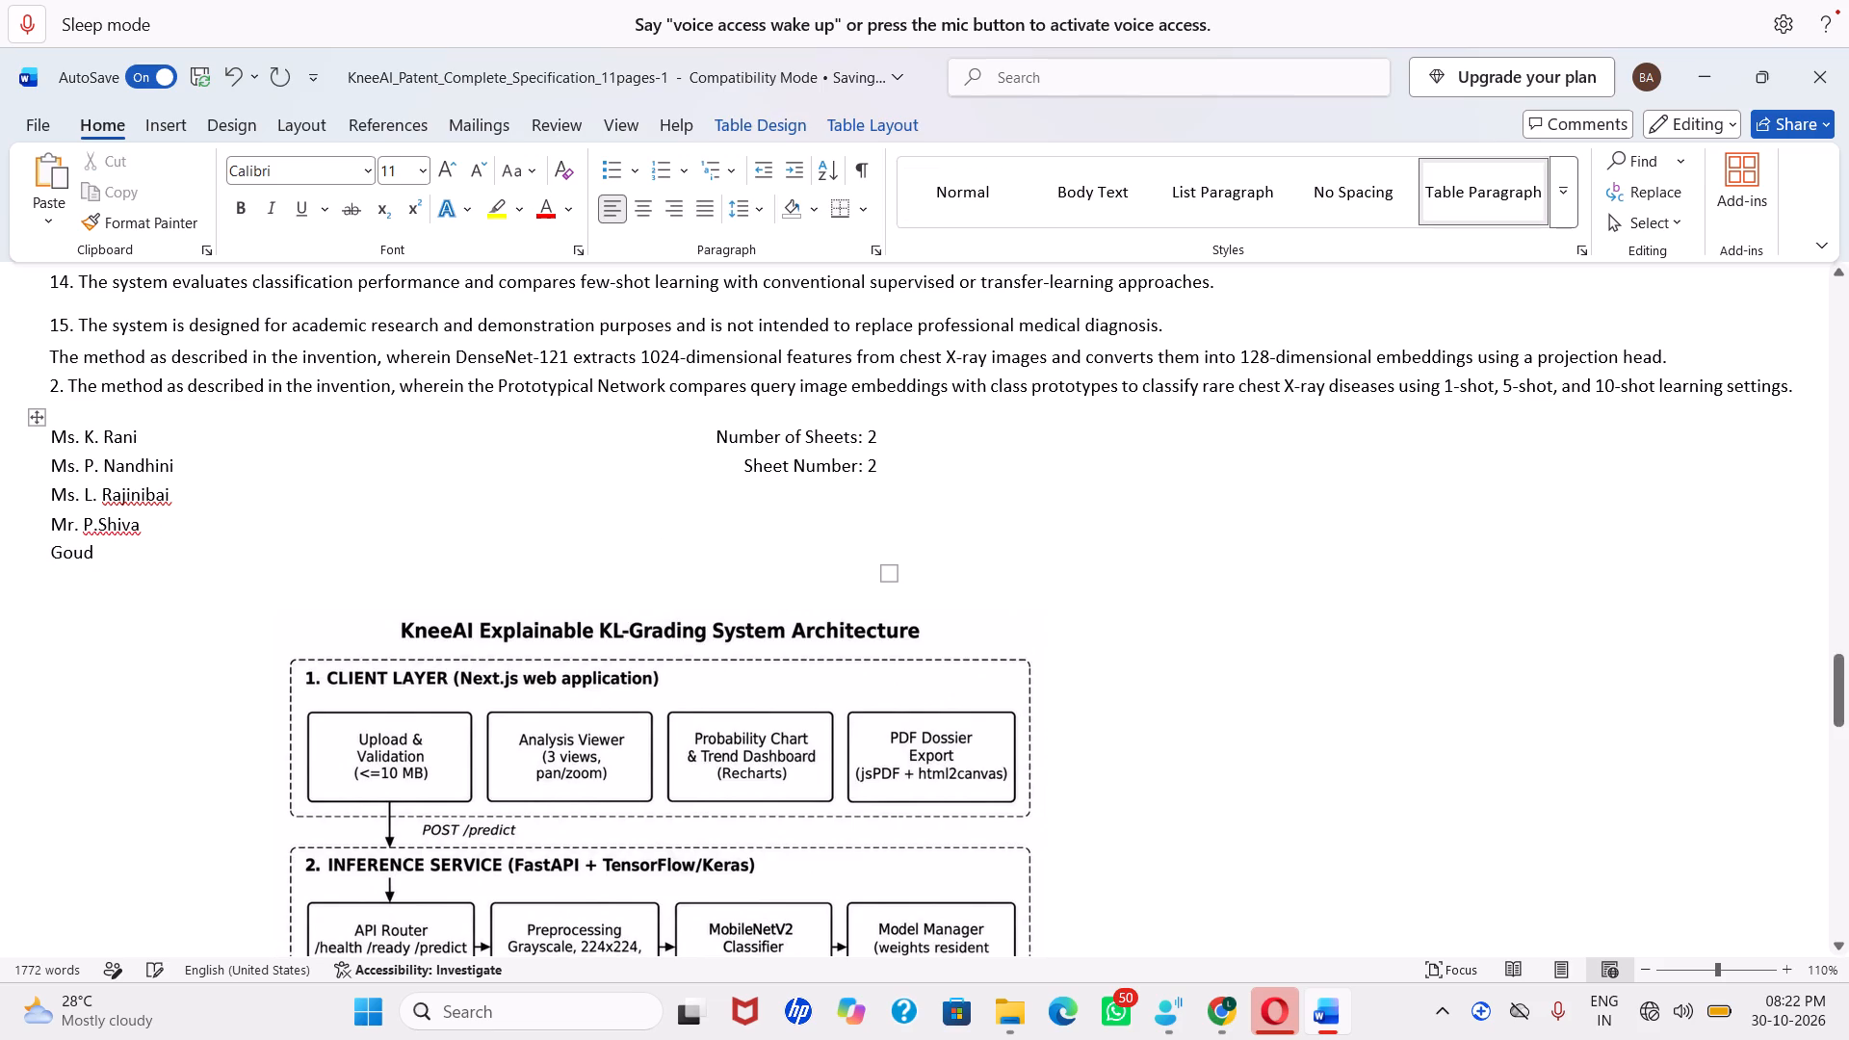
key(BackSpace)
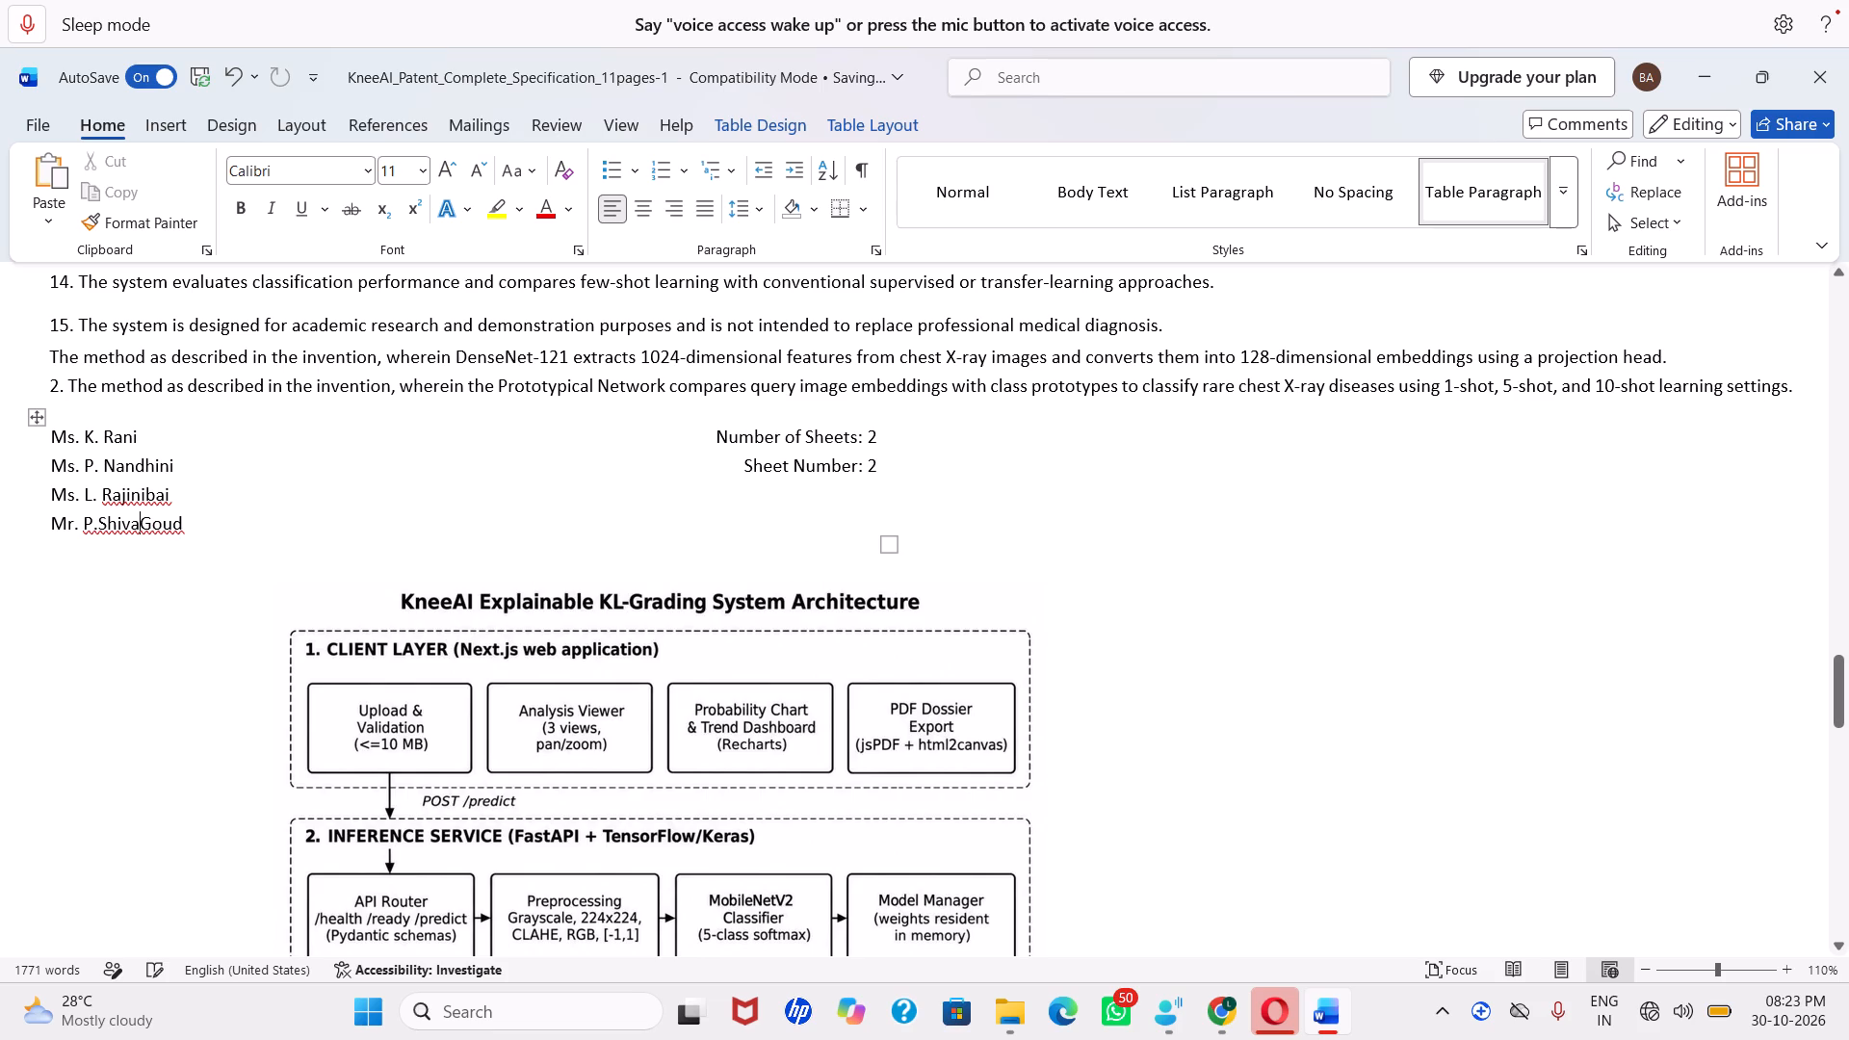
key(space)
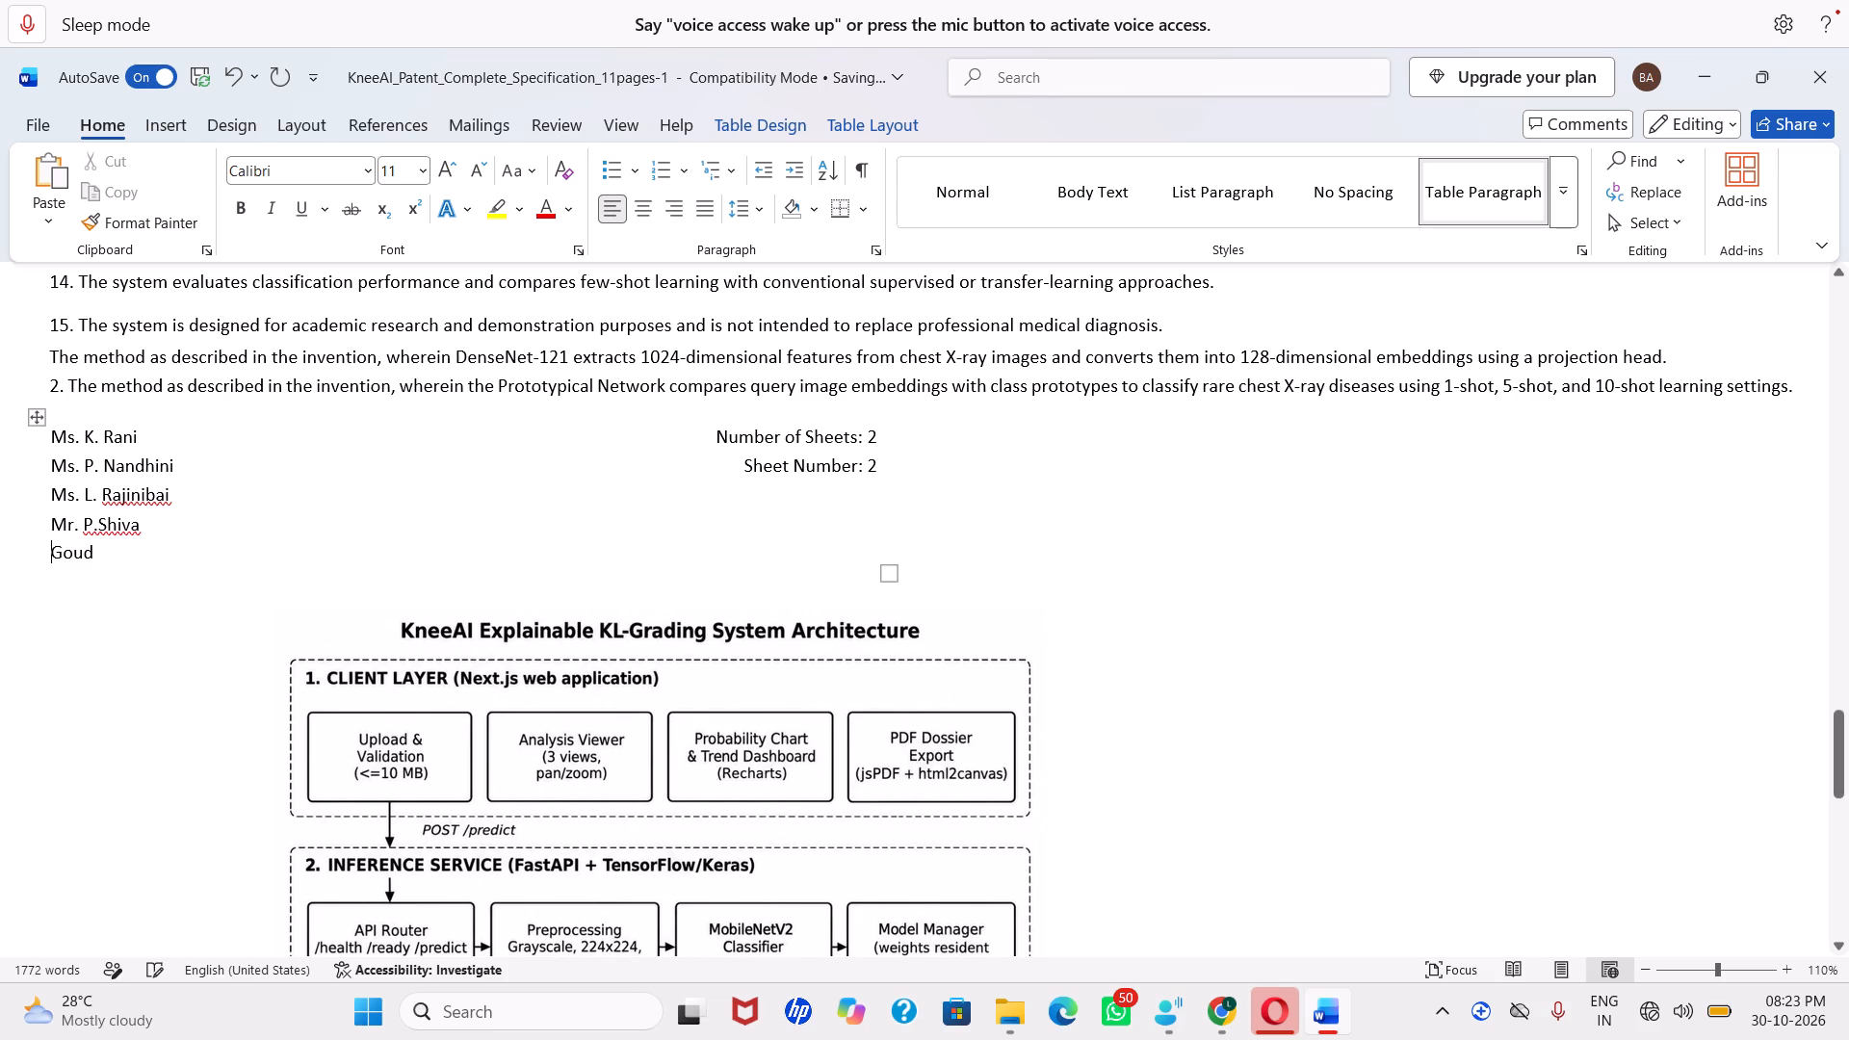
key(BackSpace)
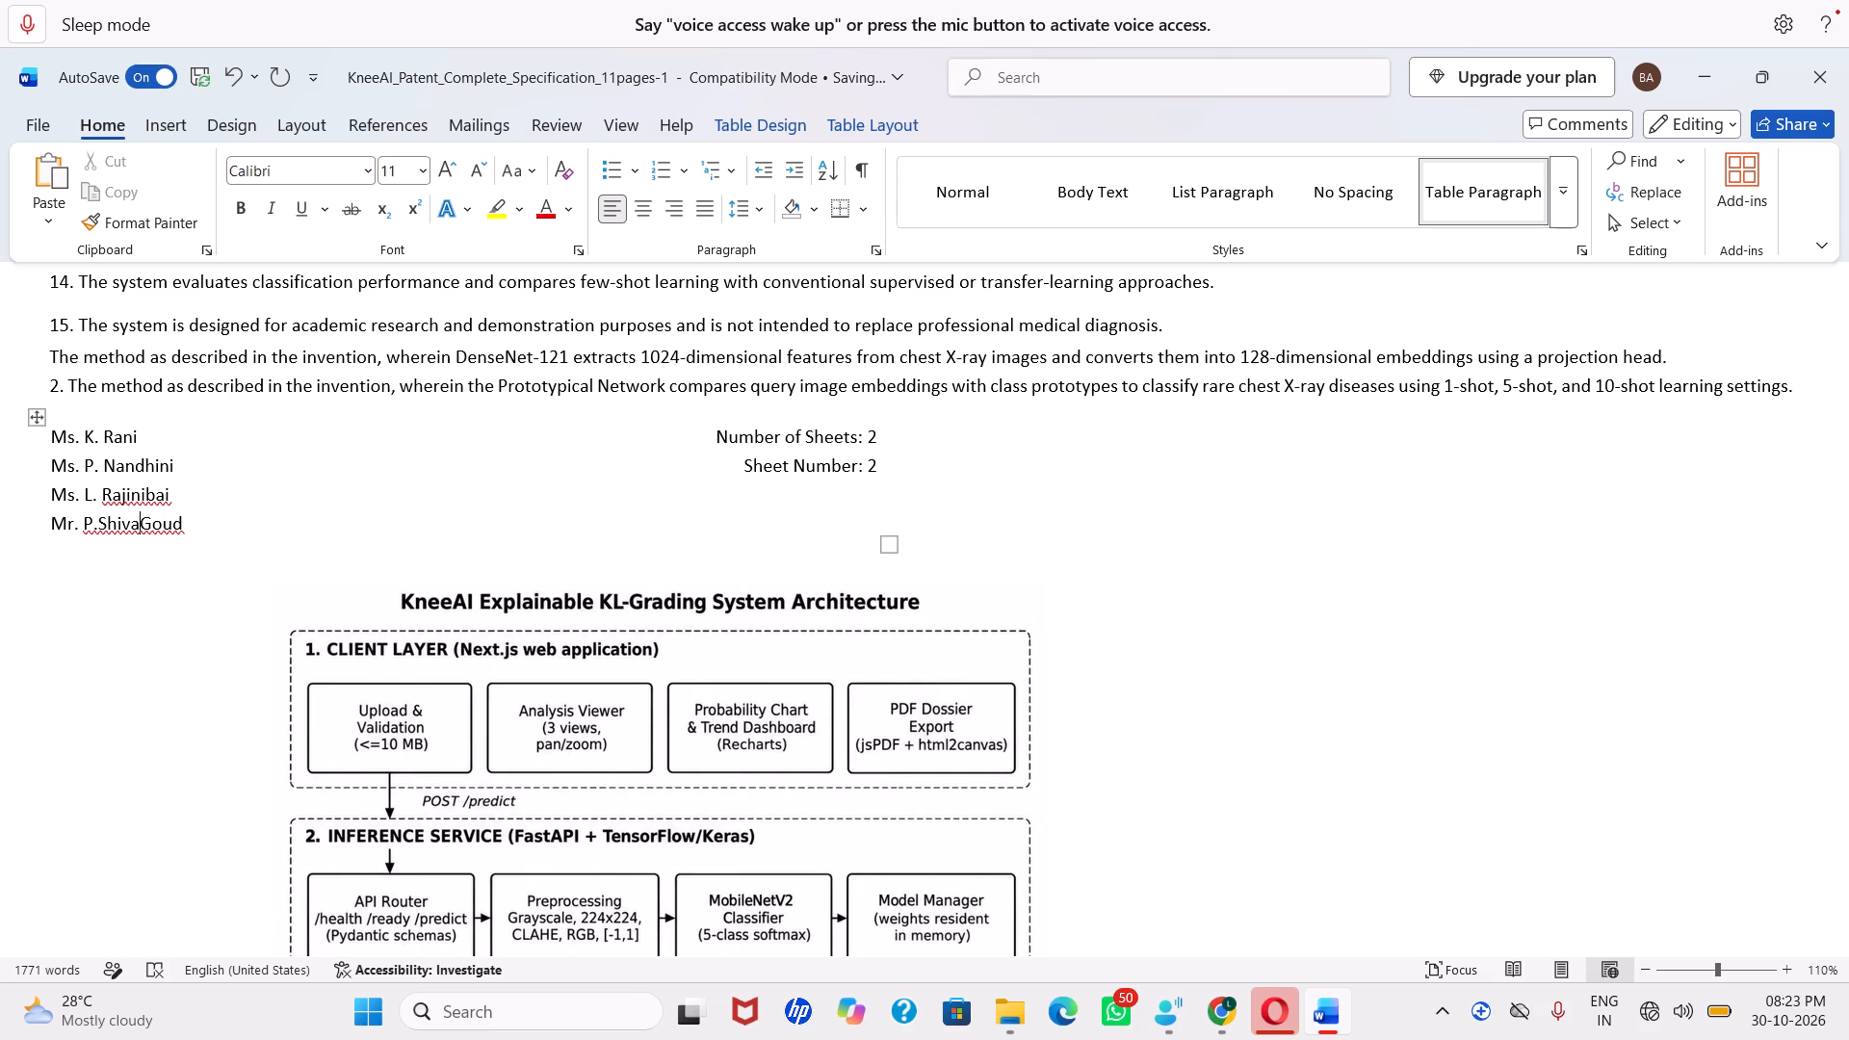
Copy the KneeAI Explainable KL-Grading System Architecture diagram below the names table.
click(221, 581)
scroll(547, 735, down, 1)
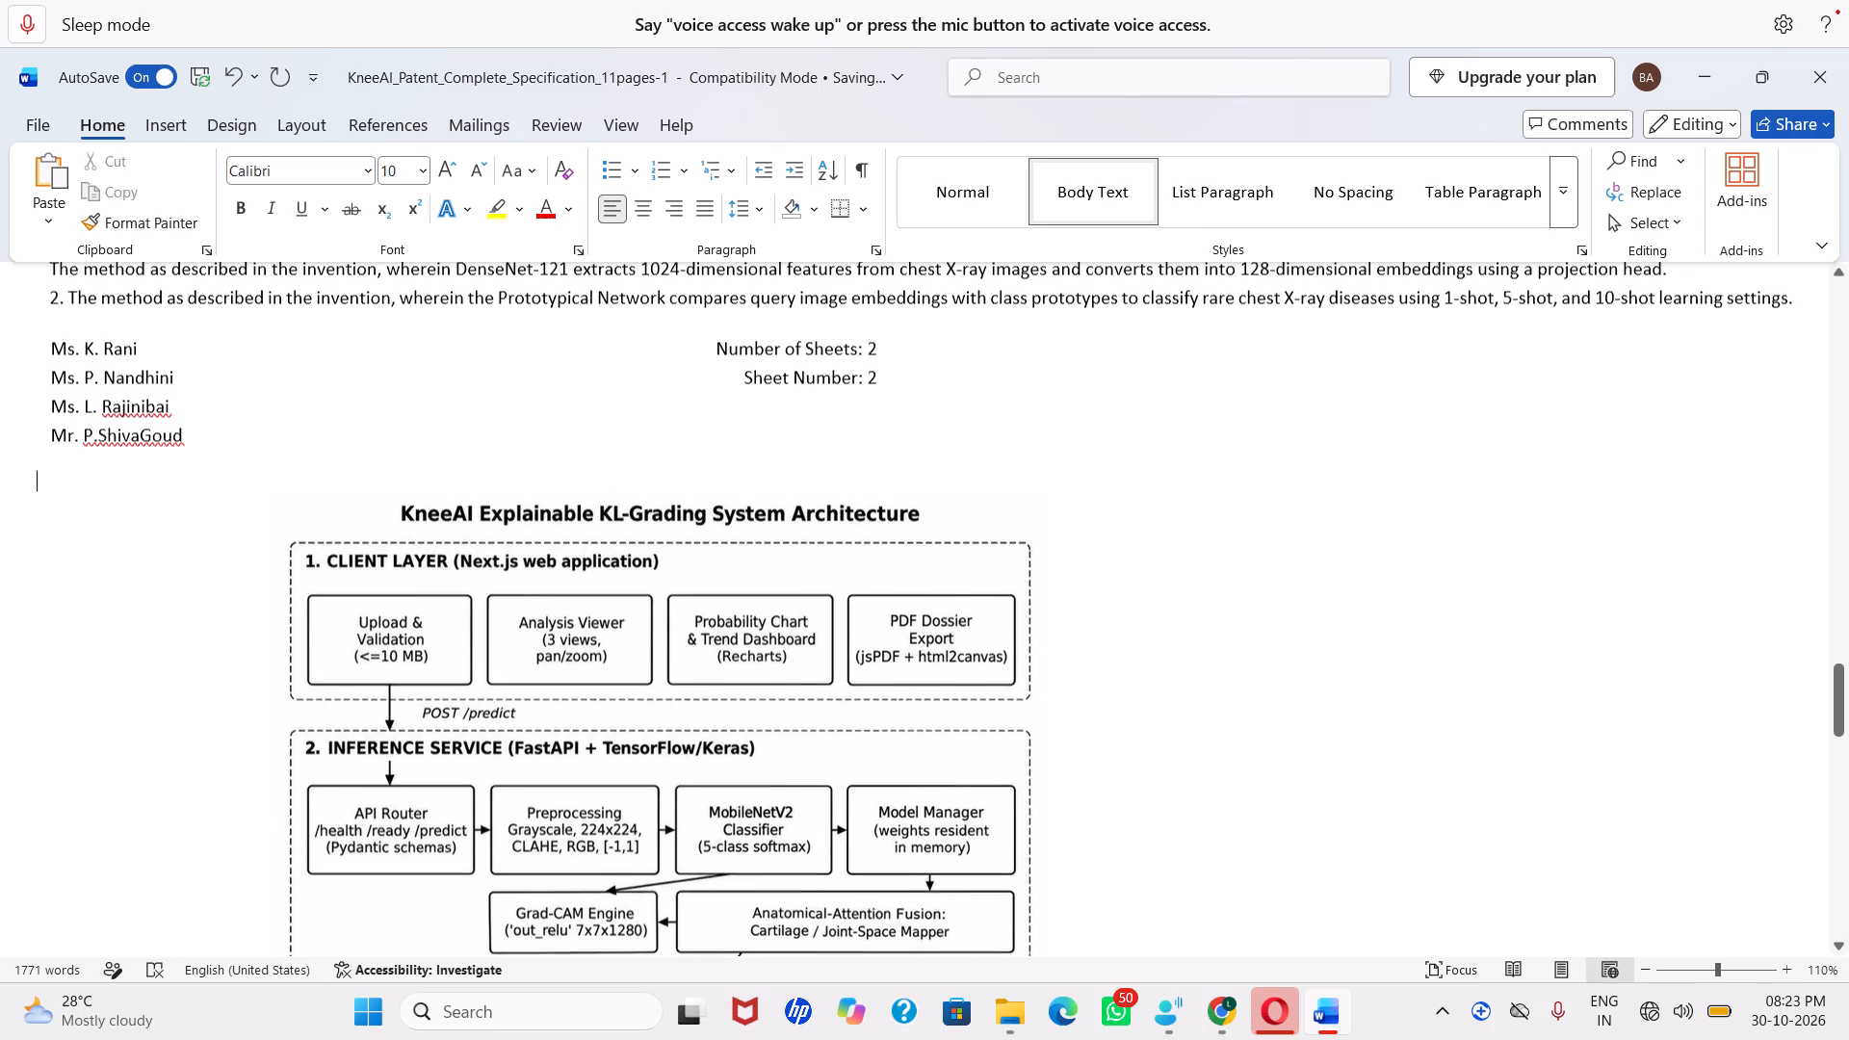
scroll(547, 735, down, 2)
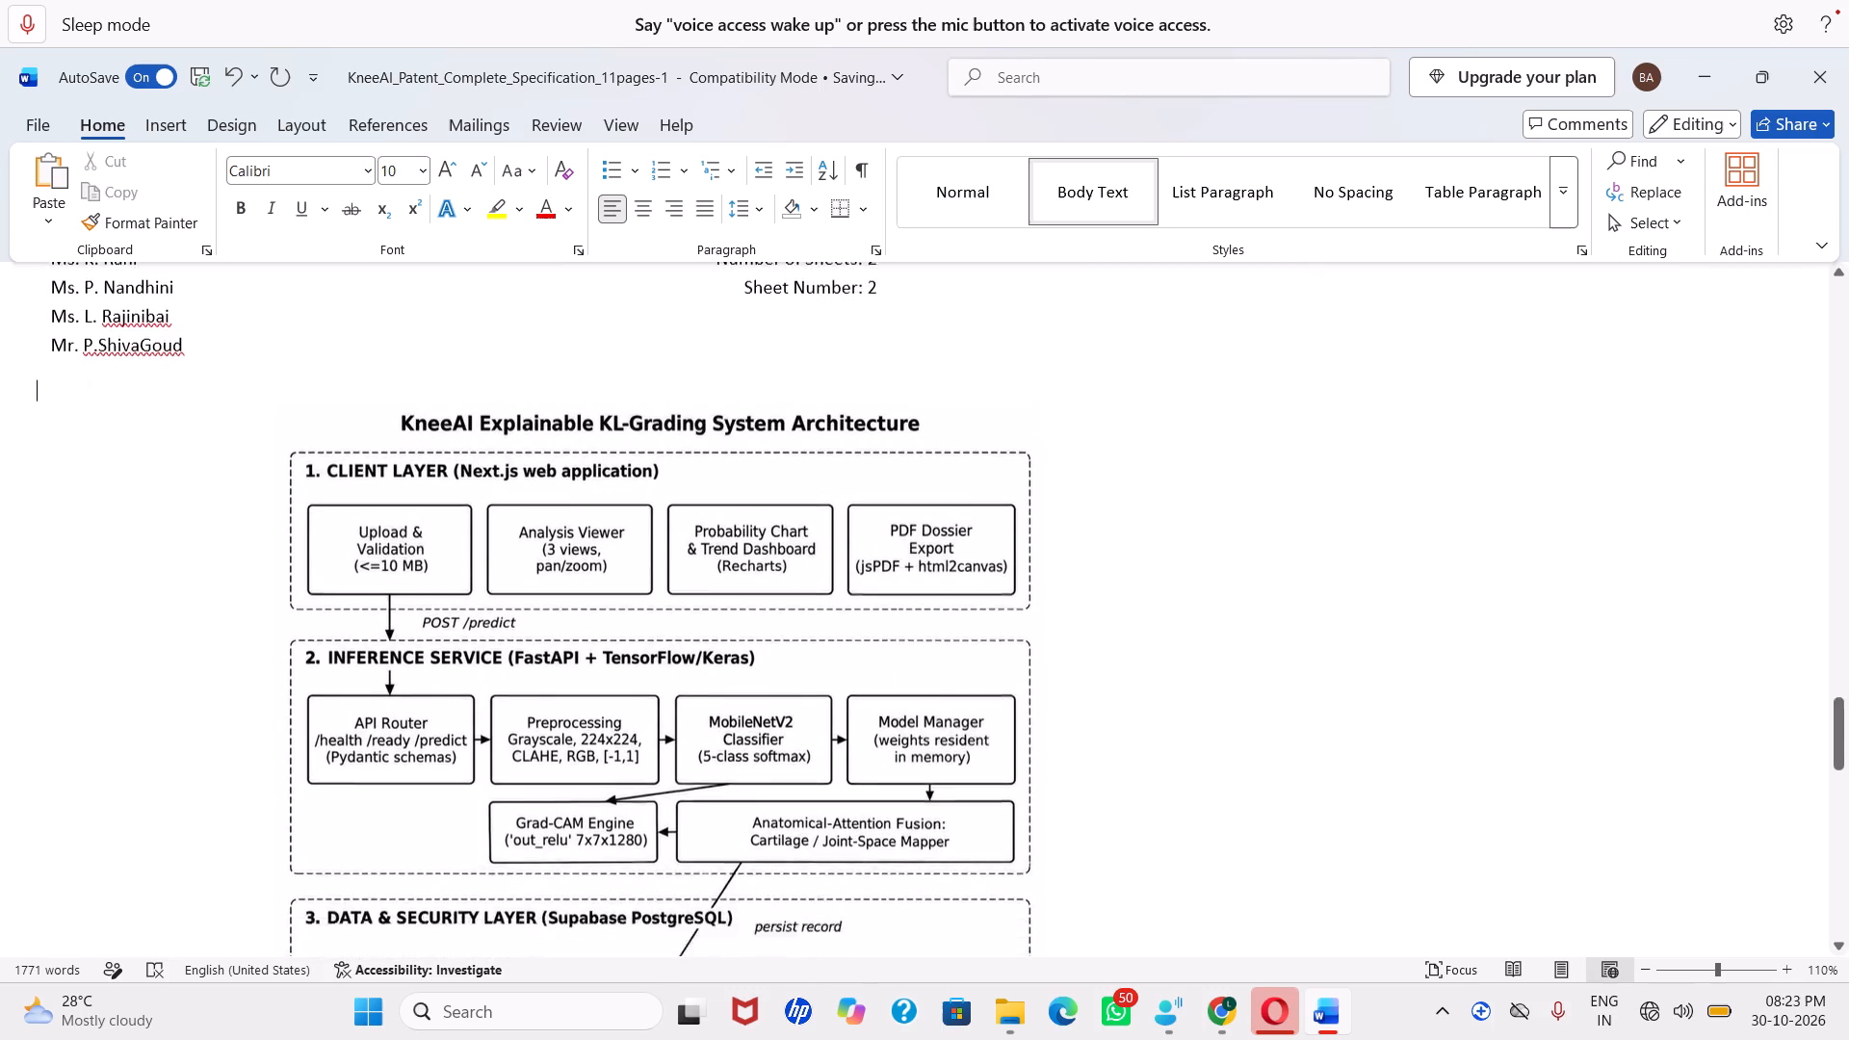
scroll(547, 735, down, 1)
scroll(764, 634, up, 1)
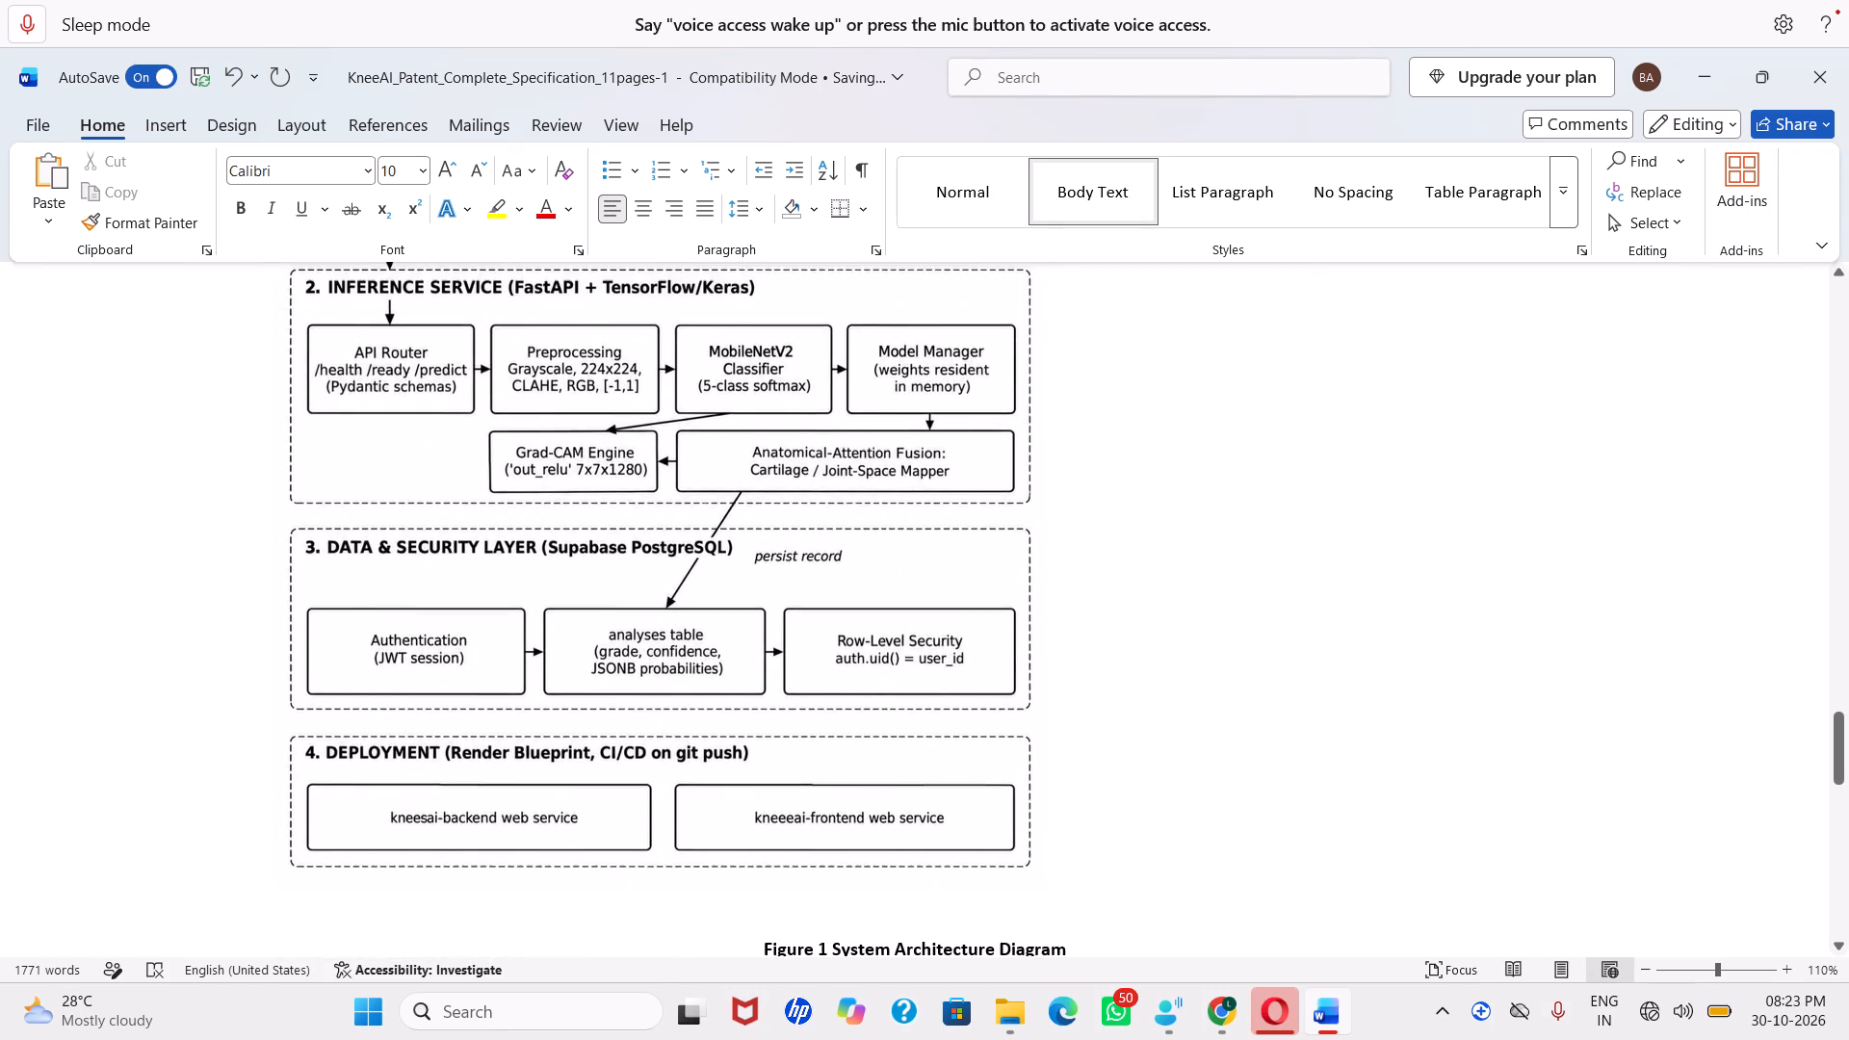
scroll(764, 634, up, 1)
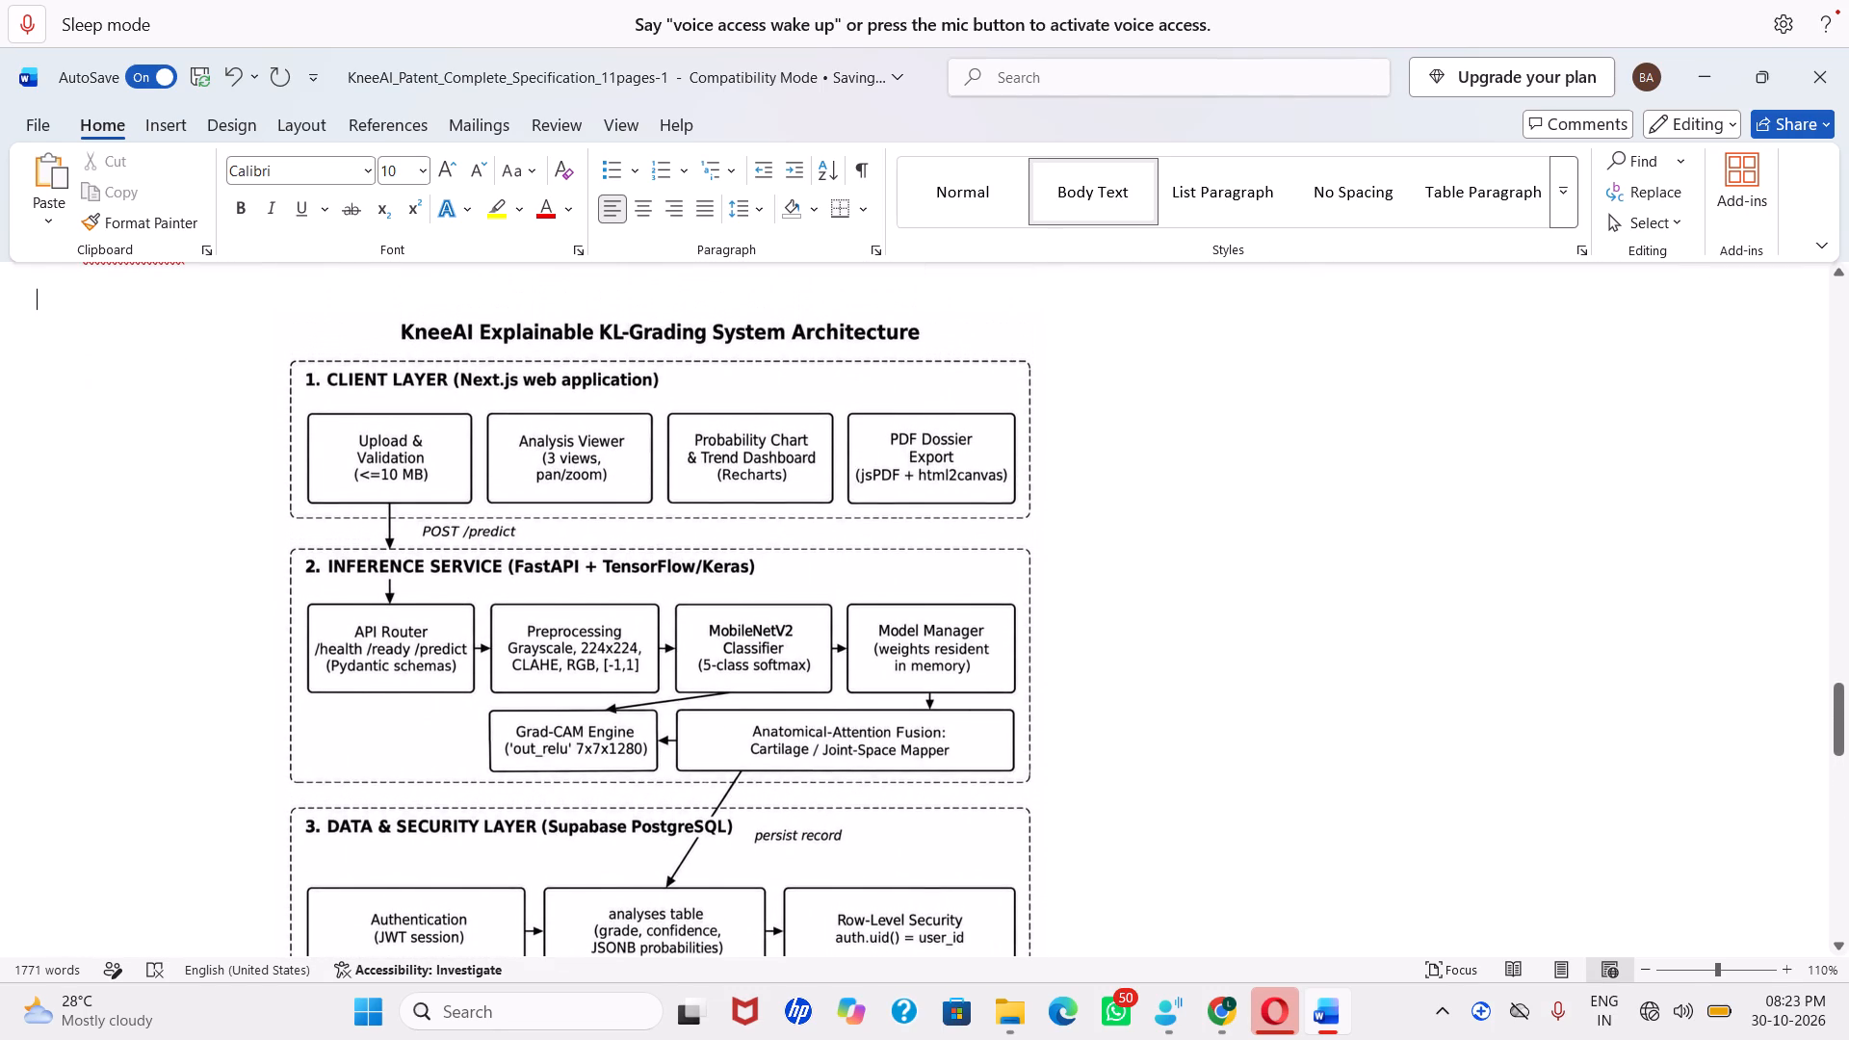
scroll(764, 634, up, 1)
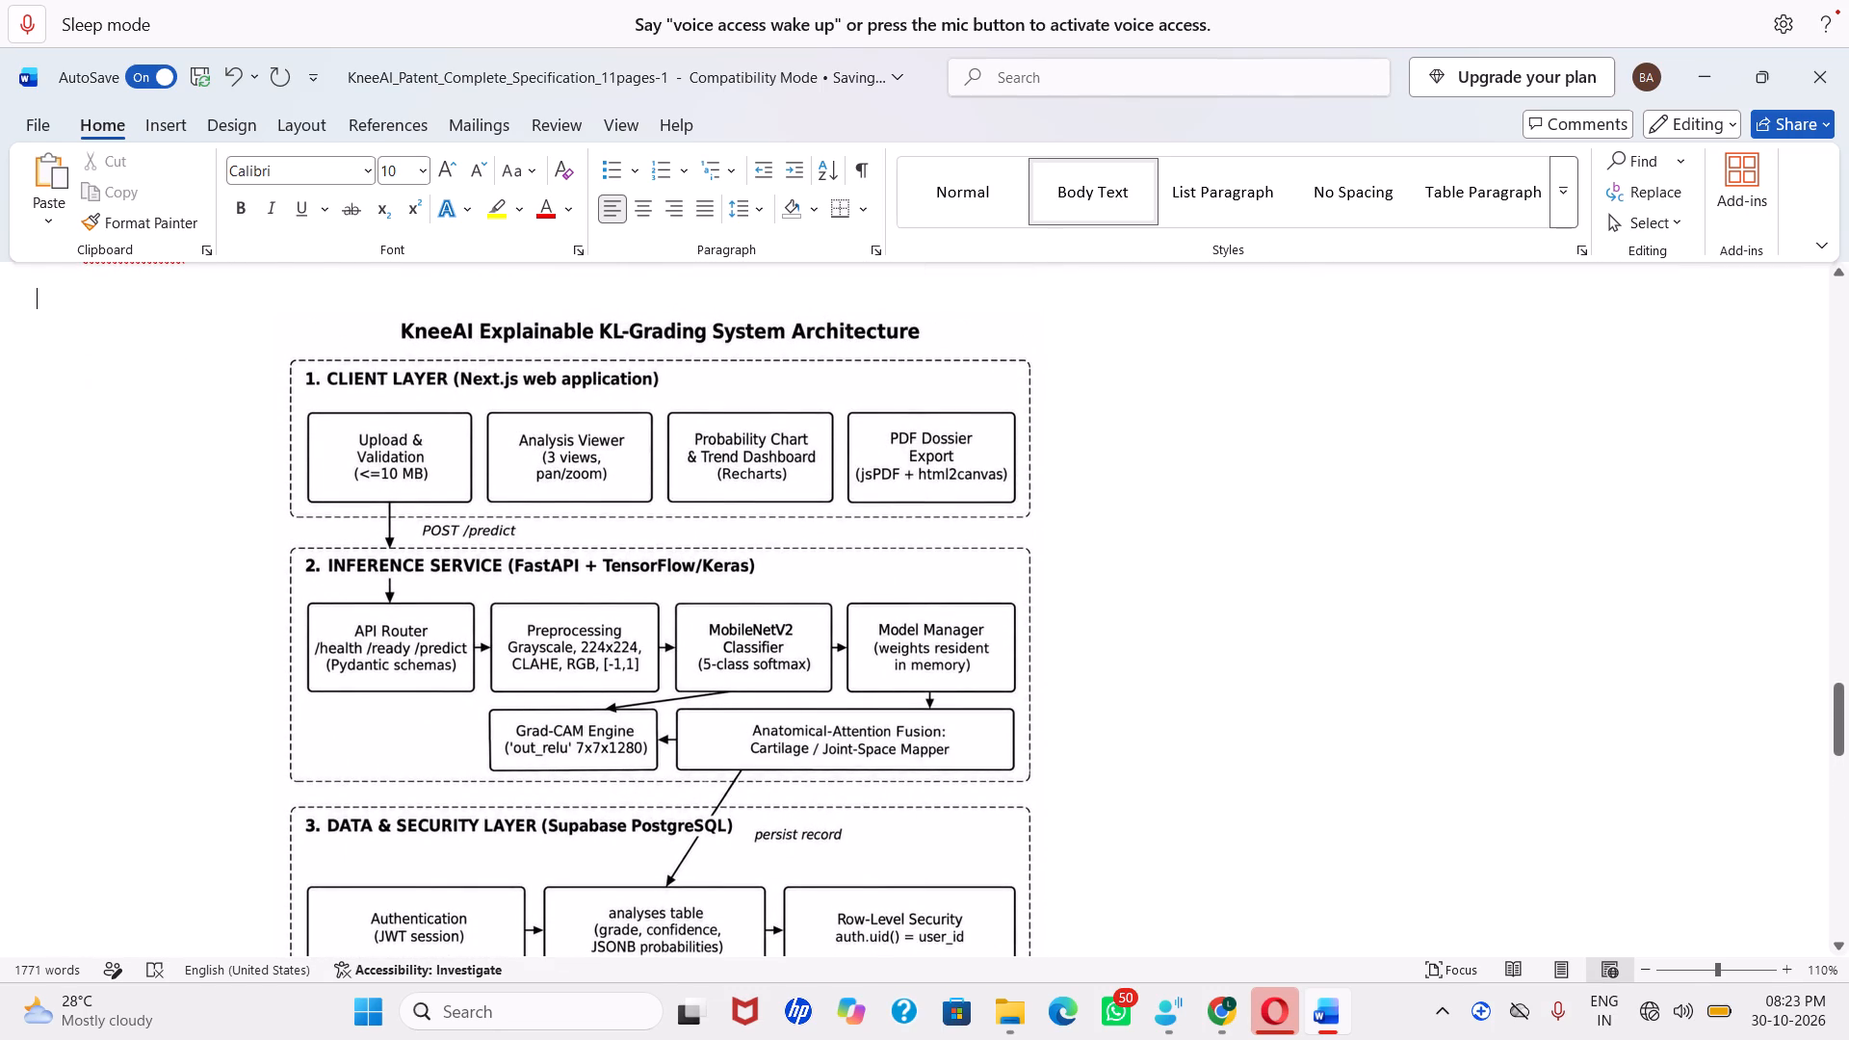
click(657, 379)
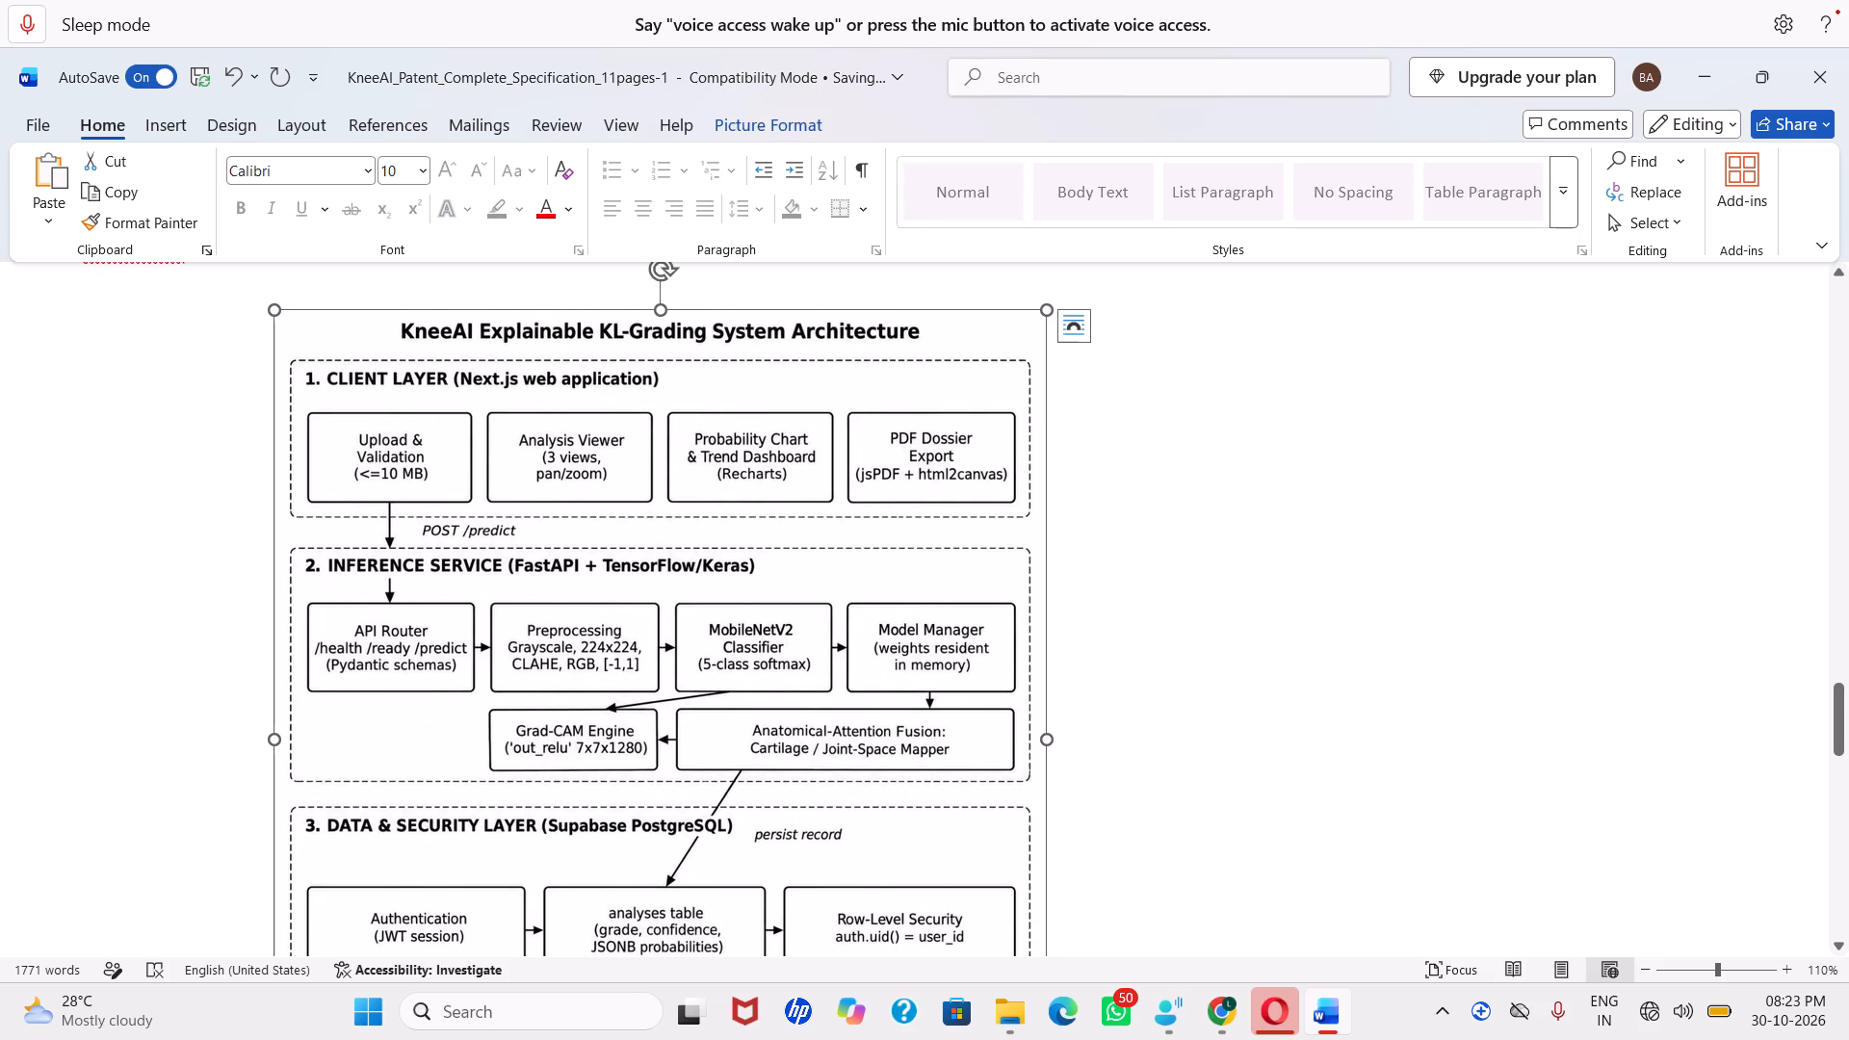
scroll(657, 379, down, 1)
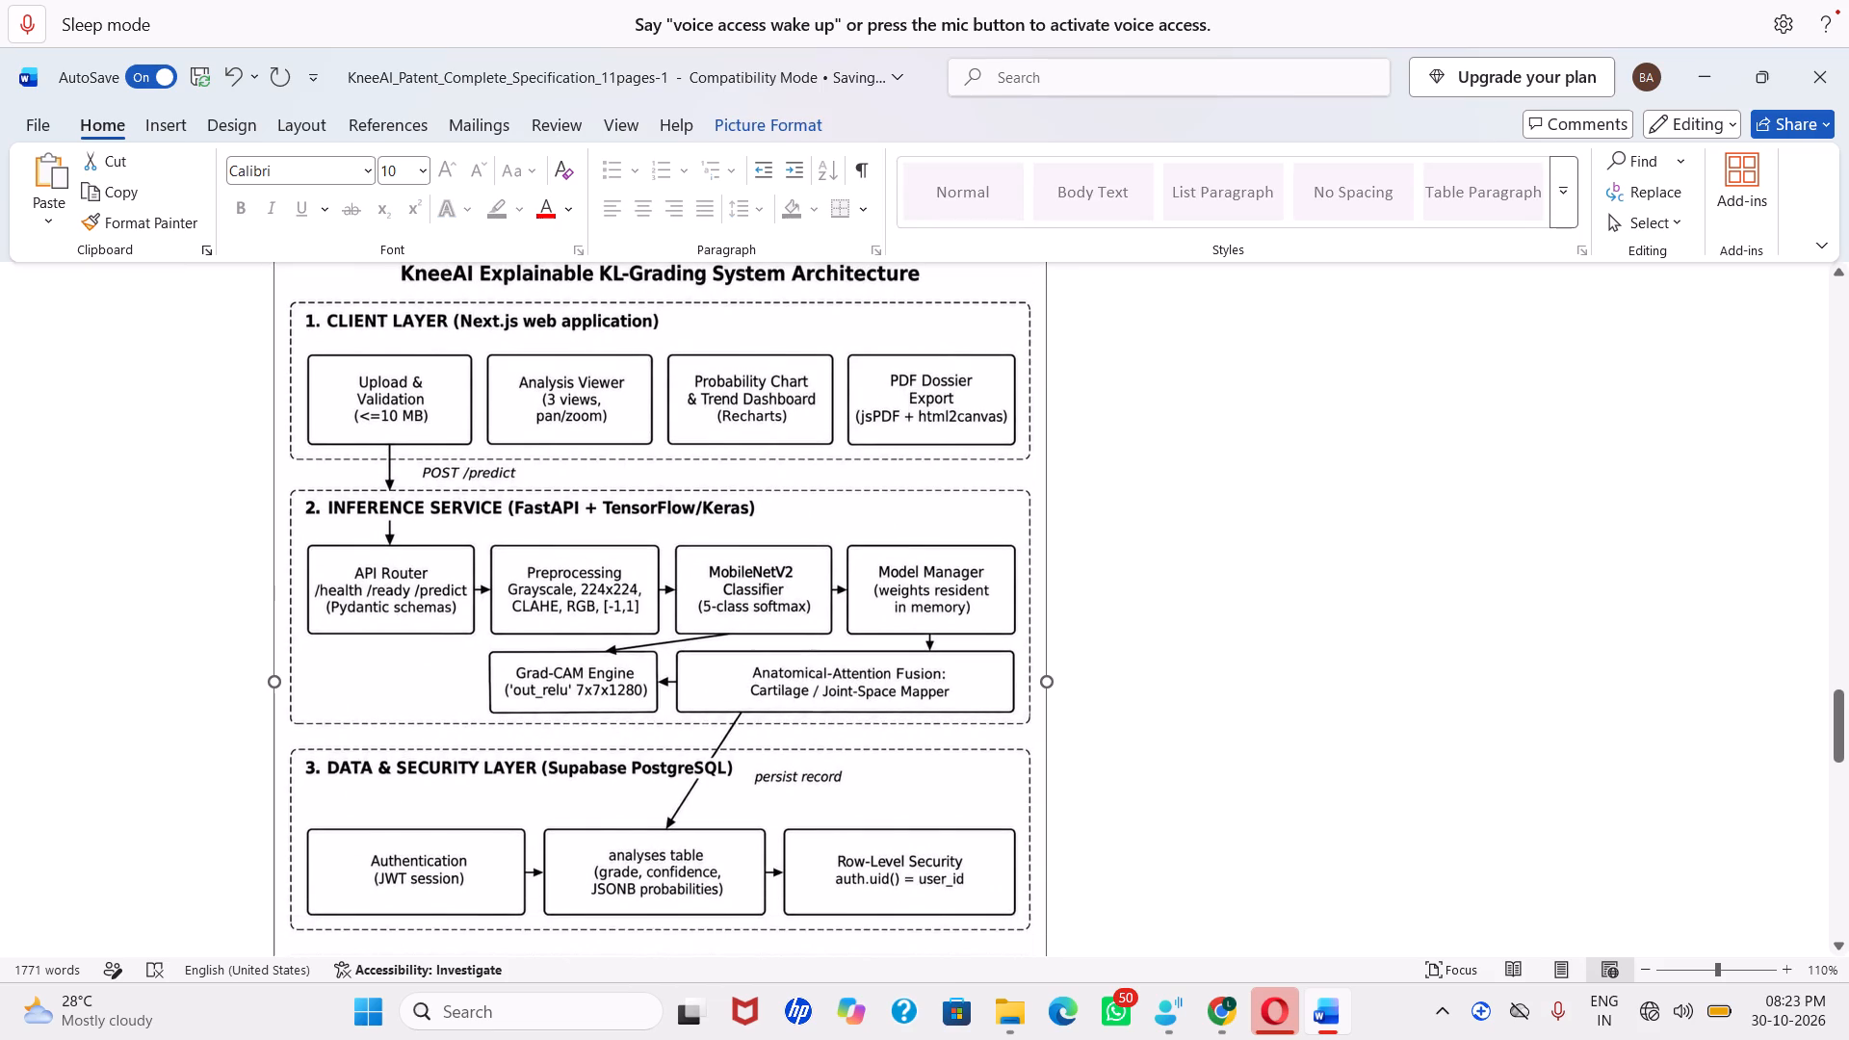
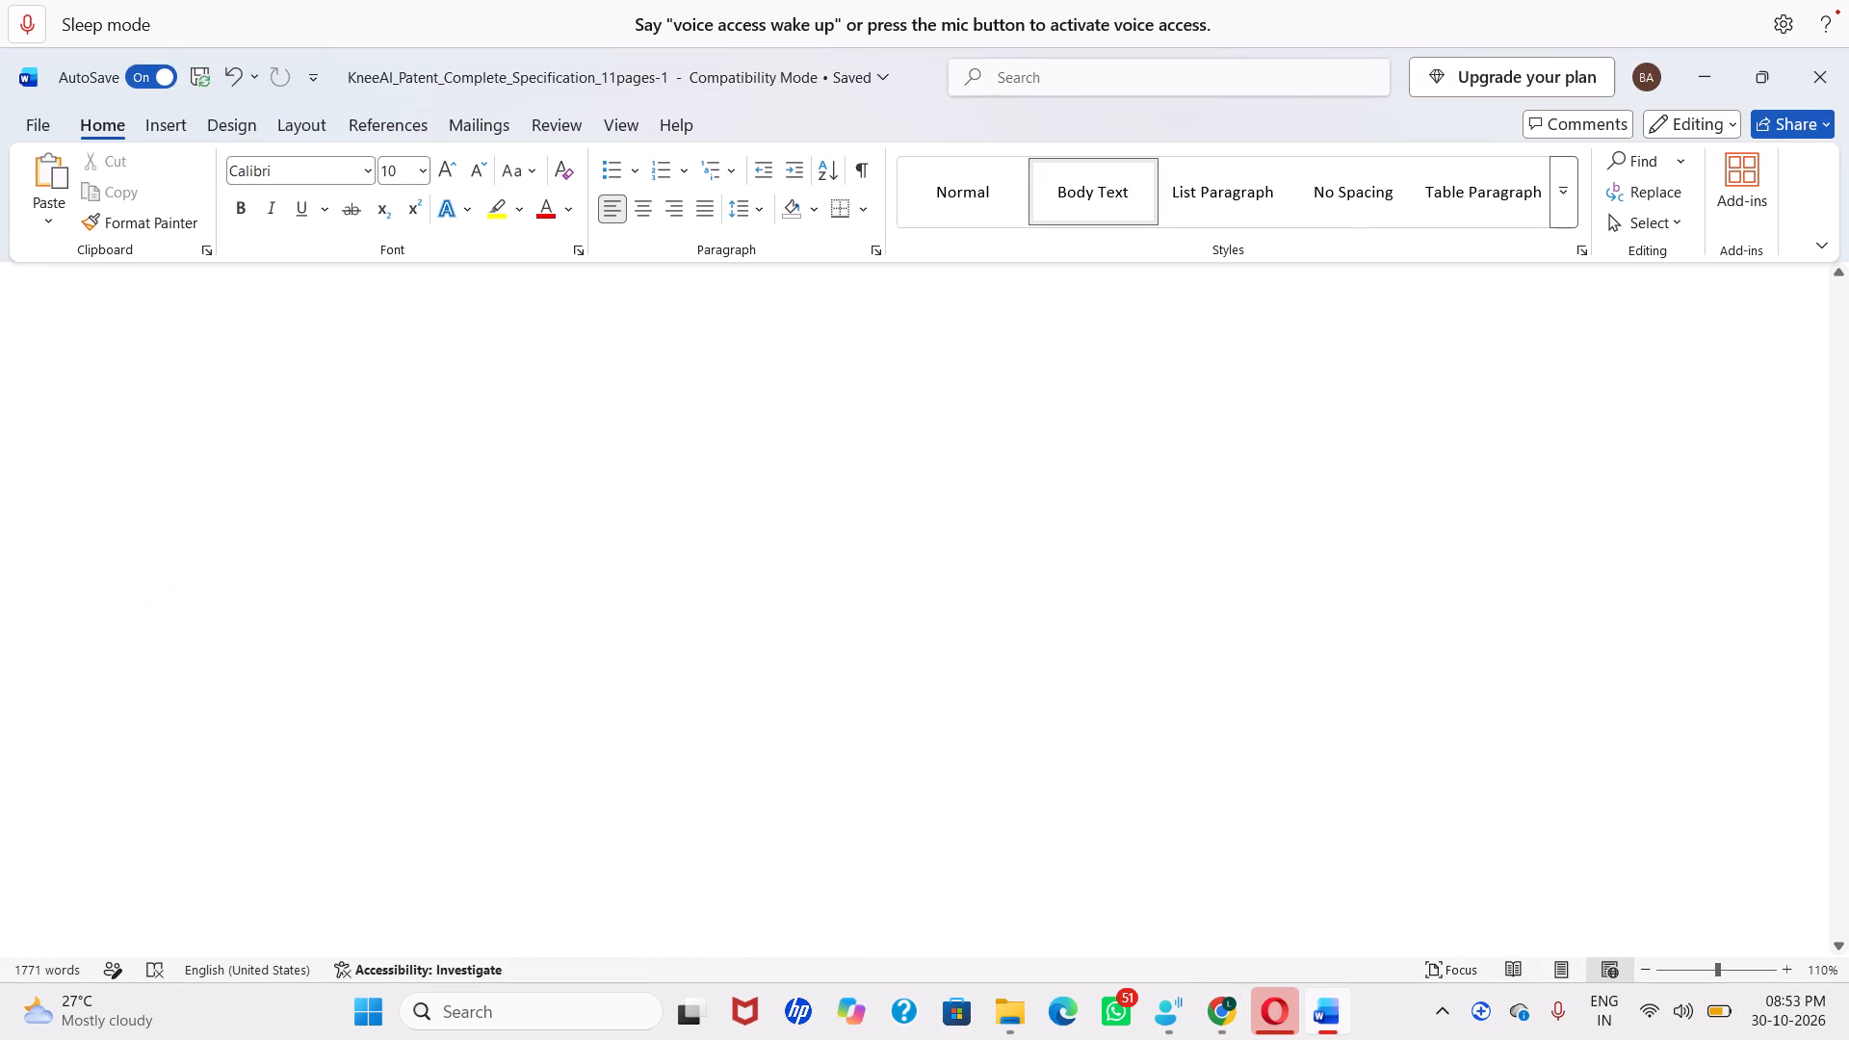
Shrink the pasted architecture diagram proportionally to about half its pasted width.
scroll(376, 573, down, 1)
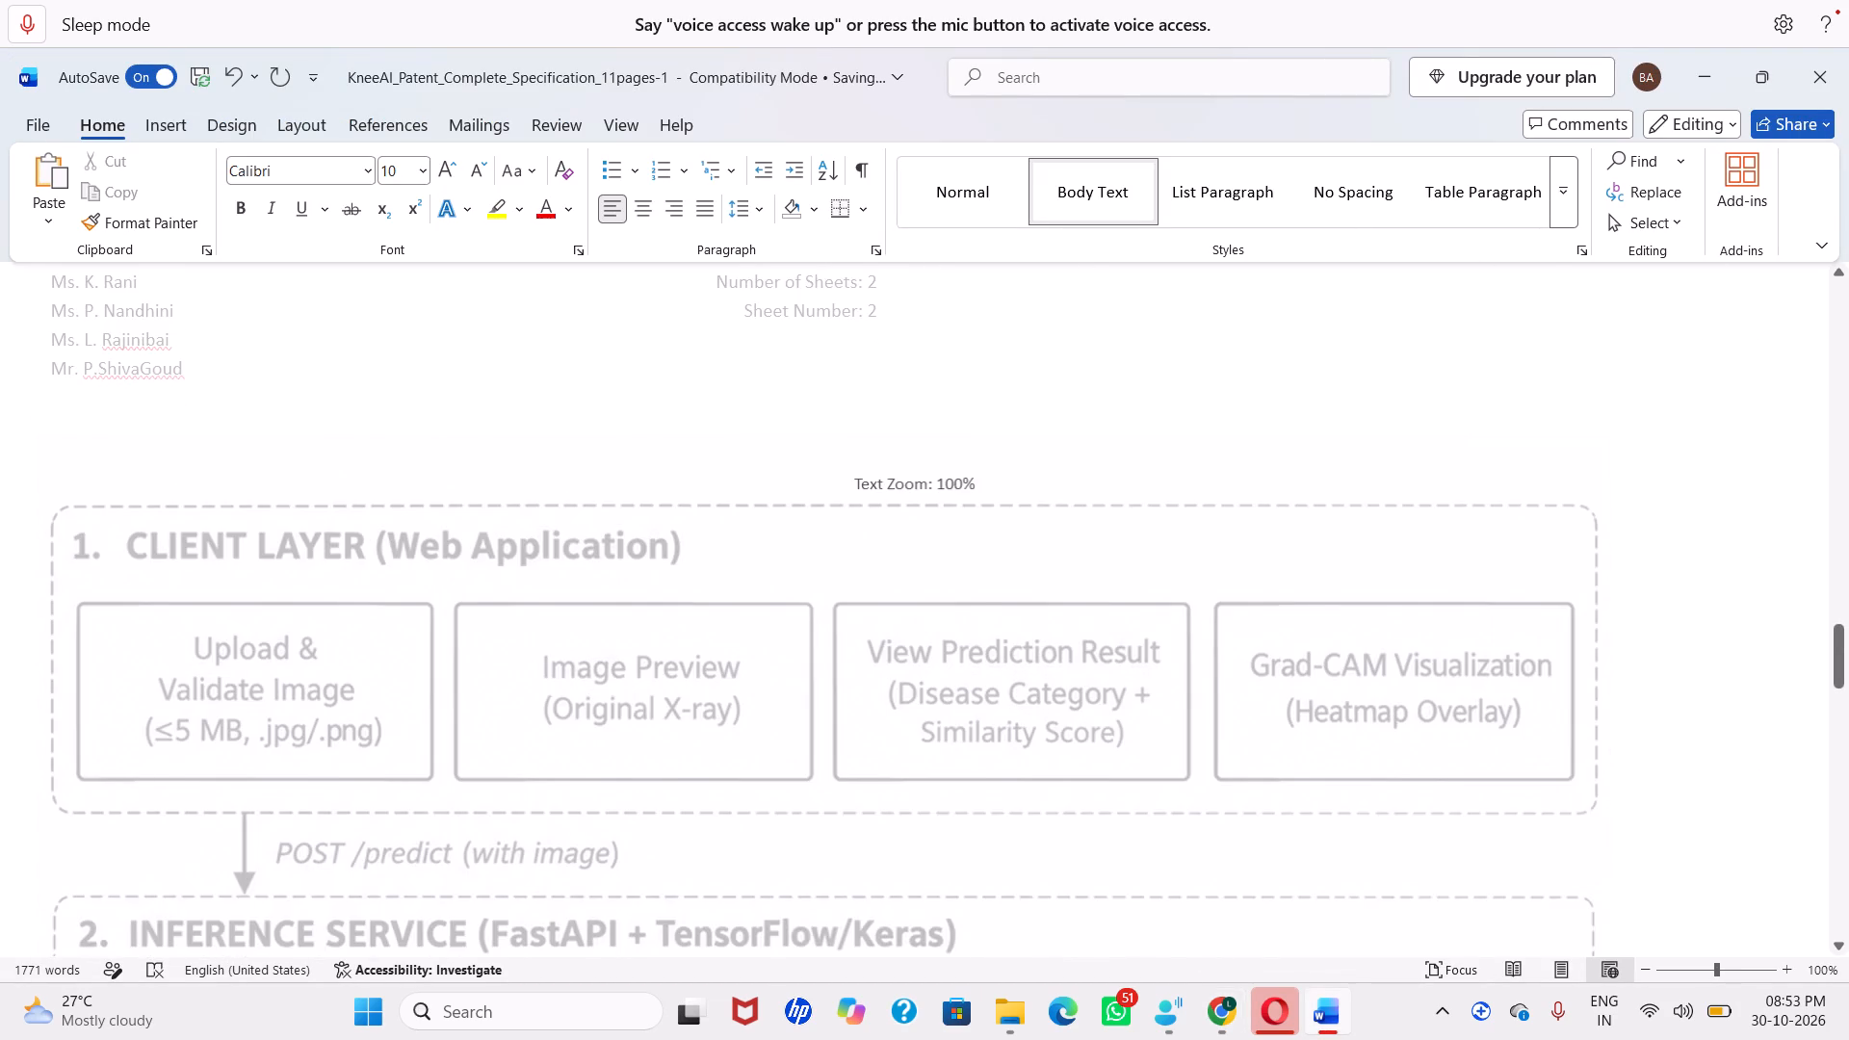
scroll(538, 559, down, 1)
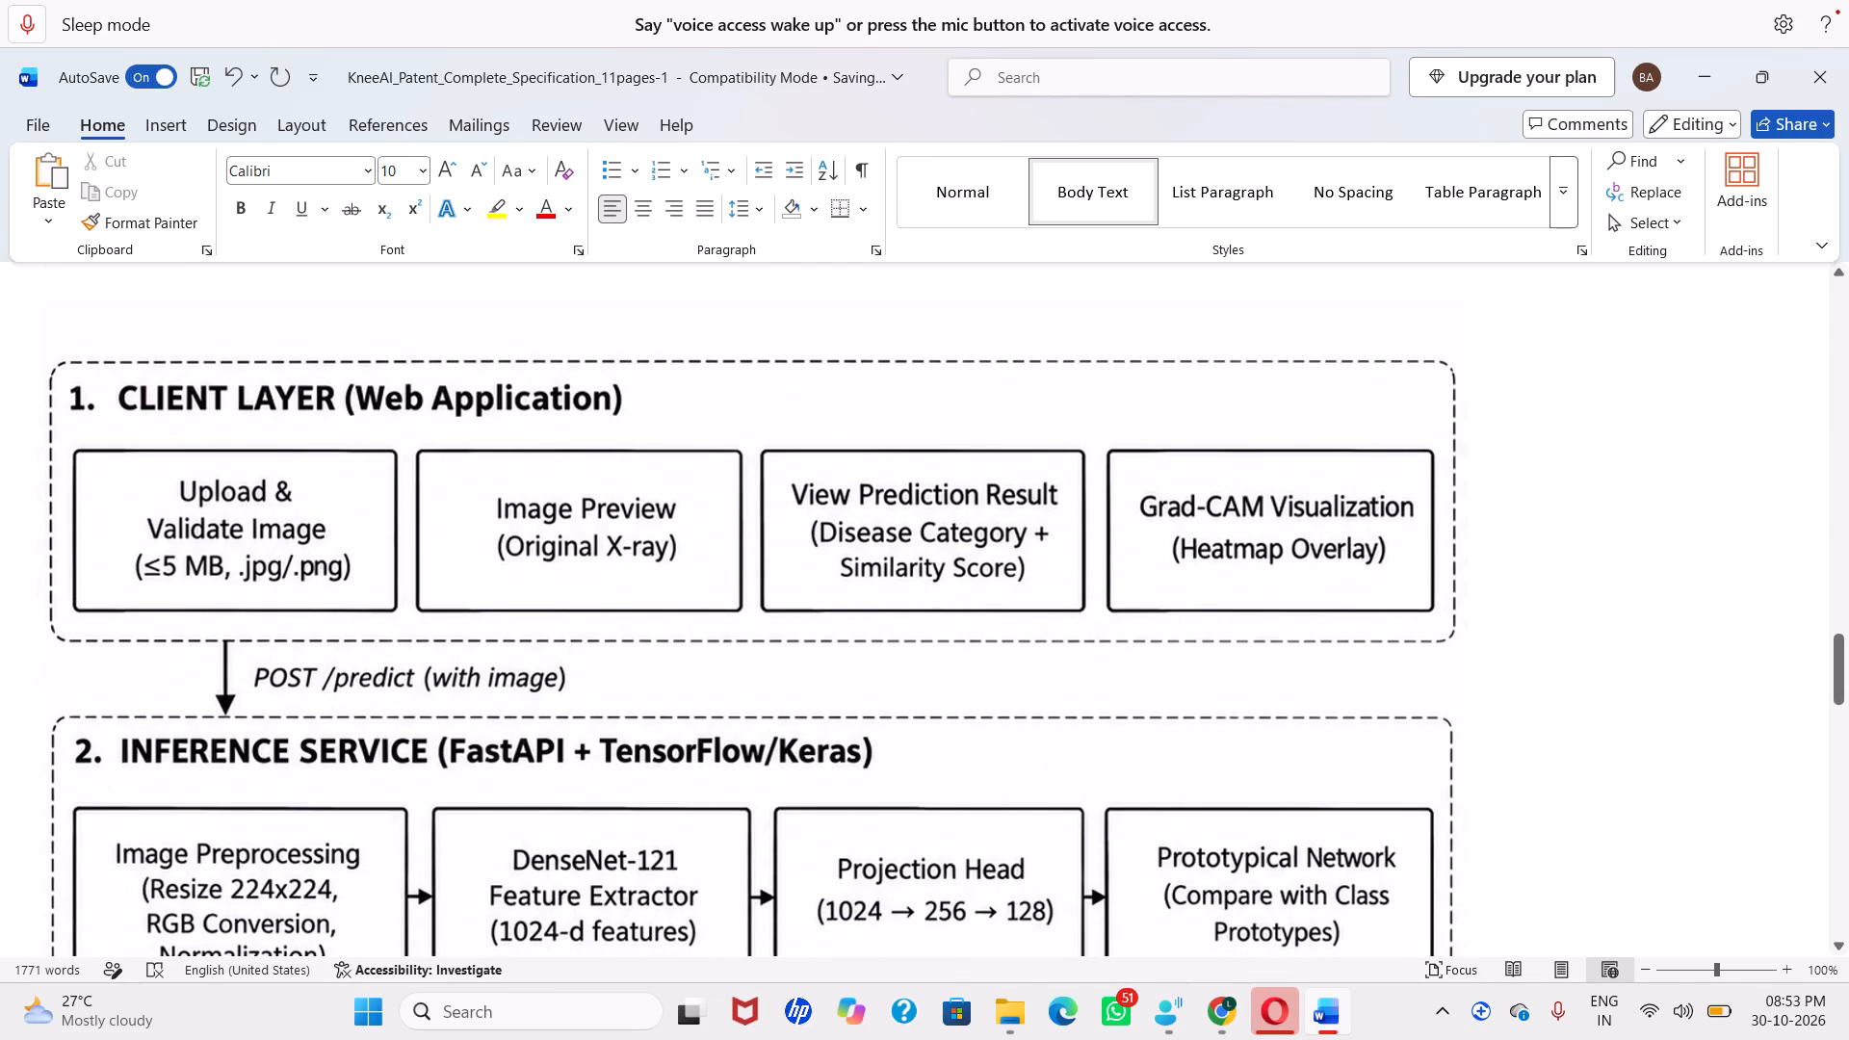
scroll(538, 559, right, 1)
click(639, 496)
scroll(639, 496, right, 1)
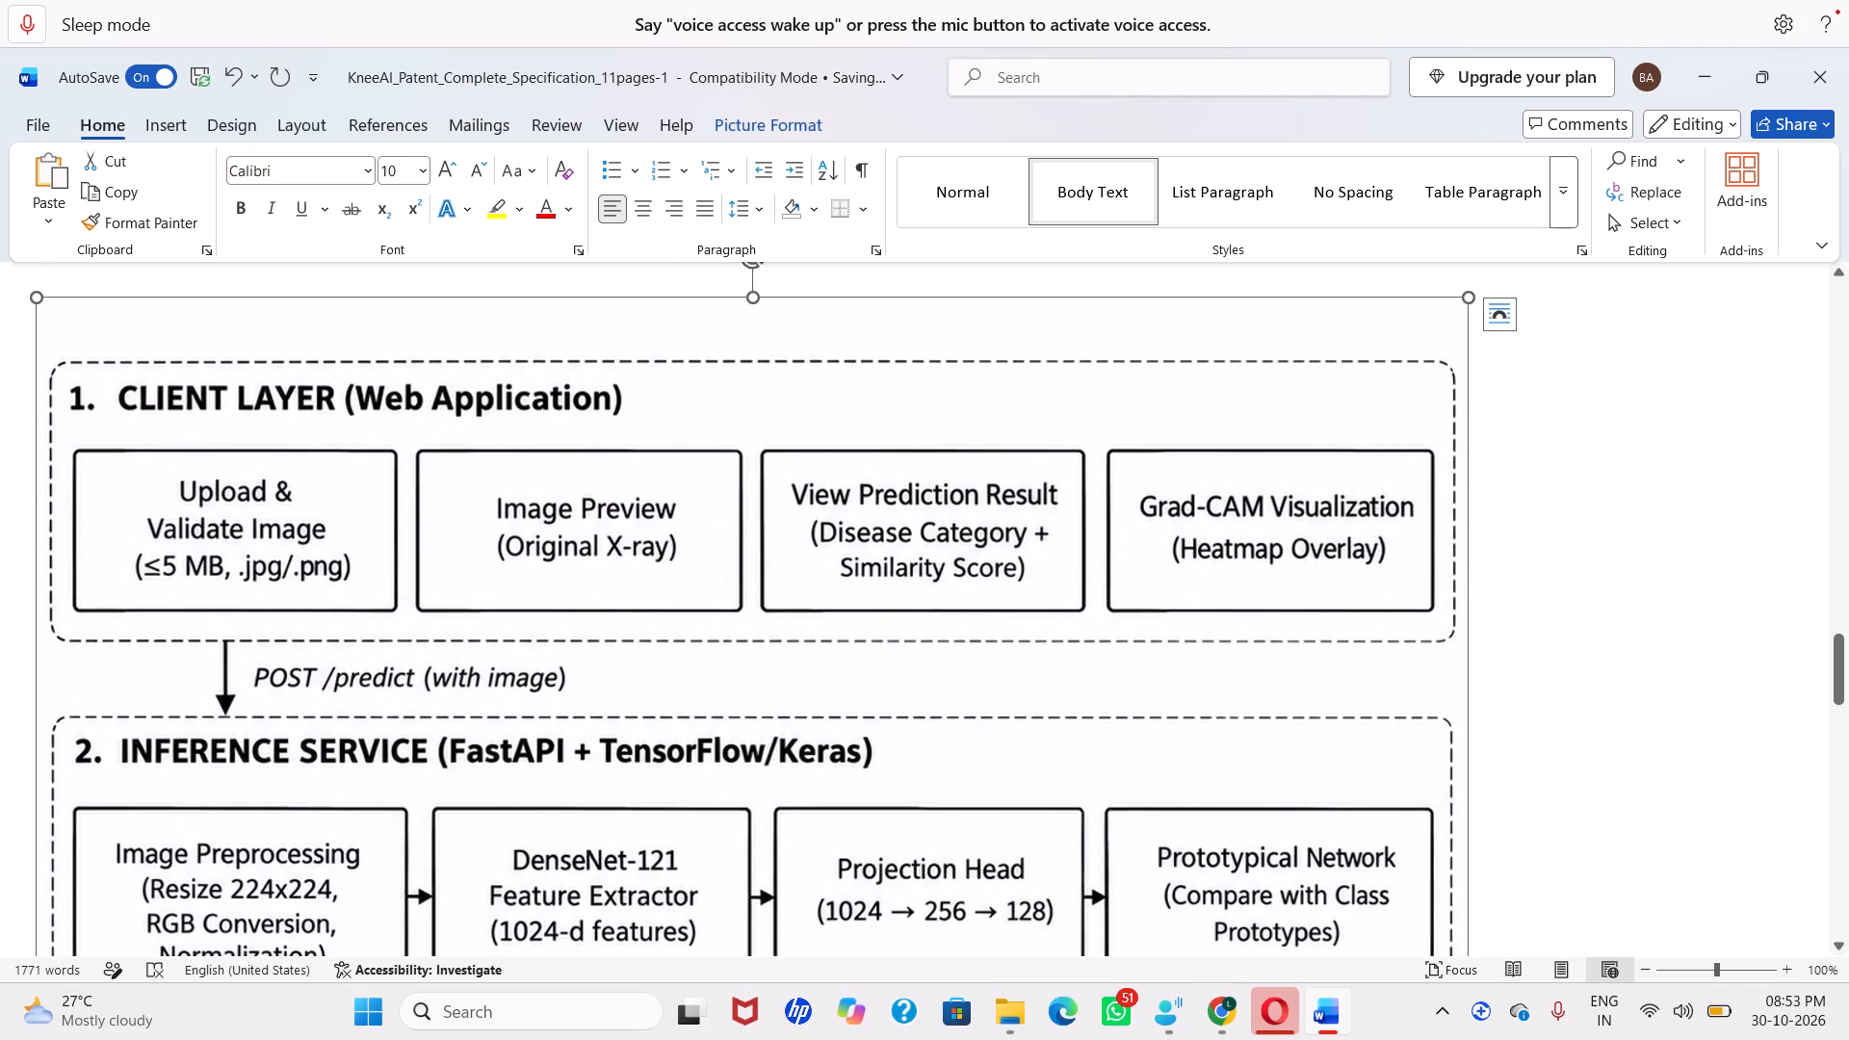
scroll(639, 496, right, 1)
drag(1471, 300, 1023, 617)
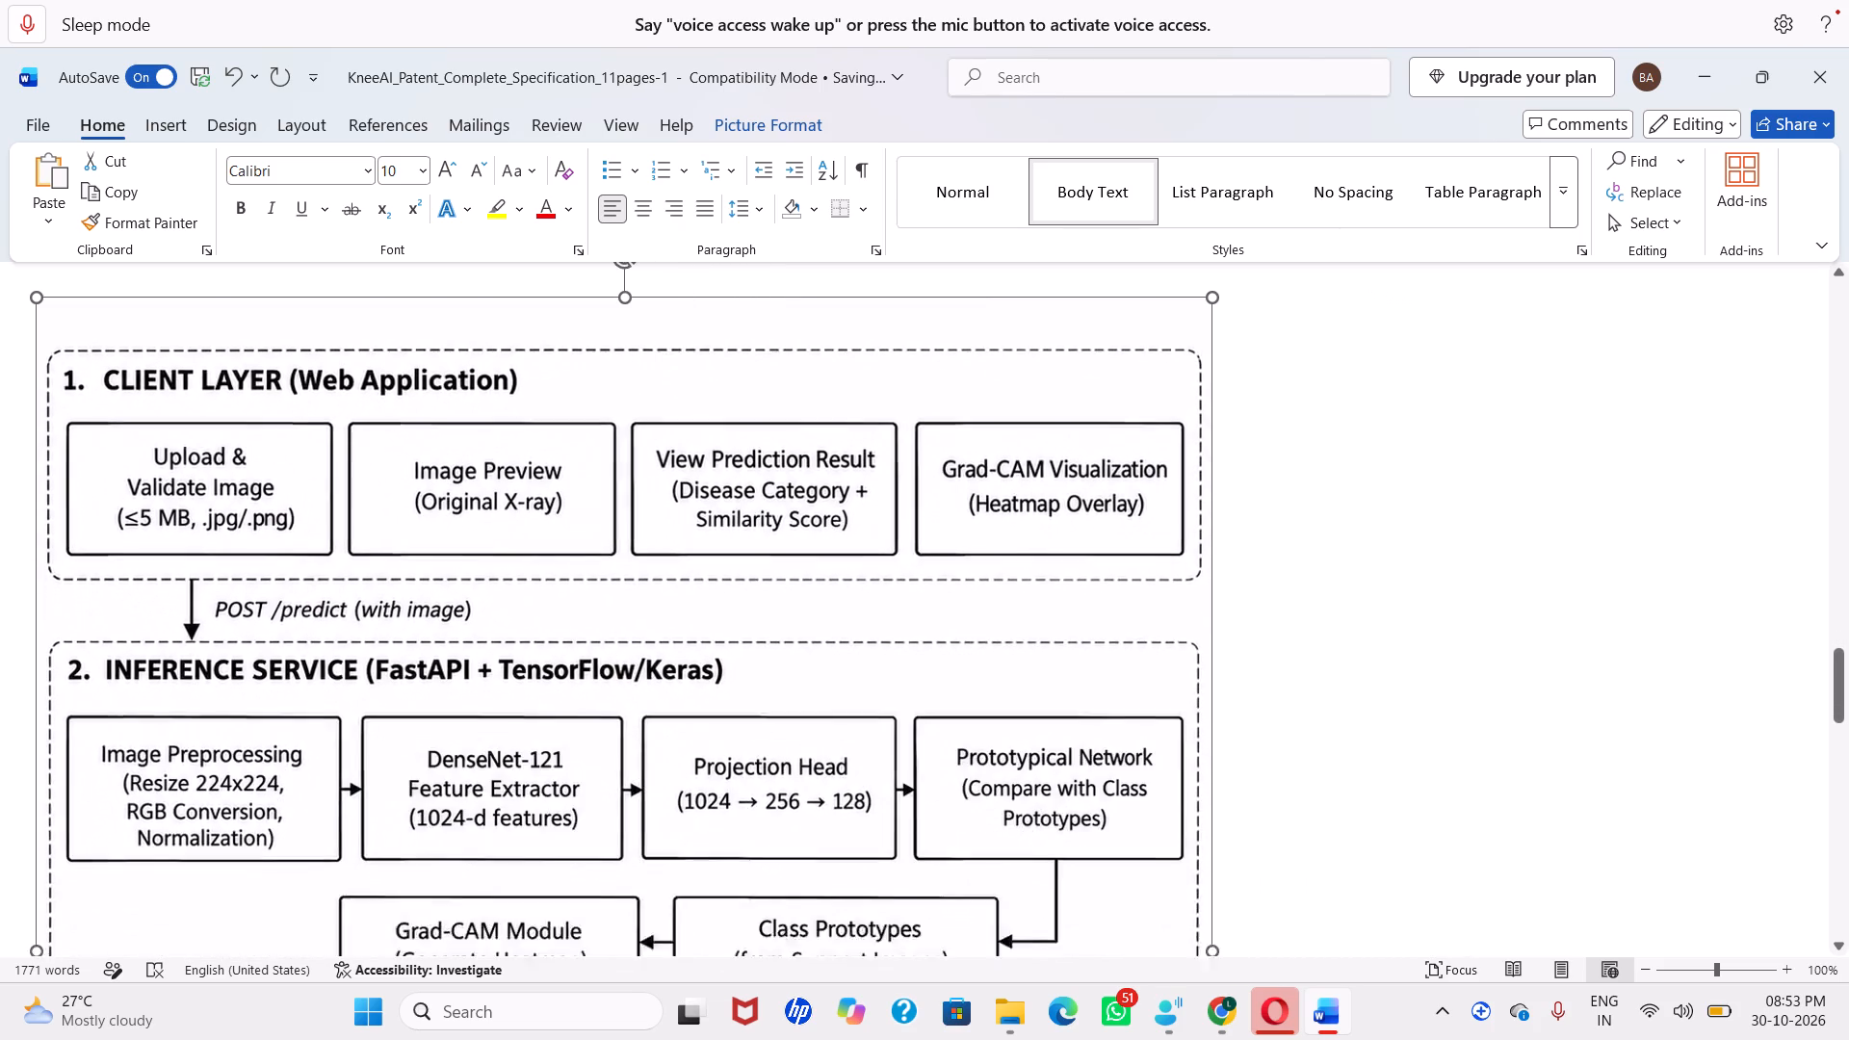
drag(1023, 617, 655, 961)
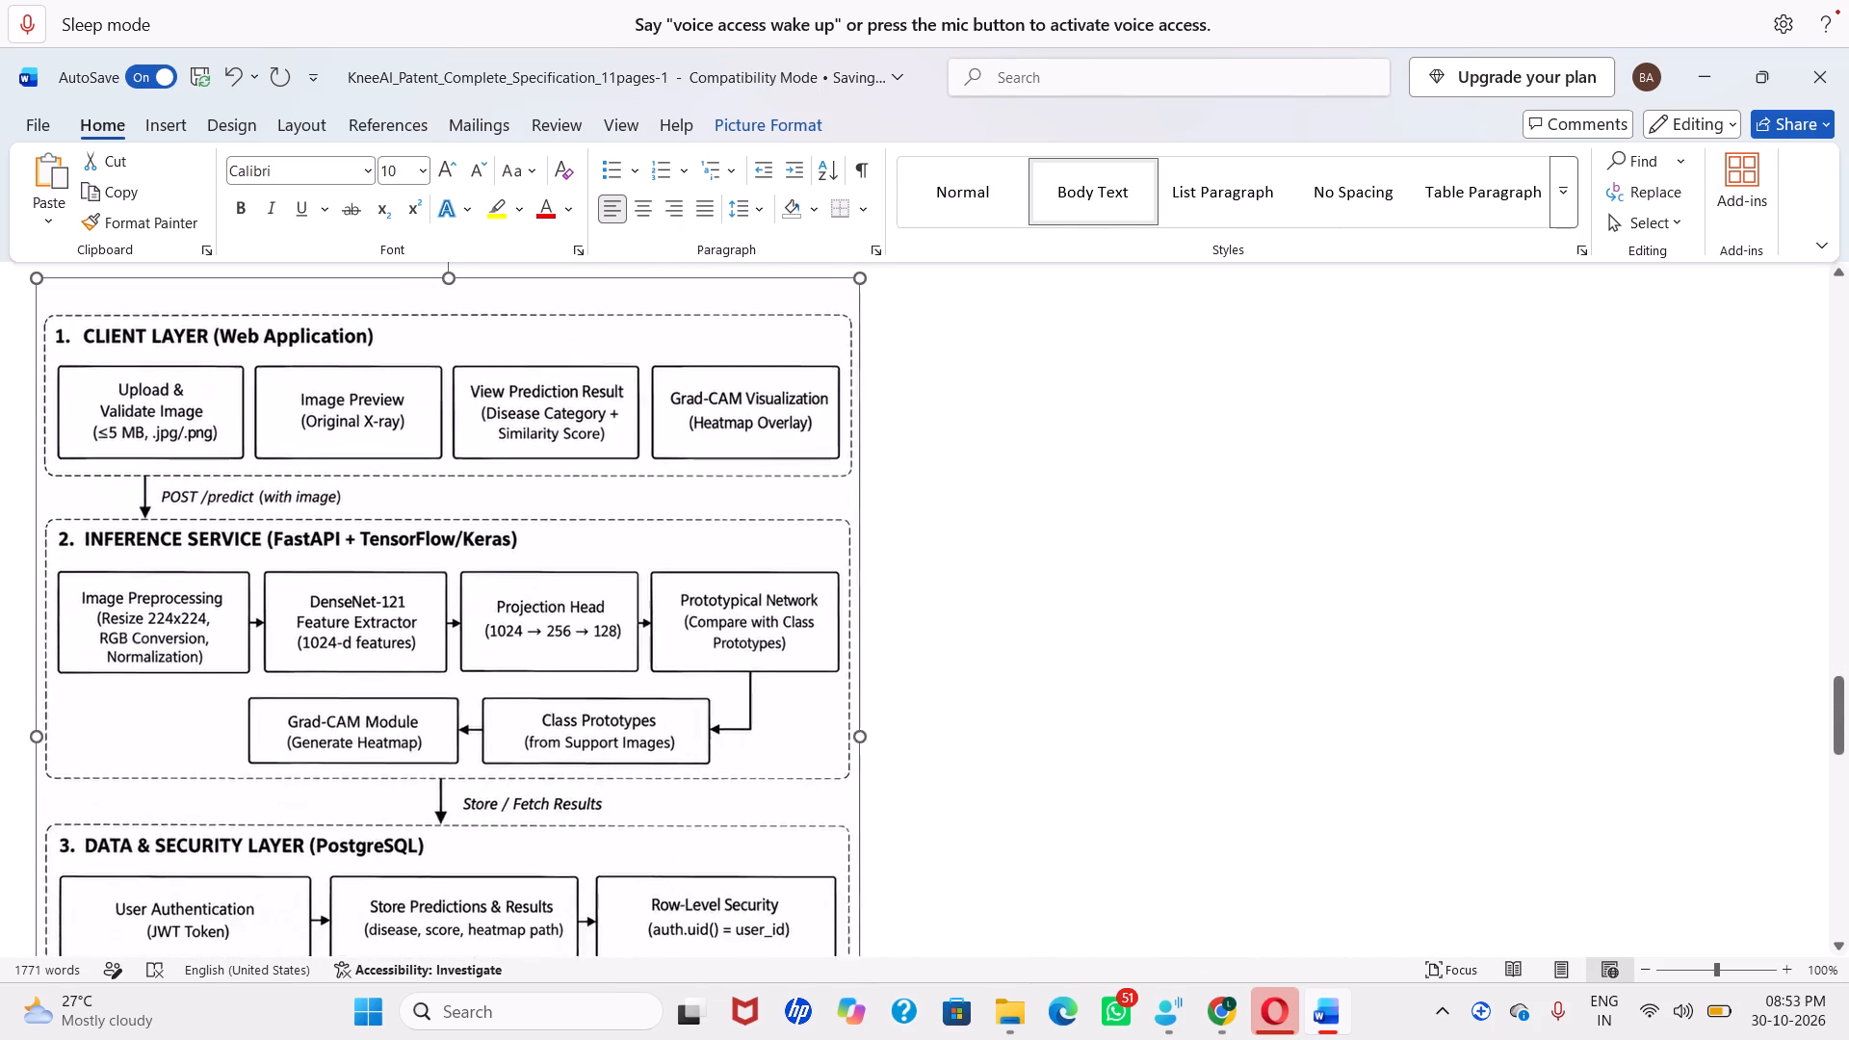
drag(655, 961, 408, 1039)
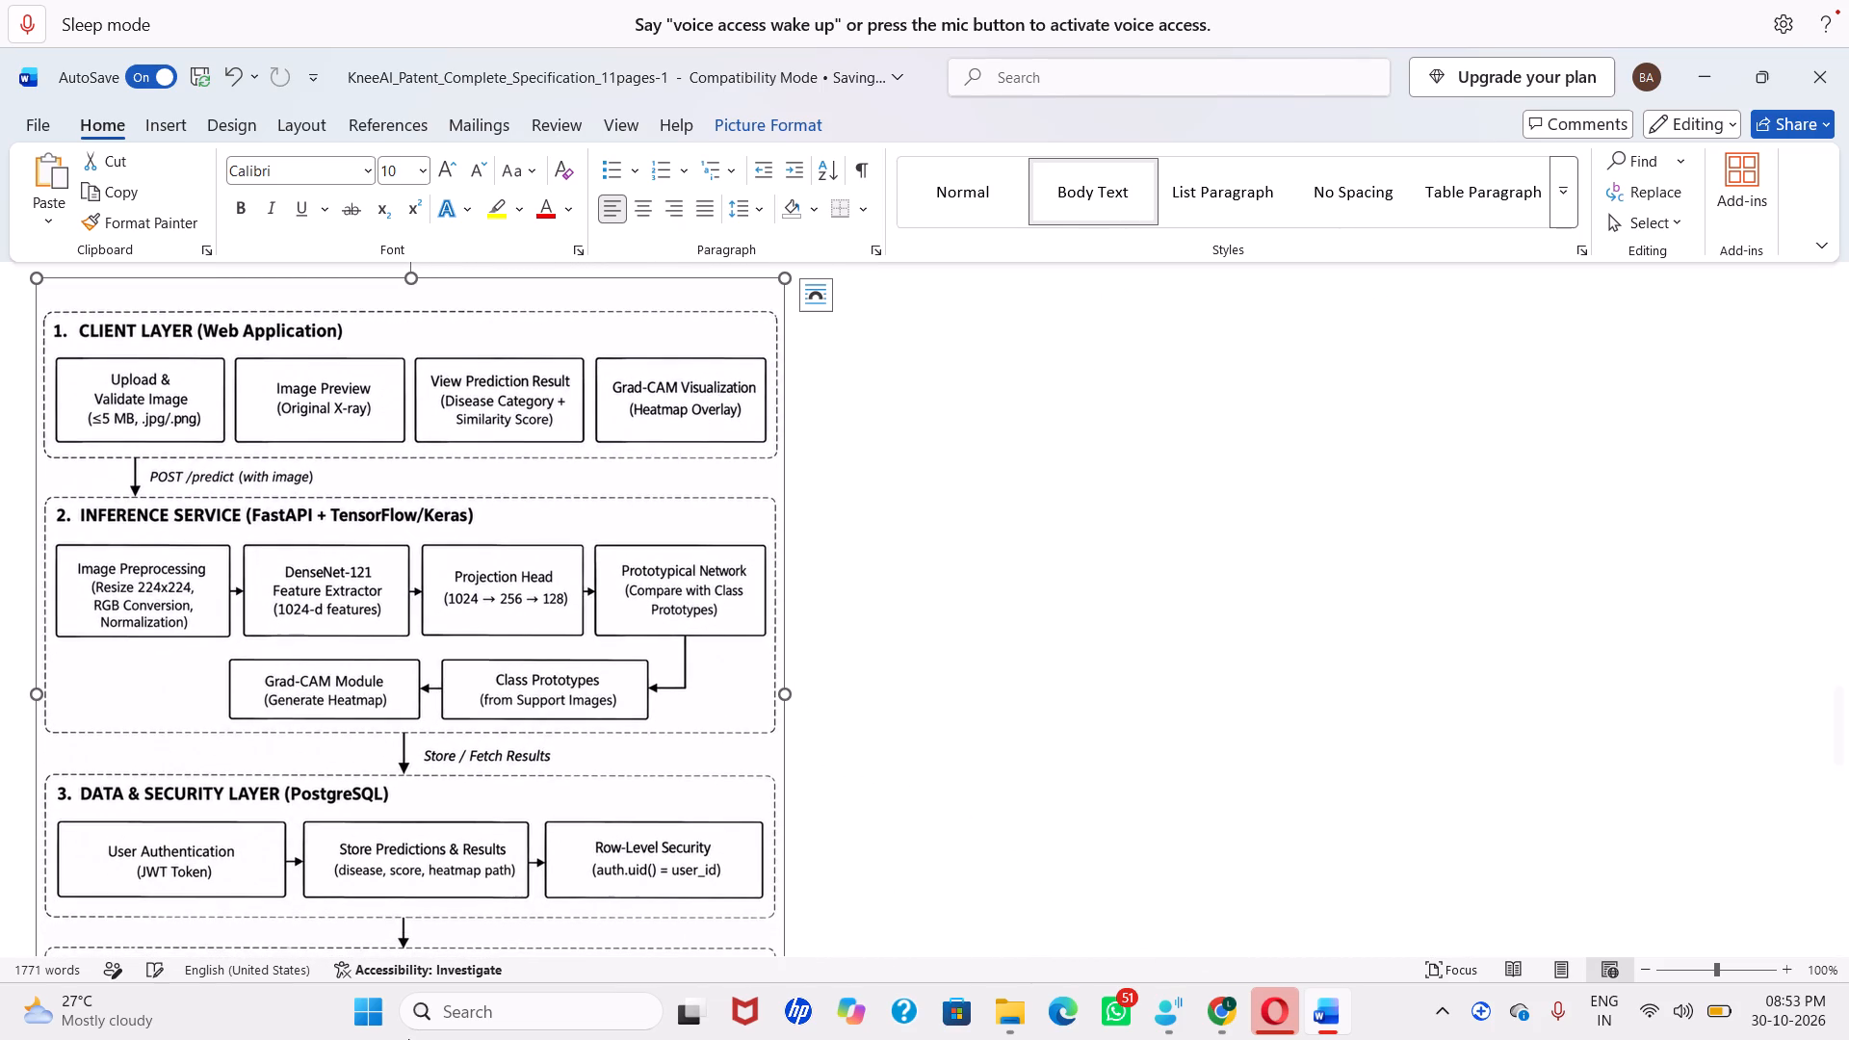
Reduce the architecture diagram proportionally by about a further tenth so it takes up less of the drawing sheet.
scroll(422, 855, right, 1)
ctrl+scroll(330, 661, down, 6)
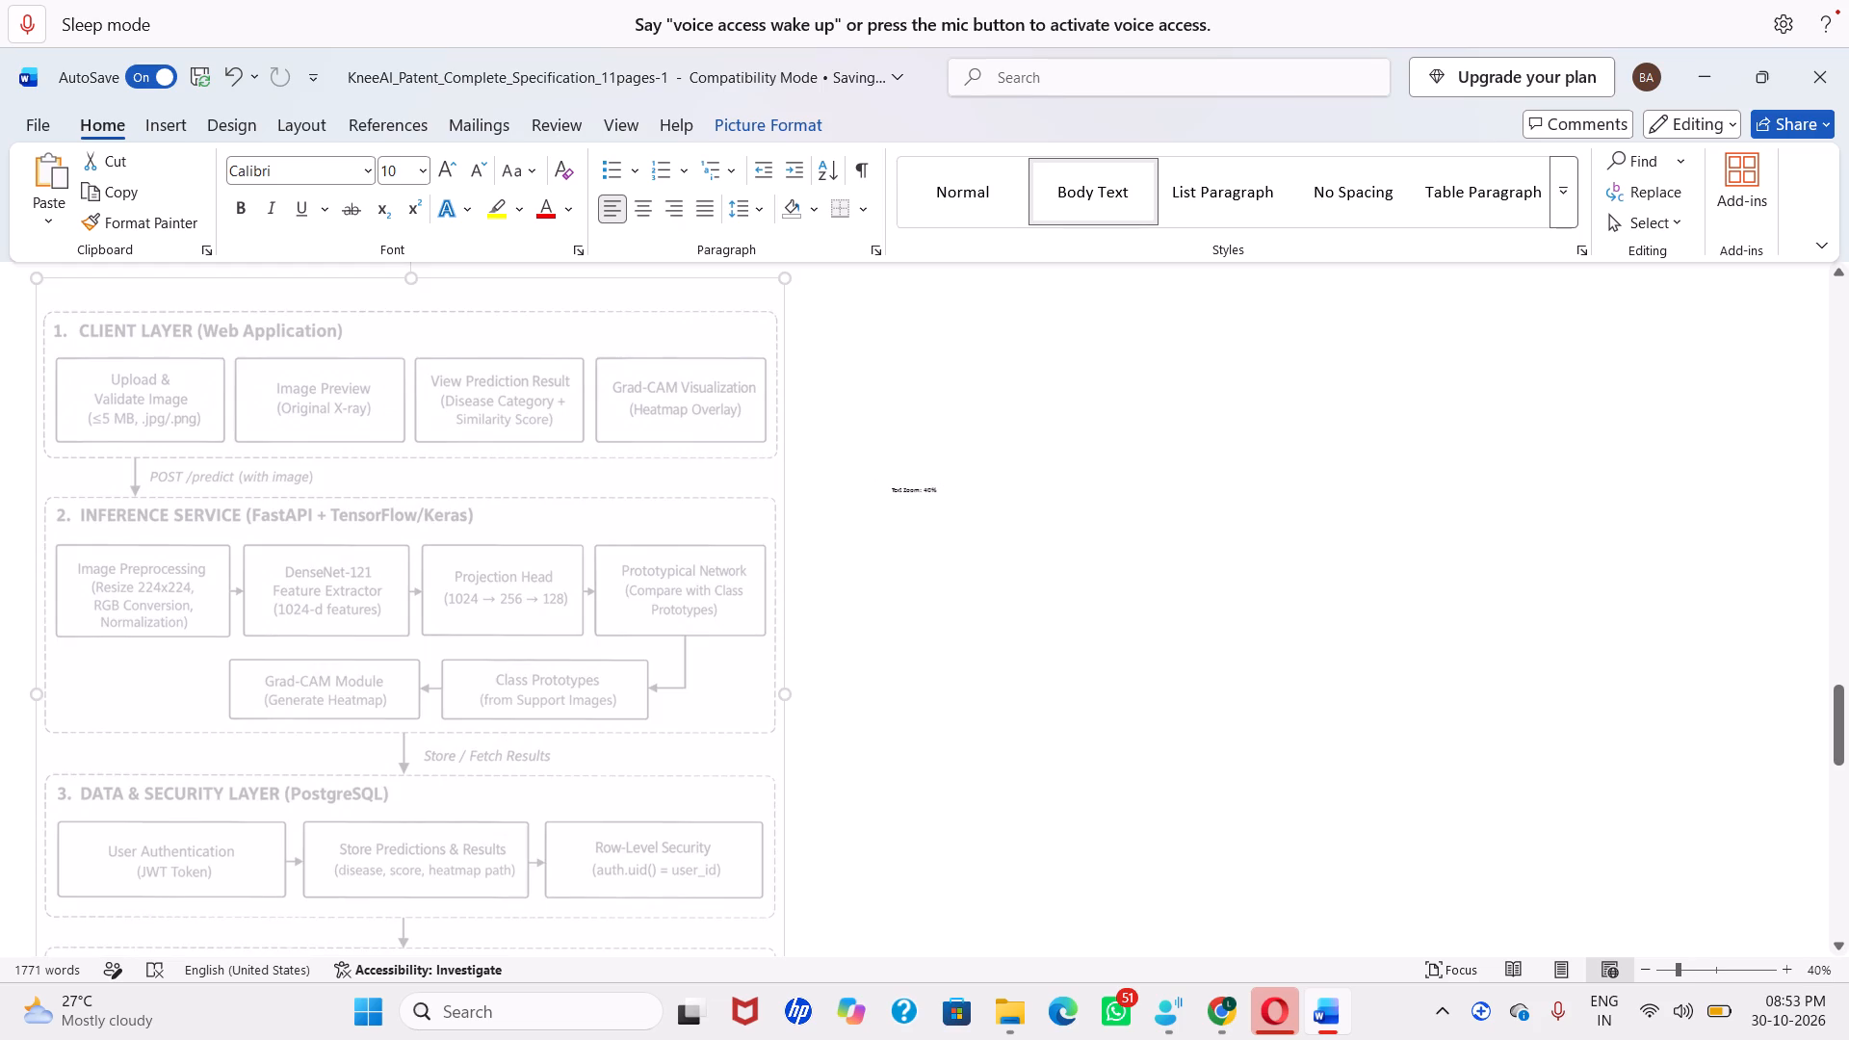
scroll(330, 661, right, 1)
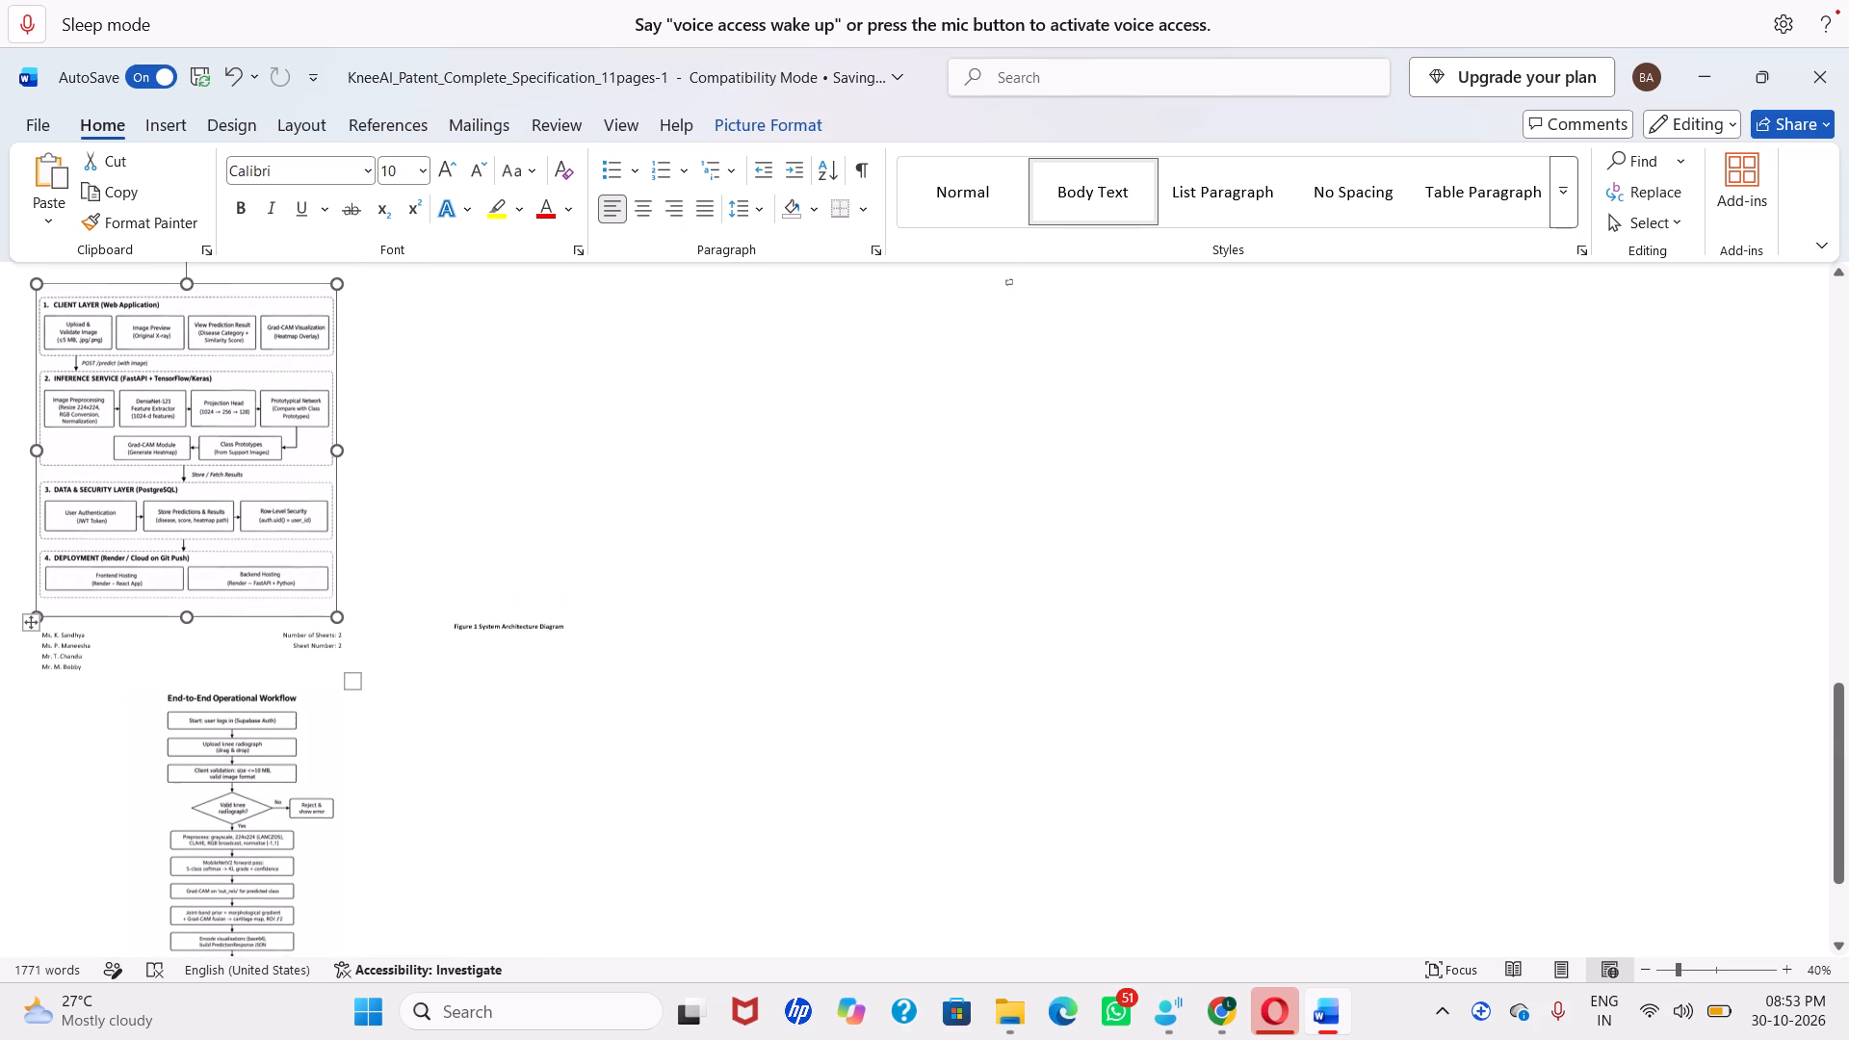
drag(196, 486, 283, 482)
scroll(283, 482, up, 1)
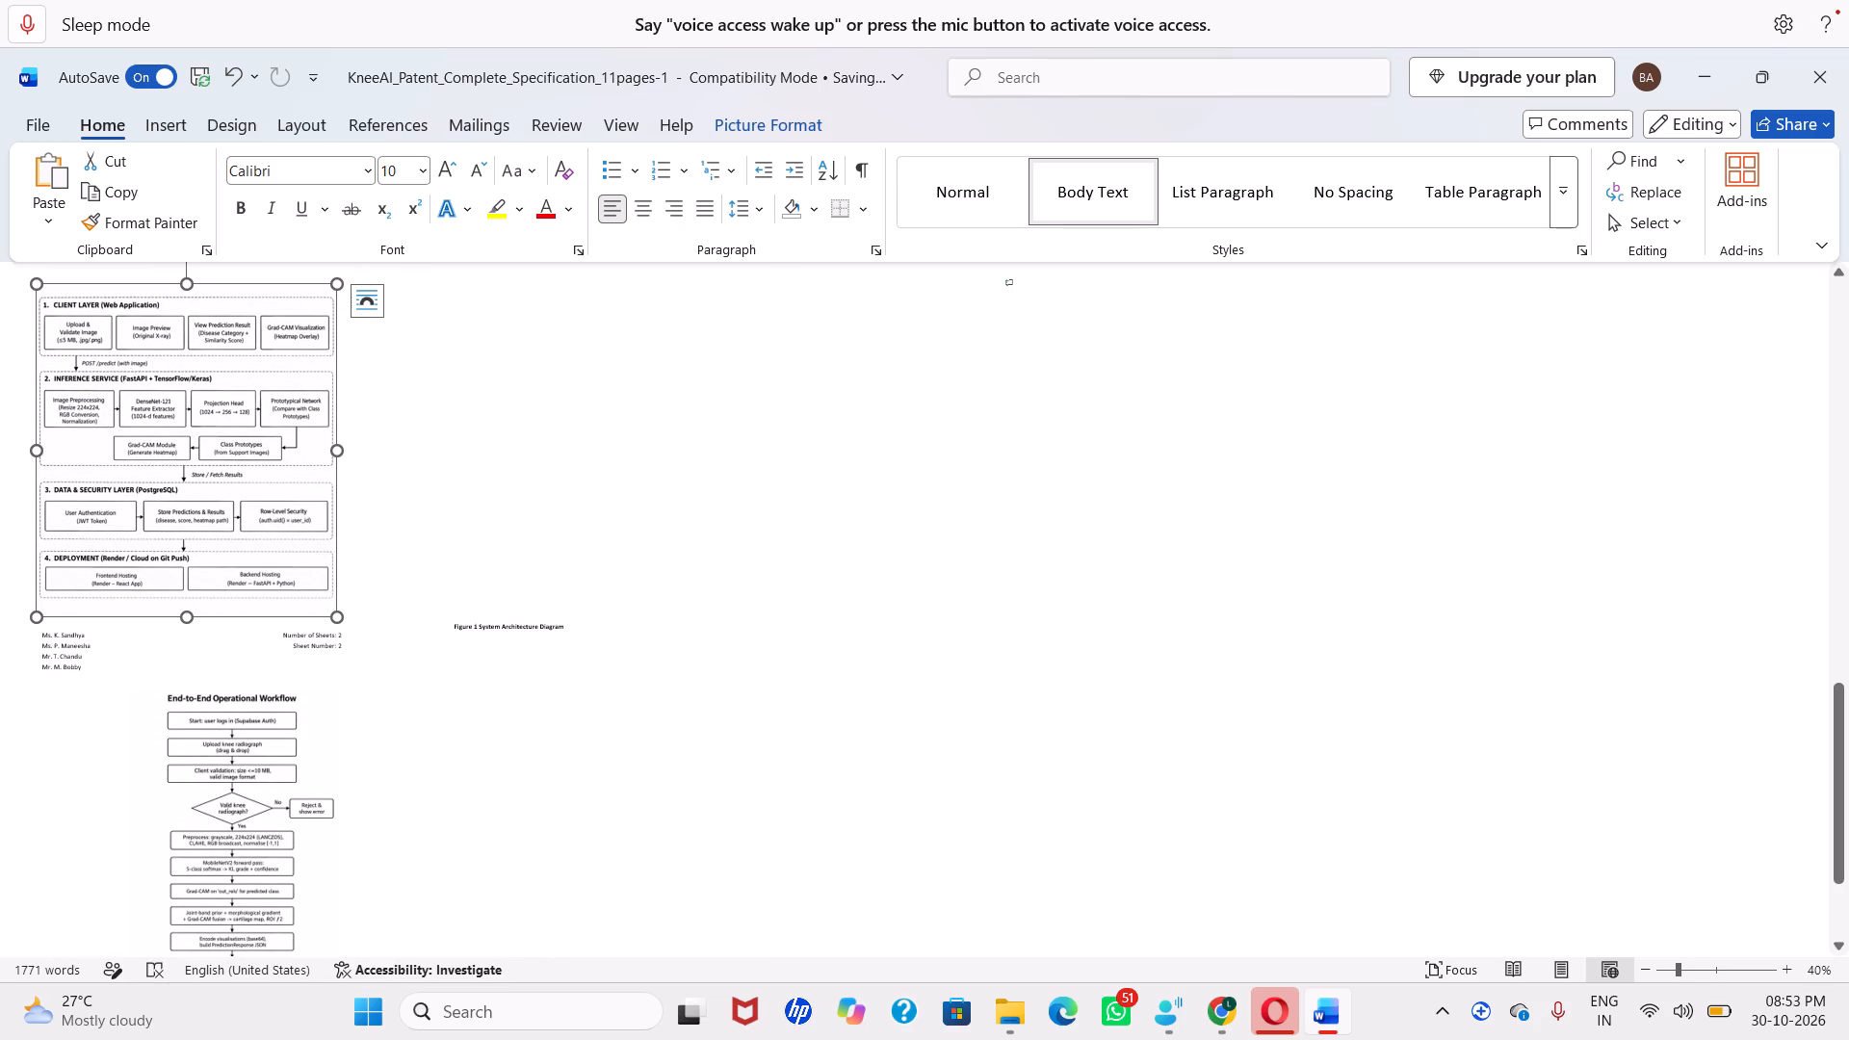
drag(334, 617, 312, 569)
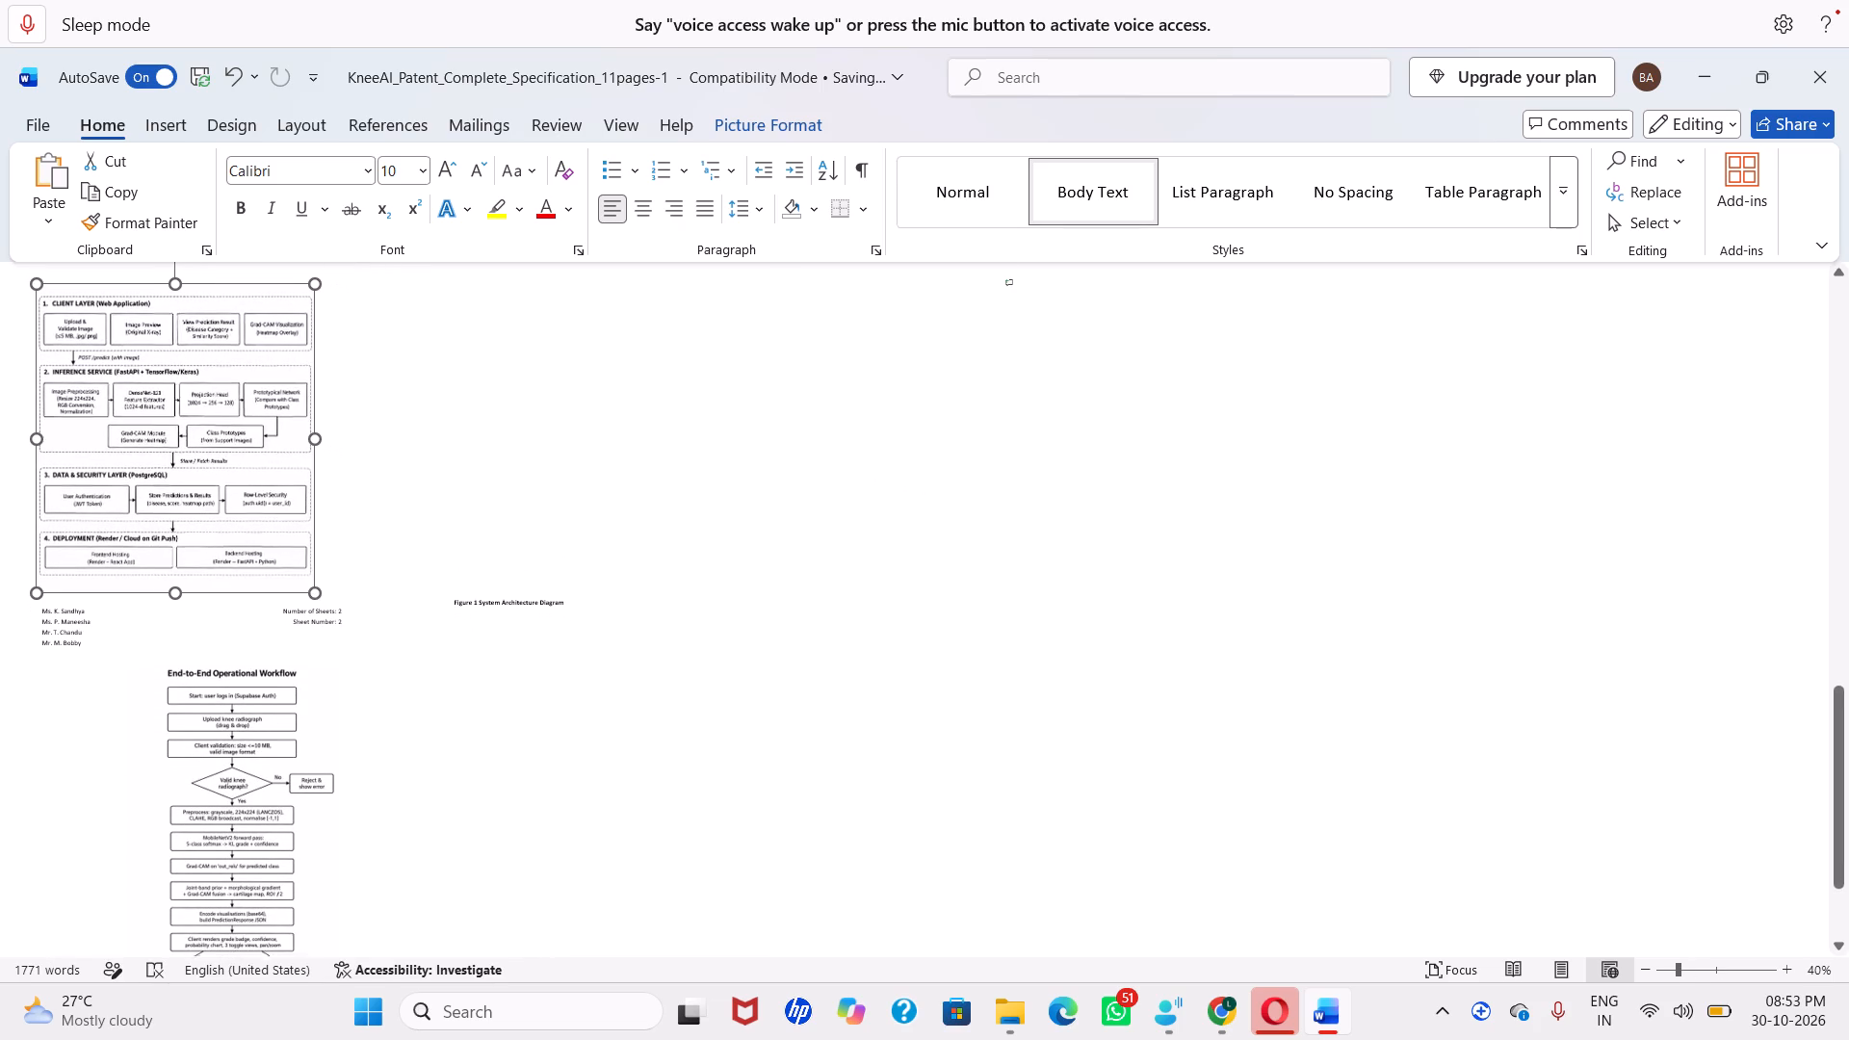
drag(312, 569, 304, 556)
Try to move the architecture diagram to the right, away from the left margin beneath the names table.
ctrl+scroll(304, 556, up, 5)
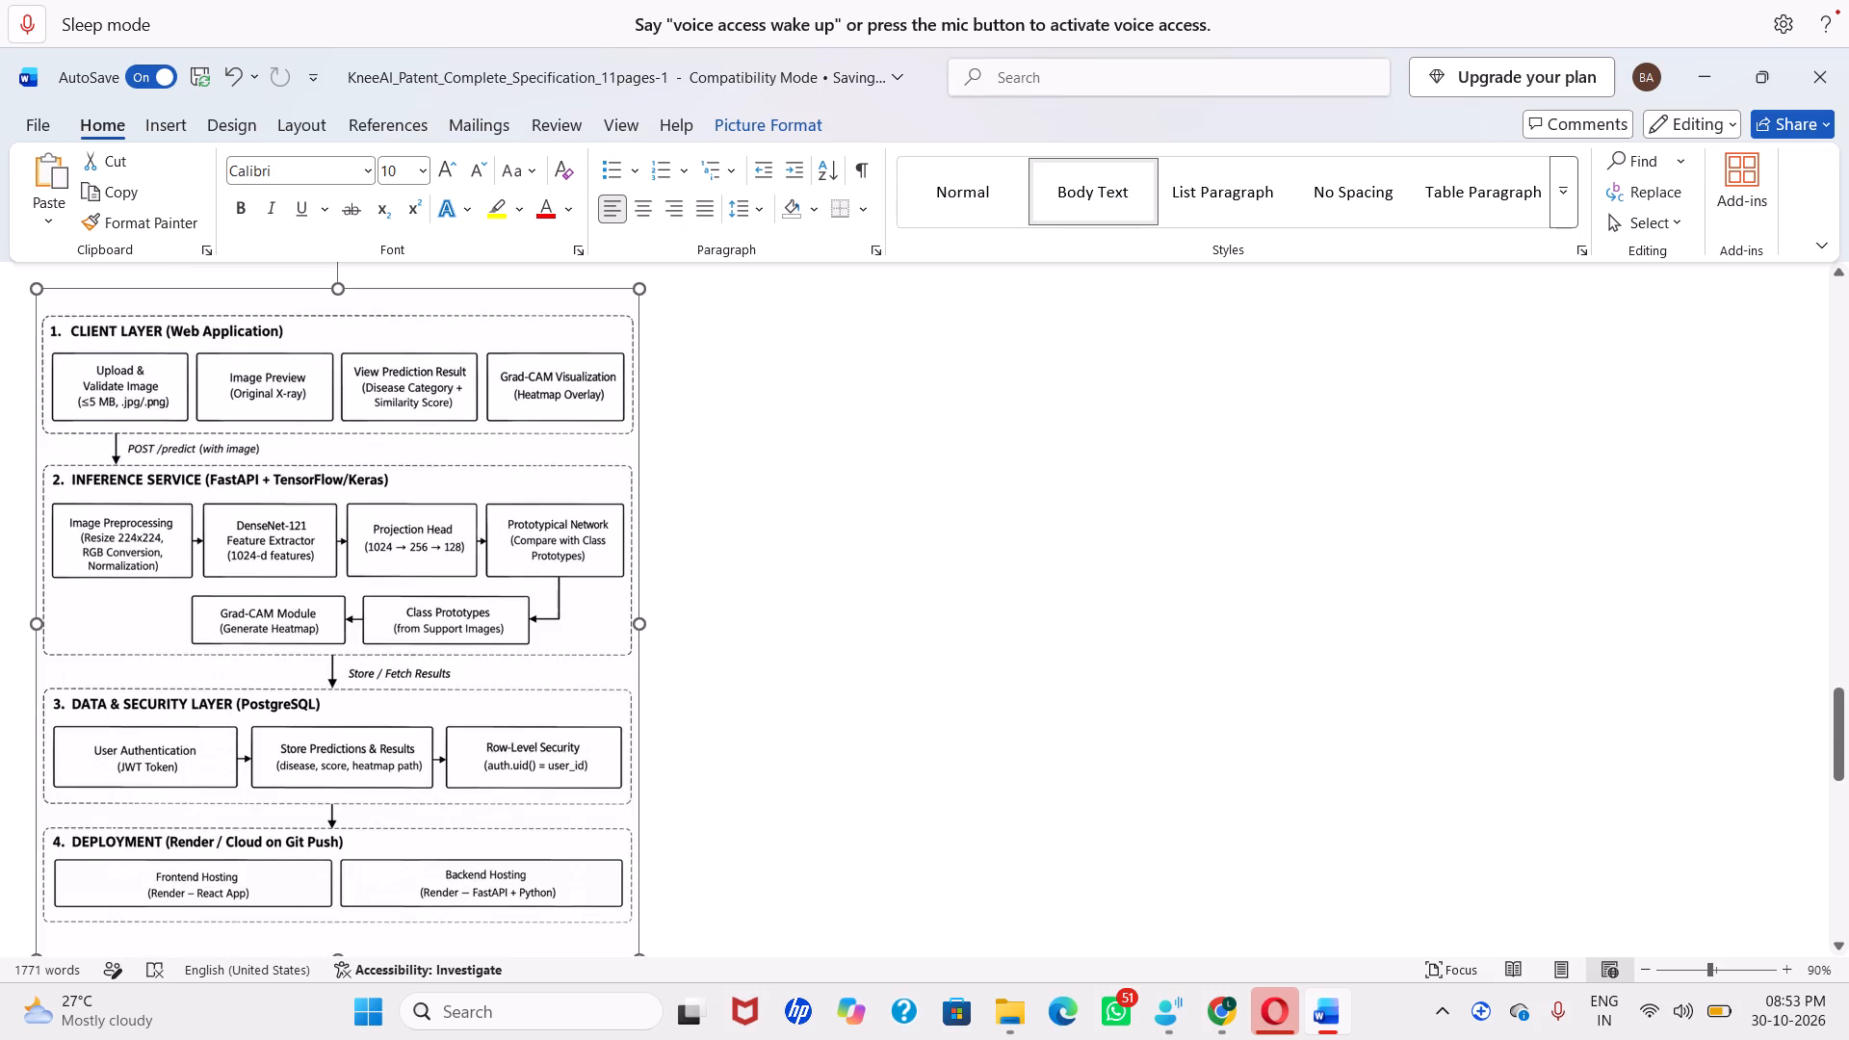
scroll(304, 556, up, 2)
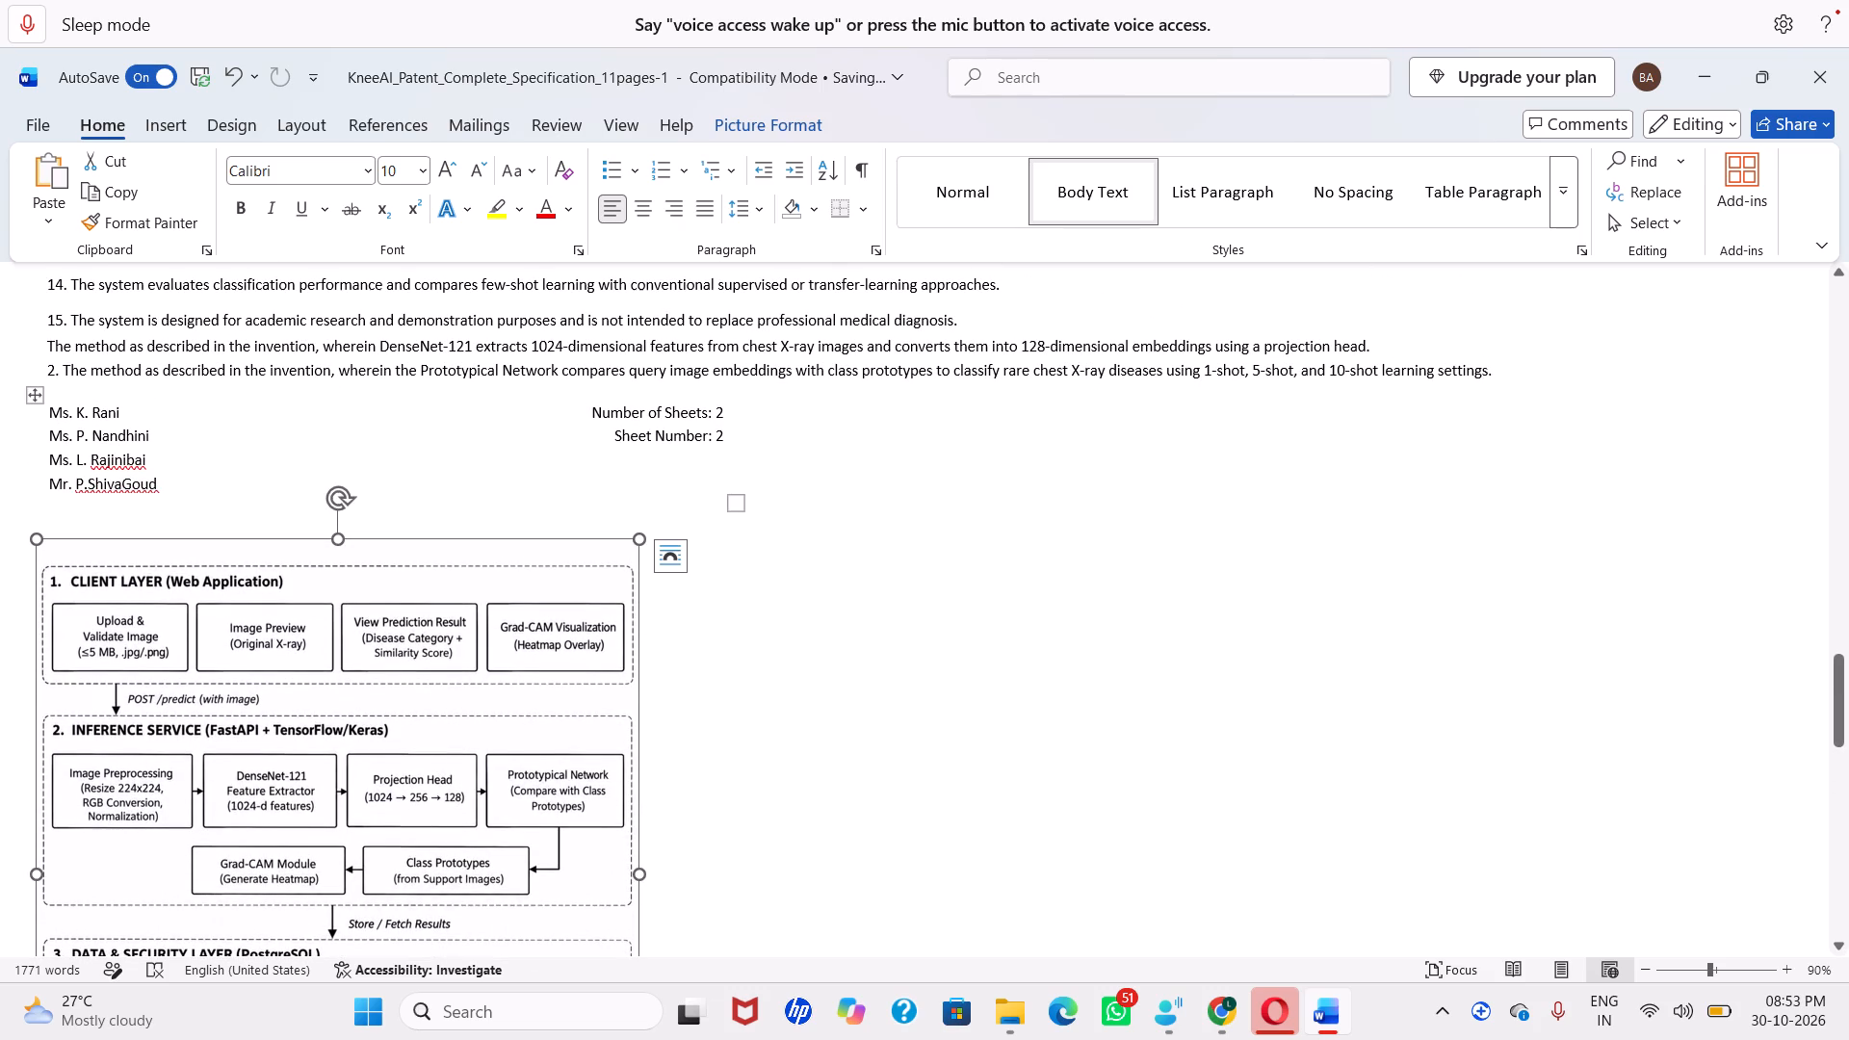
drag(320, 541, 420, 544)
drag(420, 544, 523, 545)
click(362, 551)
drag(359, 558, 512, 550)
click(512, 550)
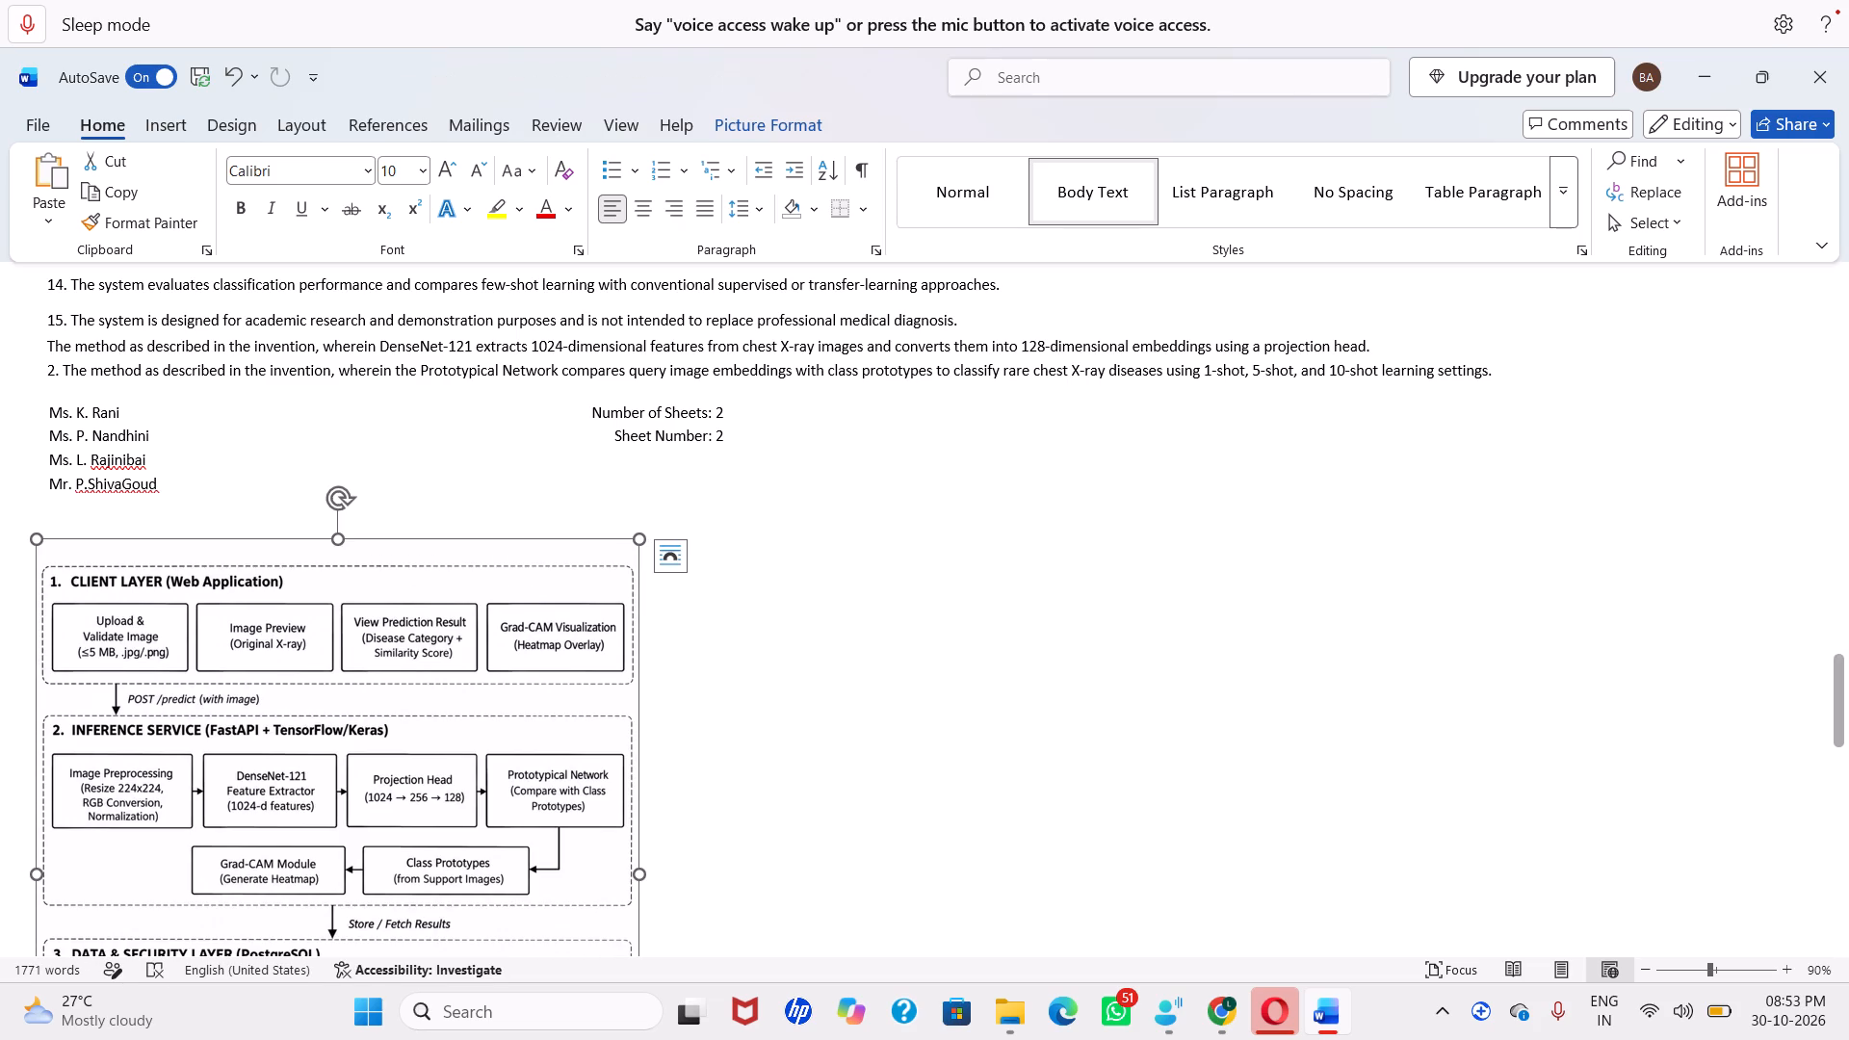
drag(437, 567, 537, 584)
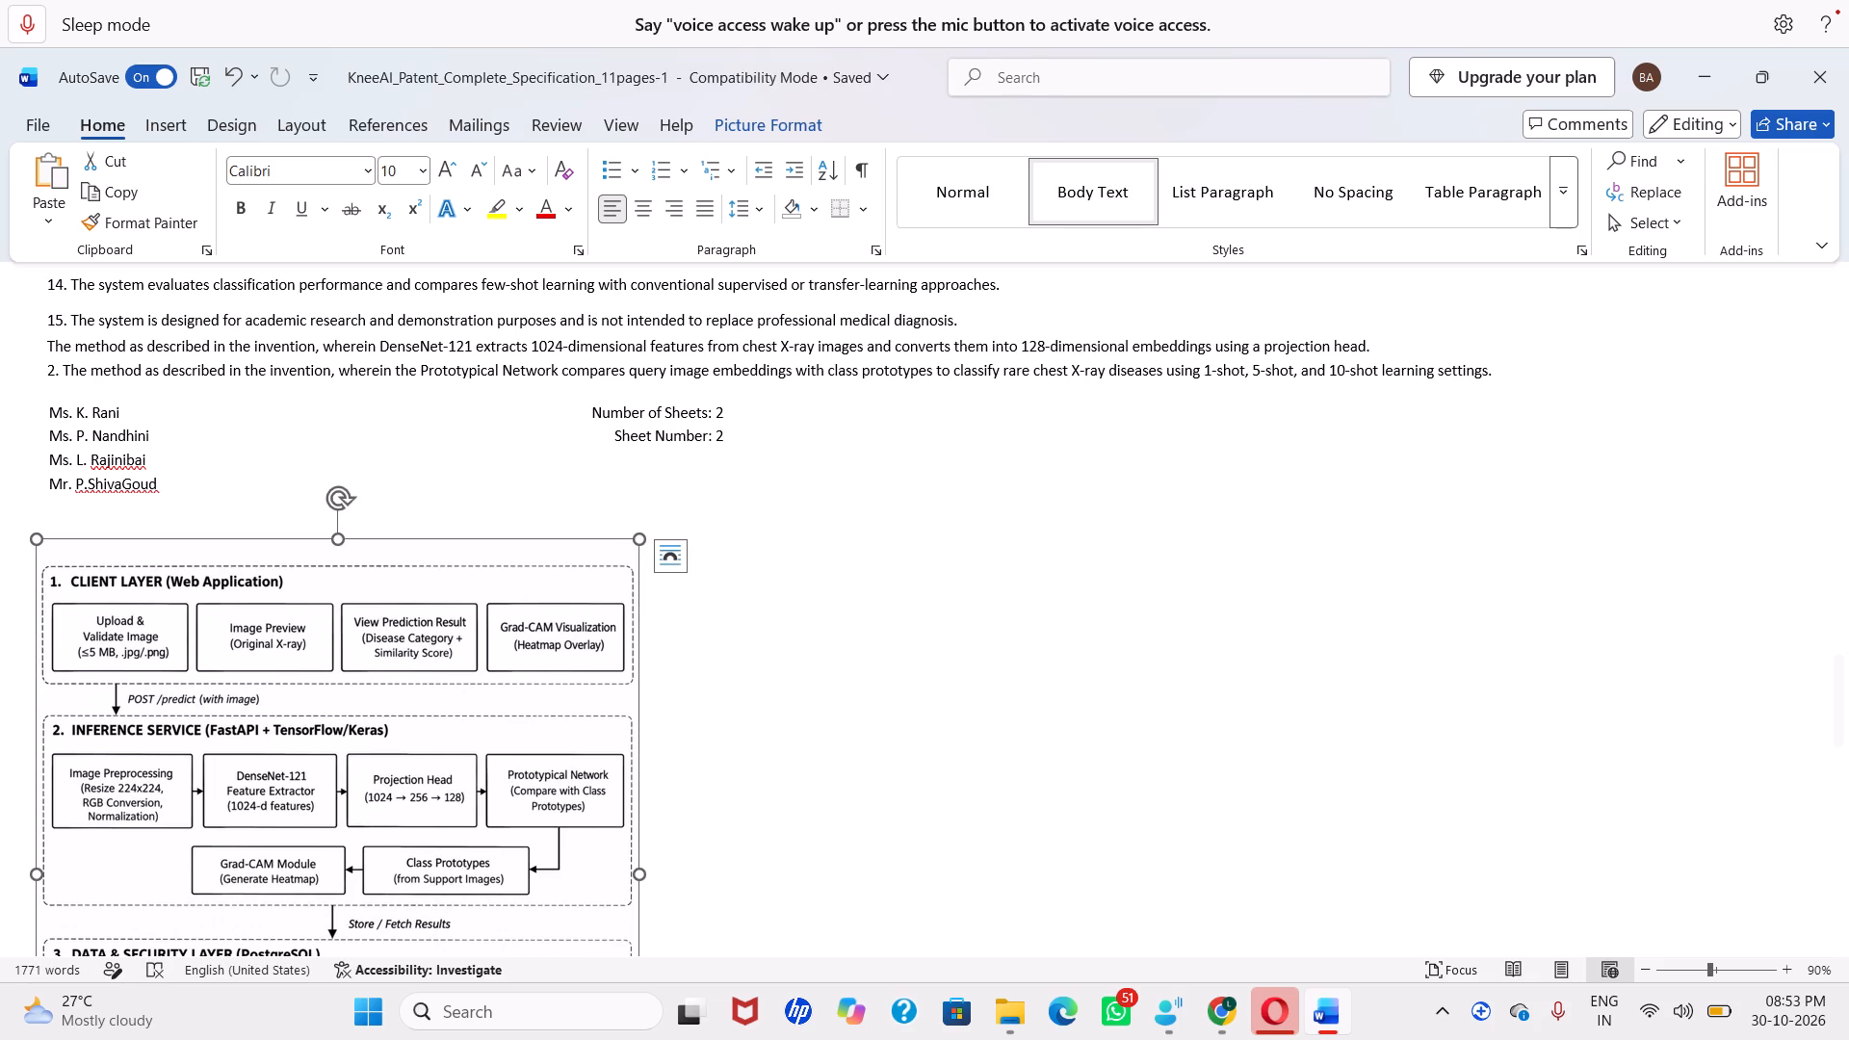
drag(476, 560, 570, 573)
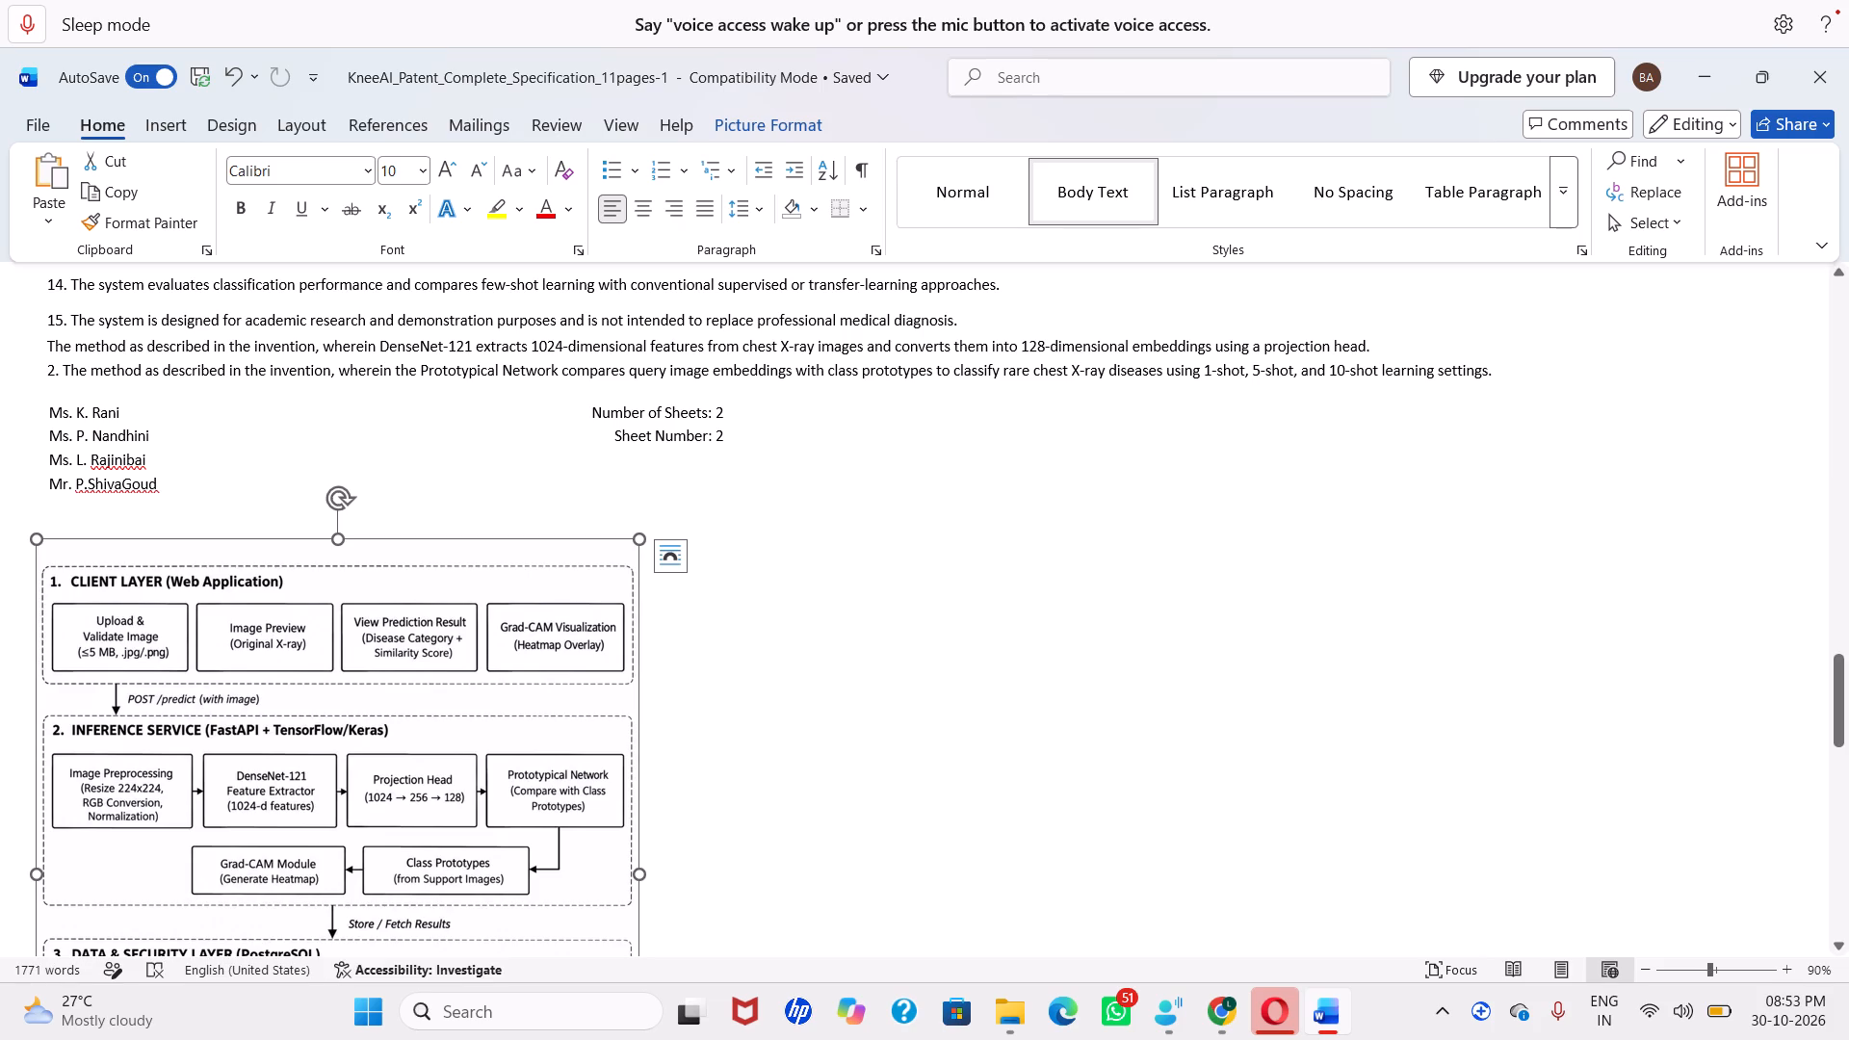
Stretch the architecture diagram horizontally and narrow it back, making it about one-fifth wider at the same height.
drag(640, 875, 789, 864)
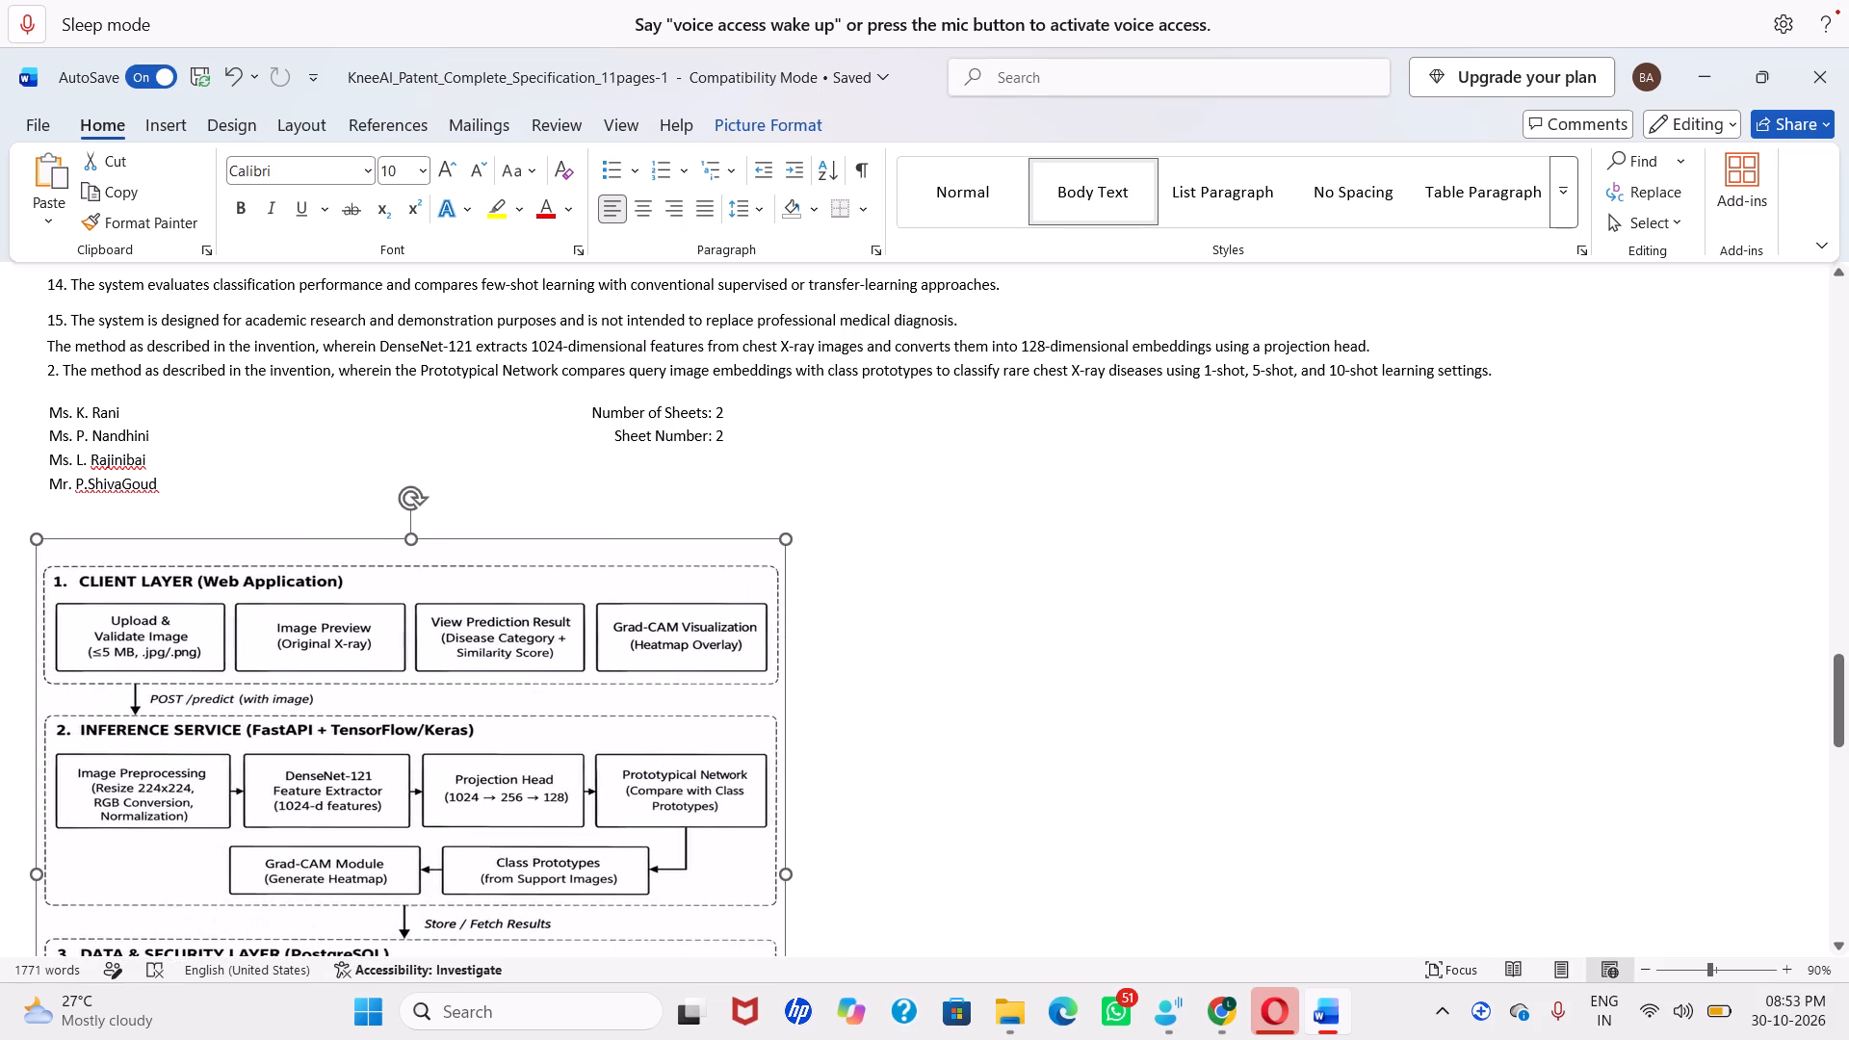
drag(789, 864, 928, 874)
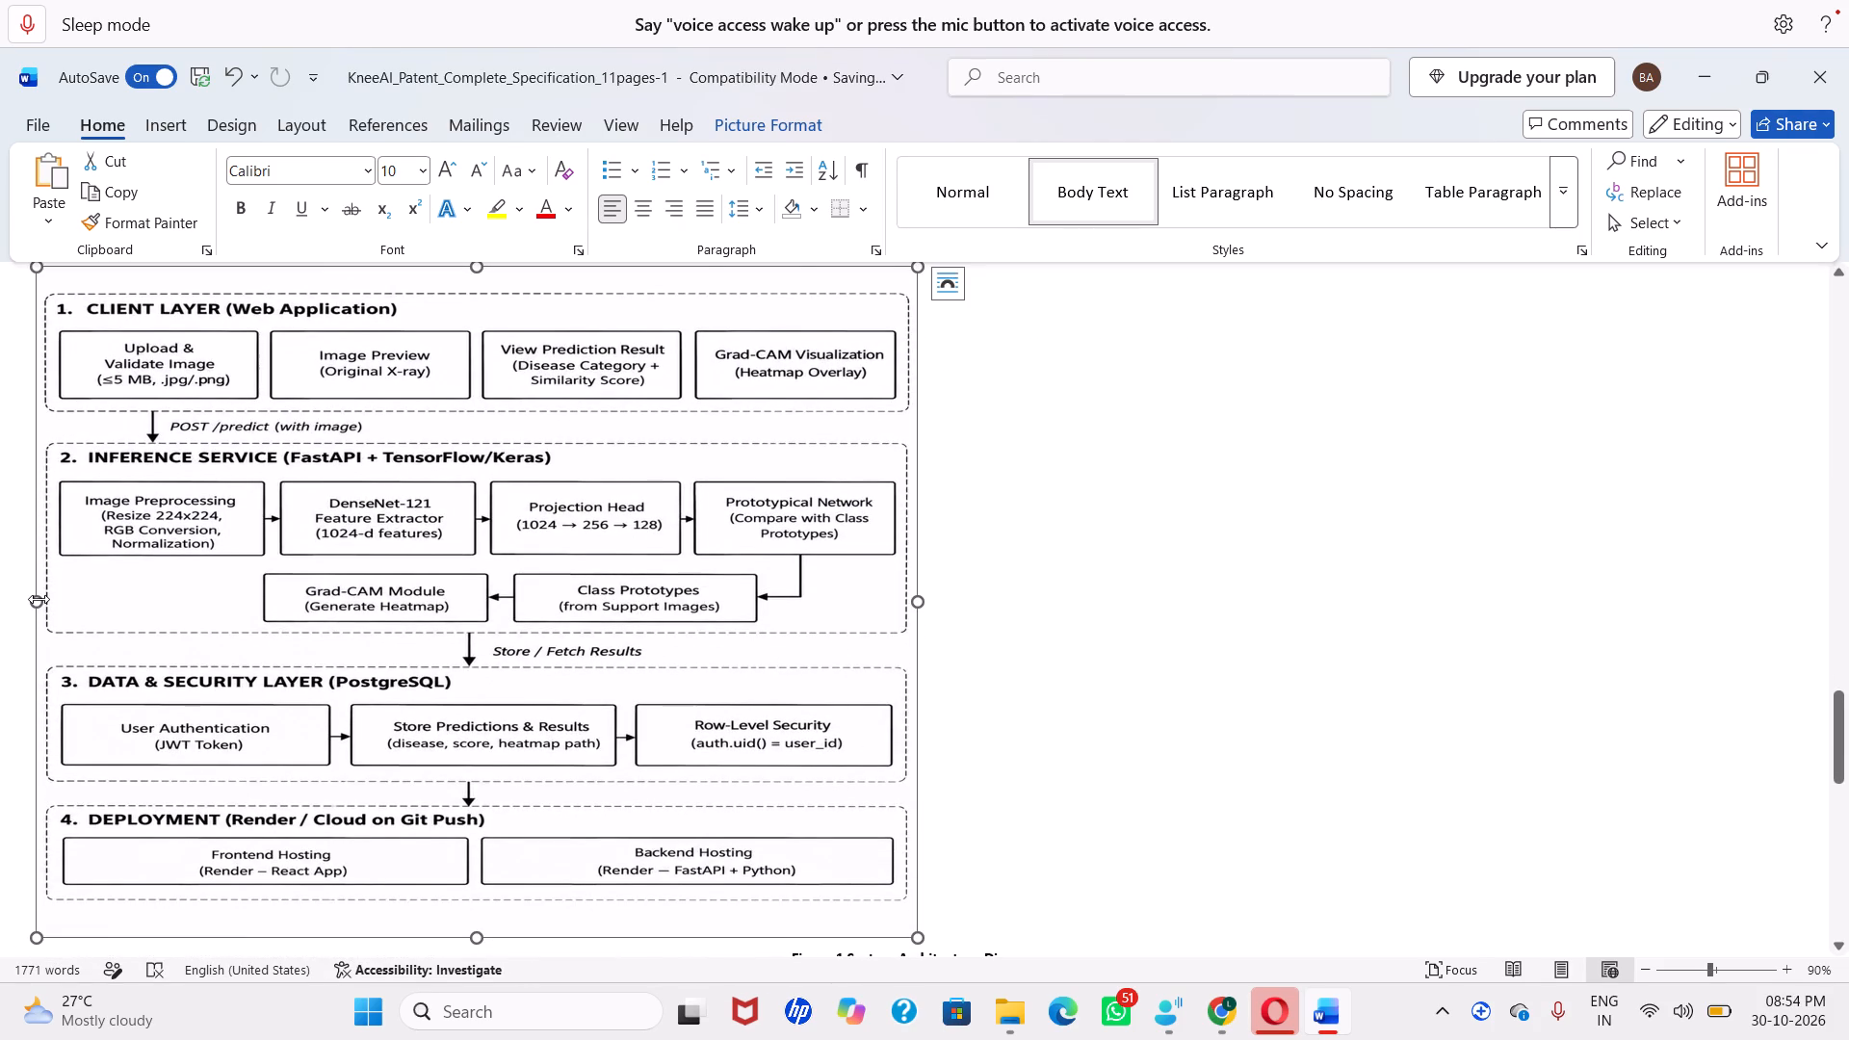
drag(39, 599, 222, 617)
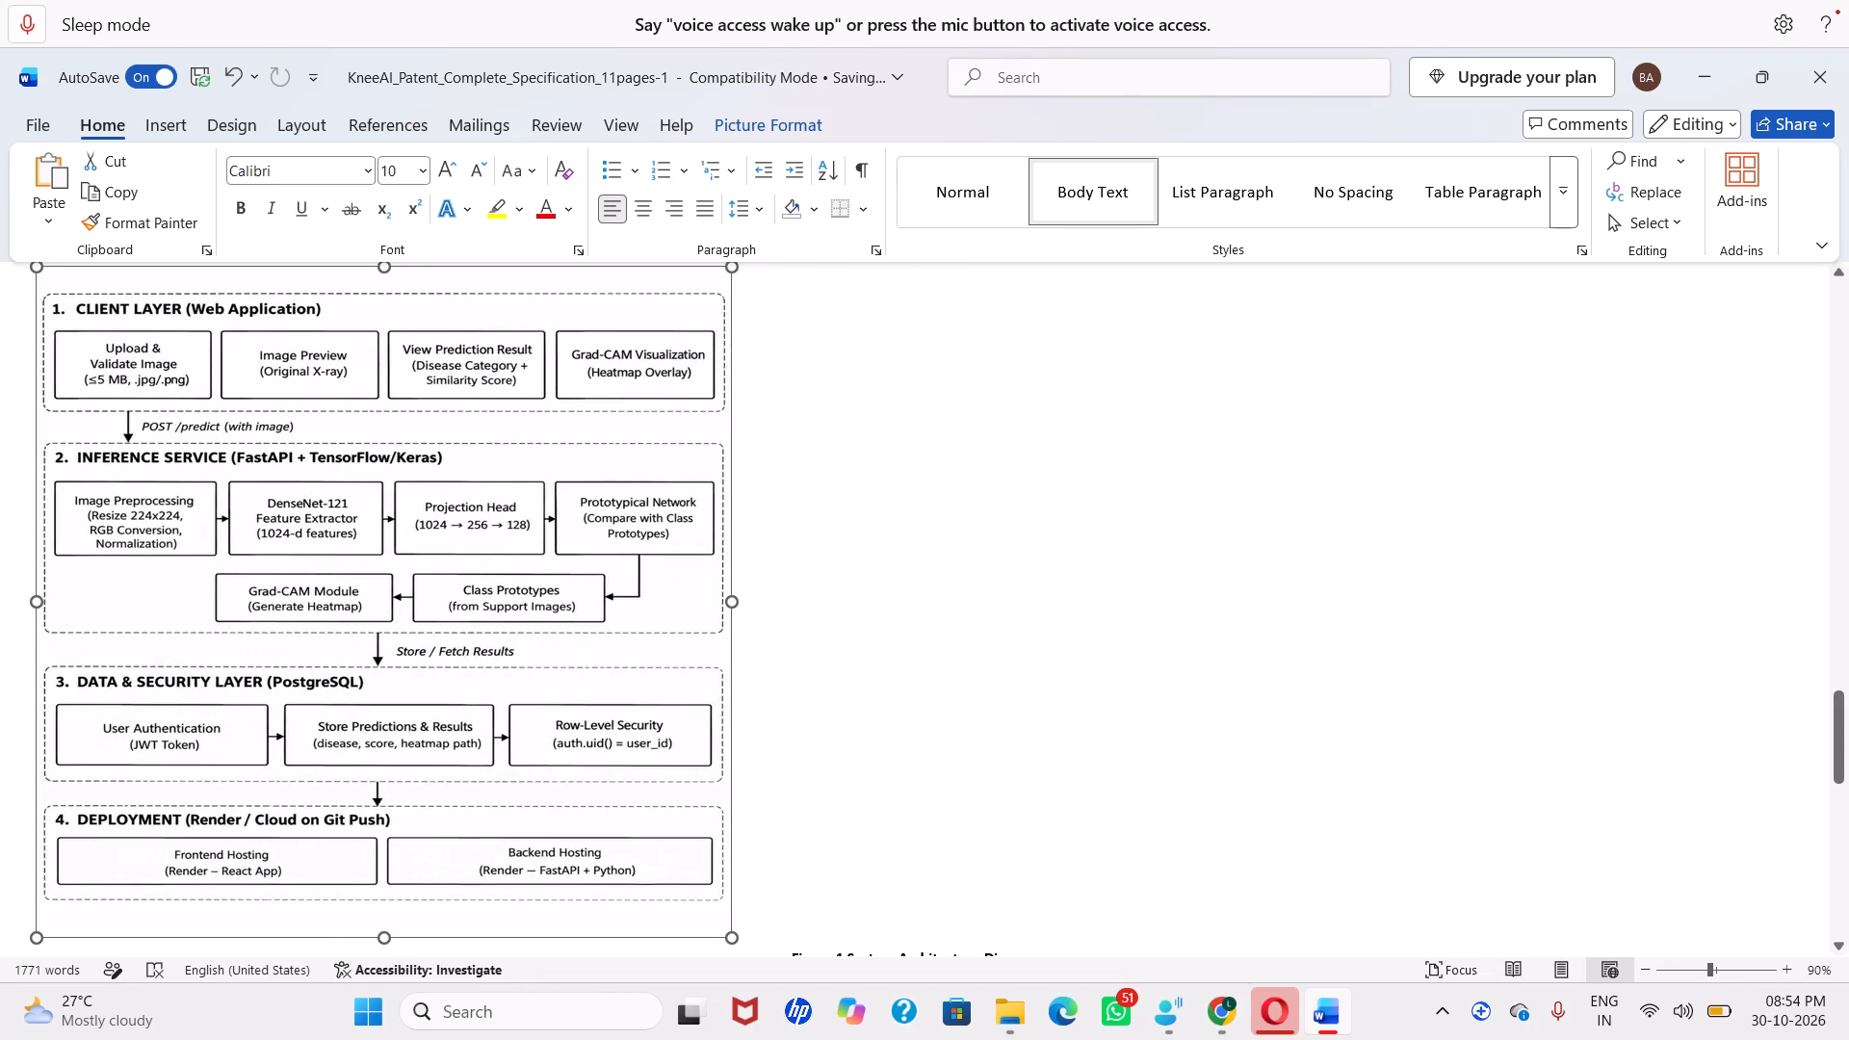
drag(222, 617, 205, 613)
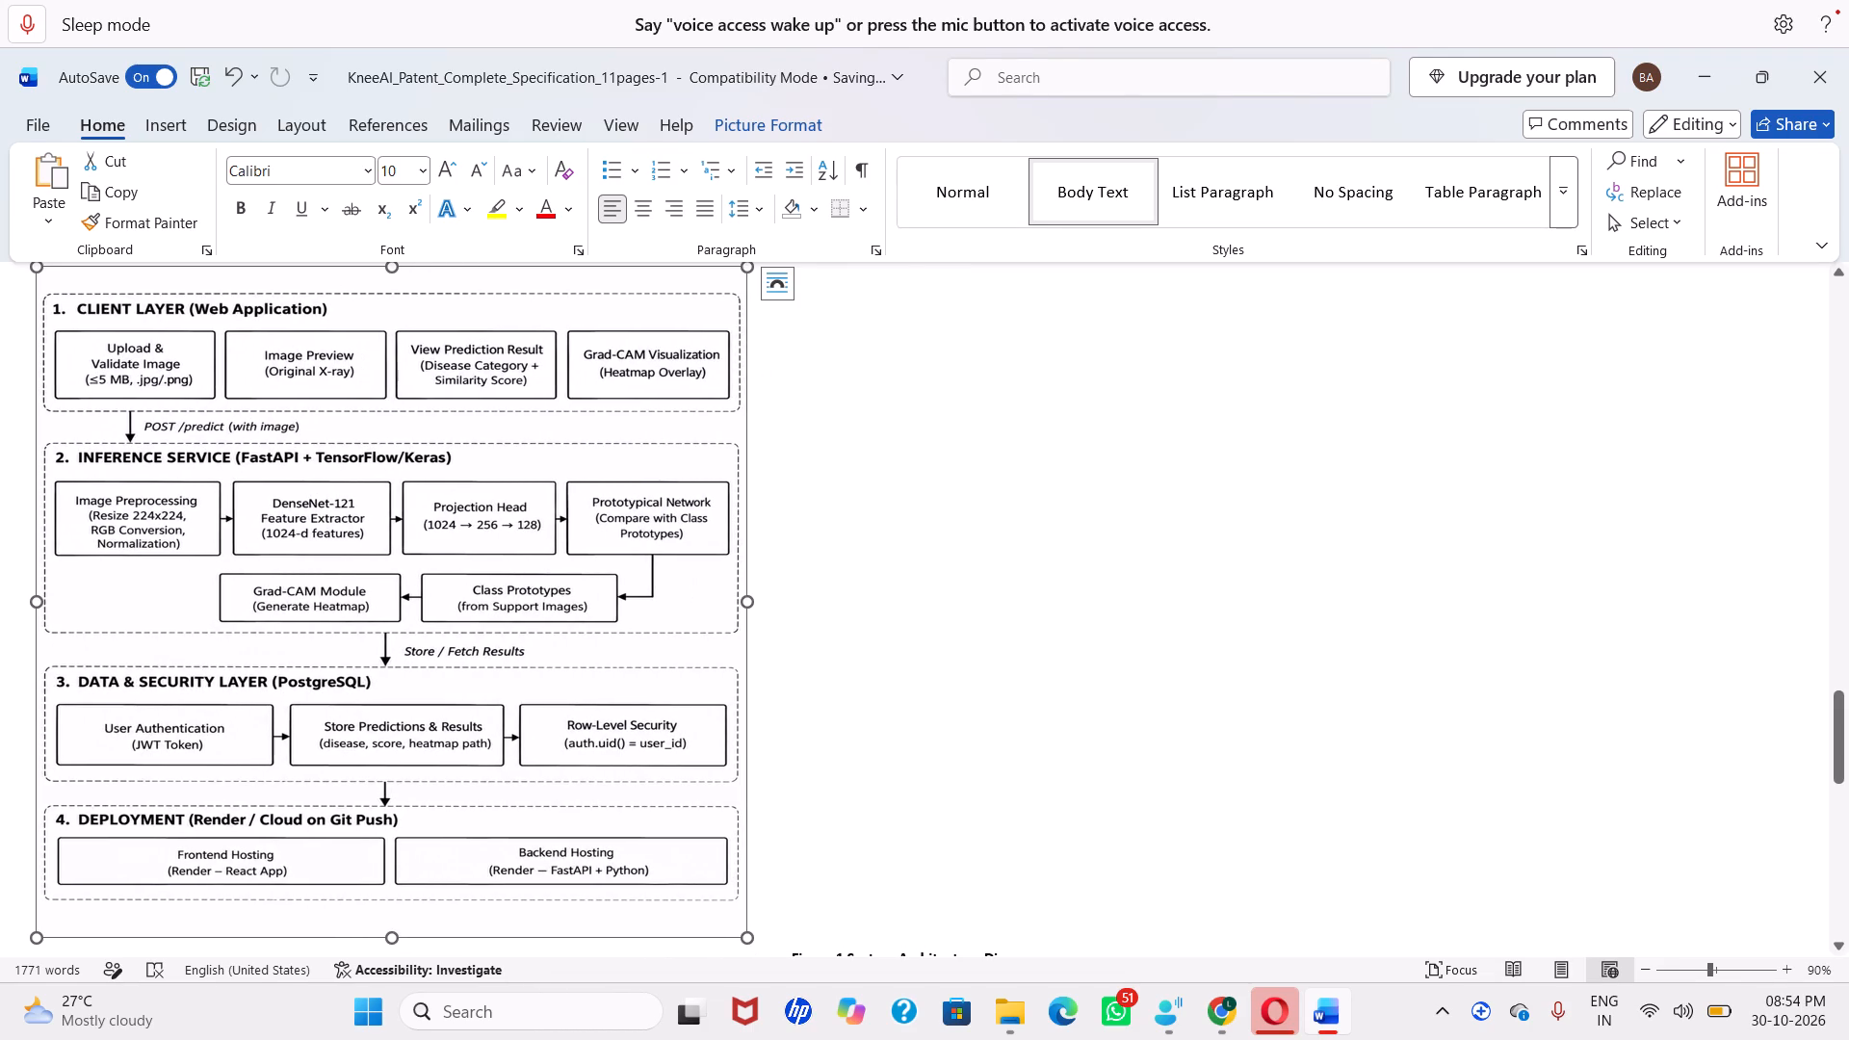
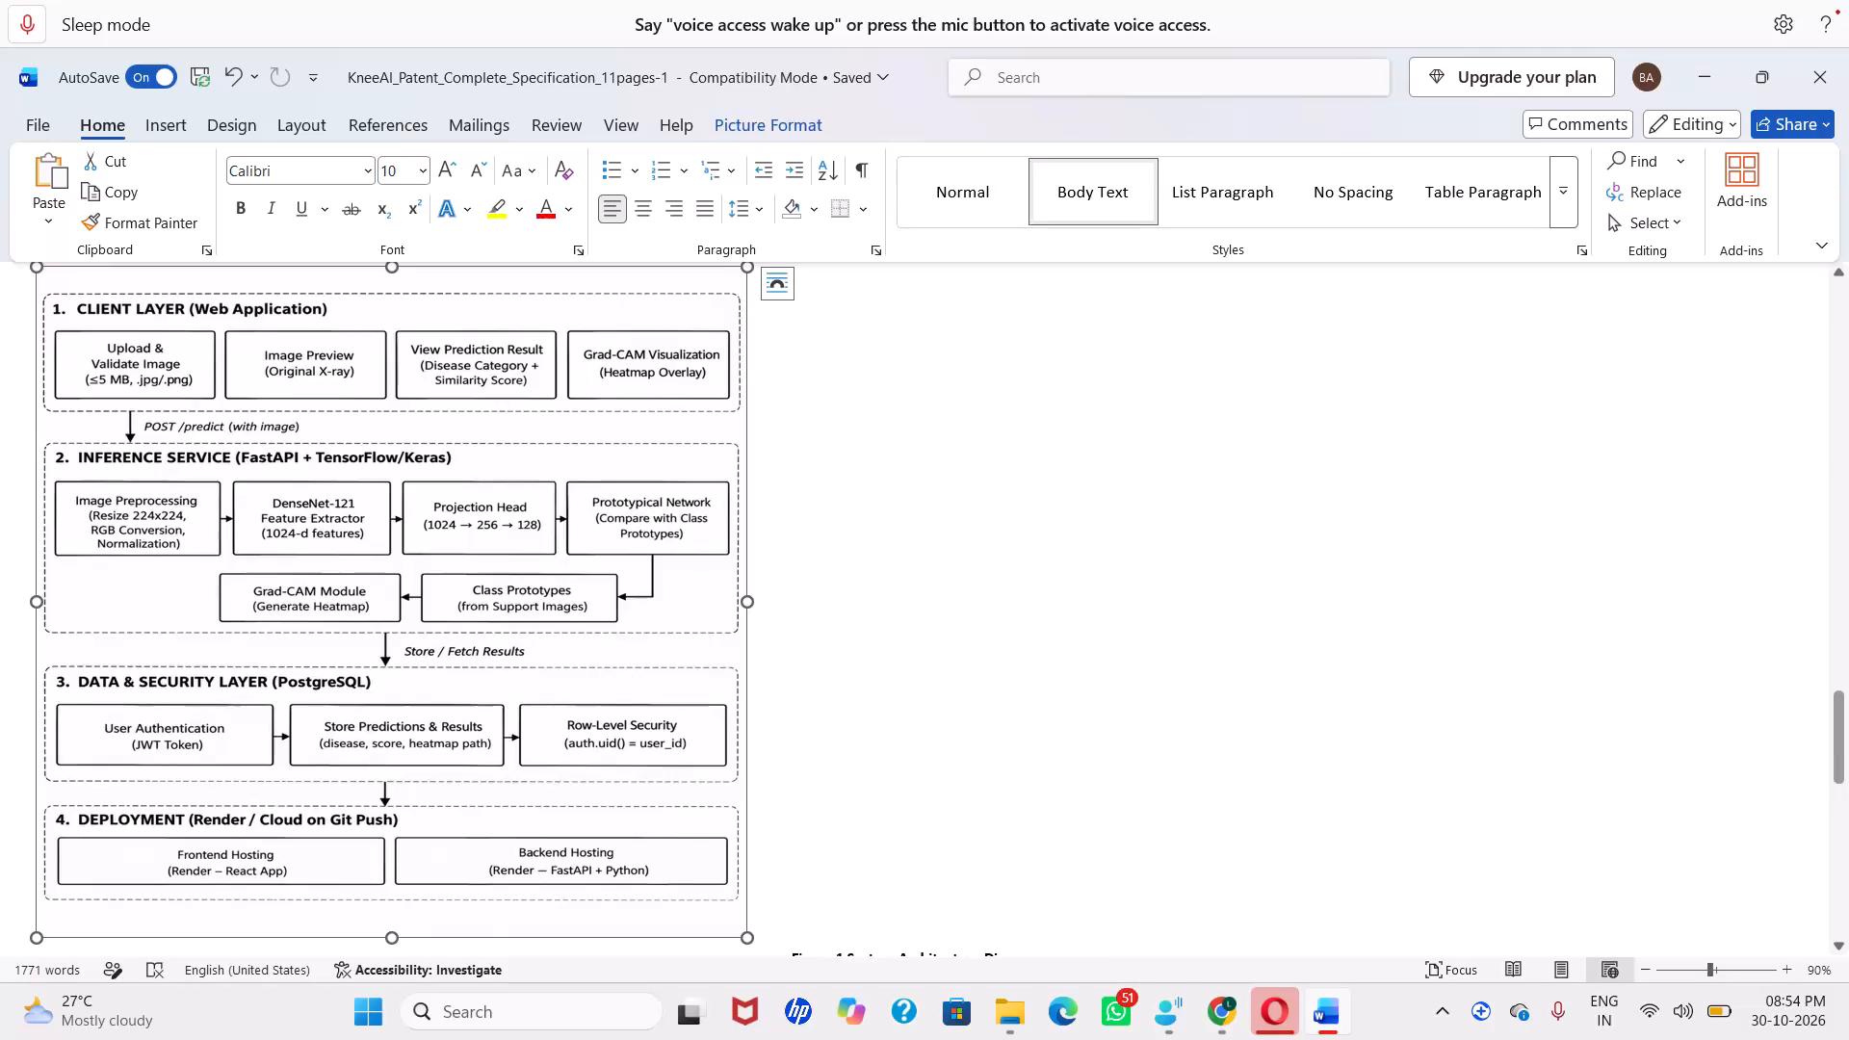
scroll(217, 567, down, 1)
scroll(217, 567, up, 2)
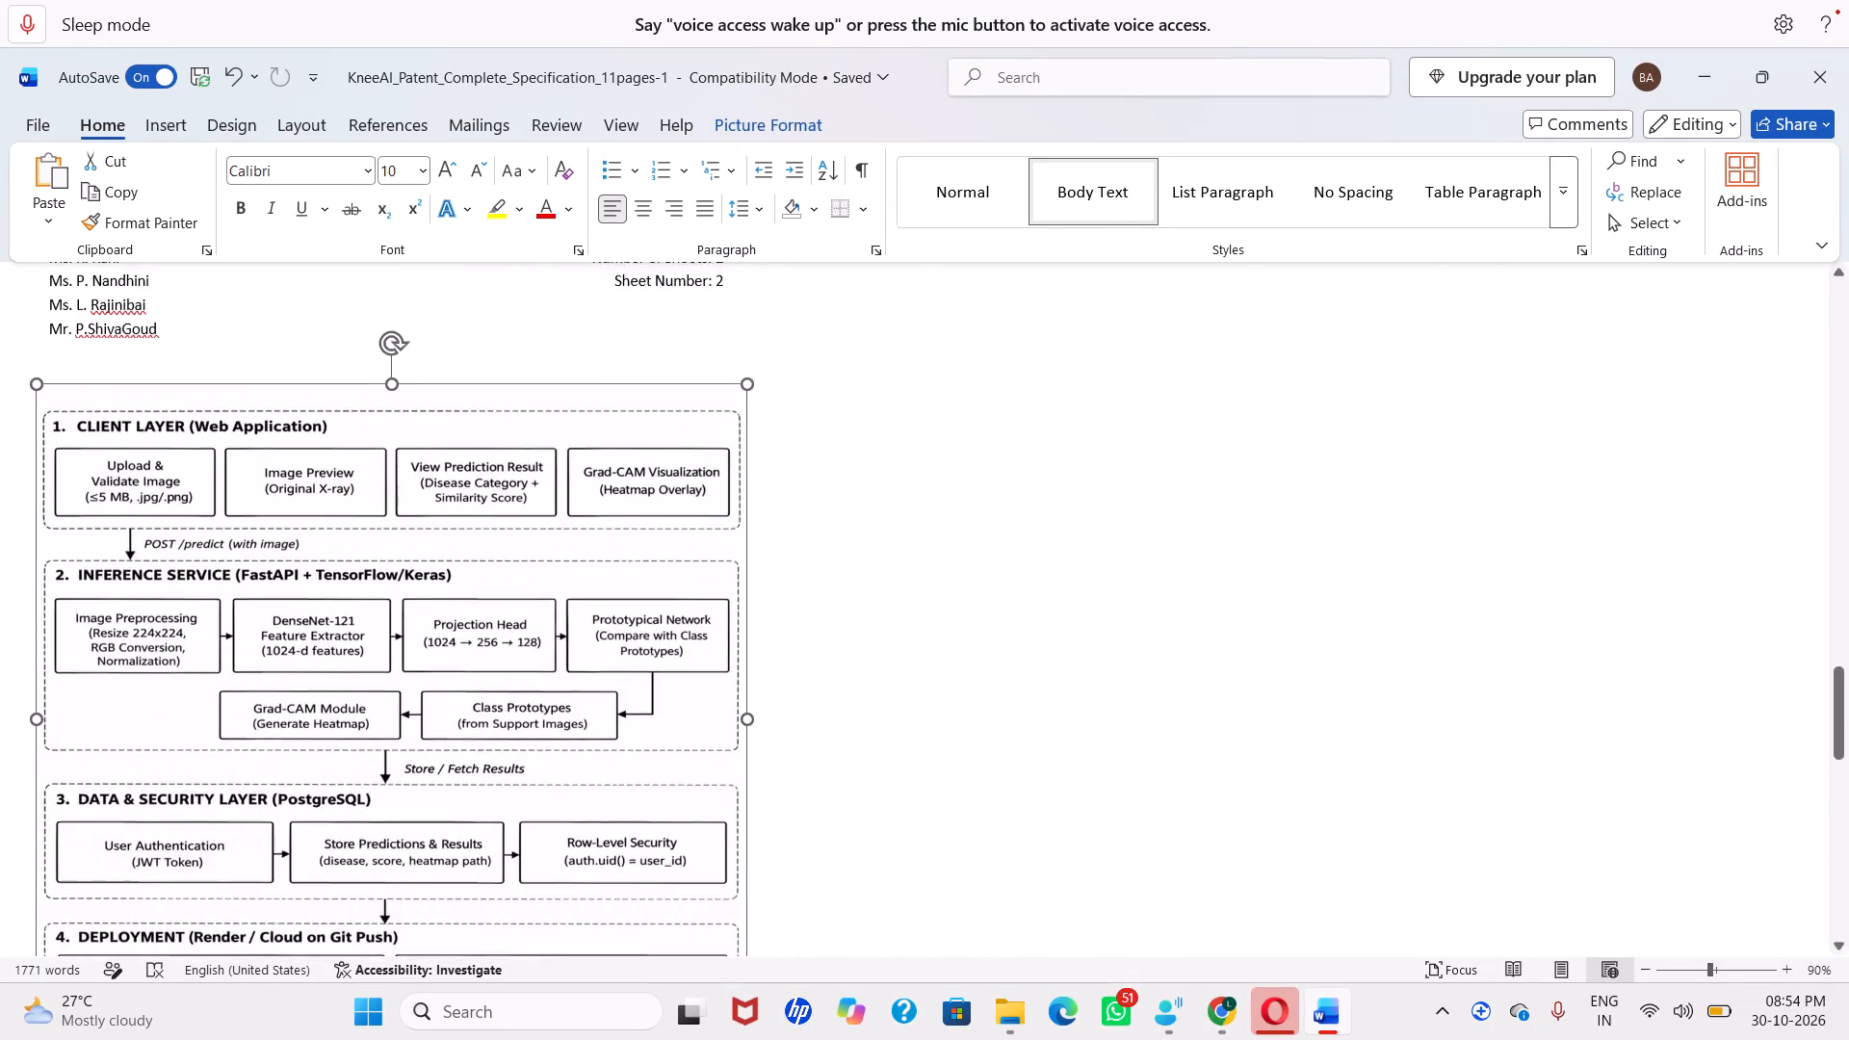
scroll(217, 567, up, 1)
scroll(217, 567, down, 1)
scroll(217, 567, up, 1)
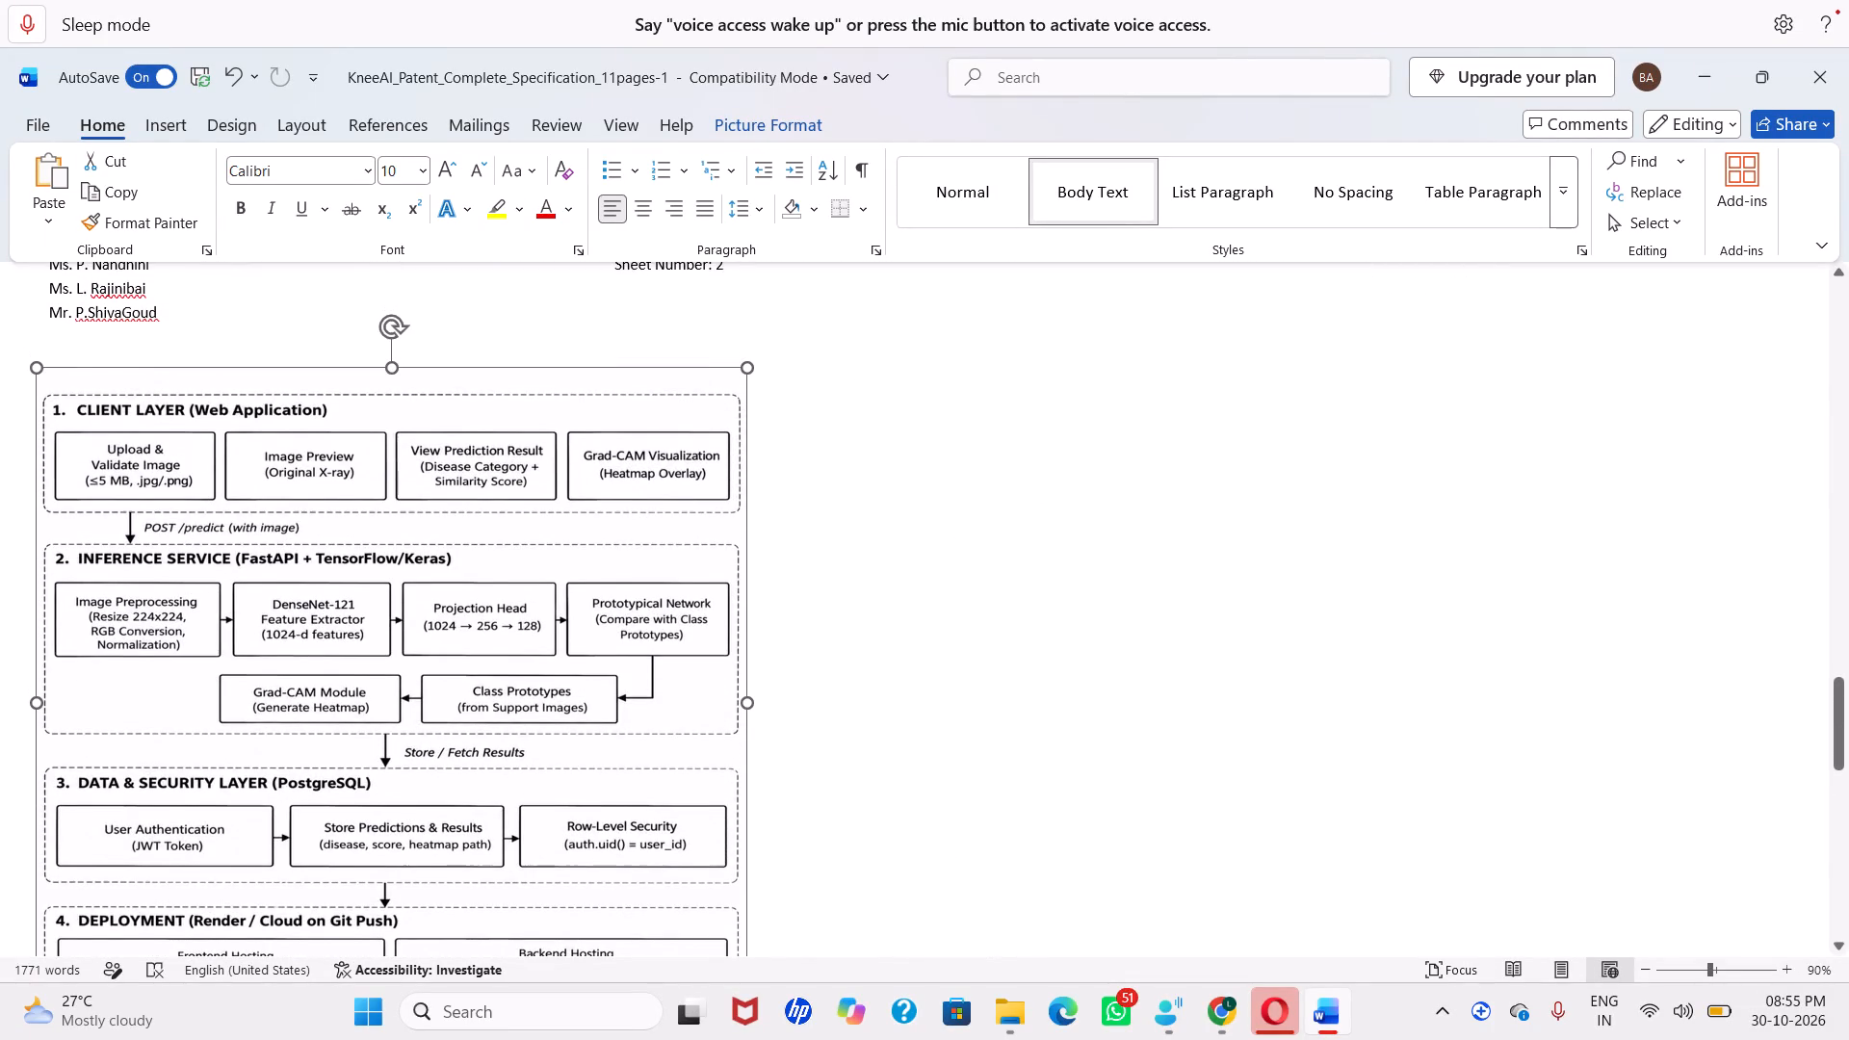
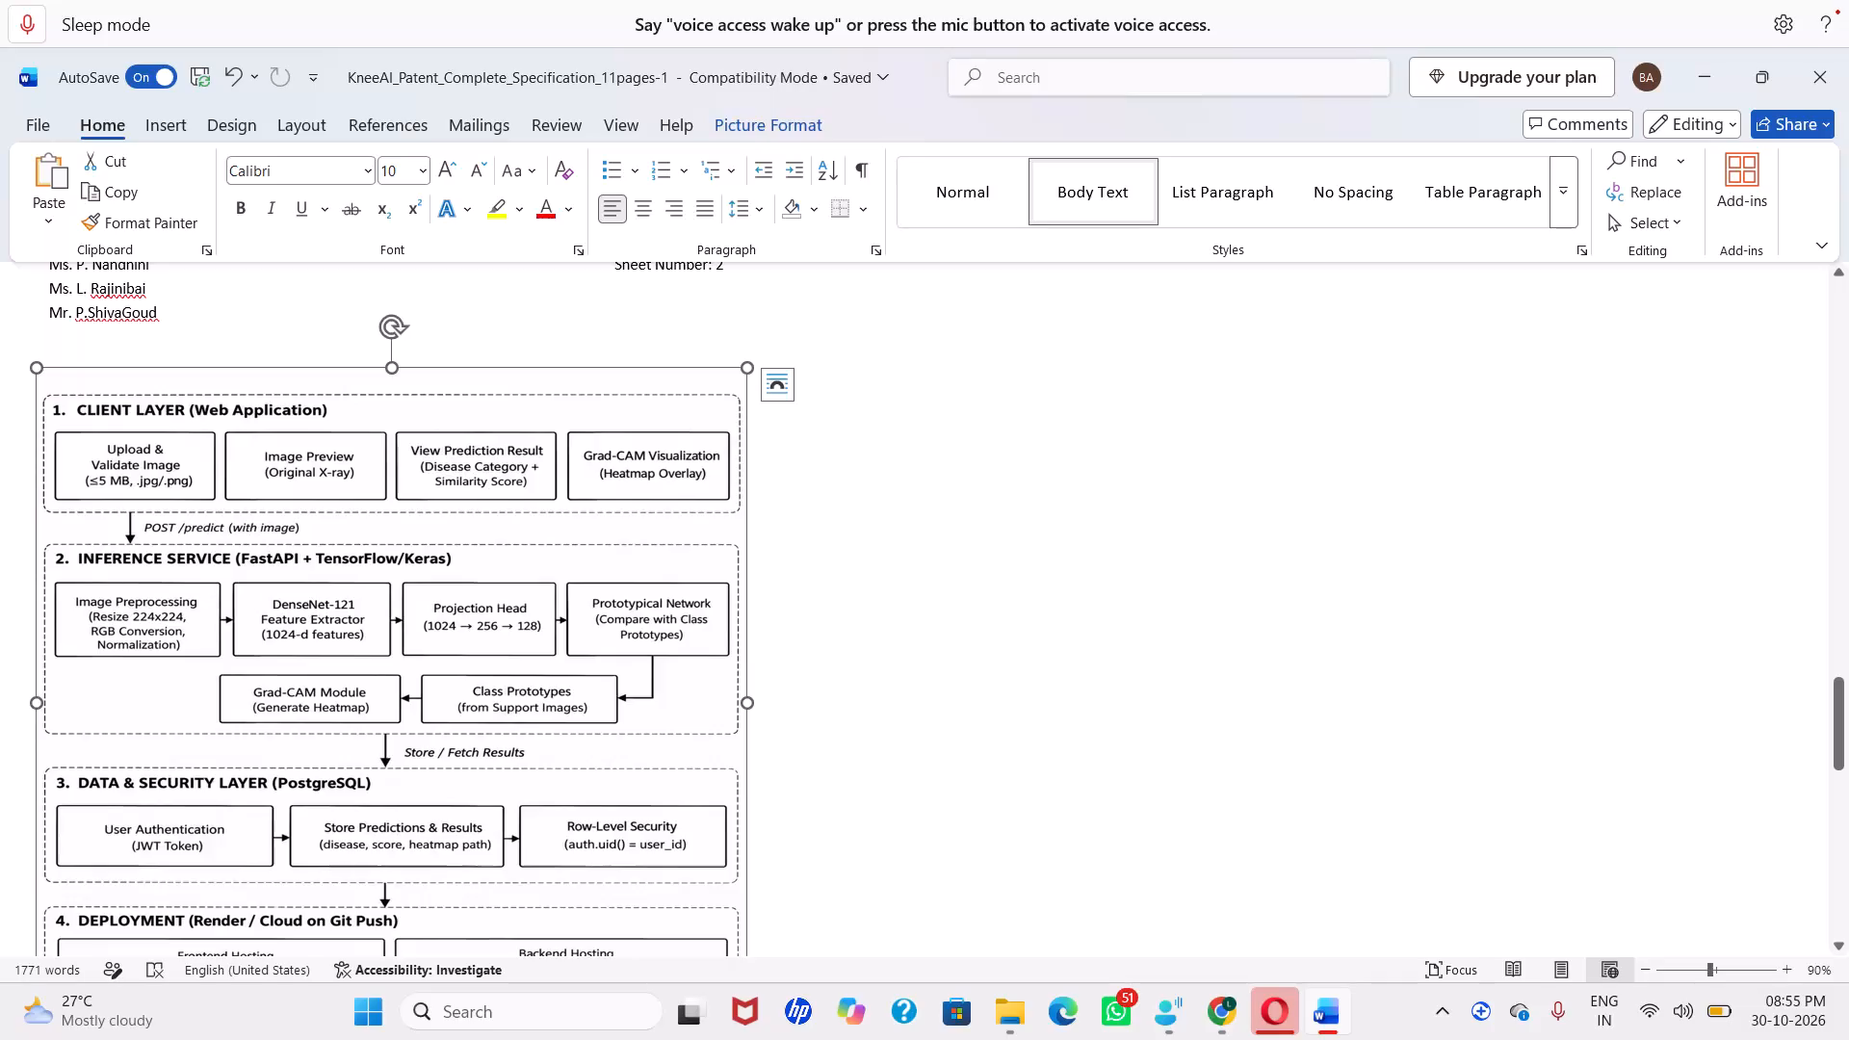
Copy the End-to-End Operational Workflow flowchart picture from the second drawing sheet of the specification.
scroll(219, 559, down, 3)
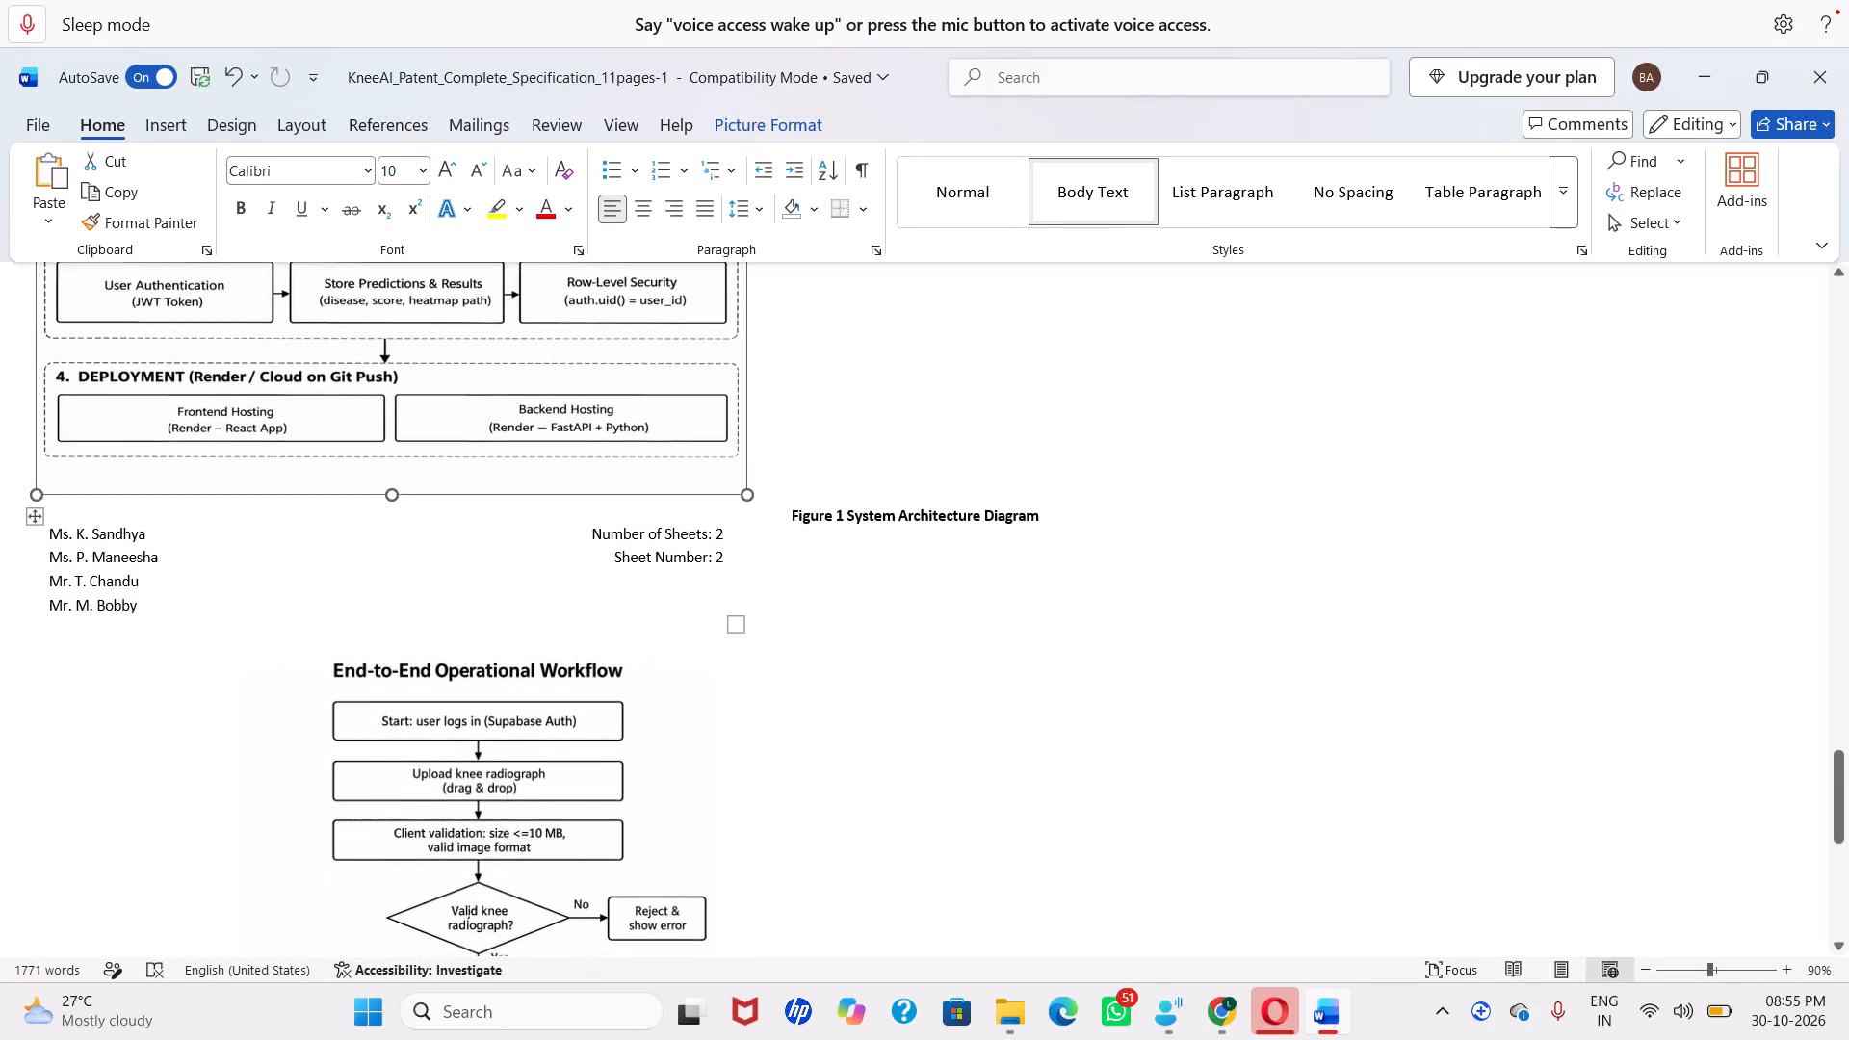
scroll(219, 559, down, 1)
click(361, 565)
right_click(361, 565)
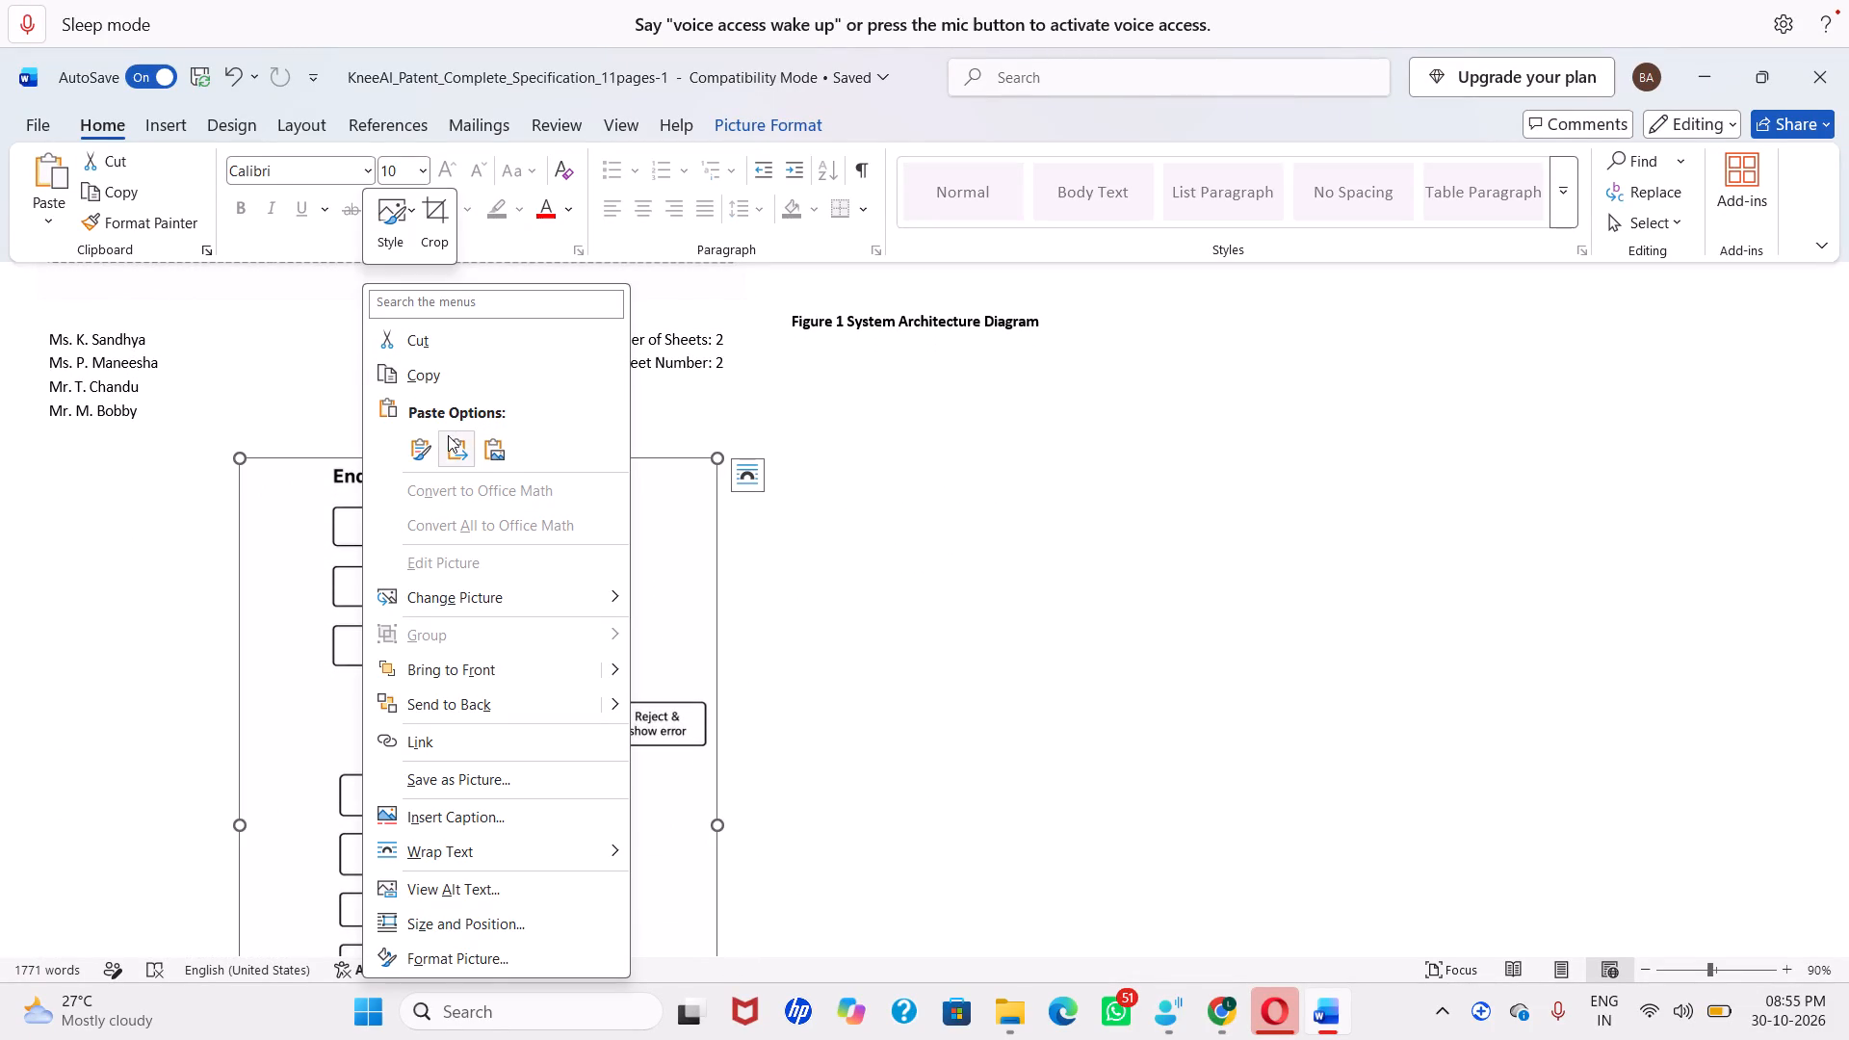
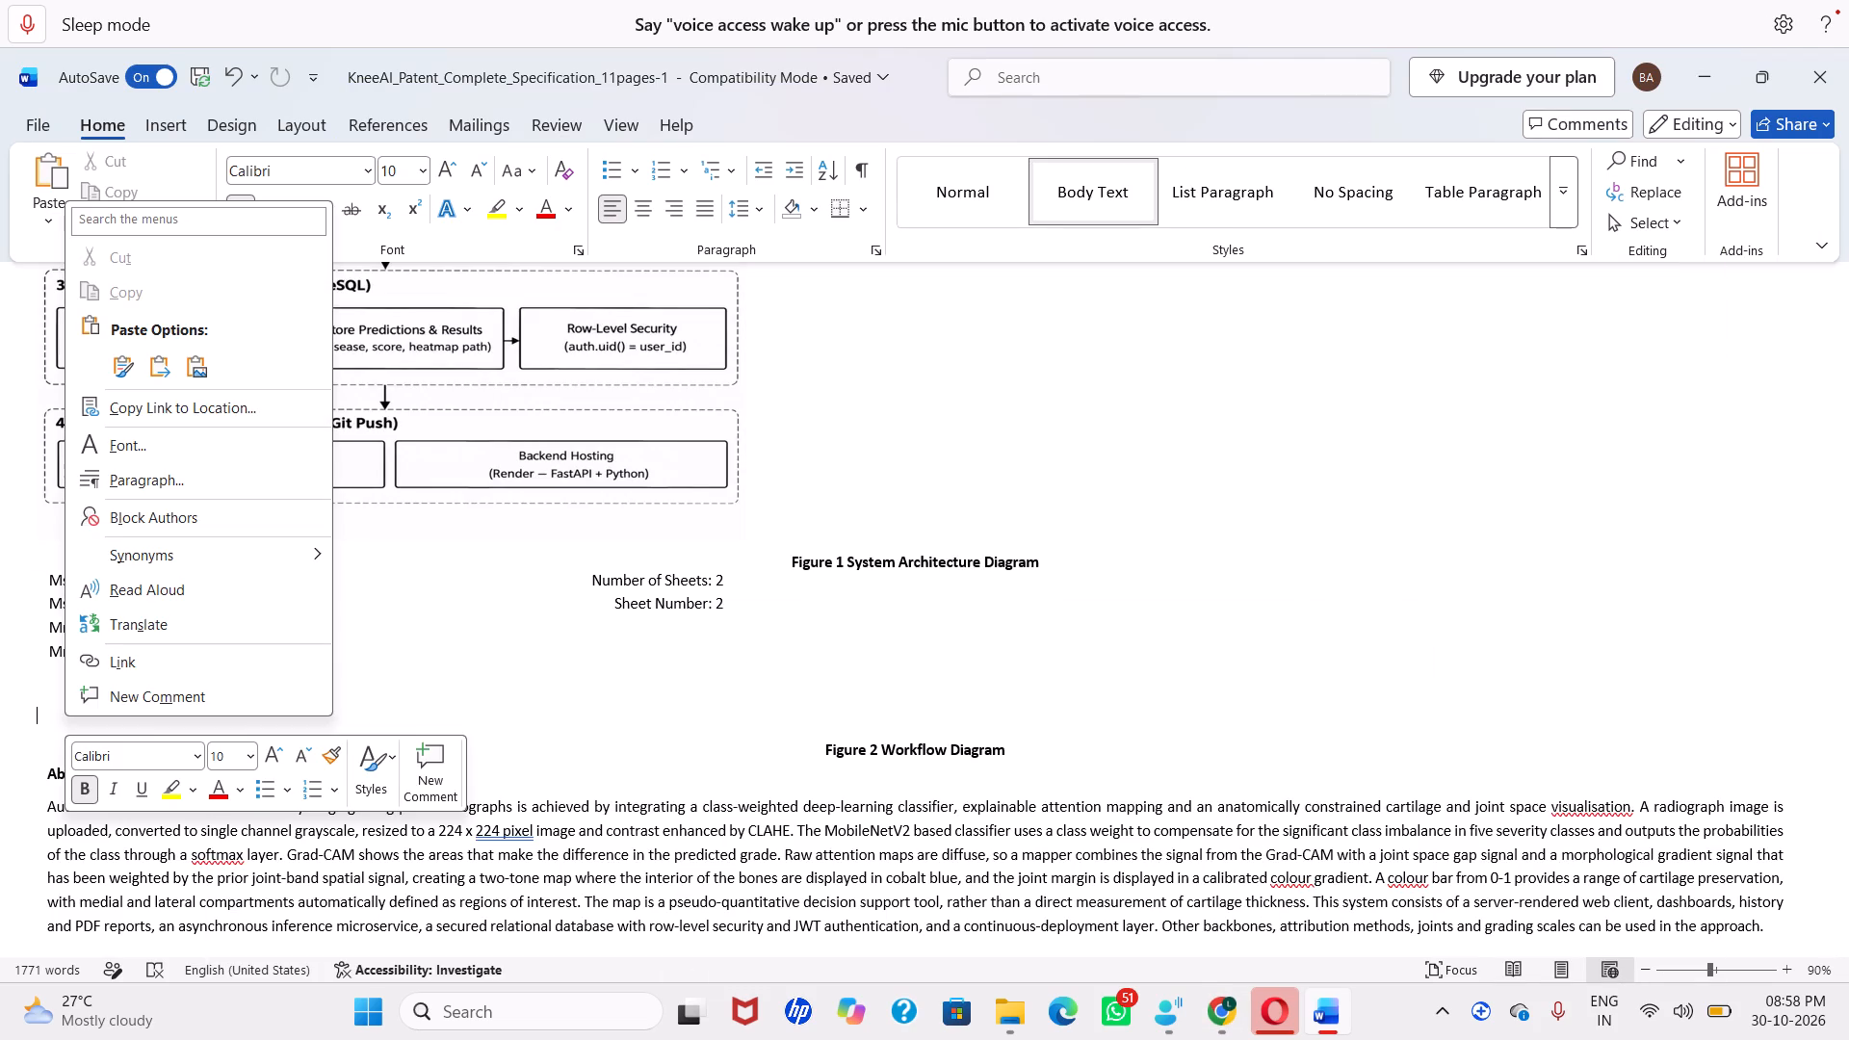
click(195, 376)
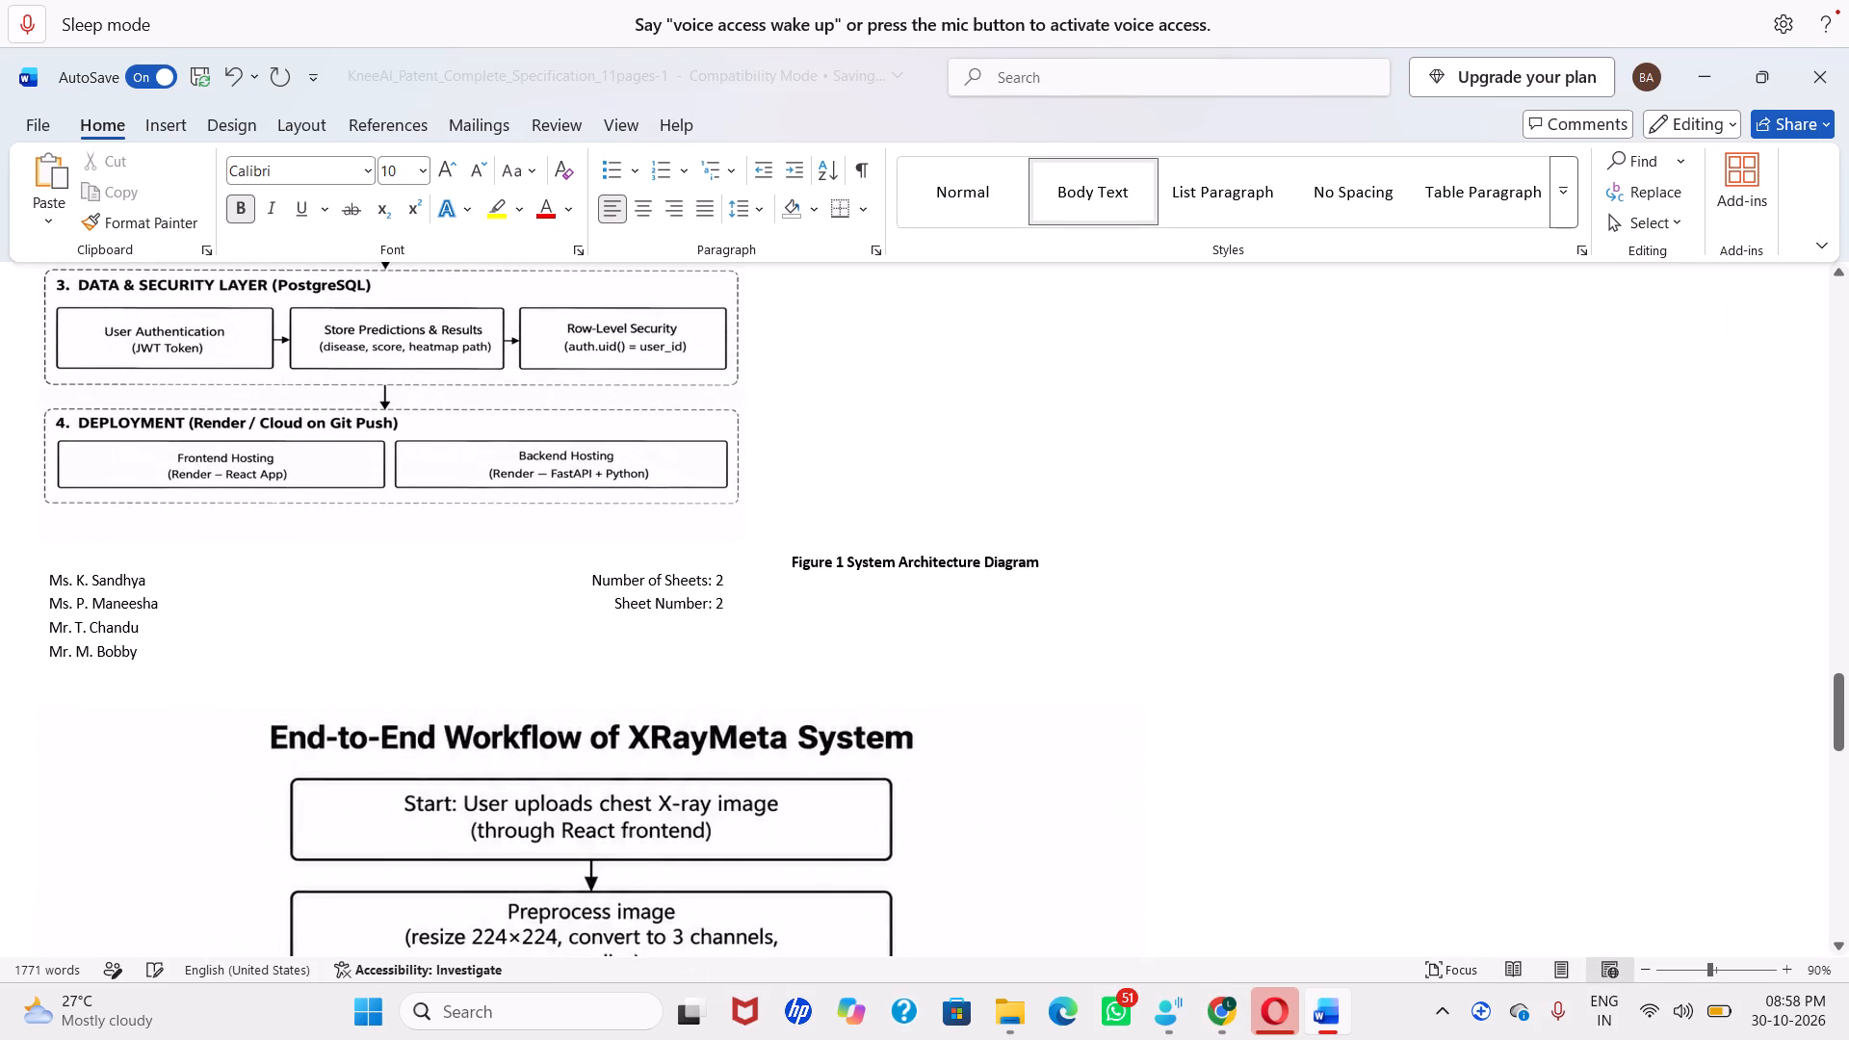
Shrink the pasted XRayMeta workflow picture proportionally to about 16.1 cm wide and 24.1 cm high.
click(453, 489)
scroll(453, 489, down, 2)
click(453, 489)
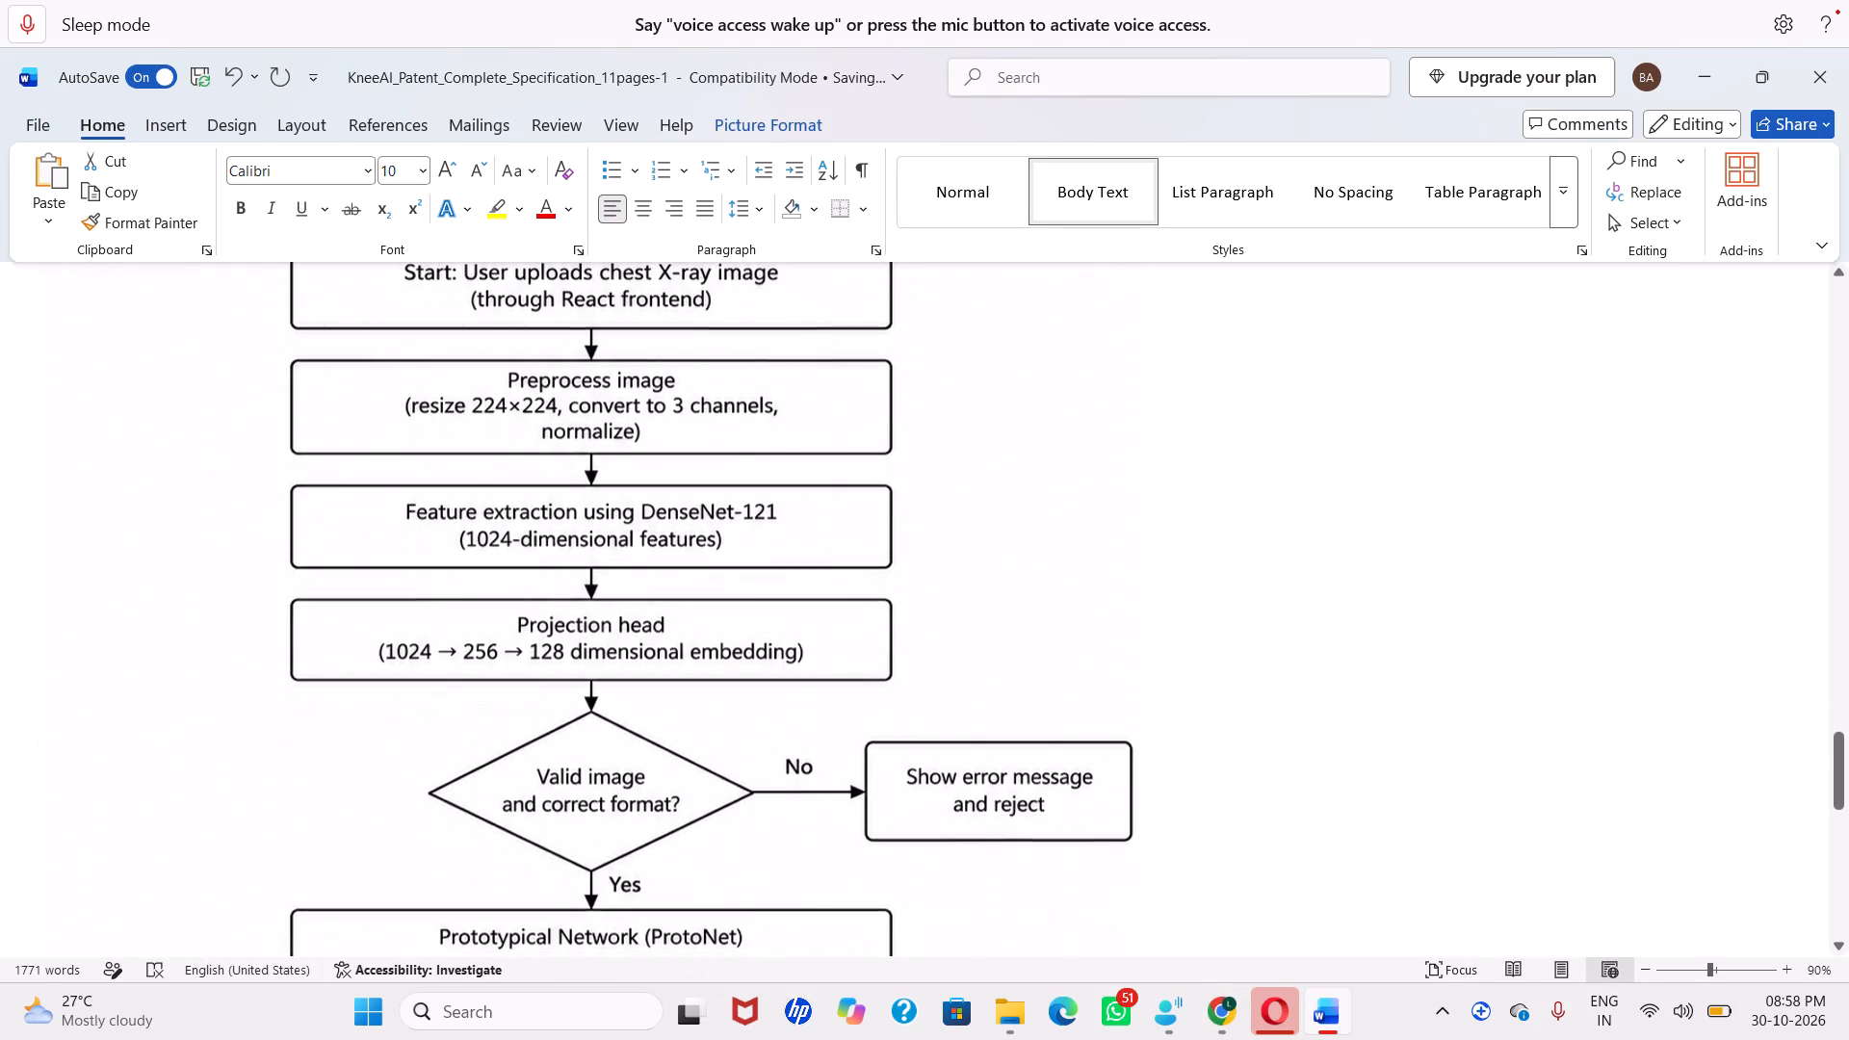
scroll(453, 489, down, 4)
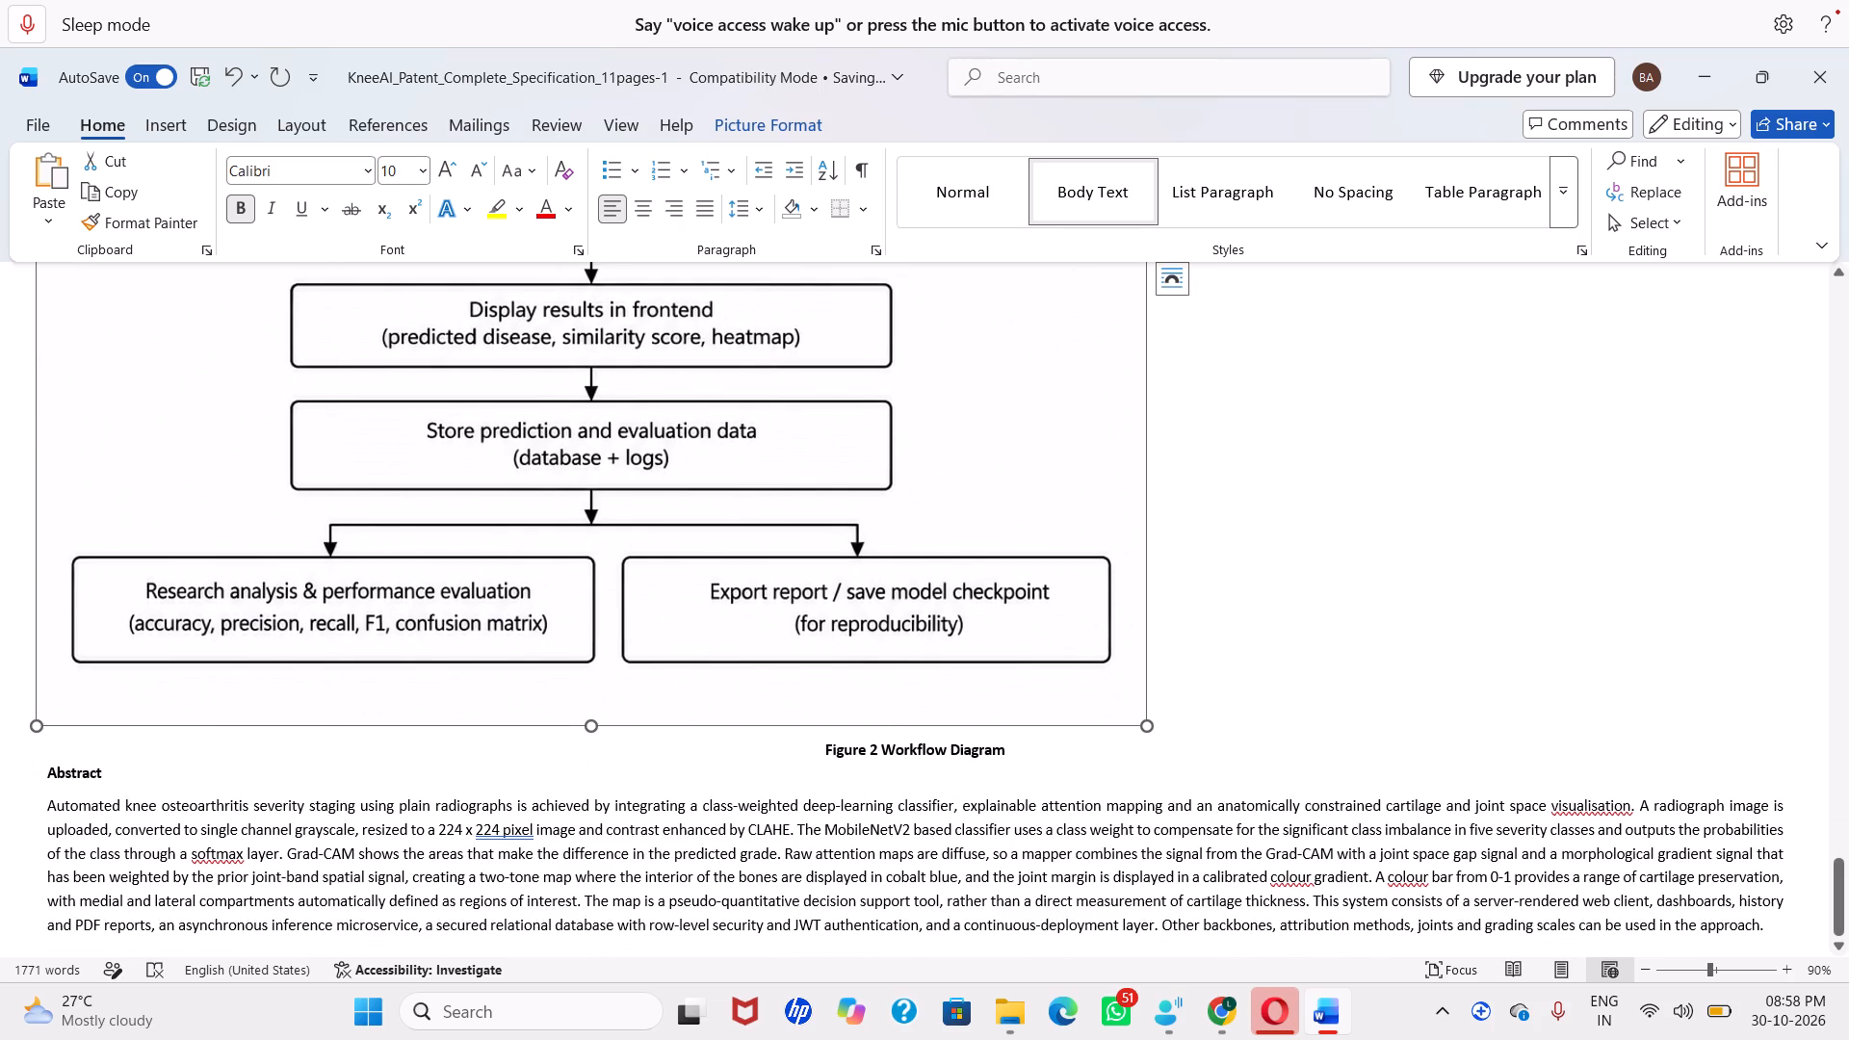
drag(1147, 727, 1097, 655)
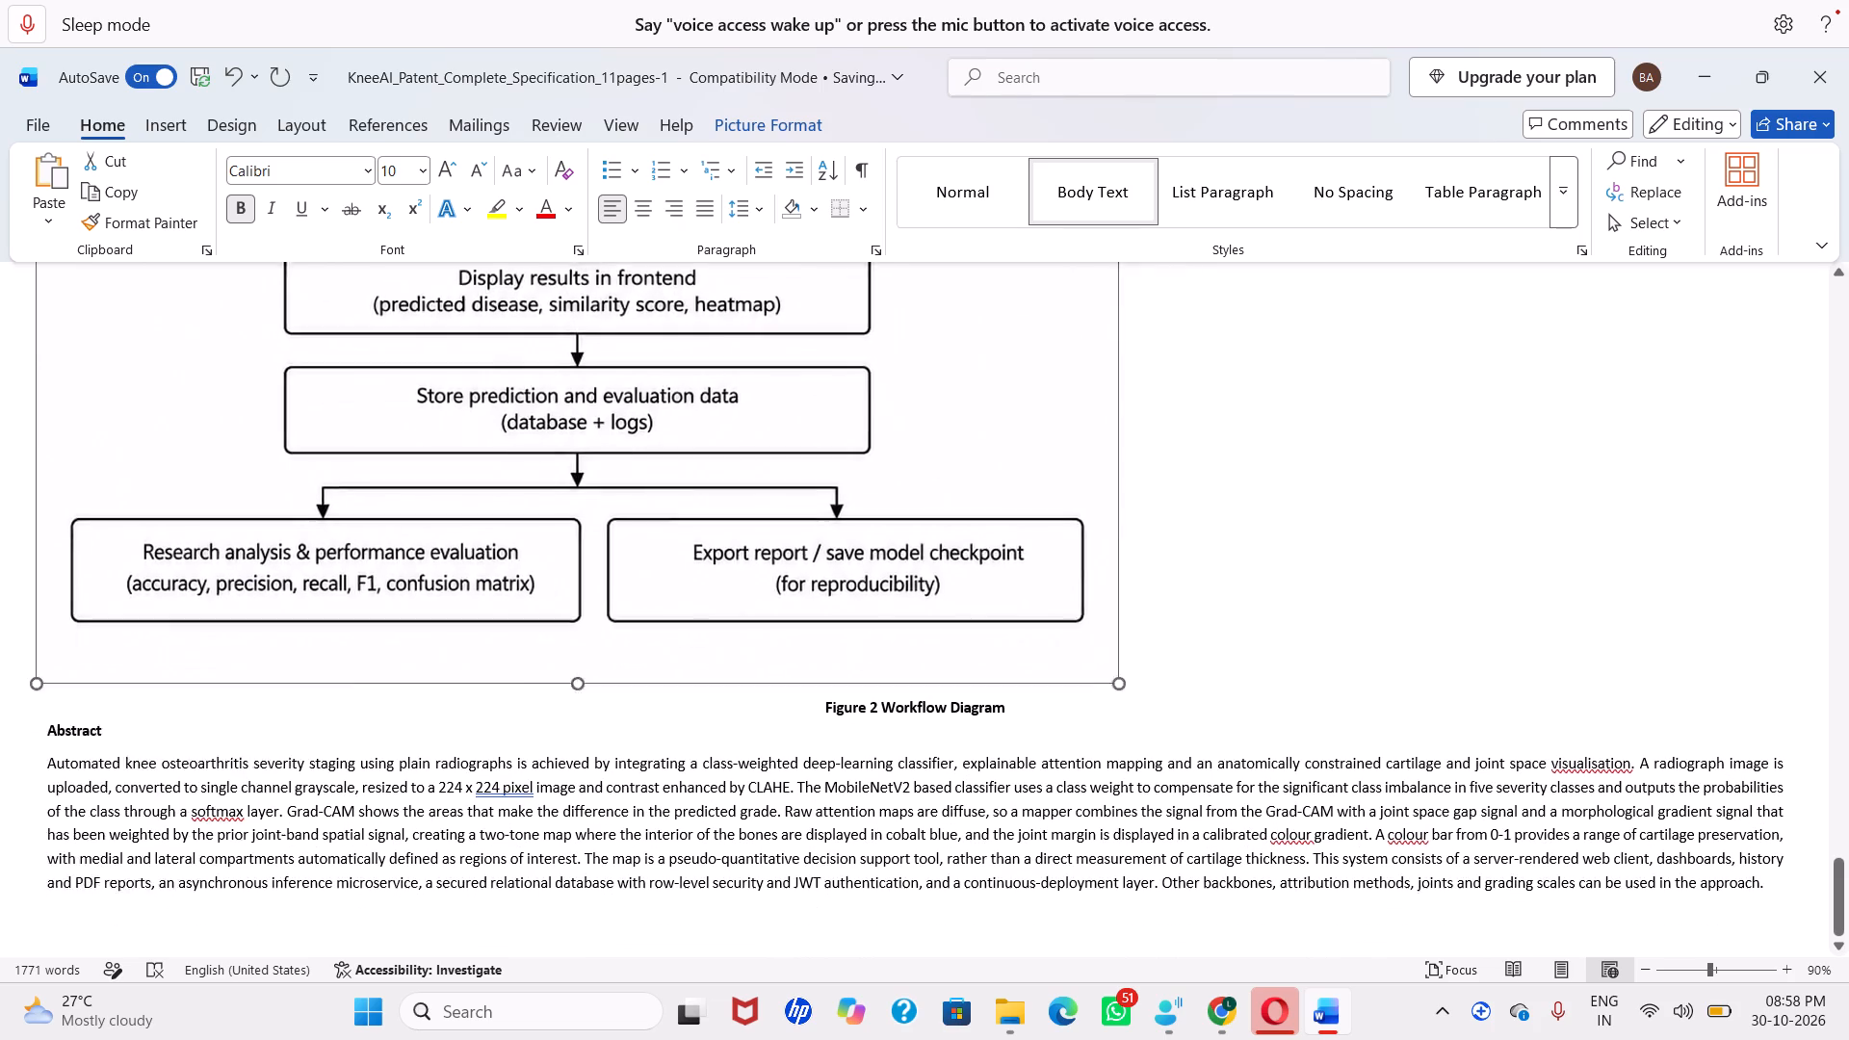
drag(1097, 655, 375, 334)
scroll(375, 334, up, 1)
scroll(375, 334, down, 2)
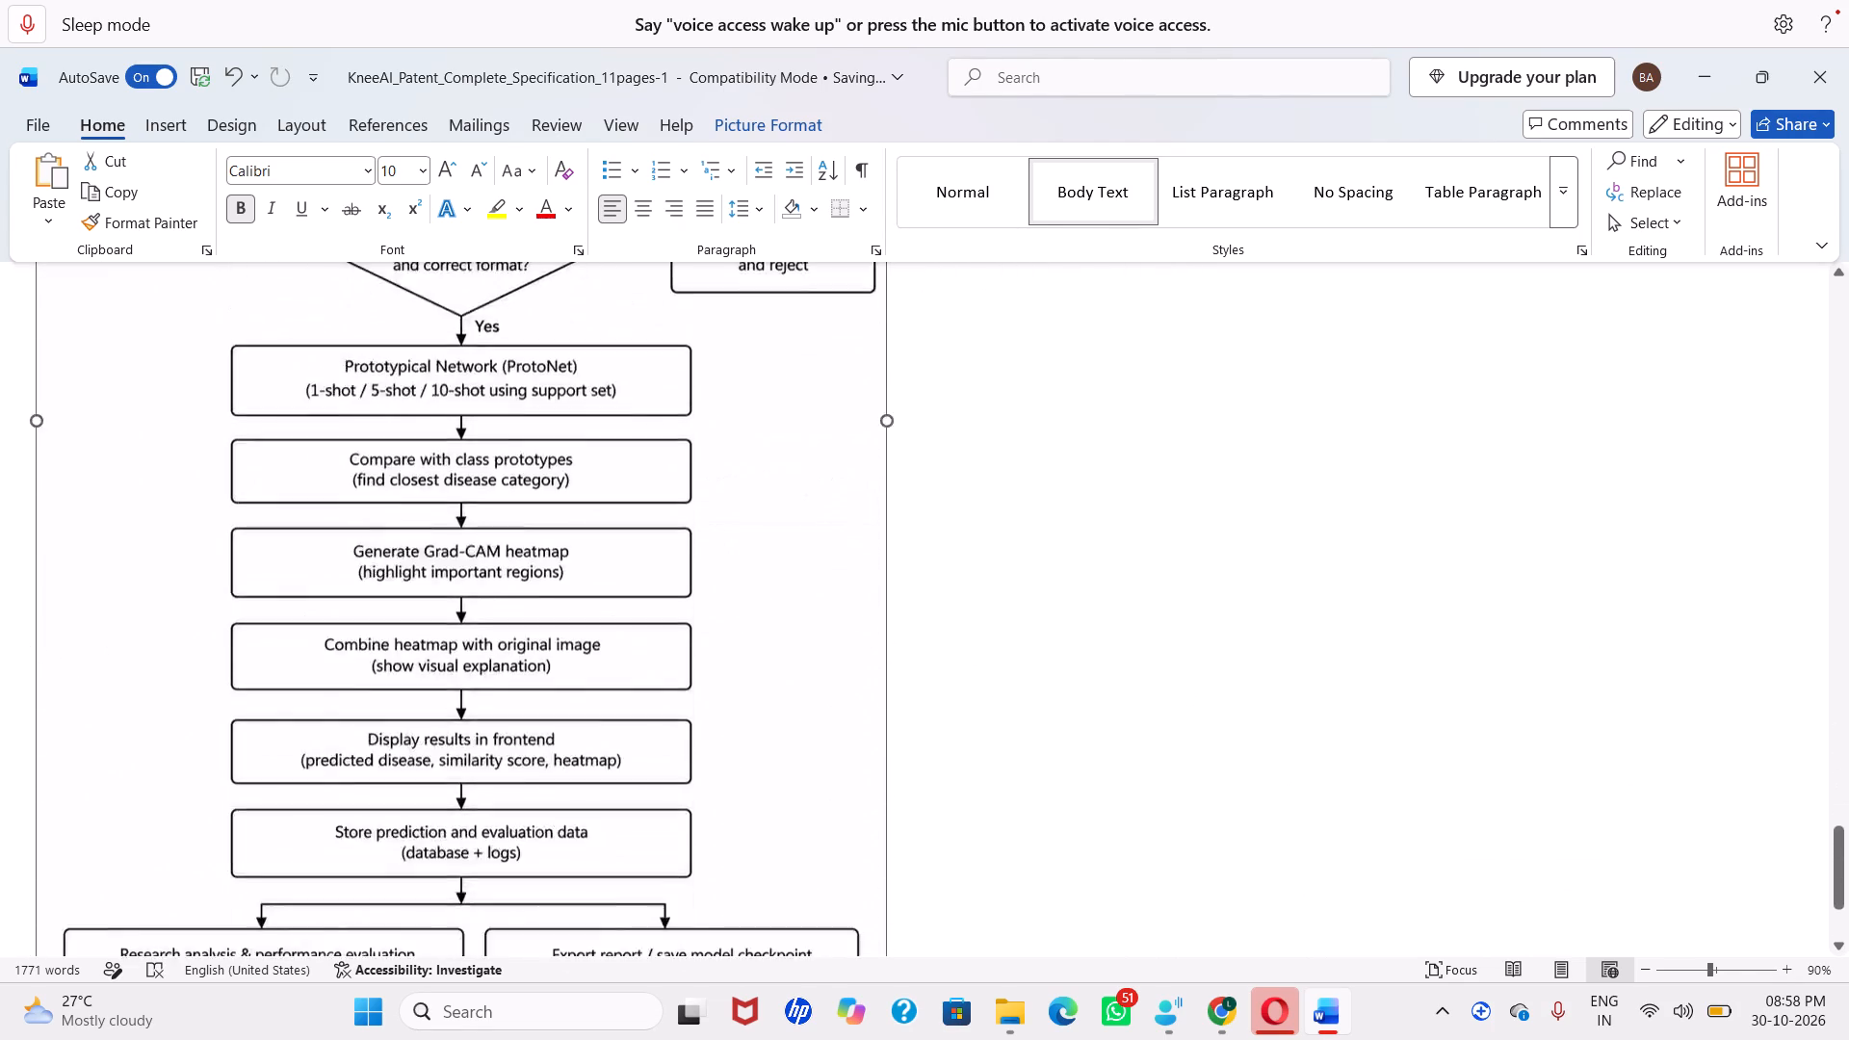
scroll(375, 334, down, 1)
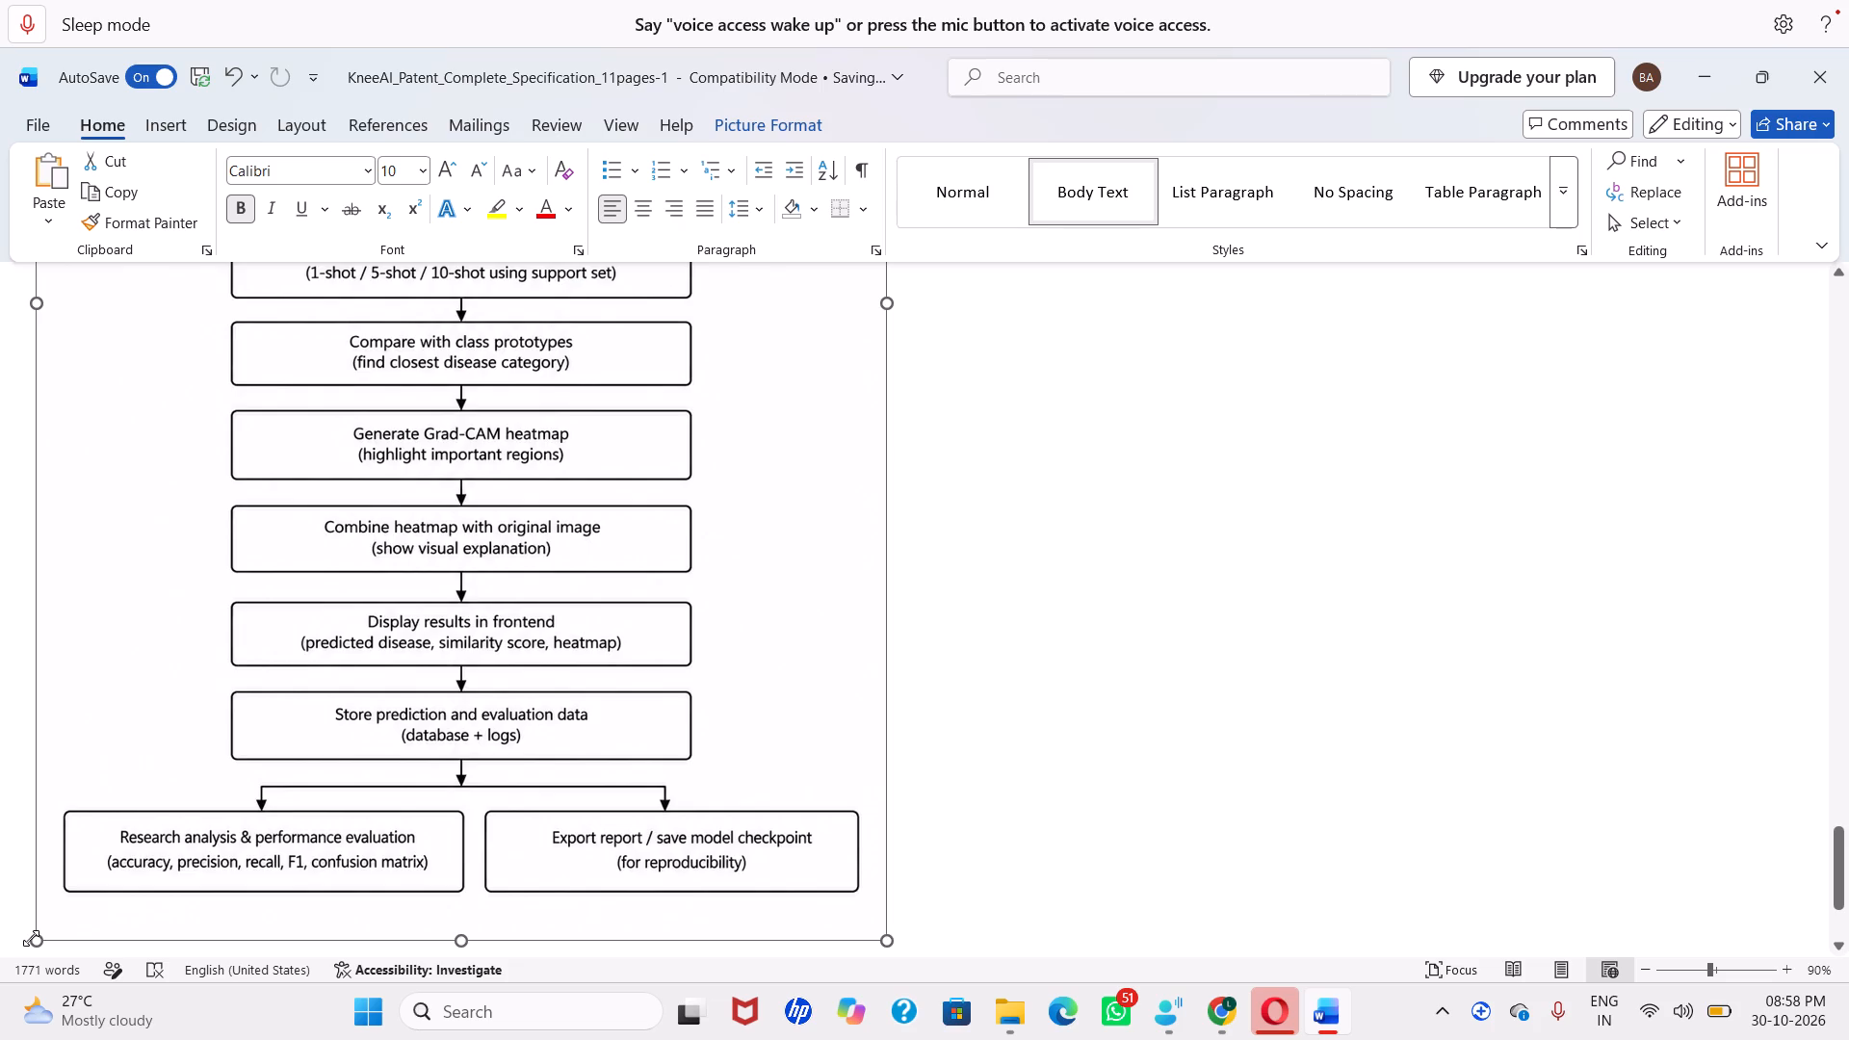
drag(31, 938, 469, 654)
scroll(469, 654, up, 1)
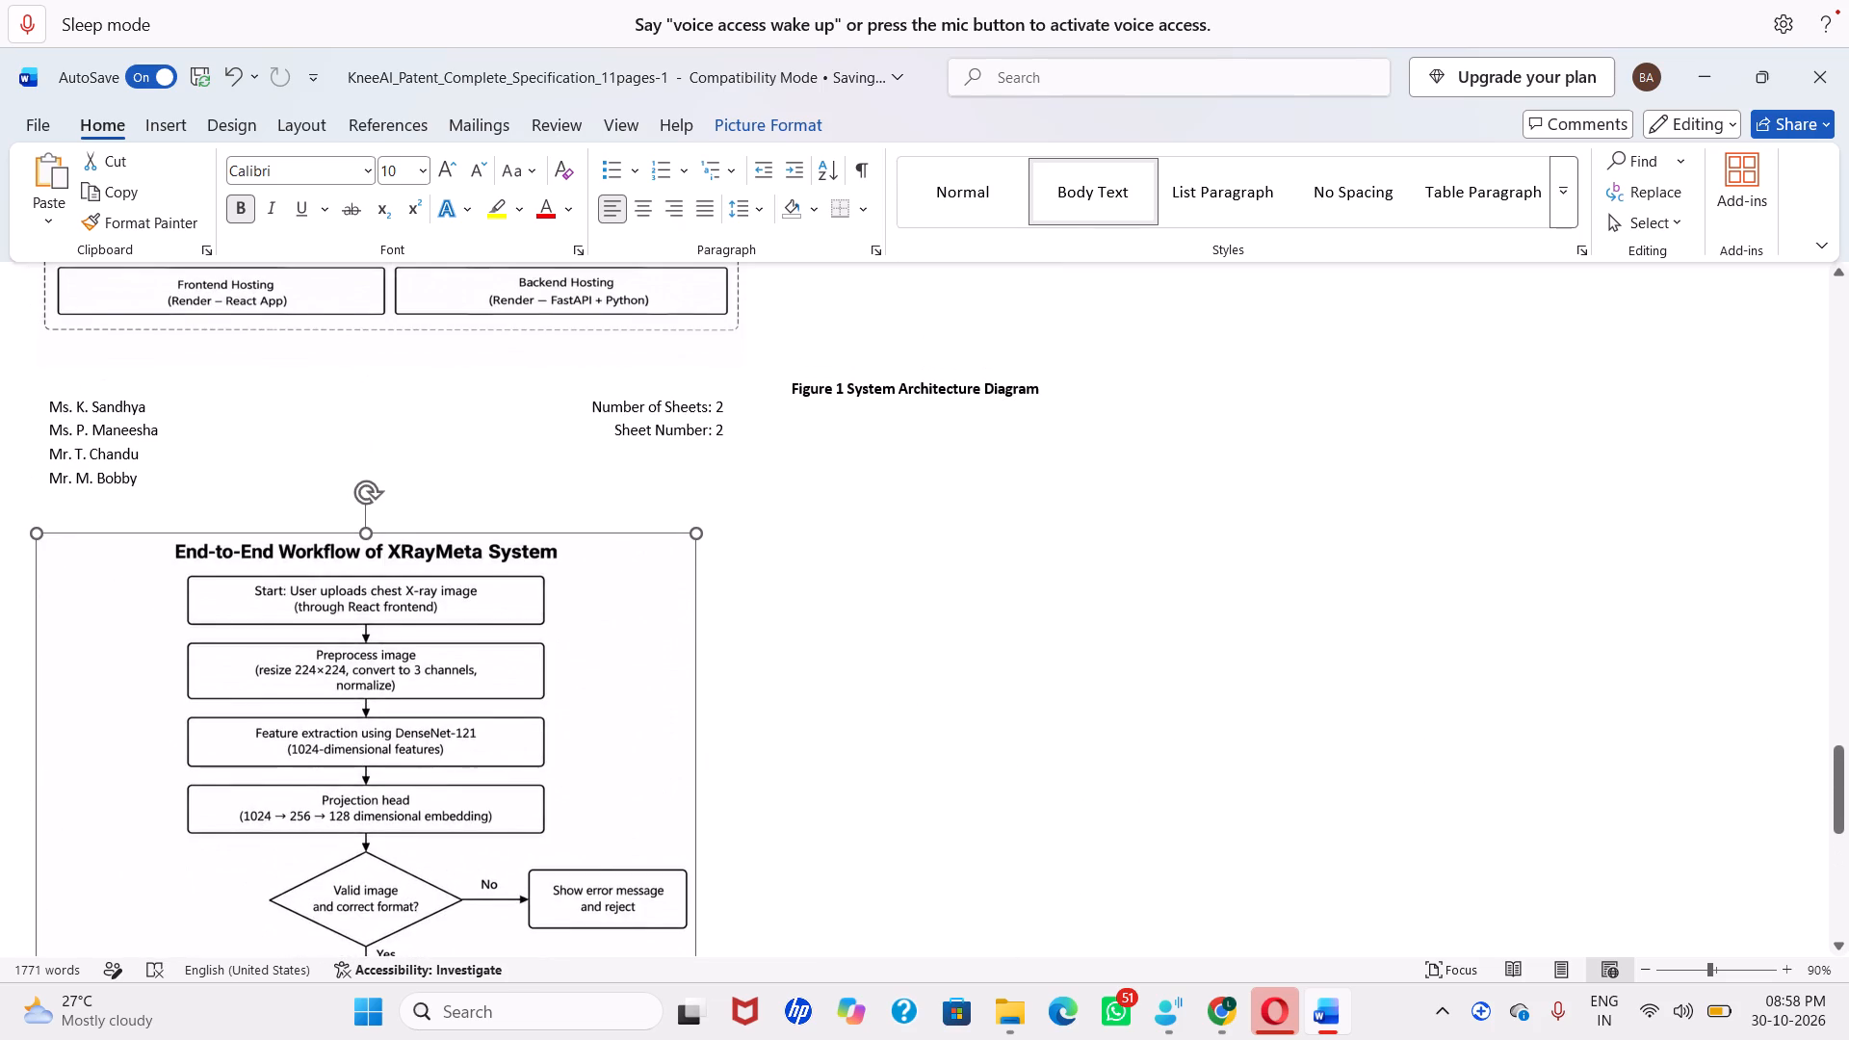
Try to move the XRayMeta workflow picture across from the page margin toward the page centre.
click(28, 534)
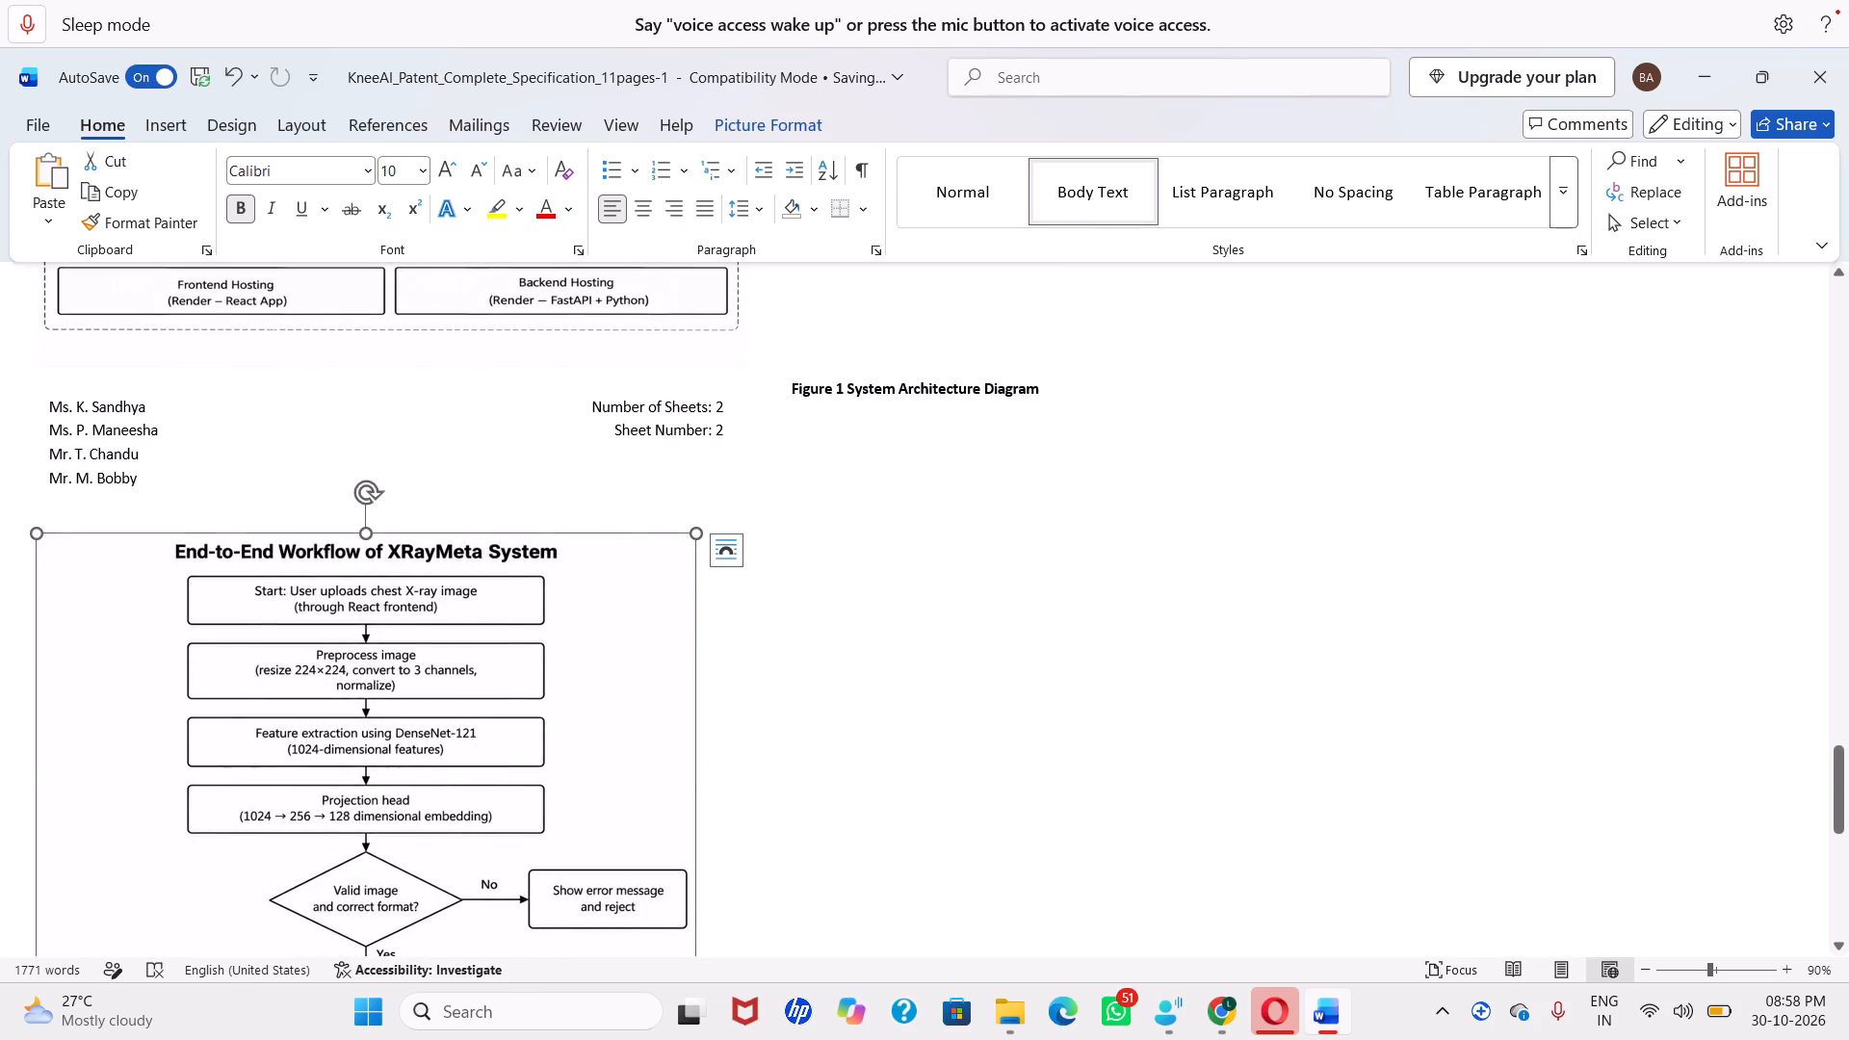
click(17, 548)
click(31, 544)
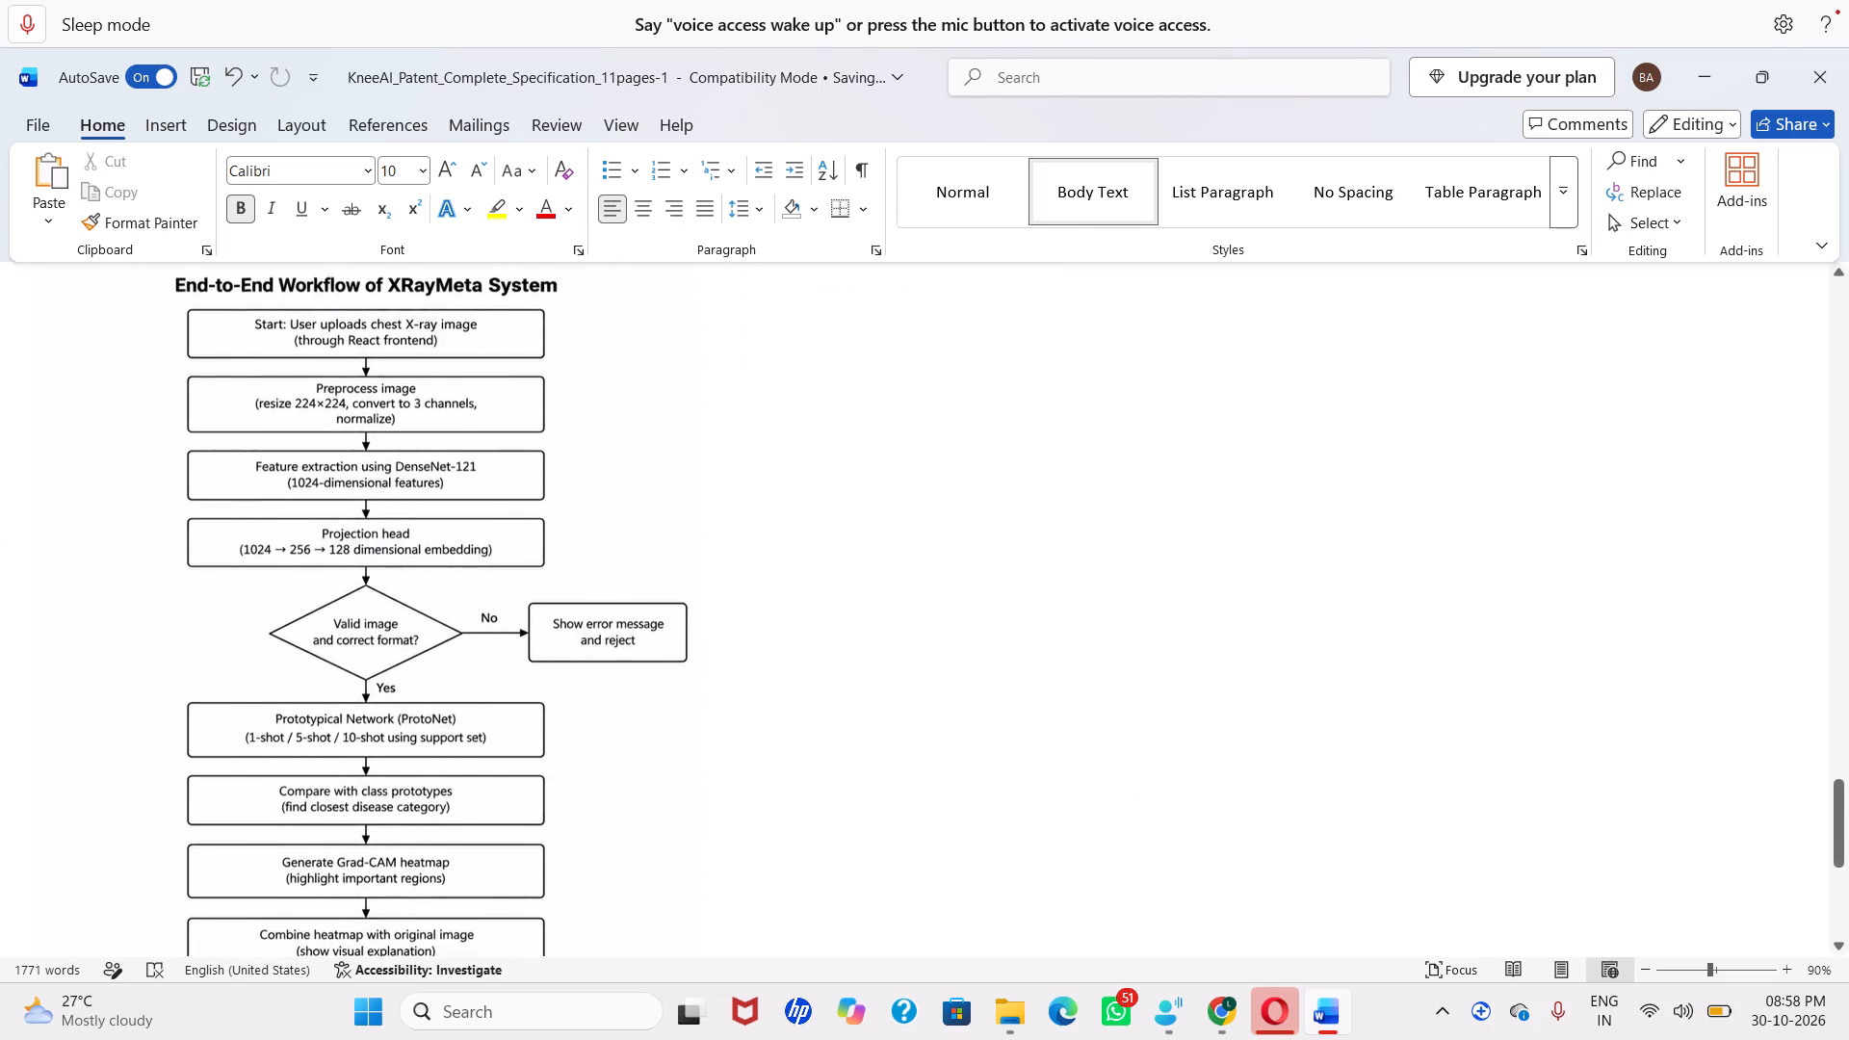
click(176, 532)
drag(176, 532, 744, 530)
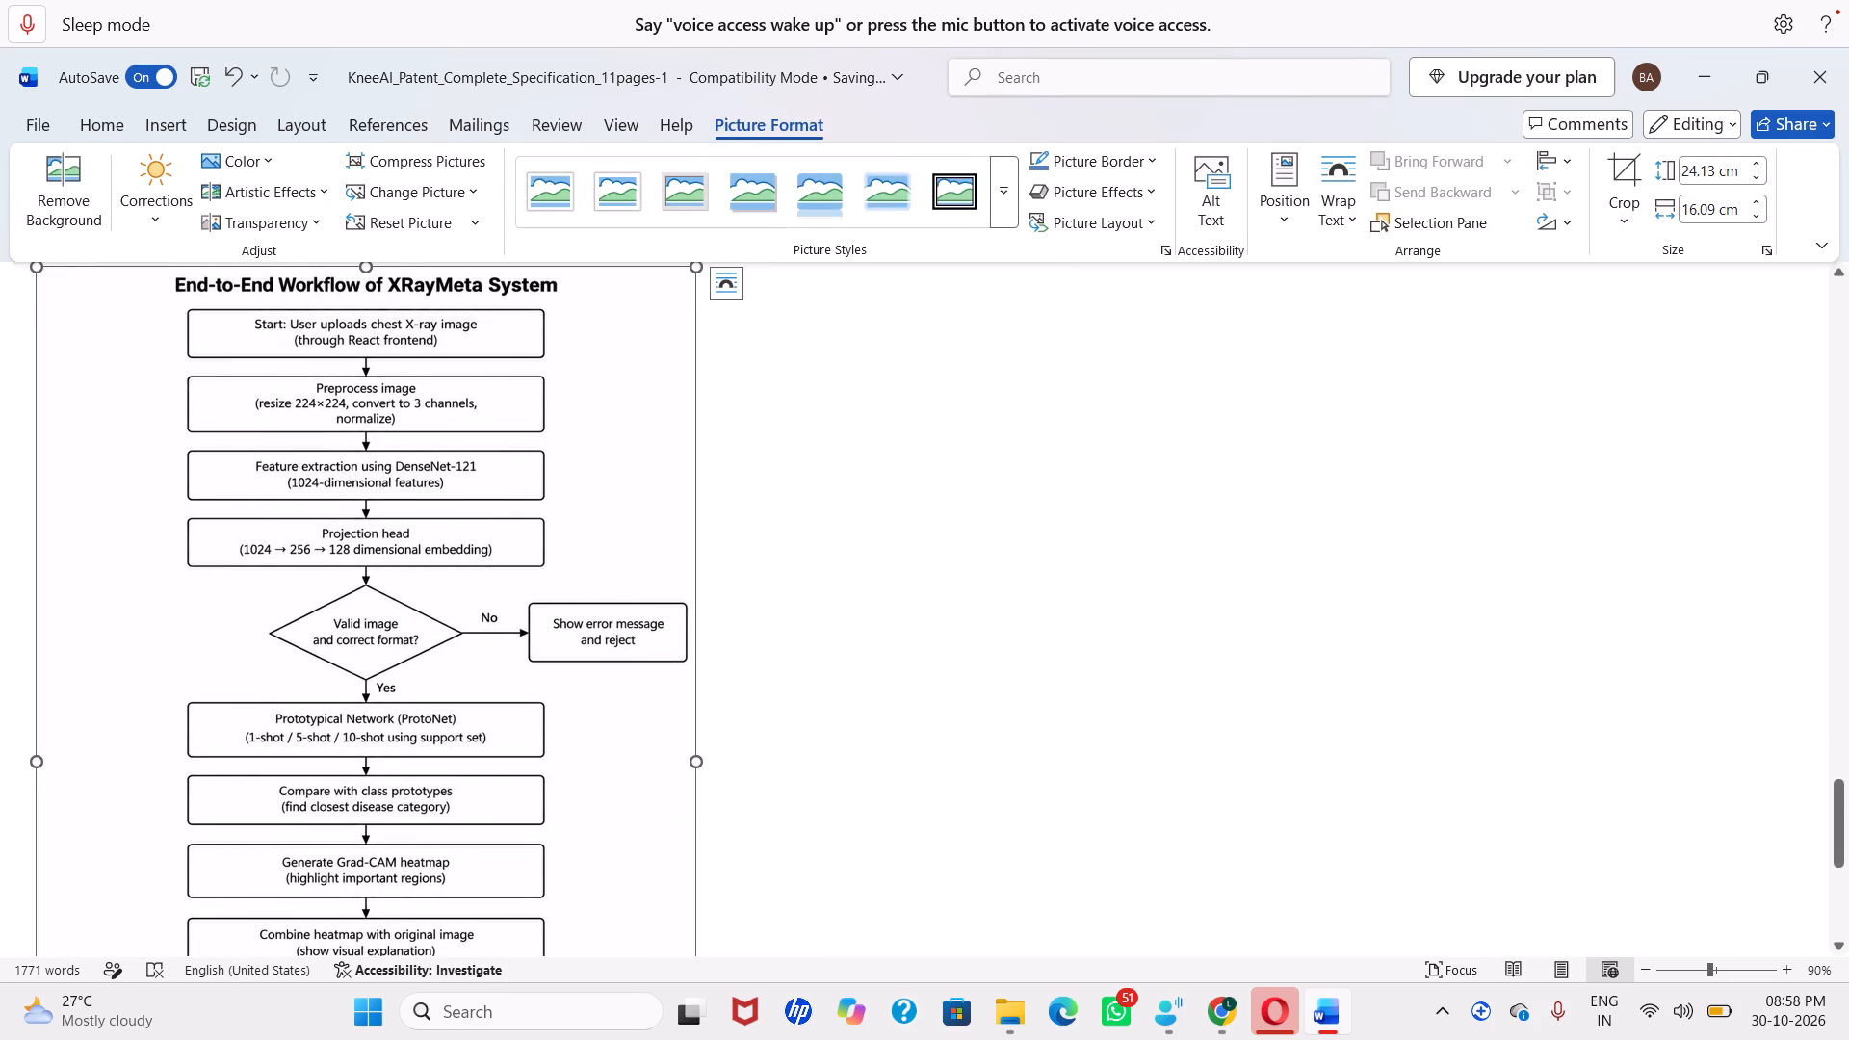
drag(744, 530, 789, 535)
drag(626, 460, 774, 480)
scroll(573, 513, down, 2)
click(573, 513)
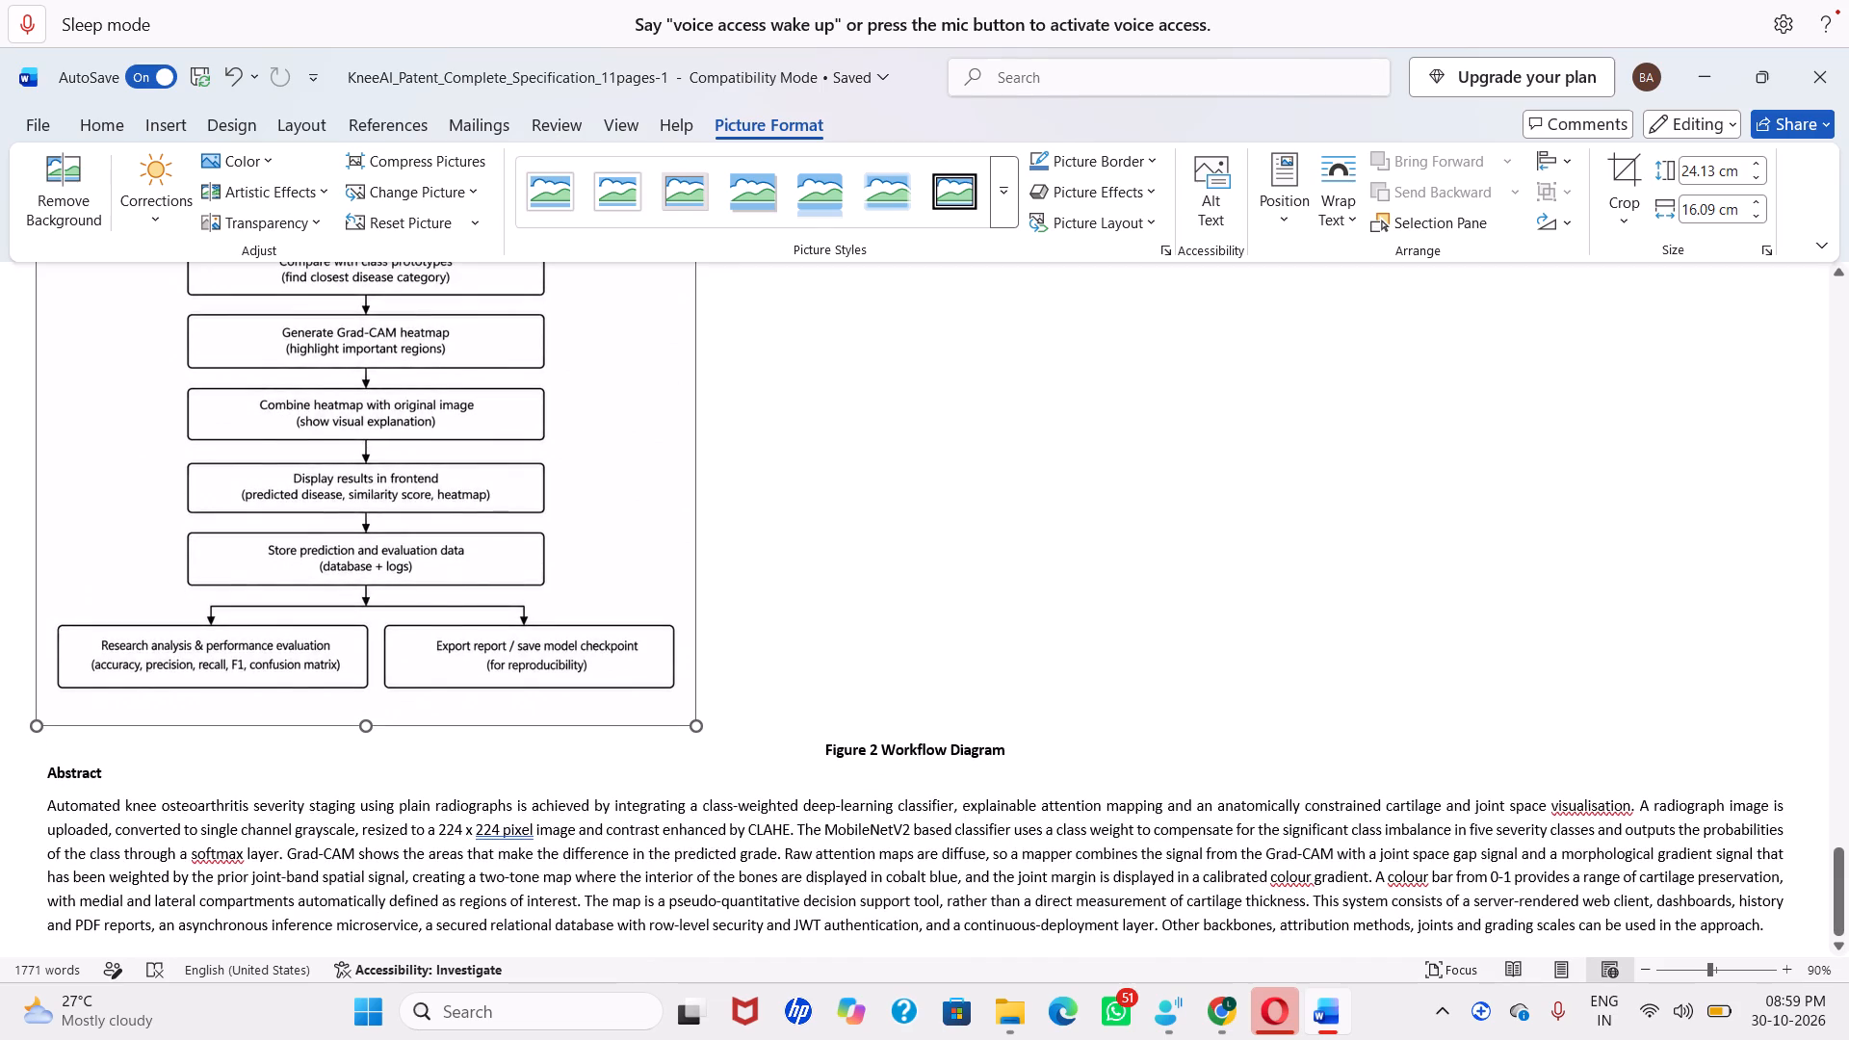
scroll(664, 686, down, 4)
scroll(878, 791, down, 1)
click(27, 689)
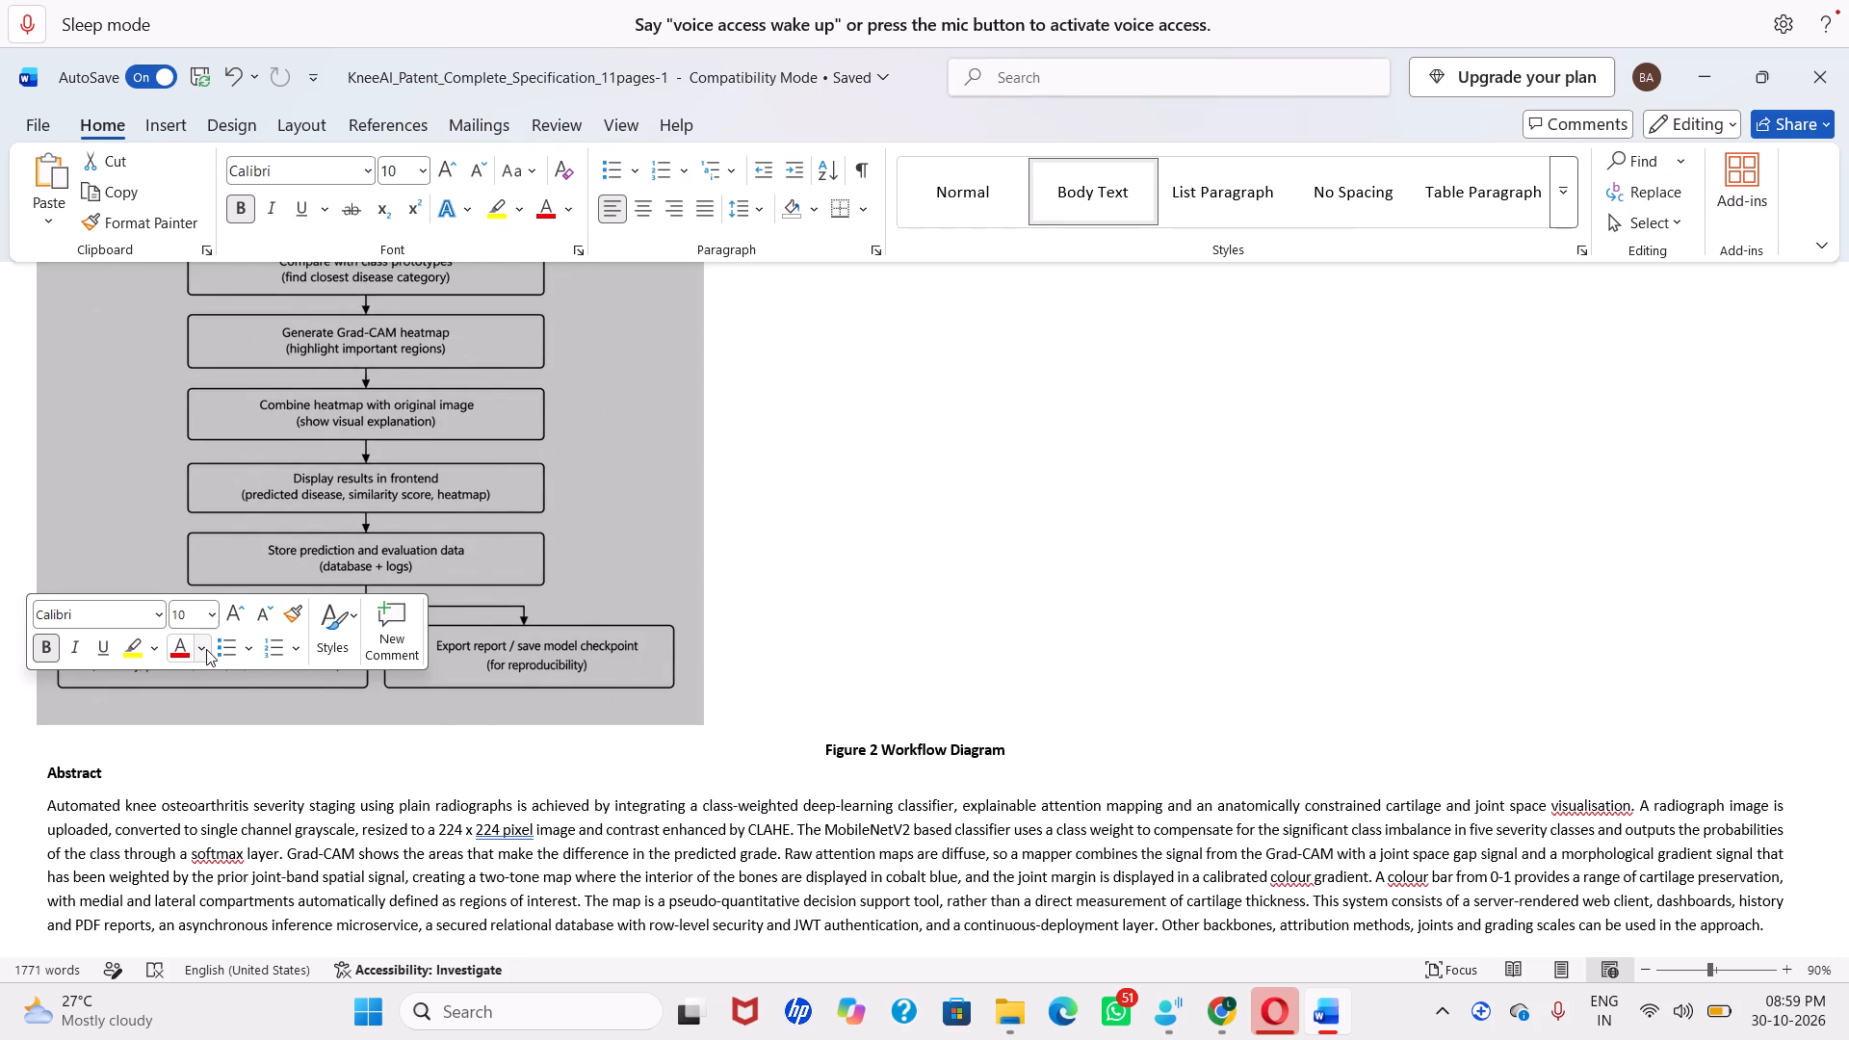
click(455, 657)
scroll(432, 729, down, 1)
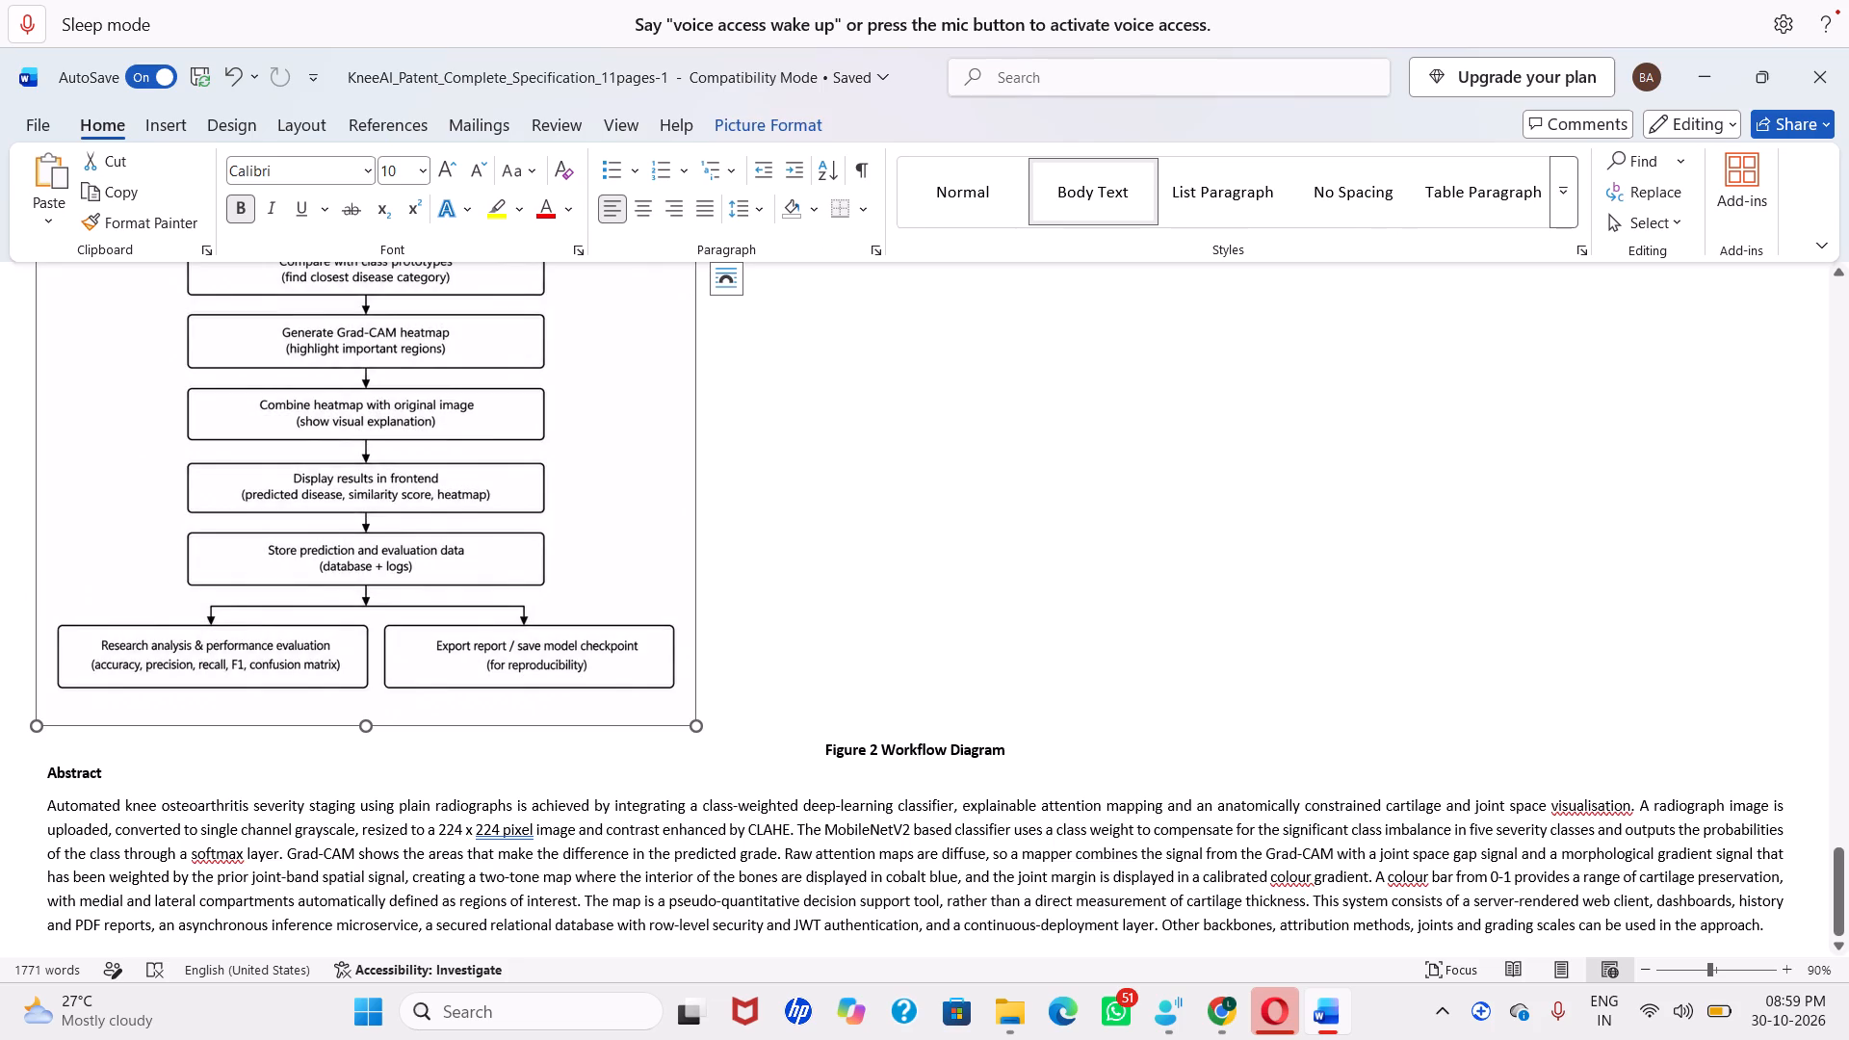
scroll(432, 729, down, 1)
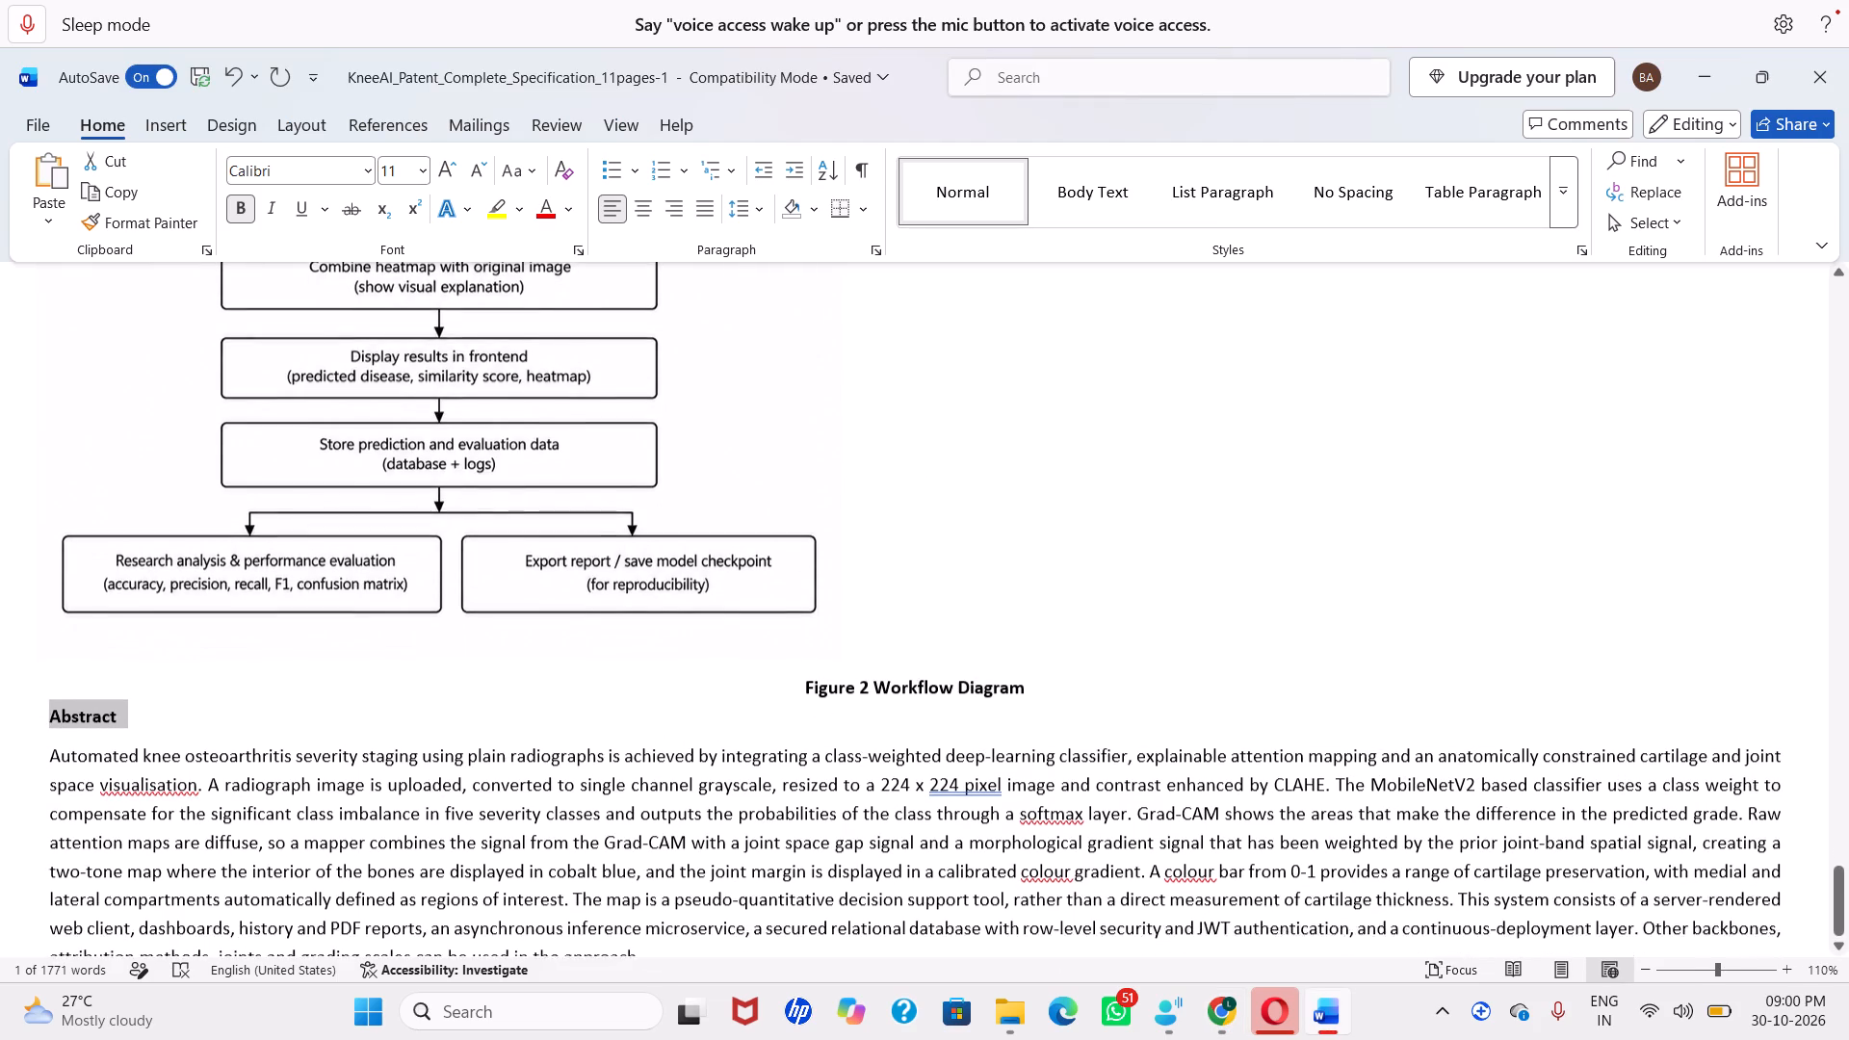
scroll(953, 727, down, 5)
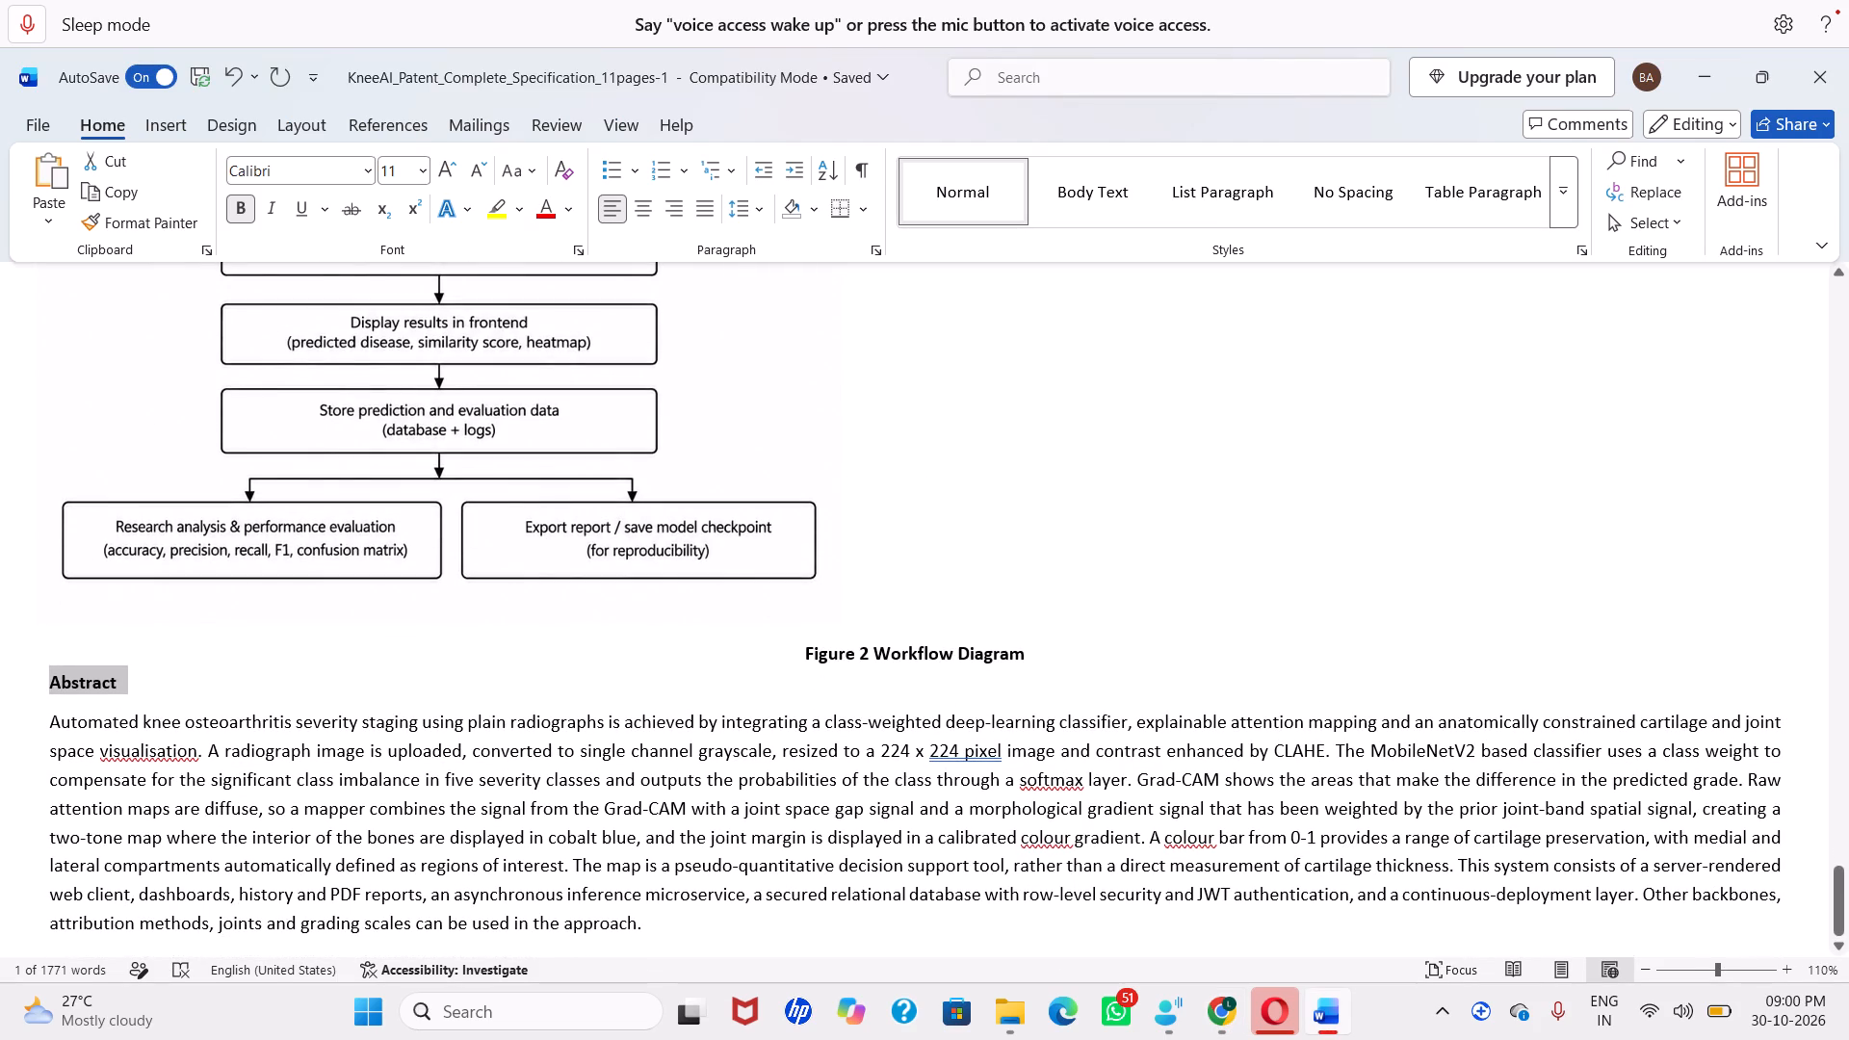
drag(90, 716, 618, 930)
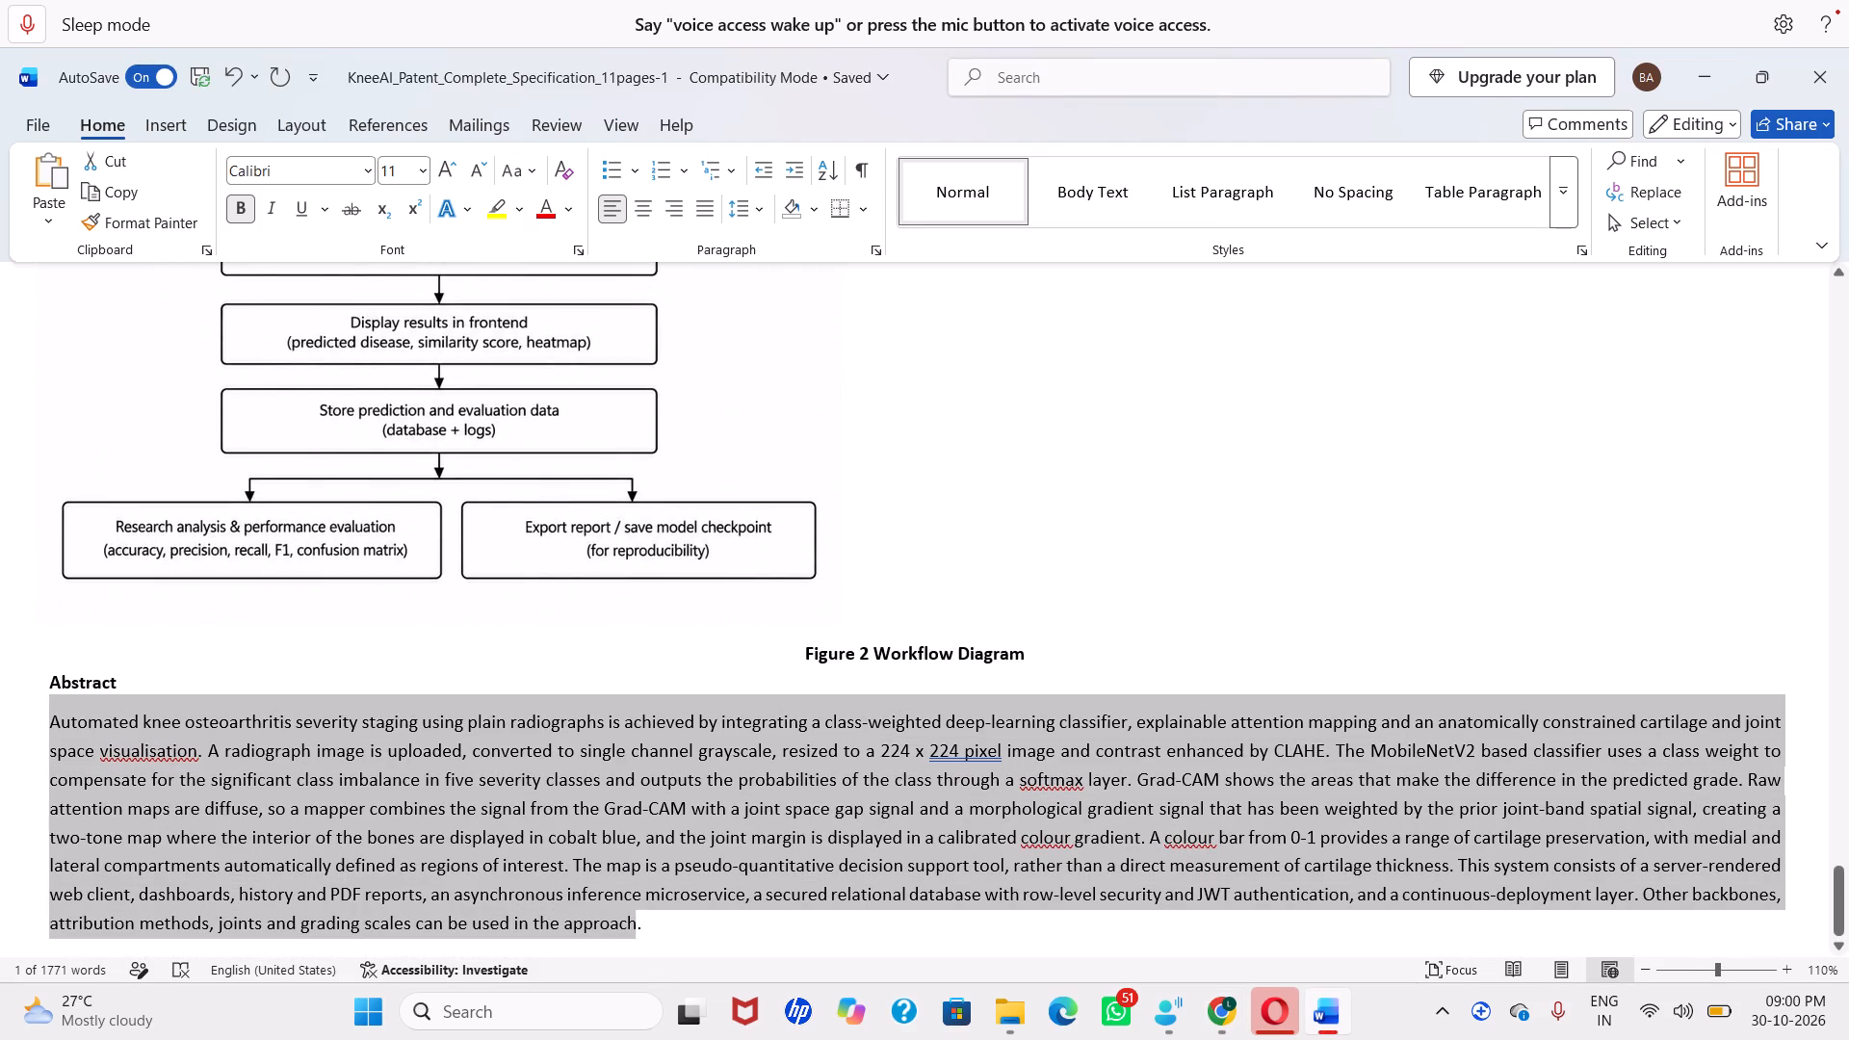
drag(618, 930, 662, 932)
key(BackSpace)
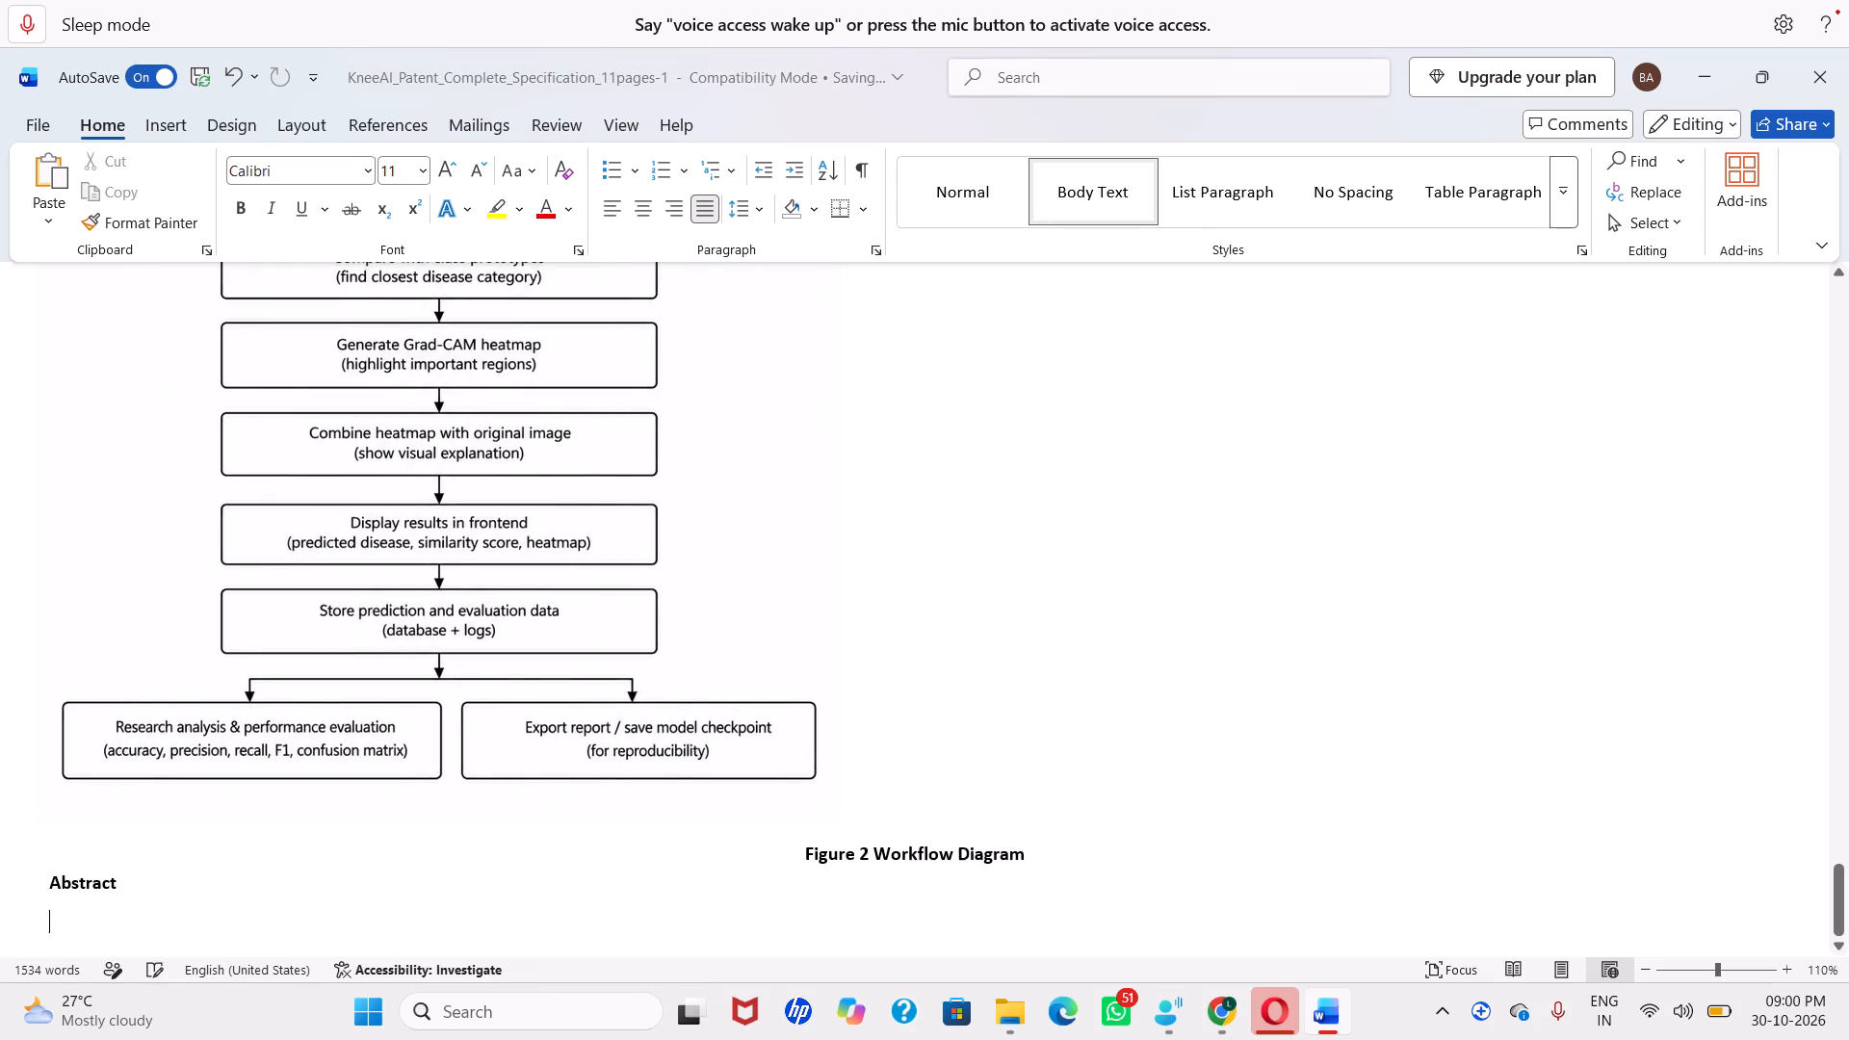
key(ctrl+v)
scroll(662, 932, down, 1)
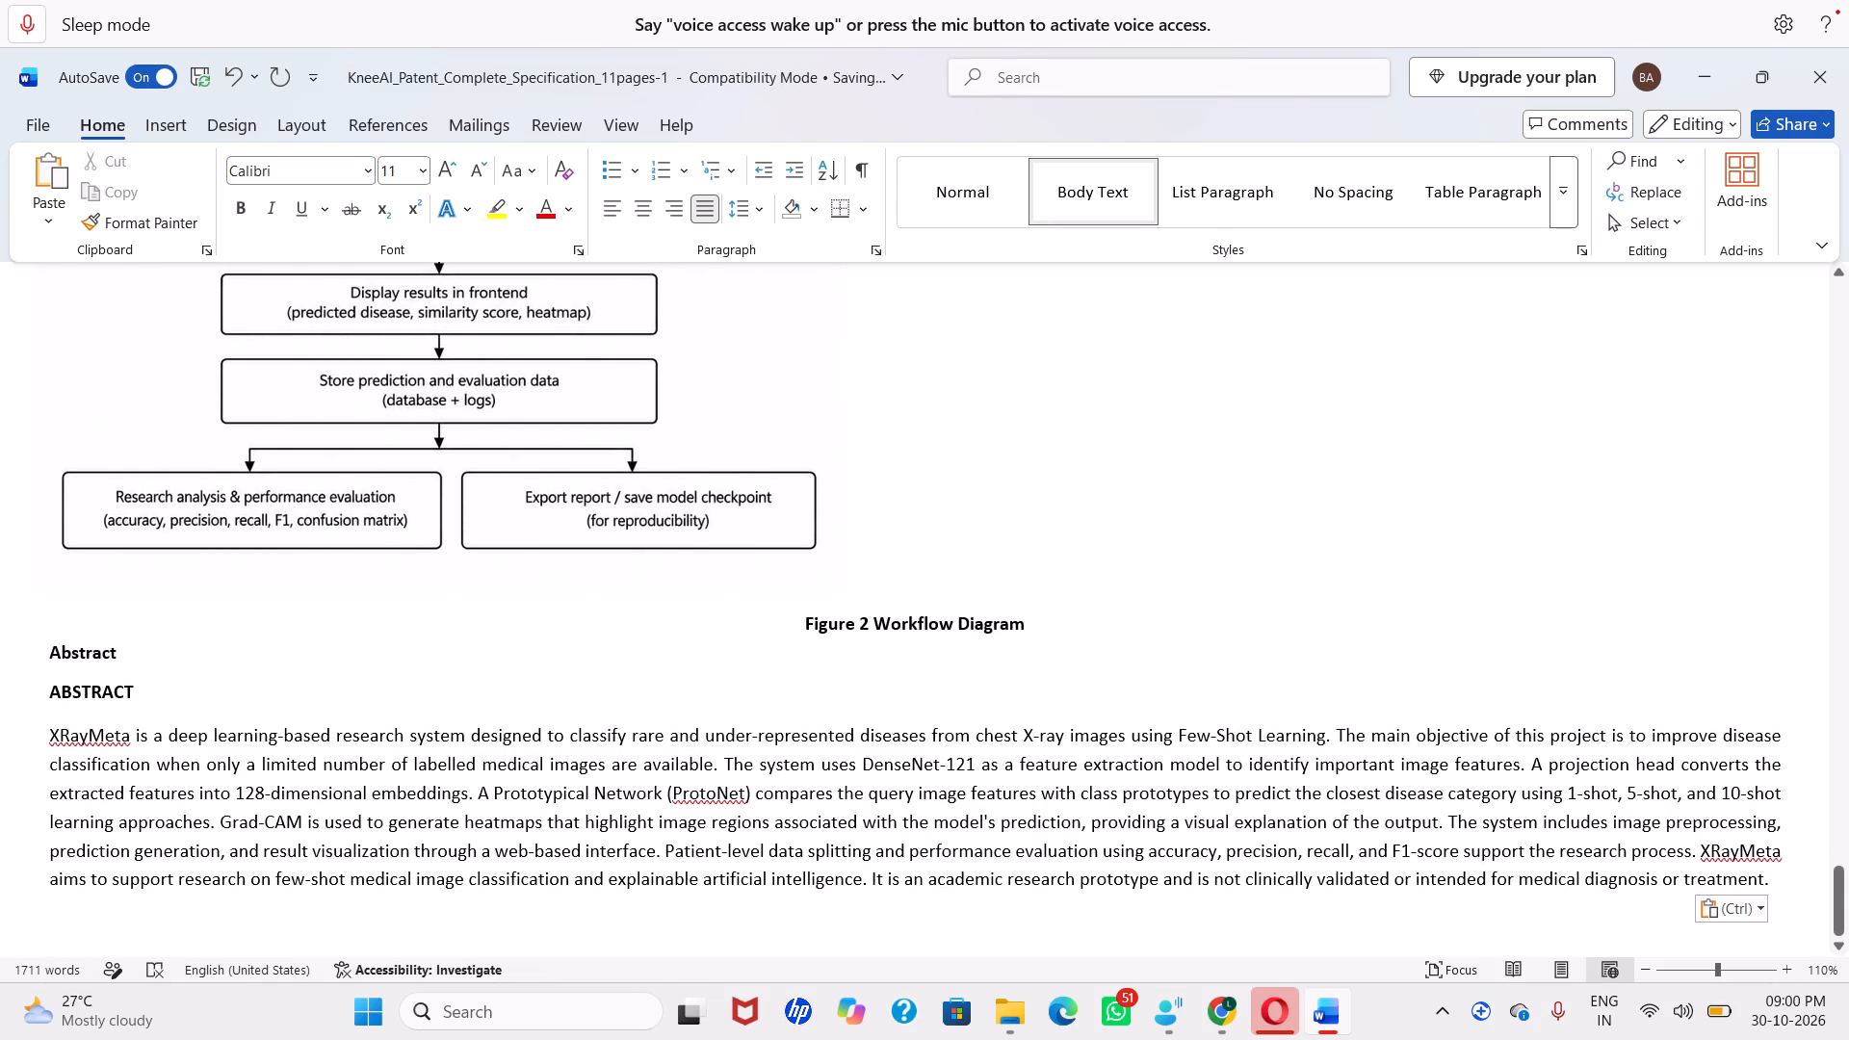
Apply 1.15 line spacing to the pasted XRayMeta abstract paragraph.
drag(46, 734, 1728, 1006)
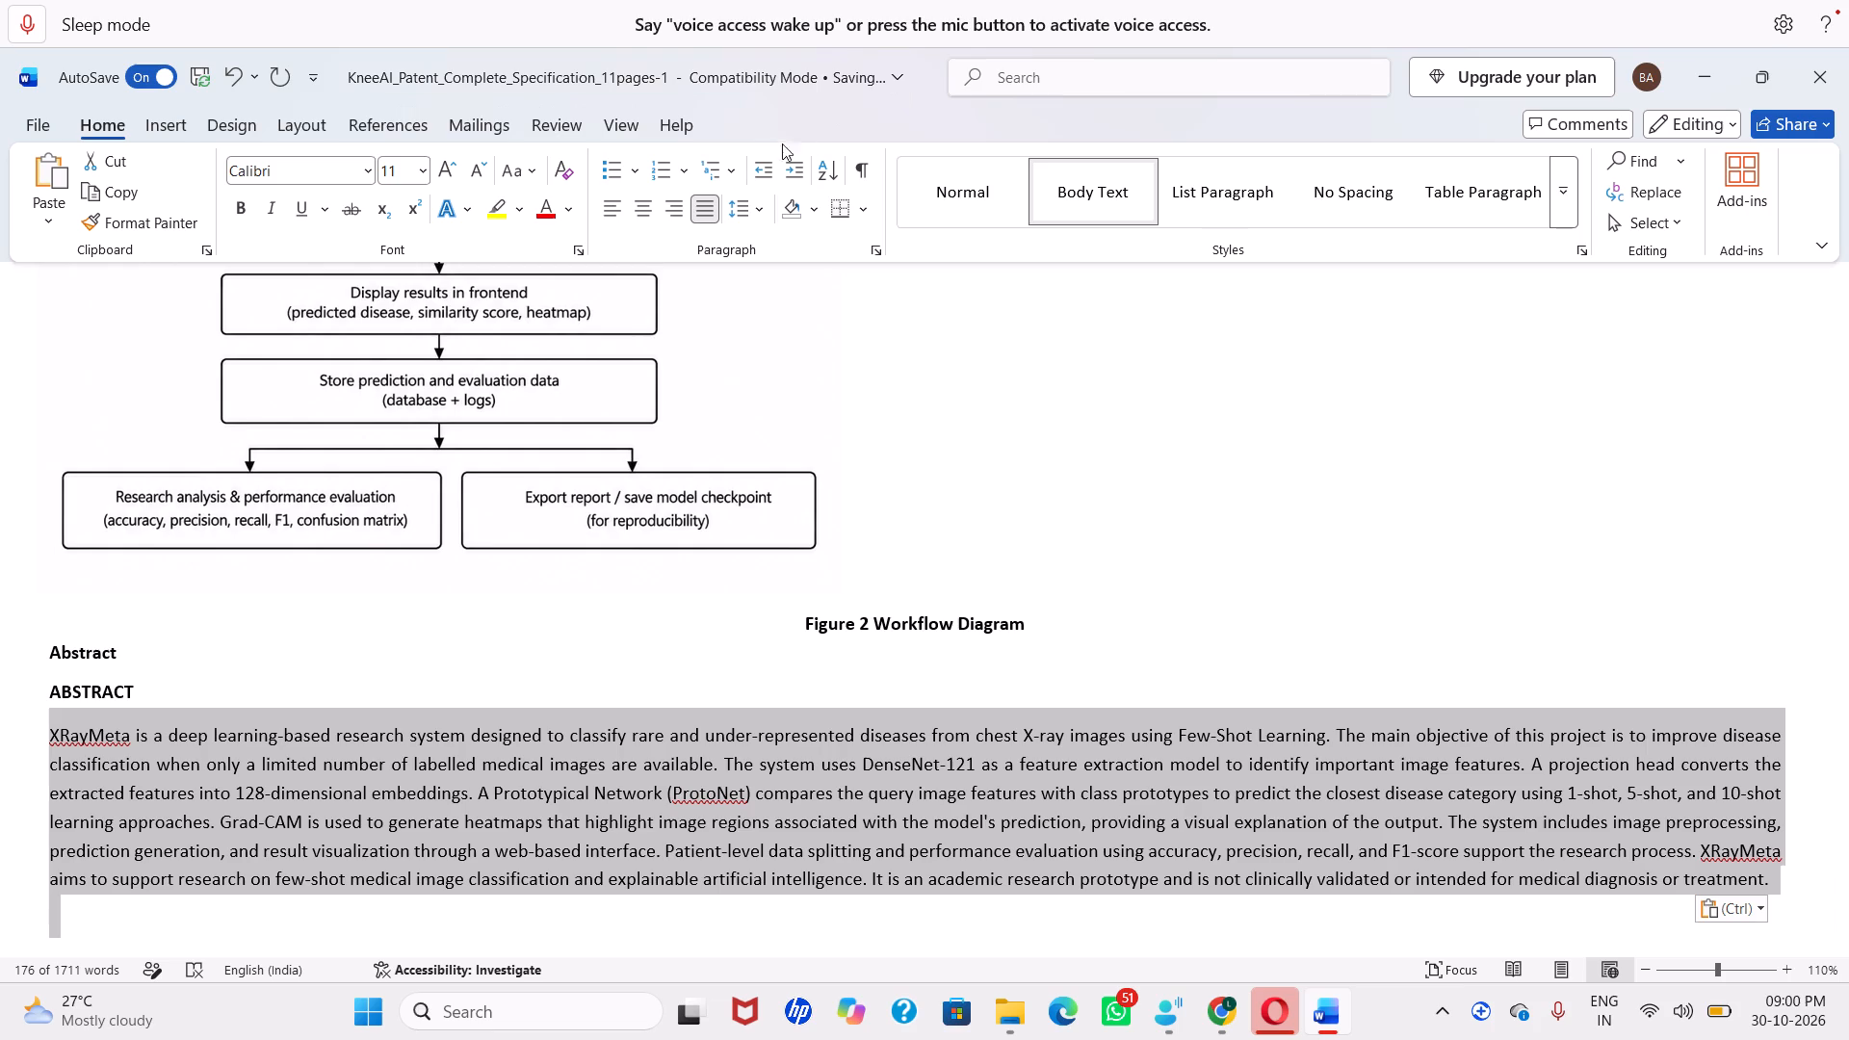
click(754, 208)
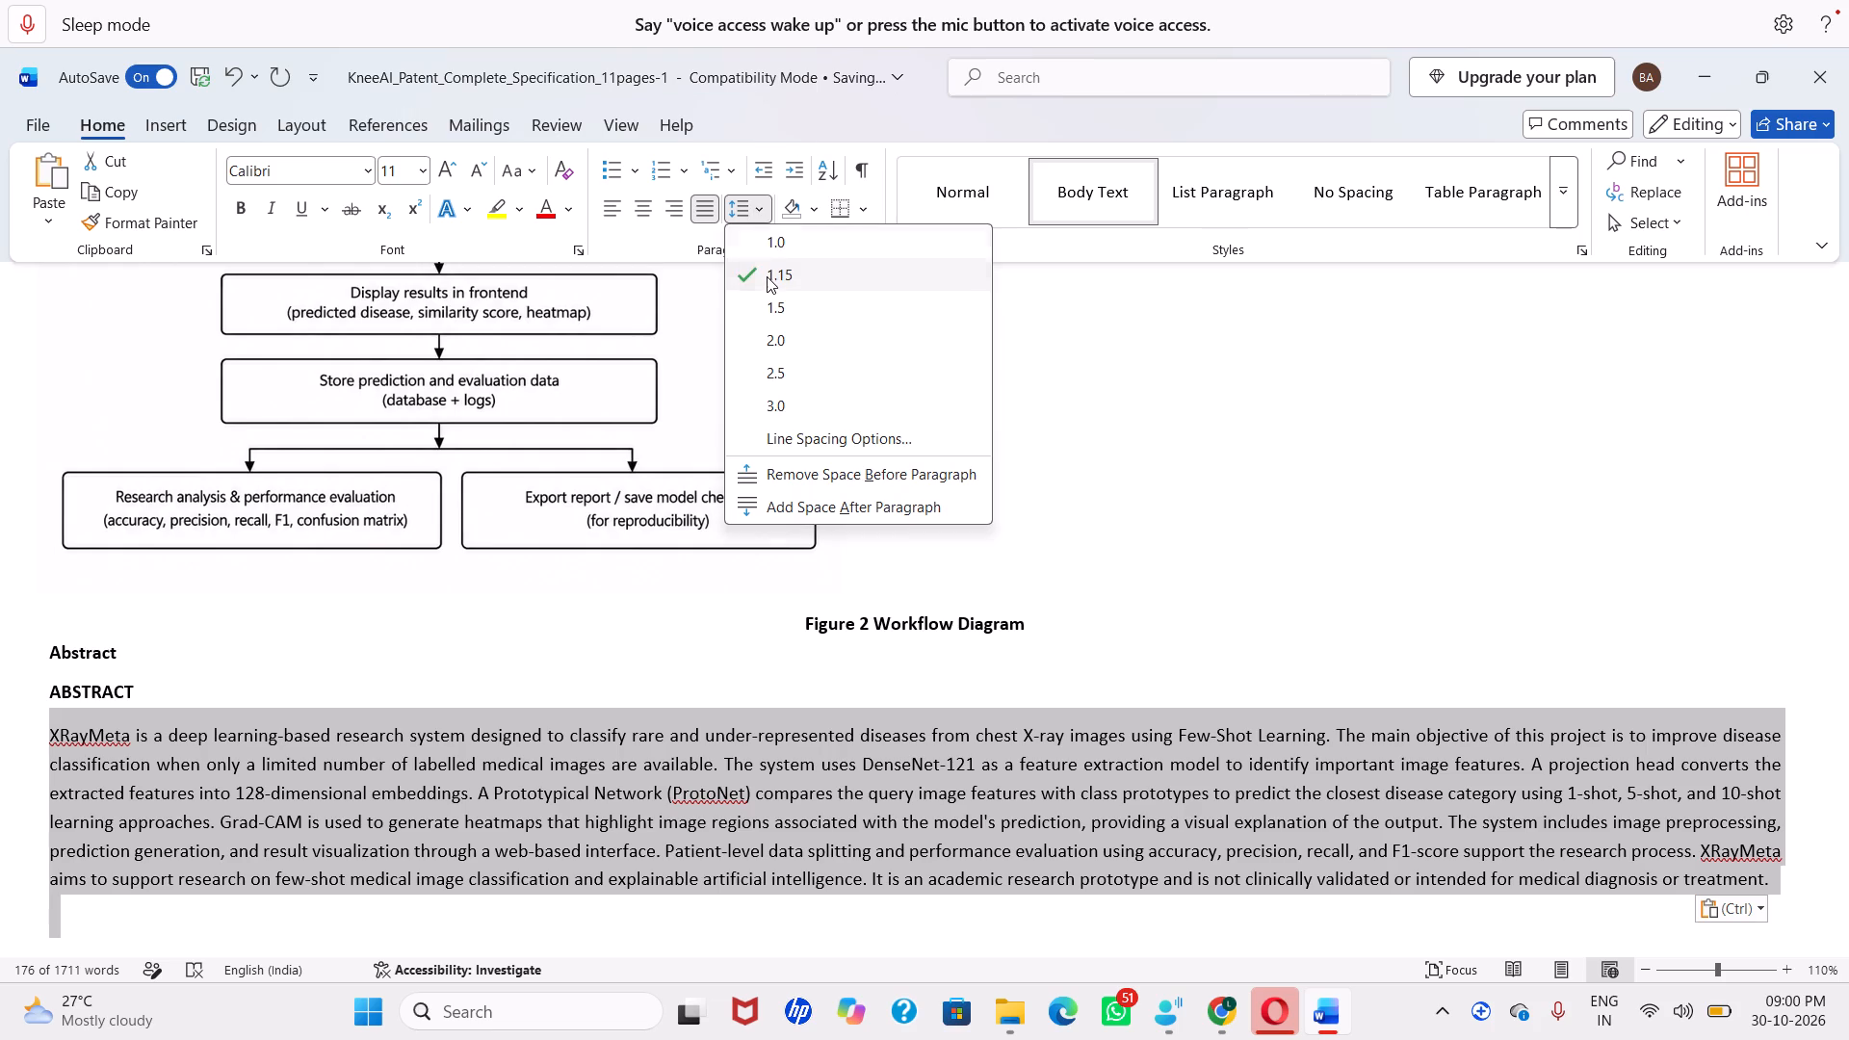
click(767, 277)
click(612, 639)
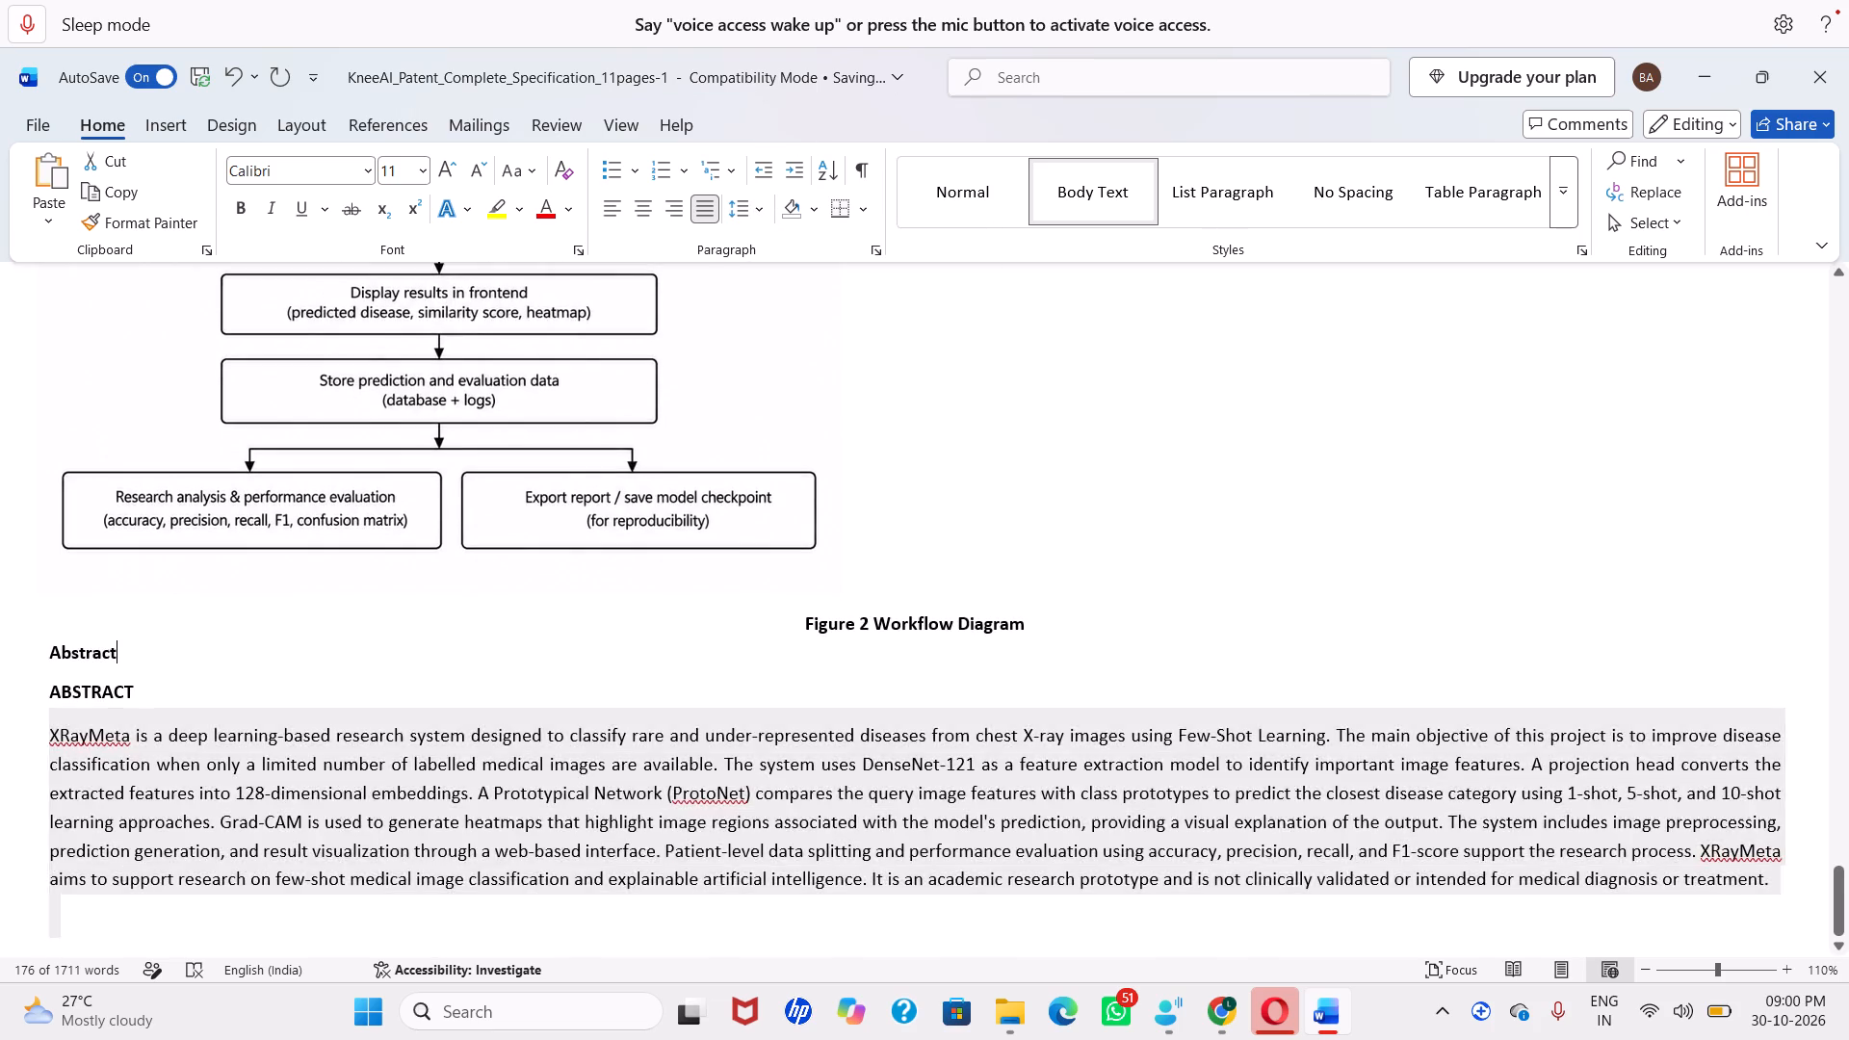
Review the whole specification, from the title and applicant section through the claims and drawing sheets to the abstract.
scroll(612, 639, up, 9)
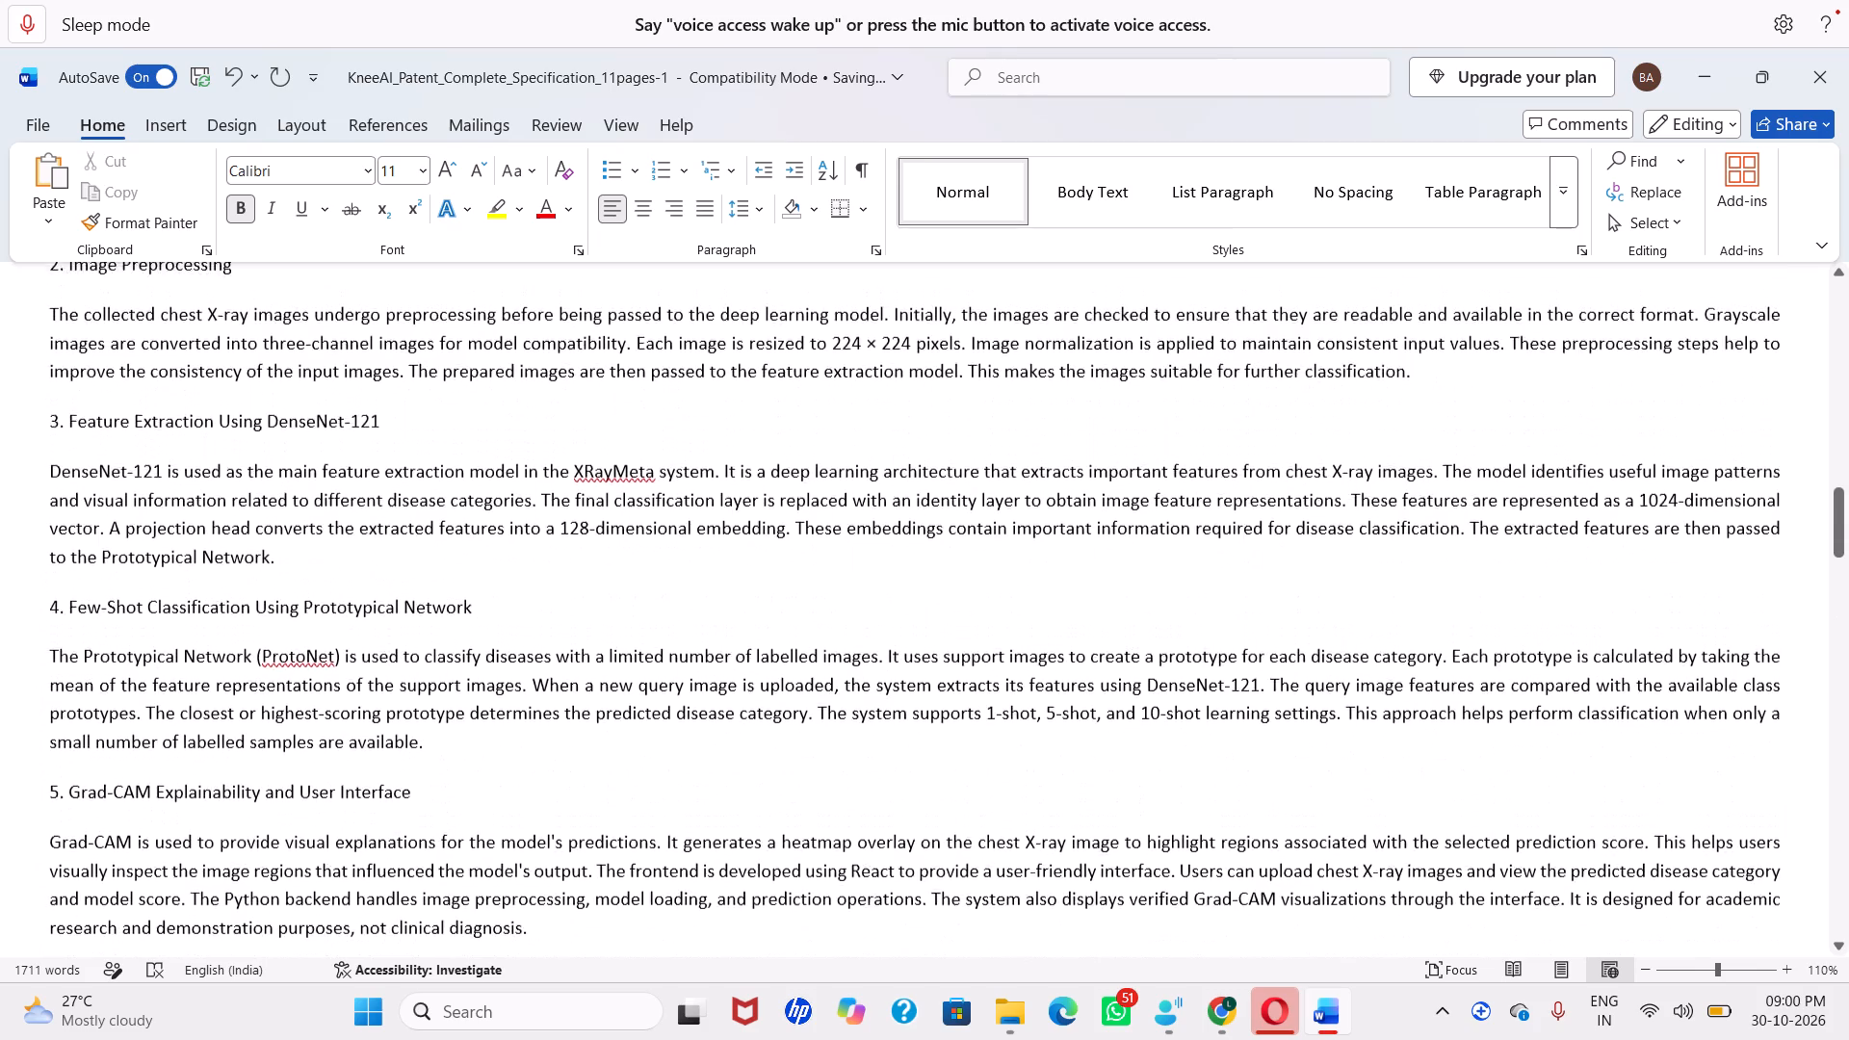
scroll(612, 639, up, 3)
scroll(612, 639, down, 1)
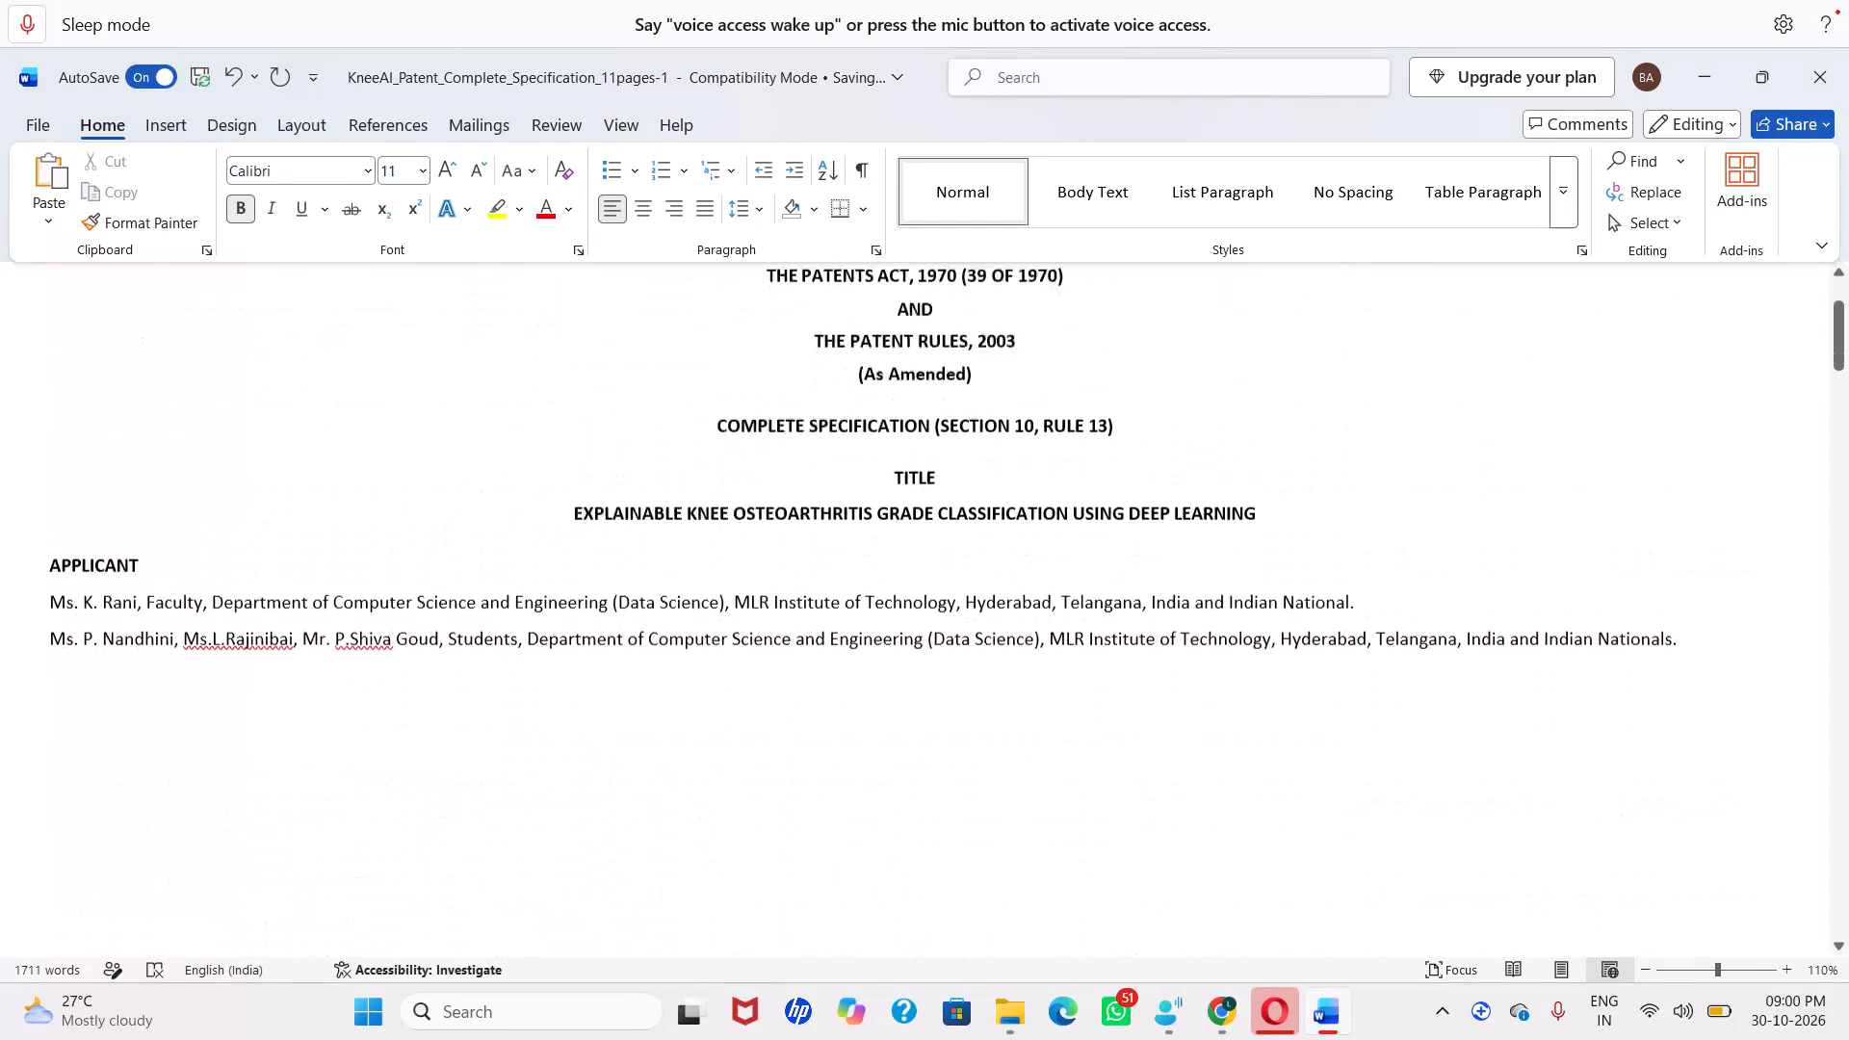
scroll(612, 639, down, 3)
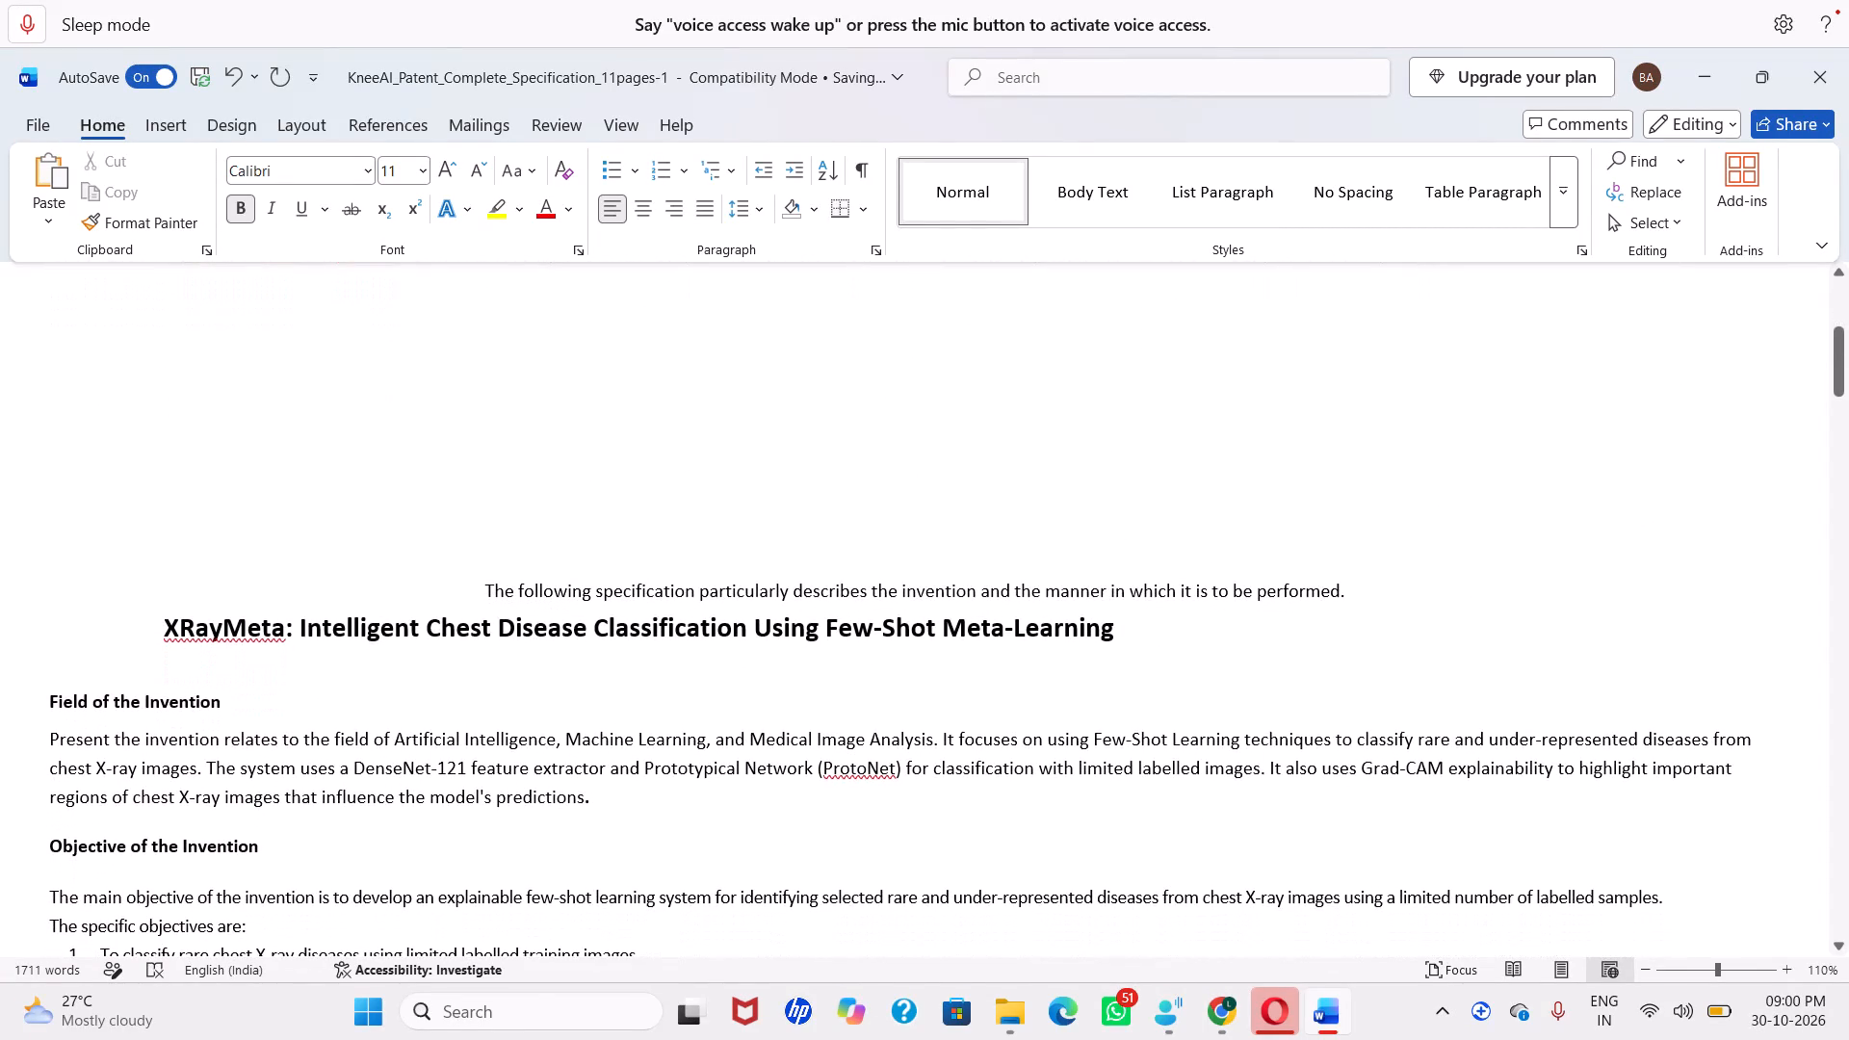
scroll(612, 639, down, 2)
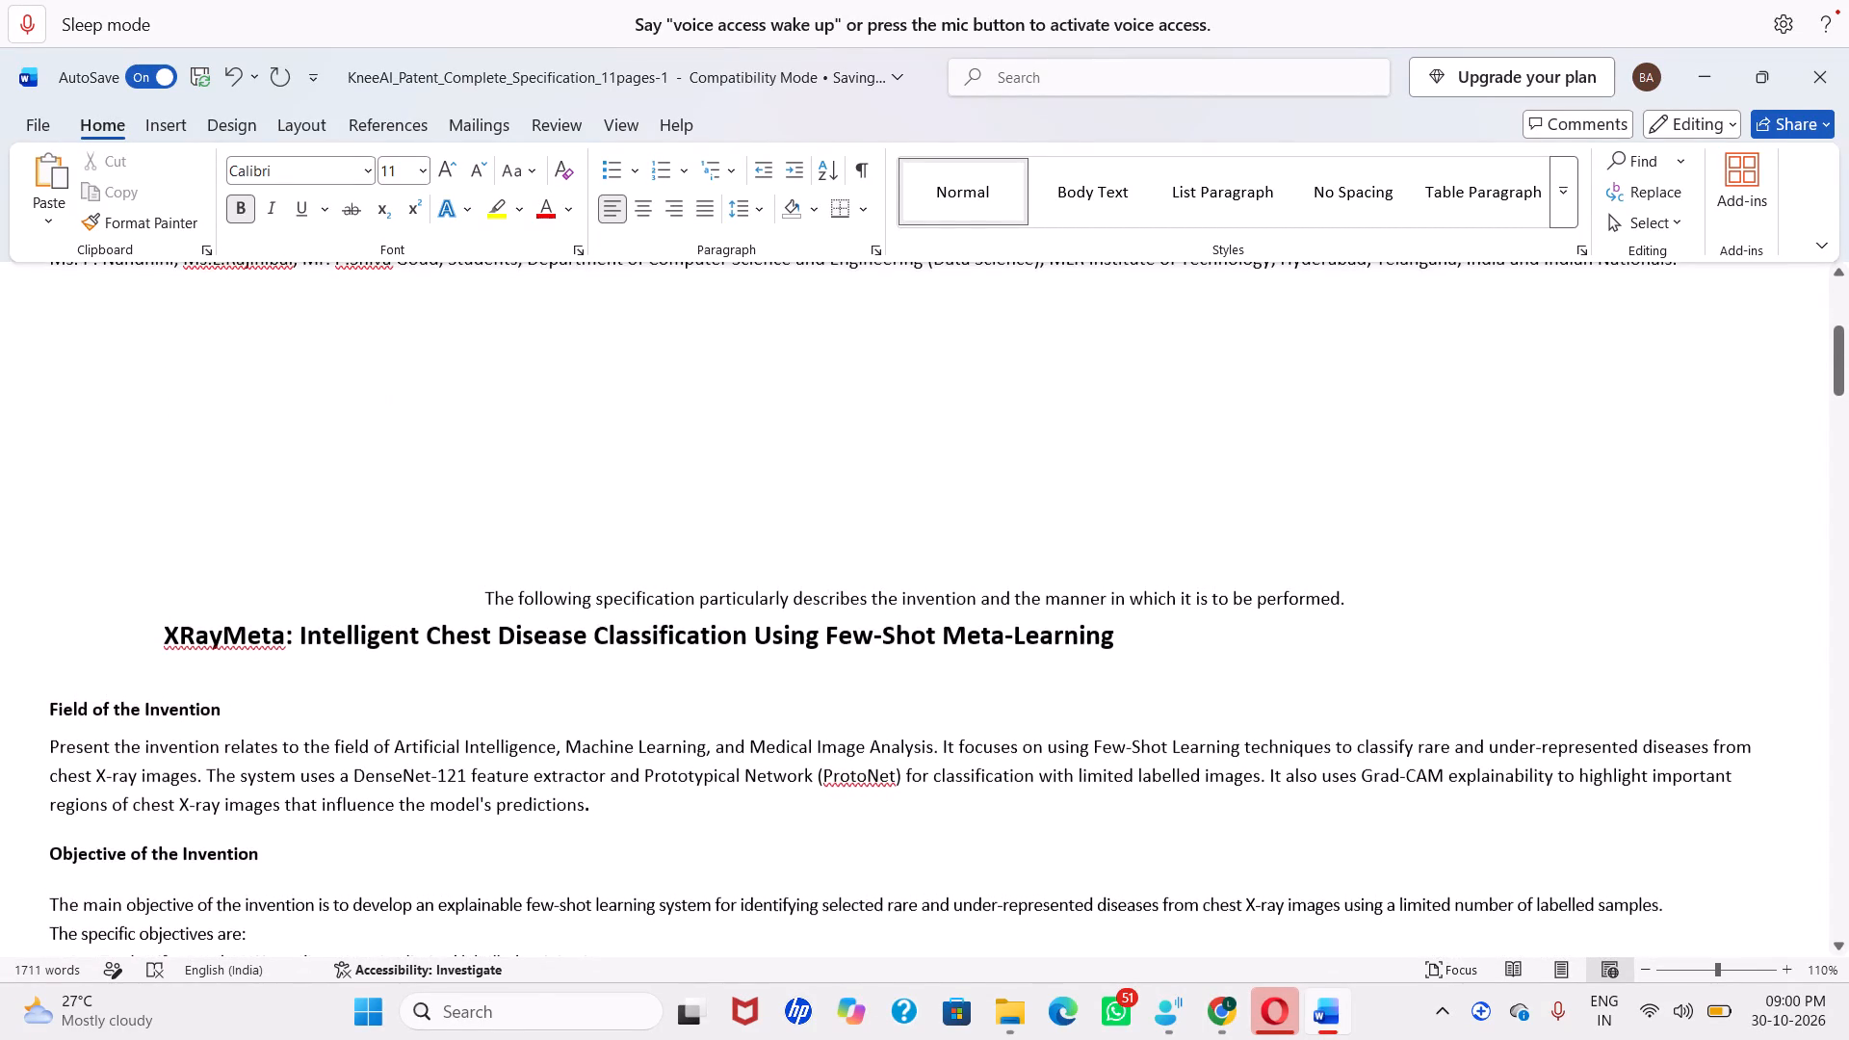
scroll(612, 639, down, 1)
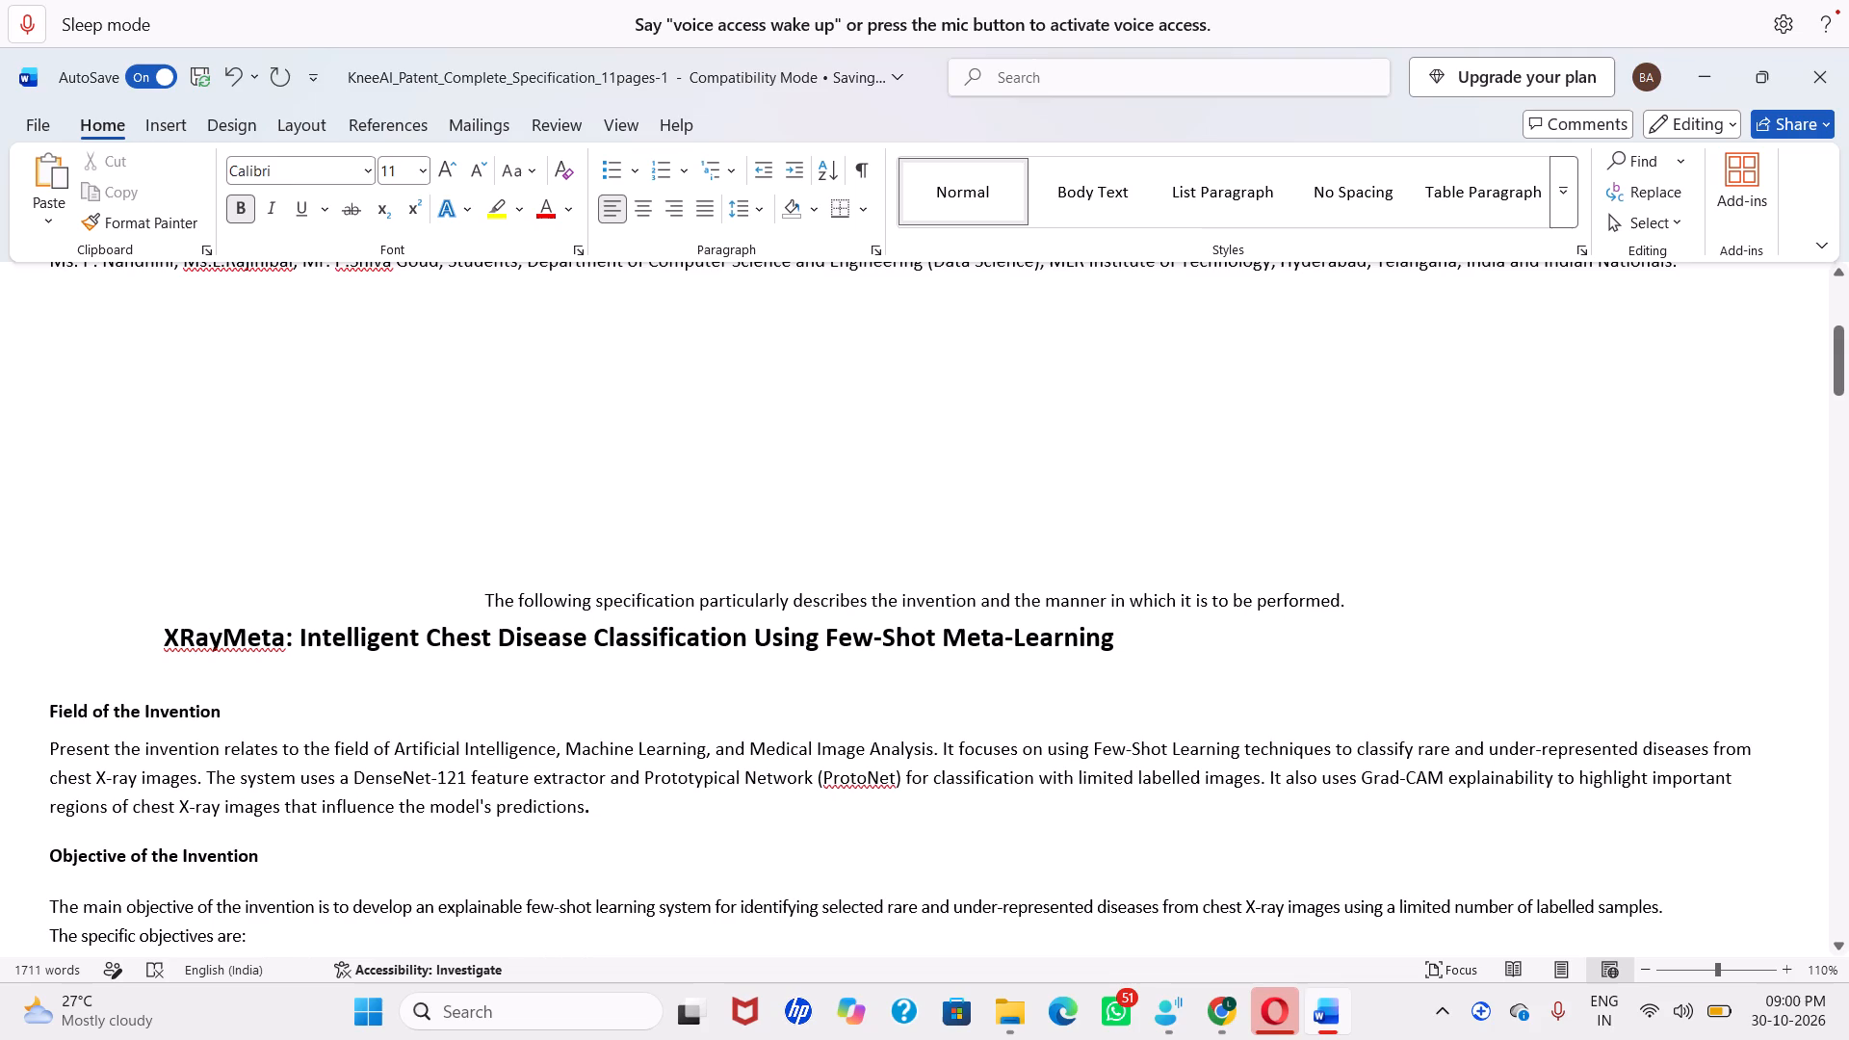
scroll(612, 639, down, 1)
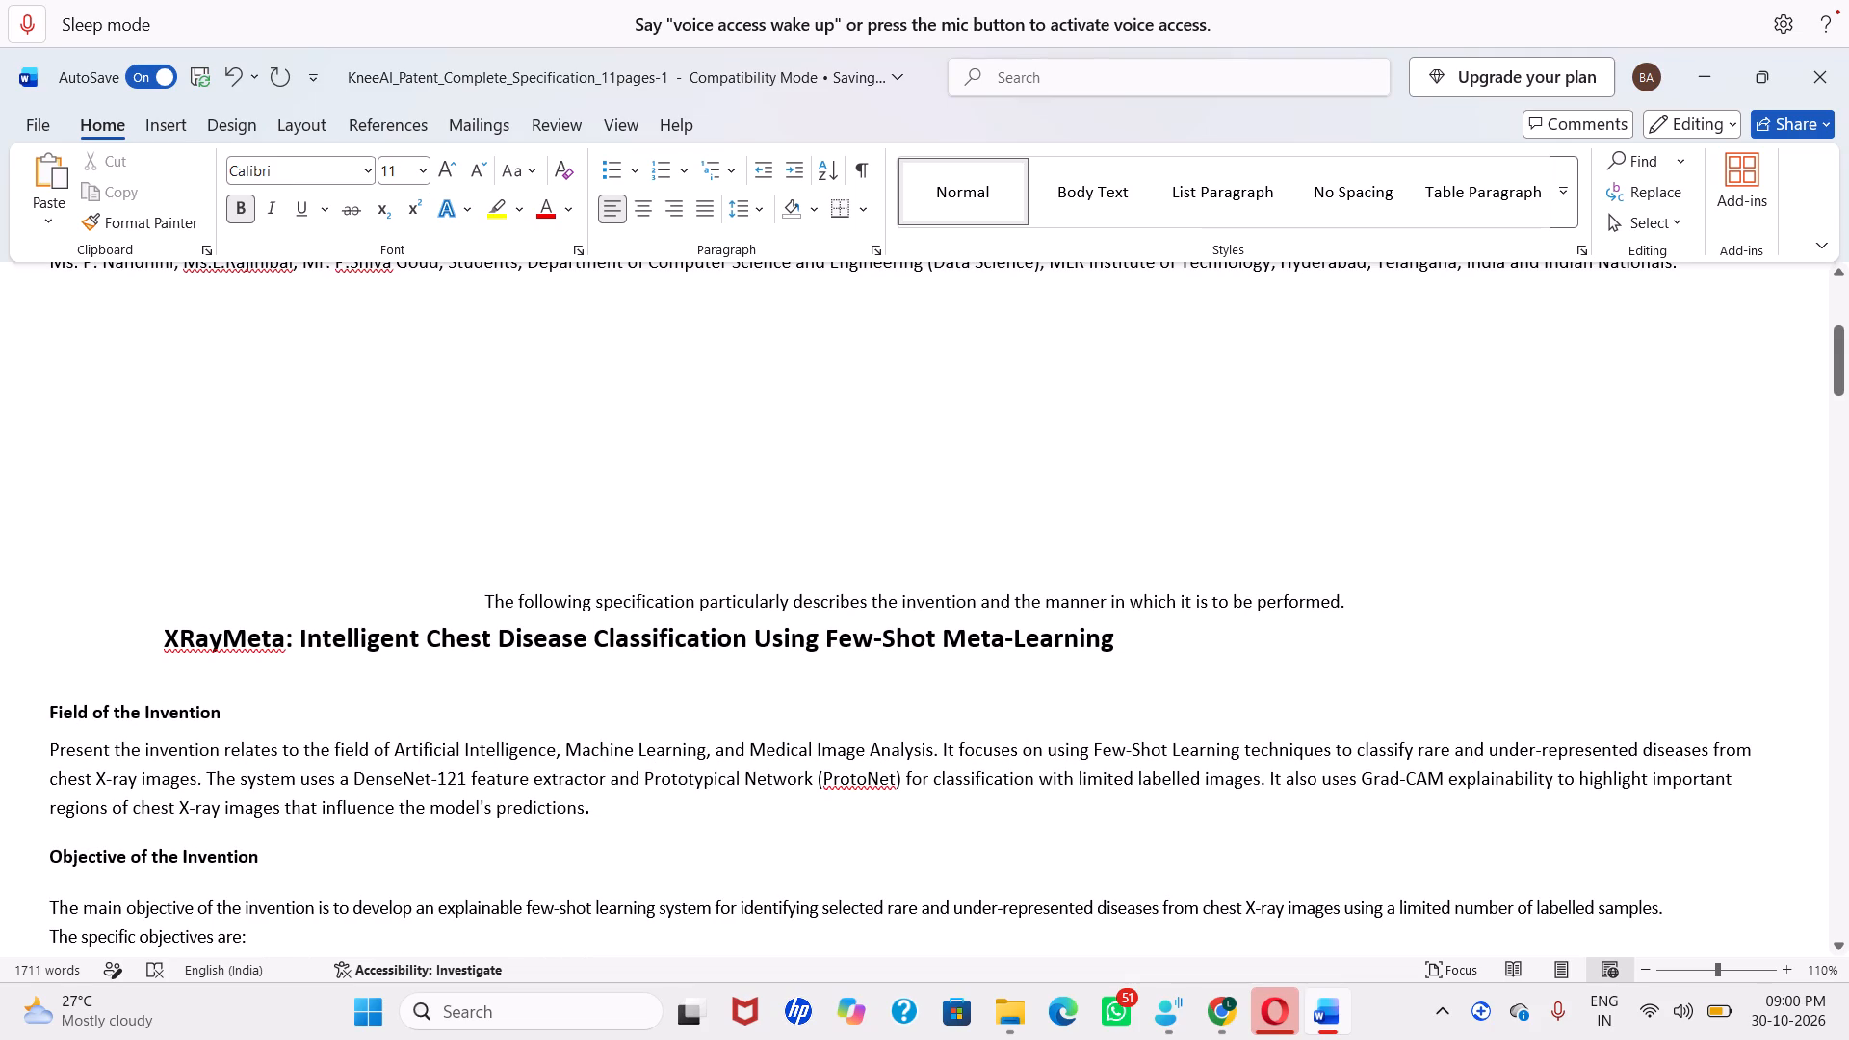
scroll(612, 639, down, 12)
scroll(612, 639, down, 12)
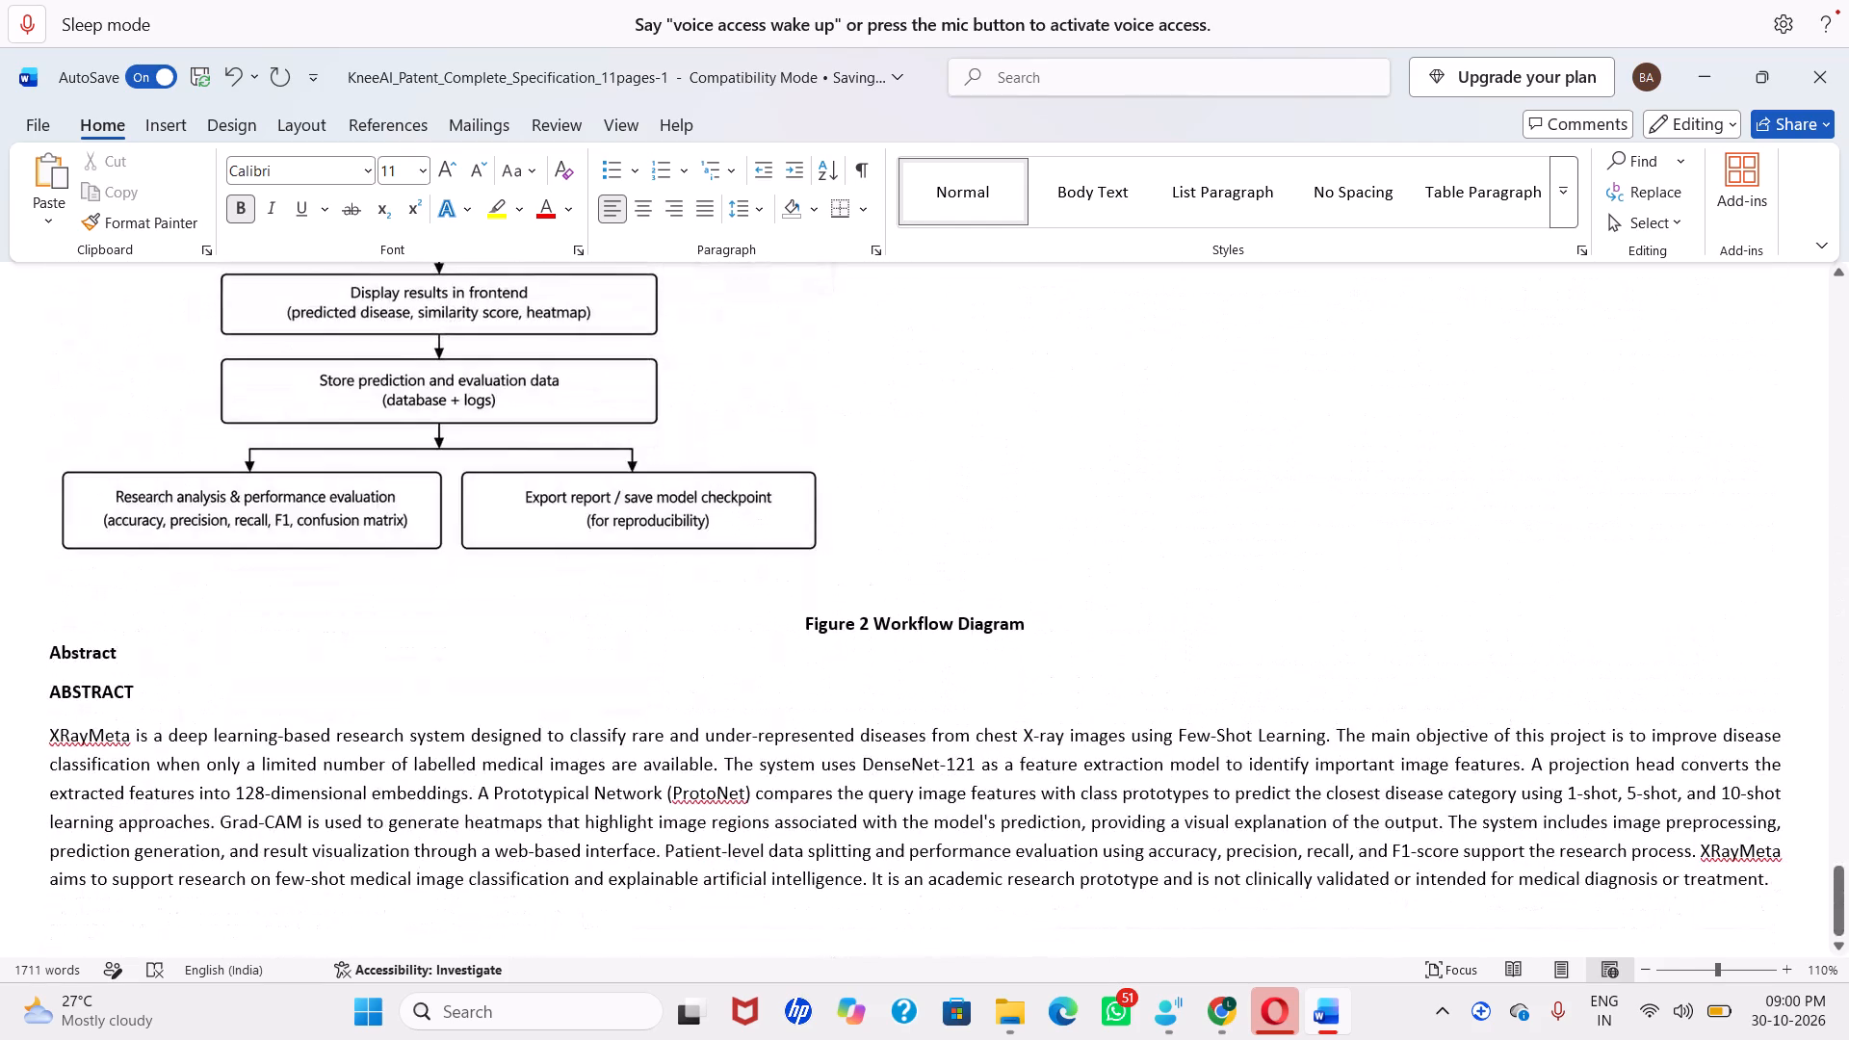
scroll(612, 639, down, 3)
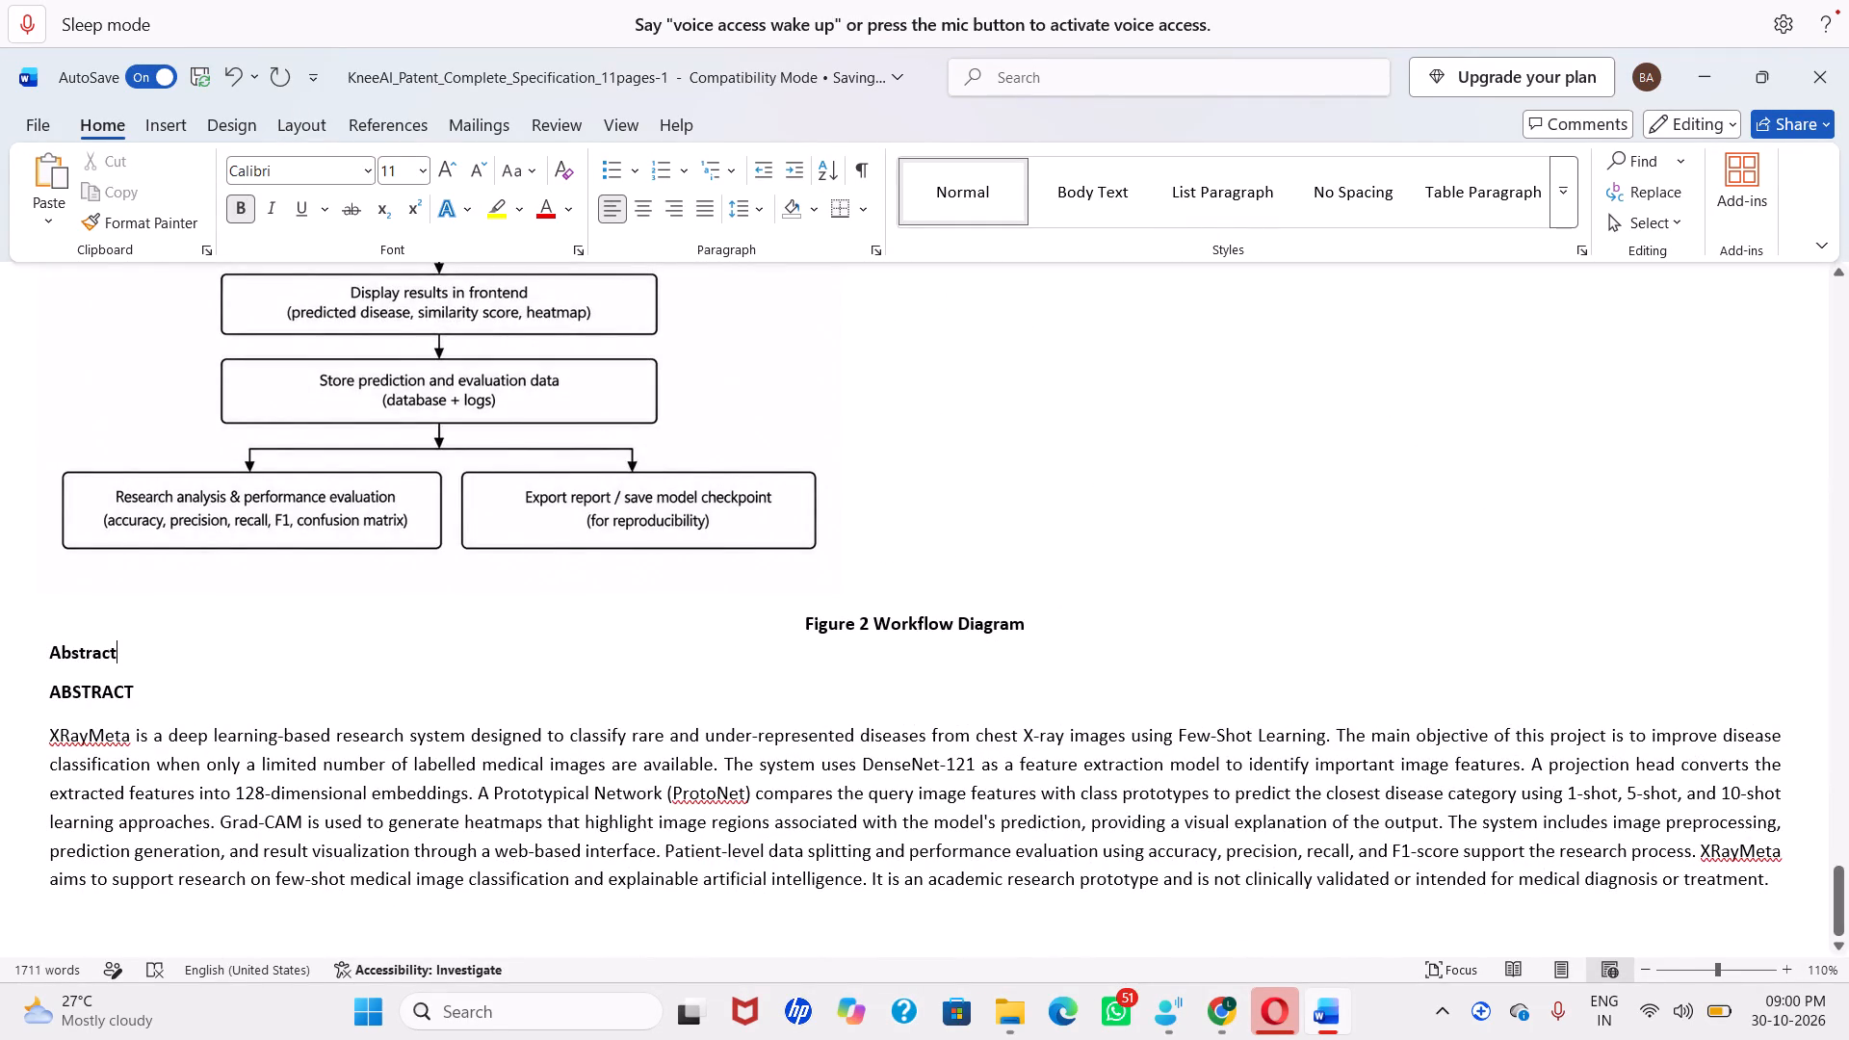
scroll(145, 694, up, 5)
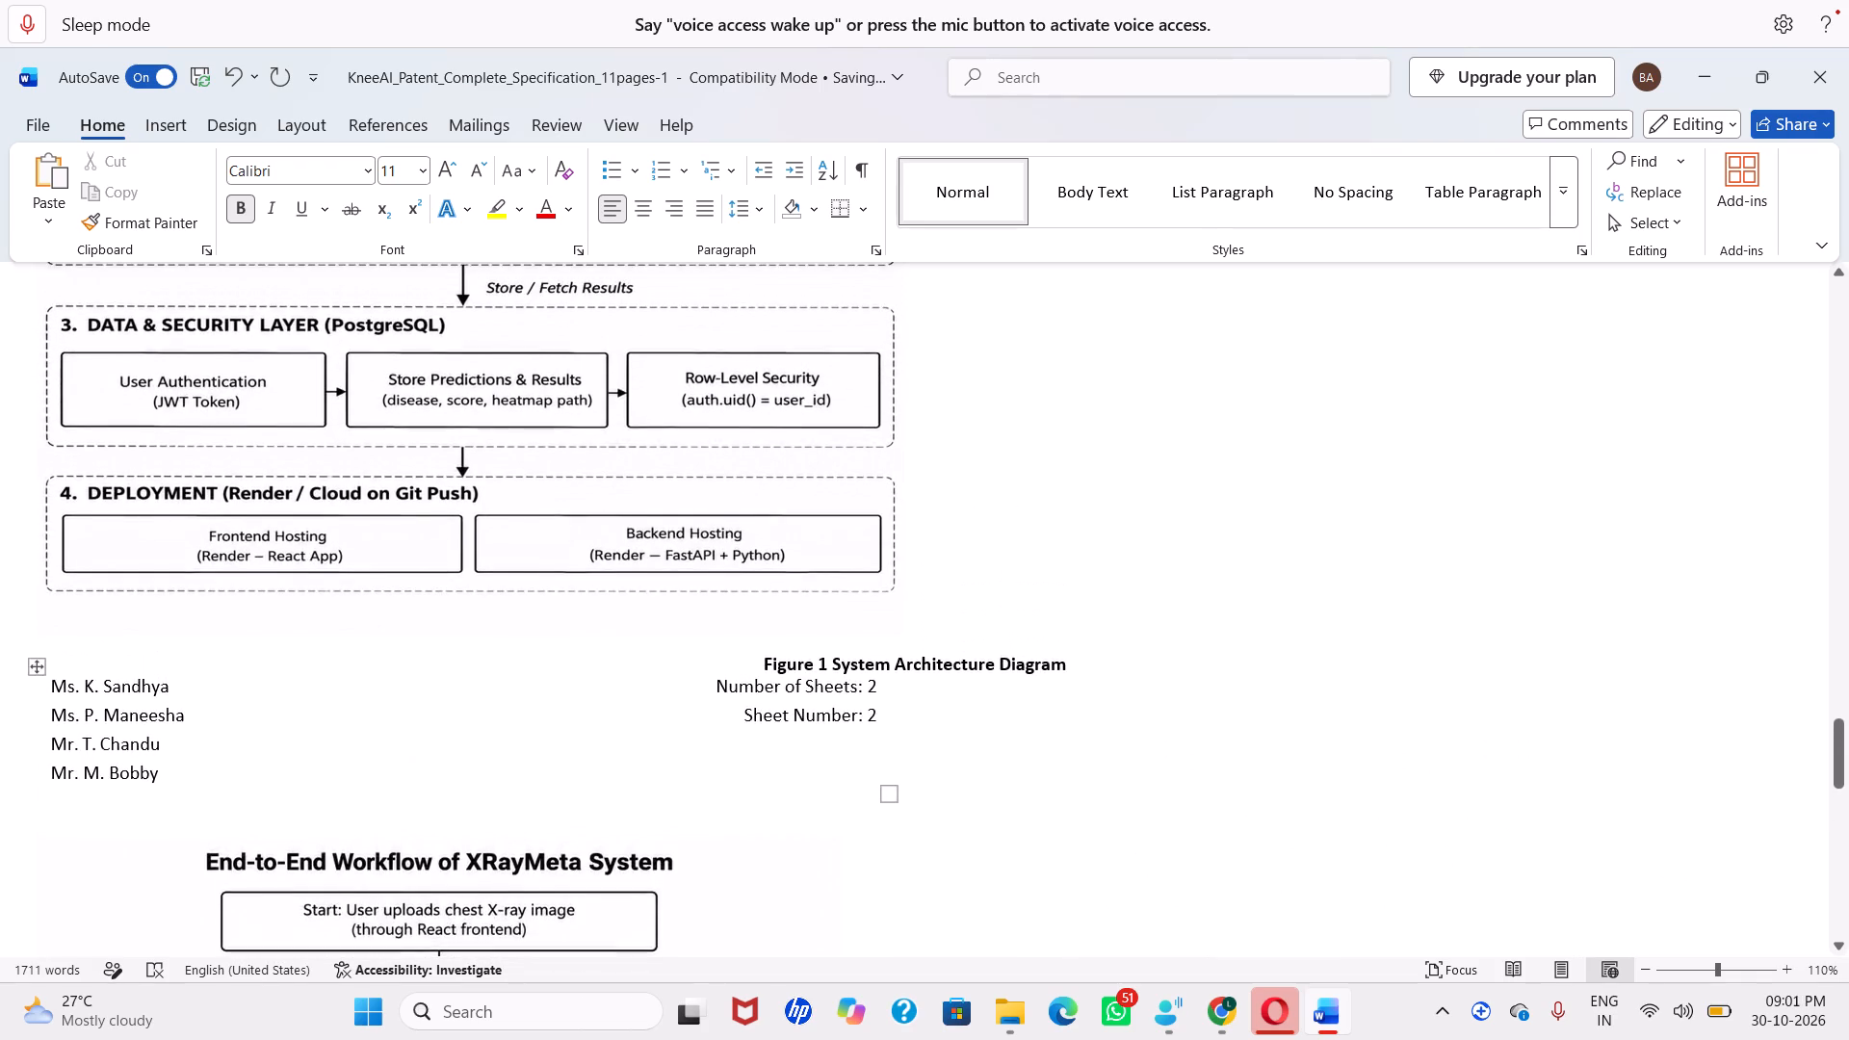
scroll(145, 694, up, 4)
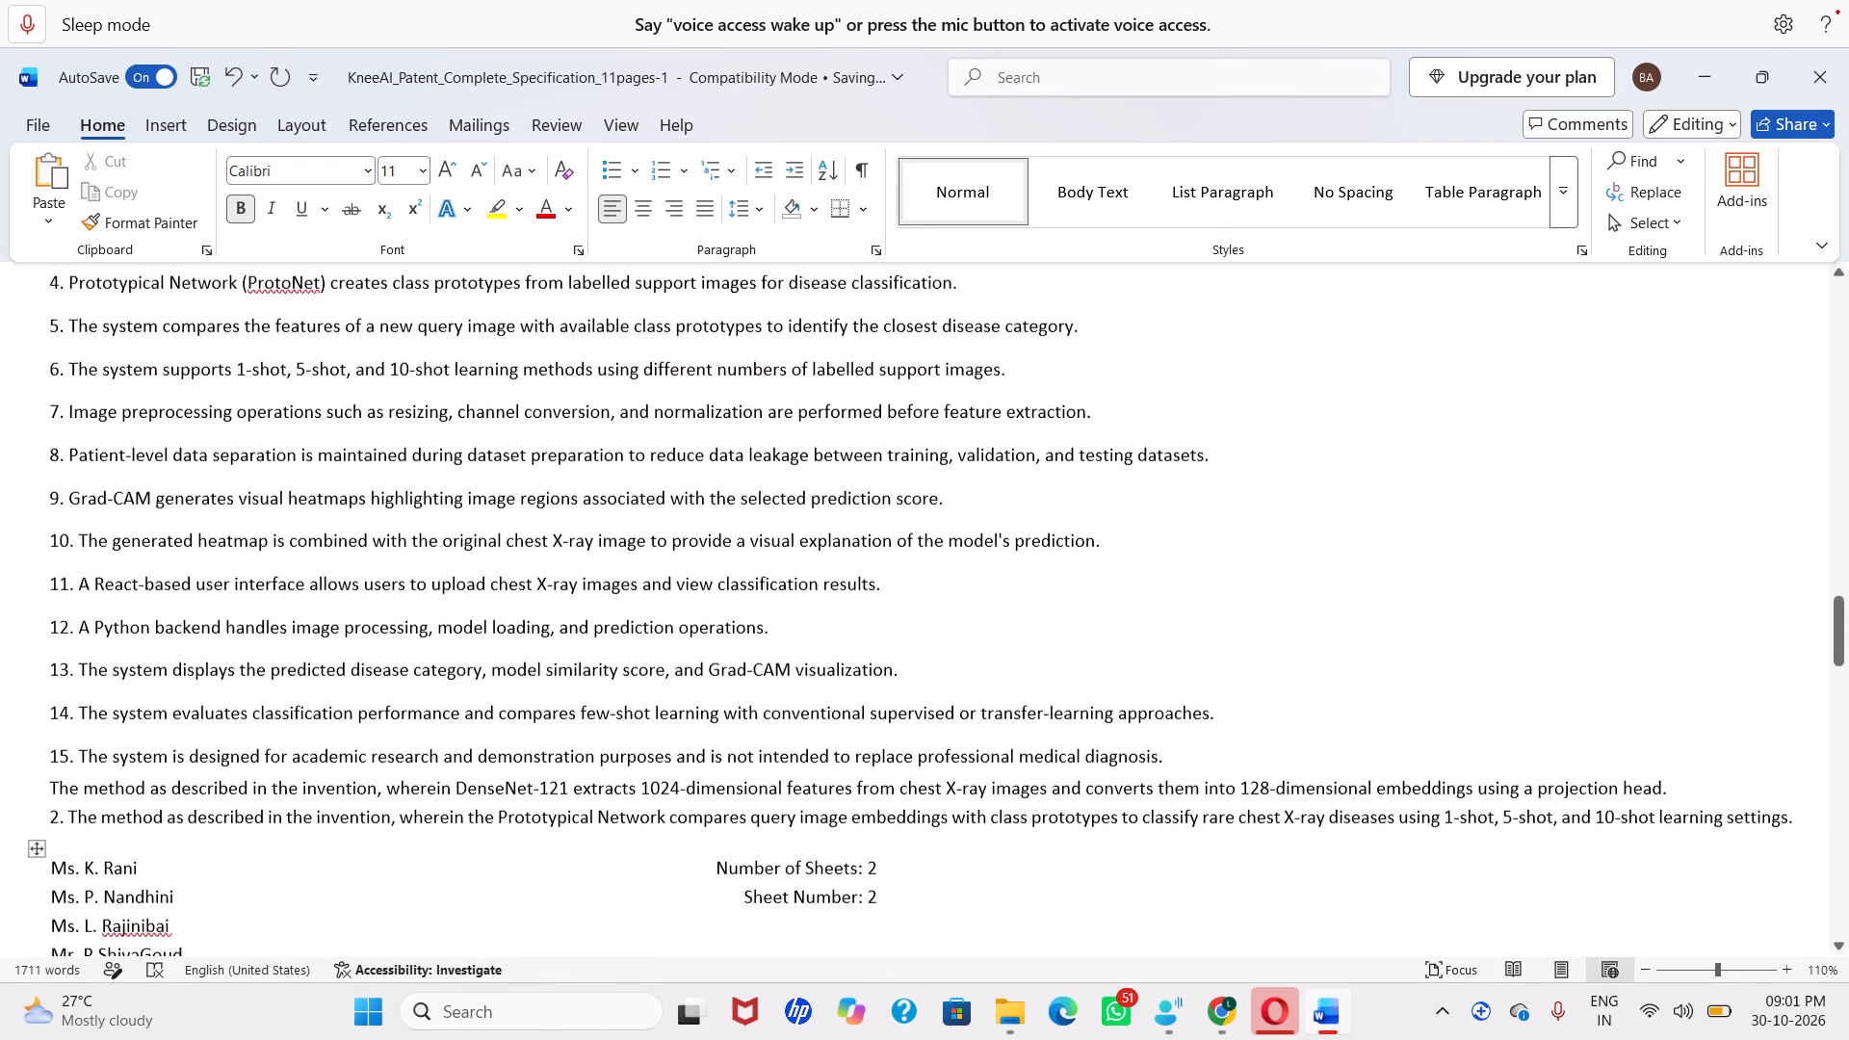
scroll(145, 694, up, 1)
Delete the duplicate pasted ABSTRACT heading and its empty line beneath the original Abstract heading.
scroll(145, 694, down, 5)
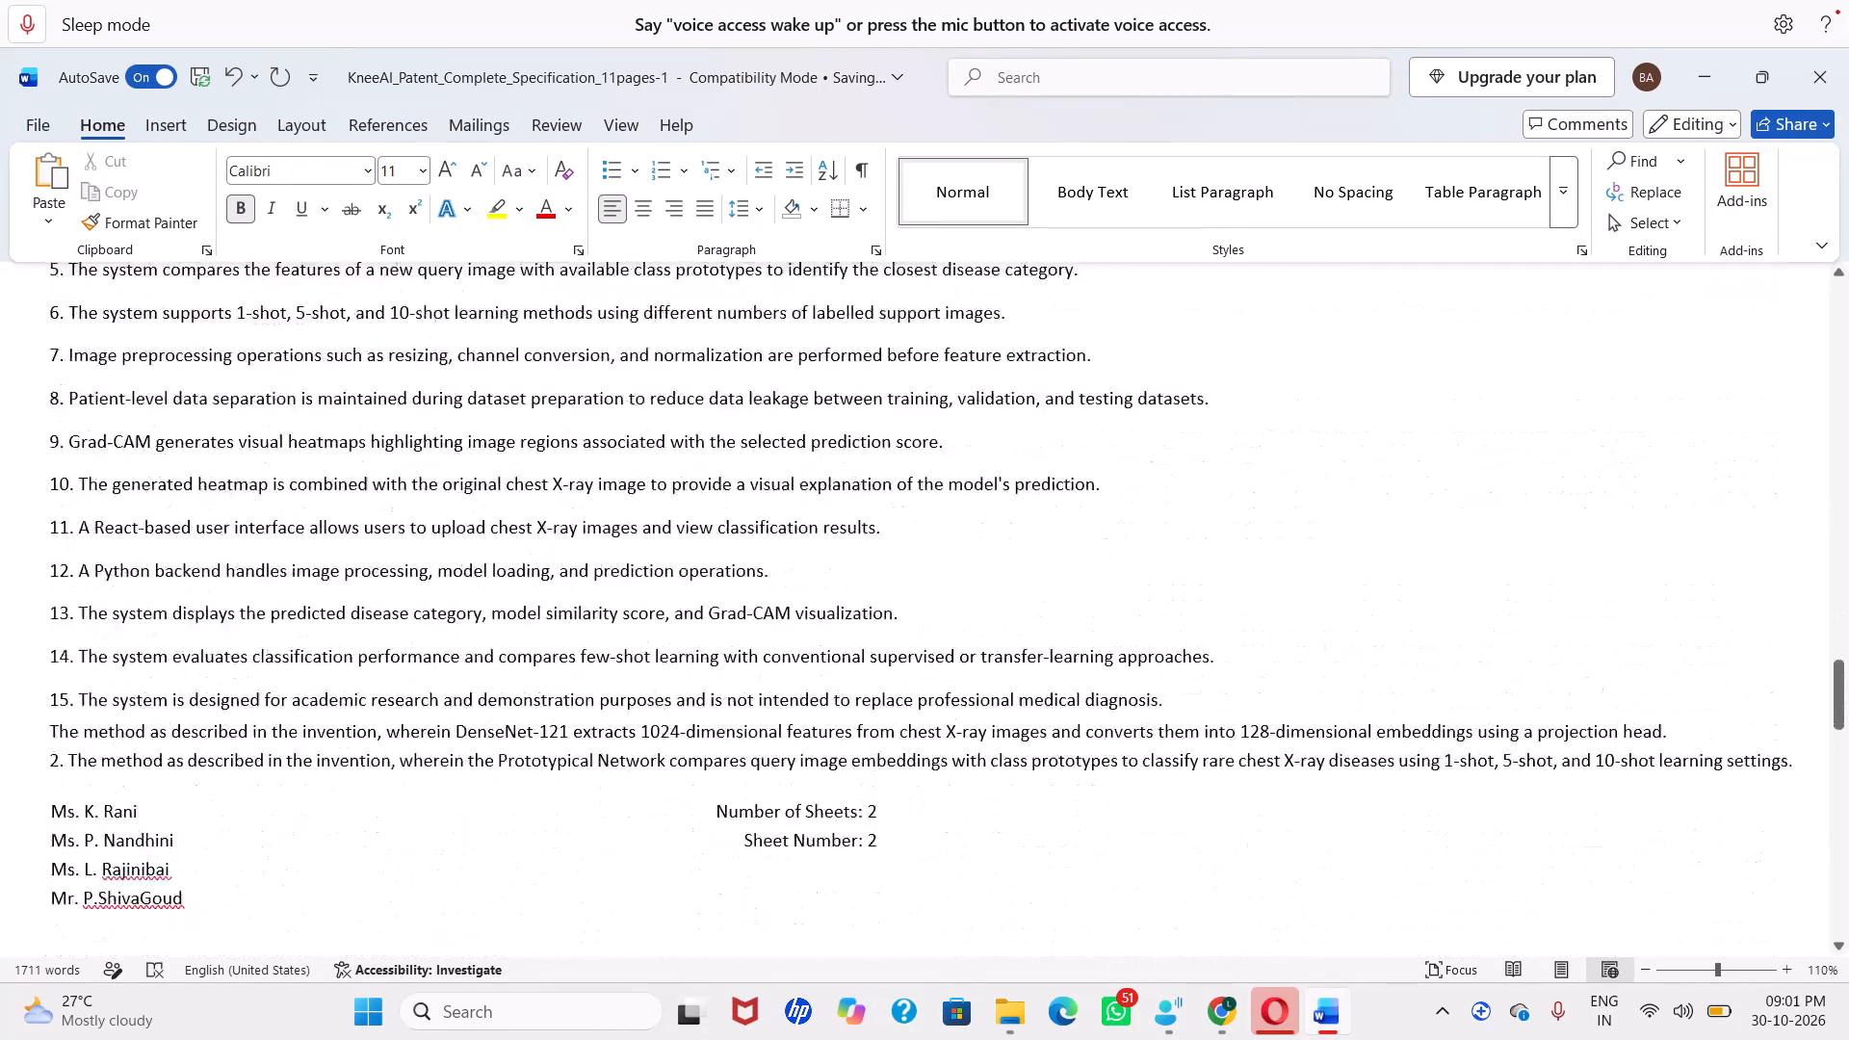
scroll(145, 694, down, 3)
click(142, 692)
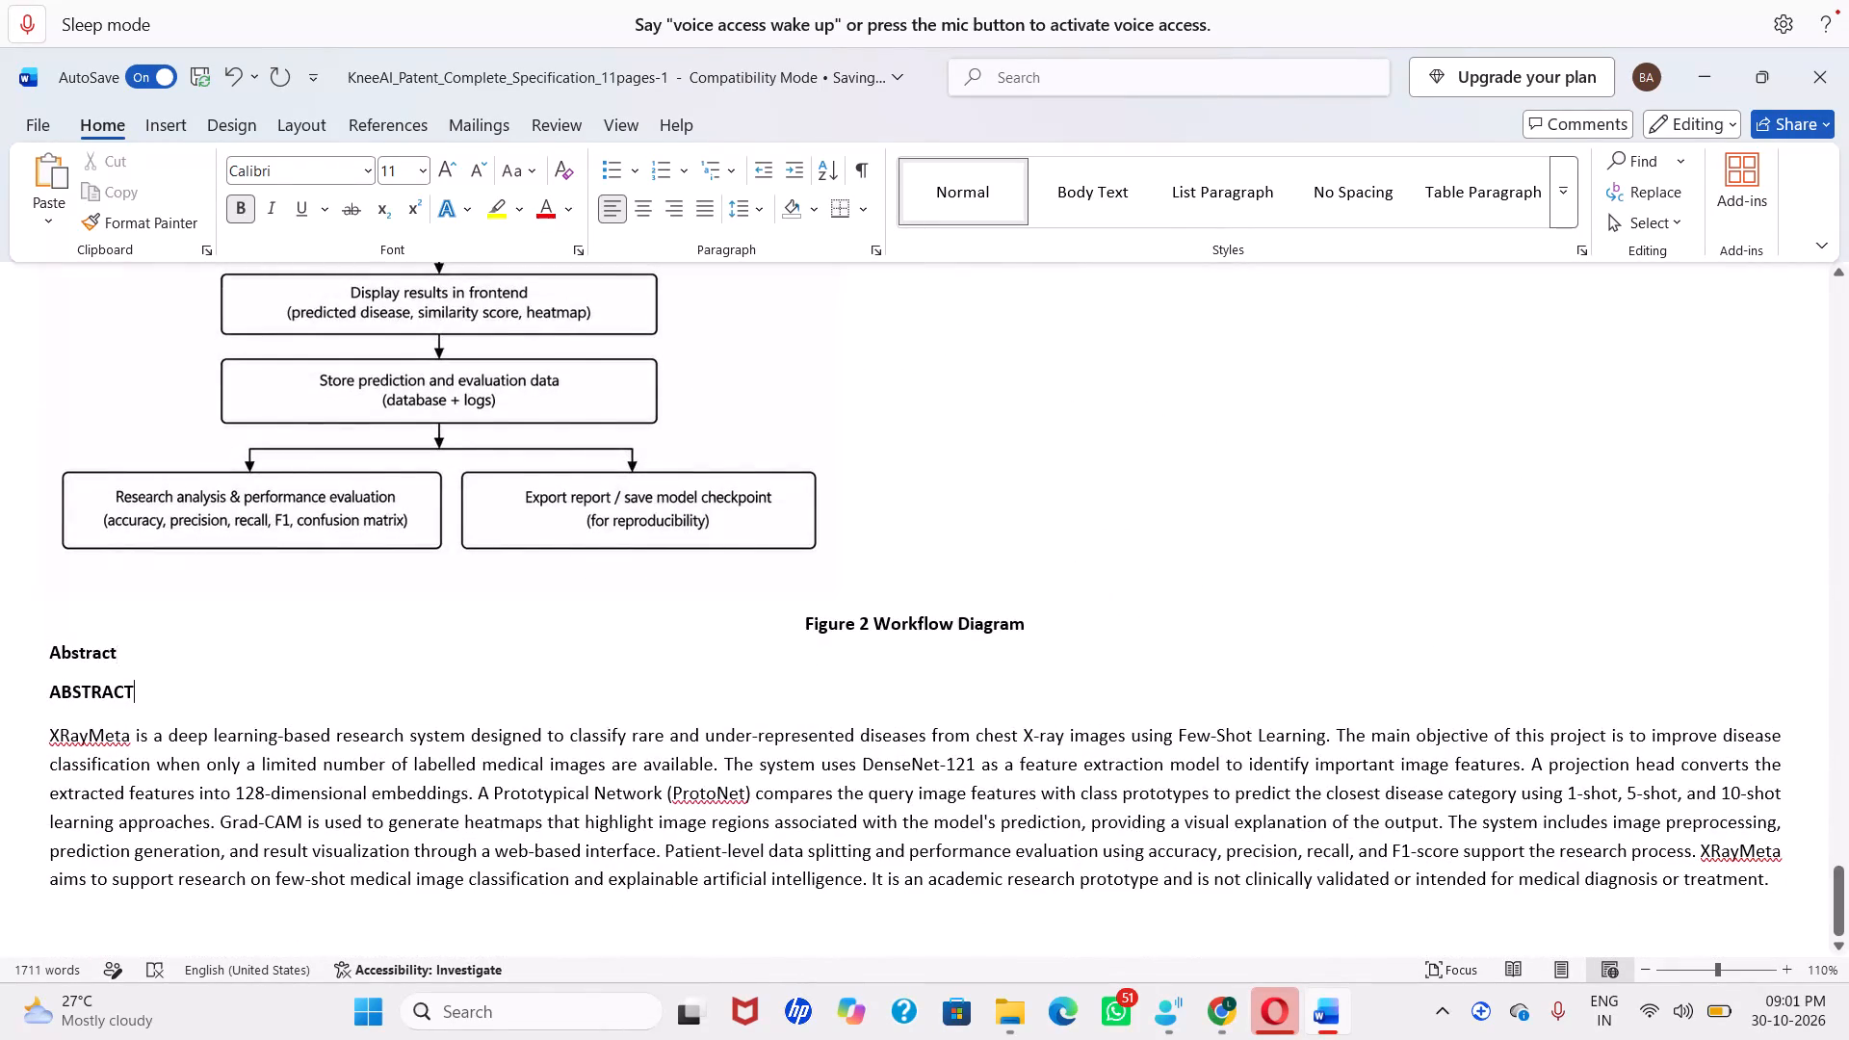
key(BackSpace)
key(BackSpace)
key(BackSpace)
key(BackSpace)
key(BackSpace)
key(BackSpace)
key(BackSpace)
key(BackSpace)
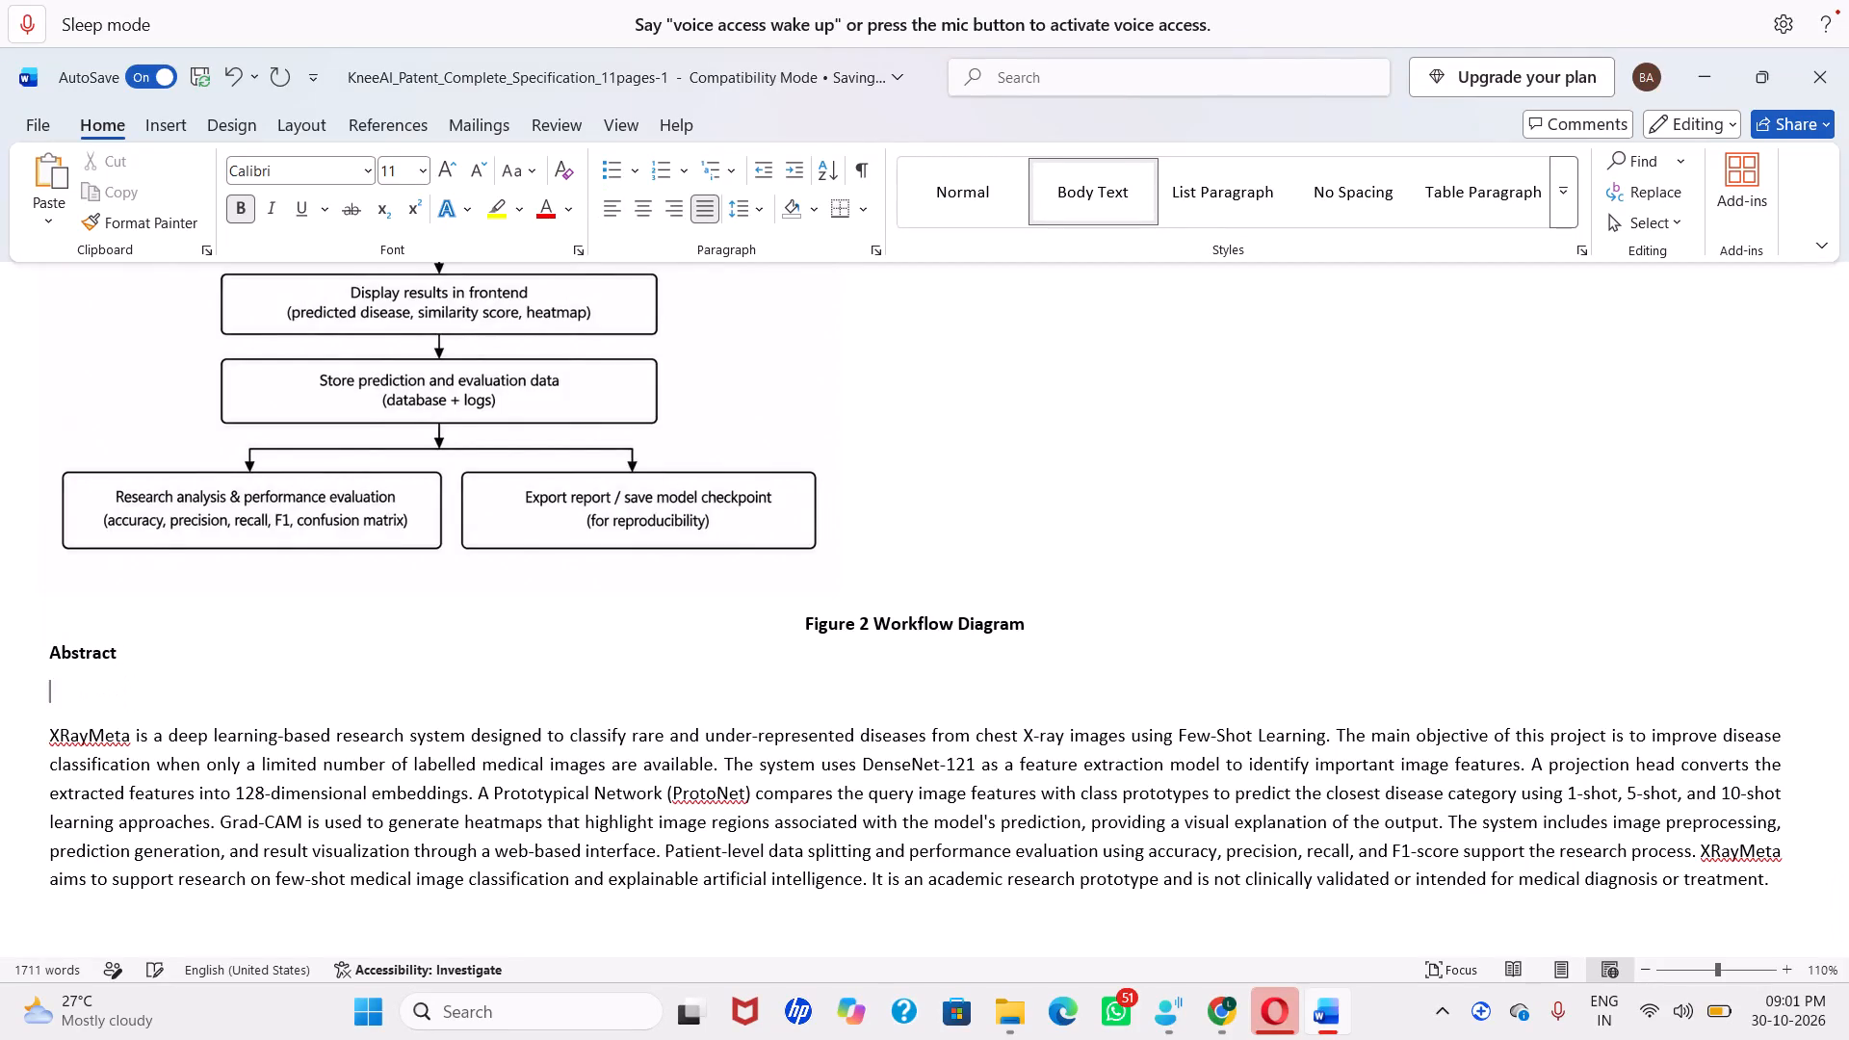
key(BackSpace)
key(BackSpace)
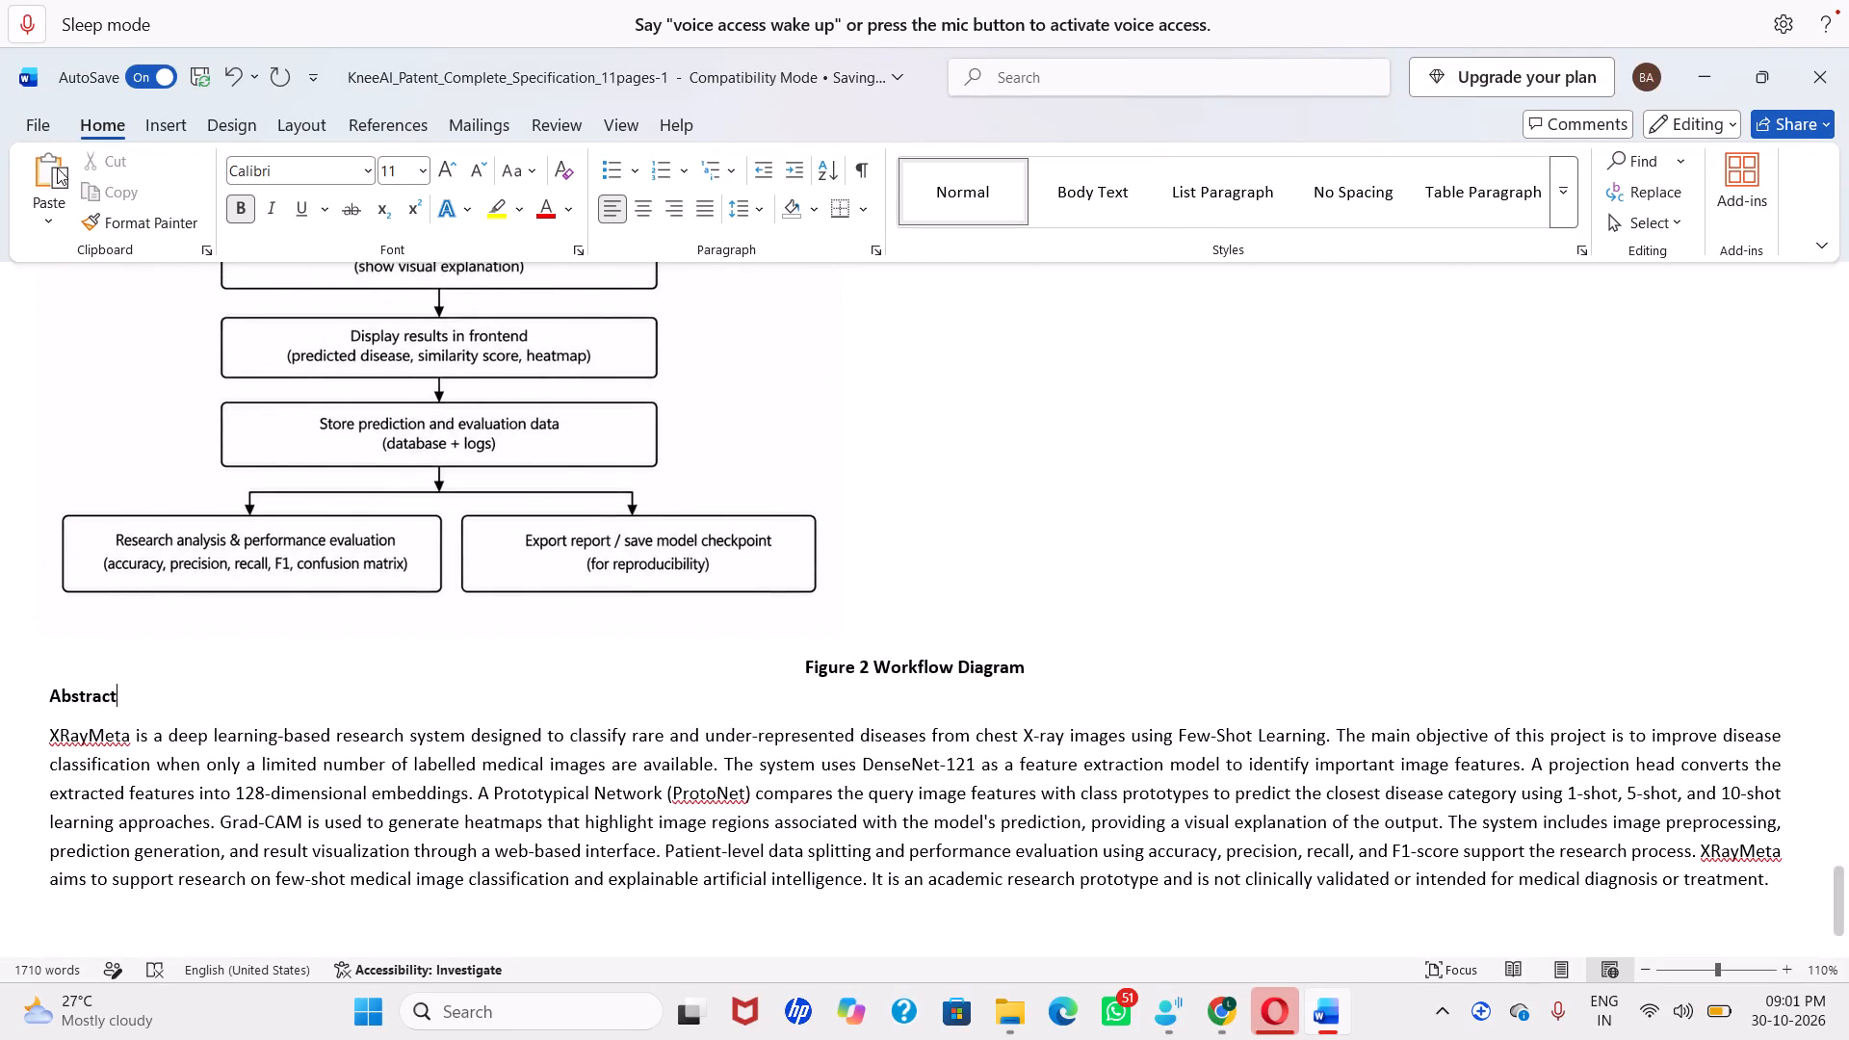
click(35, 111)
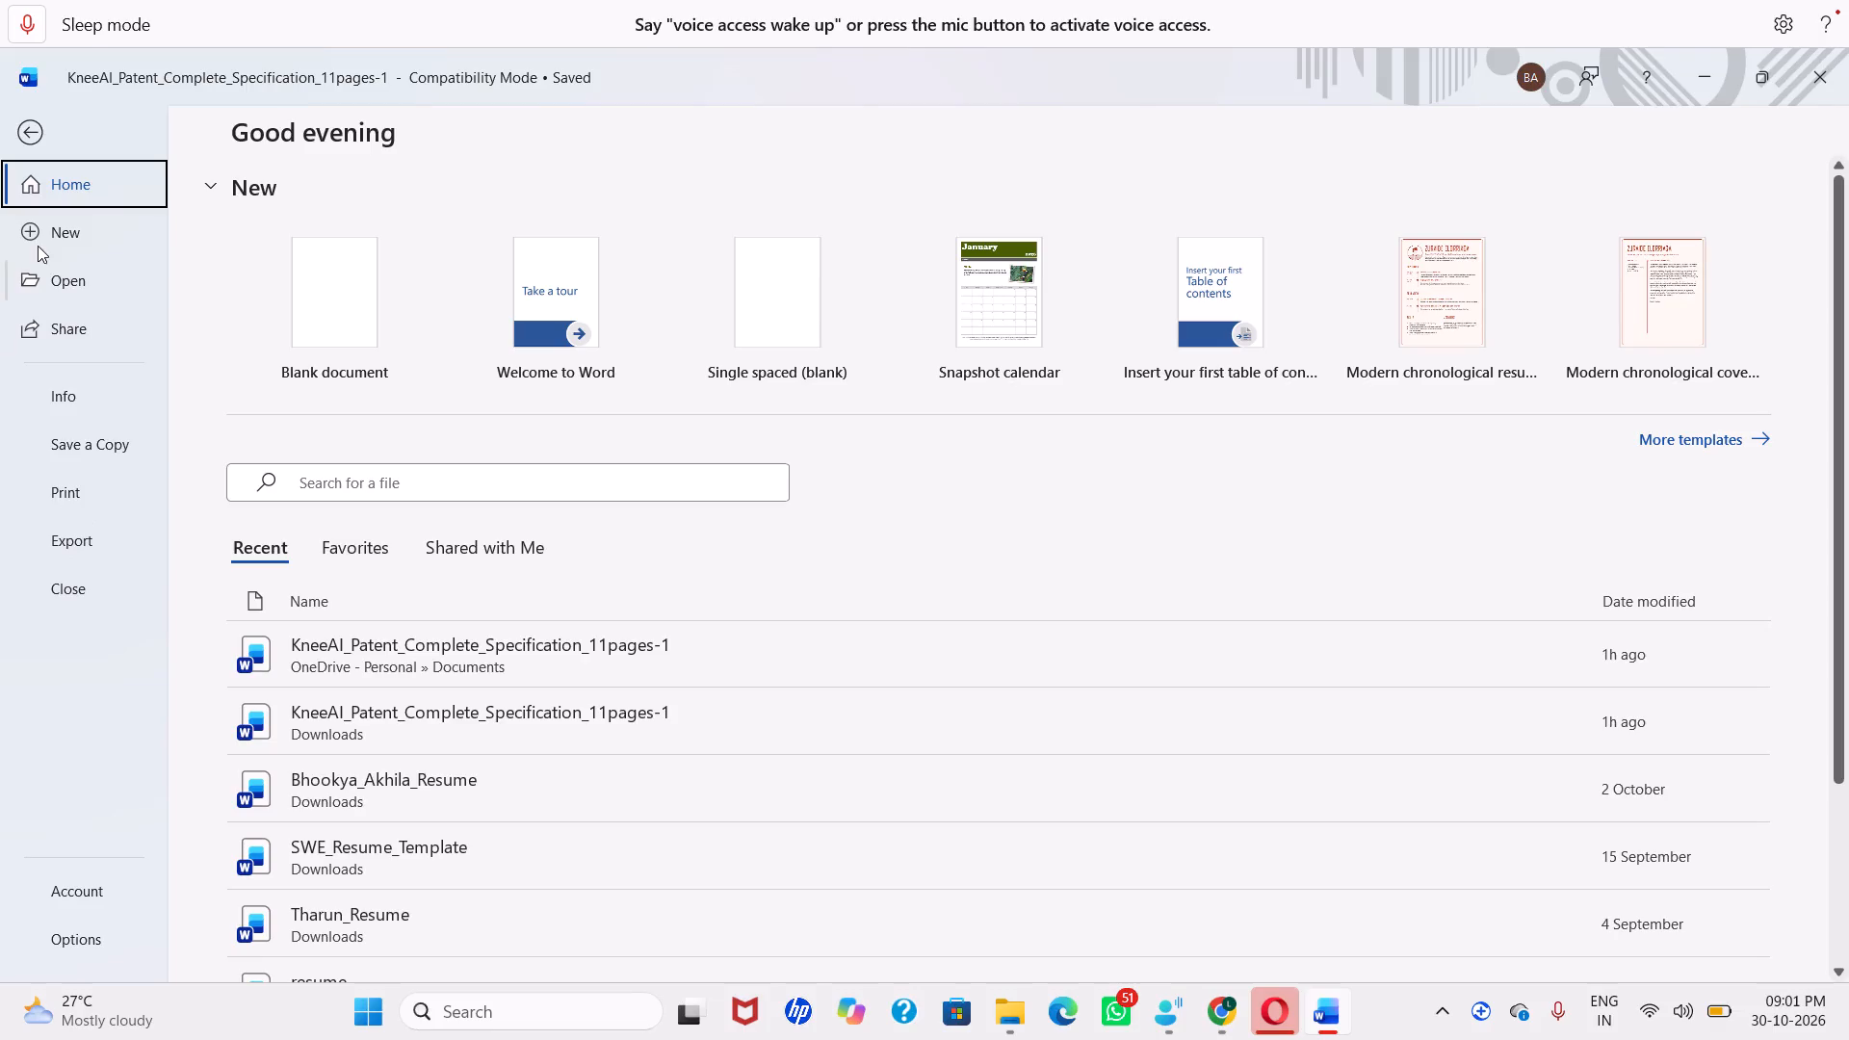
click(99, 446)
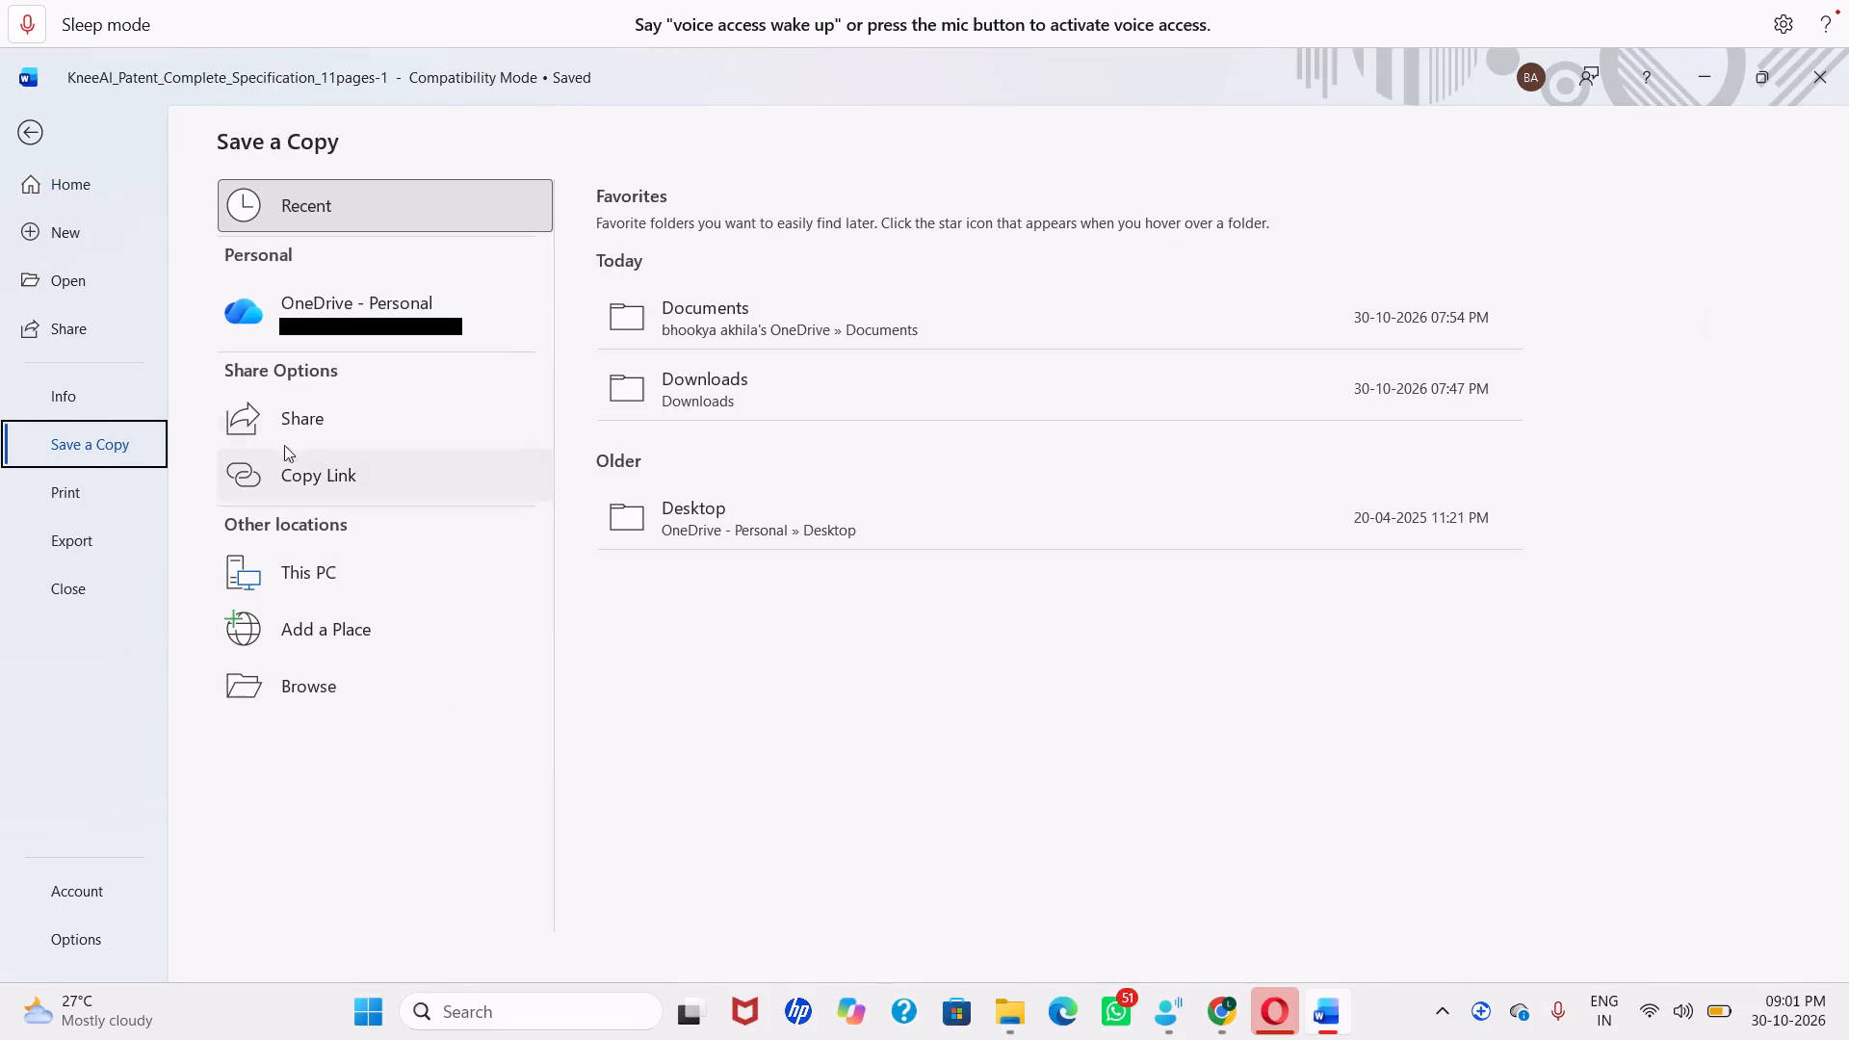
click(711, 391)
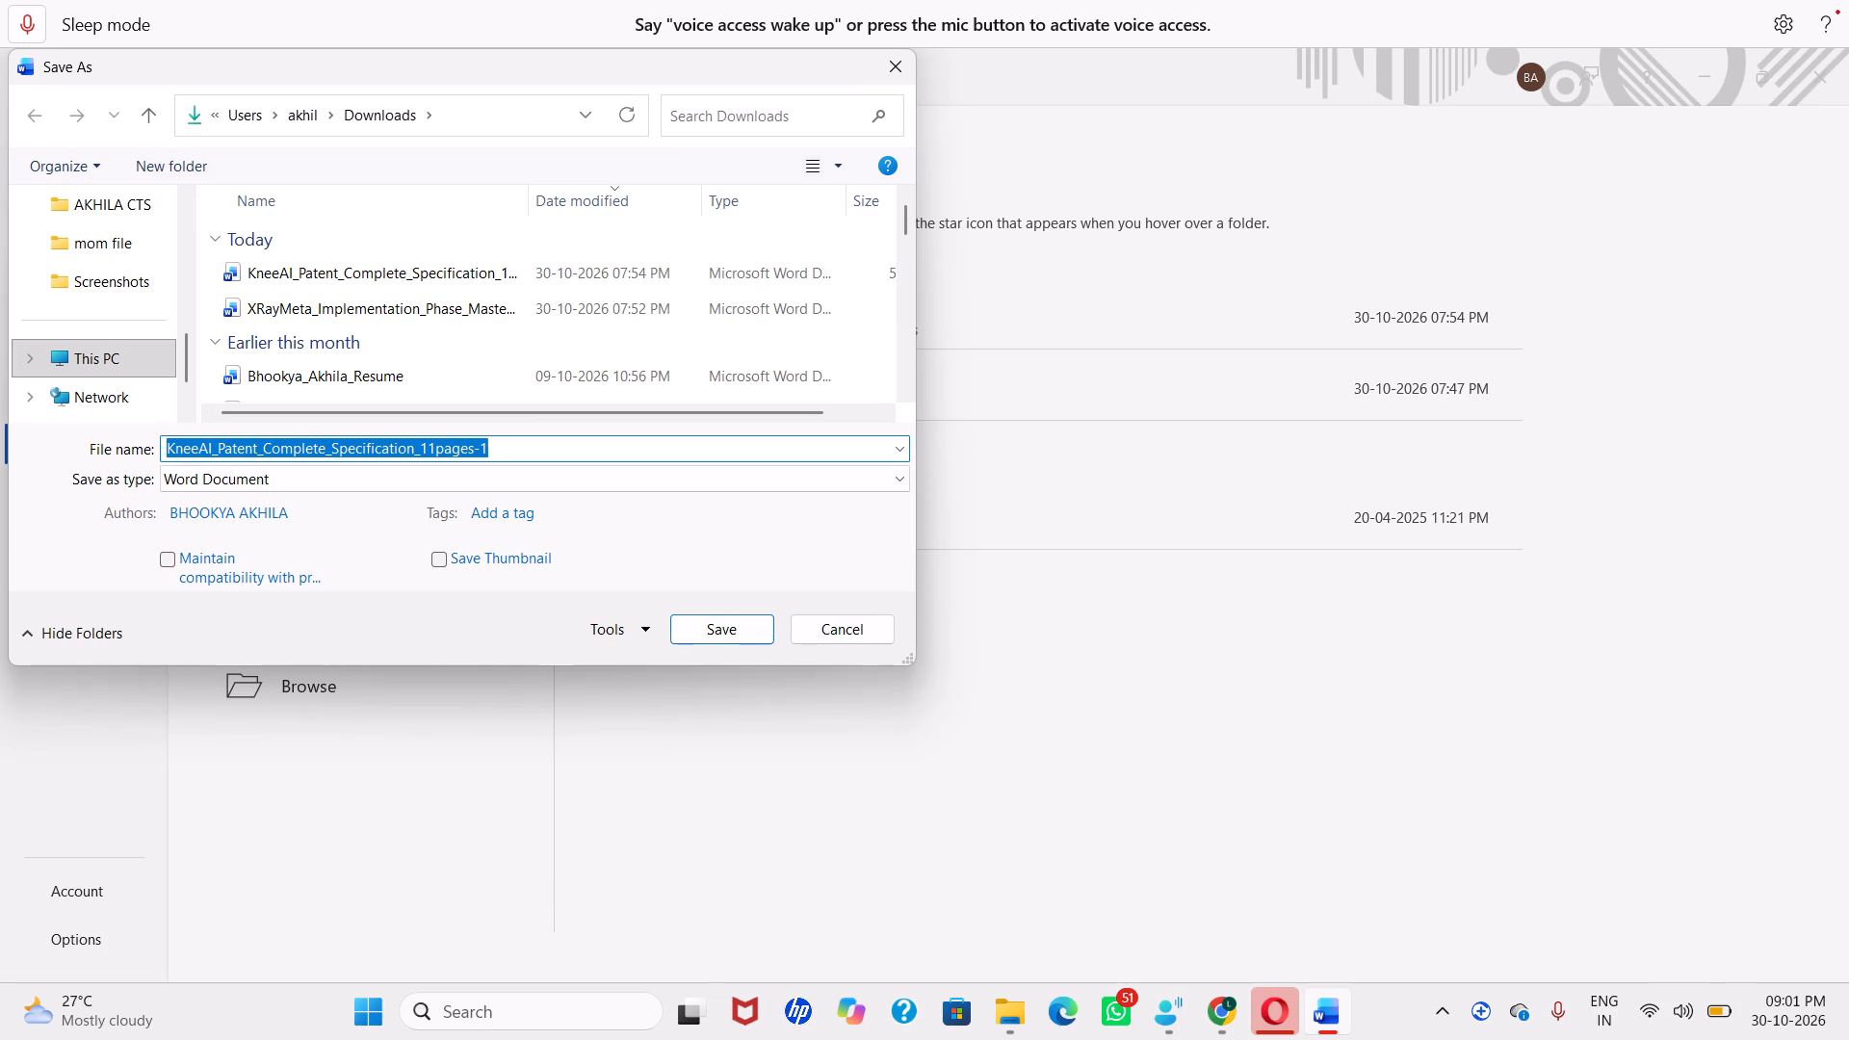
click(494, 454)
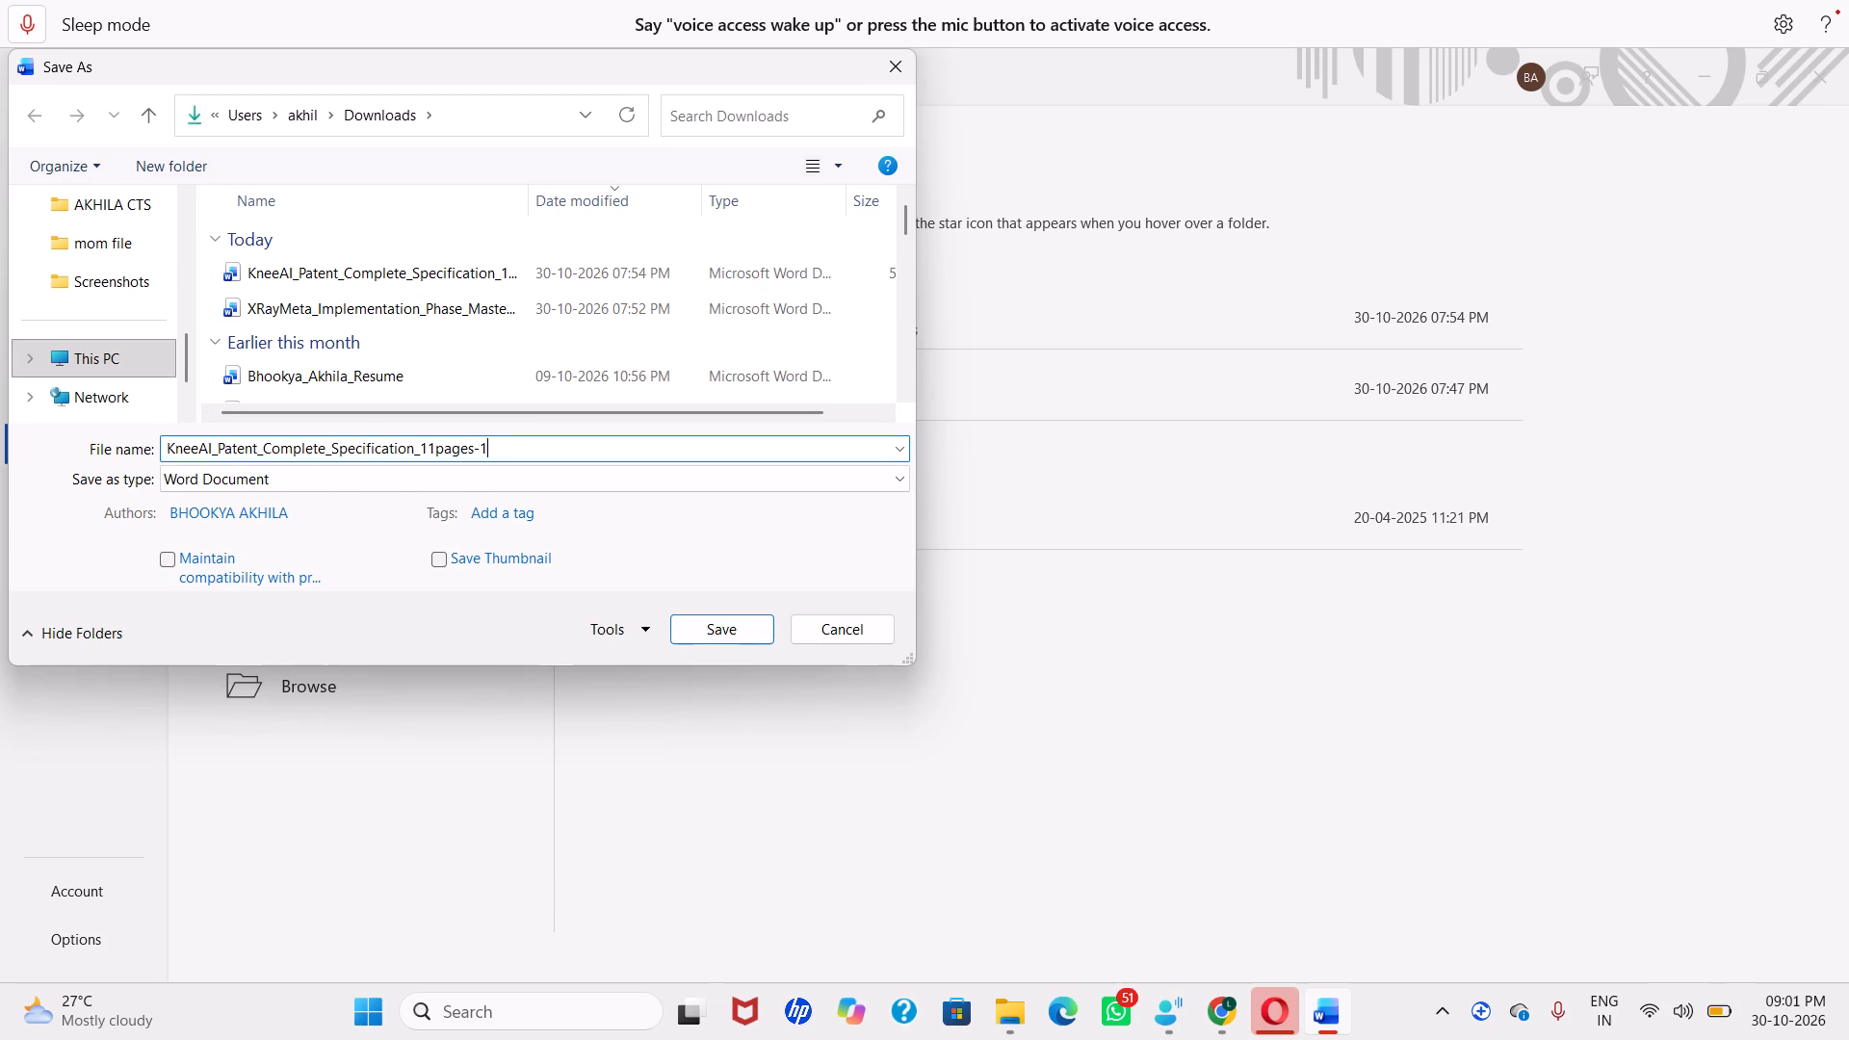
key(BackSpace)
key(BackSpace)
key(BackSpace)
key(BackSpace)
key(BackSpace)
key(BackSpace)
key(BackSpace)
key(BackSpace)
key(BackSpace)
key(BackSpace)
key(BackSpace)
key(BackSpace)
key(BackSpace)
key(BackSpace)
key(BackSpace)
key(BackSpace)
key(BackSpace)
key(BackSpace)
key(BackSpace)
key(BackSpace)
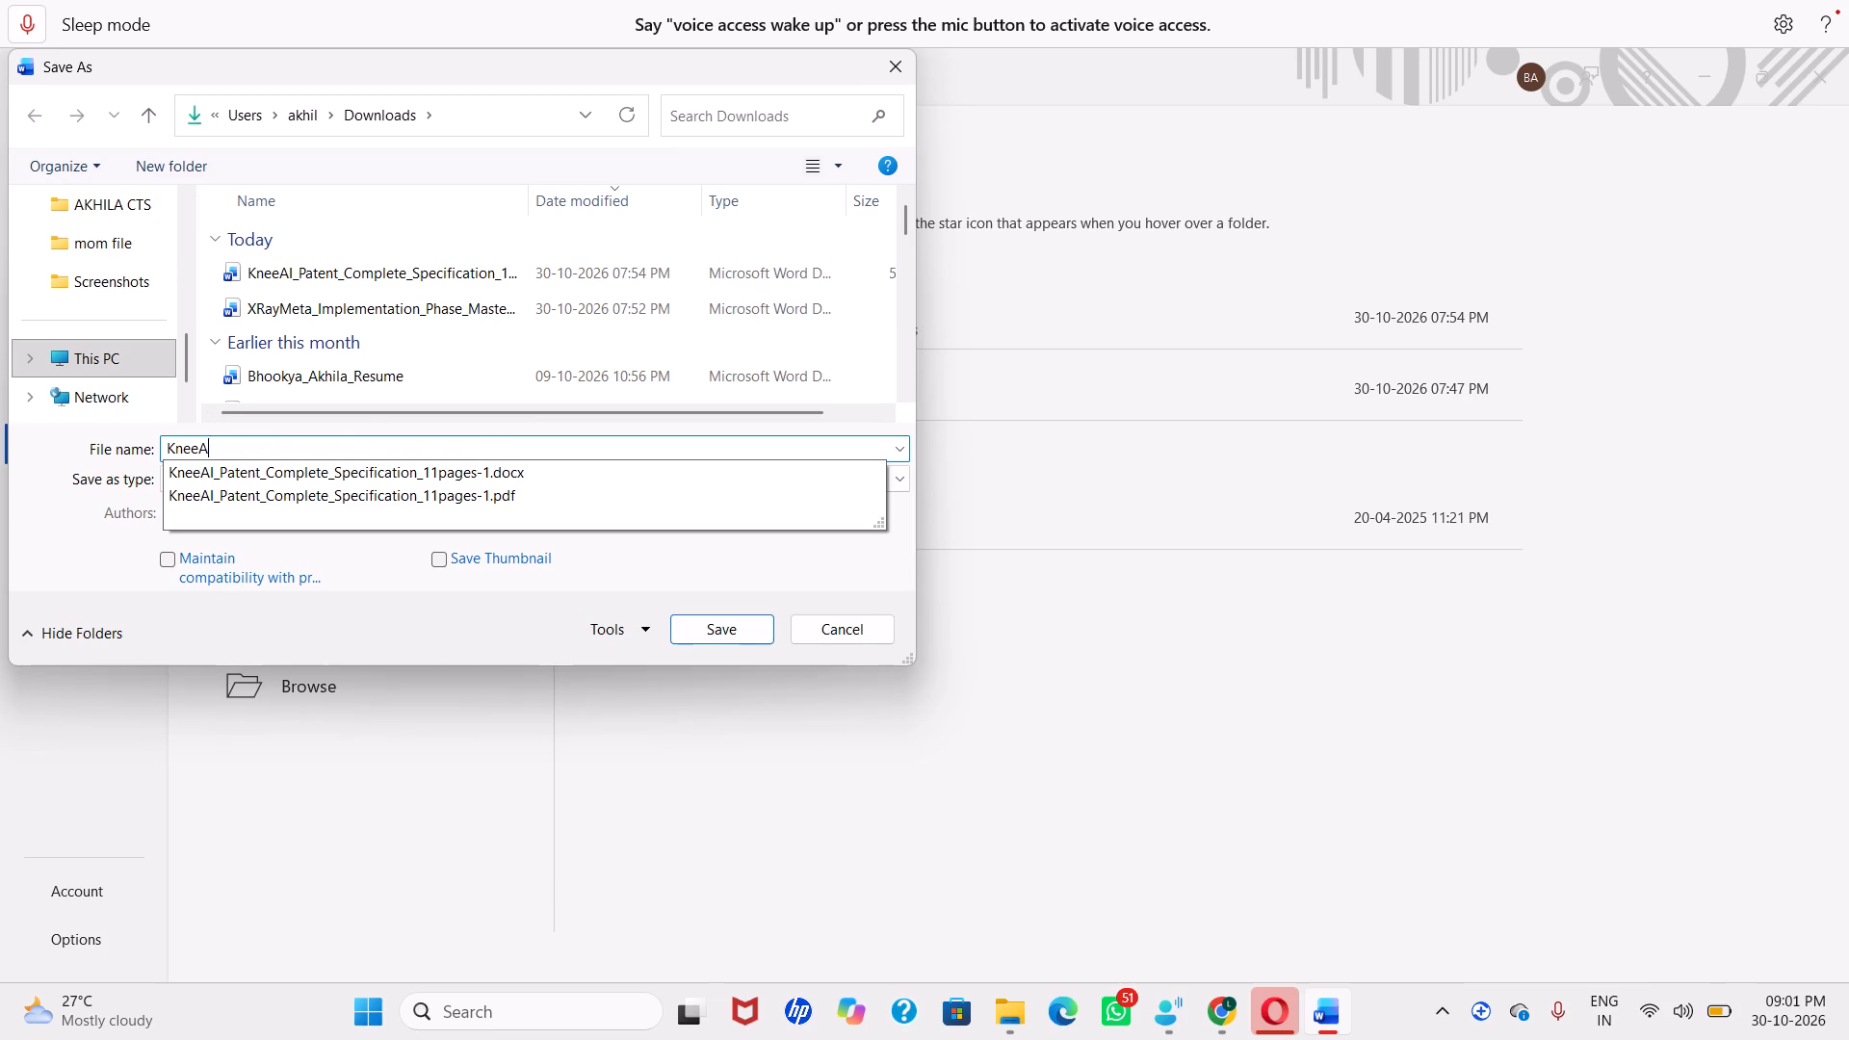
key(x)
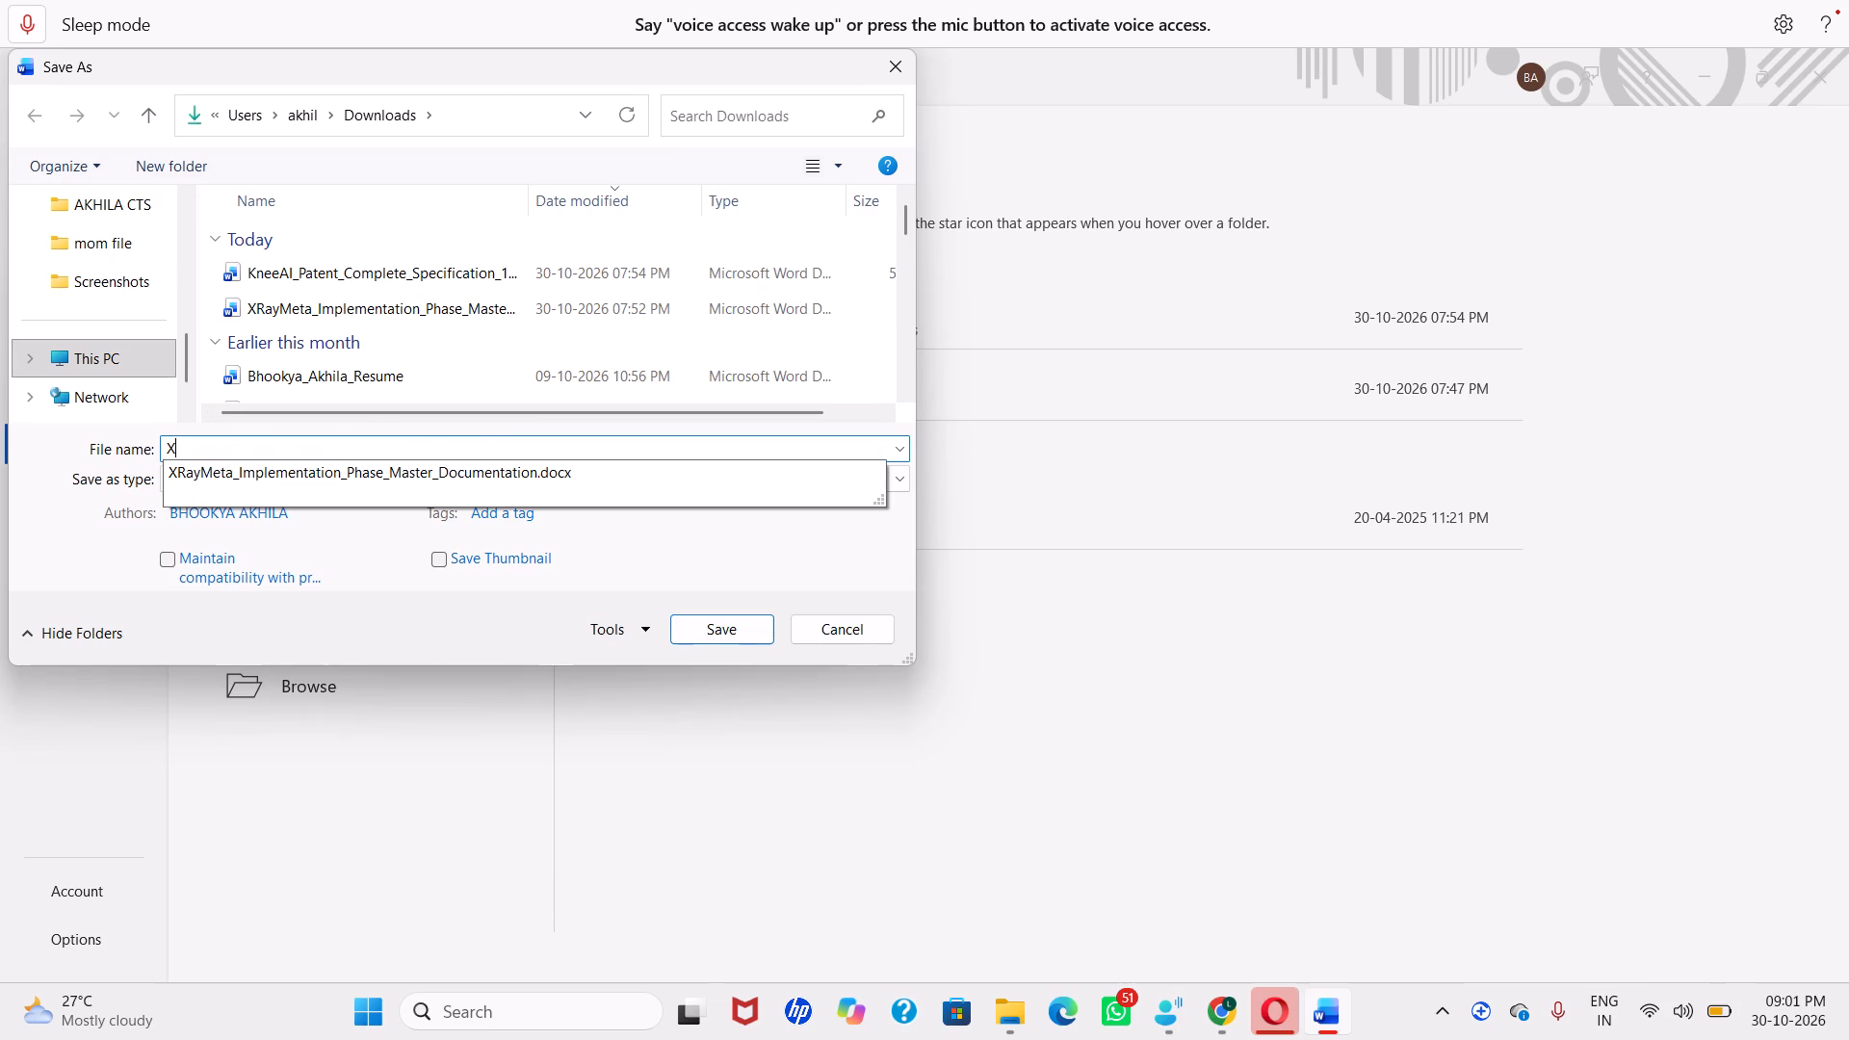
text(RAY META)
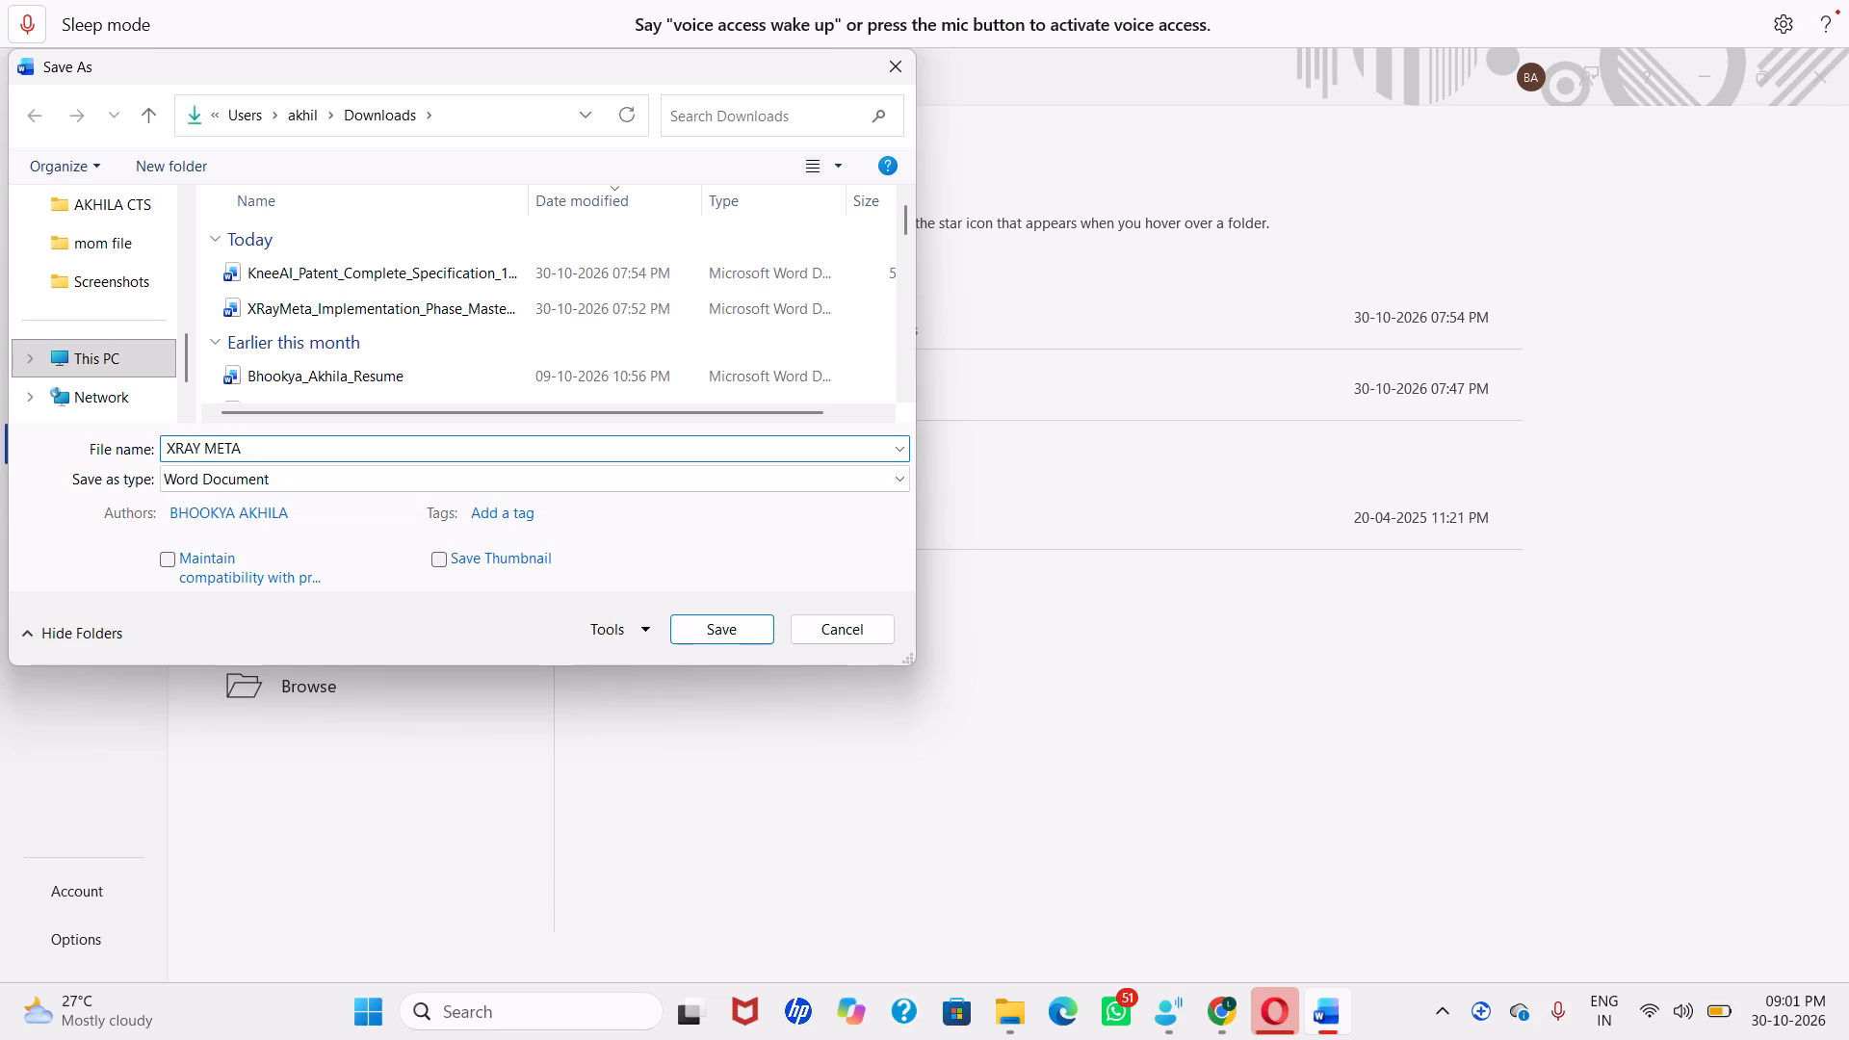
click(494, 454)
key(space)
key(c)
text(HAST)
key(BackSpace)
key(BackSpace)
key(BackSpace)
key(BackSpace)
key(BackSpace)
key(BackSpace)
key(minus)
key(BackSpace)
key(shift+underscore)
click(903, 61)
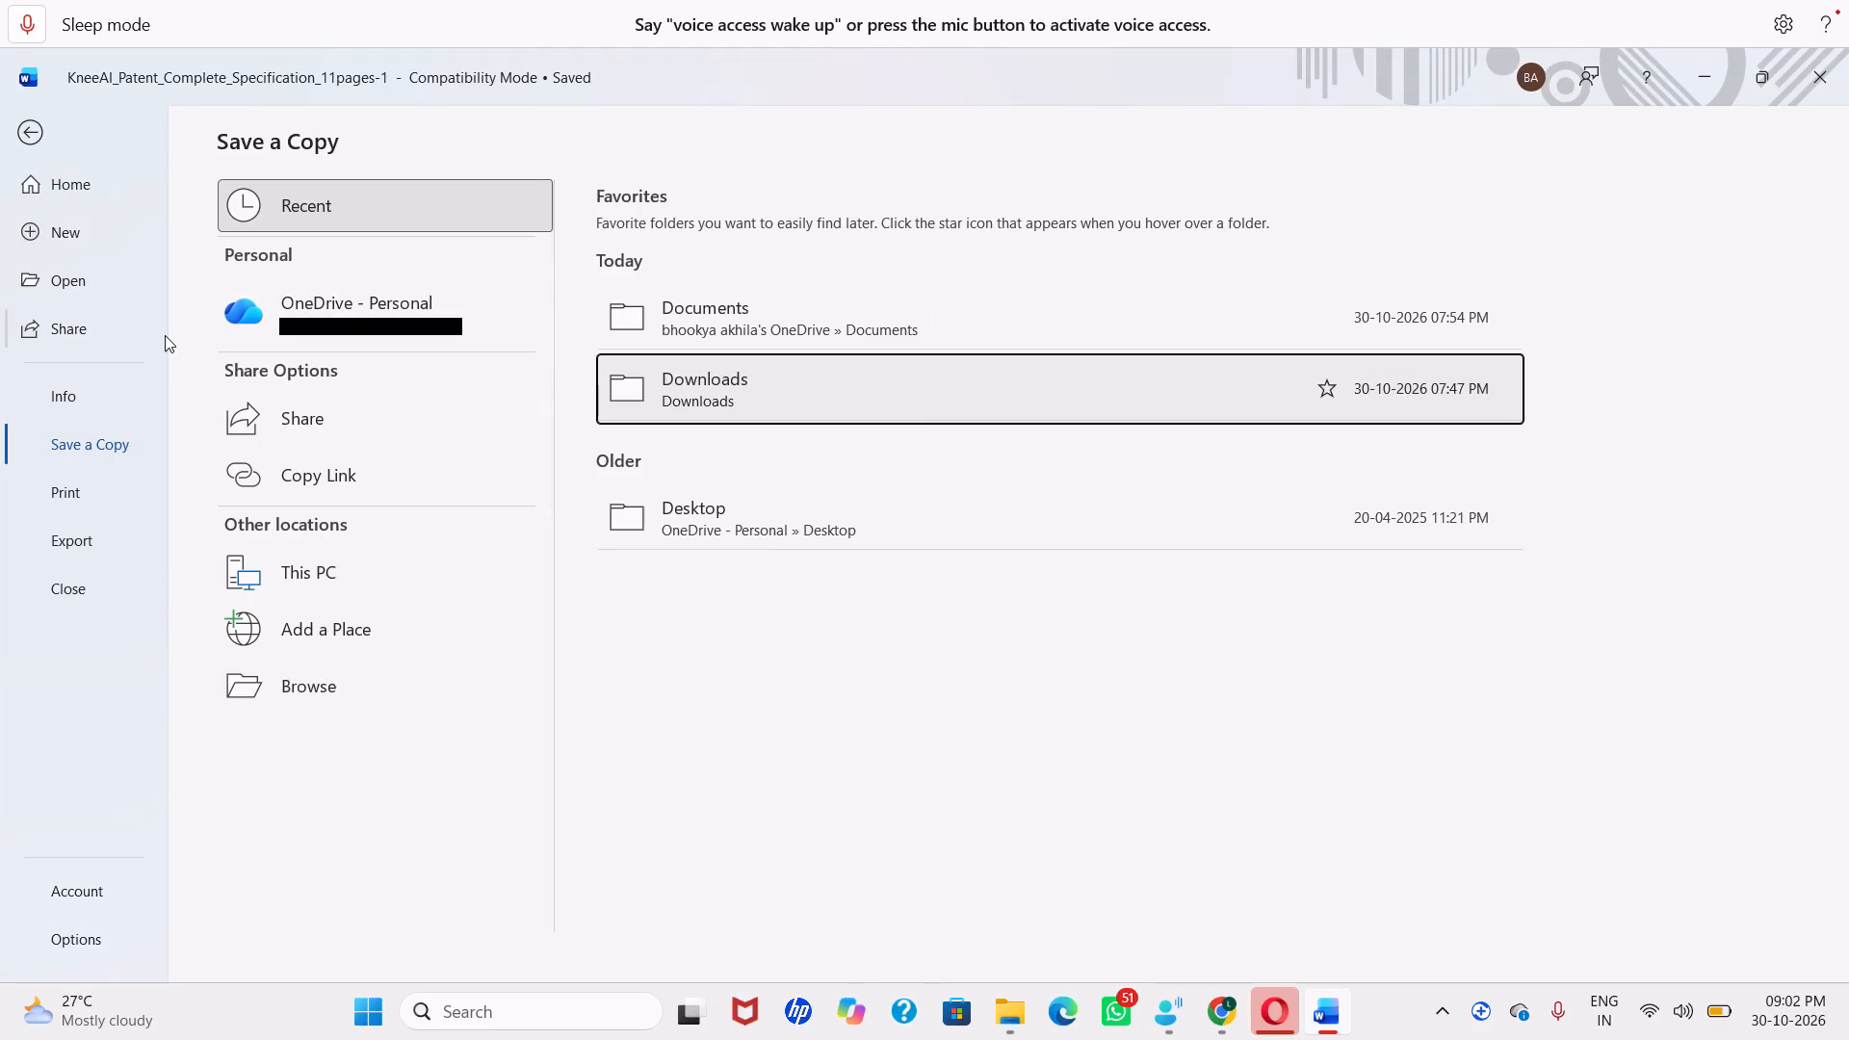
Open the print preview of the specification and examine its pages from the title page to the workflow diagram sheet.
click(71, 491)
scroll(1208, 720, up, 1)
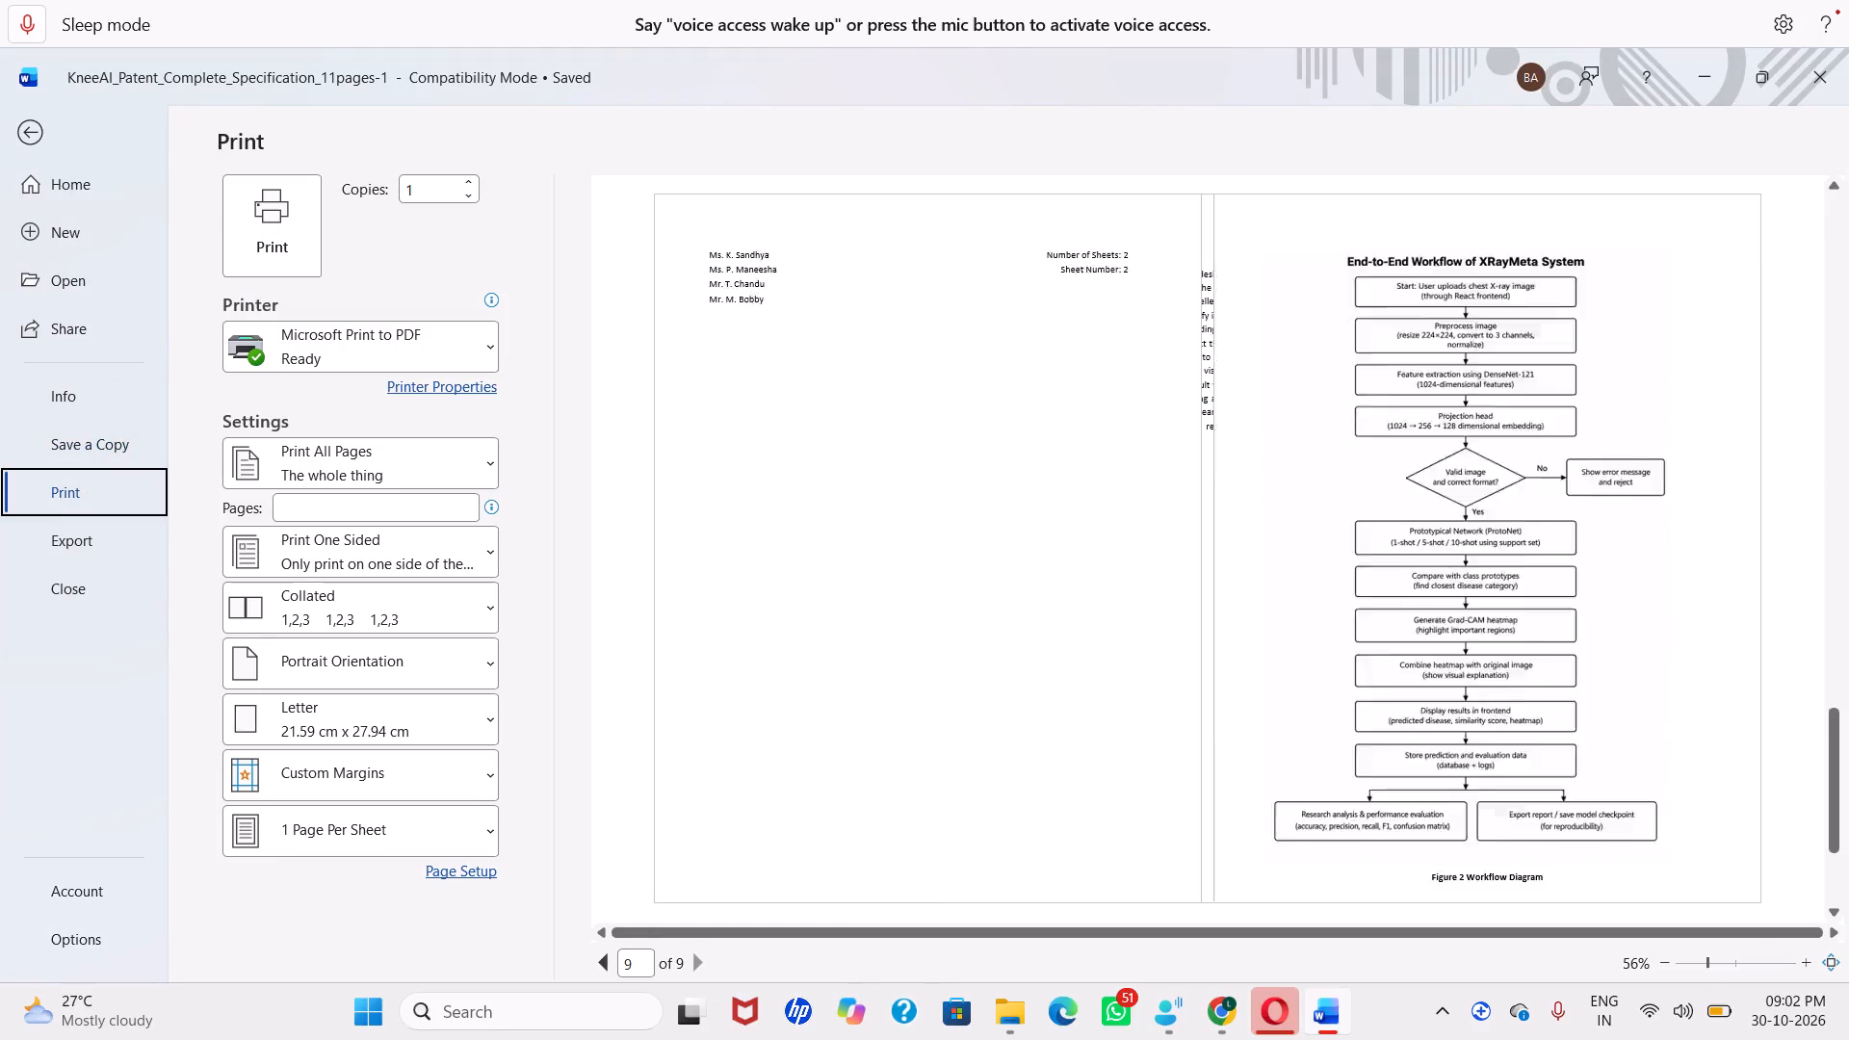
scroll(1208, 720, up, 2)
scroll(1208, 720, down, 5)
scroll(1208, 720, up, 1)
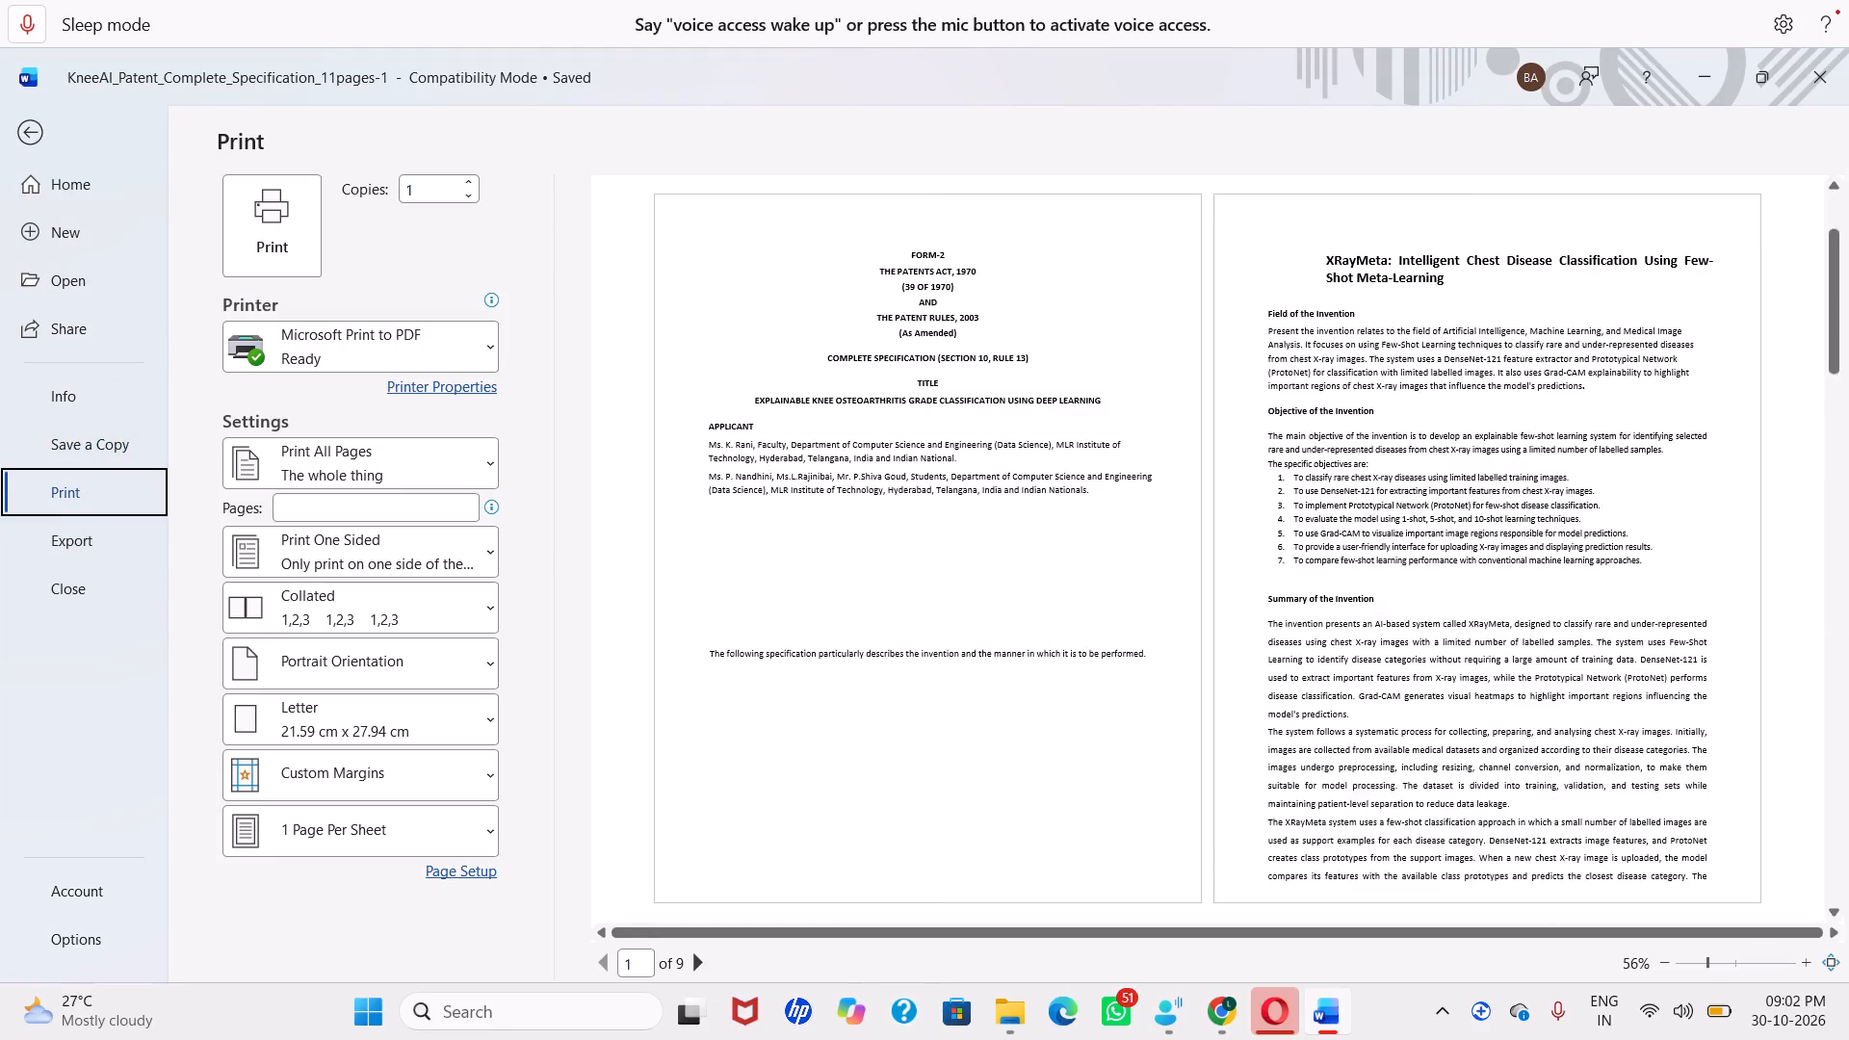
scroll(1208, 720, down, 1)
scroll(1208, 720, up, 1)
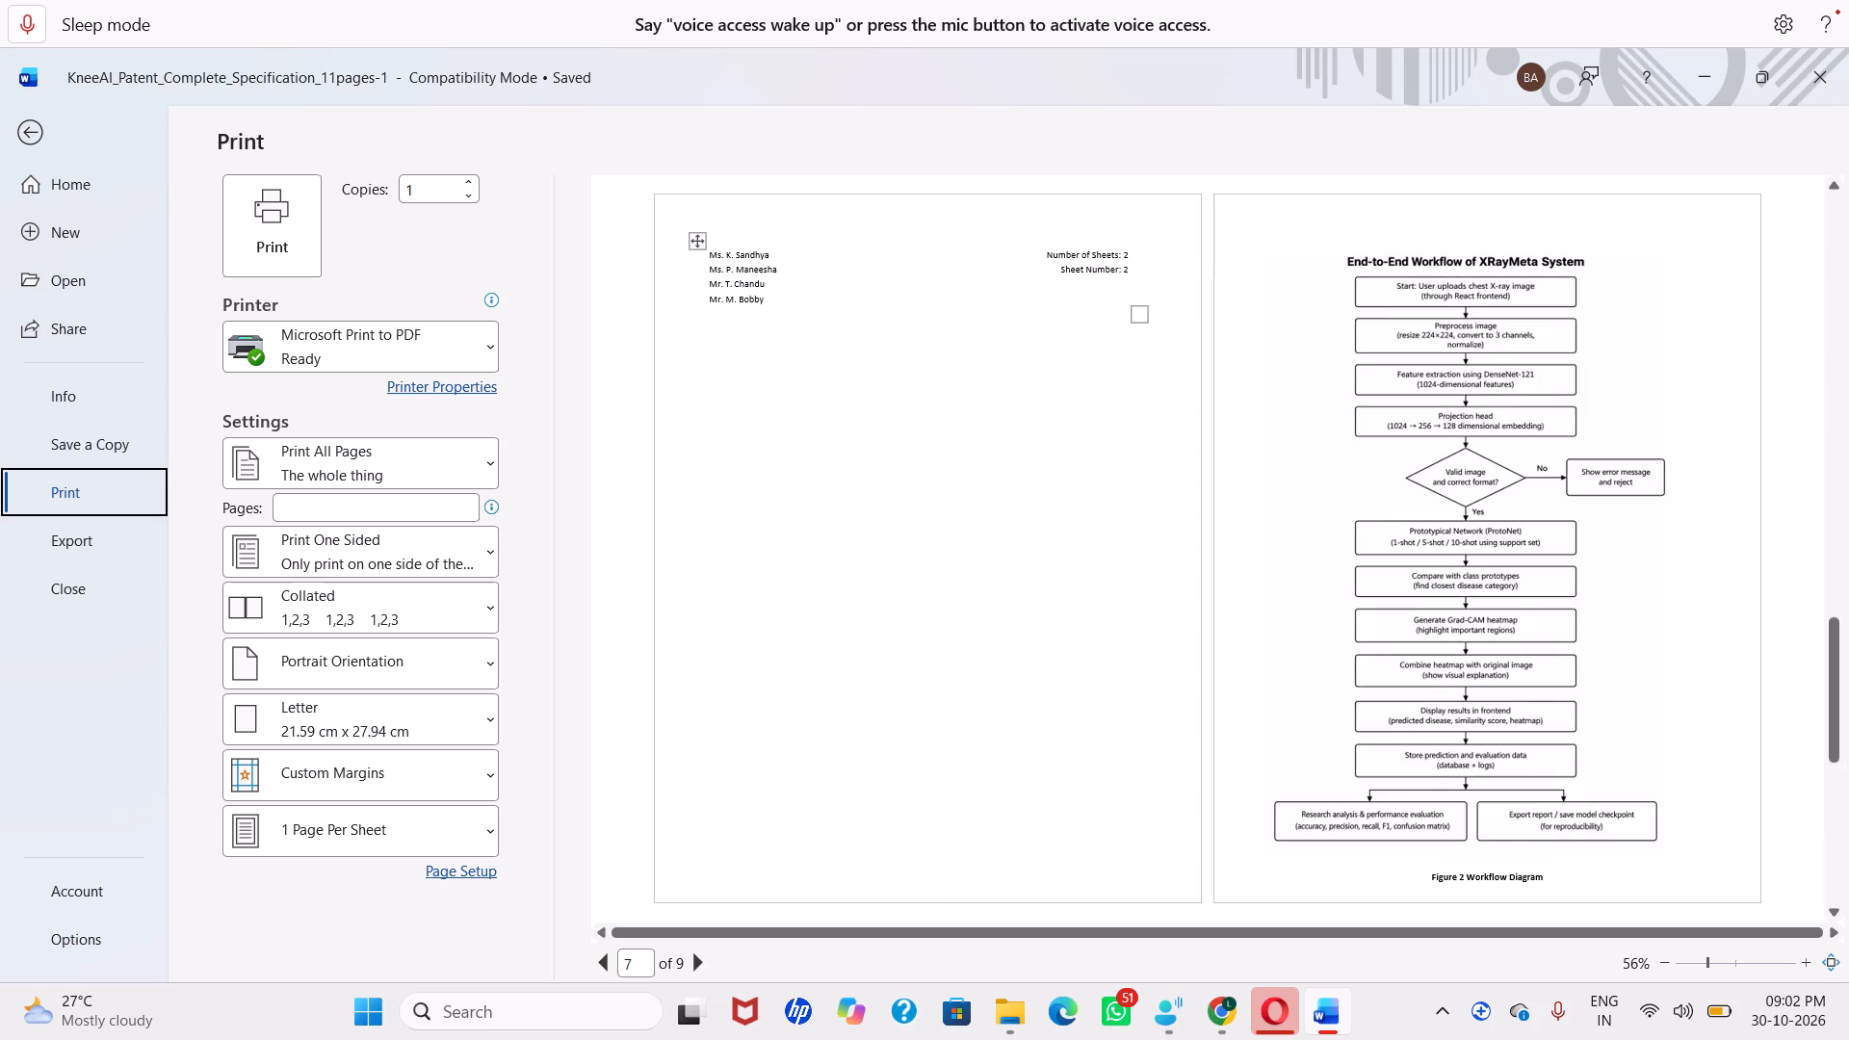
scroll(1208, 720, up, 4)
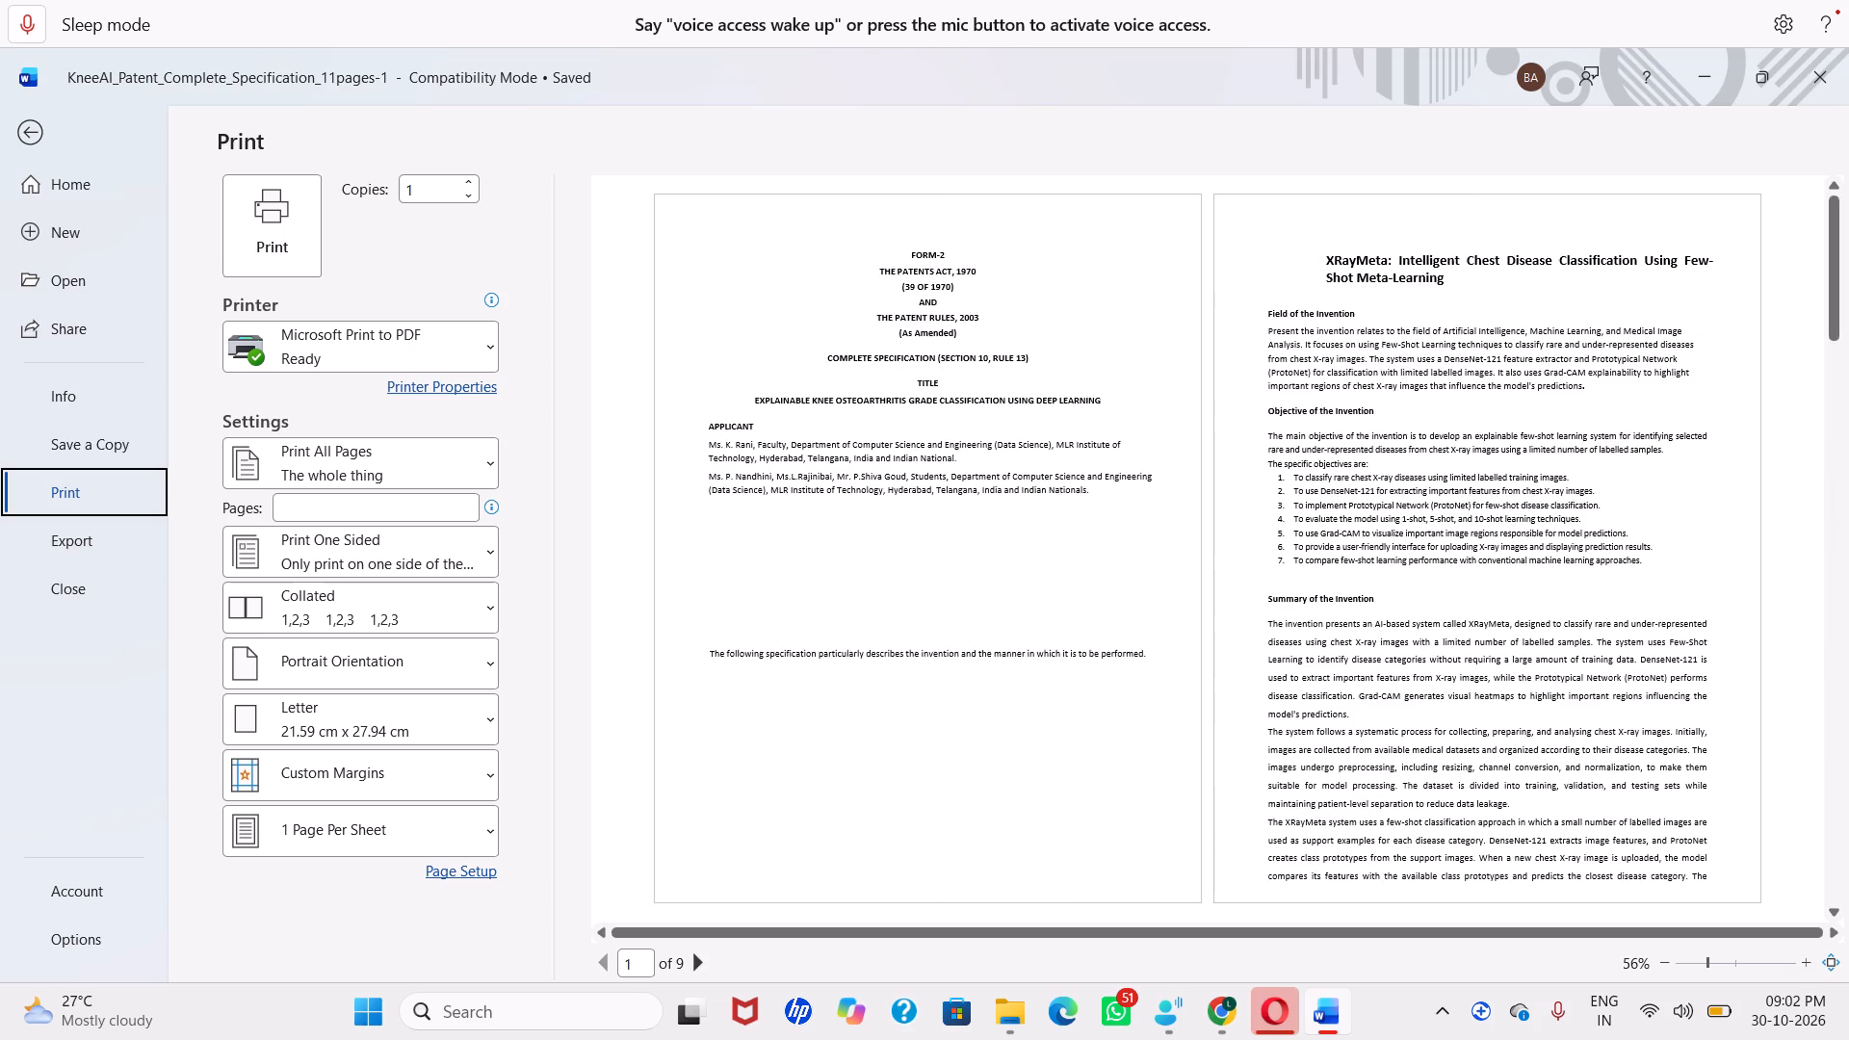
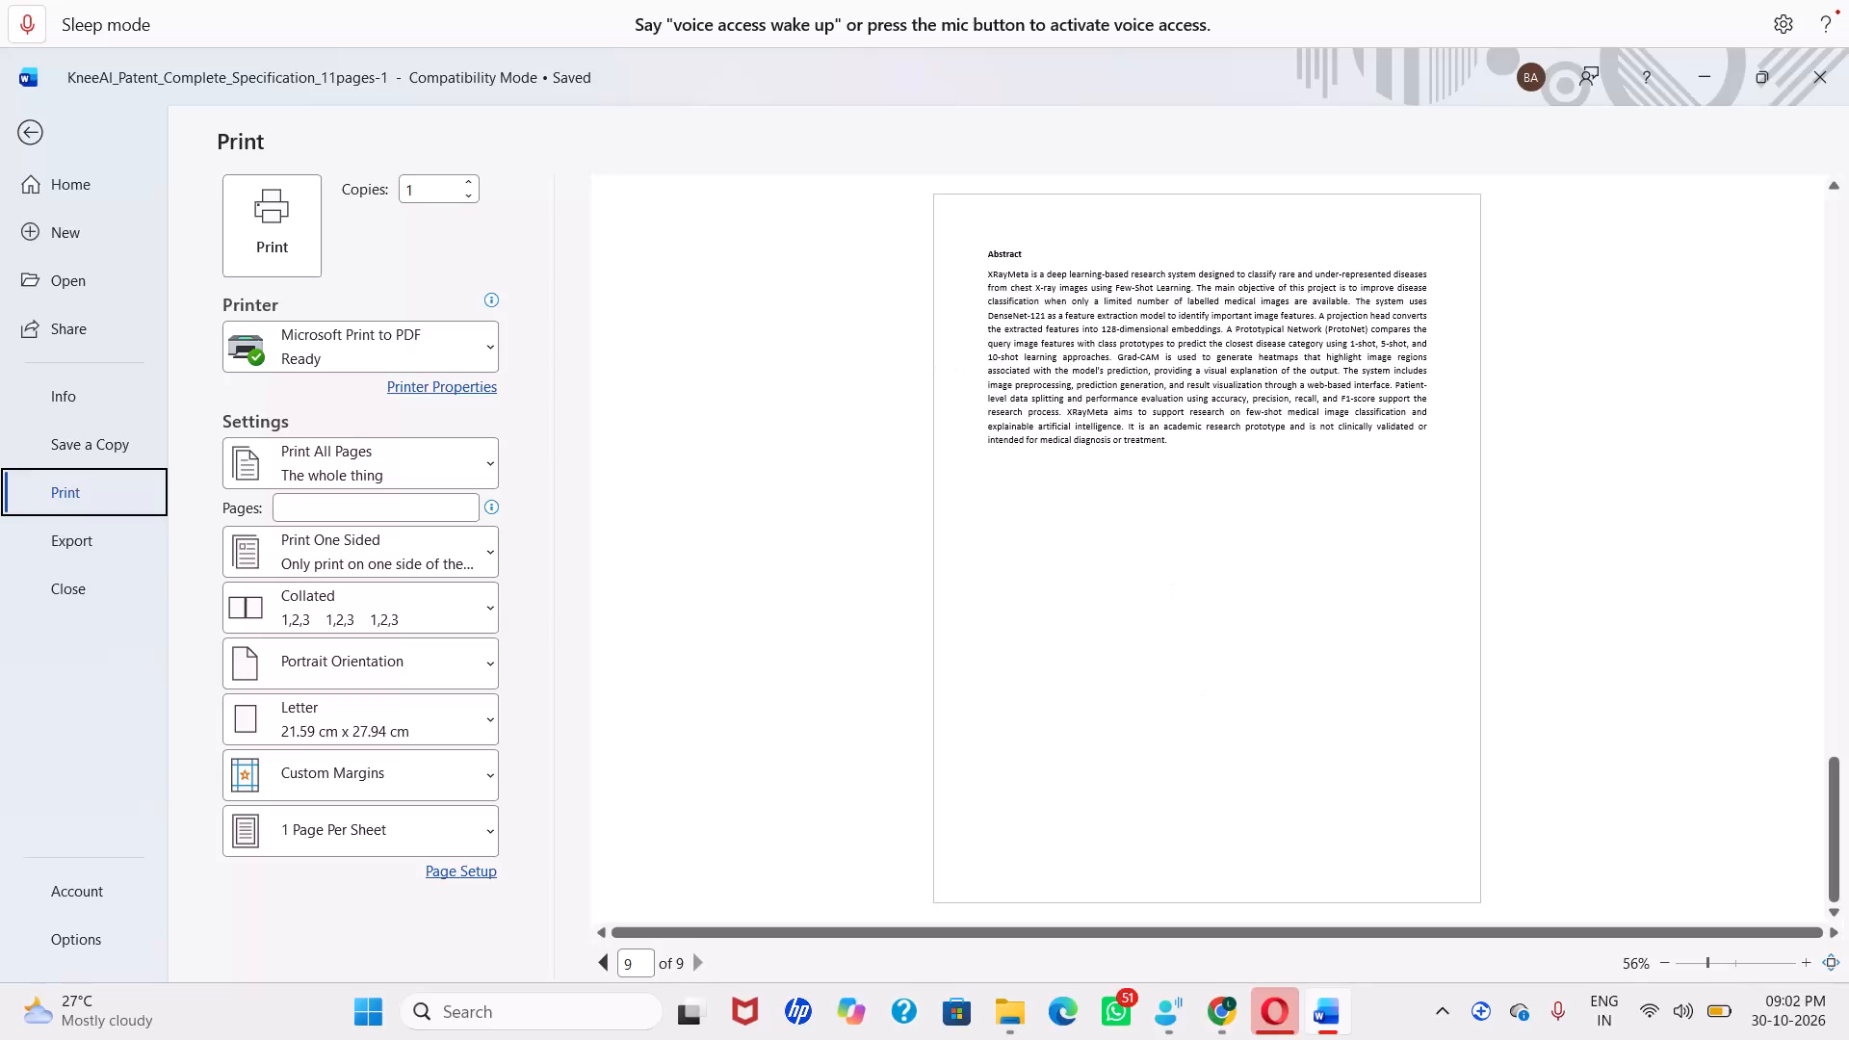
Check the print preview pages again, from the title page through the architecture and workflow diagram sheets to the abstract.
scroll(948, 468, up, 3)
scroll(948, 468, down, 1)
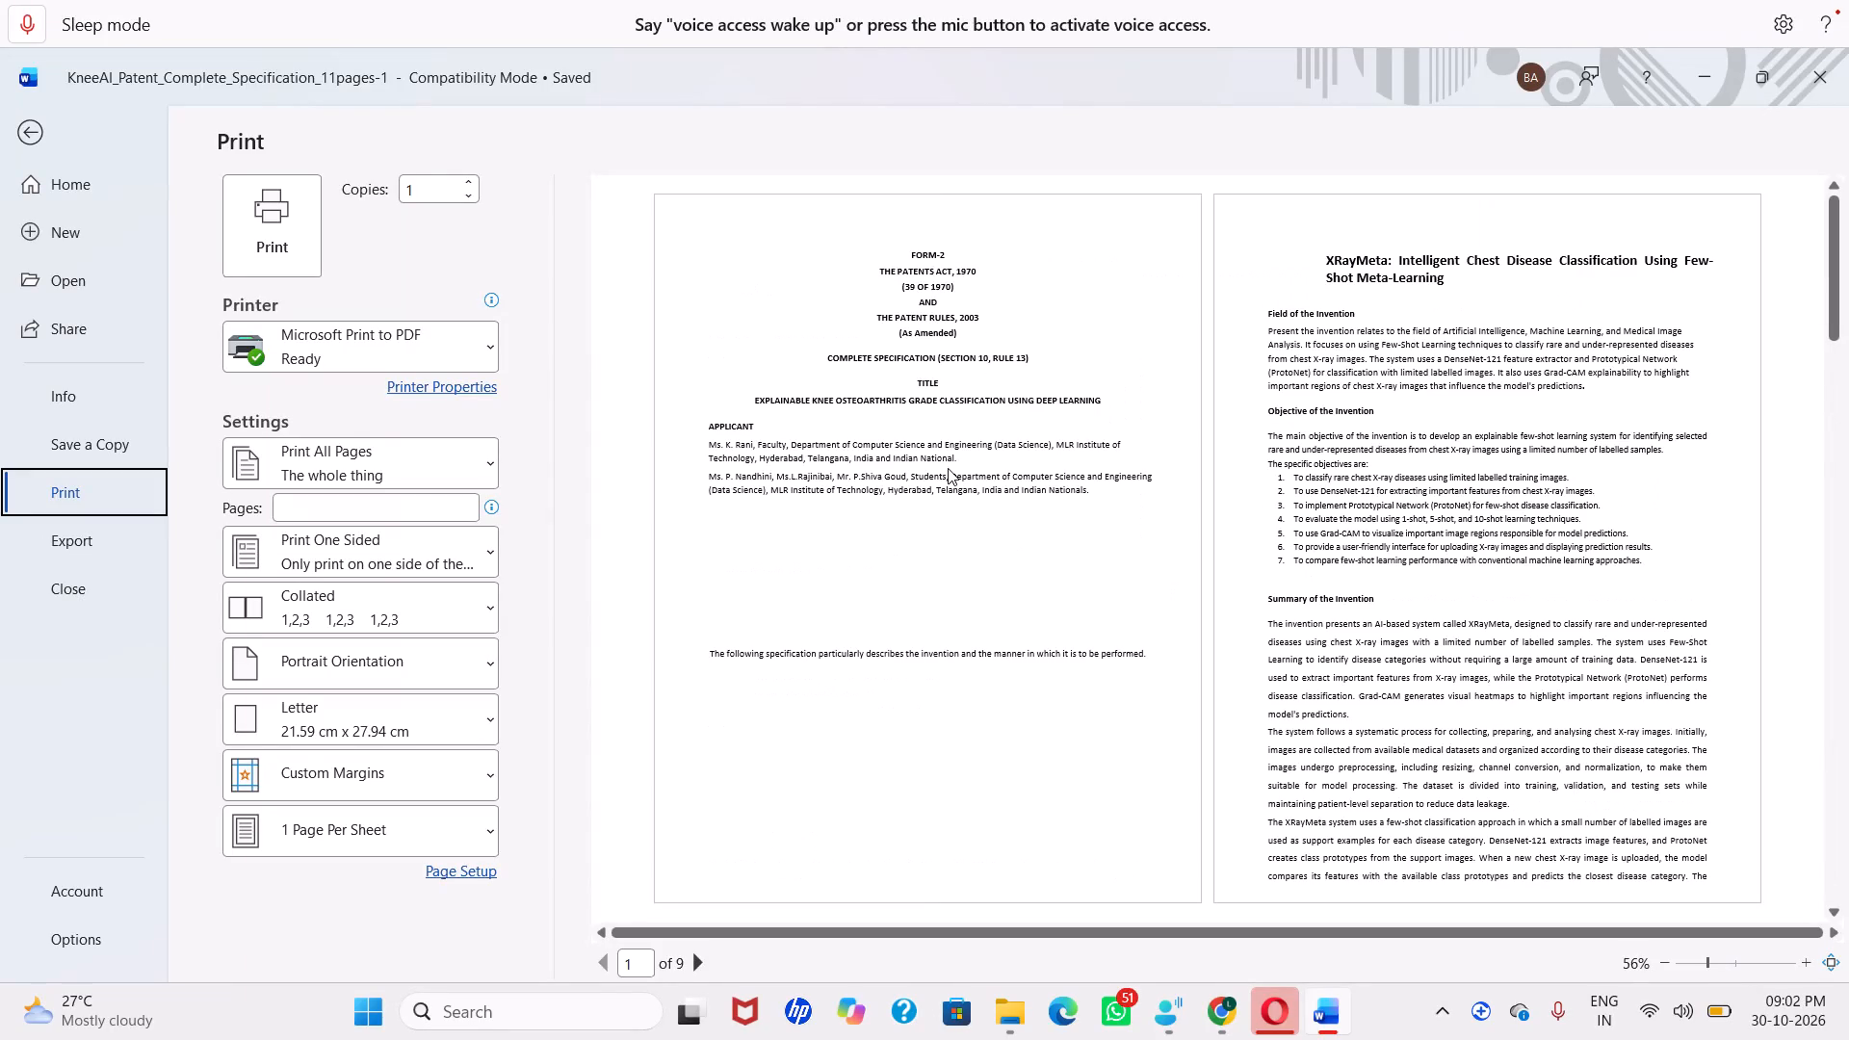
scroll(948, 468, down, 3)
scroll(948, 468, up, 2)
scroll(948, 468, down, 1)
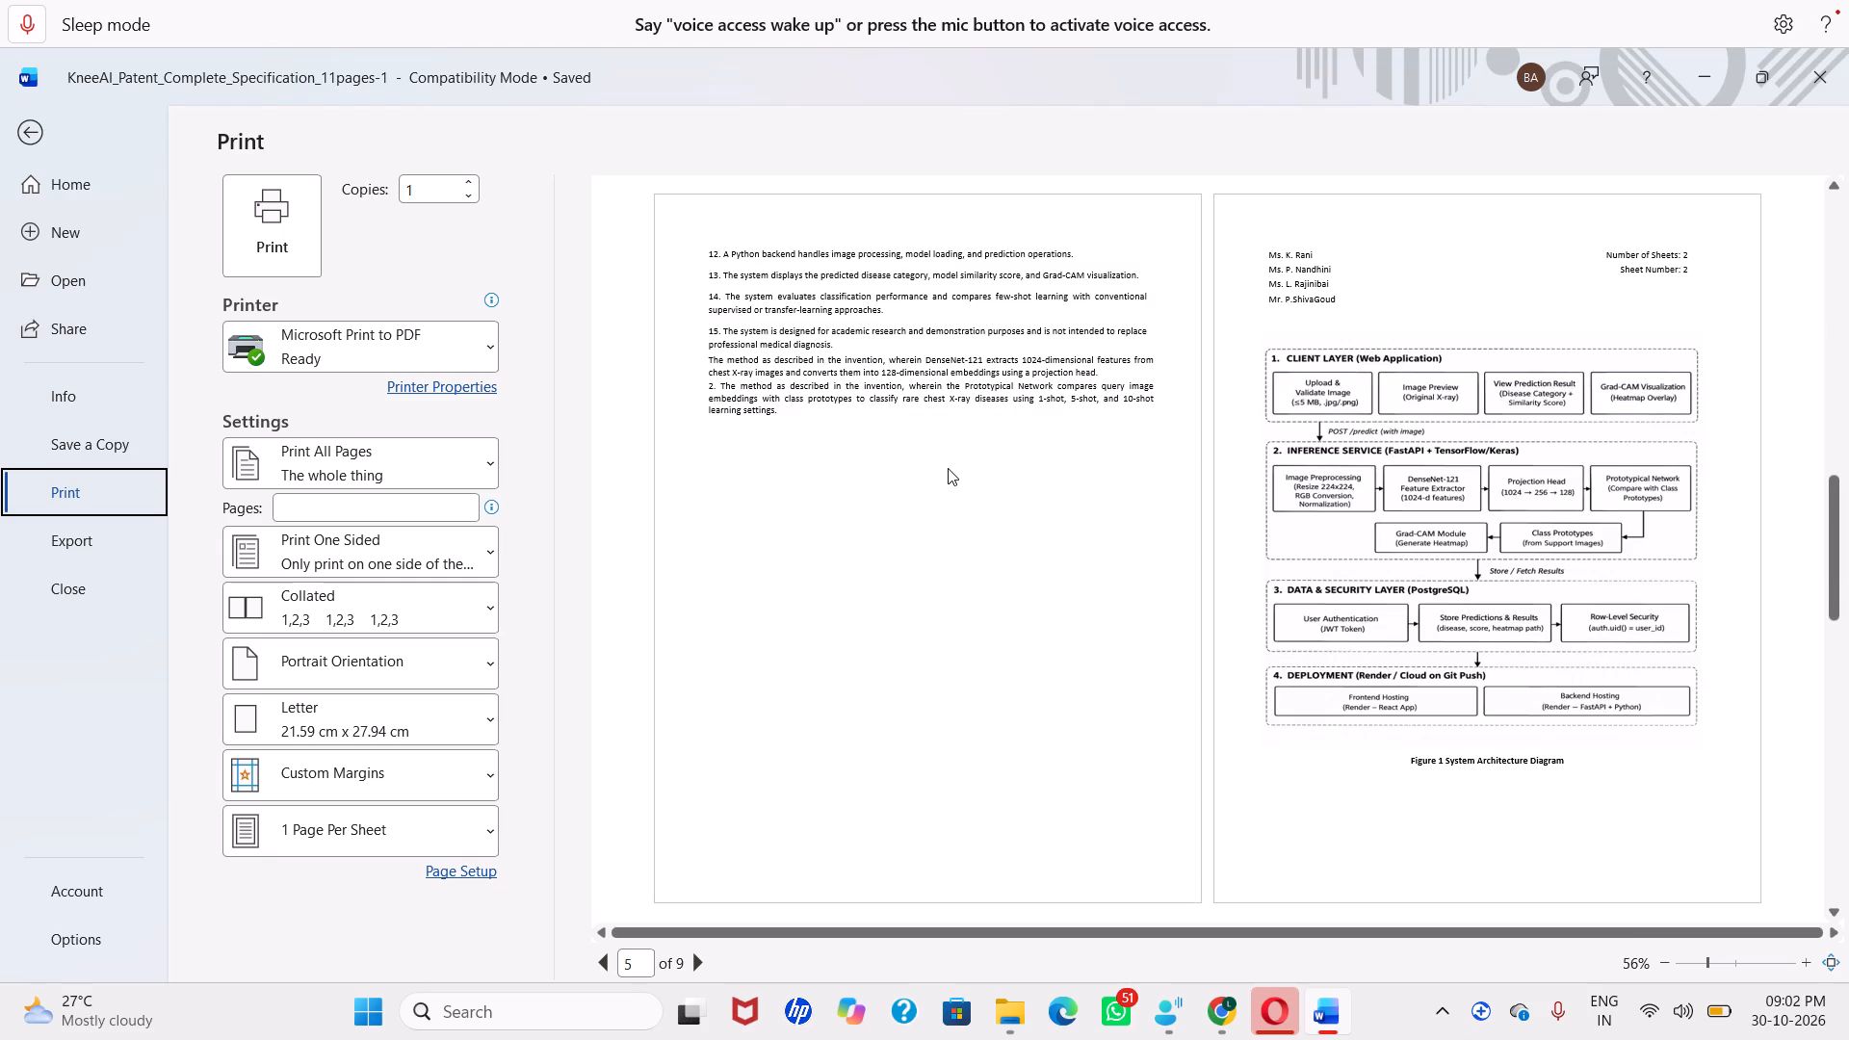
scroll(948, 468, down, 1)
scroll(1146, 513, down, 1)
scroll(1146, 513, up, 1)
scroll(1146, 513, down, 1)
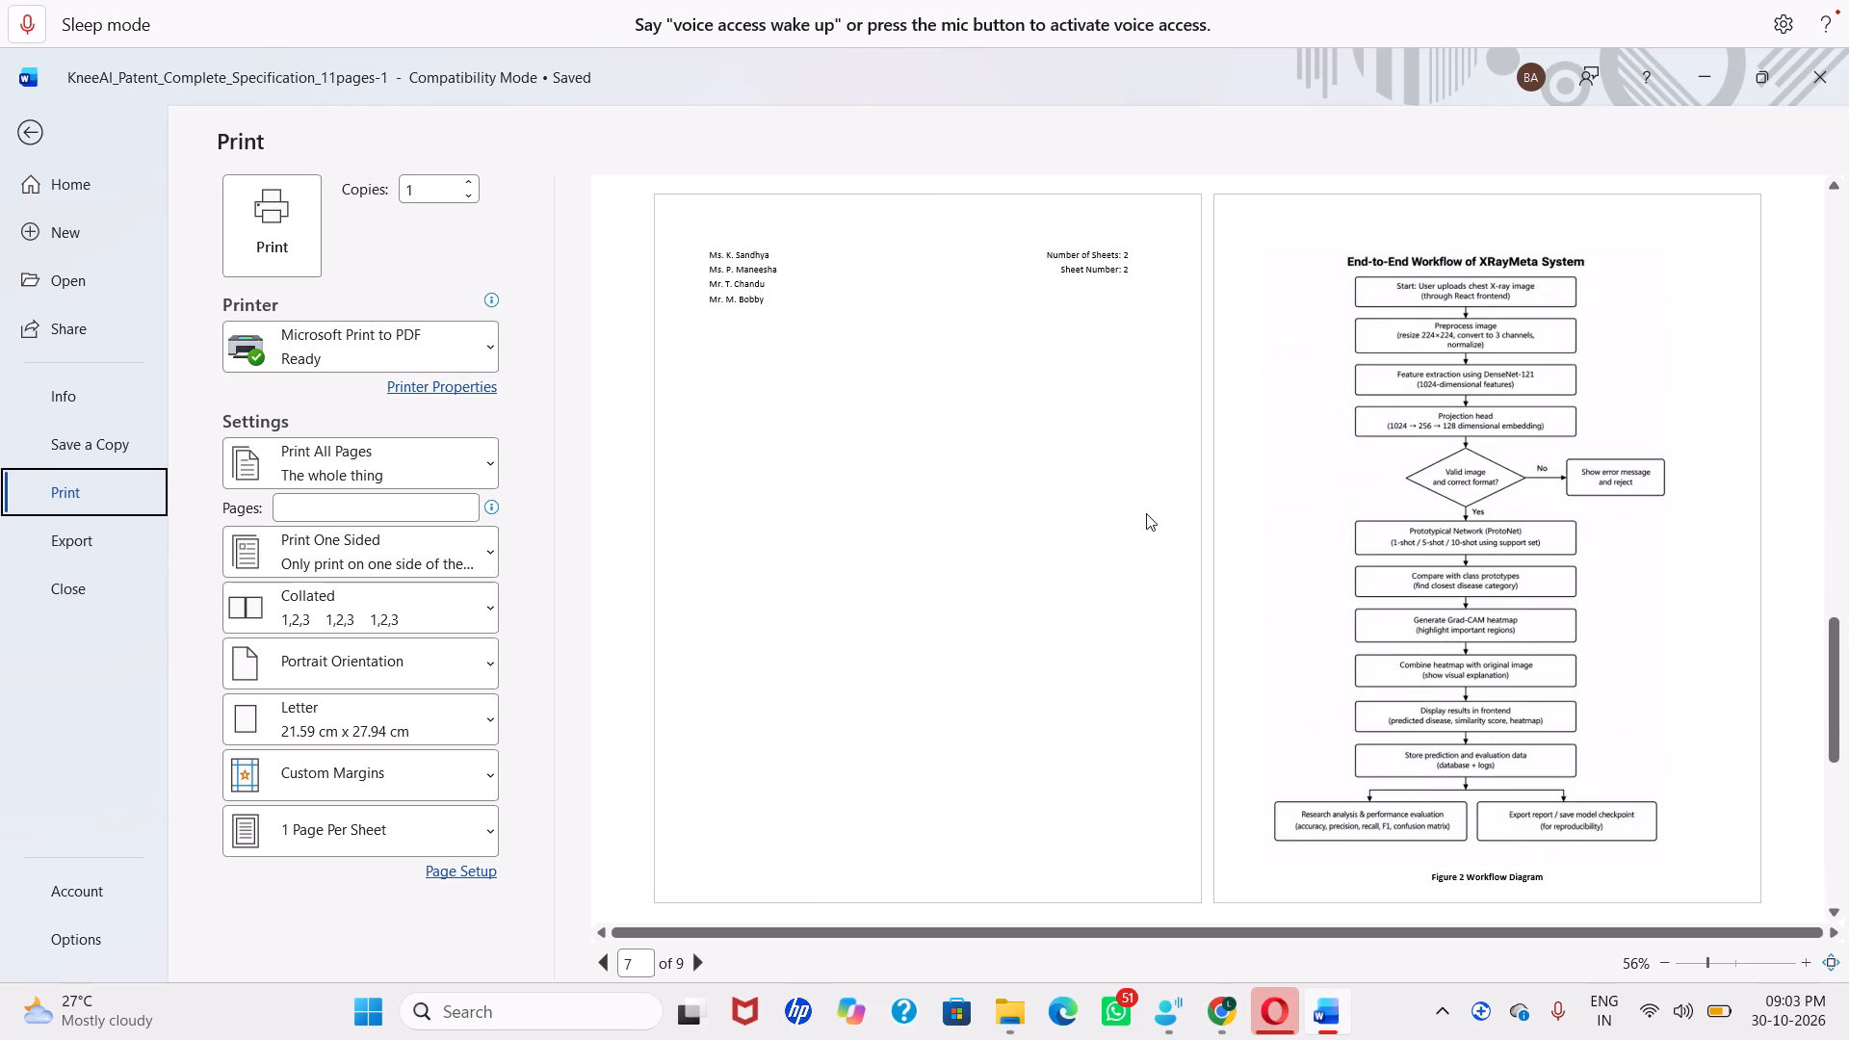
scroll(1146, 513, down, 1)
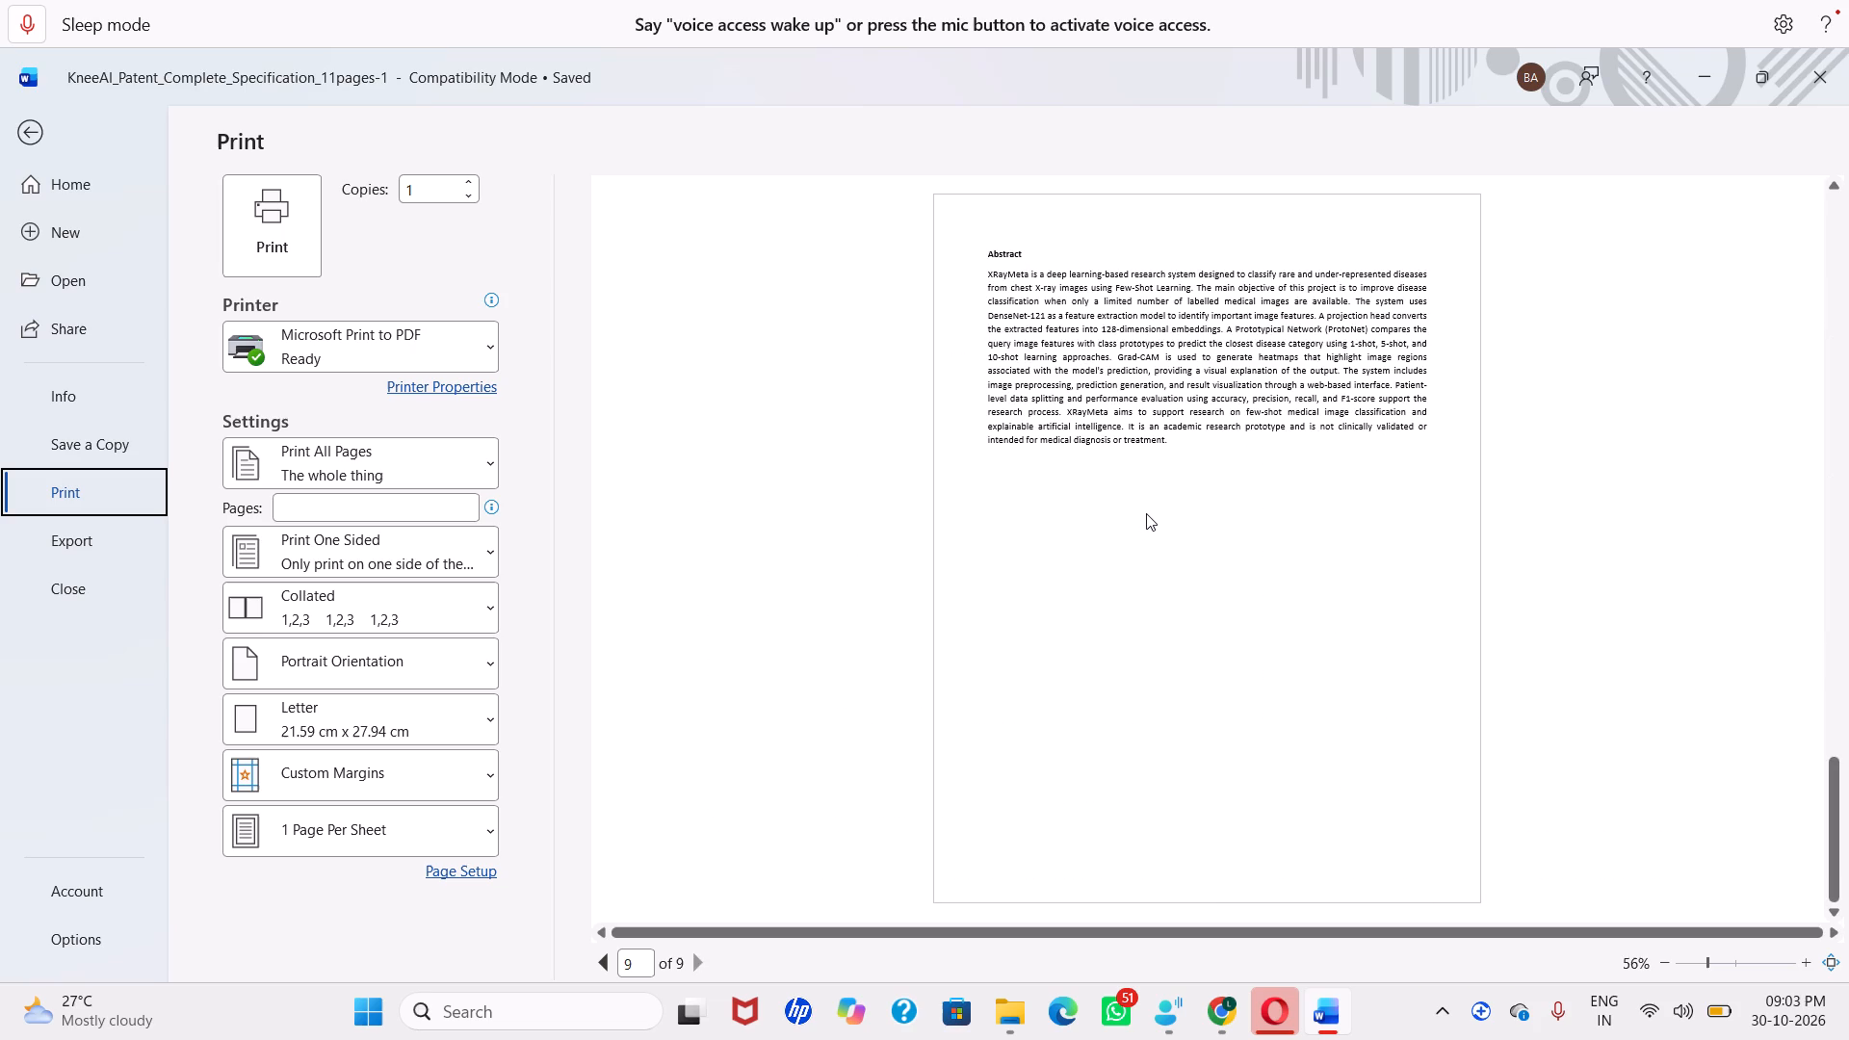
scroll(1146, 513, down, 1)
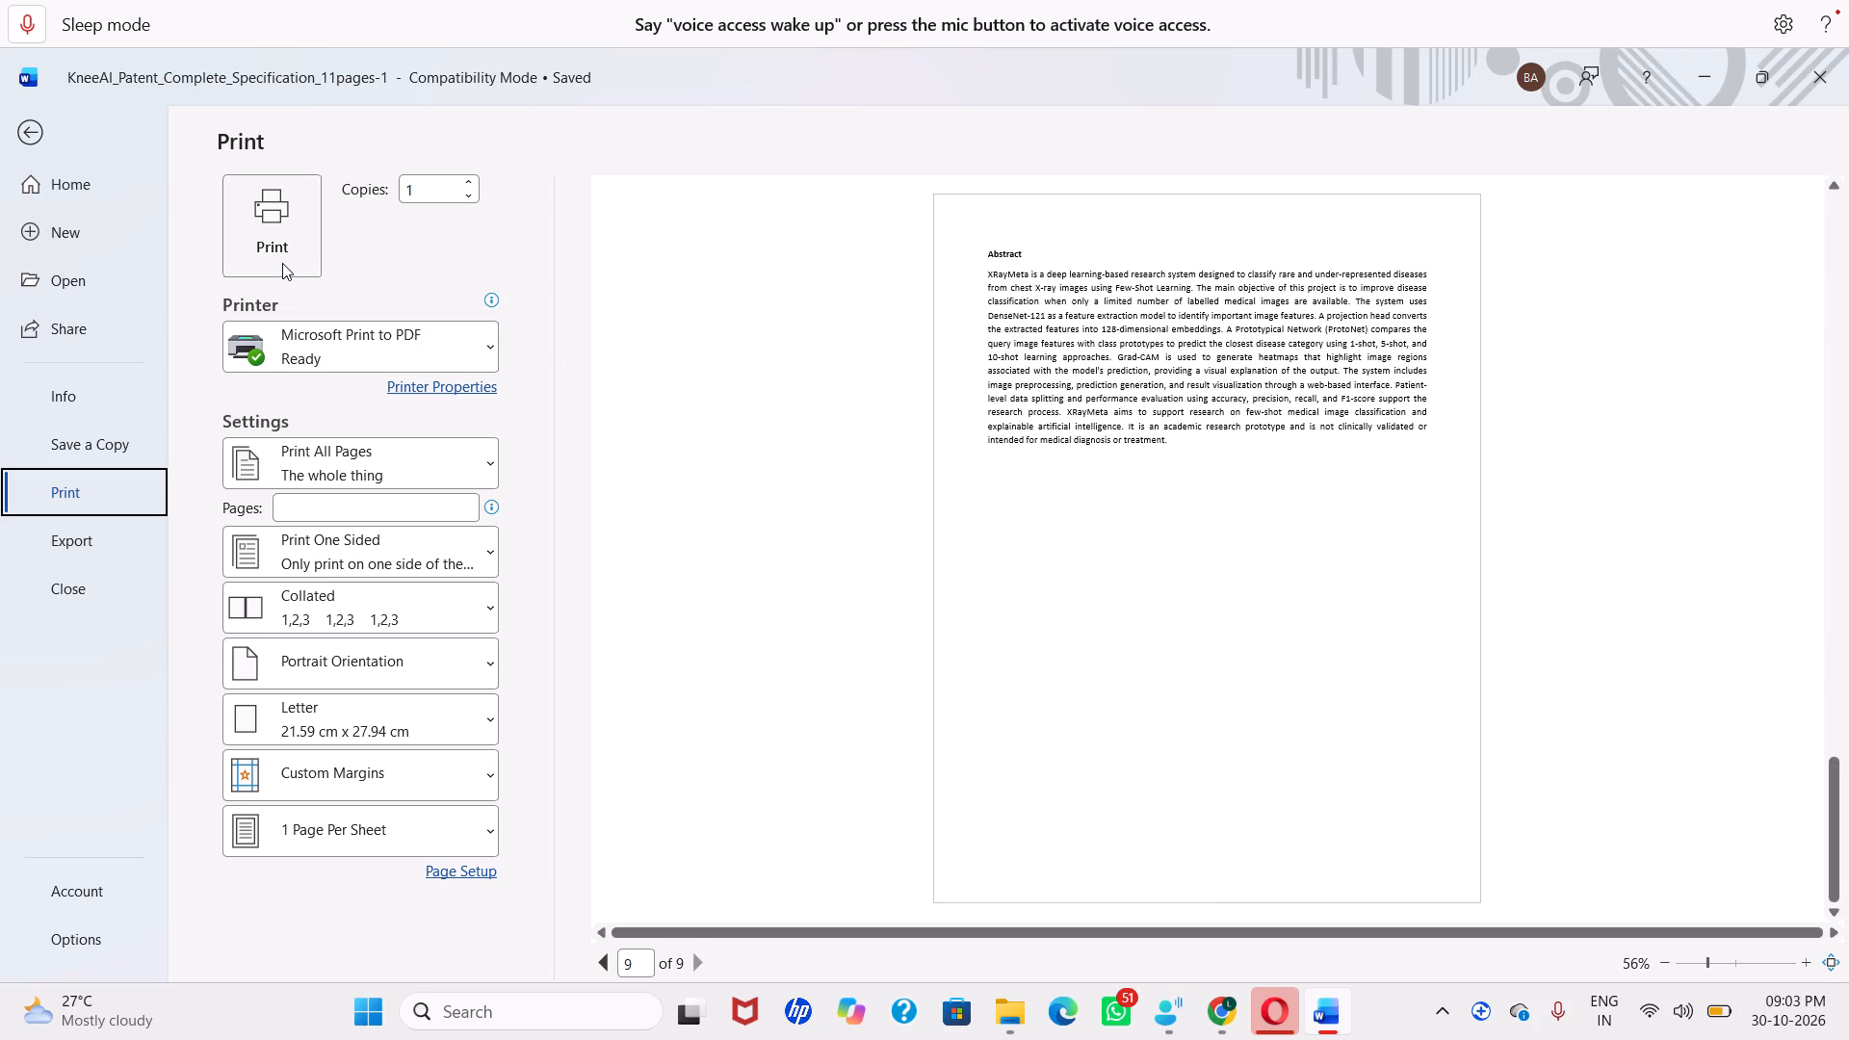
Print the whole specification to PDF, starting the output file name in Downloads with XRAY.
click(282, 263)
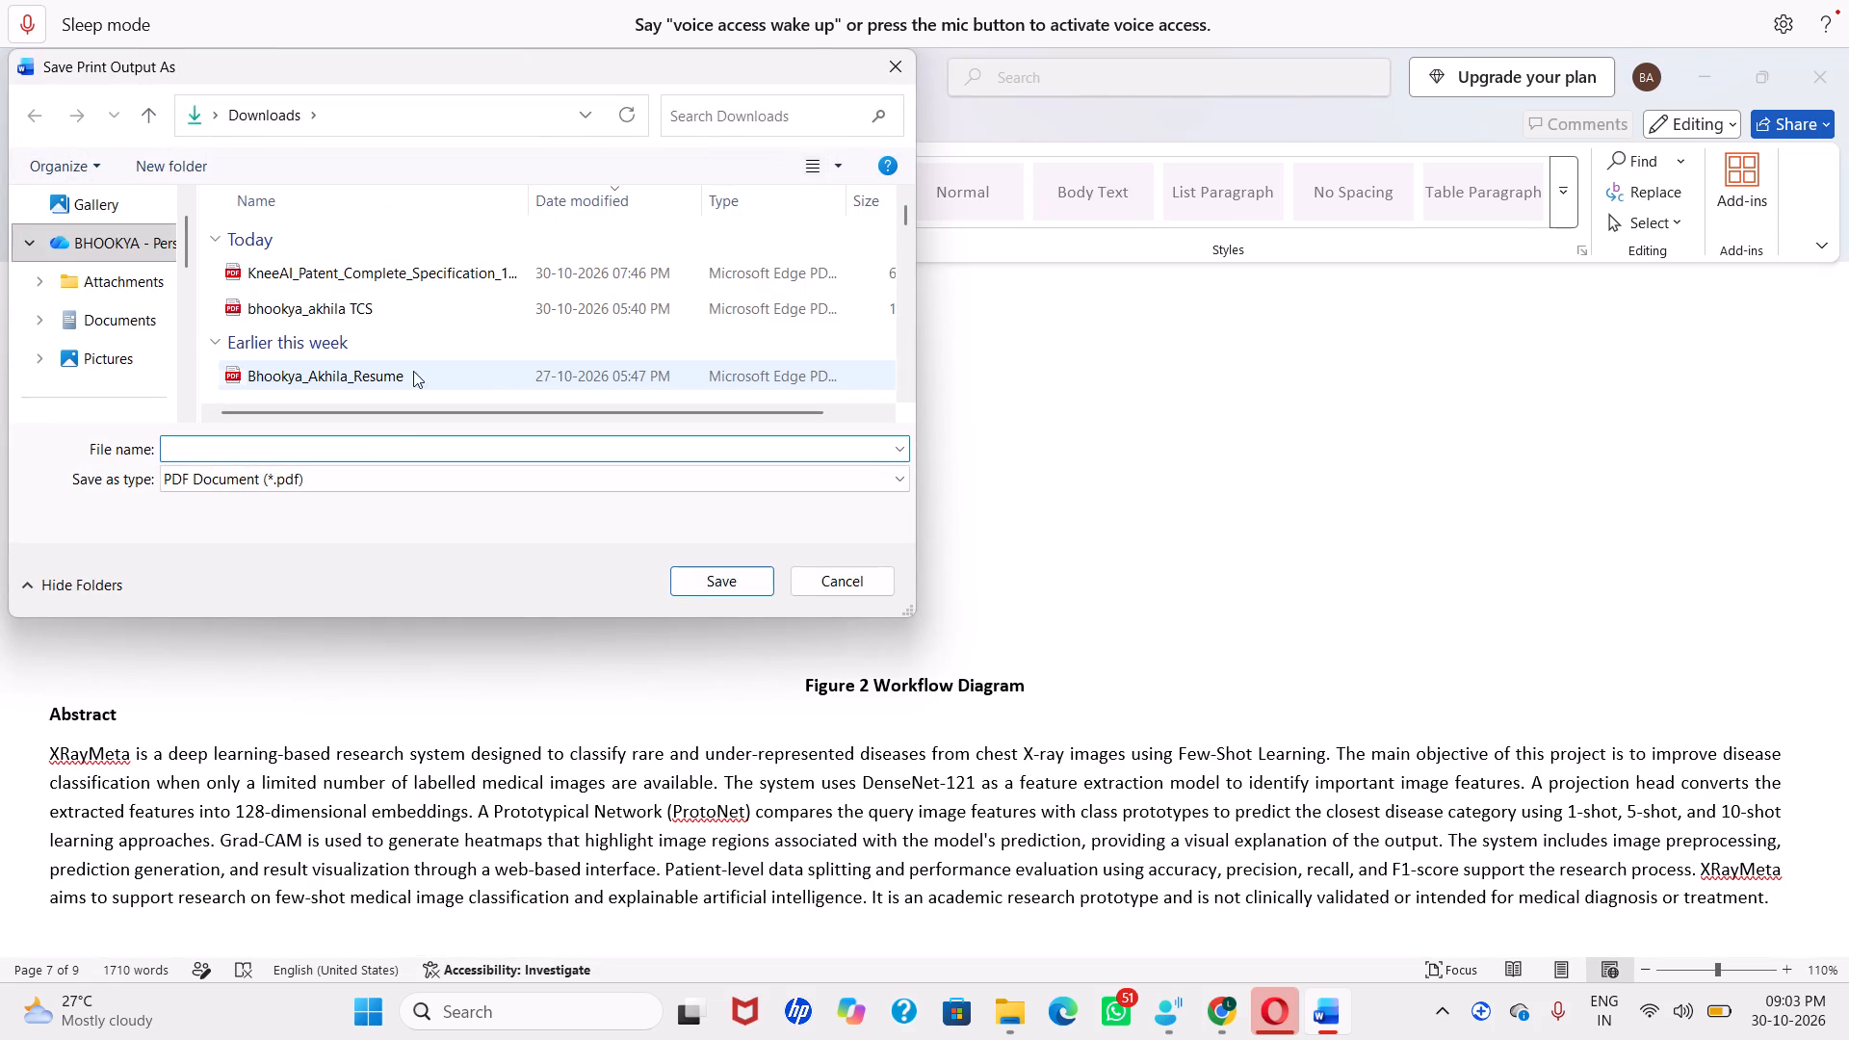
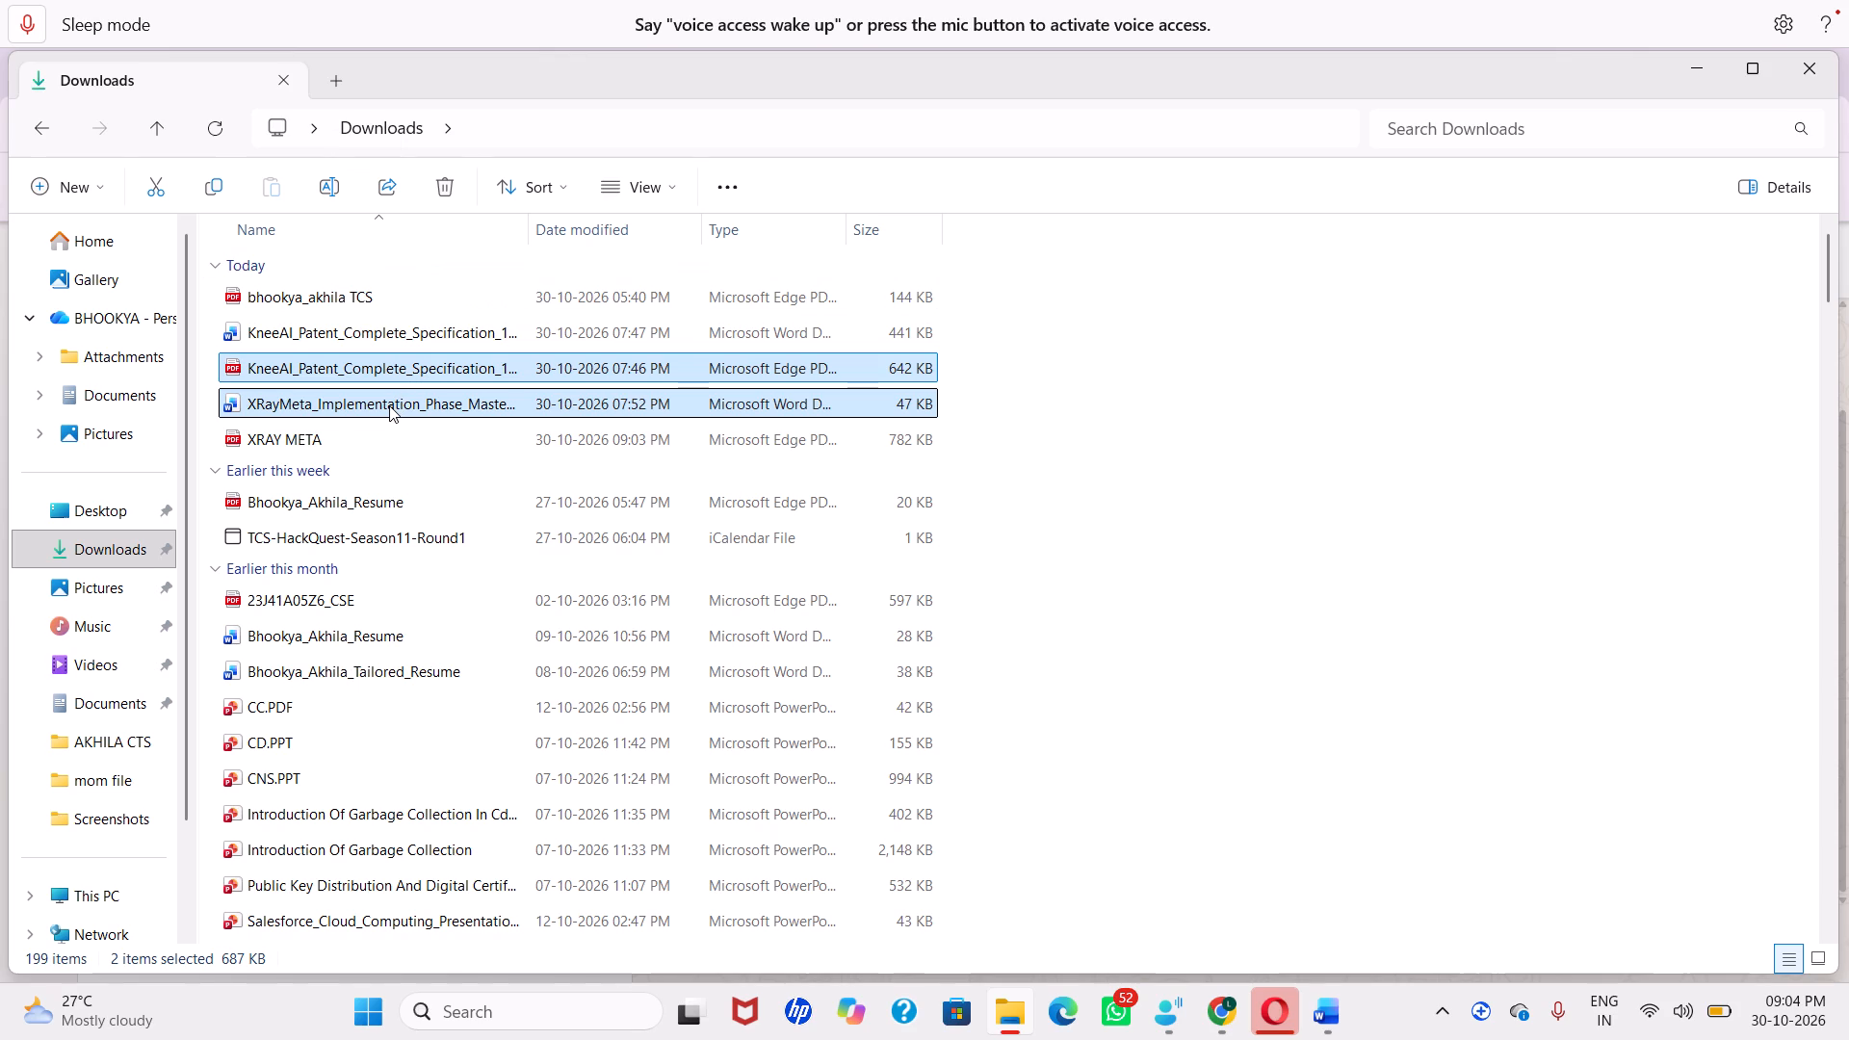
Delete the KneeAI_Patent_Complete_Specification PDF from the Downloads folder, keeping the Word document of the same name.
click(340, 349)
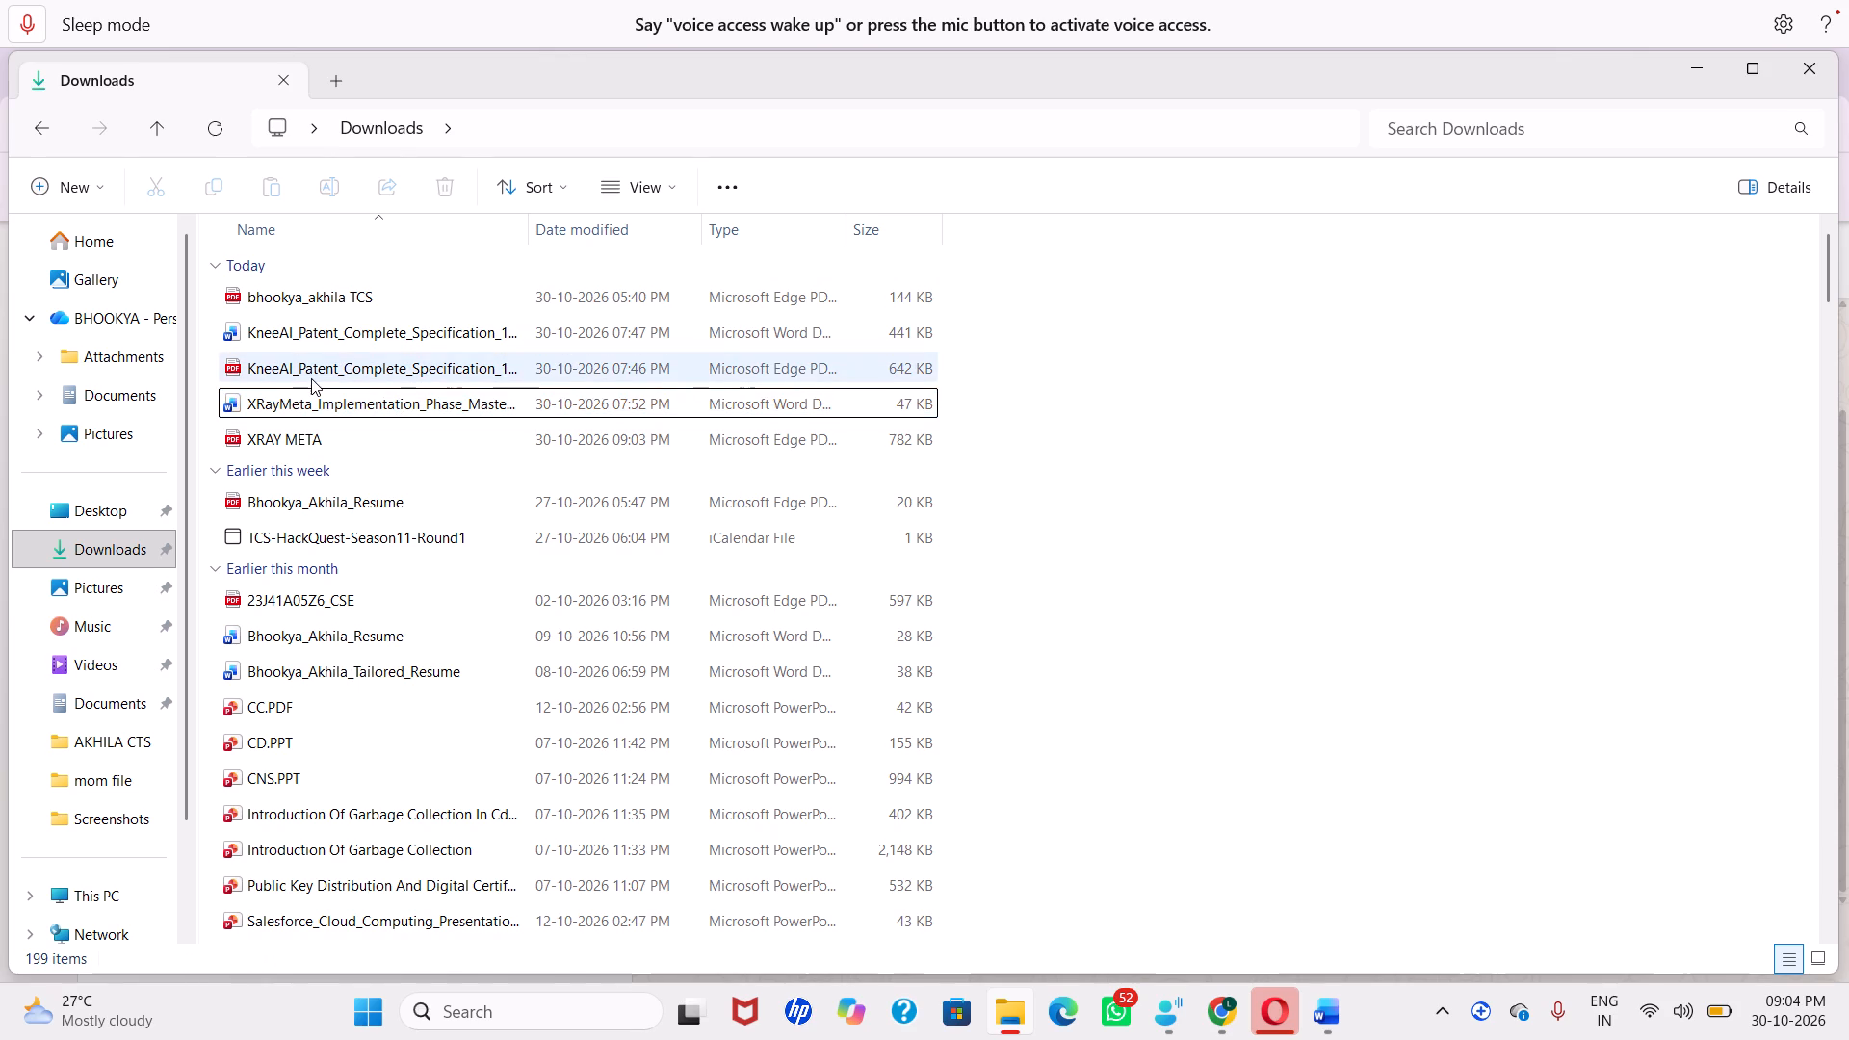
click(311, 378)
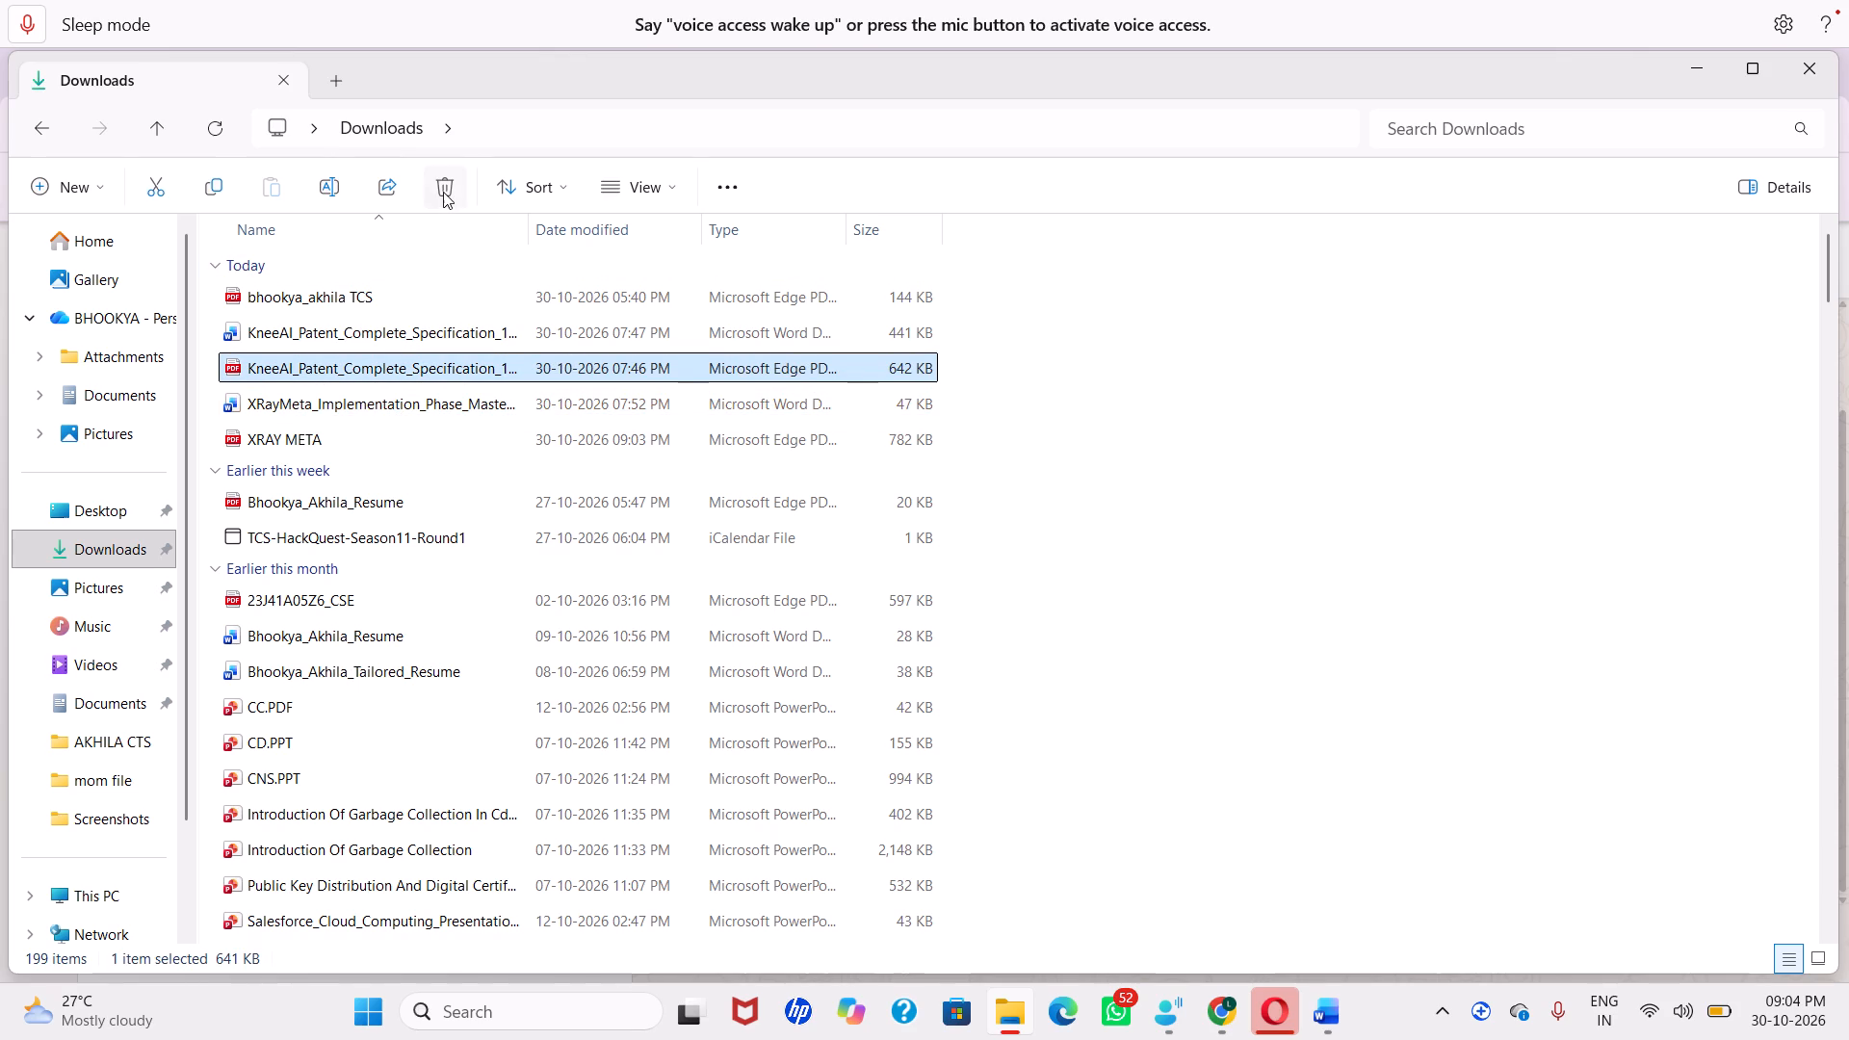
click(443, 192)
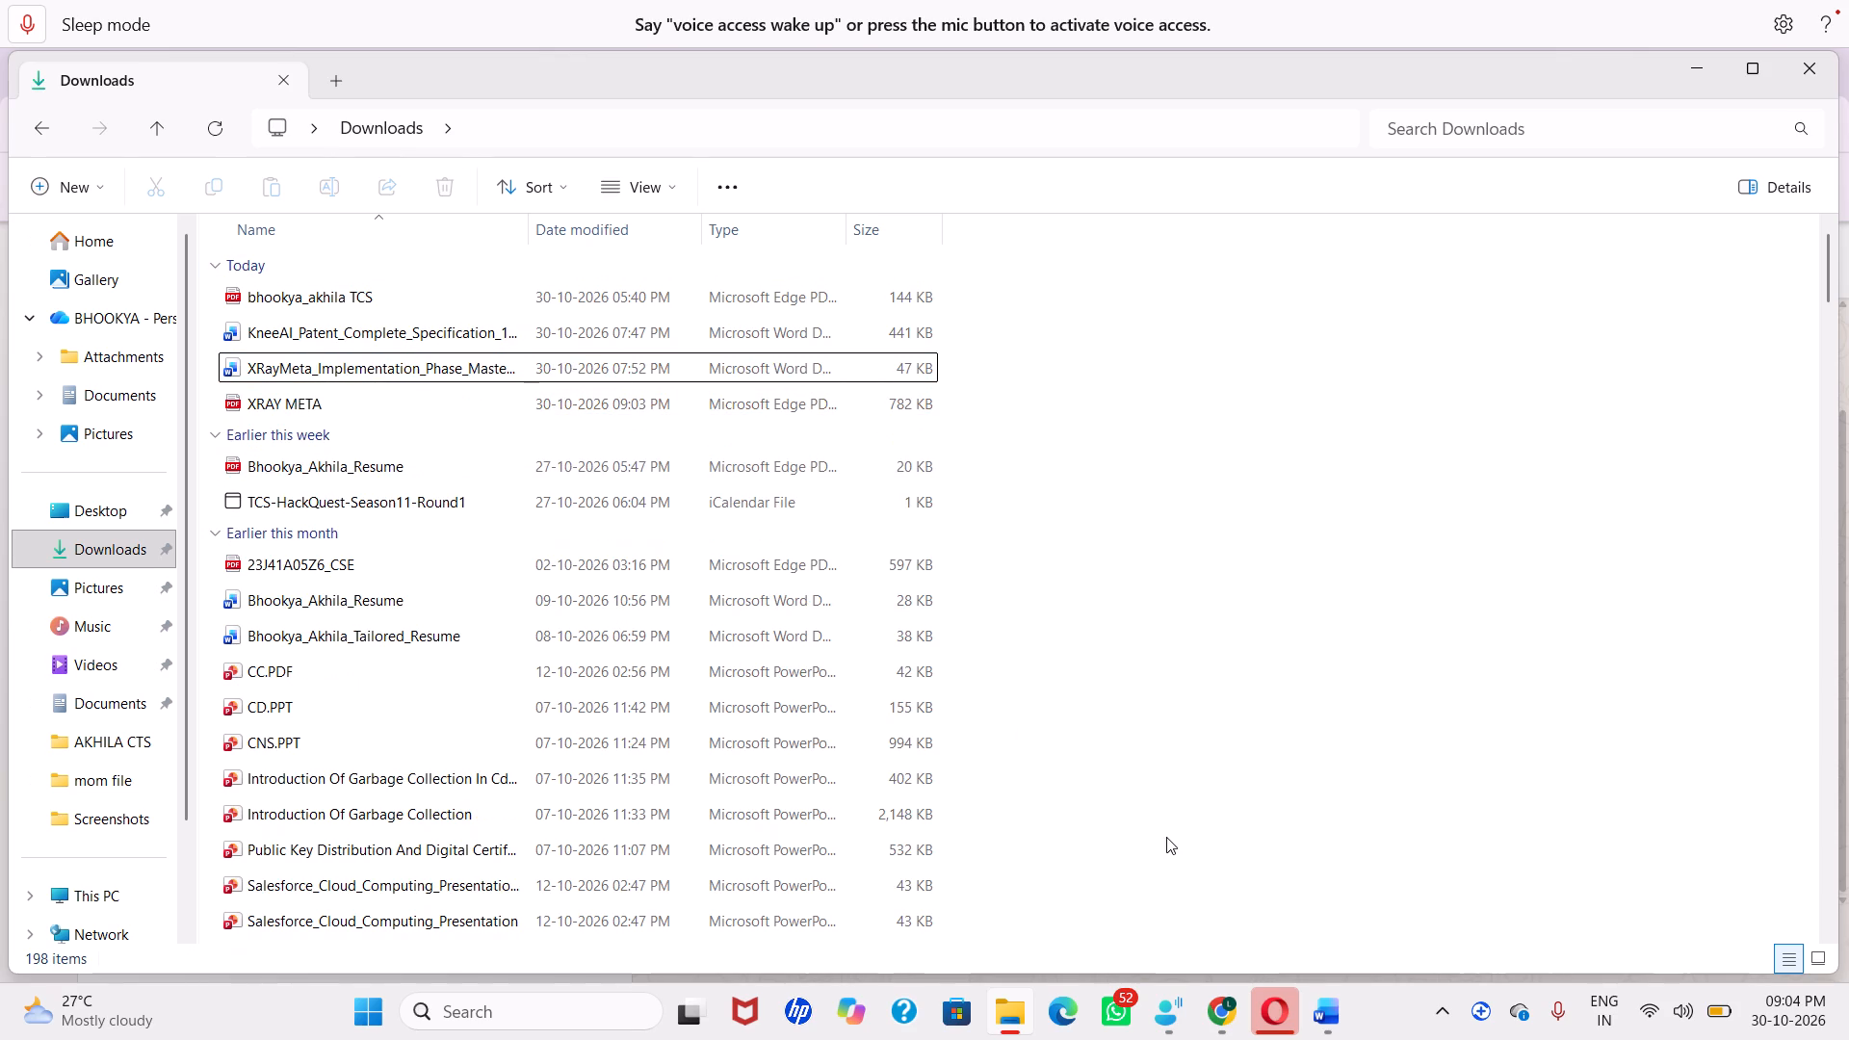